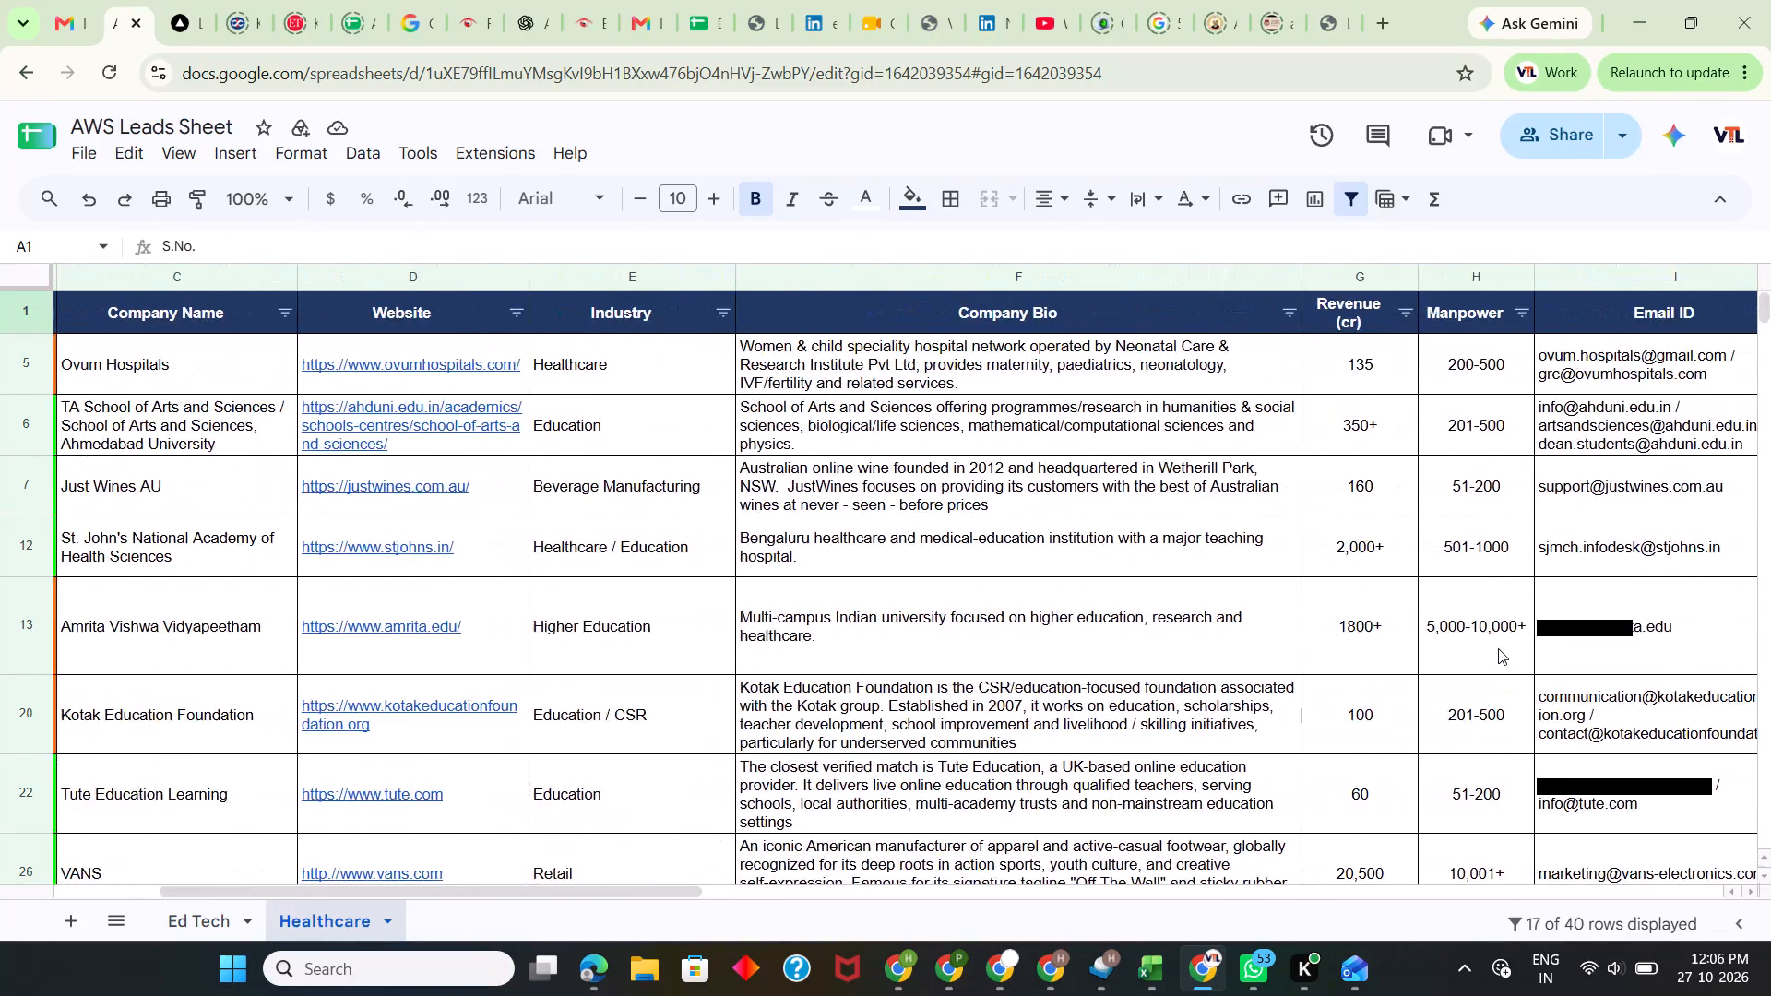
Examine the Healthcare sheet's lead columns, from company details across to contact person, designation, services and follow-up status.
scroll(1498, 648, "right", 2)
scroll(1498, 648, "left", 7)
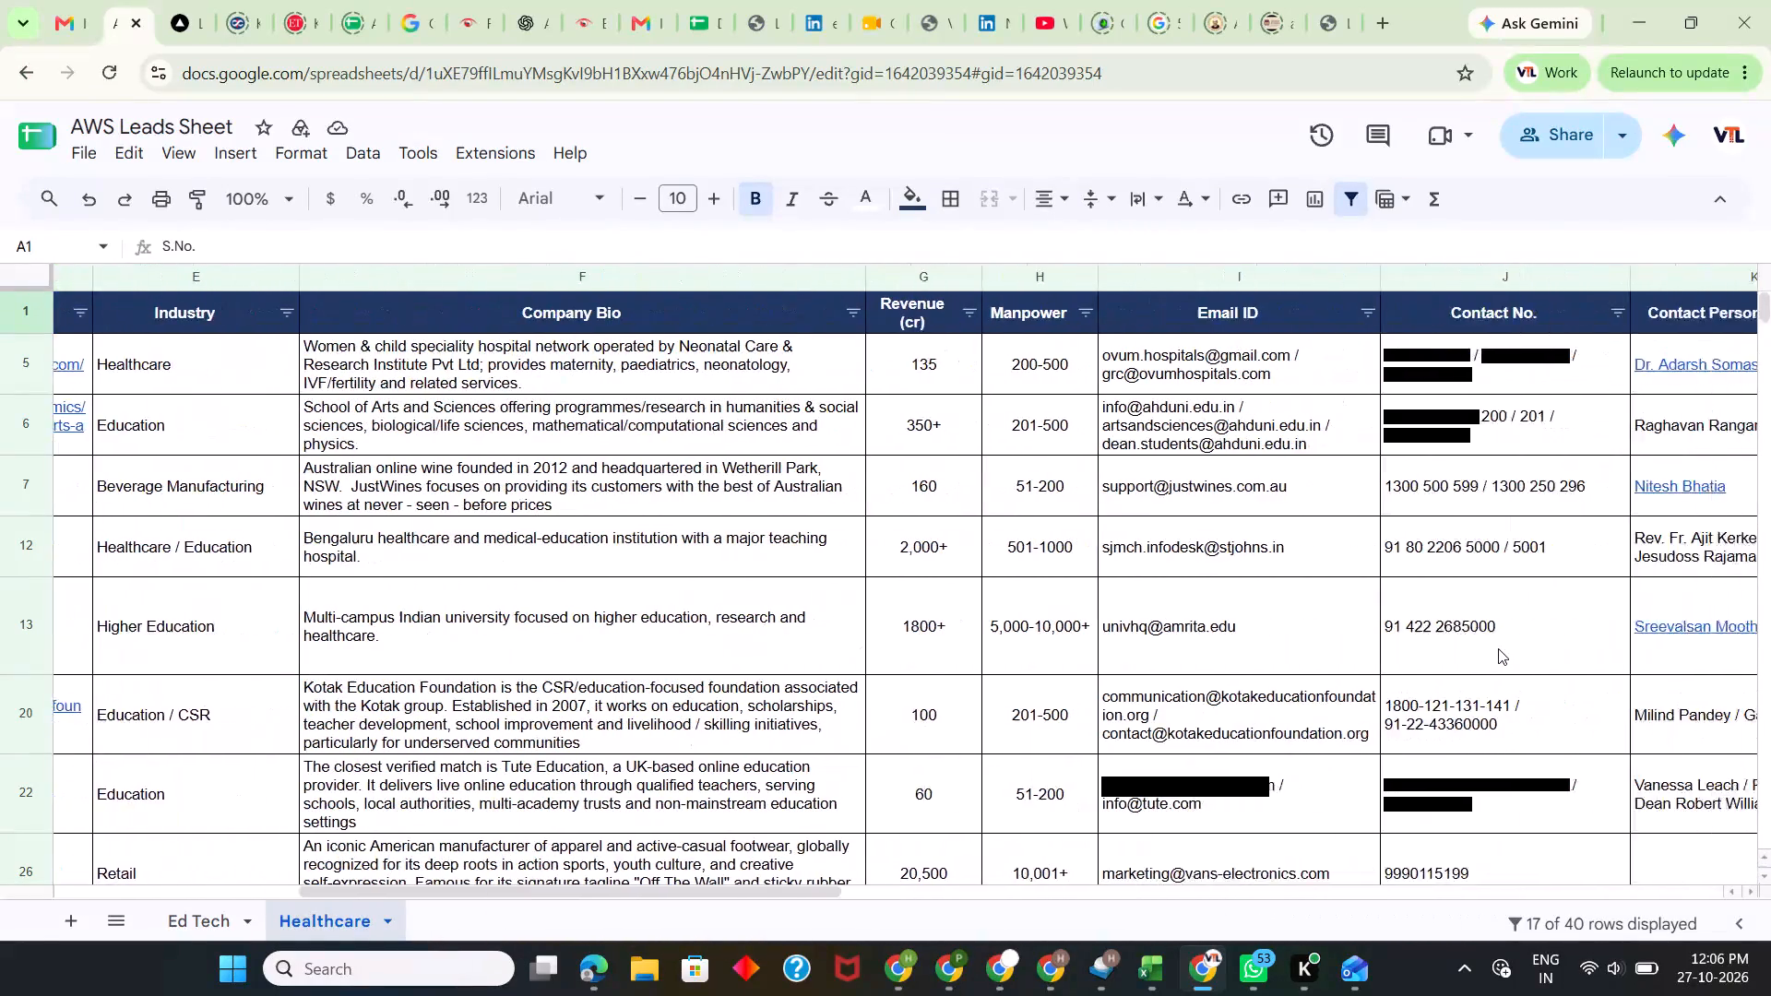
scroll(1498, 648, "left", 3)
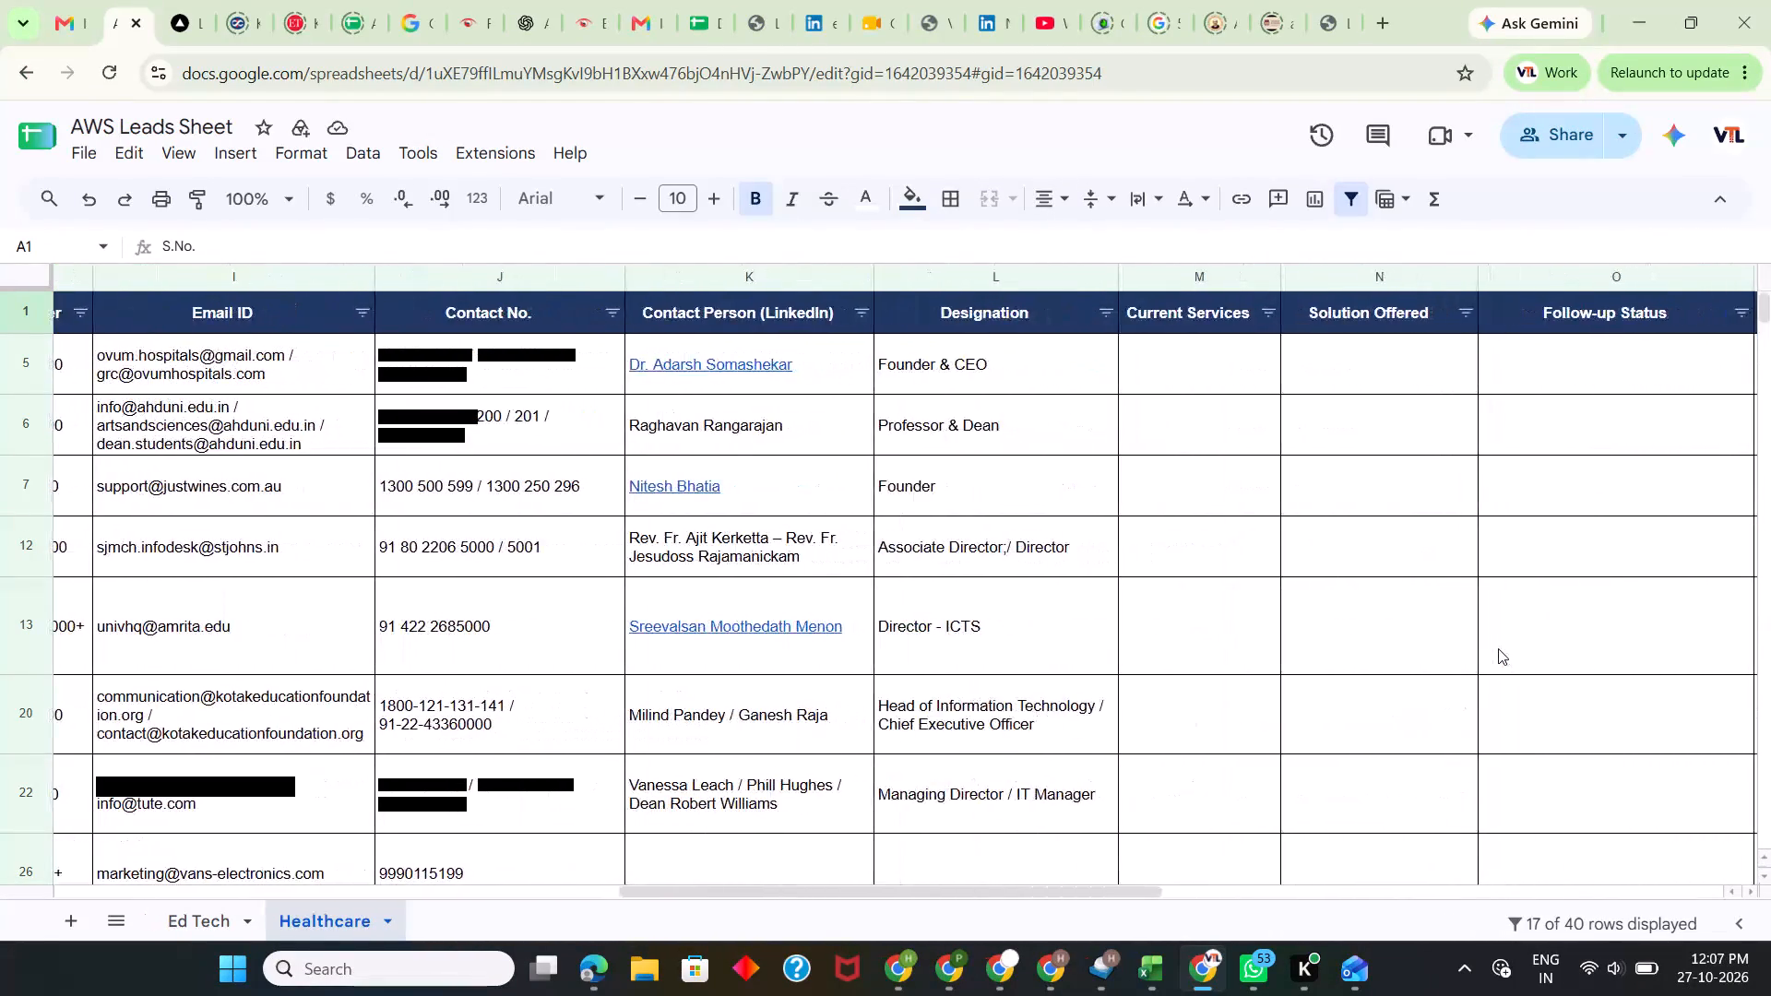
scroll(1498, 648, "left", 2)
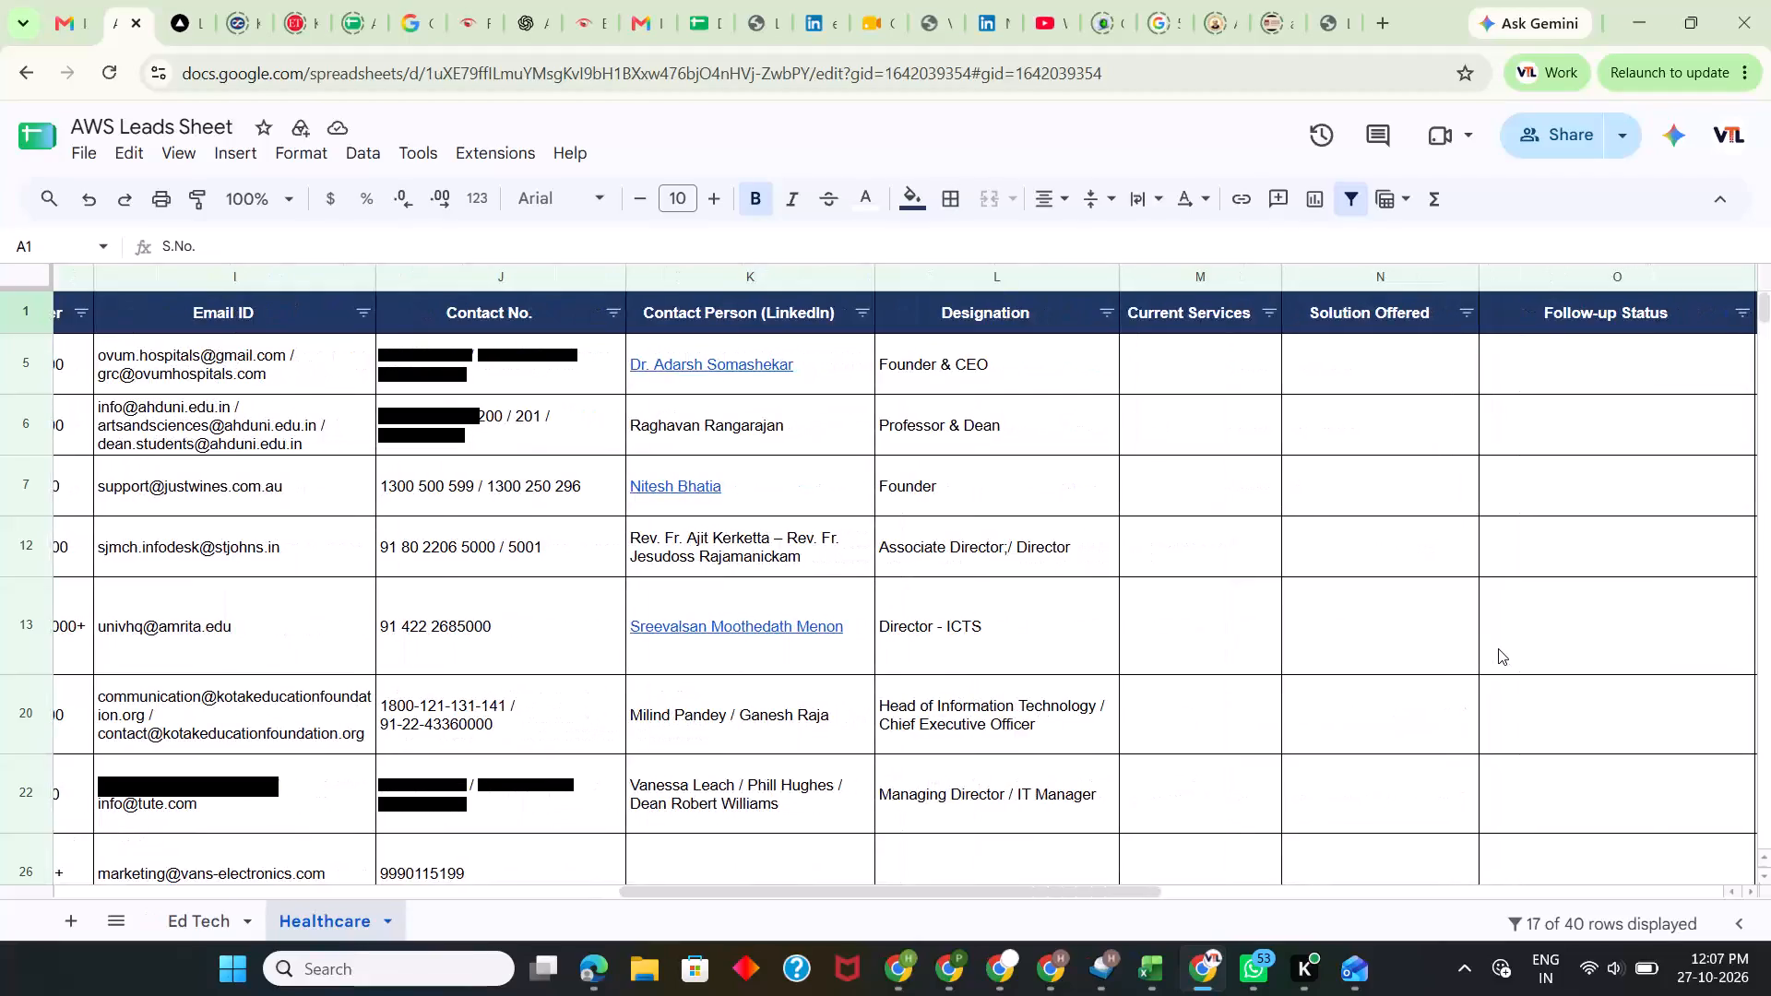
scroll(1498, 648, "left", 1)
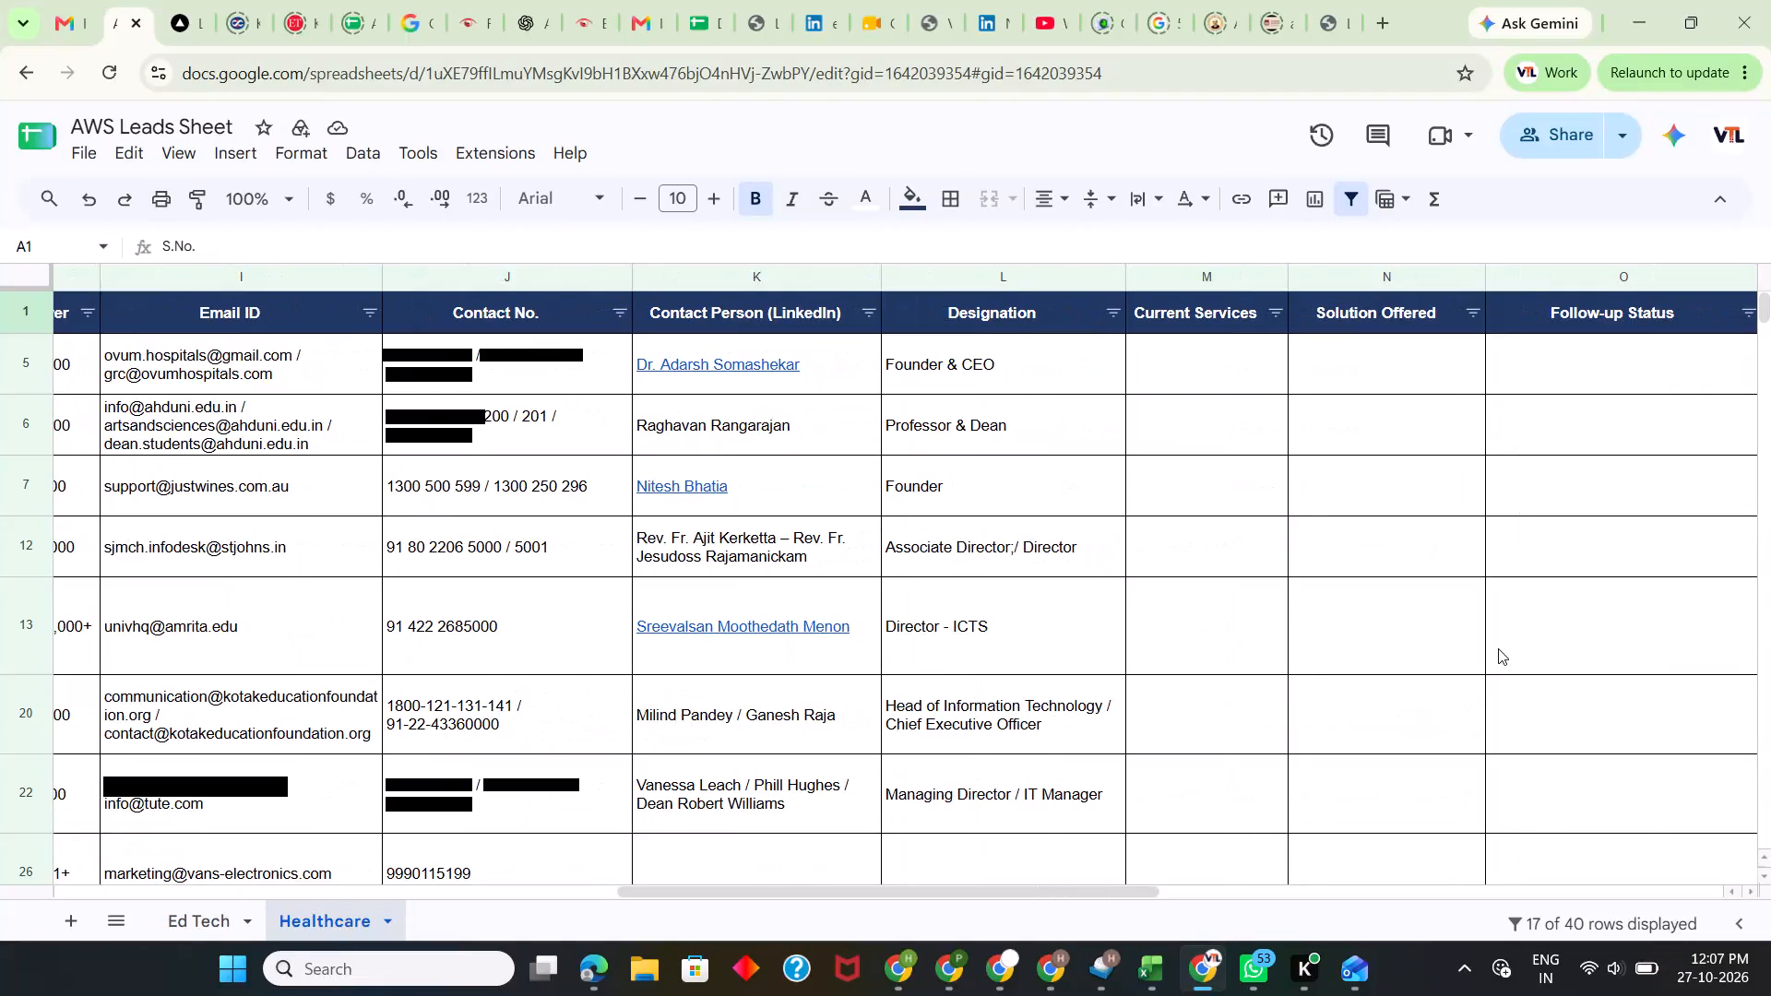
Switch to LinkedIn, search for the assistant manager at Amrita Vishwa Vidyapeetham, and open that contact's profile.
left_click(1064, 972)
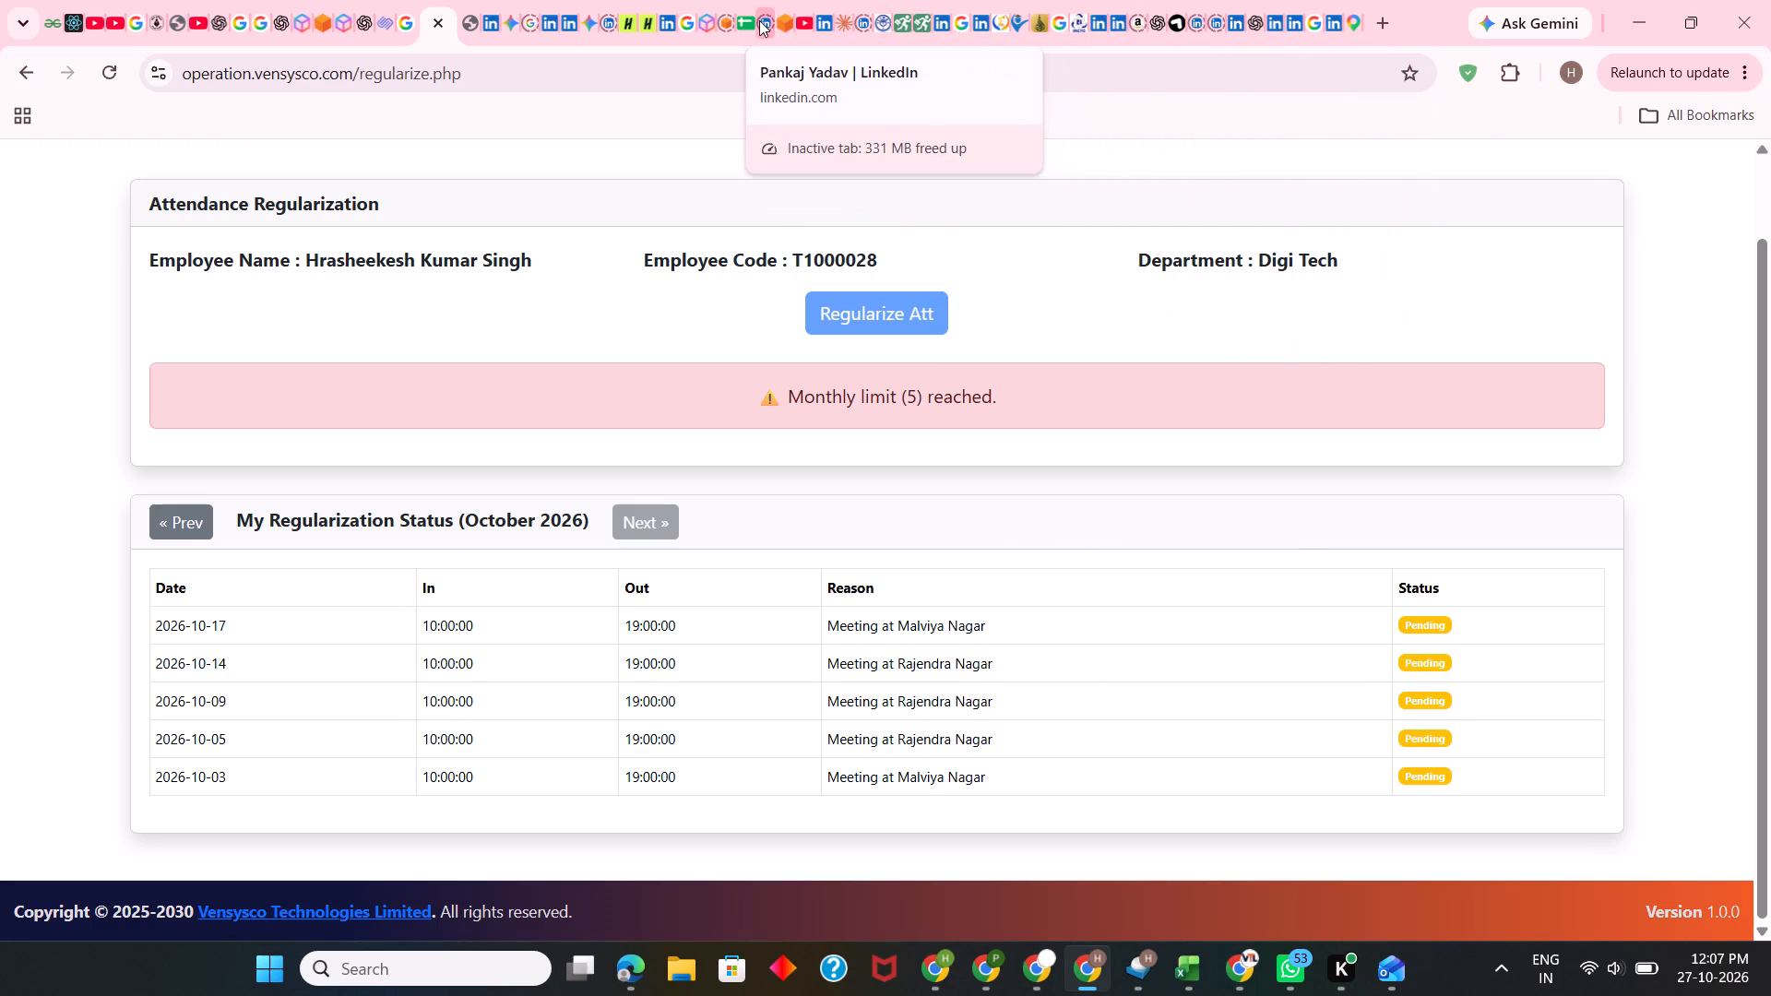
left_click(1334, 28)
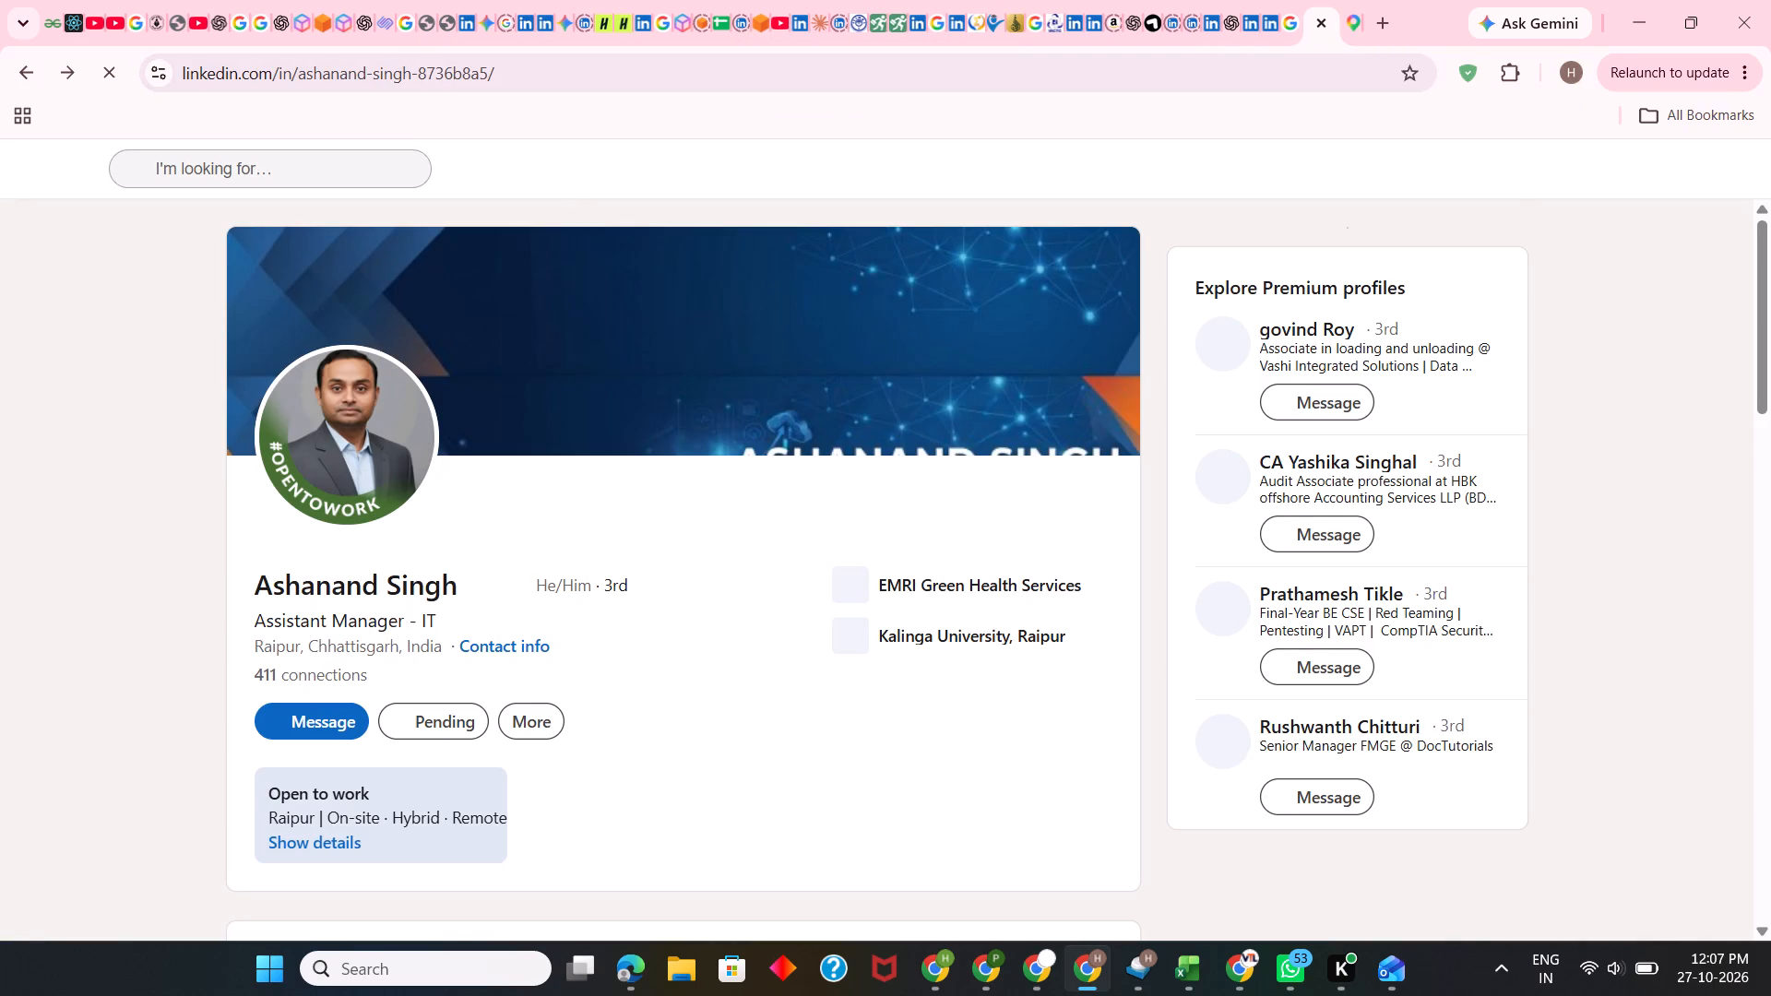
left_click(342, 167)
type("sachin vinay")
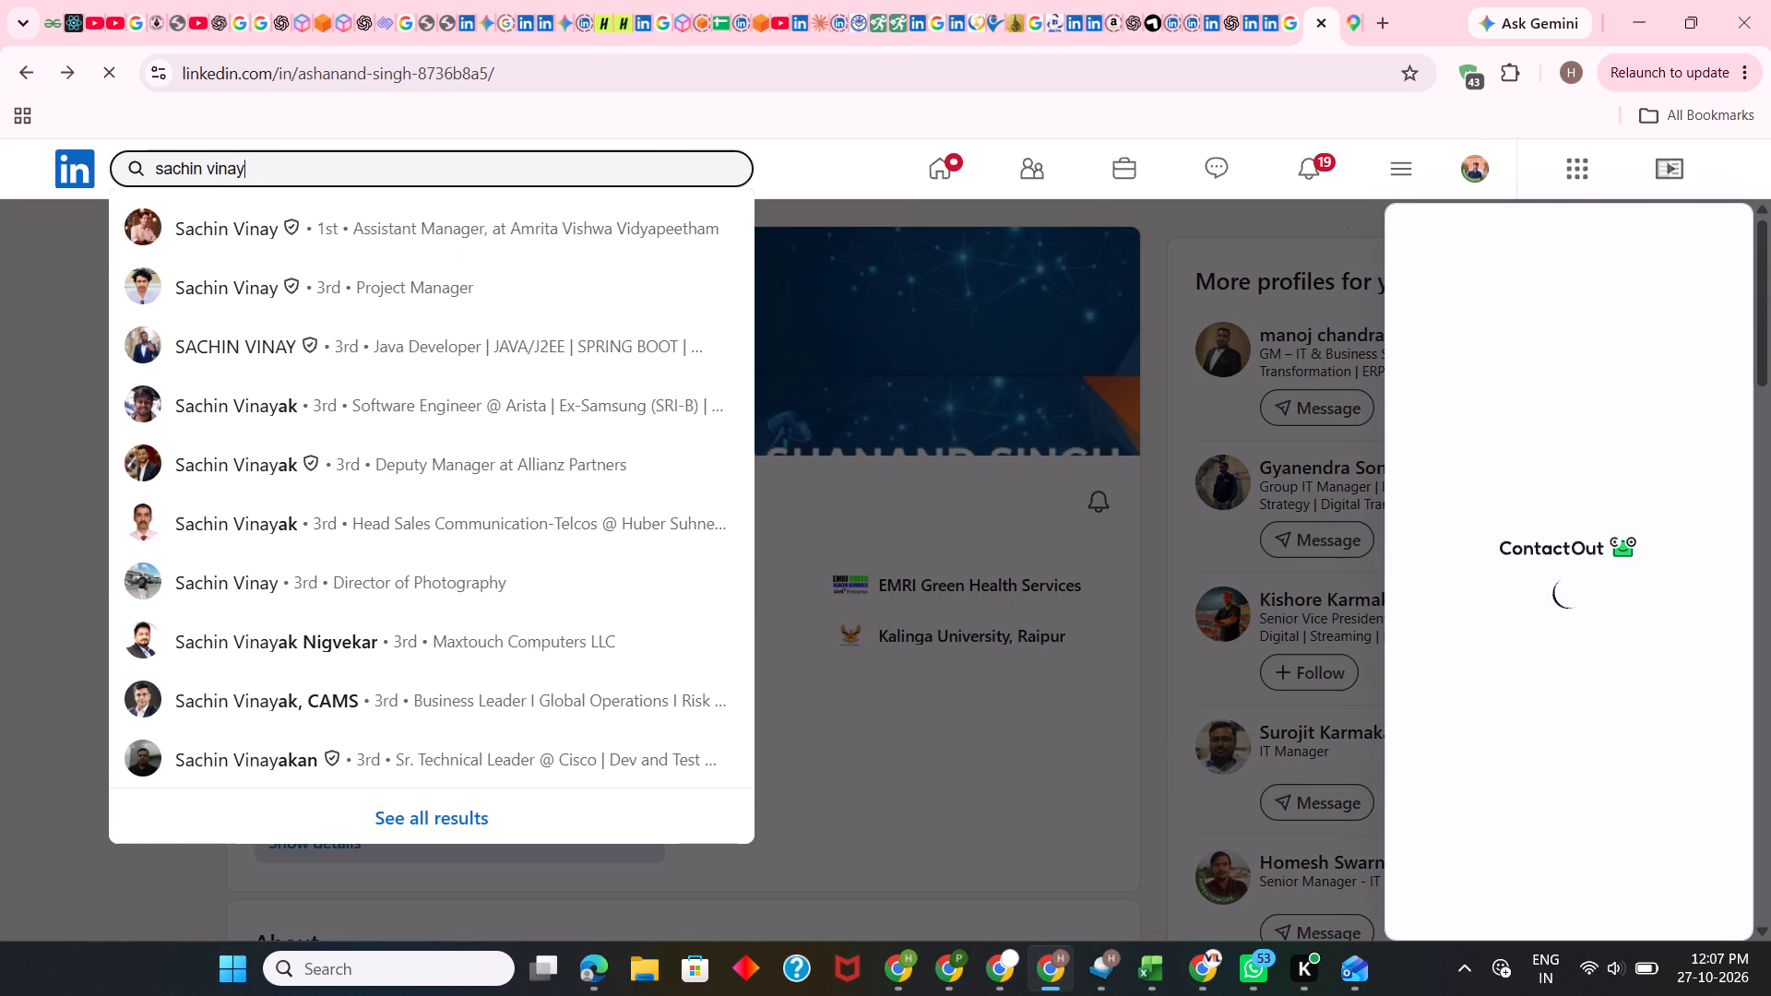
left_click(327, 229)
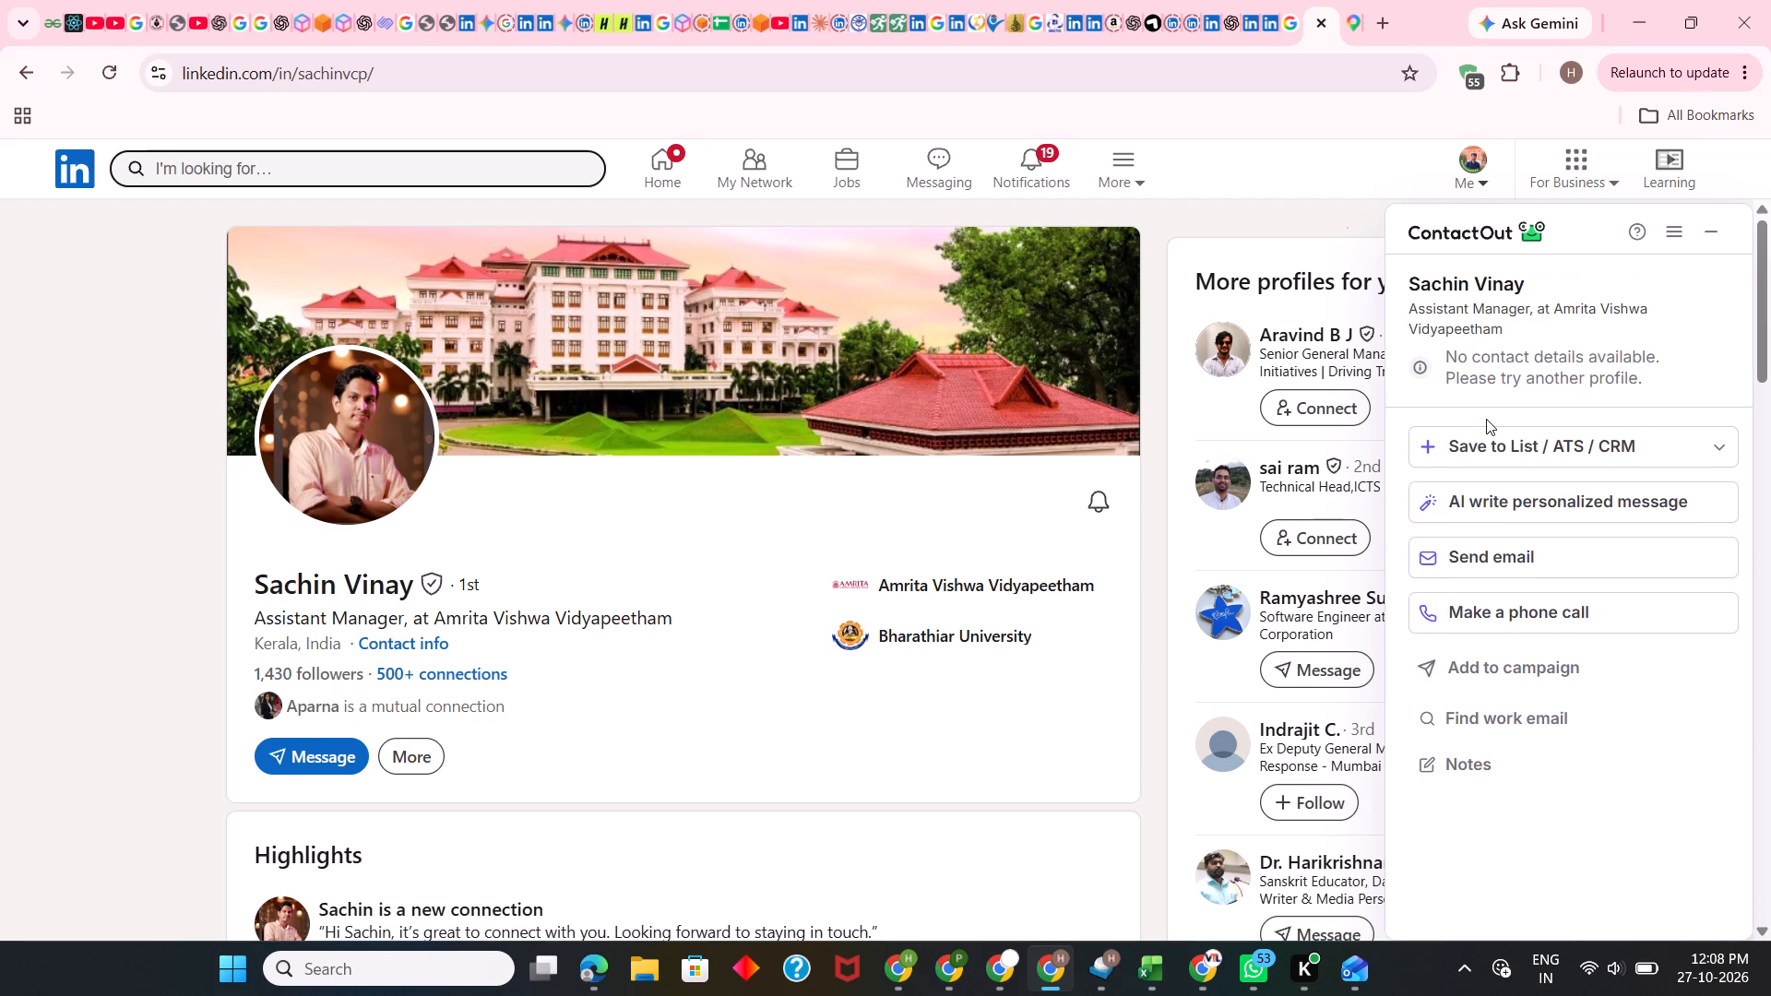
left_click(1718, 232)
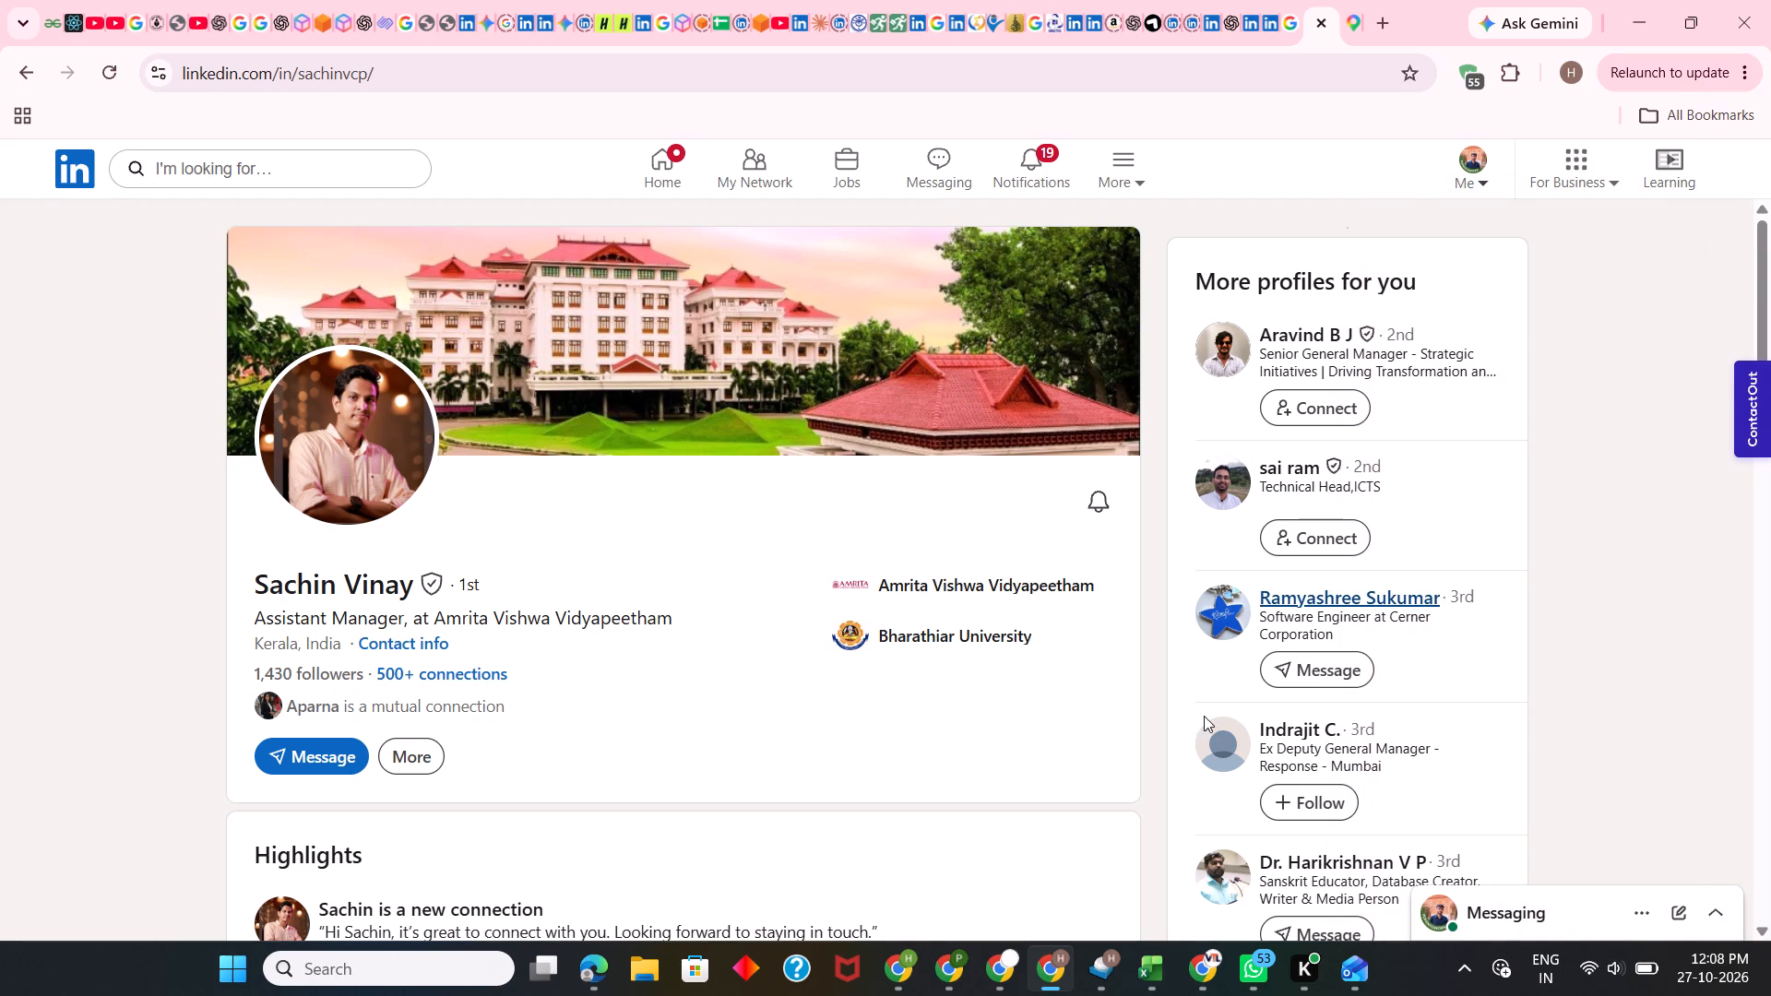
Return to the AWS Leads Sheet and review the contact, designation and call remarks columns for the Amrita Vishwa Vidyapeetham lead.
left_click(1206, 961)
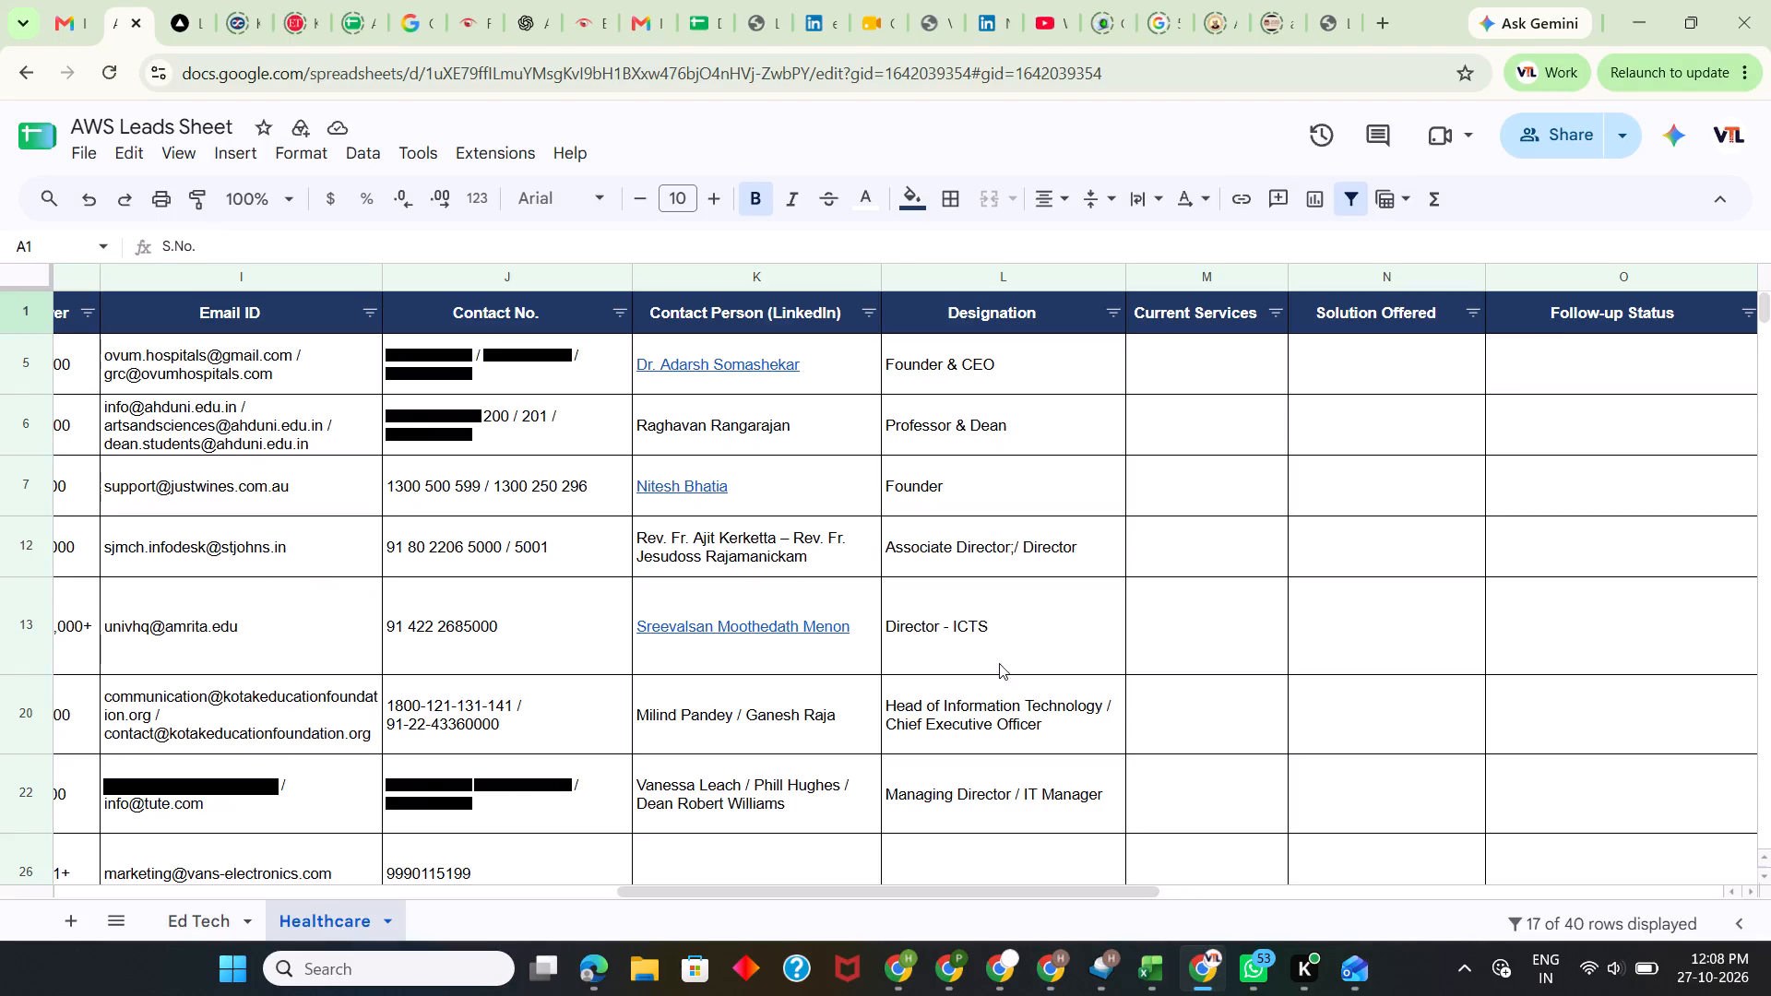
scroll(1147, 629, "left", 7)
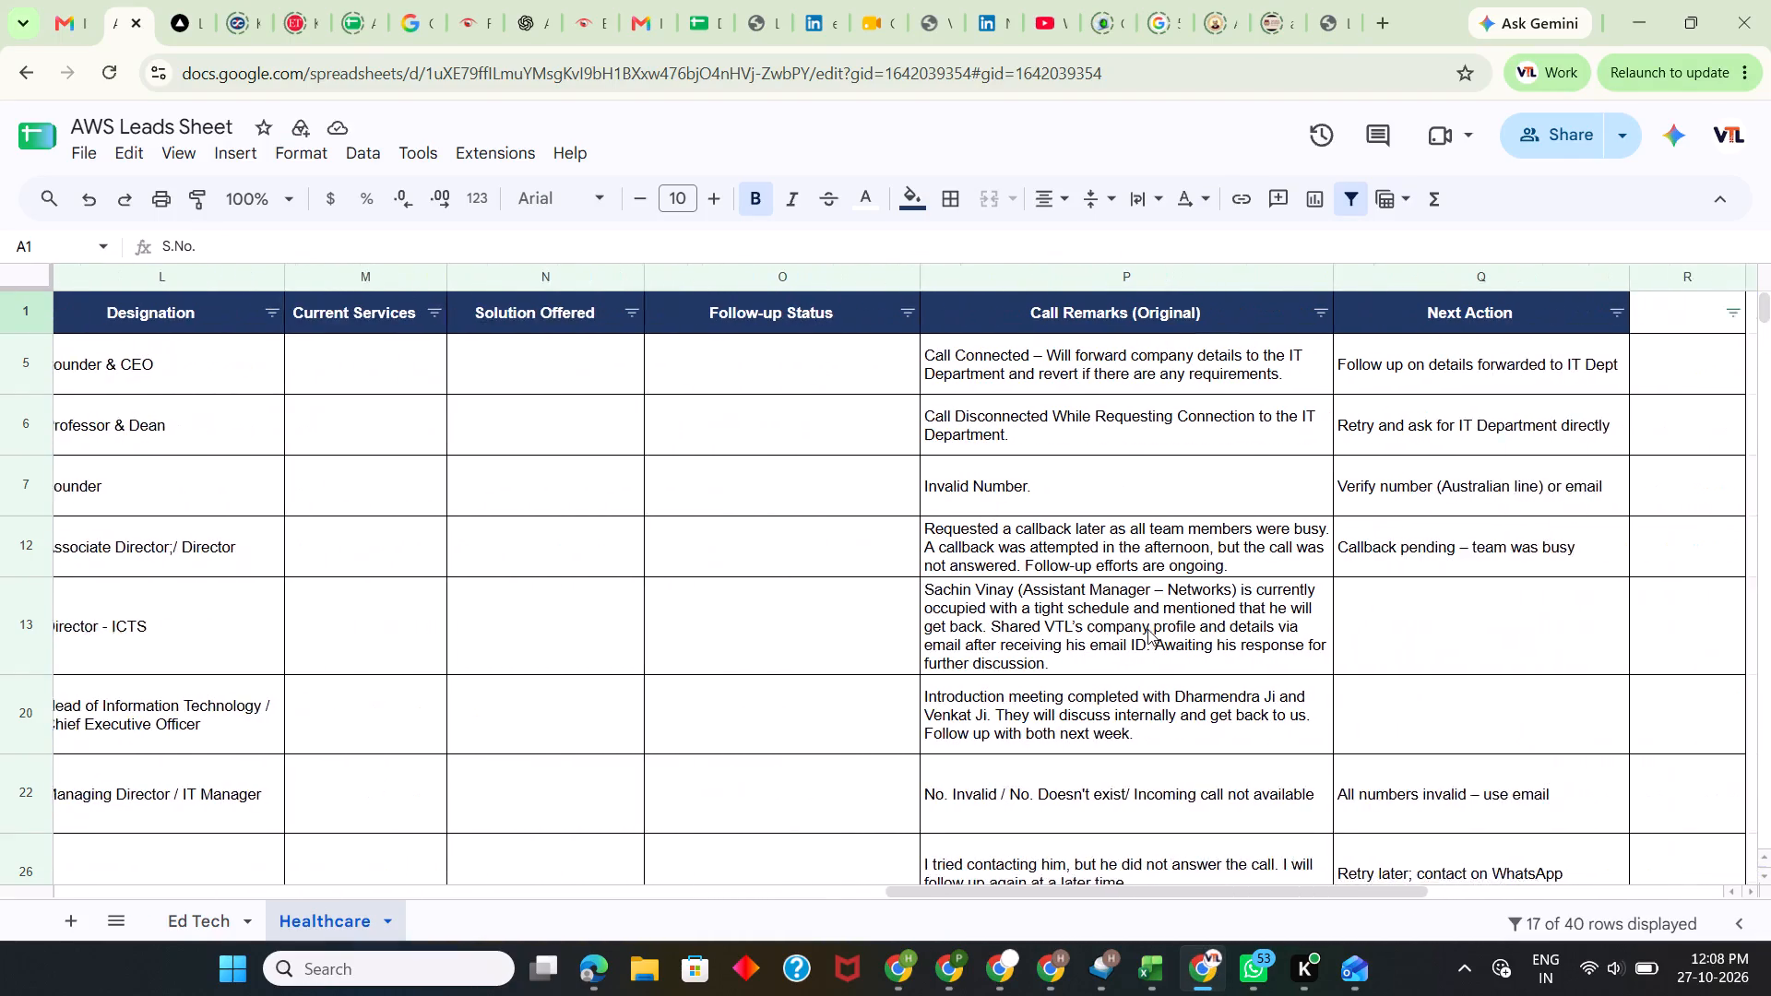
scroll(1147, 629, "left", 1)
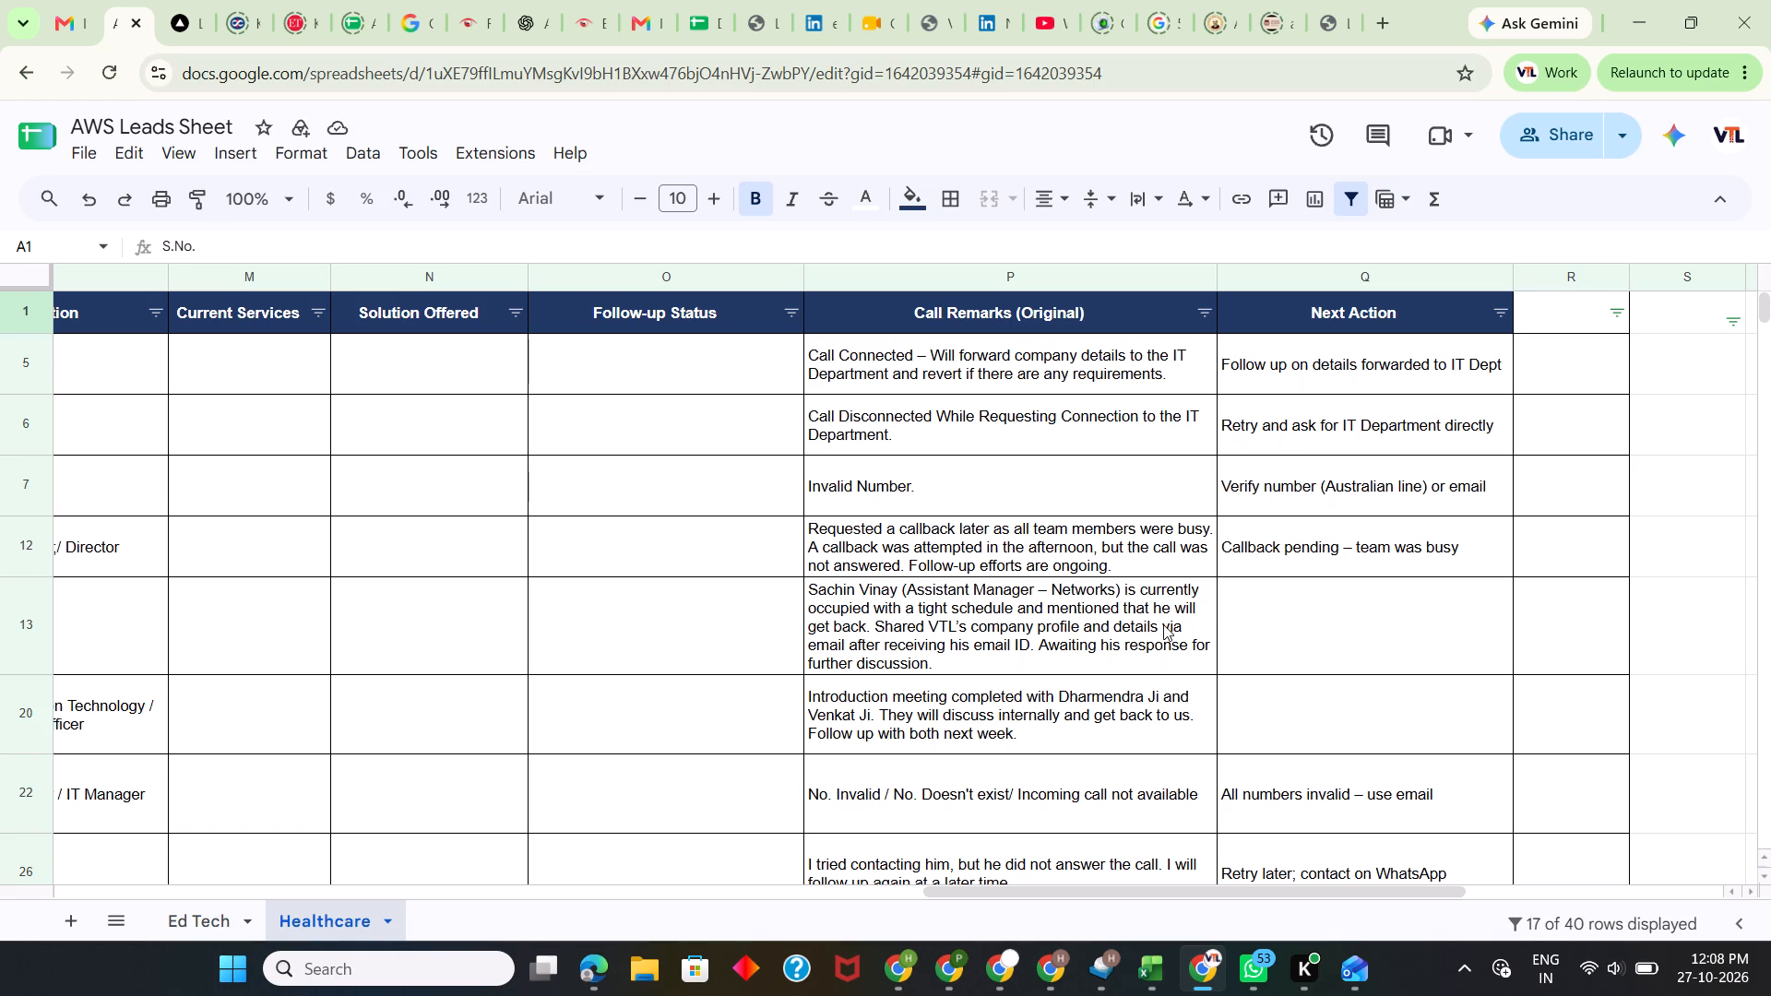
scroll(1163, 624, "right", 1)
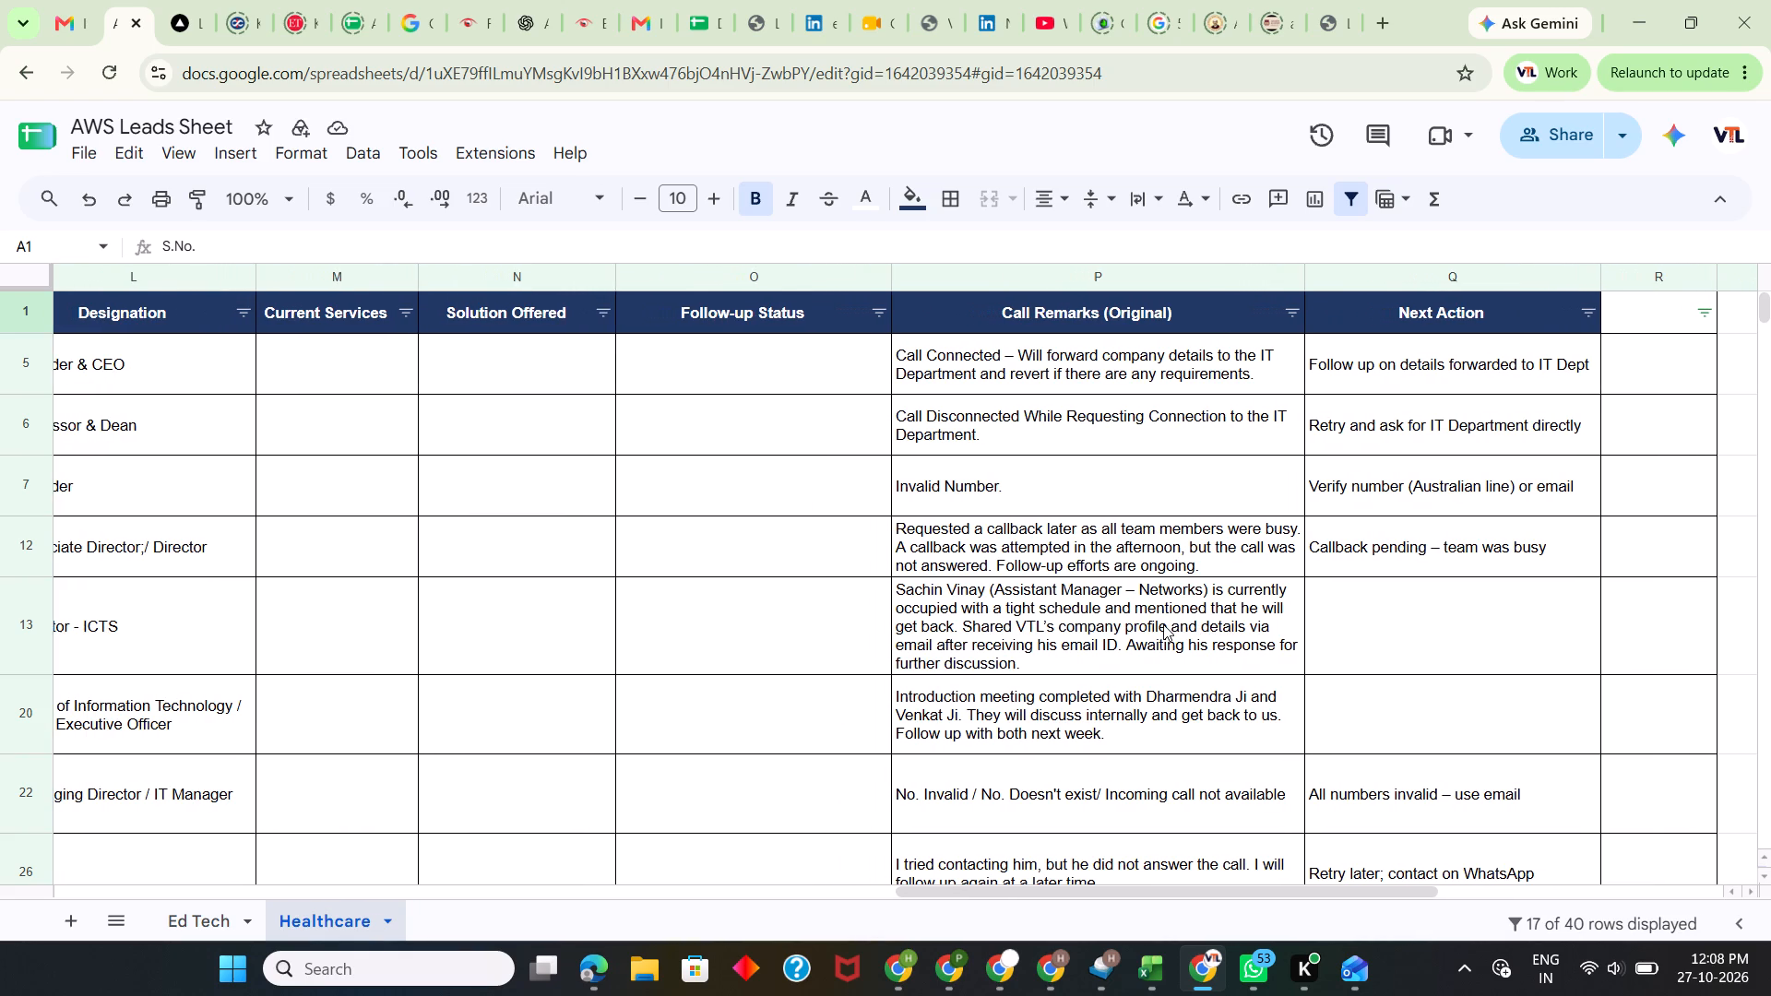
scroll(1163, 624, "right", 1)
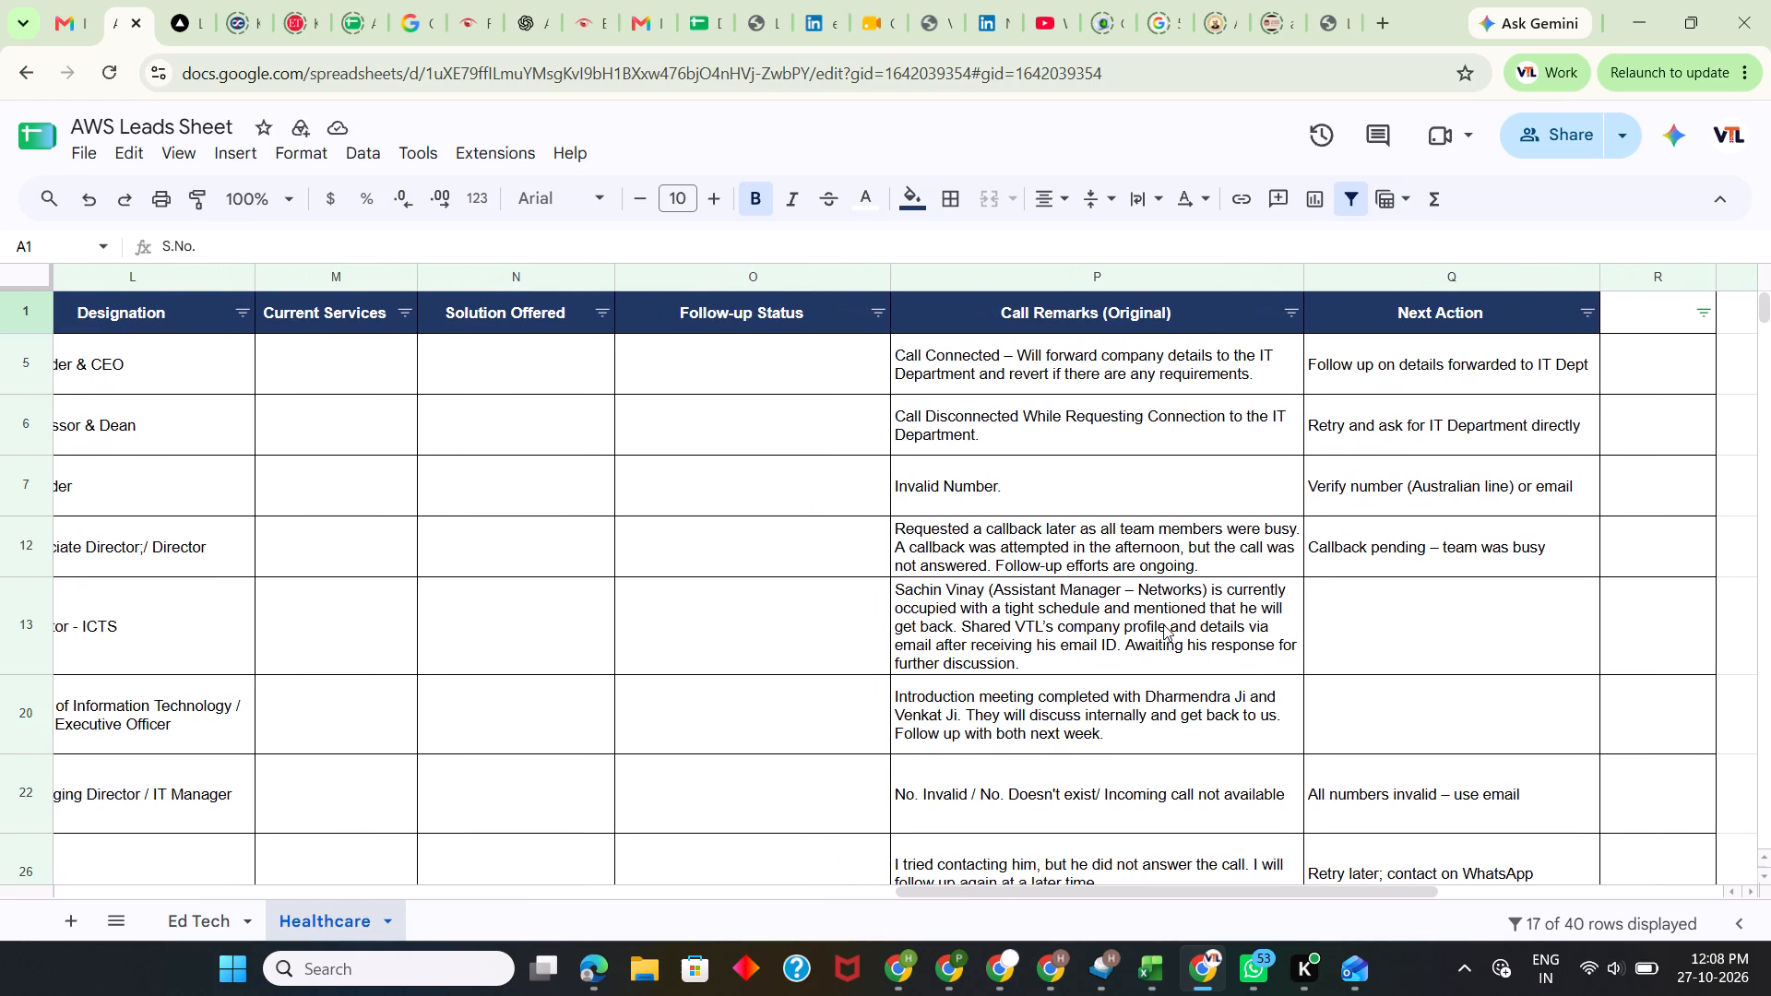
scroll(1163, 624, "right", 1)
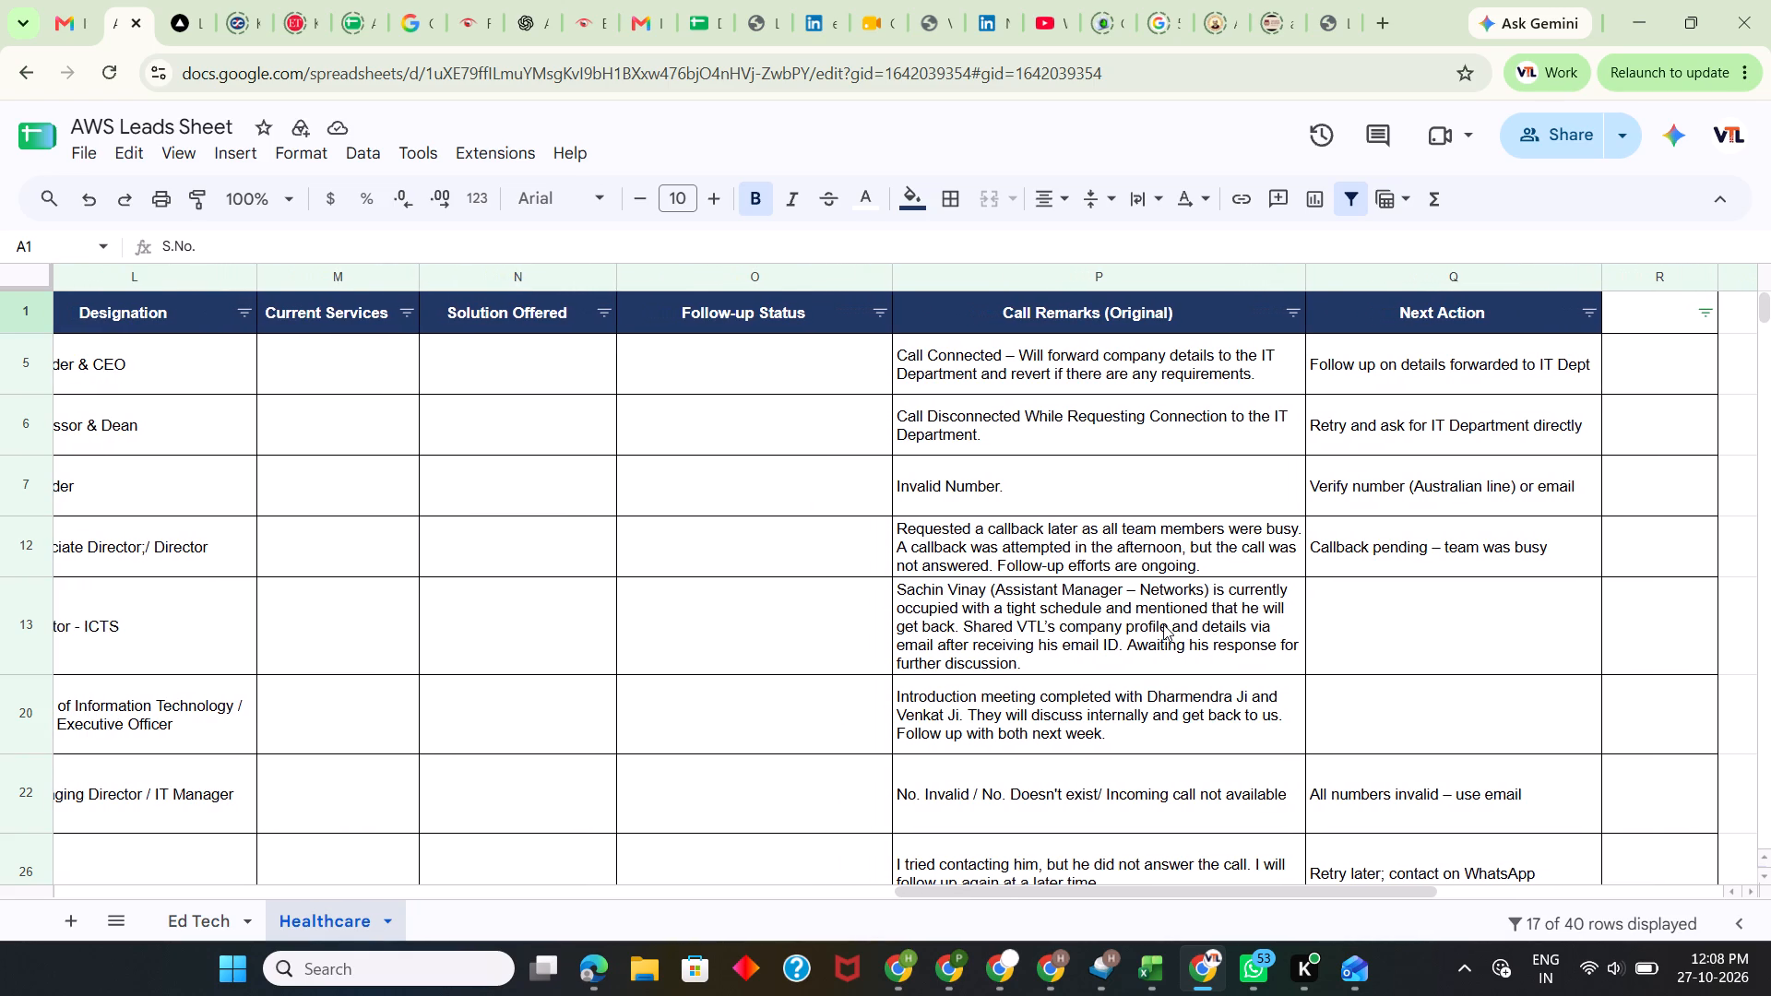
scroll(1163, 624, "right", 1)
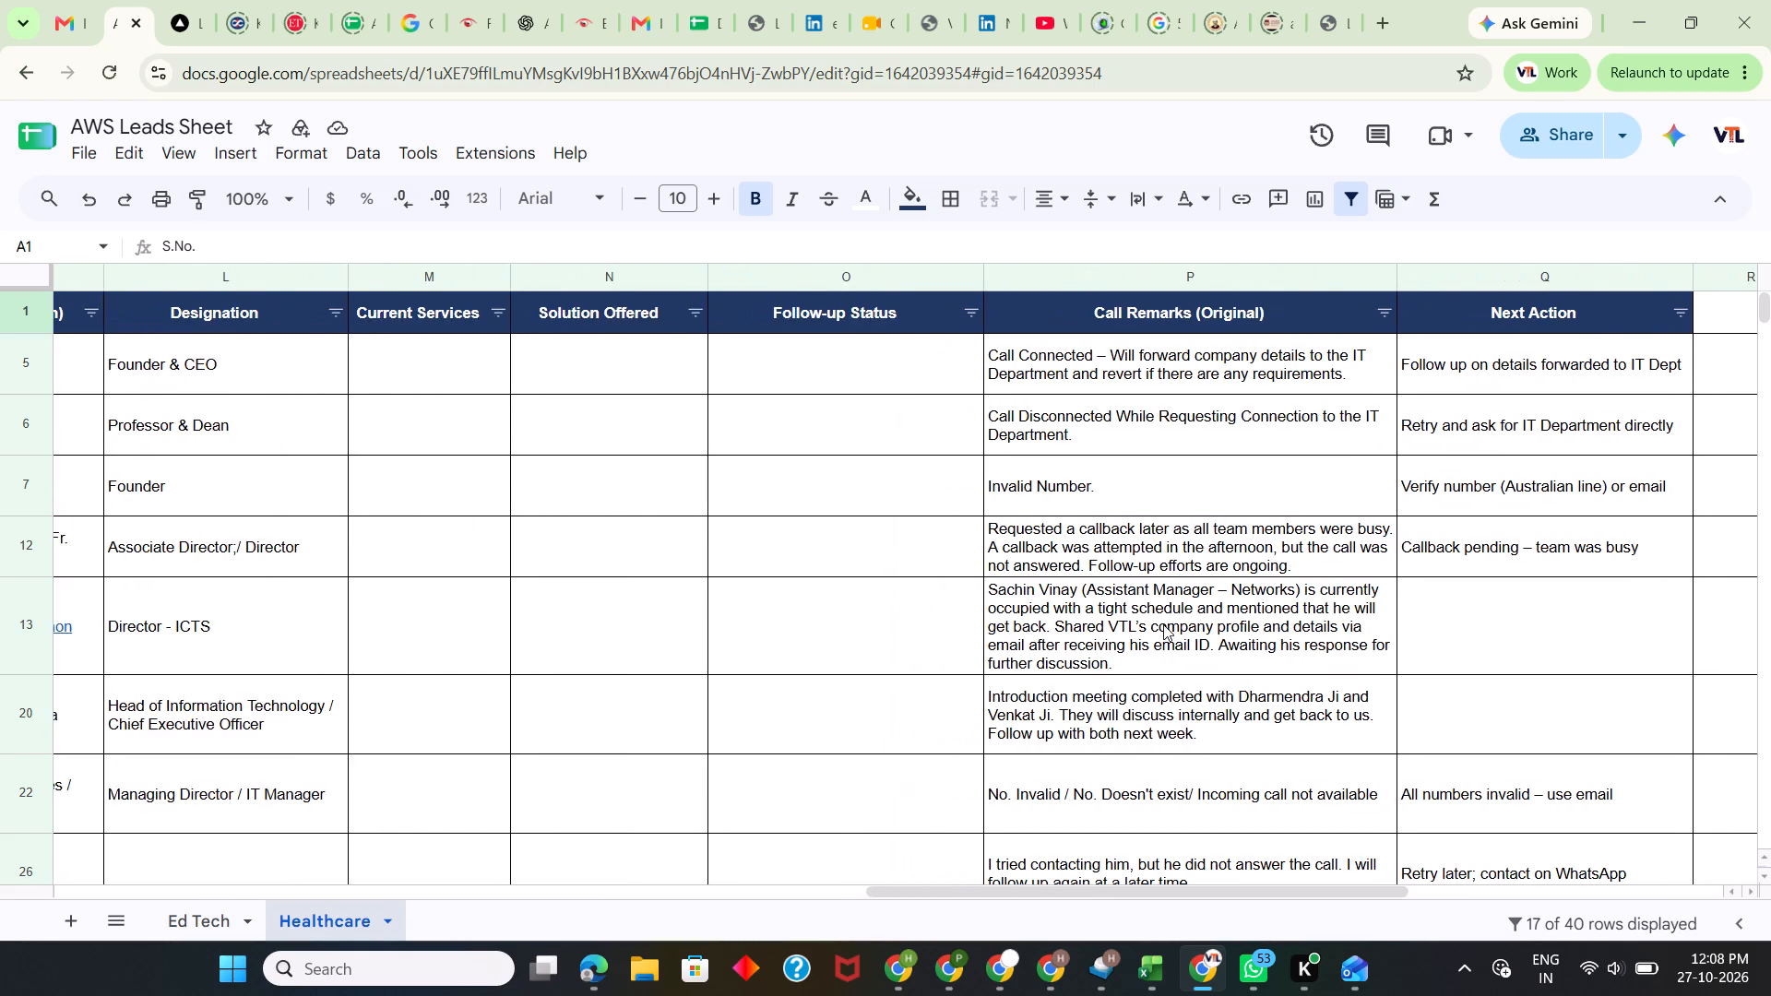
scroll(1163, 624, "right", 2)
scroll(1163, 624, "left", 1)
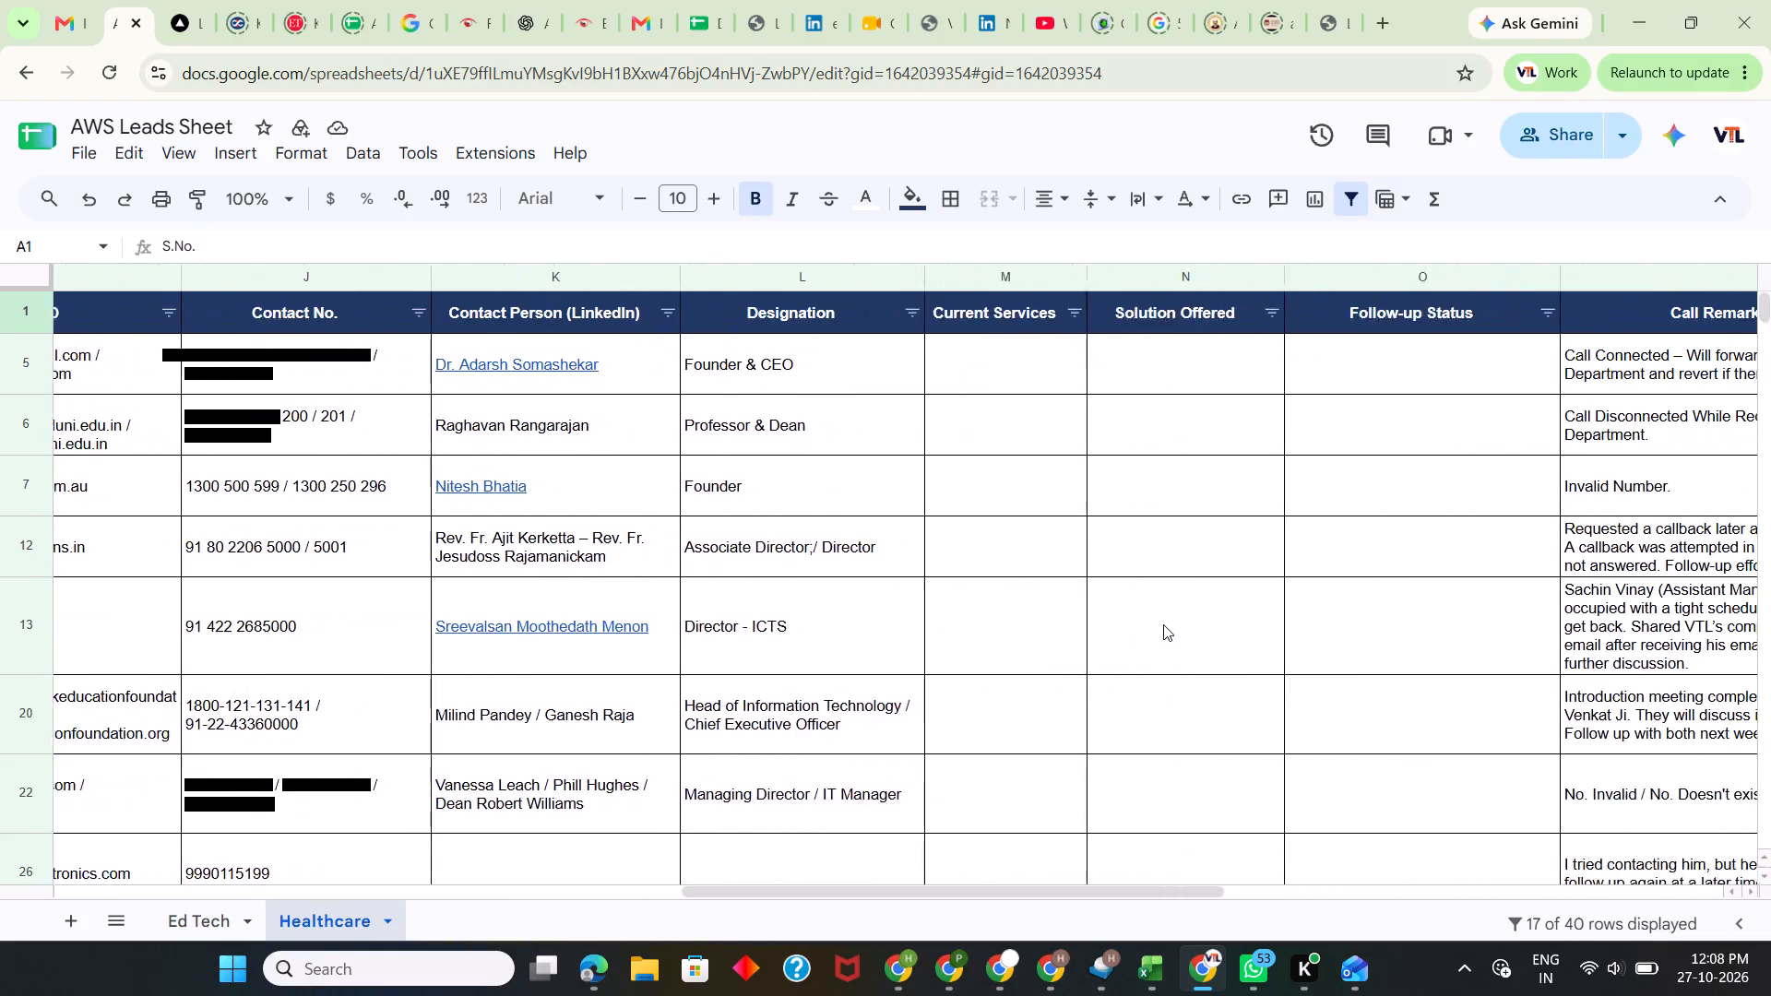
scroll(1163, 624, "left", 1)
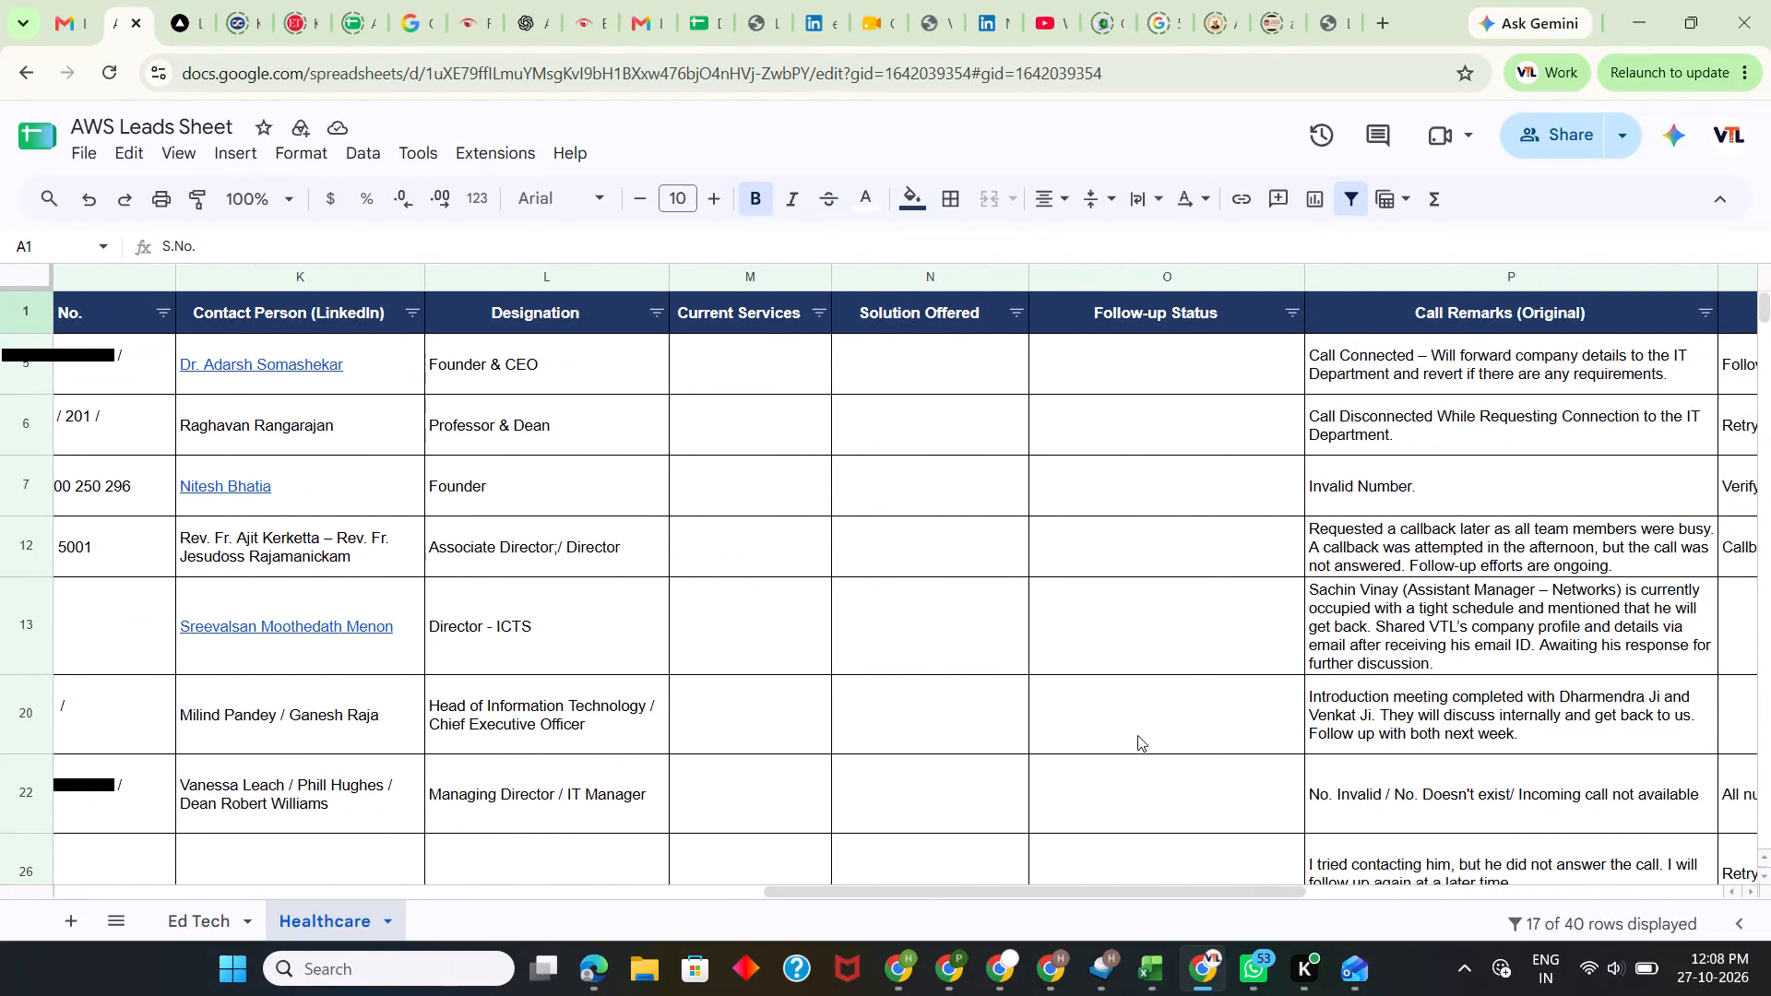
Copy the current job title, Assistant Manager-Networks, from the Experience section of the contact's LinkedIn profile.
left_click(1055, 959)
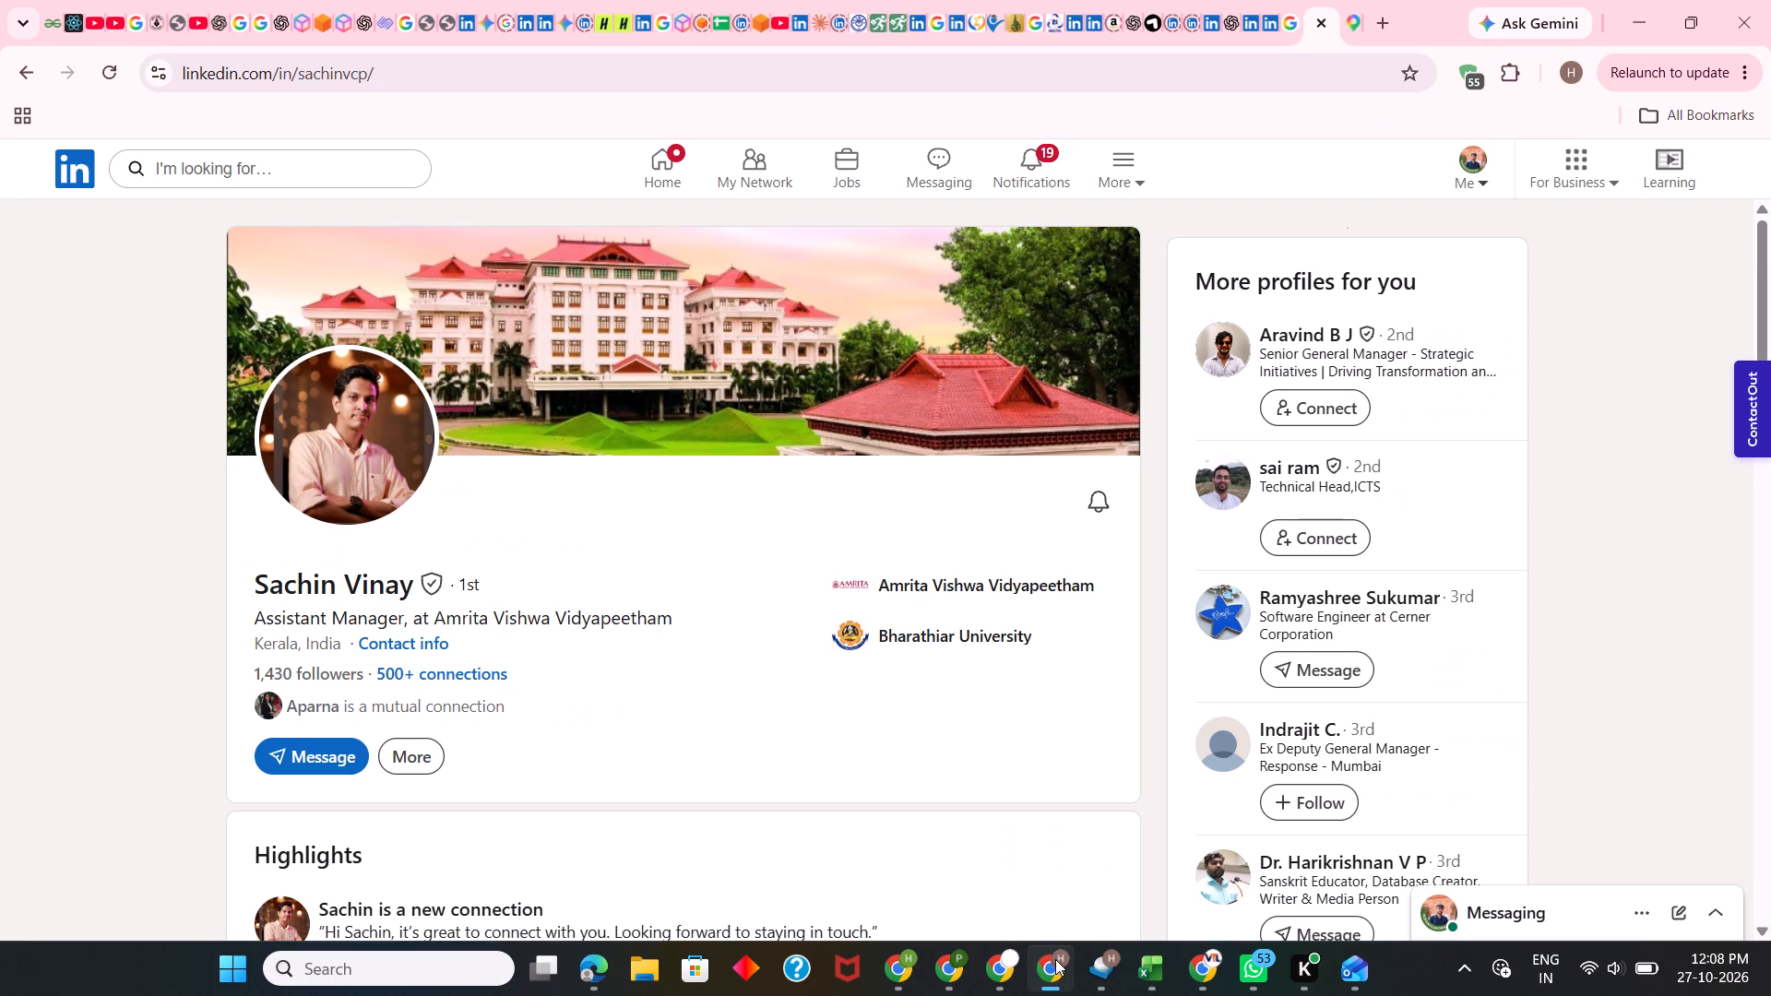
scroll(997, 699, "down", 2)
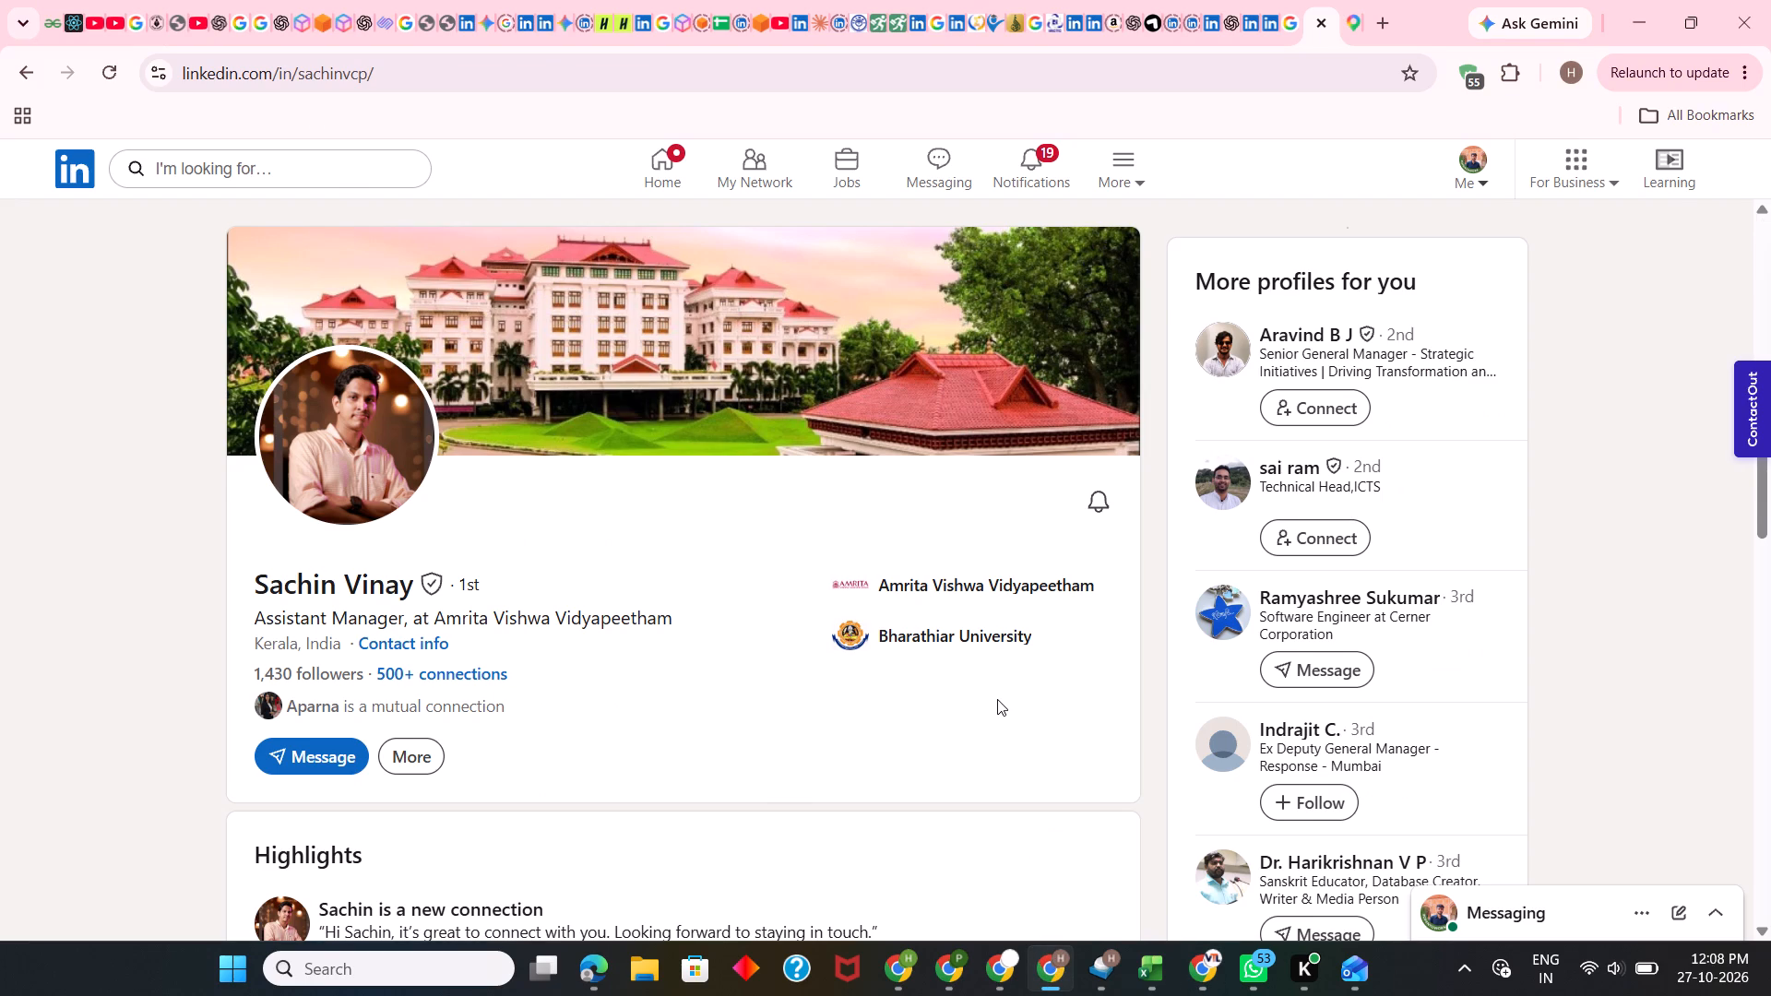
scroll(997, 699, "down", 6)
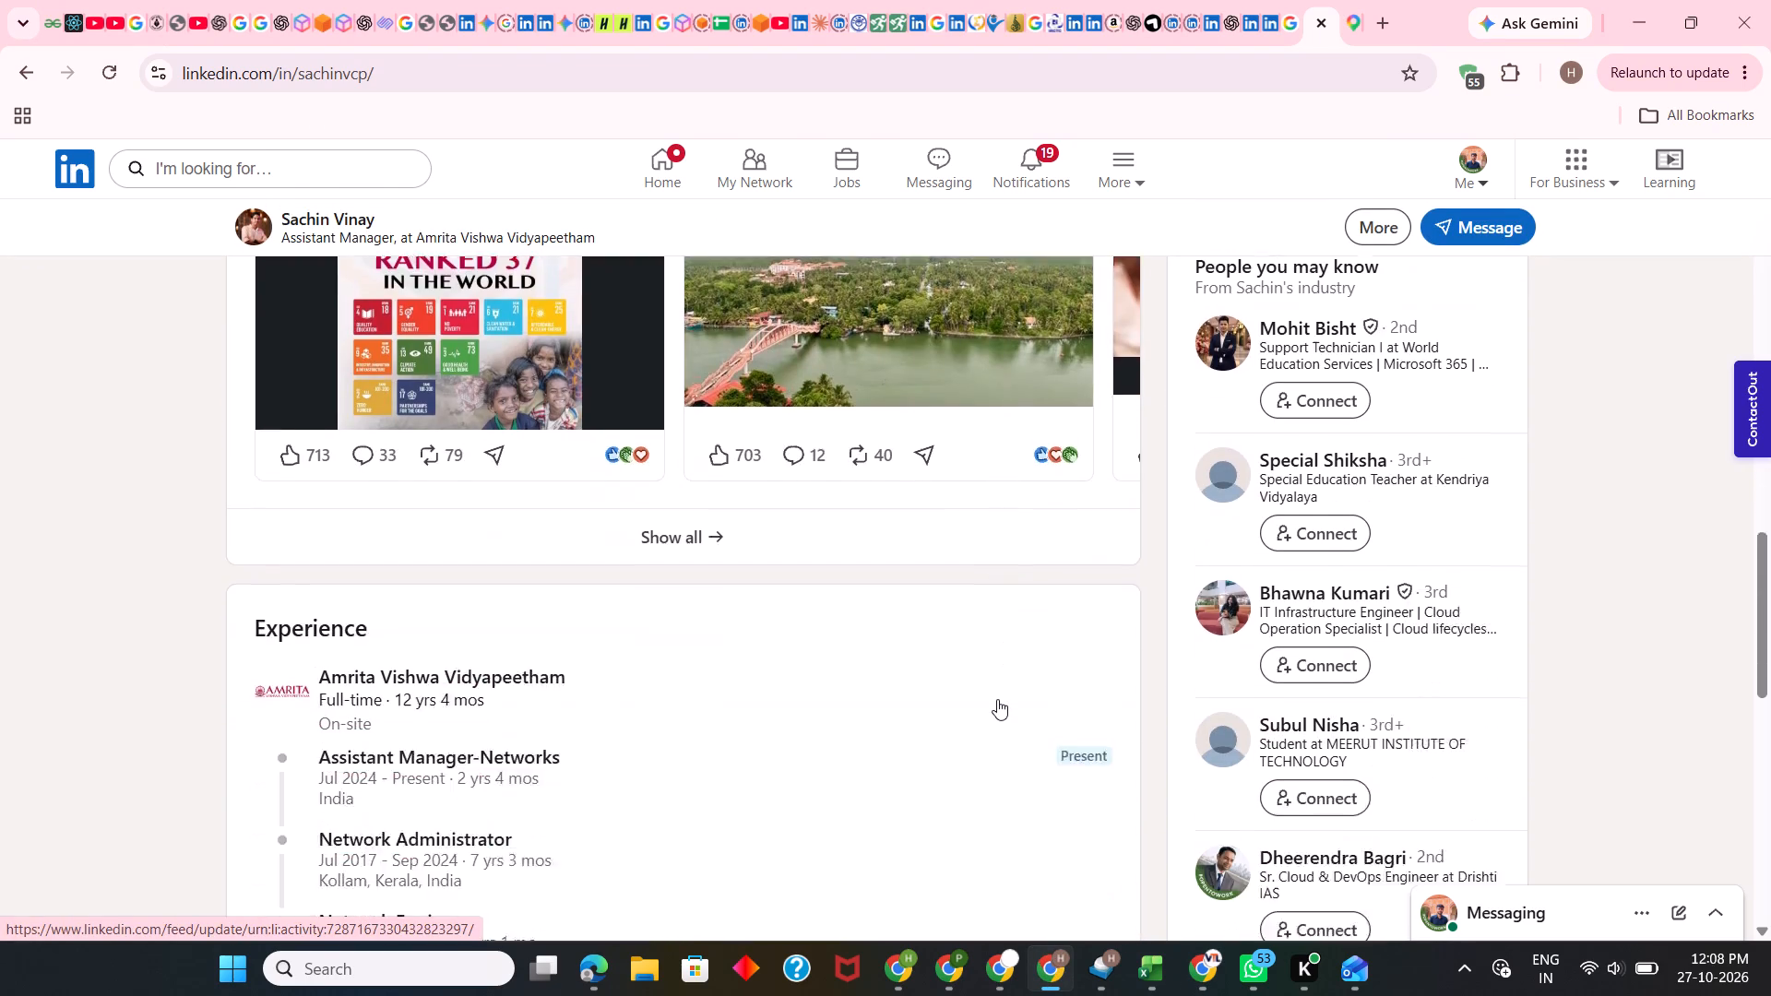
scroll(997, 699, "down", 3)
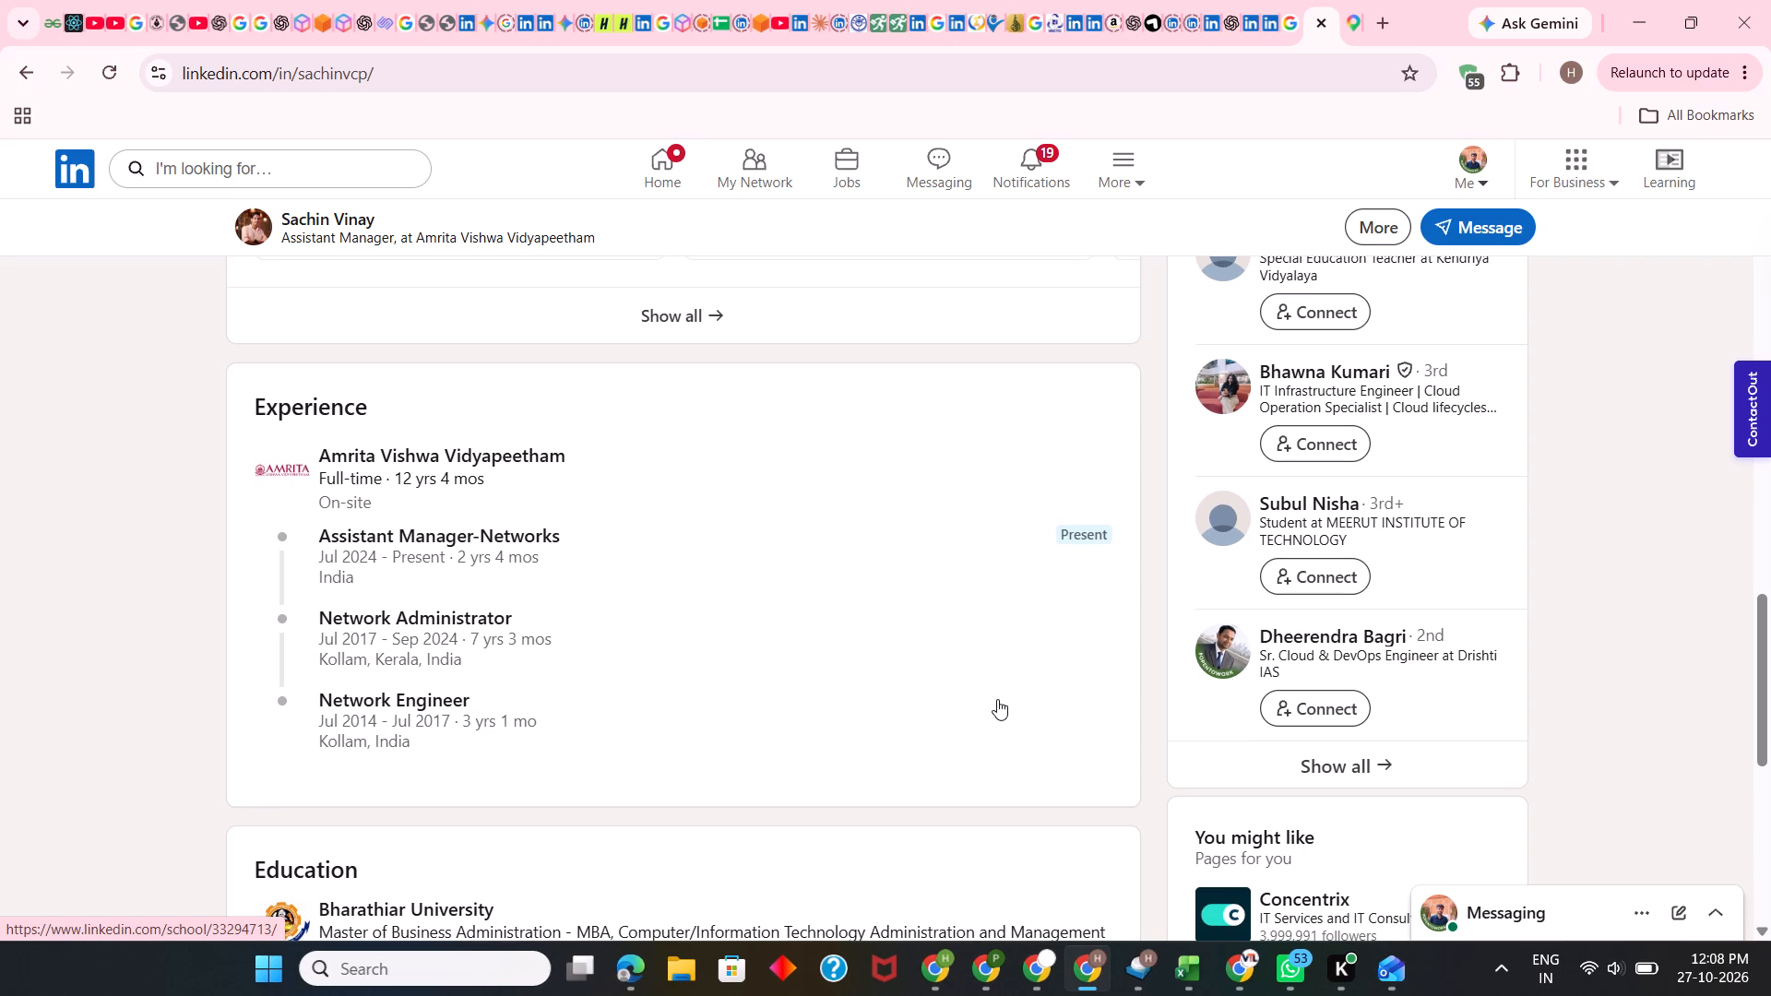
left_click_drag(323, 534, 374, 531)
left_click_drag(303, 525, 328, 525)
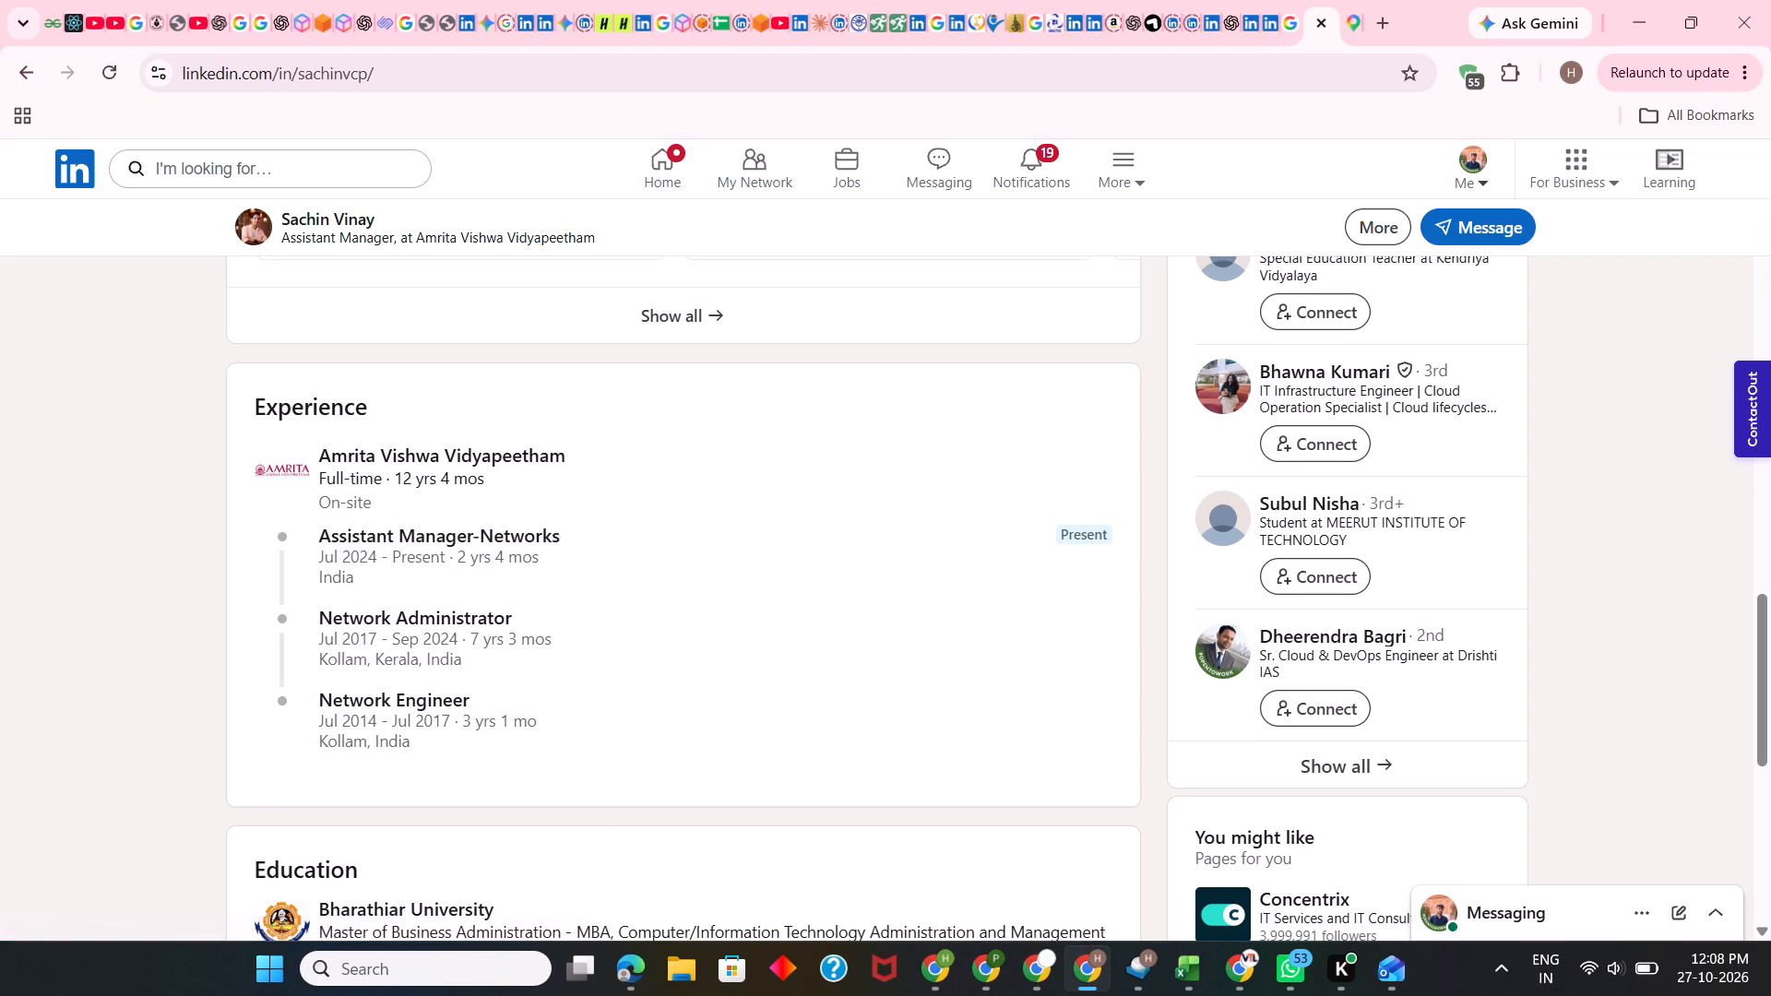
left_click_drag(328, 525, 573, 526)
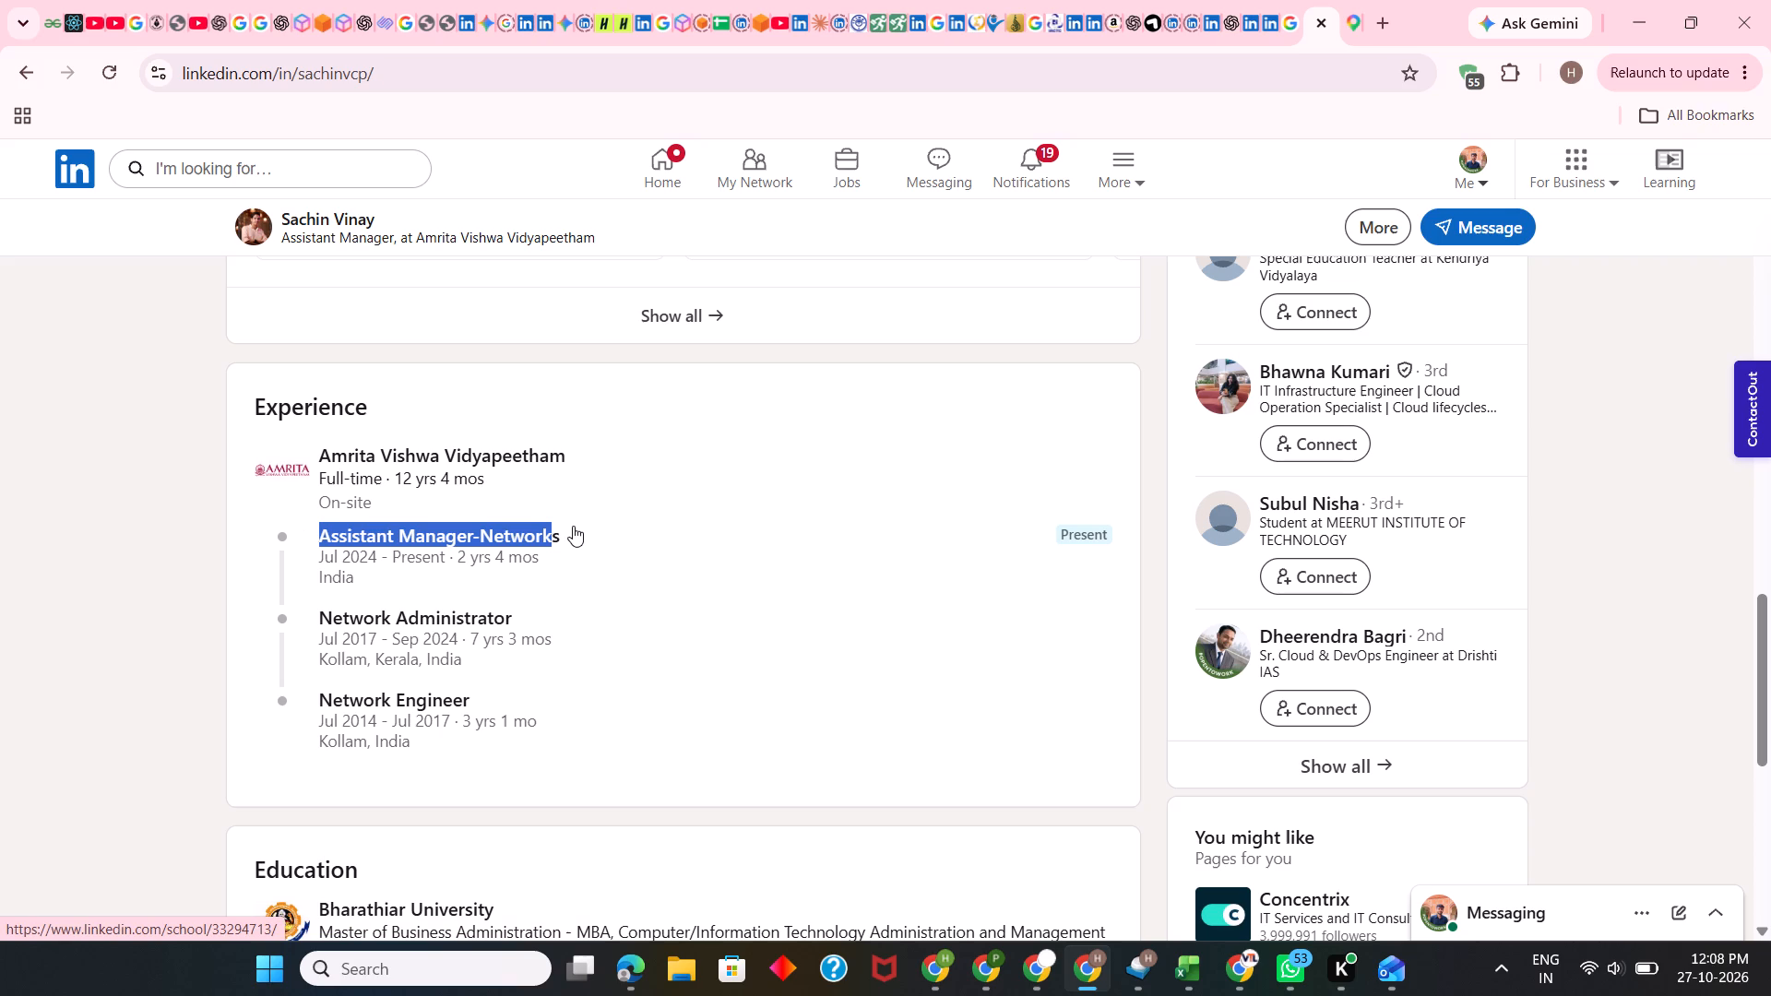
key("ctrl+c")
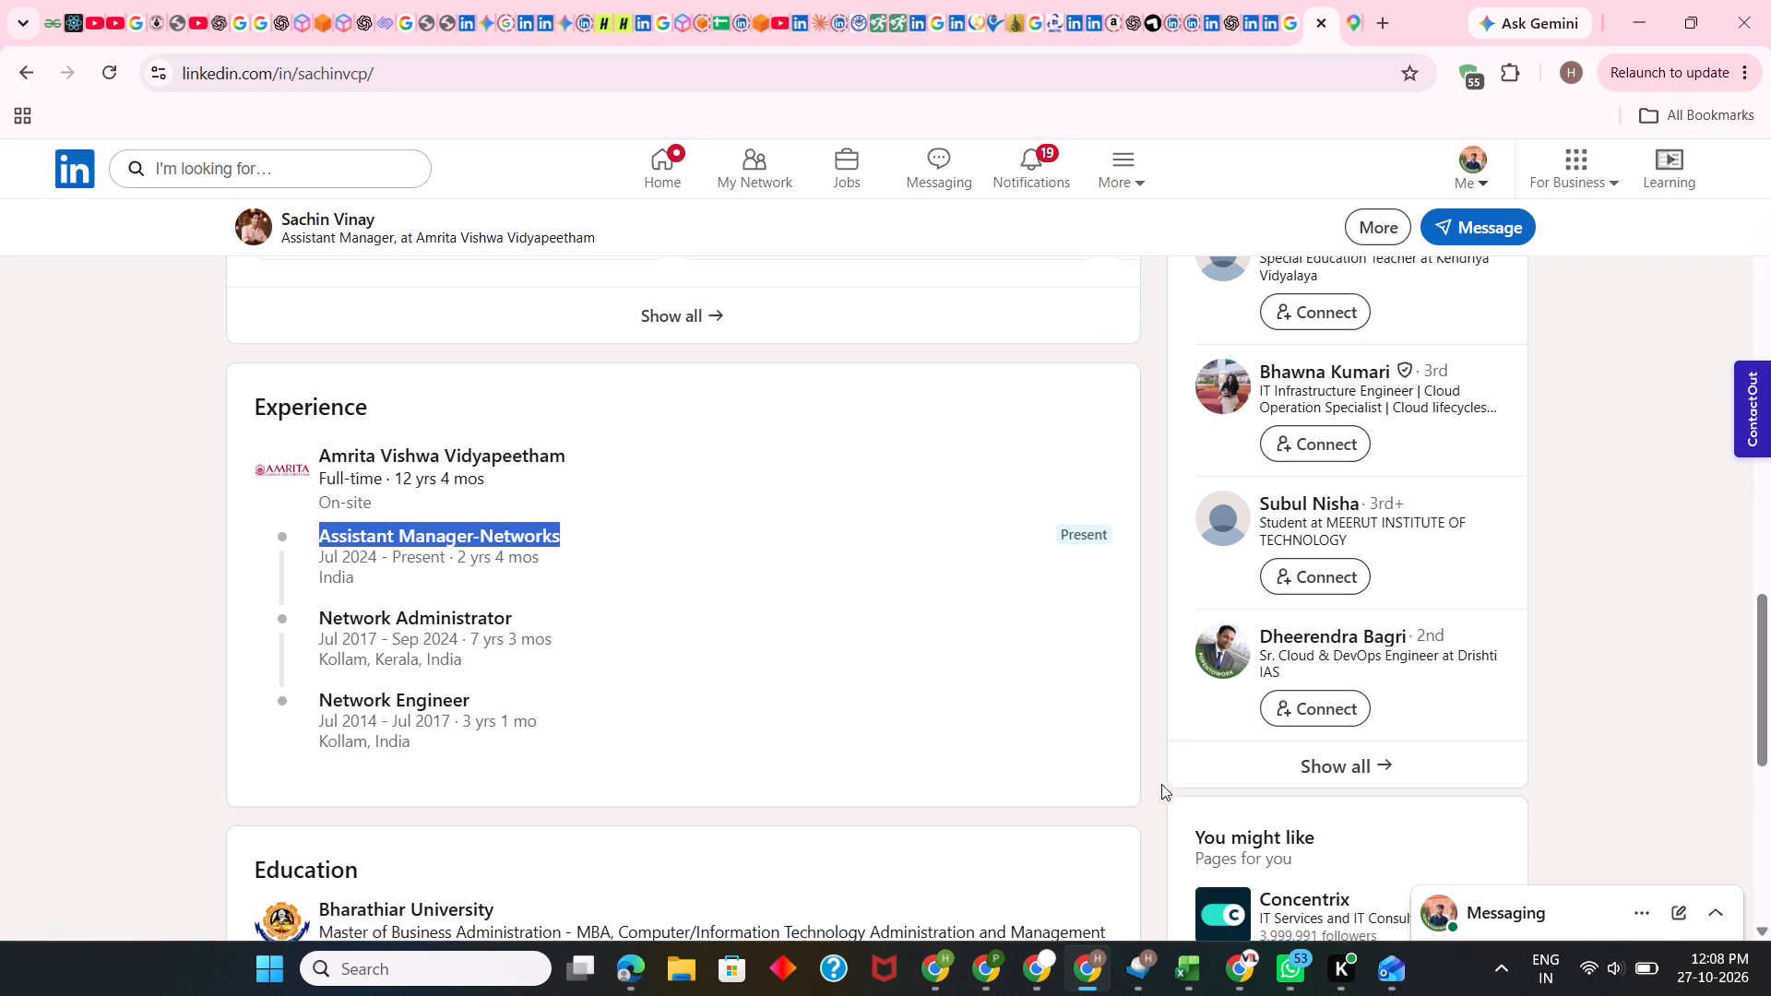
In the sheet's row 13 call remarks, insert "Connected with", the ICTS director's short name, and "on LinkedIn and" before the existing text.
left_click(1253, 964)
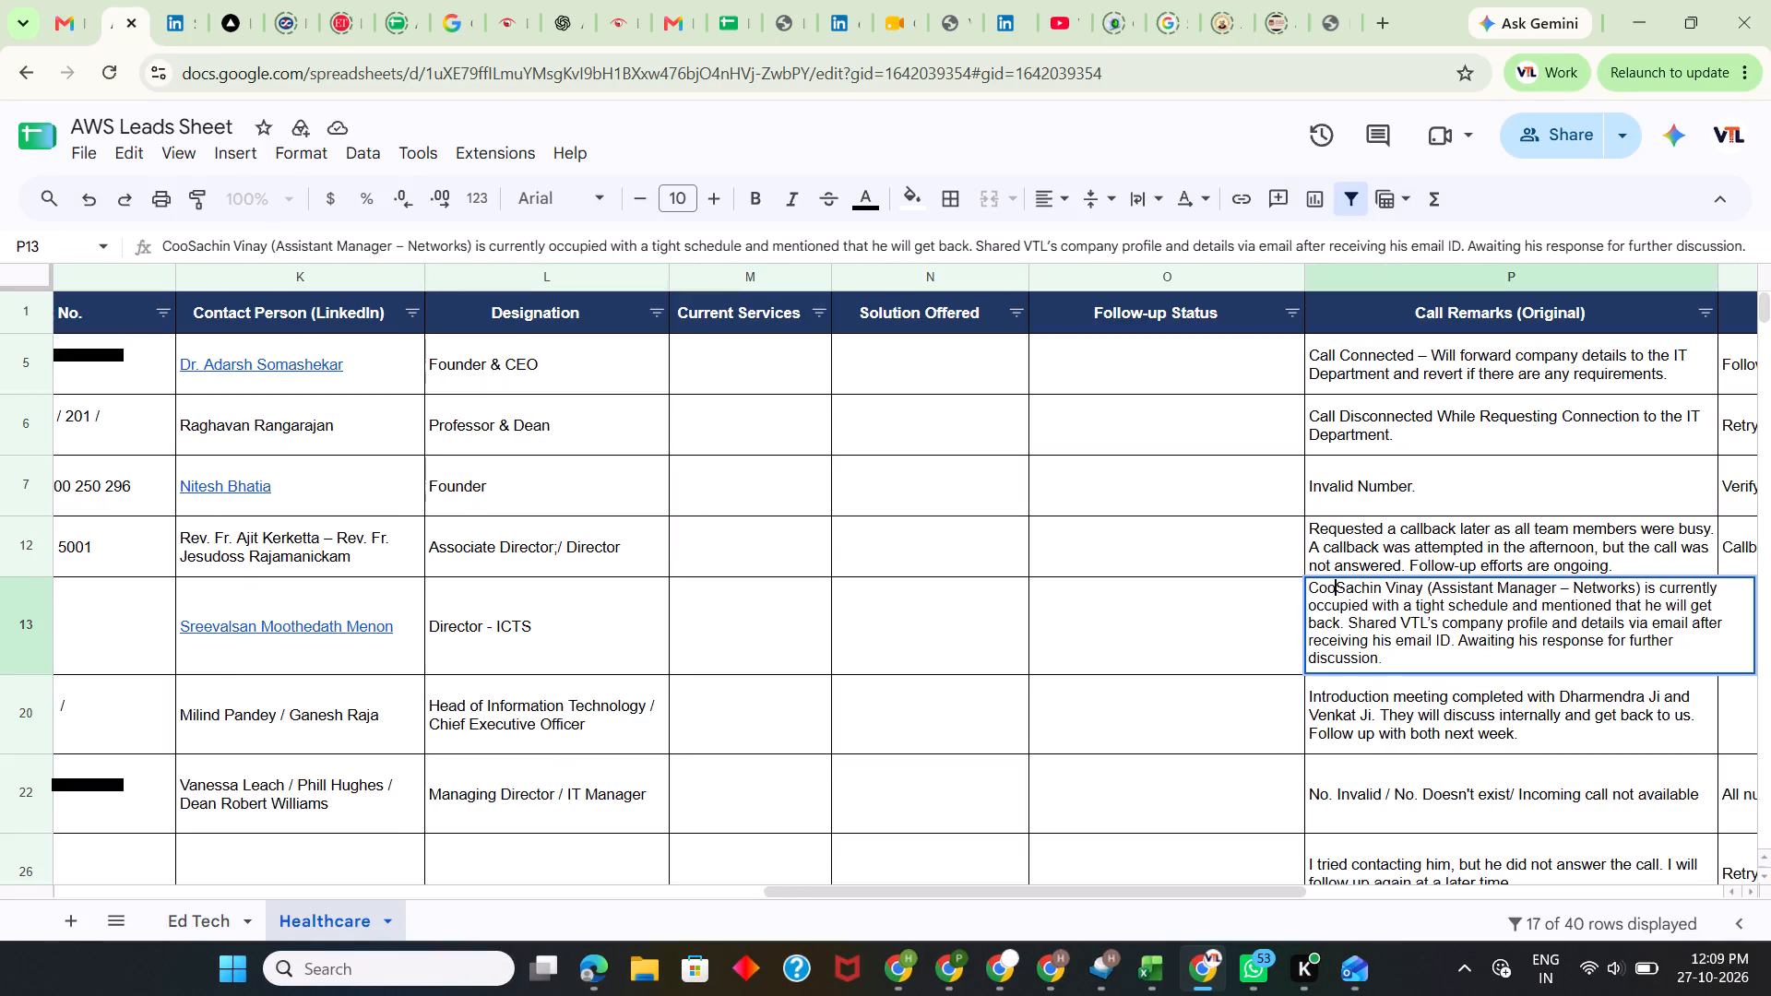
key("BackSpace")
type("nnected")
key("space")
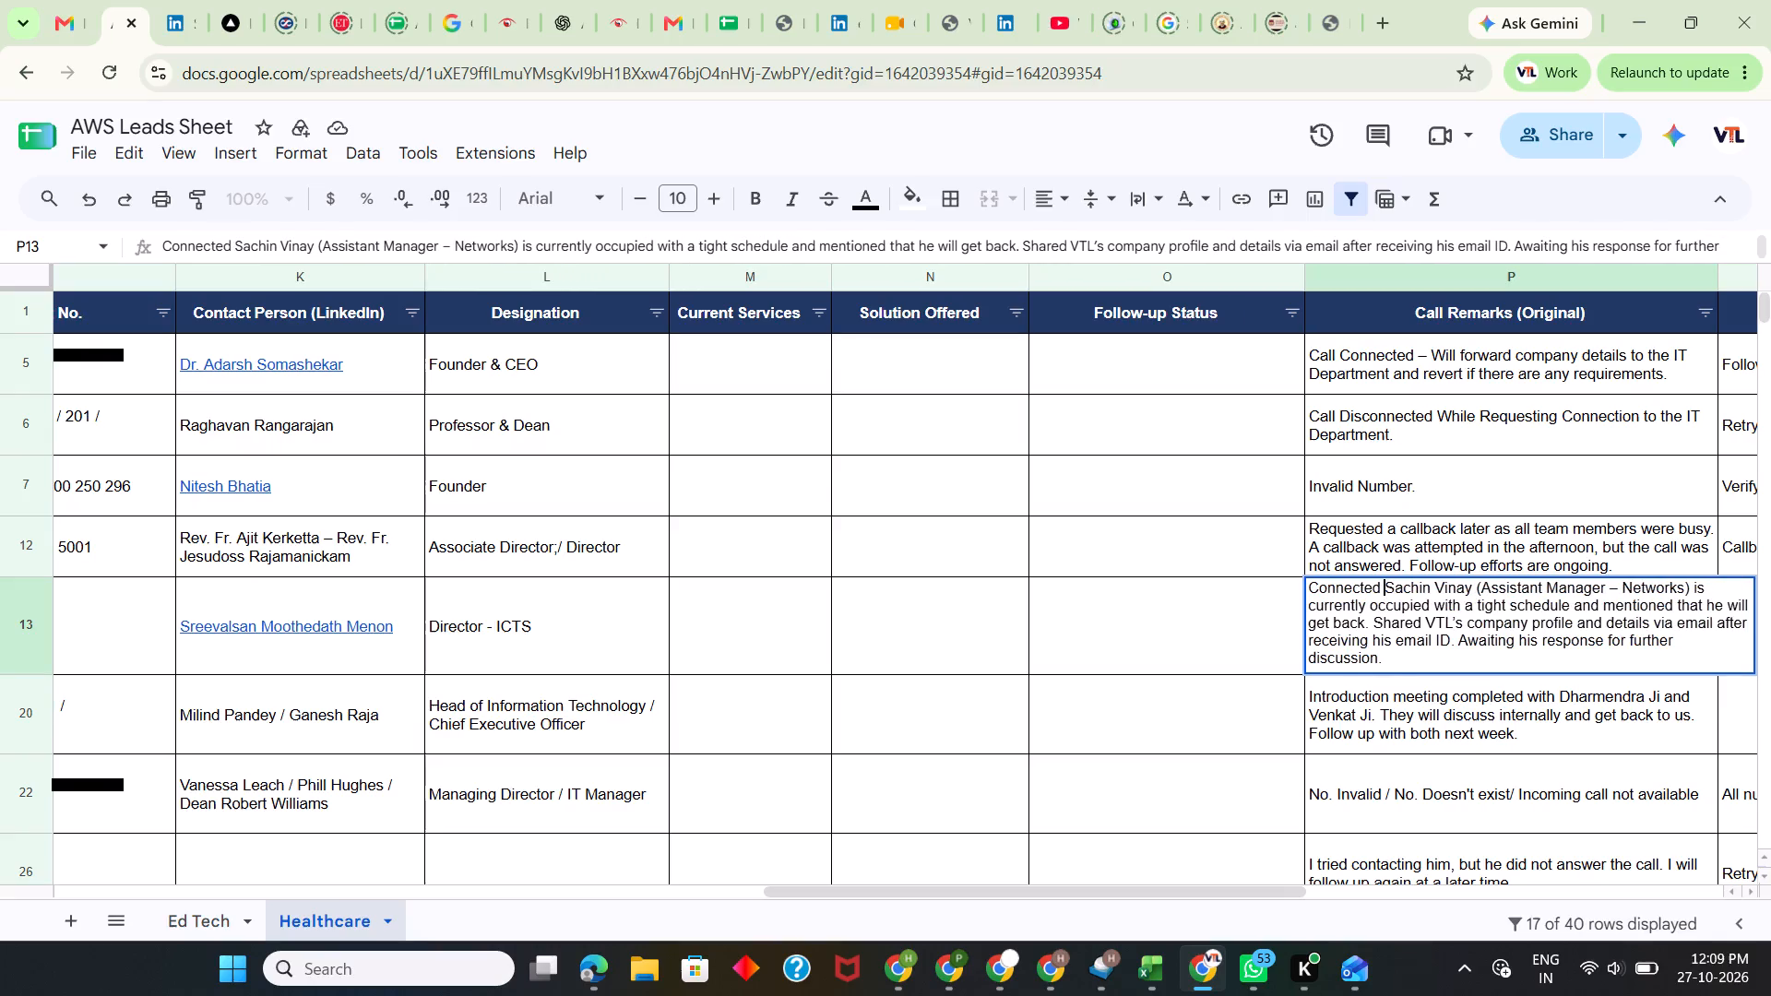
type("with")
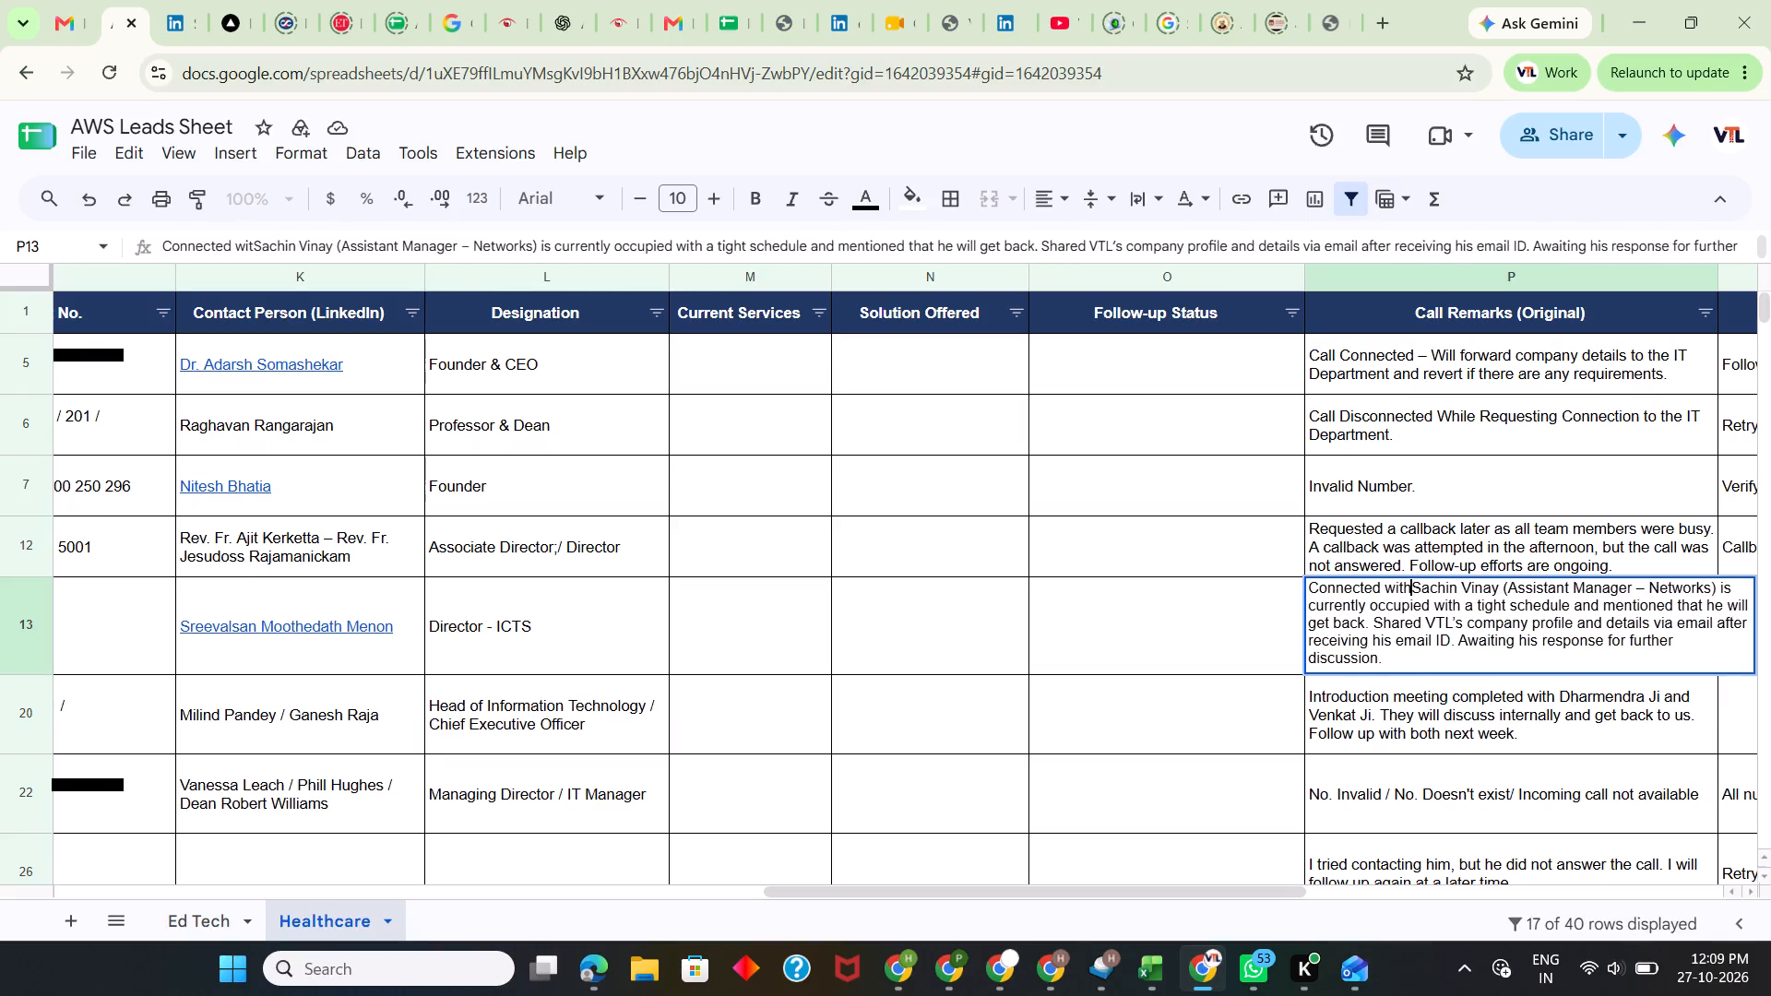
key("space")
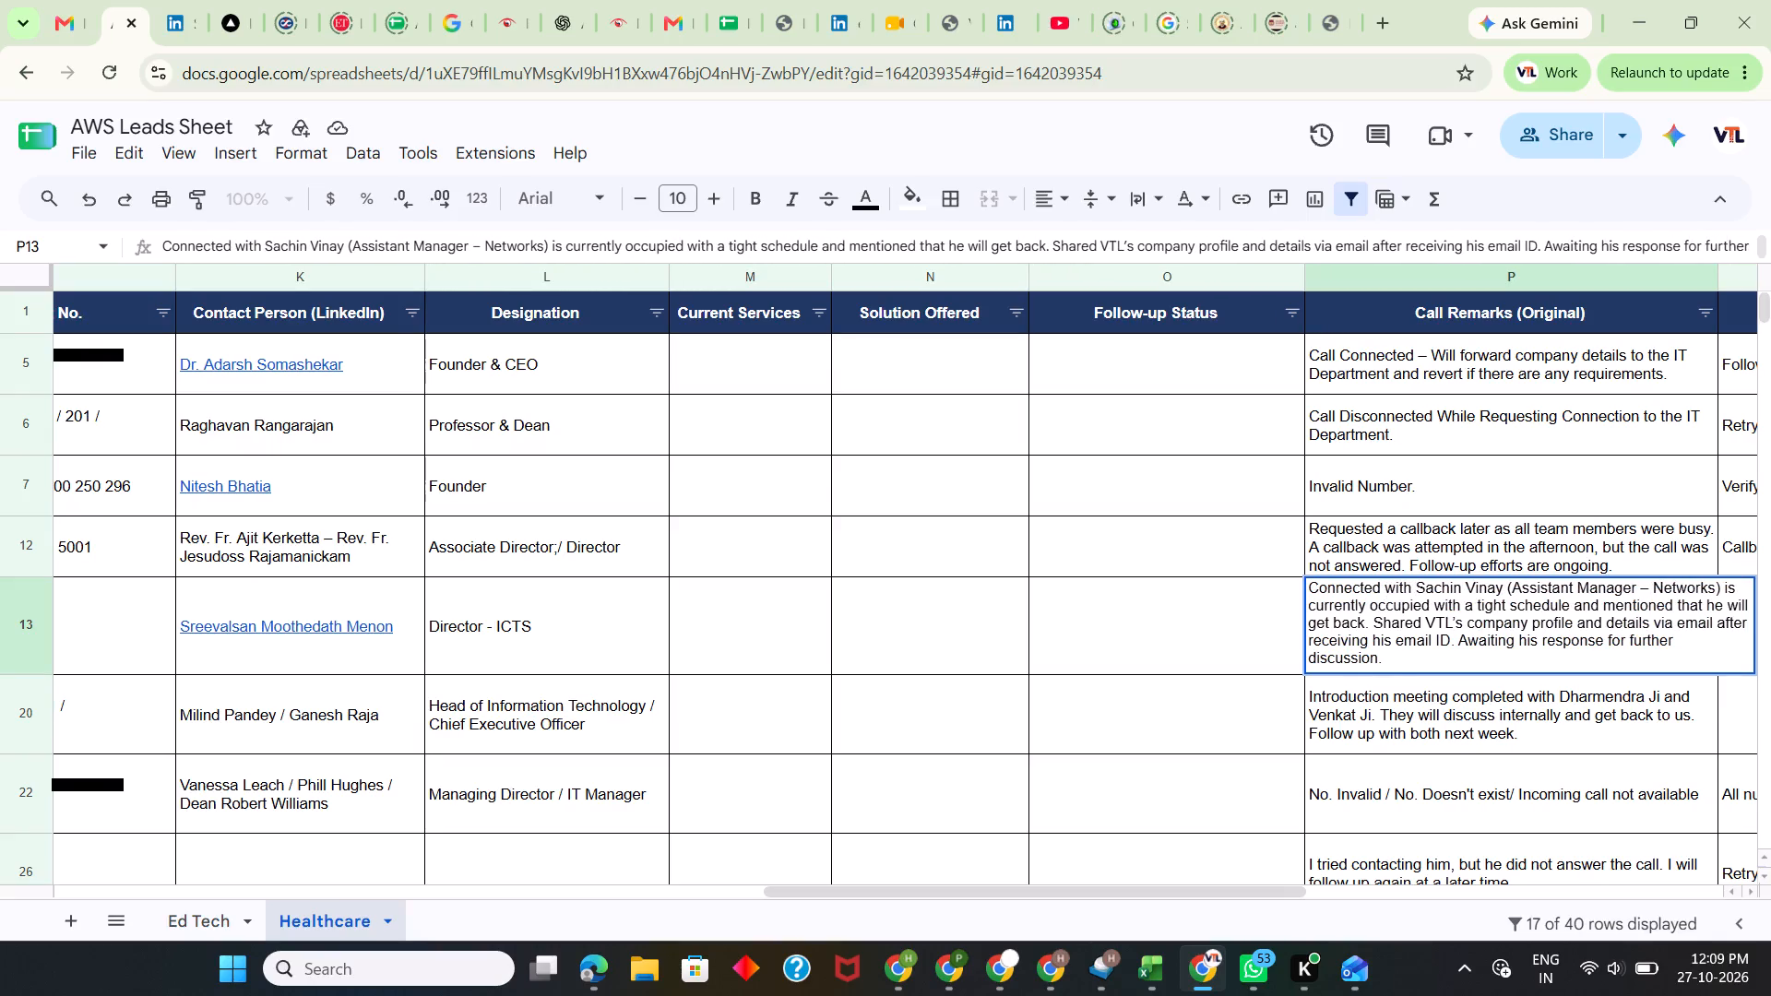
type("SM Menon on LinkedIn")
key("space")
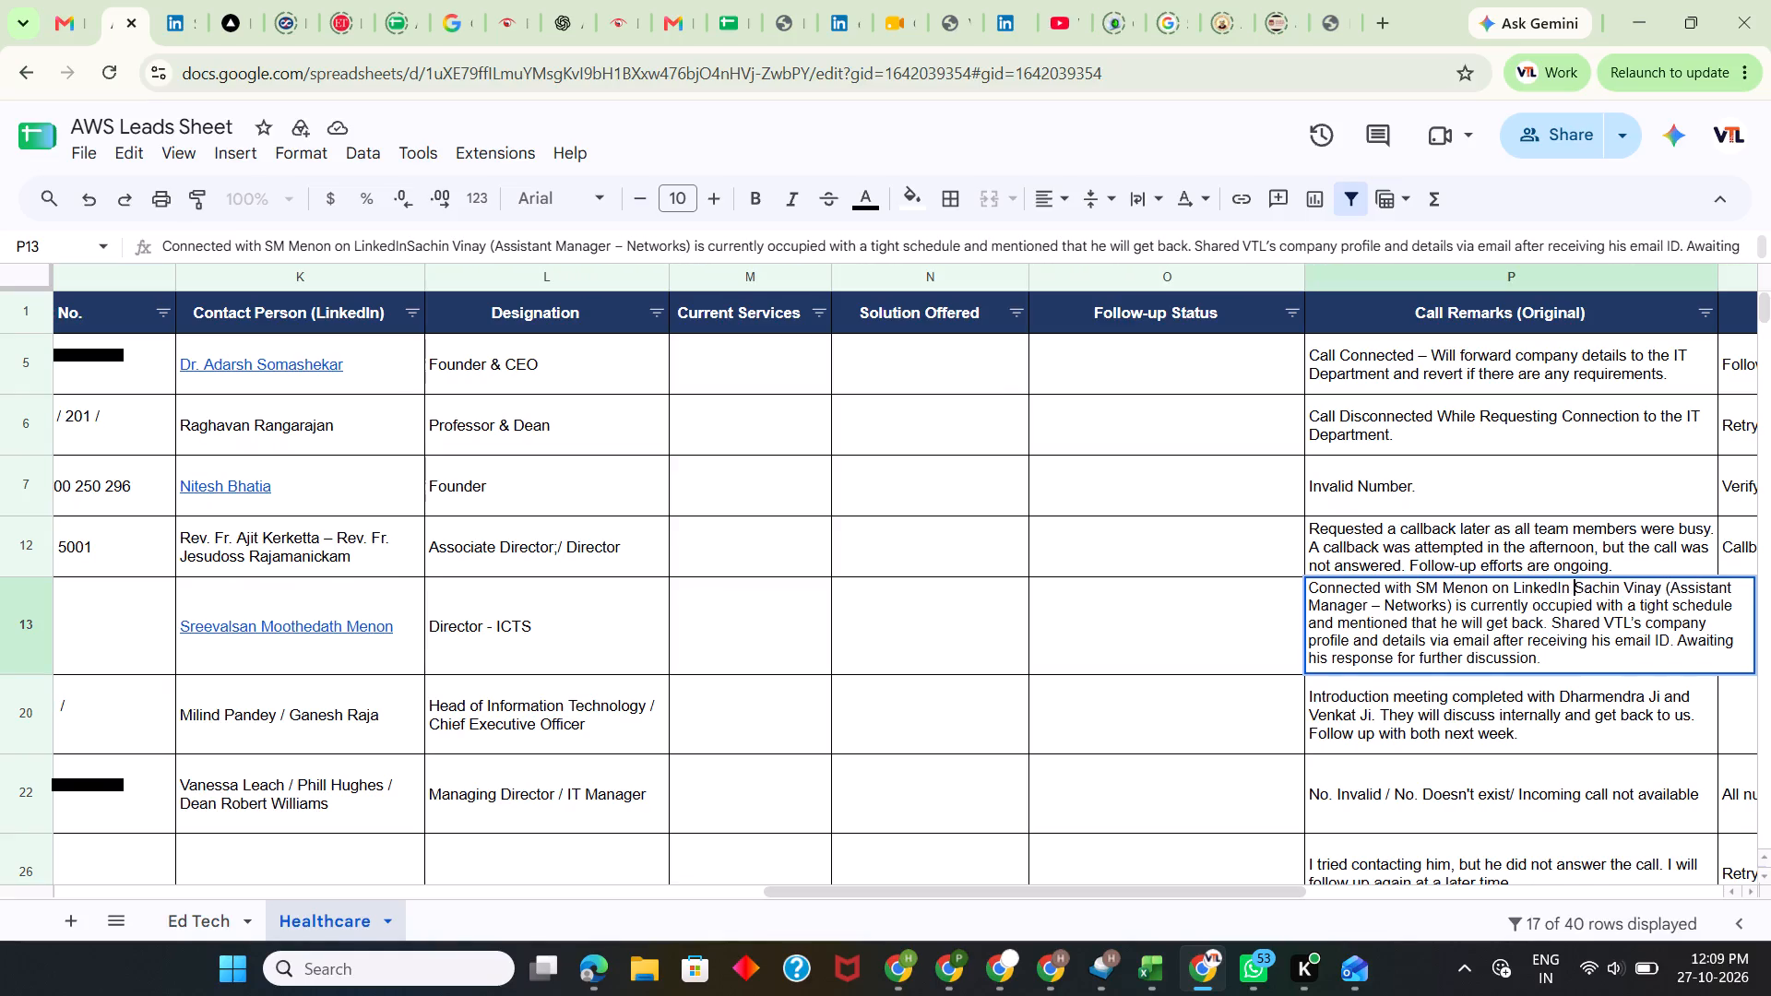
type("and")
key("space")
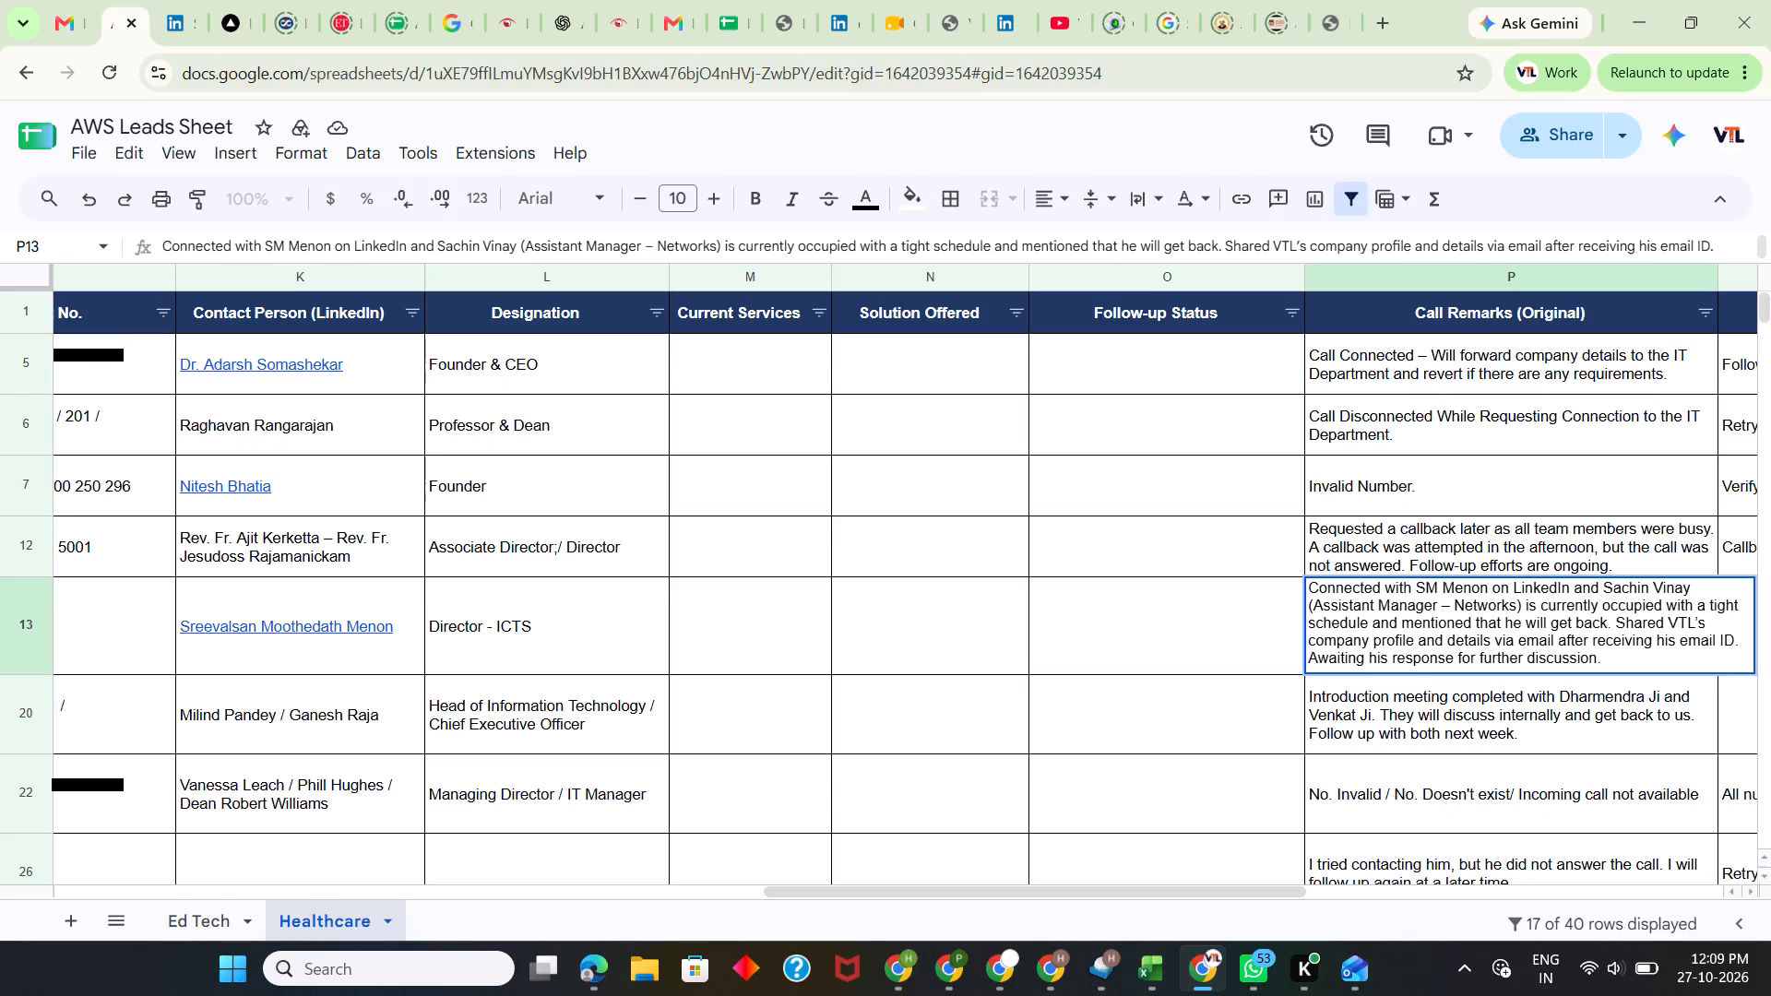
Copy "and" plus the assistant manager's name within the row 13 remarks and insert it before "on LinkedIn".
left_click_drag(1575, 588, 1679, 587)
left_click_drag(1679, 587, 1690, 588)
key("ctrl+c")
left_click(1494, 582)
key("ctrl+v")
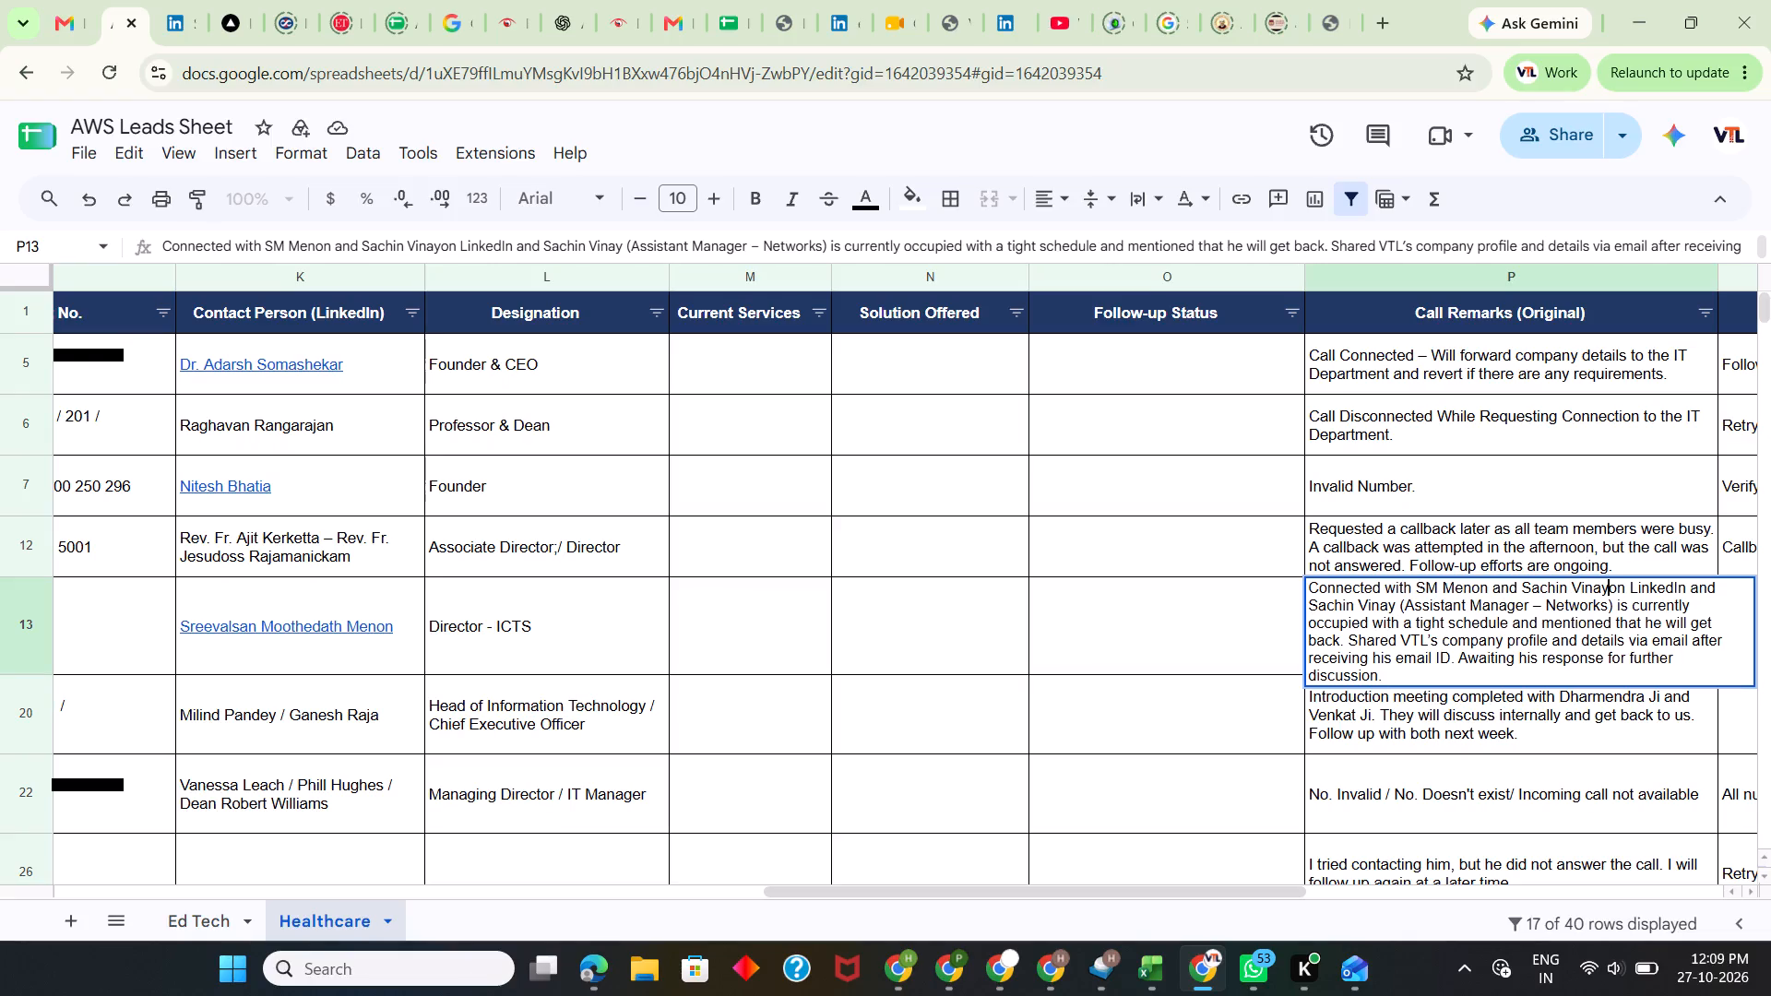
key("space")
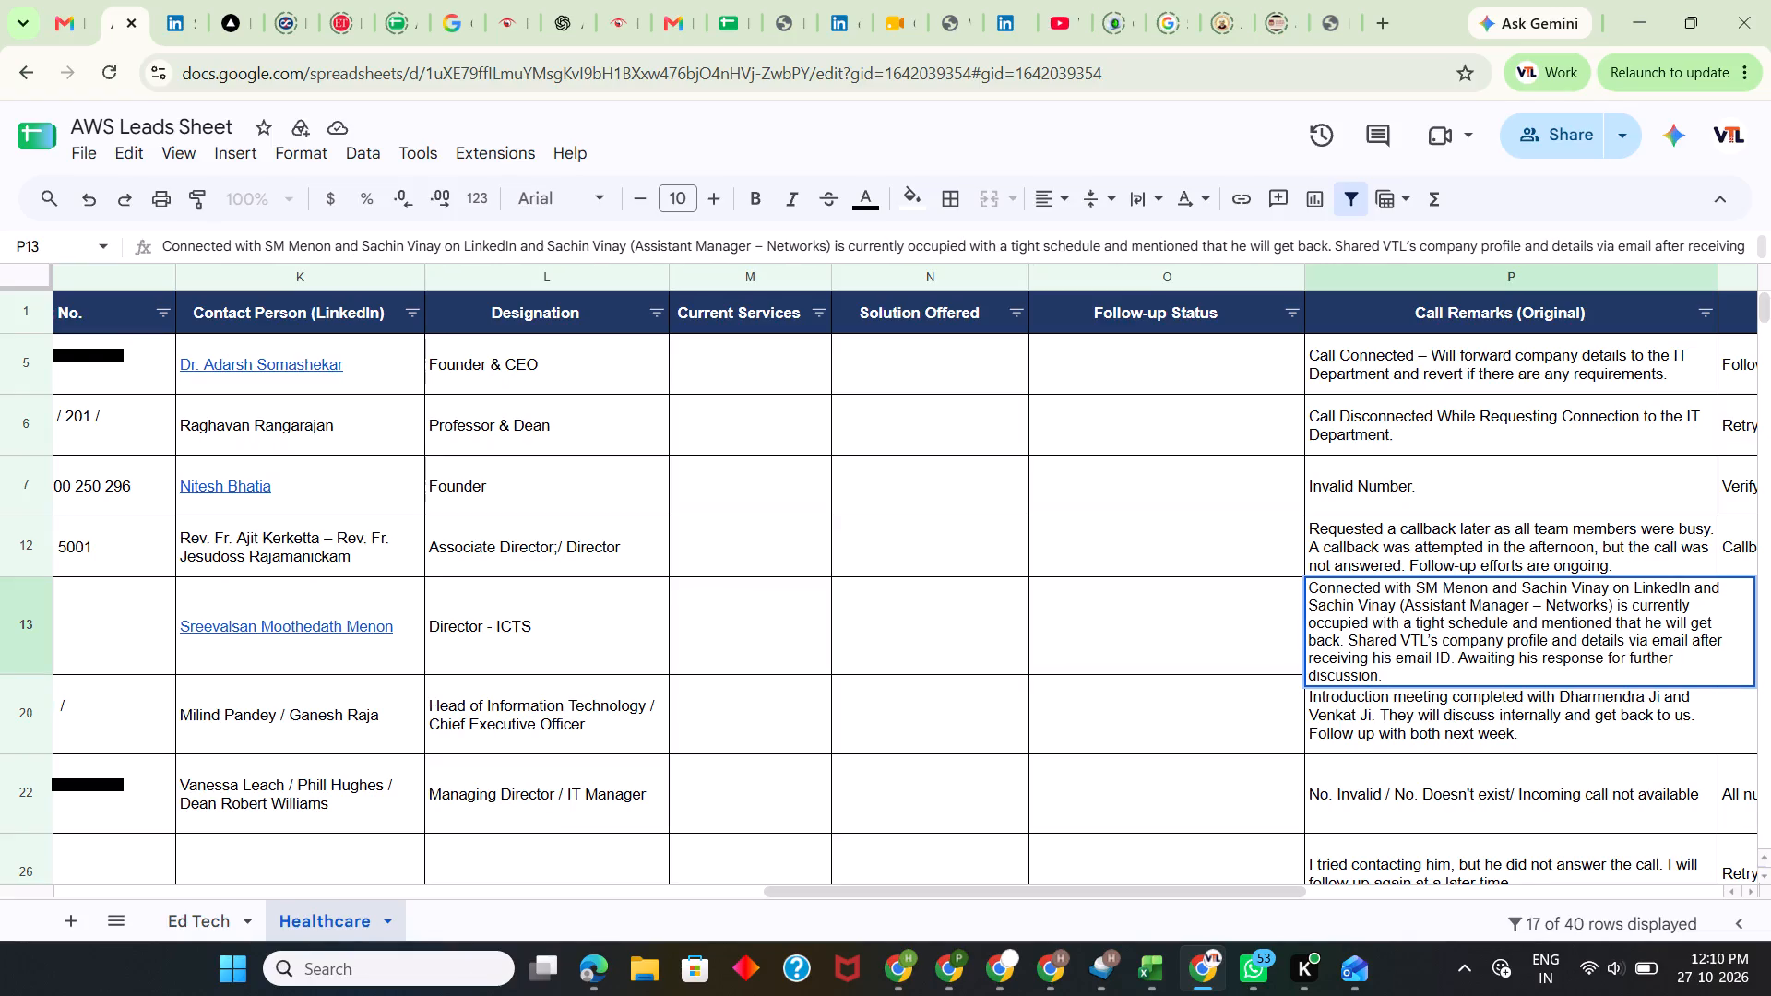
left_click(1280, 600)
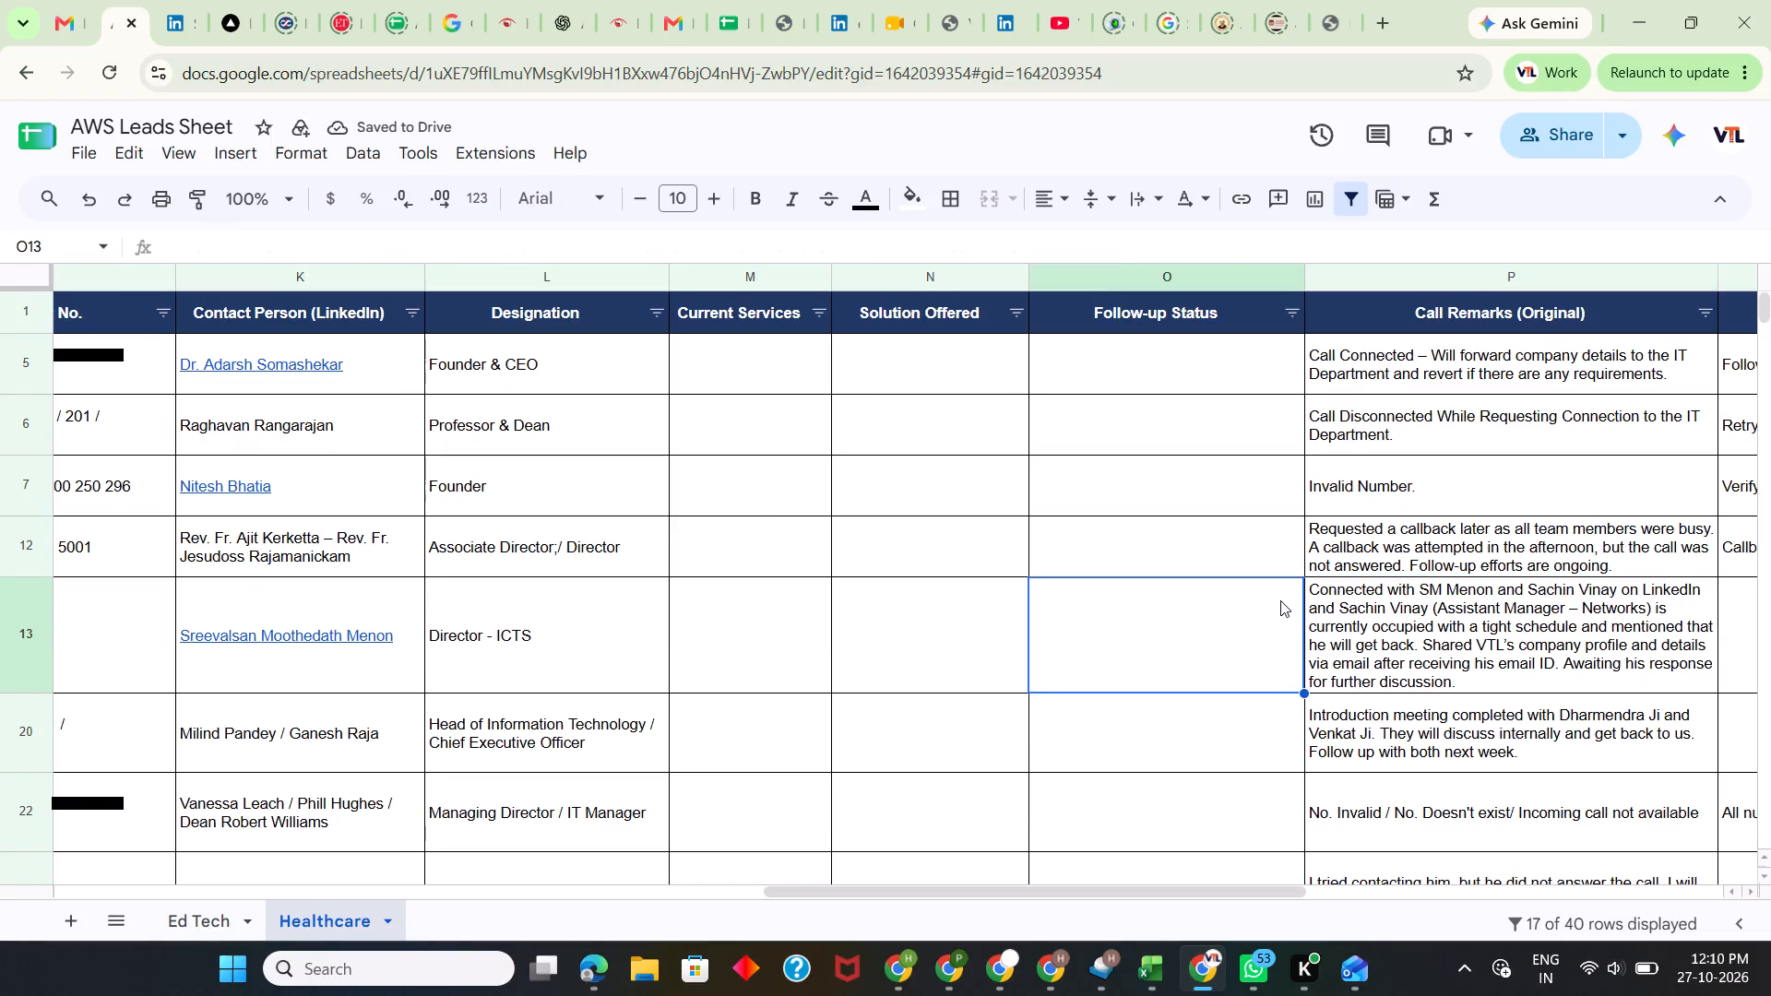
Review the remaining Healthcare leads down to Akhand Jyoti, checking their company details, contacts, designations, call remarks and next actions.
scroll(1280, 600, "right", 9)
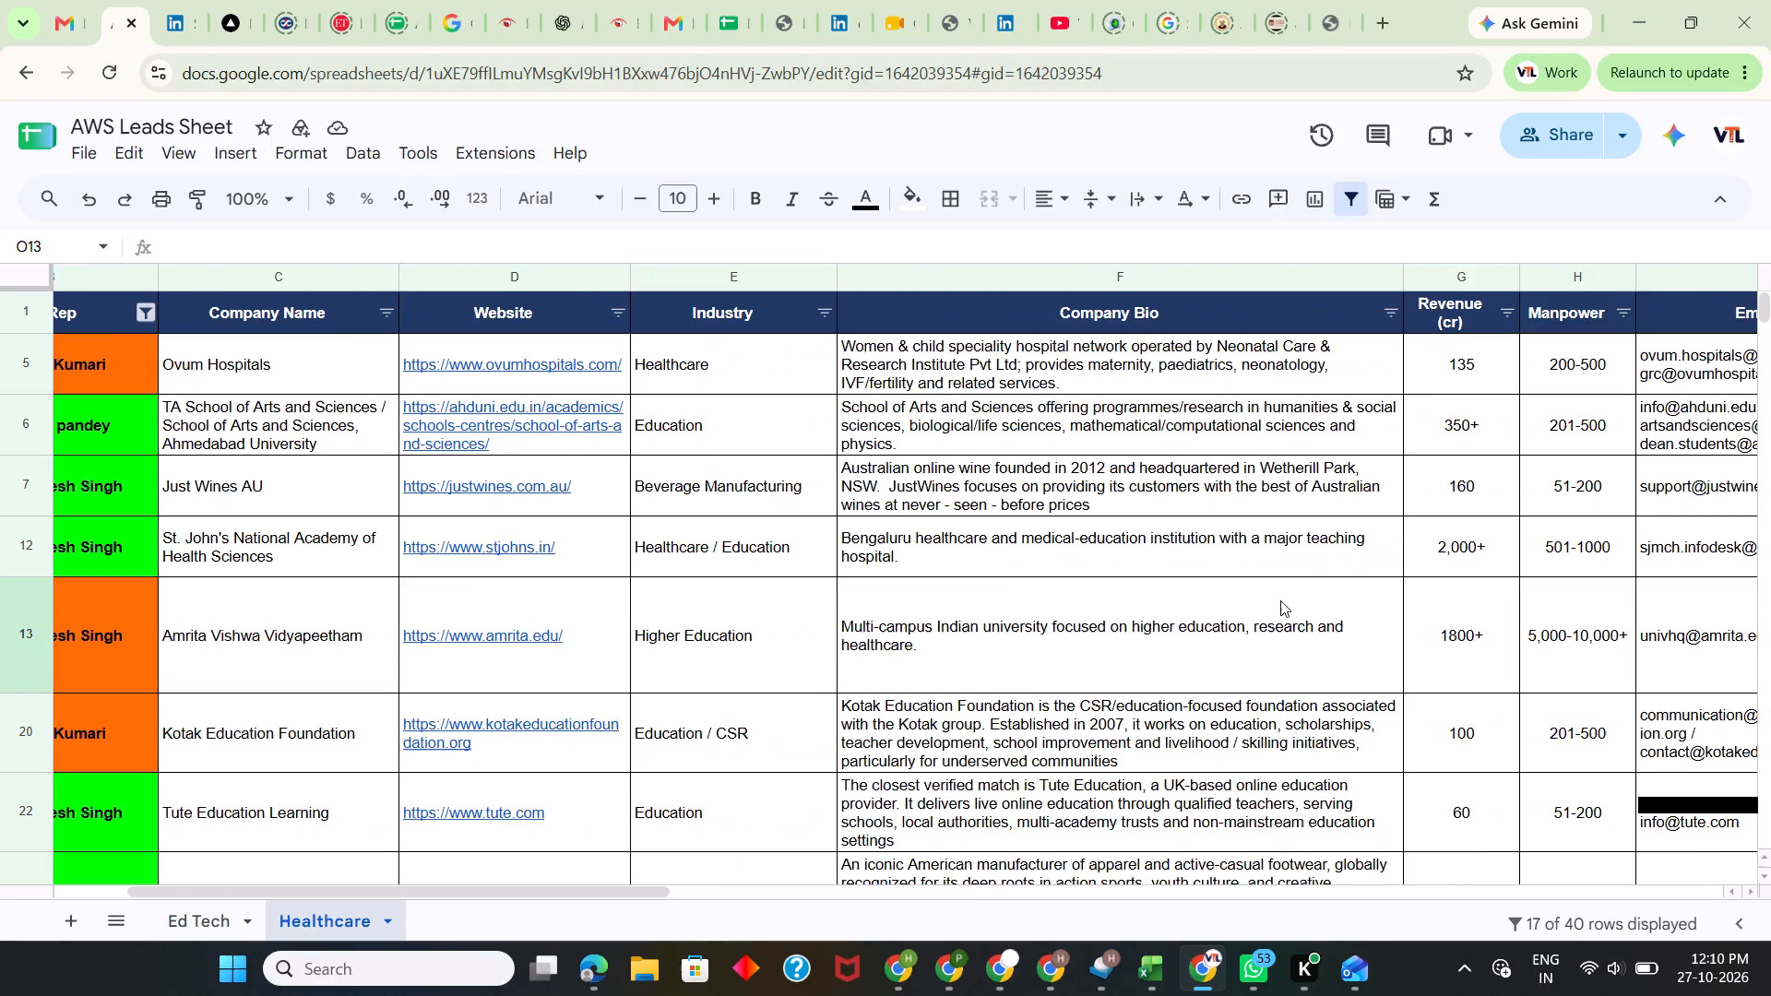
scroll(791, 670, "down", 3)
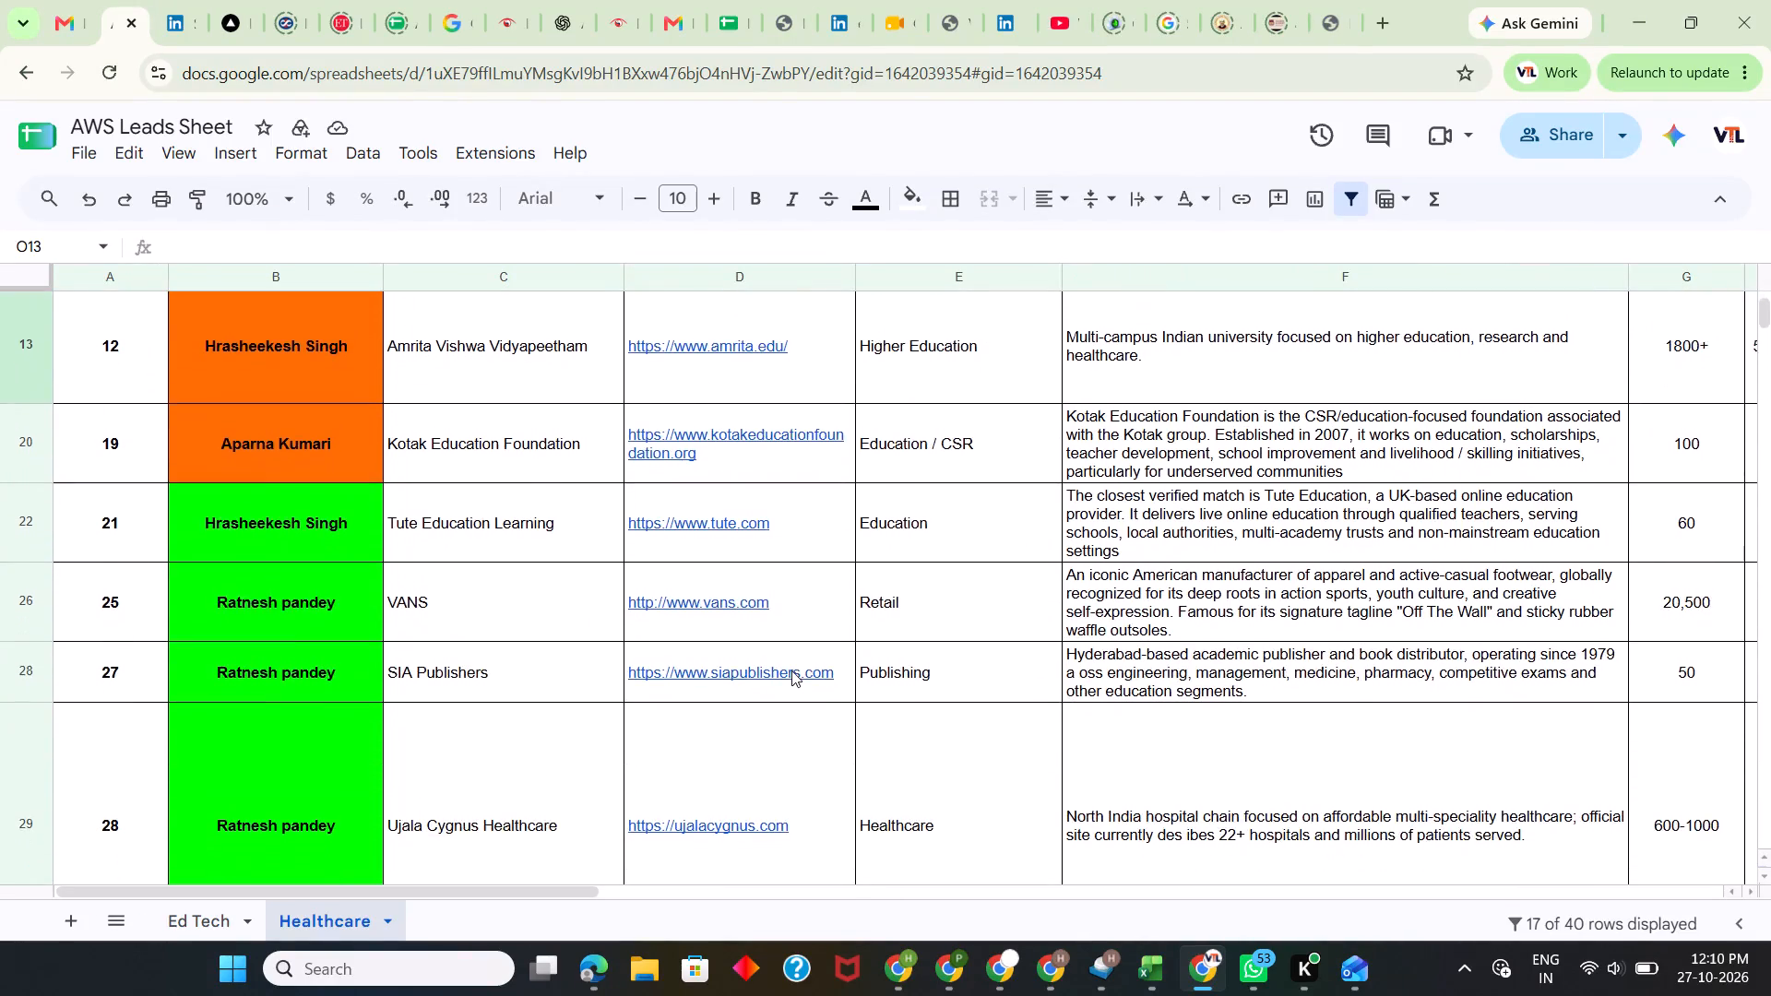
scroll(791, 670, "down", 7)
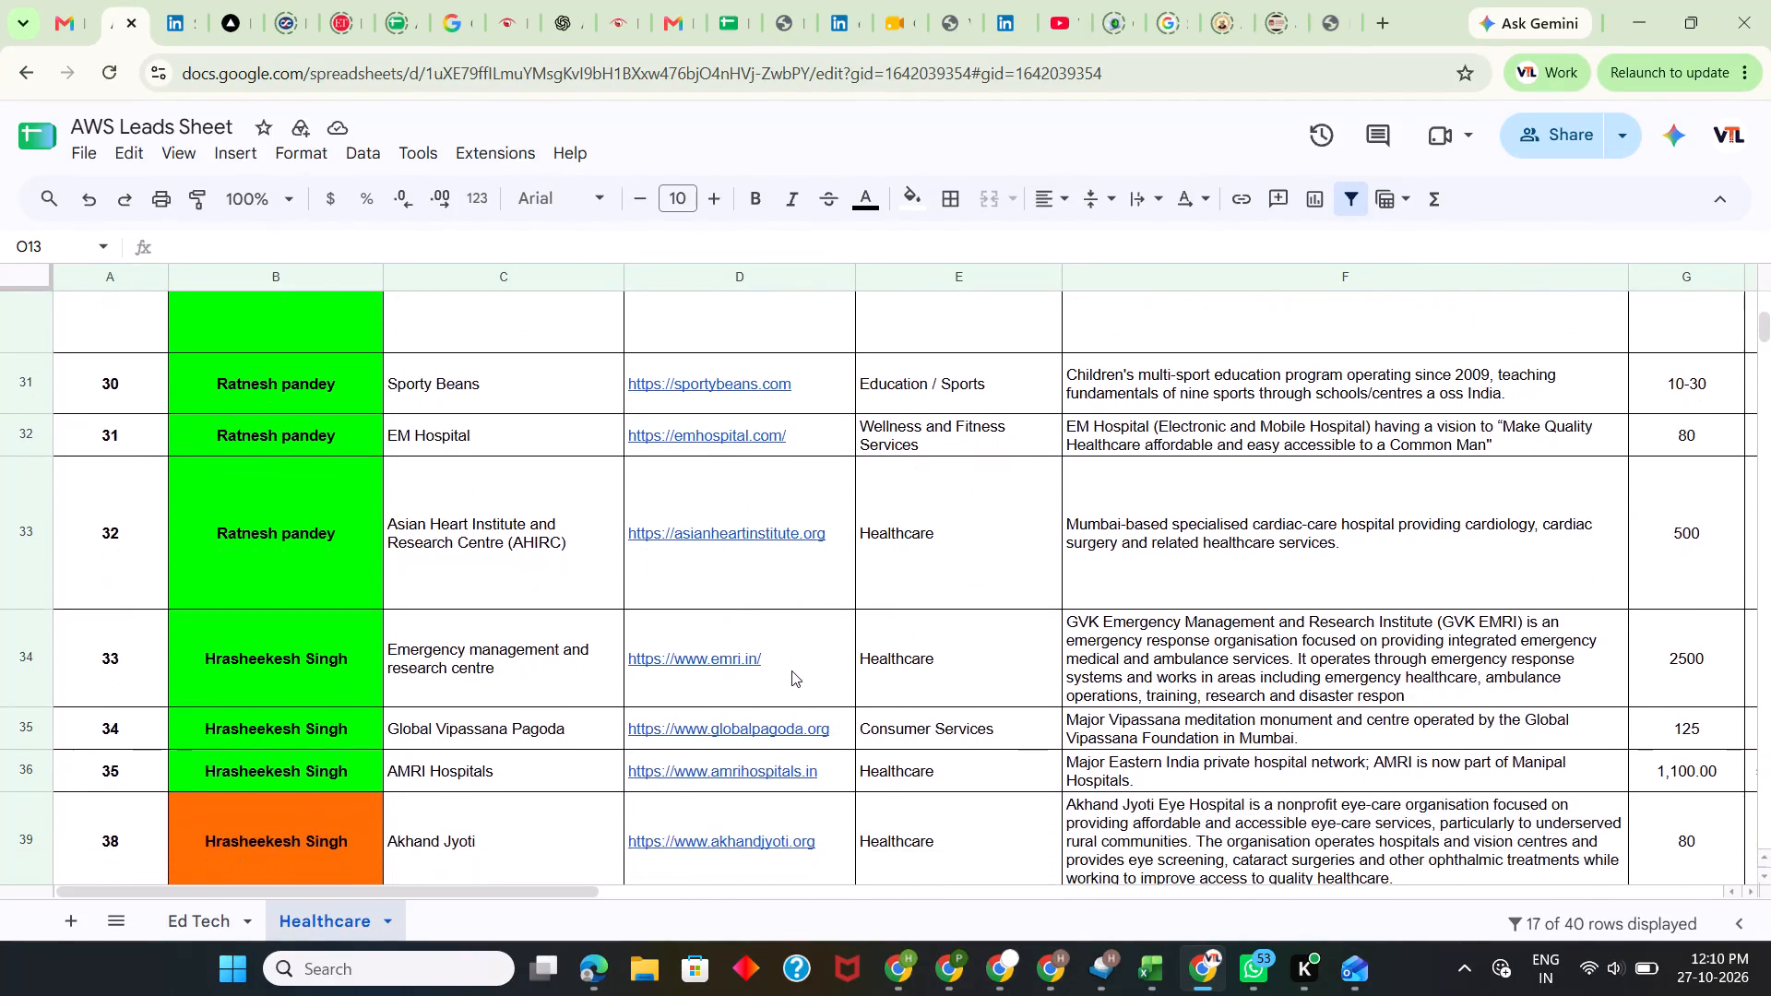
scroll(791, 670, "down", 3)
scroll(791, 670, "up", 1)
scroll(791, 670, "left", 1)
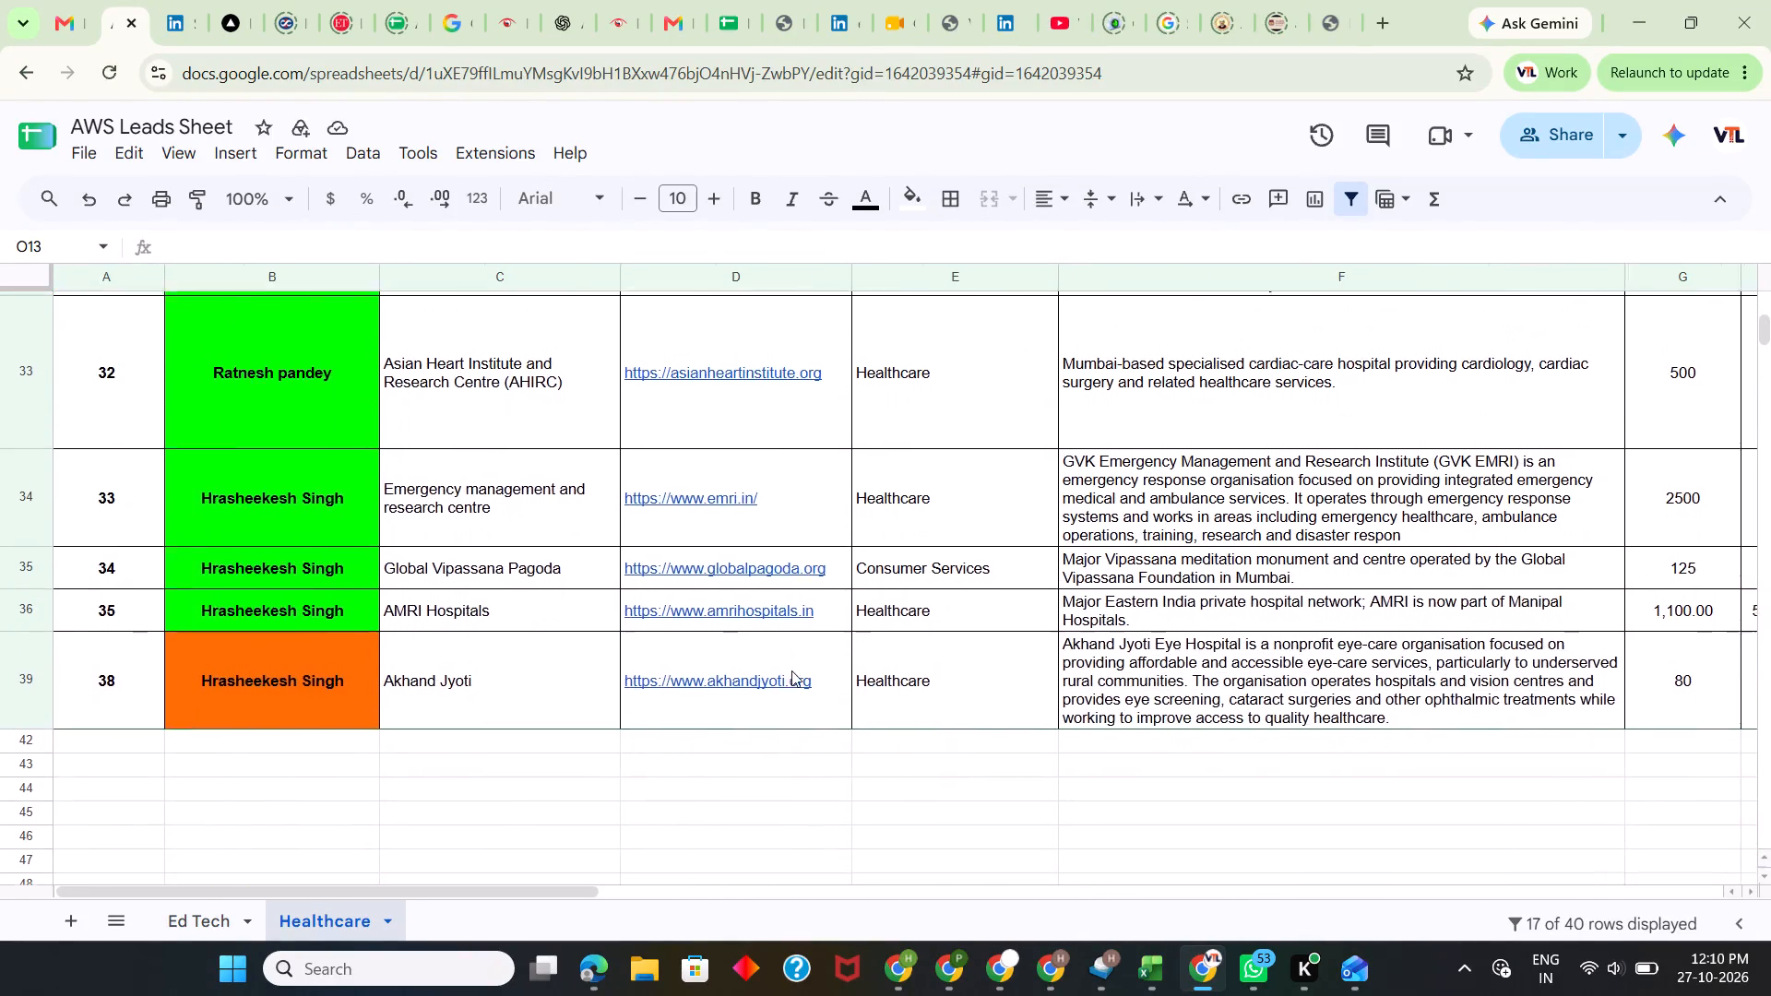
scroll(791, 670, "left", 5)
scroll(791, 670, "right", 2)
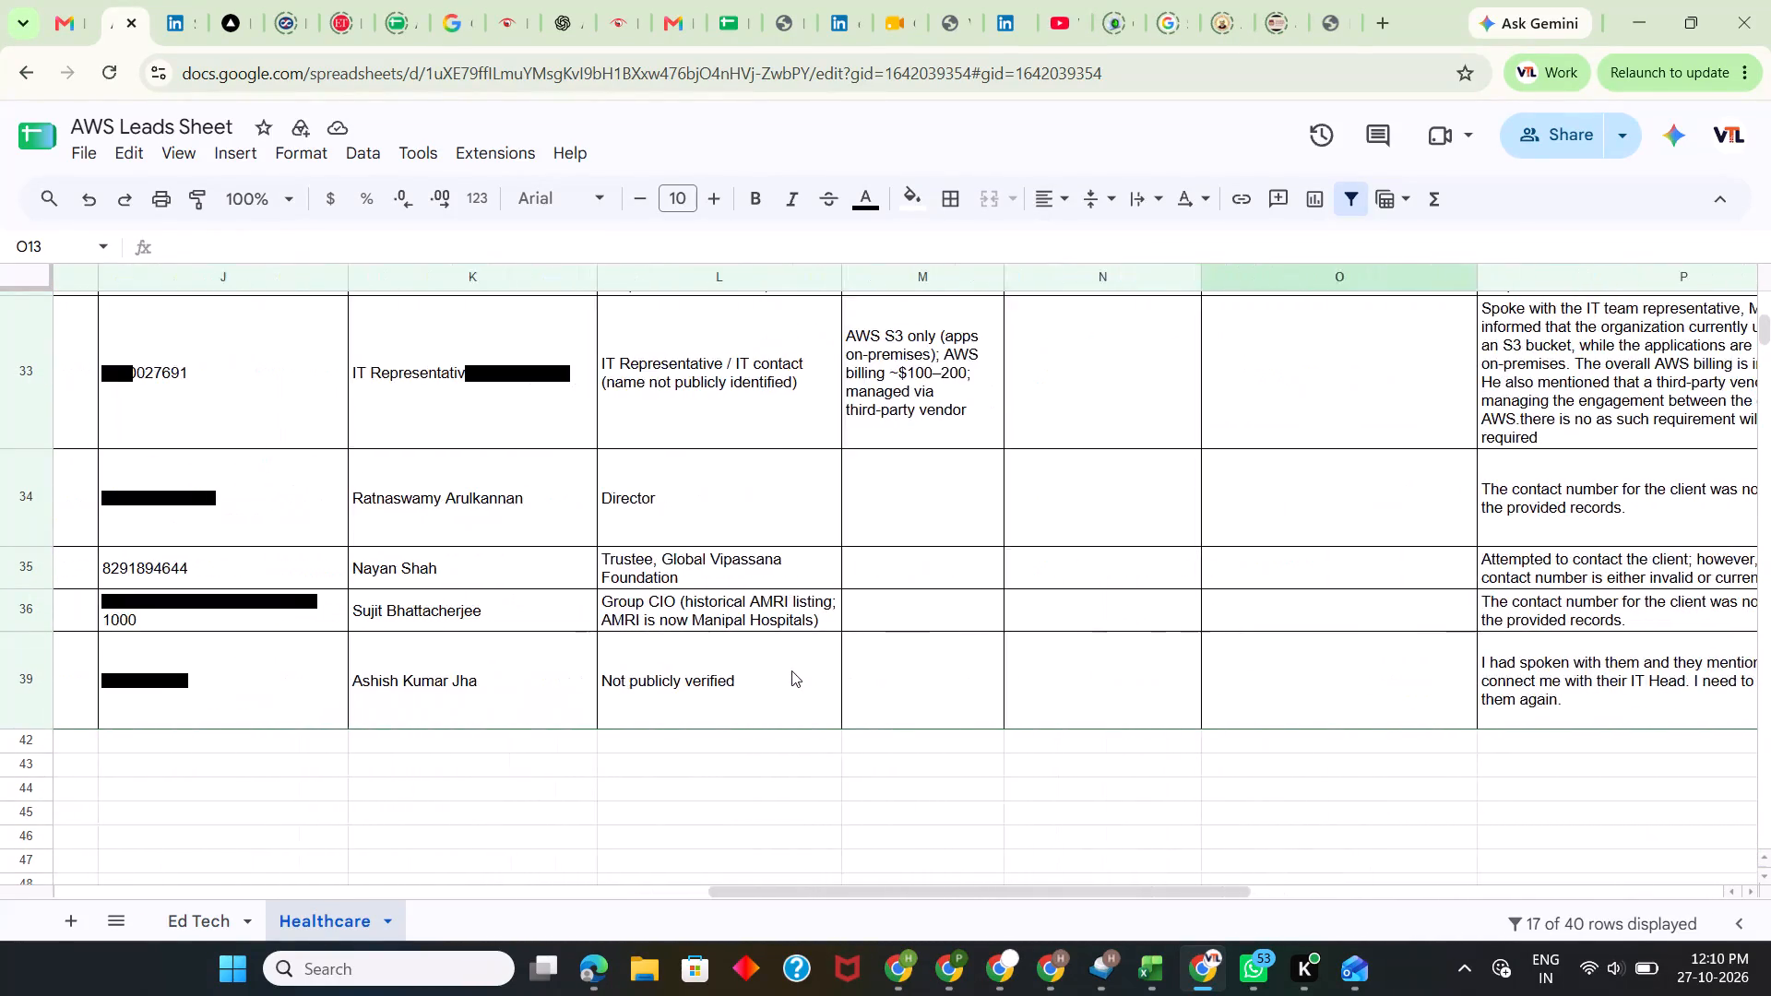
scroll(791, 670, "right", 3)
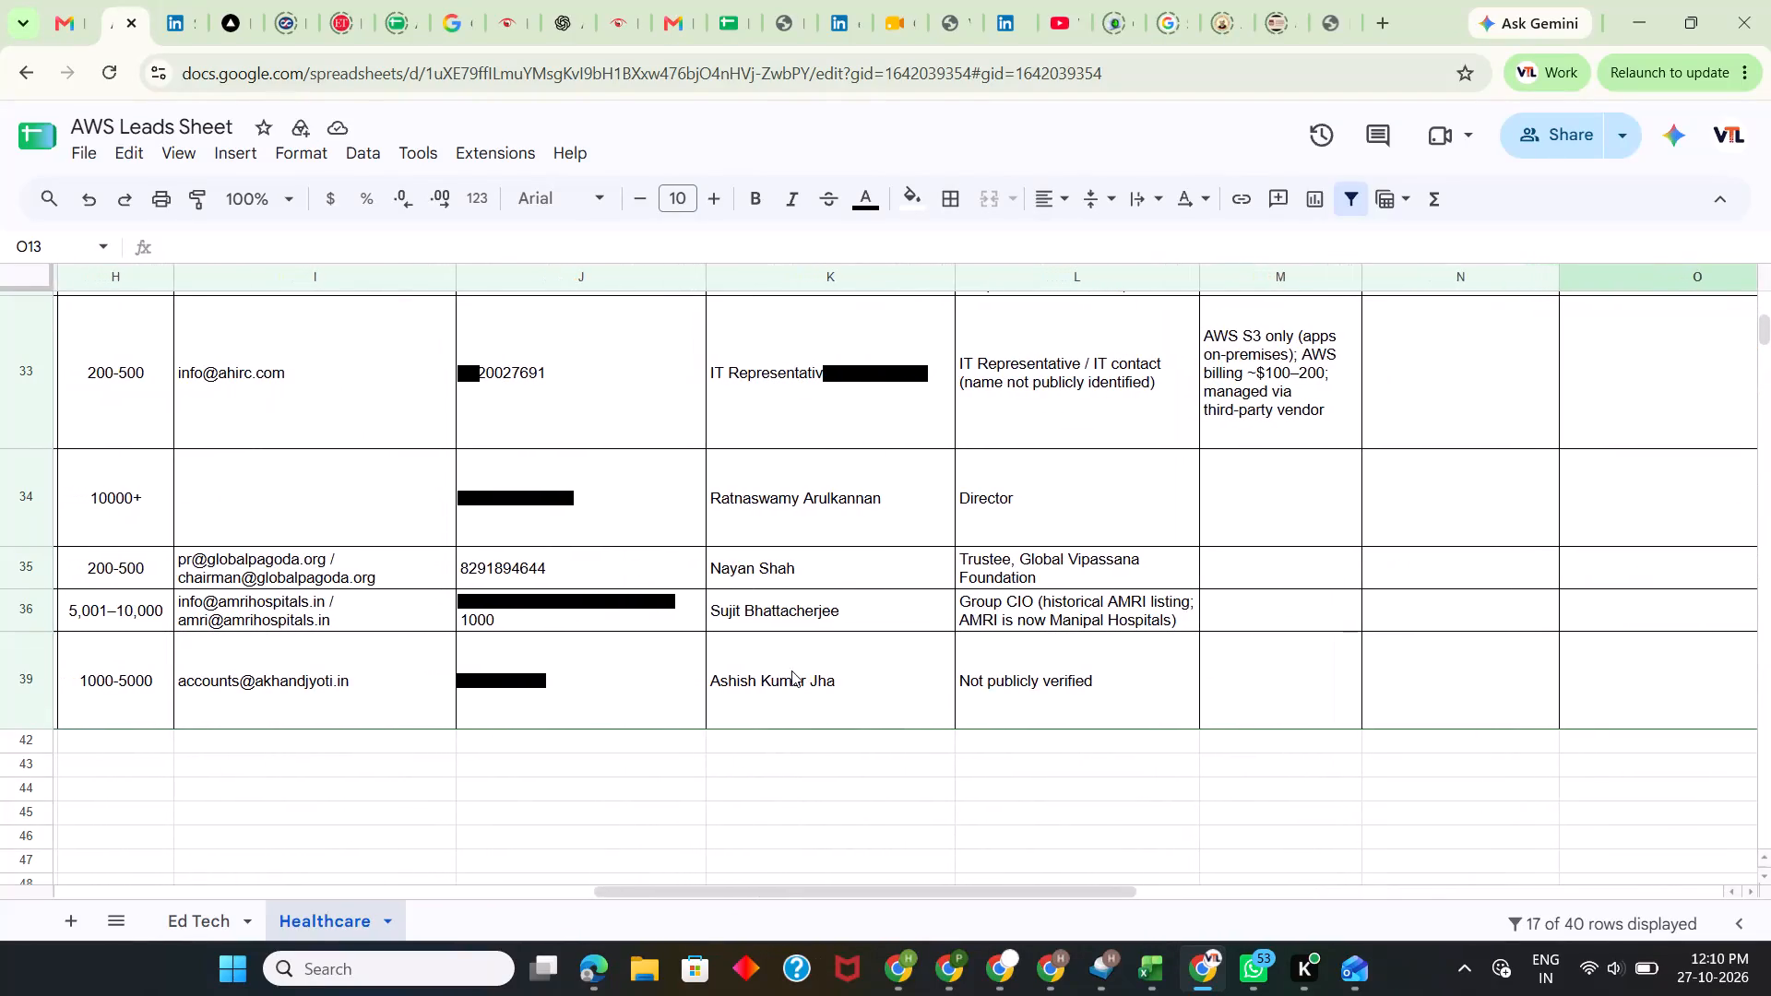
scroll(791, 670, "left", 2)
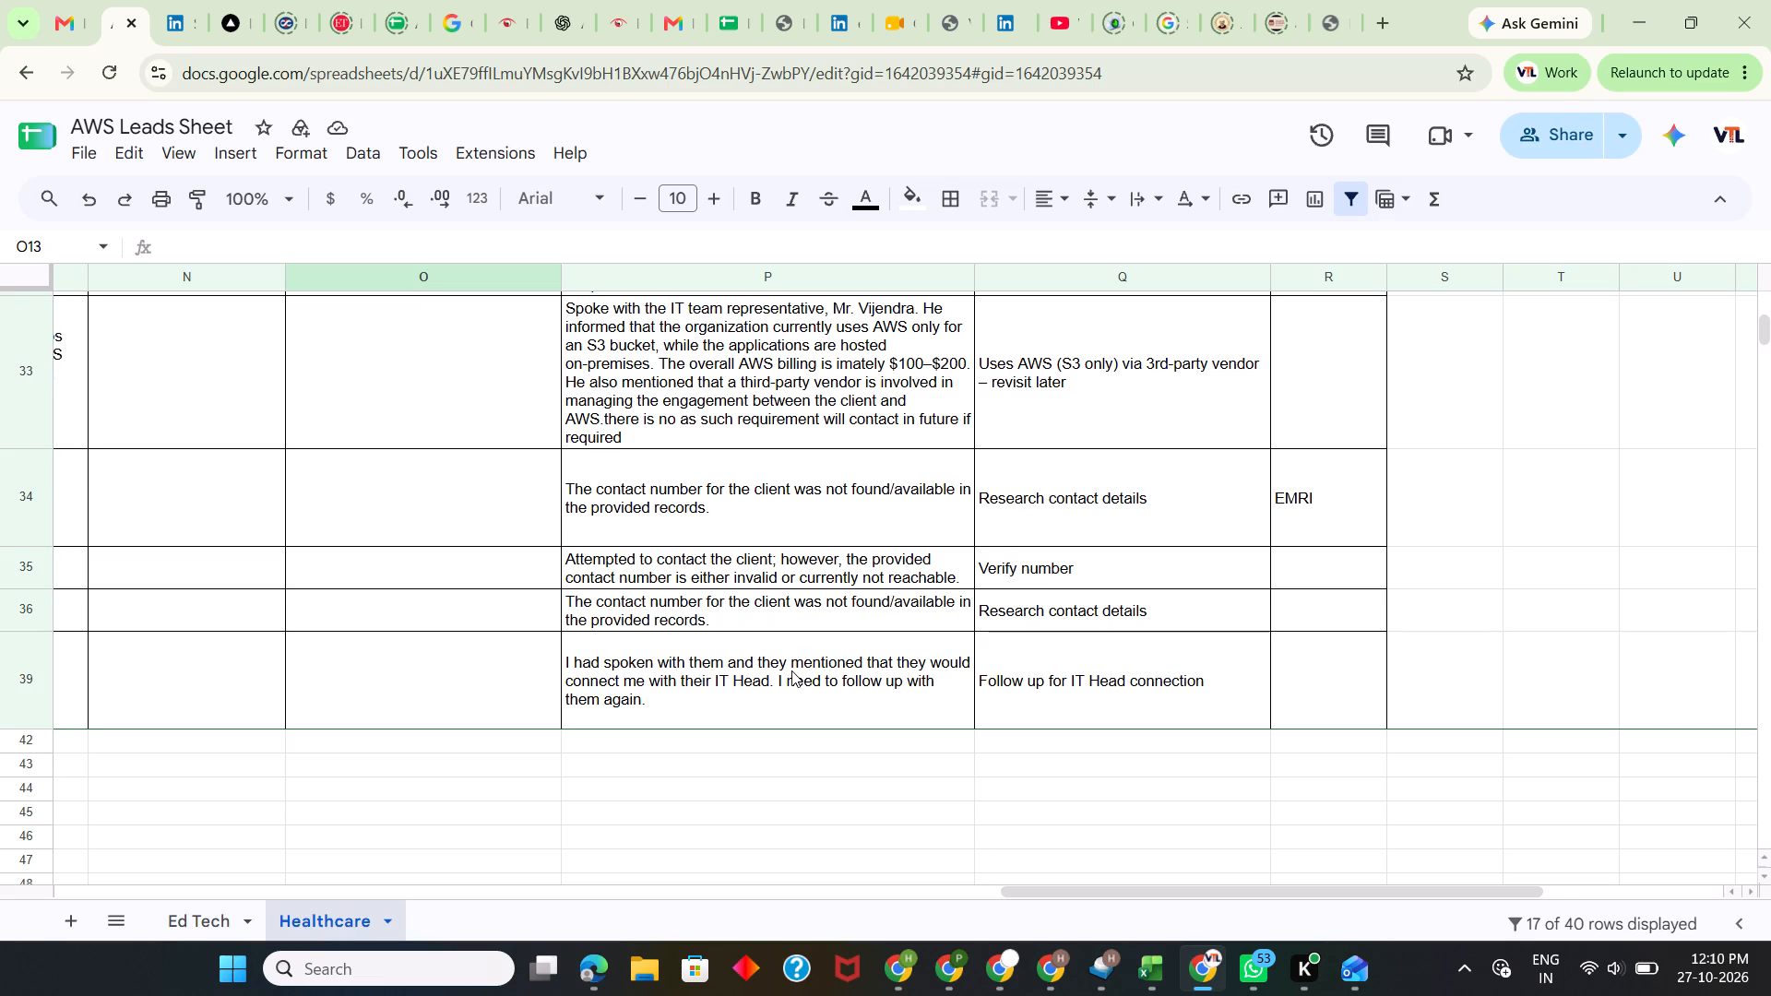
scroll(791, 670, "right", 7)
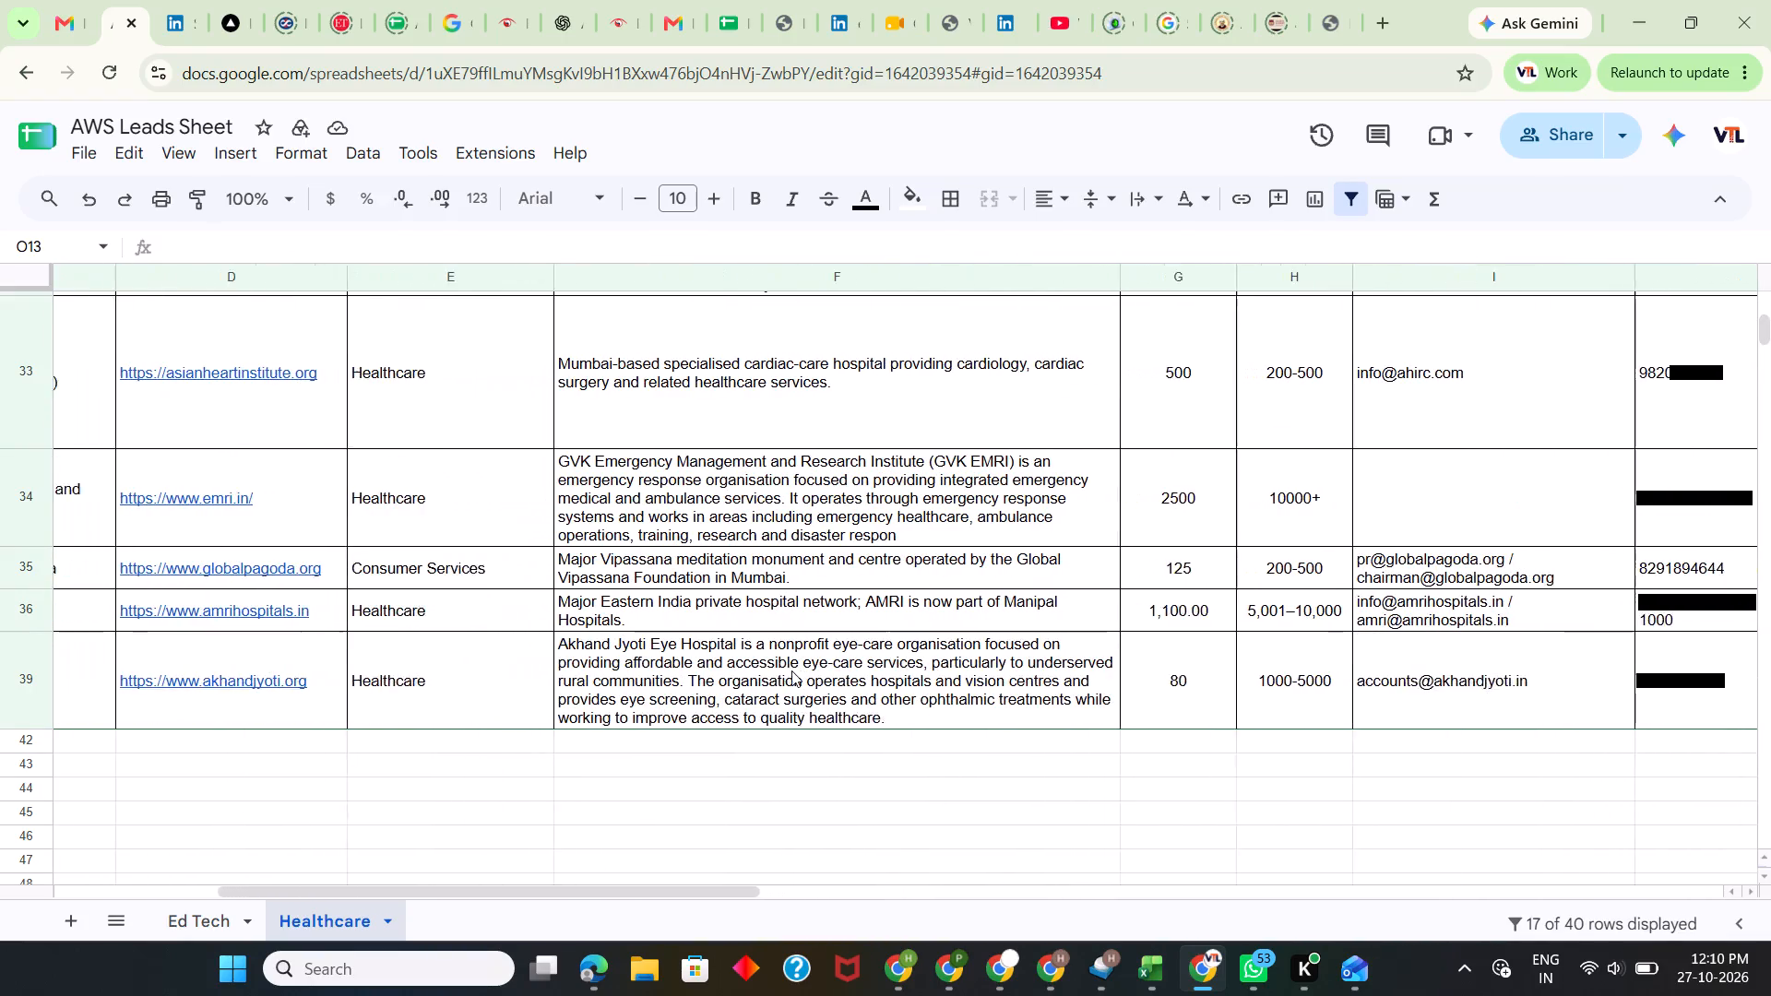
scroll(791, 670, "right", 9)
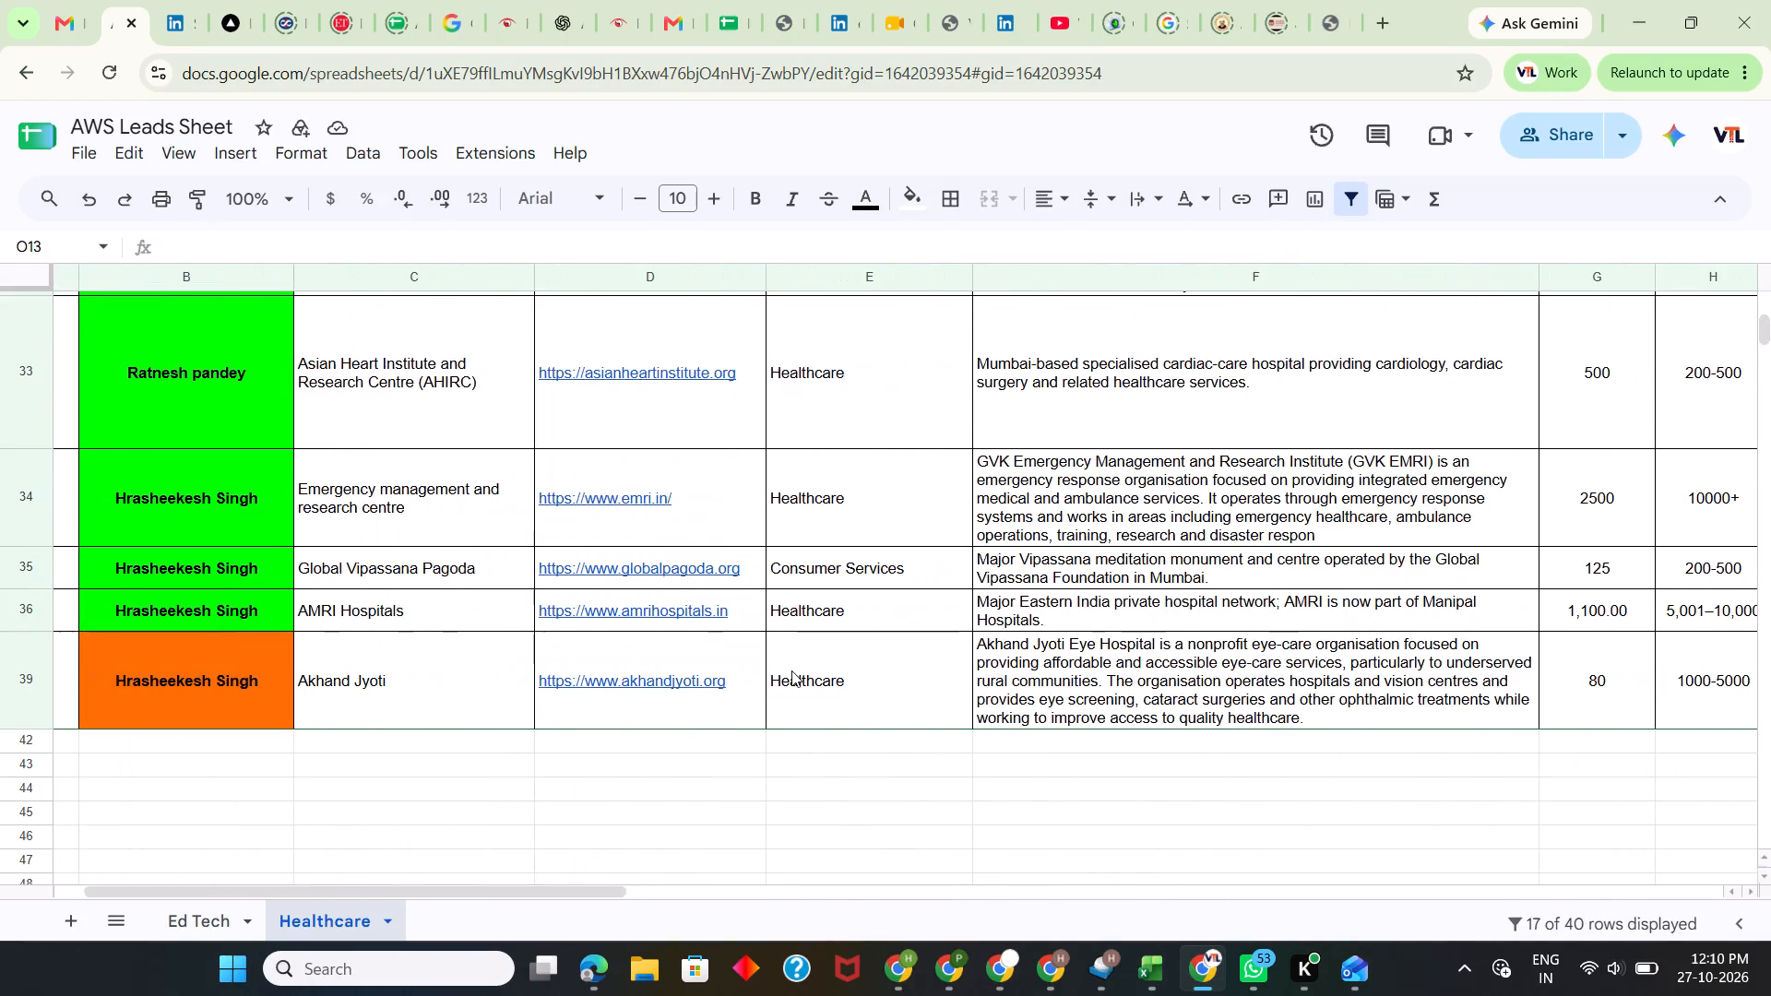
scroll(791, 670, "left", 11)
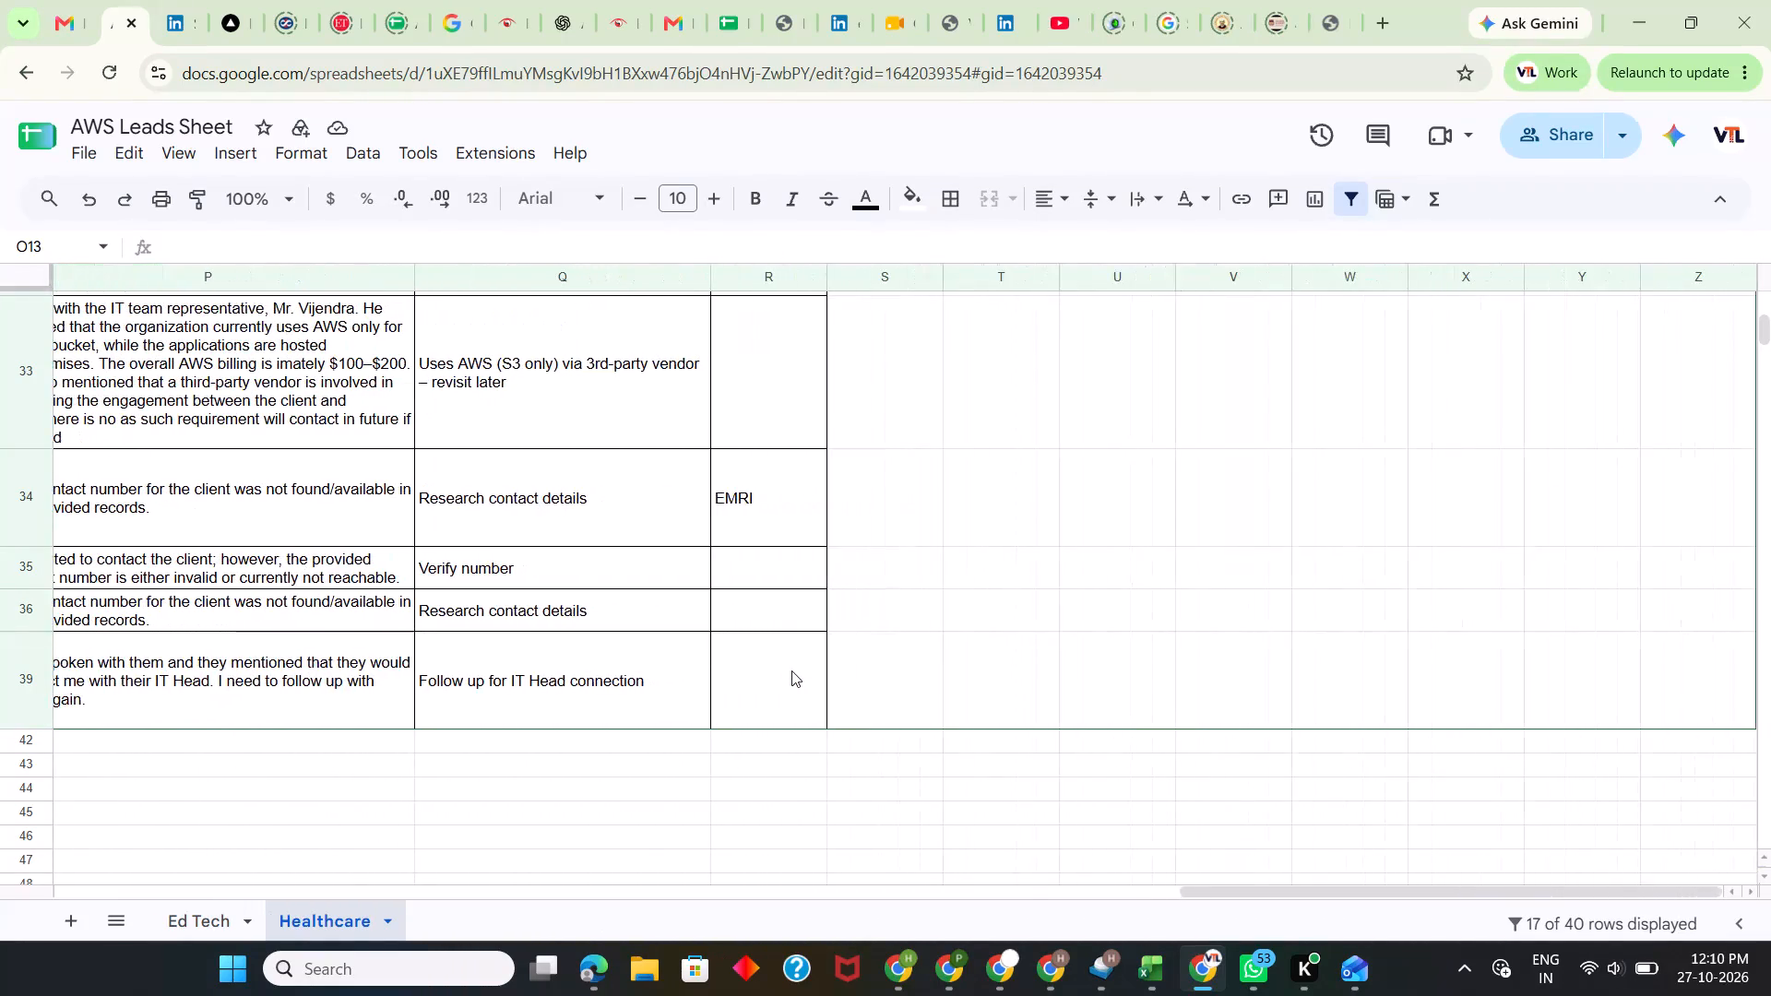
scroll(791, 670, "right", 5)
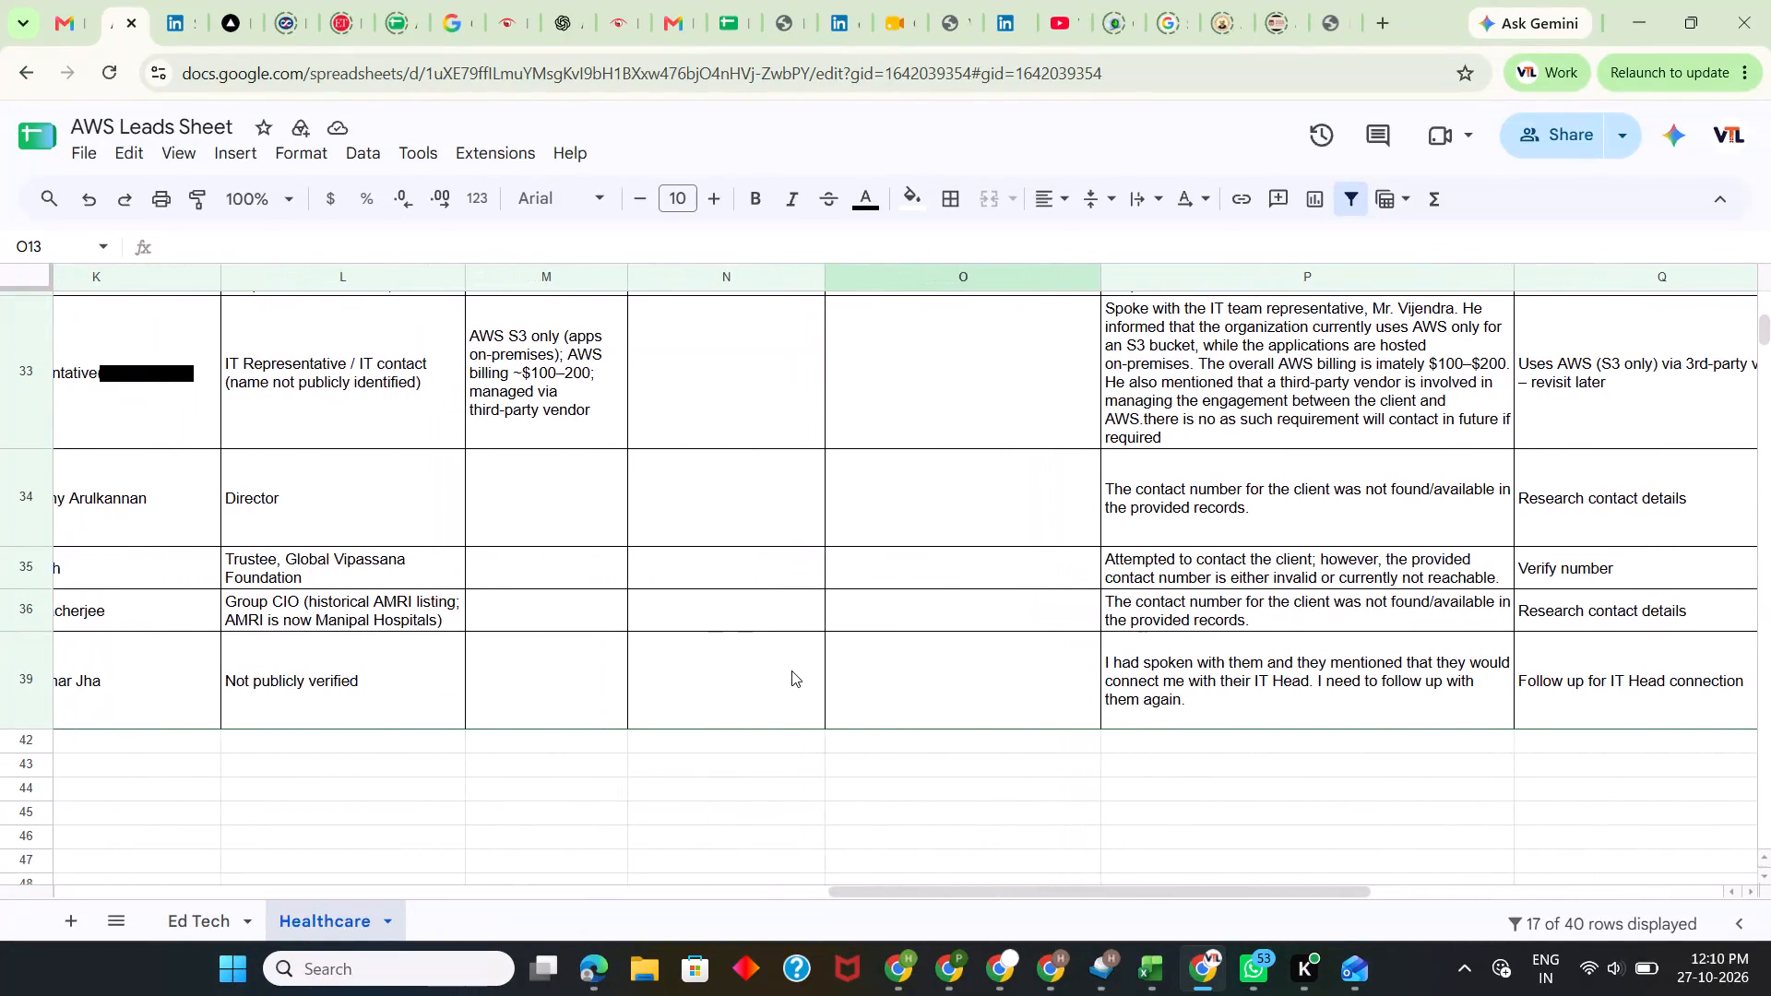
scroll(791, 670, "right", 9)
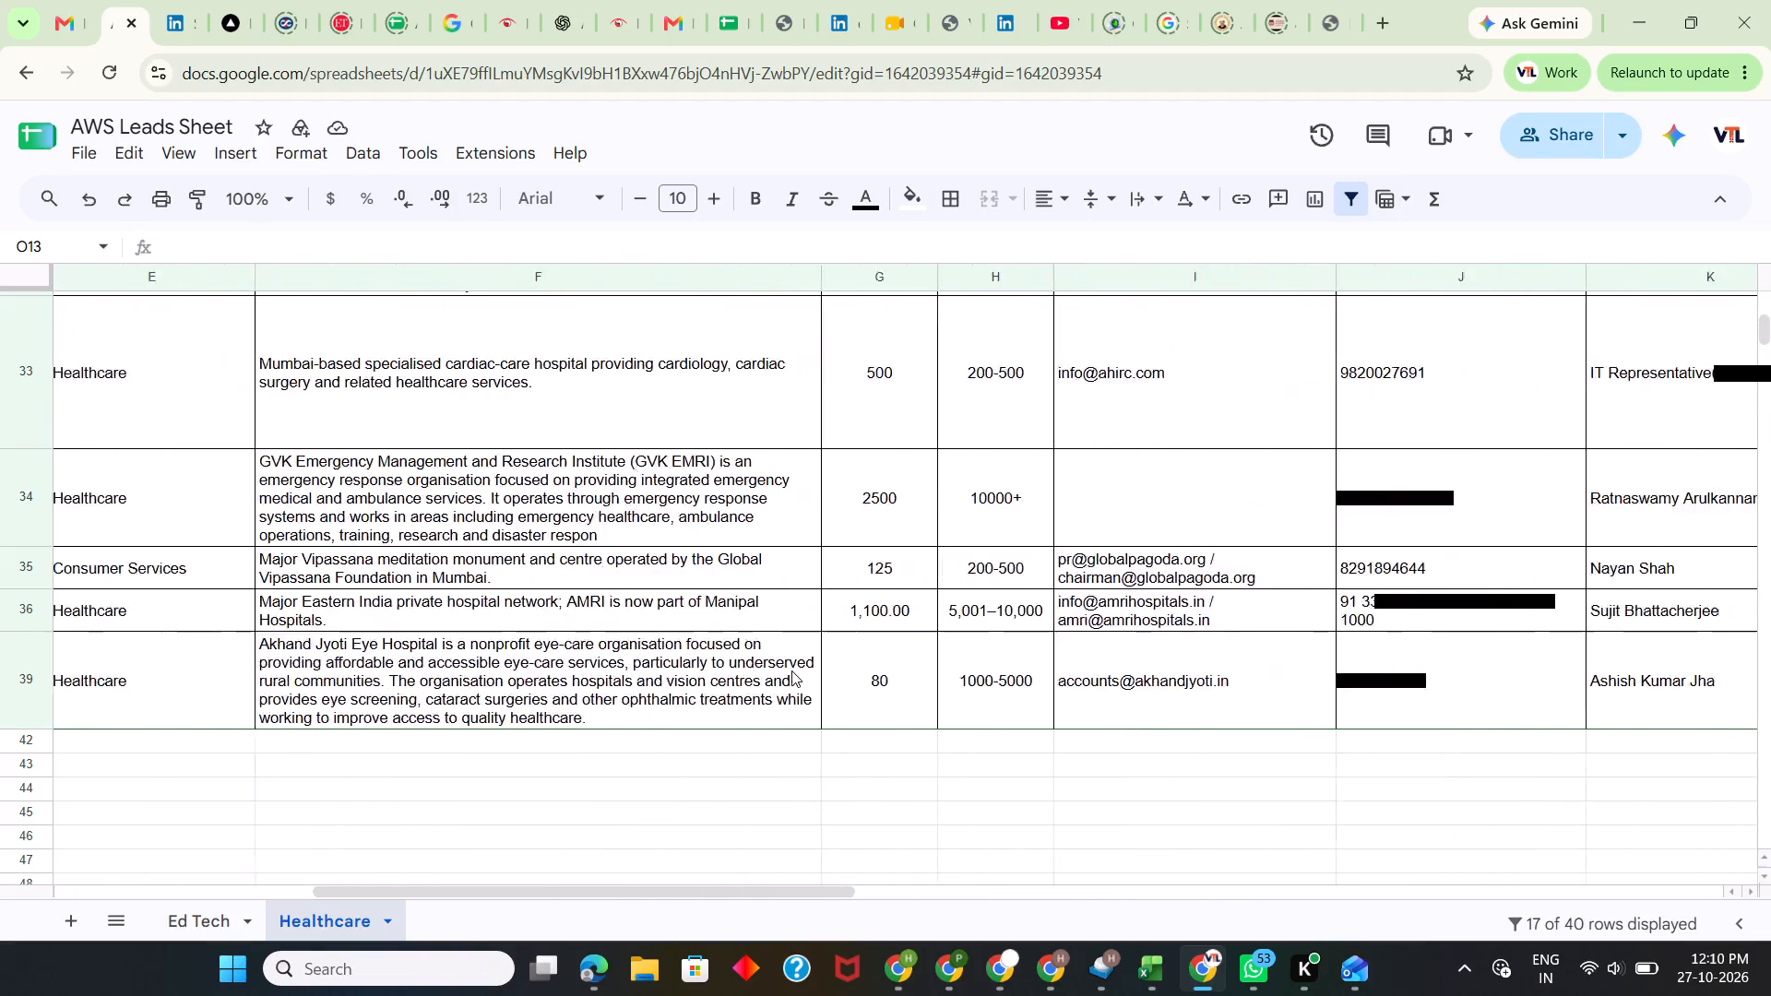
scroll(791, 670, "right", 4)
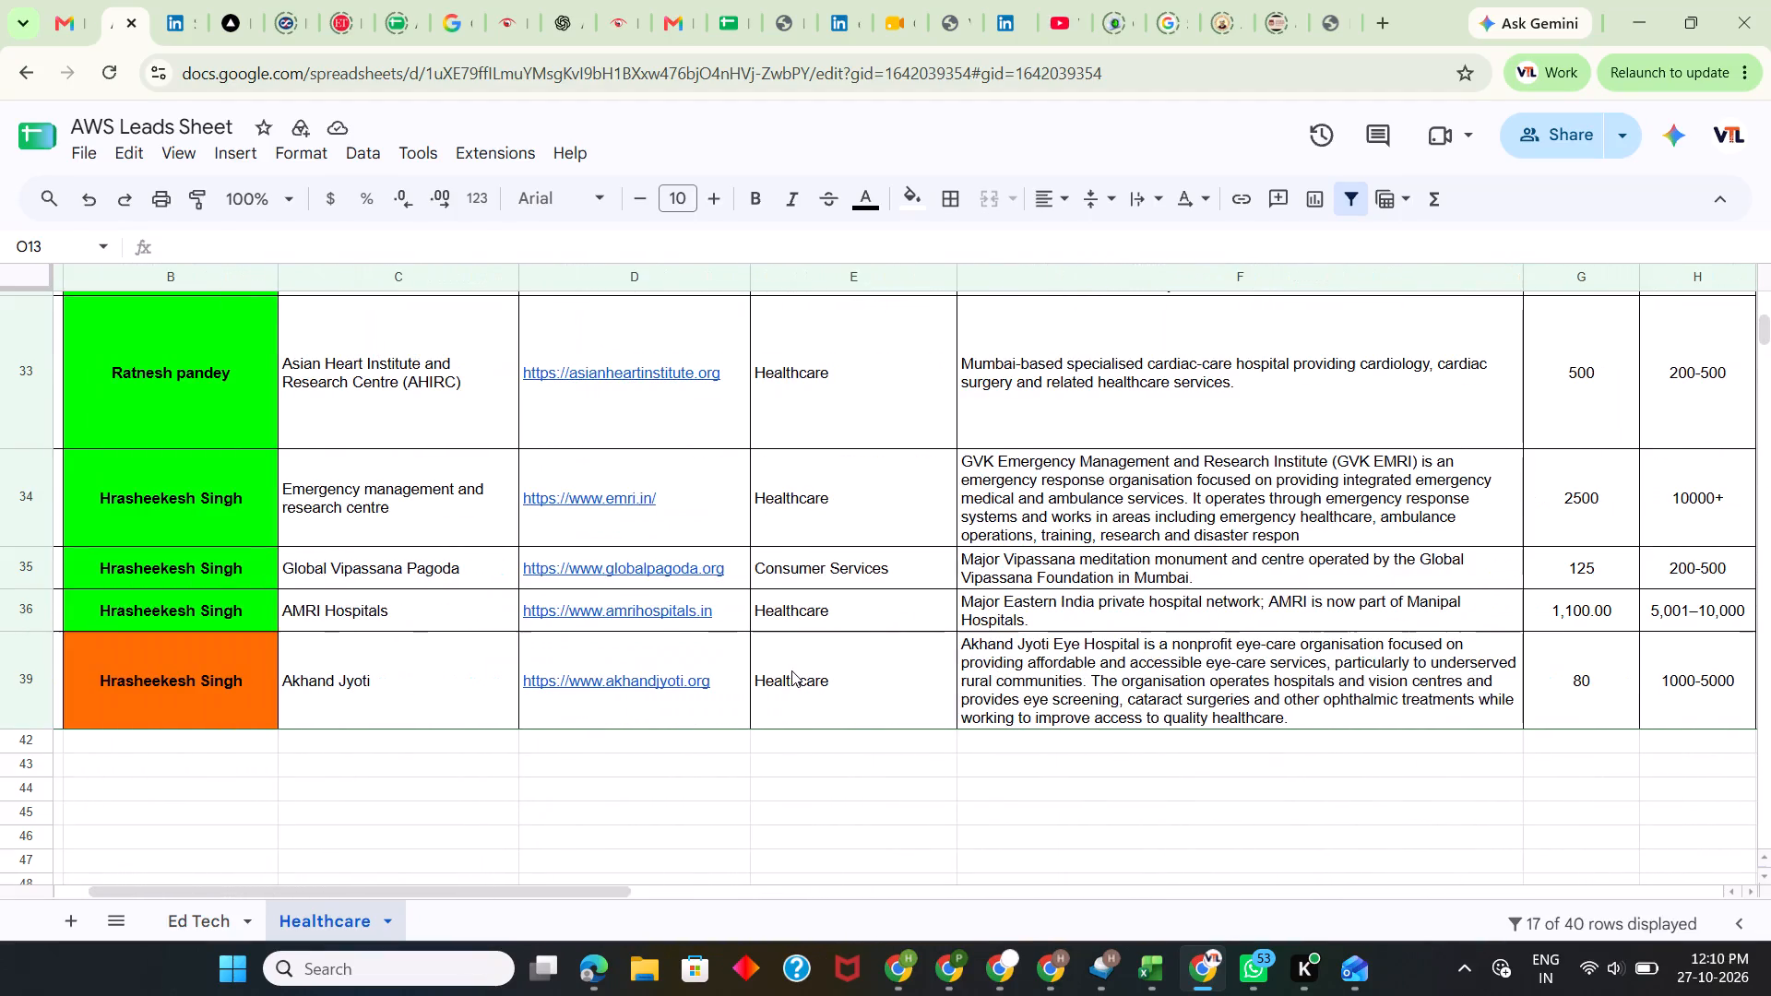
scroll(1101, 514, "left", 6)
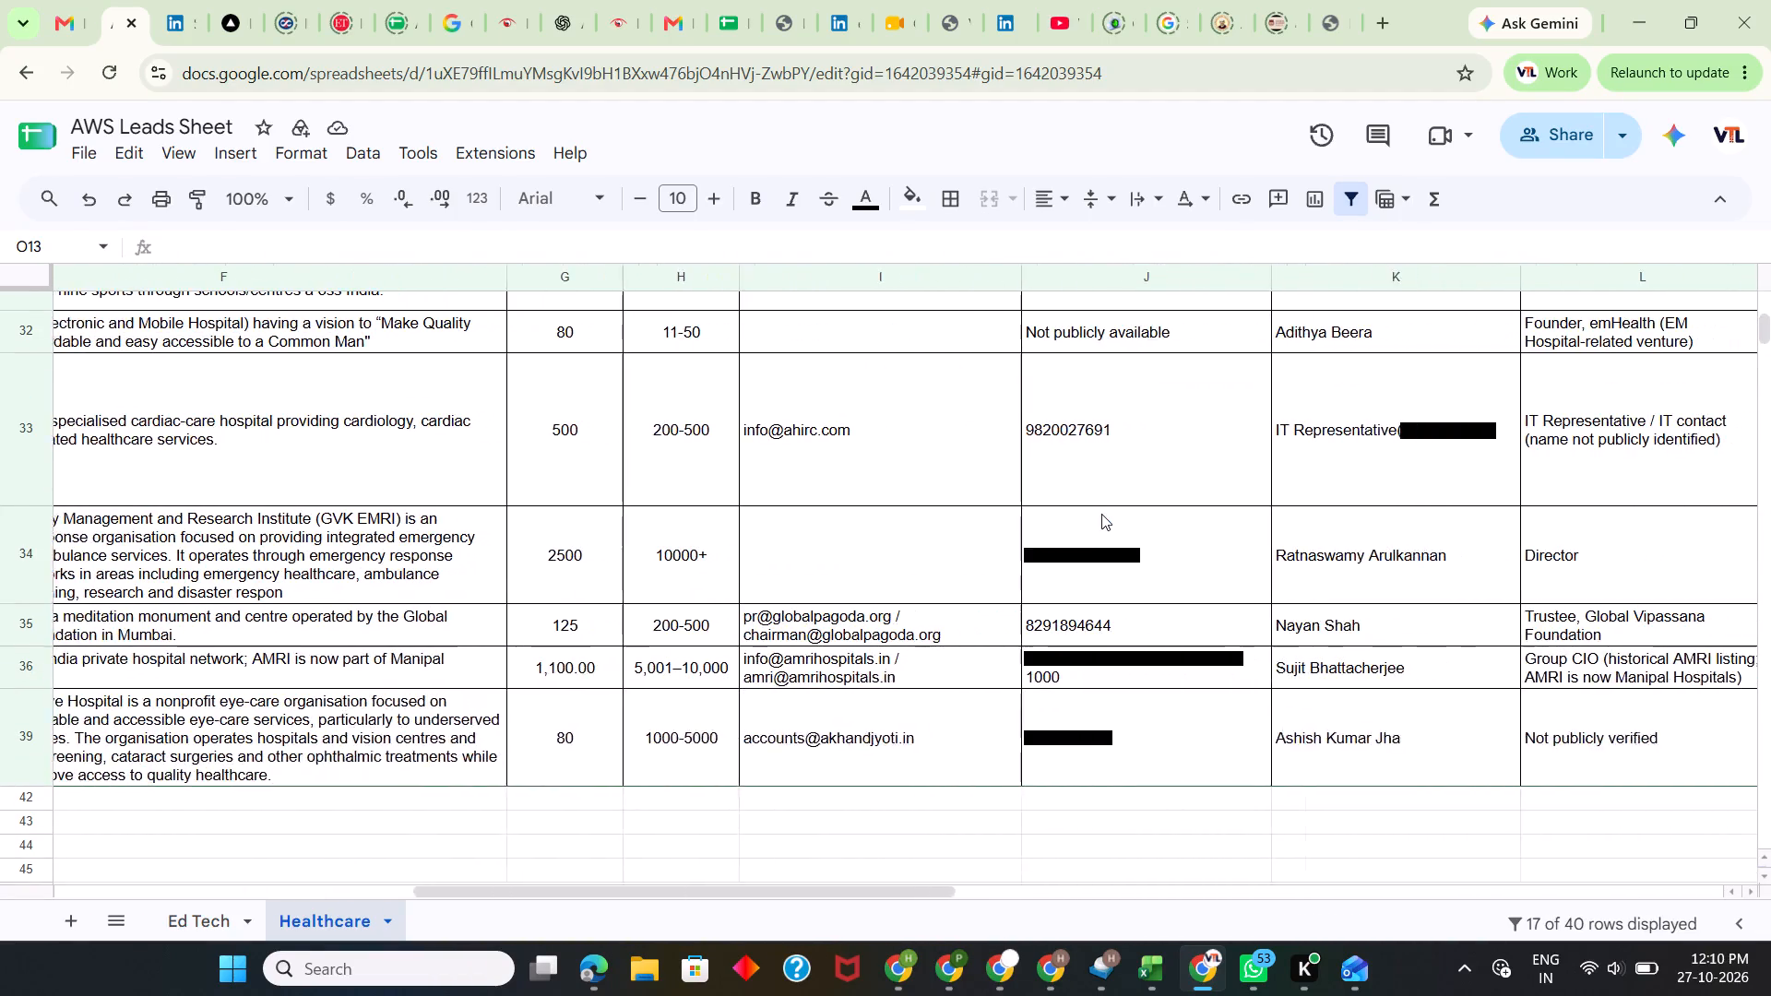
scroll(1101, 514, "left", 3)
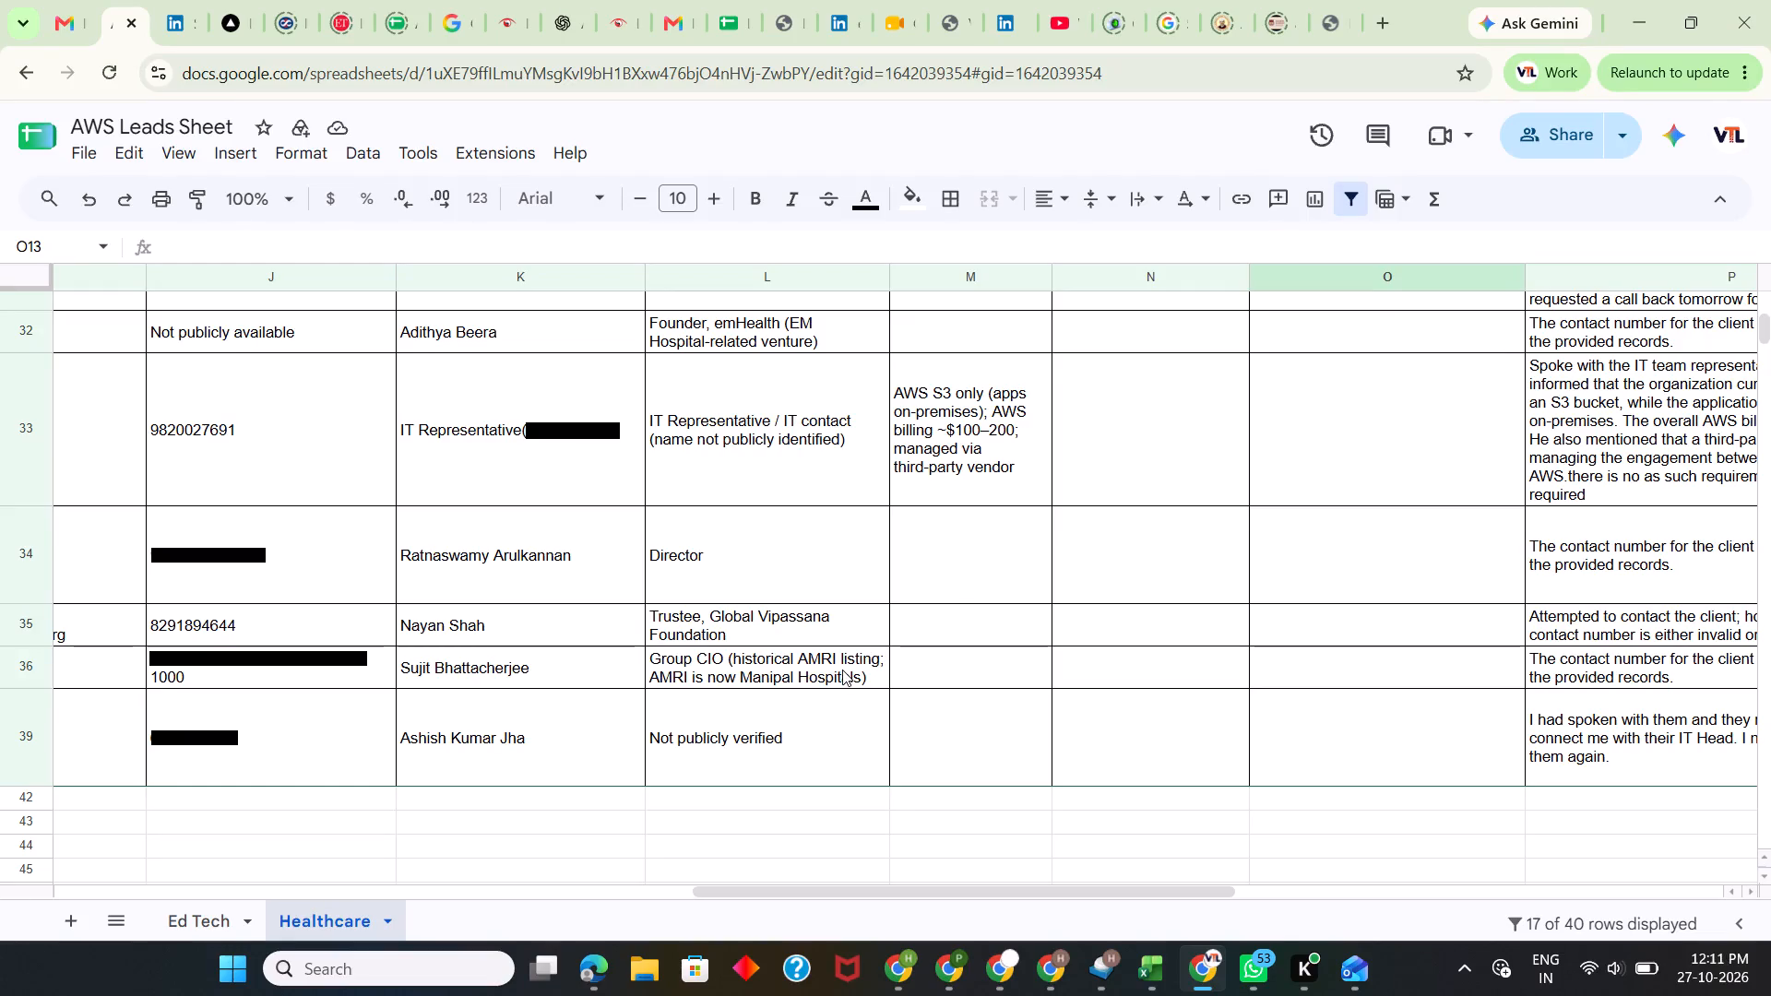
scroll(842, 670, "right", 6)
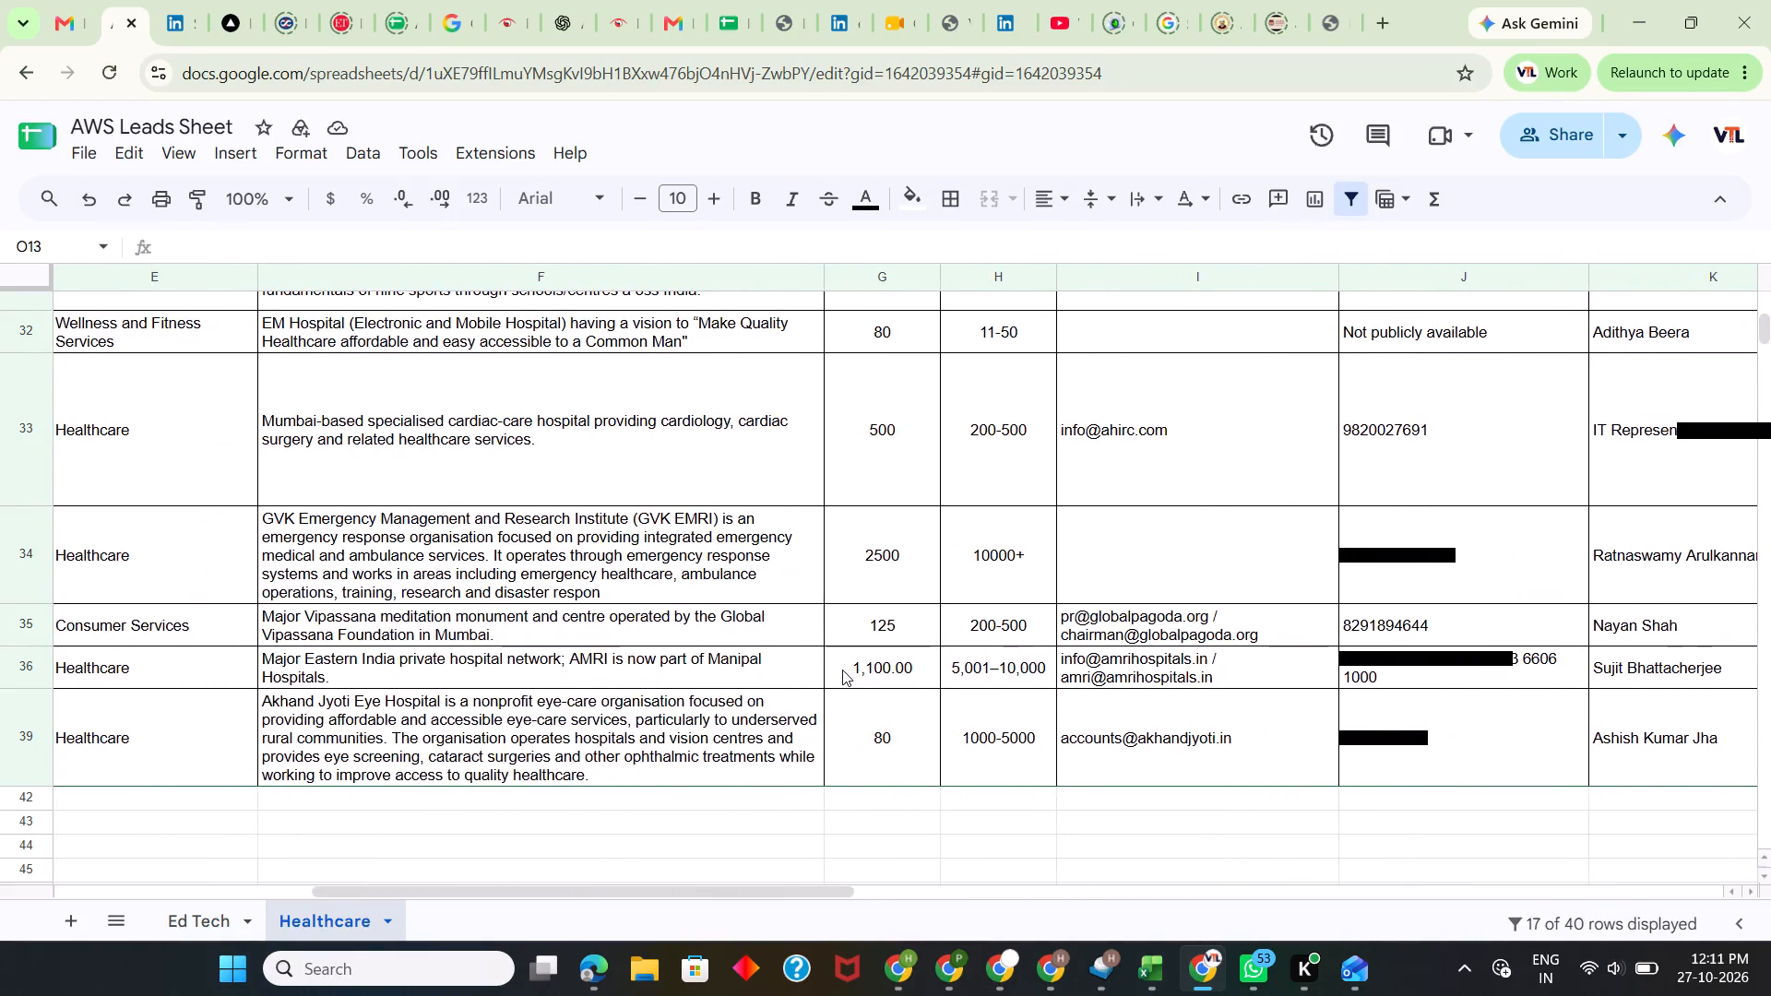
scroll(842, 670, "right", 5)
scroll(842, 670, "left", 6)
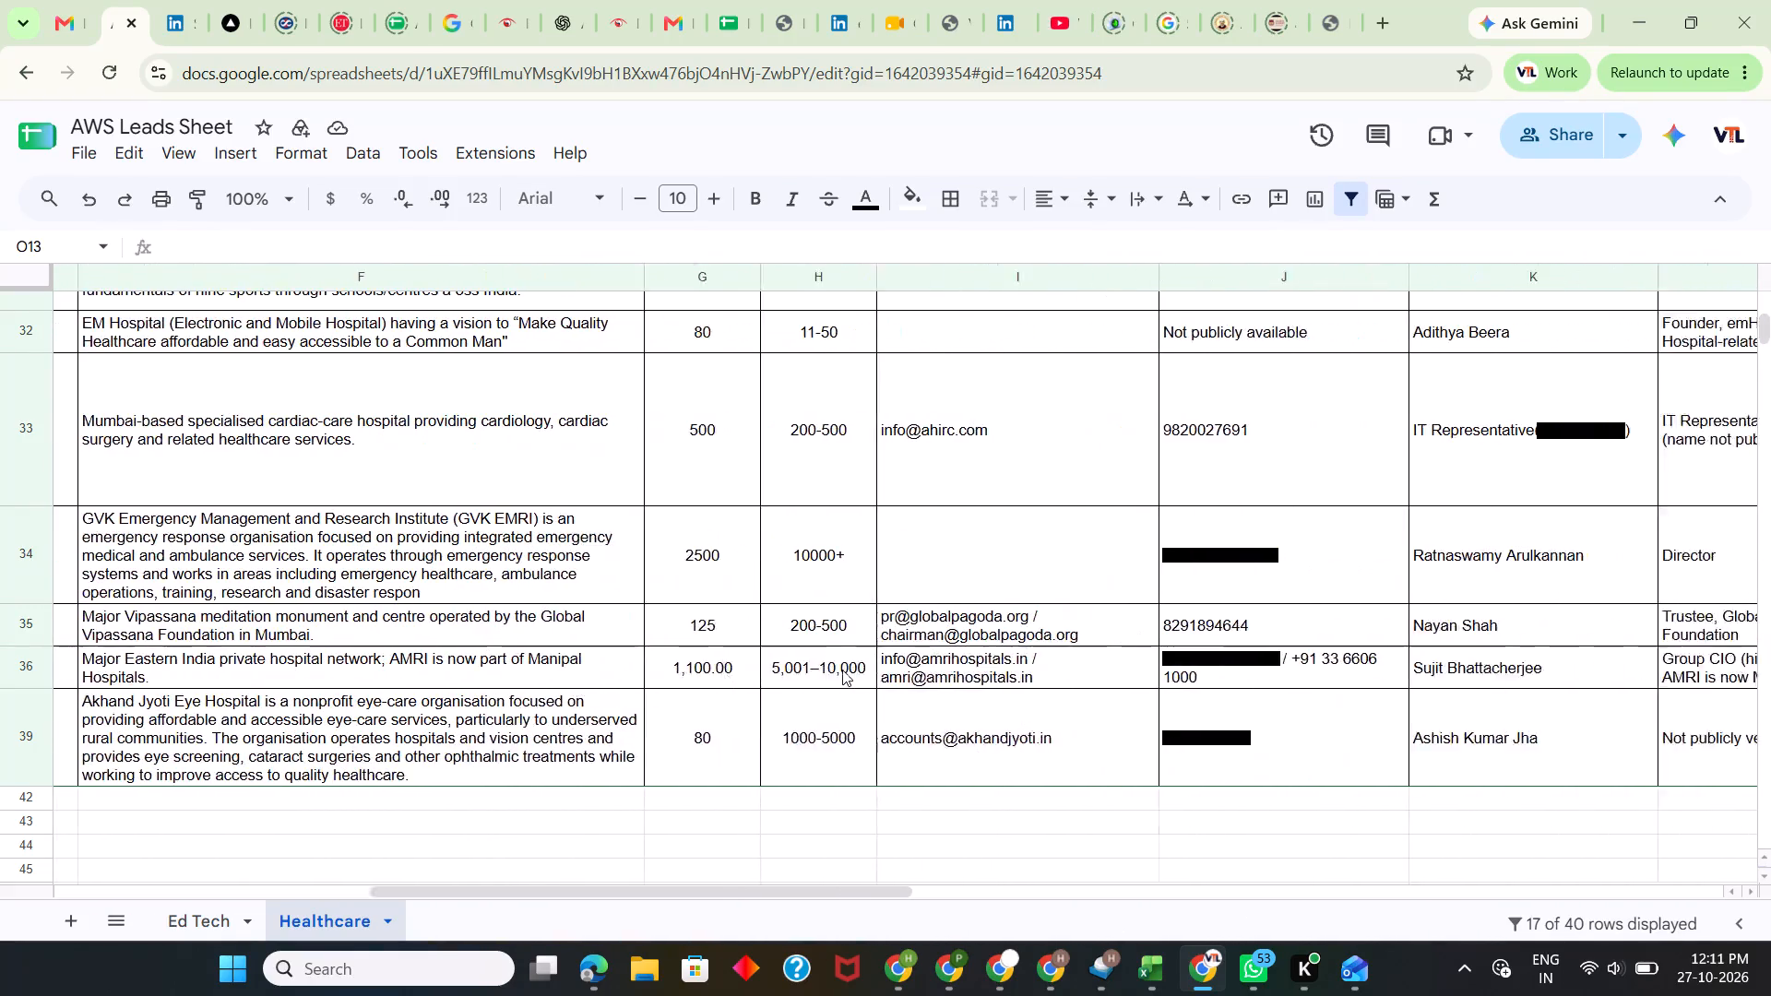
scroll(842, 670, "left", 5)
scroll(842, 670, "right", 3)
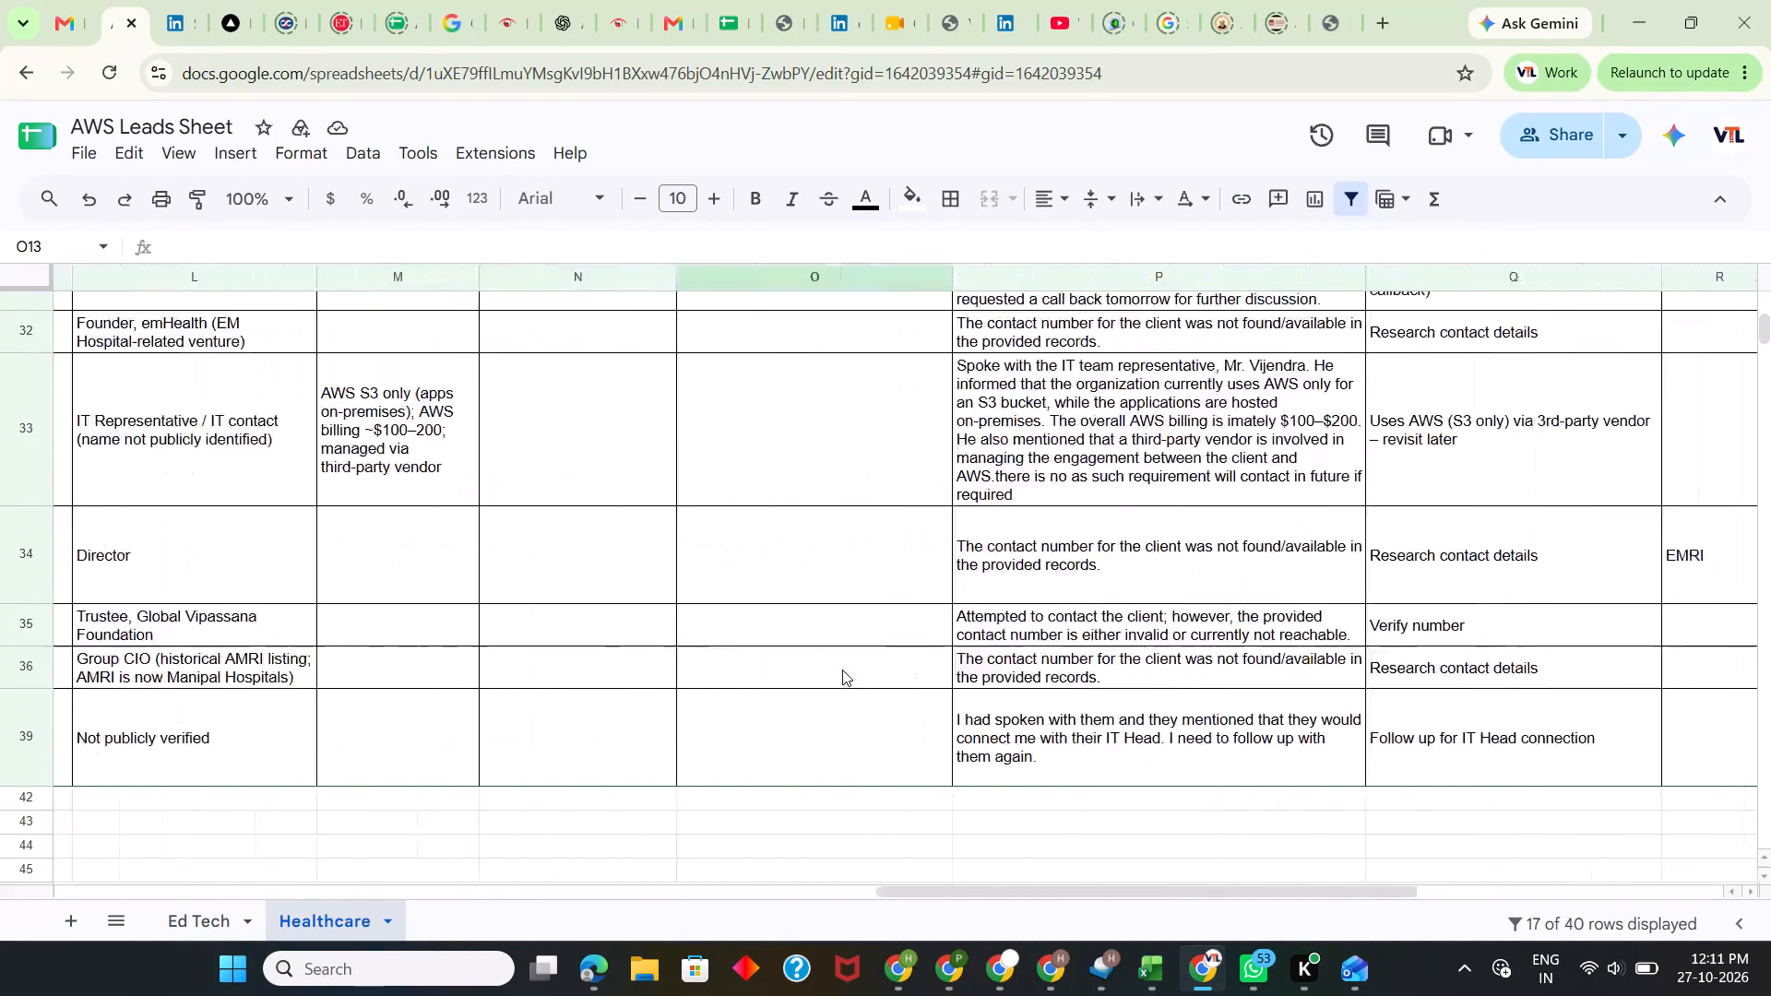
scroll(842, 670, "right", 8)
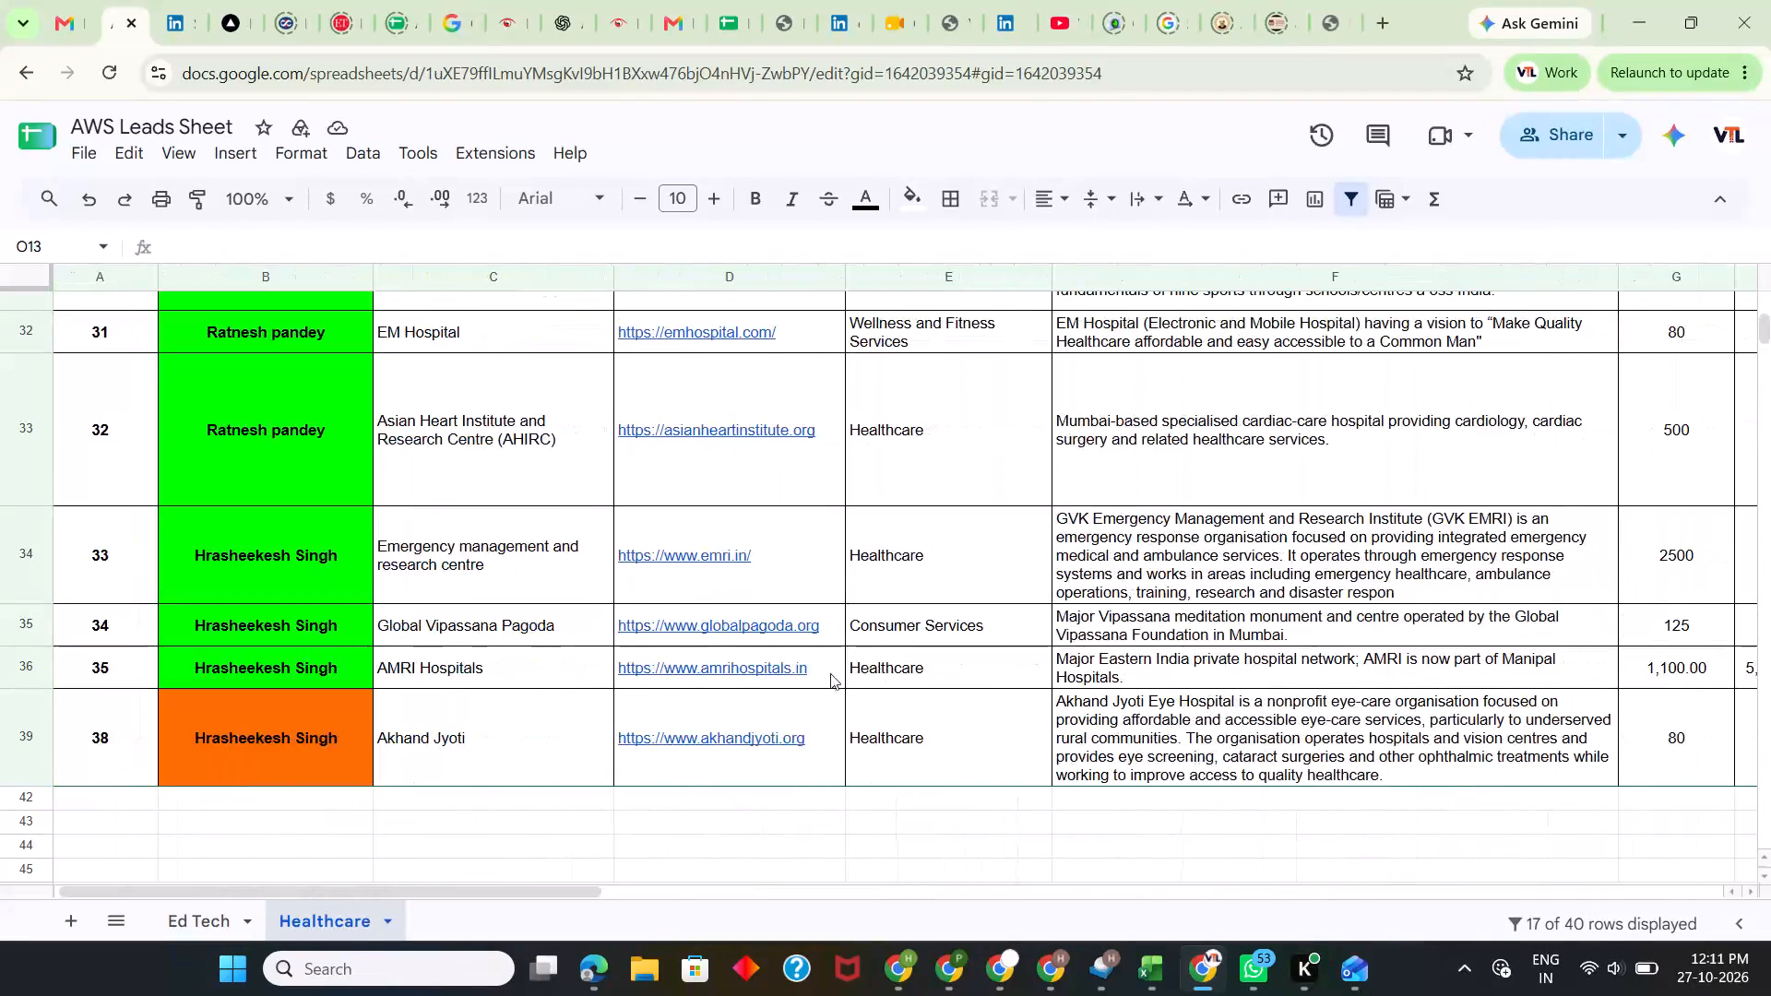
Switch to the Ed Tech sheet and review the DAV University to Suraasa leads' contacts, follow-up statuses and call remarks.
left_click(208, 926)
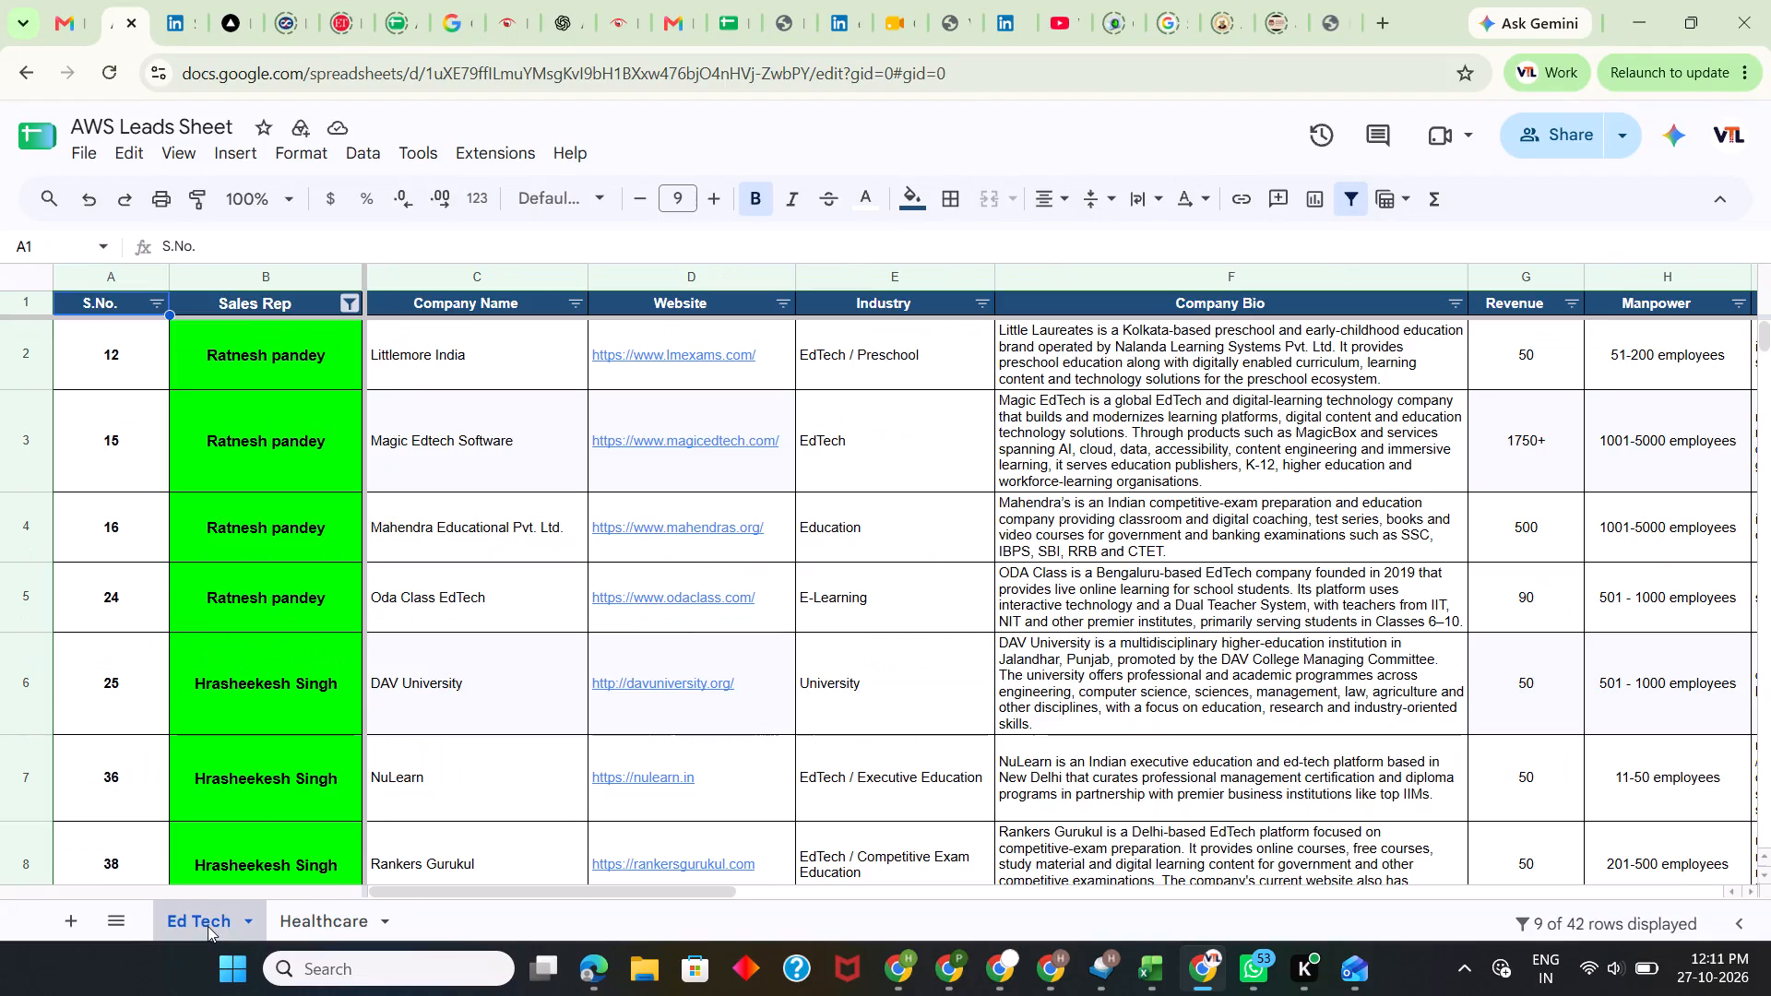
left_click(494, 693)
scroll(494, 693, "down", 3)
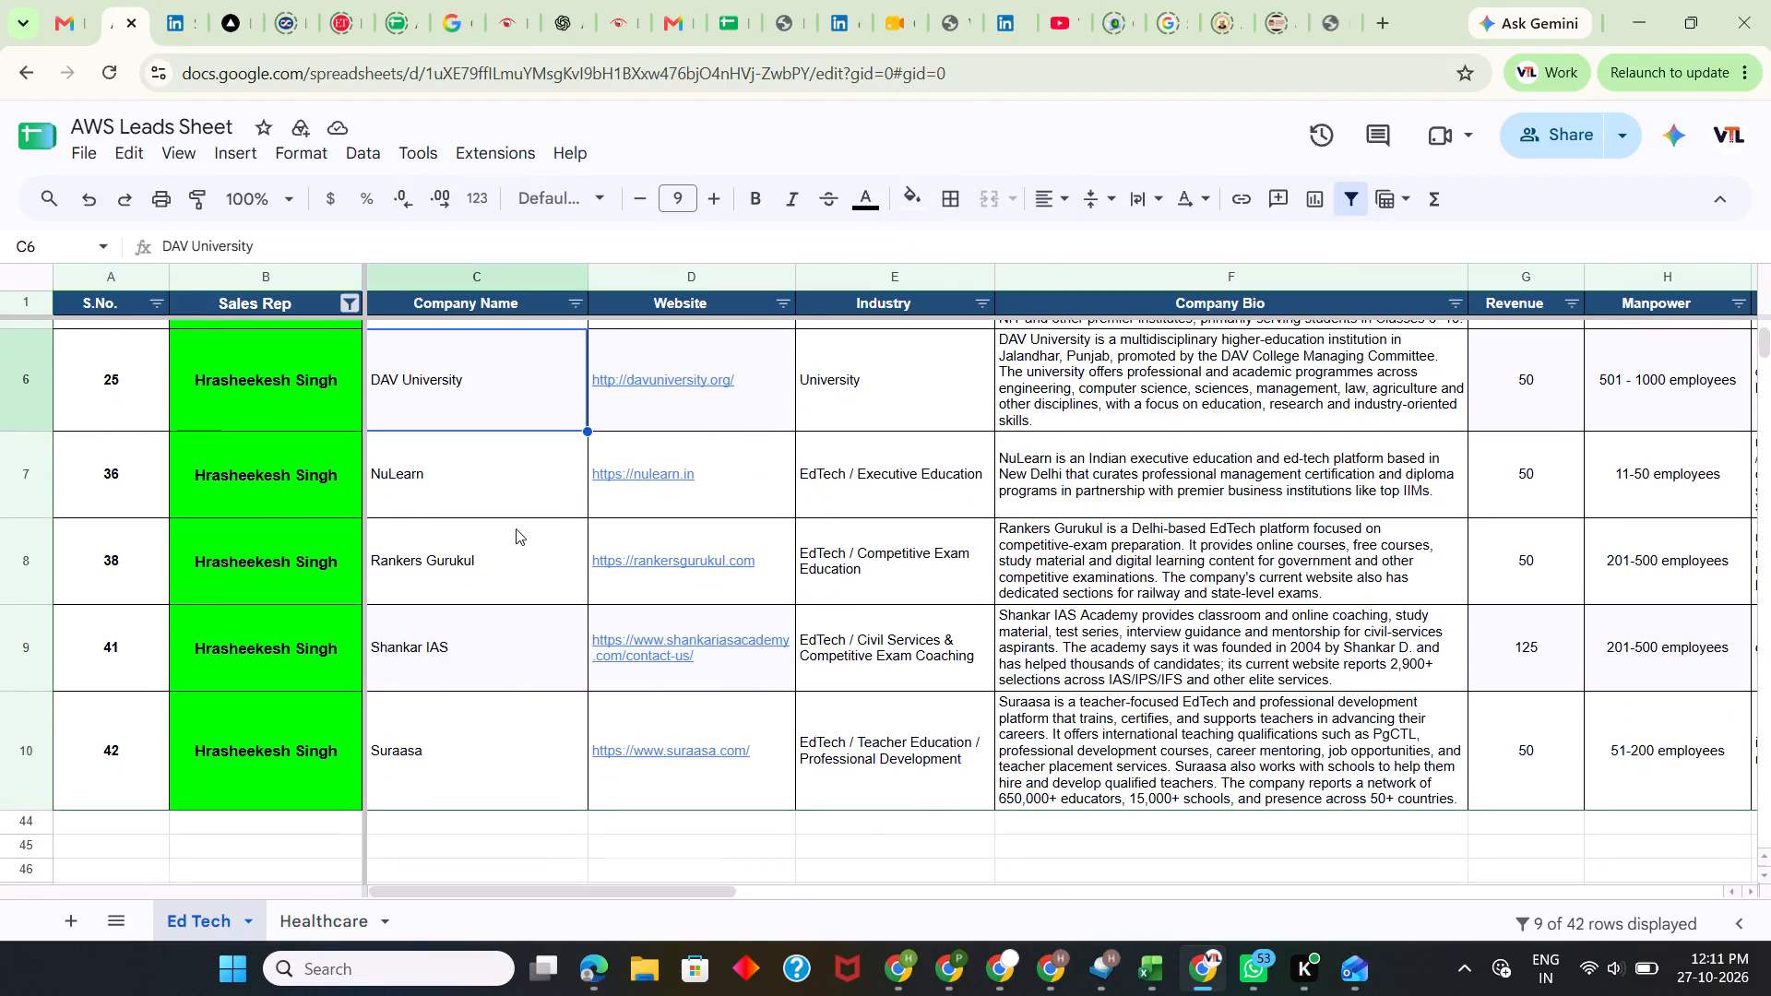
left_click(1153, 491)
scroll(1153, 491, "left", 6)
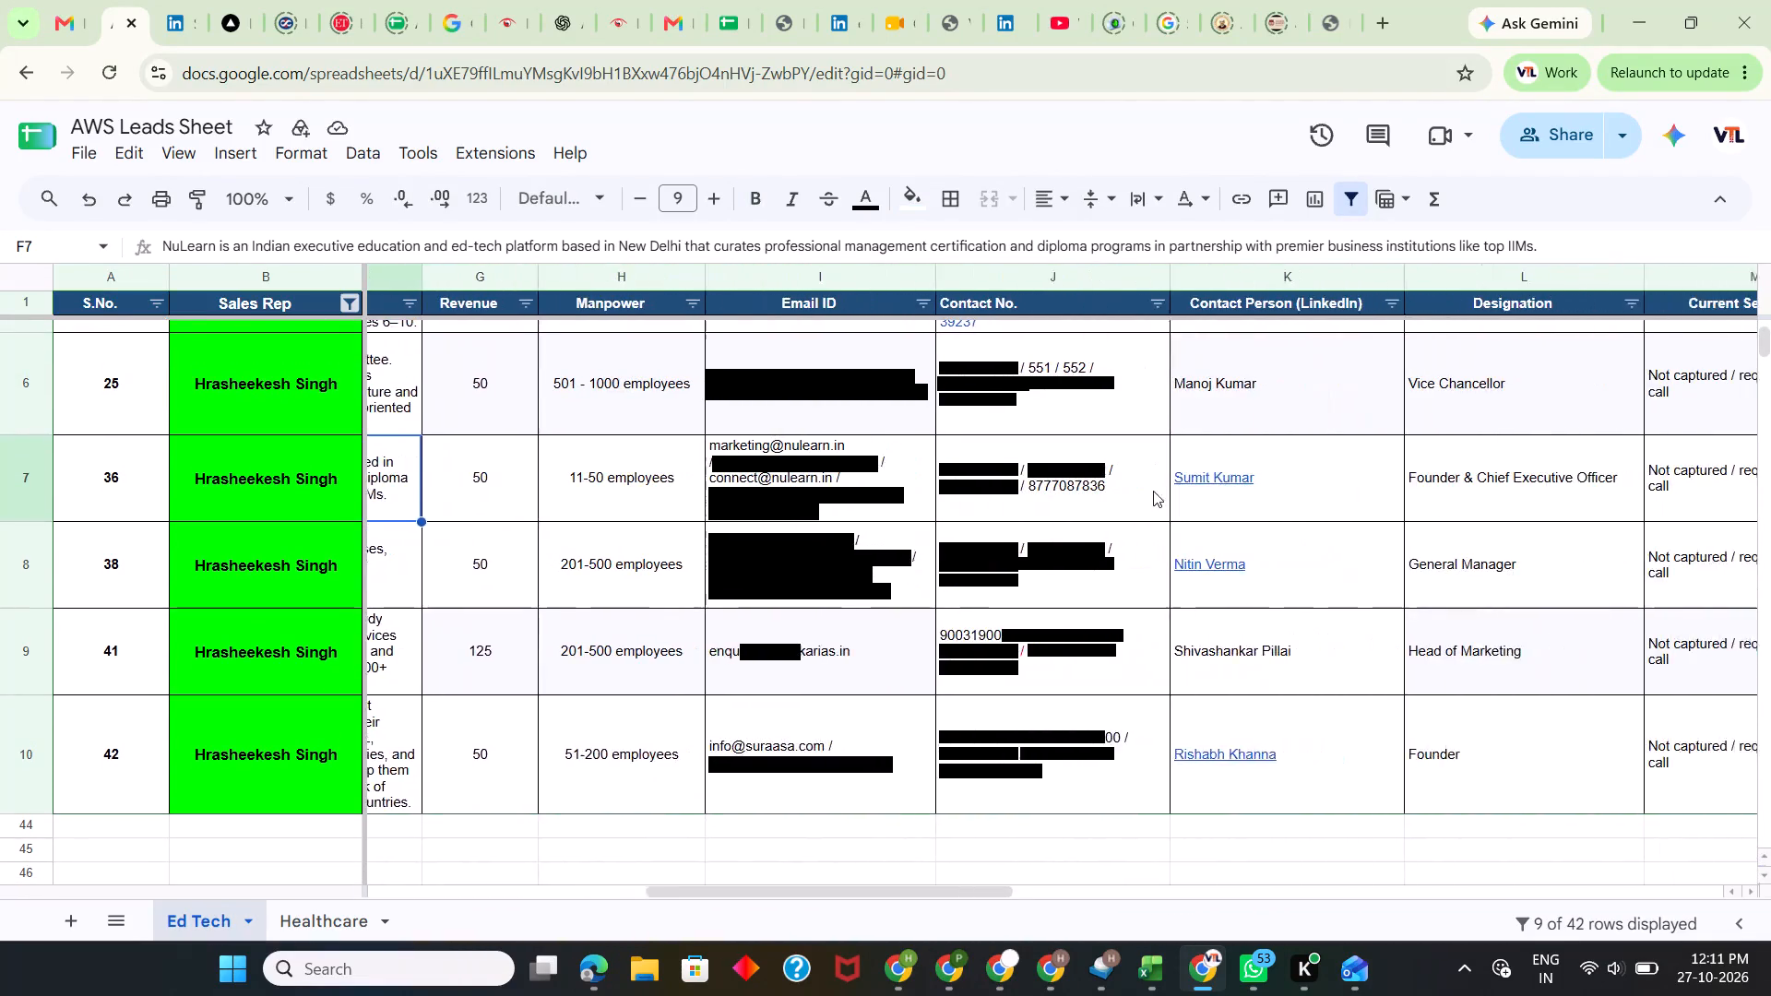
scroll(1153, 491, "left", 2)
scroll(1153, 491, "right", 1)
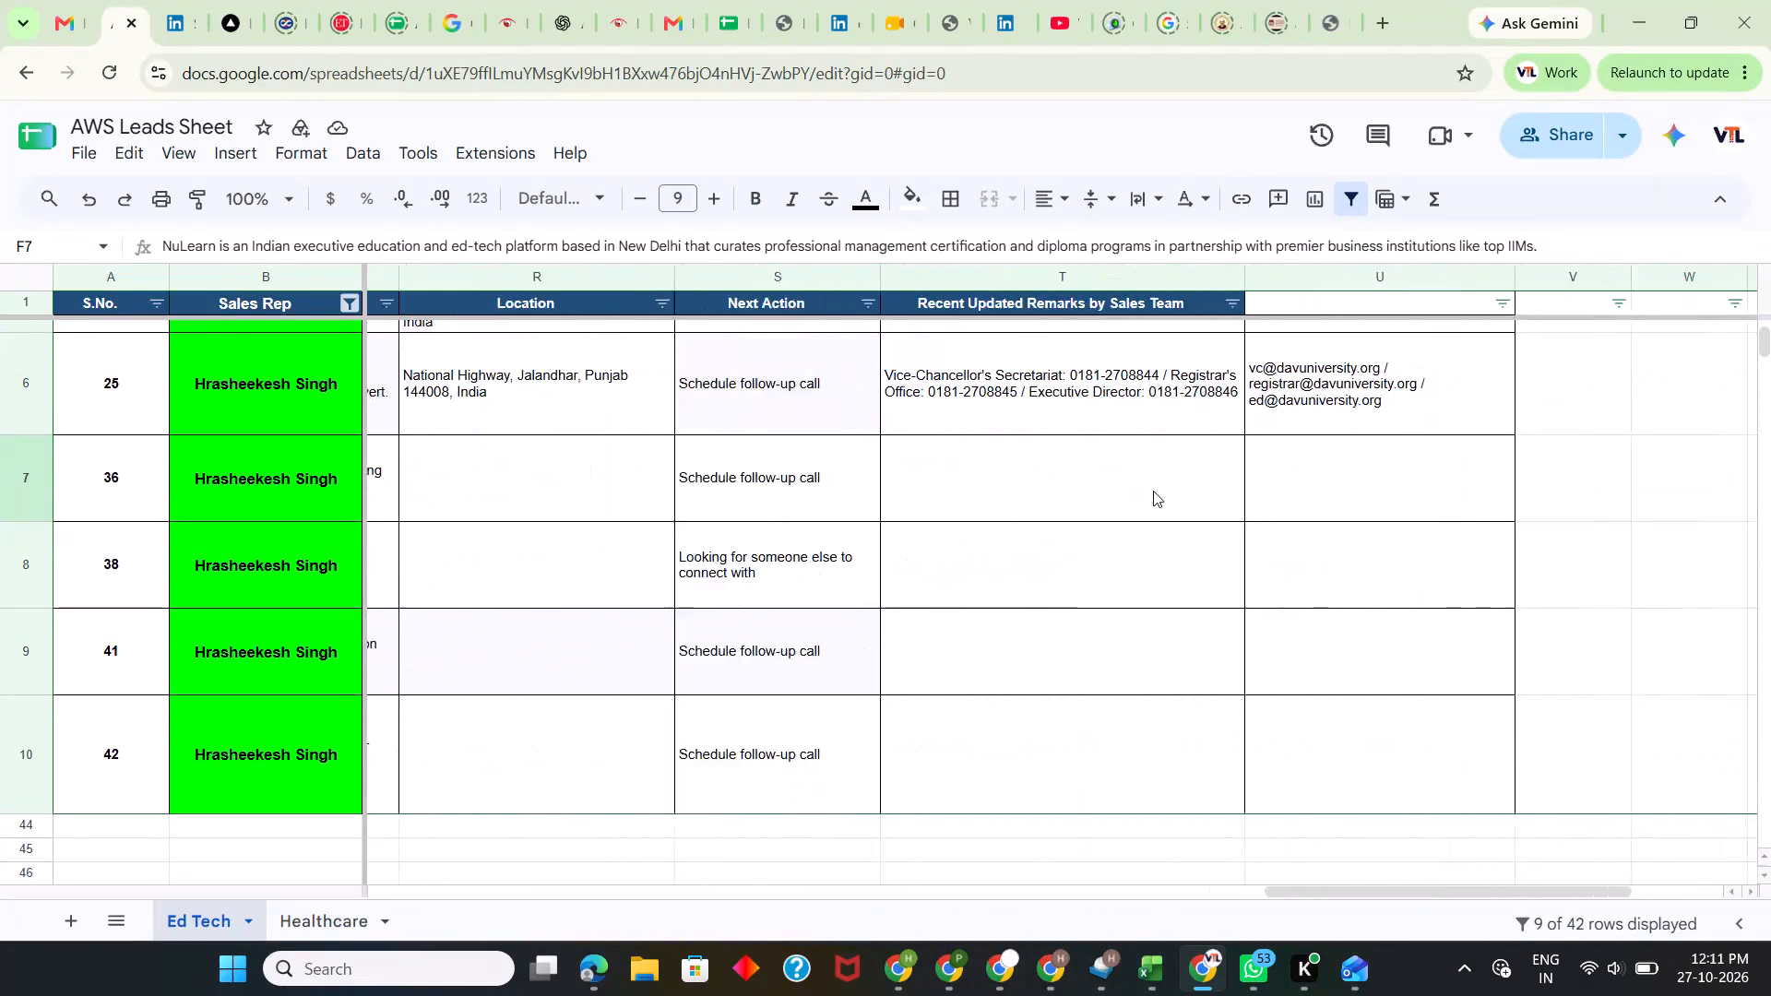
scroll(1153, 491, "right", 1)
scroll(1153, 491, "left", 5)
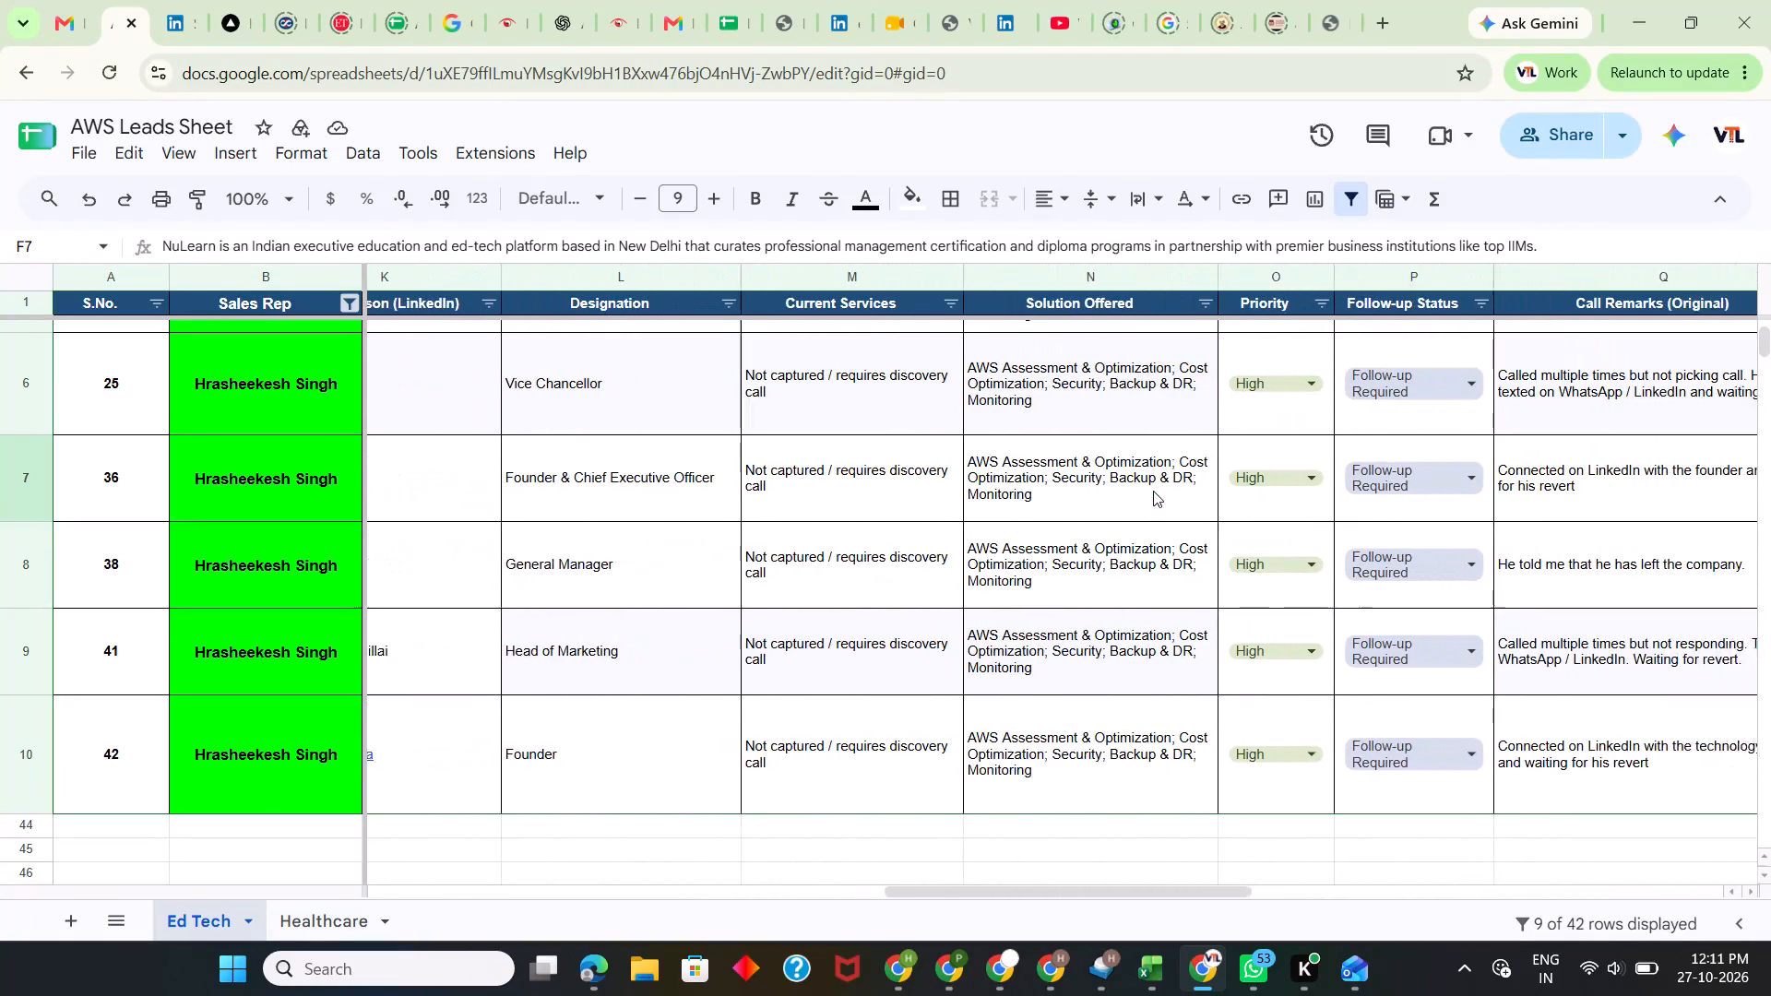
scroll(1153, 491, "left", 2)
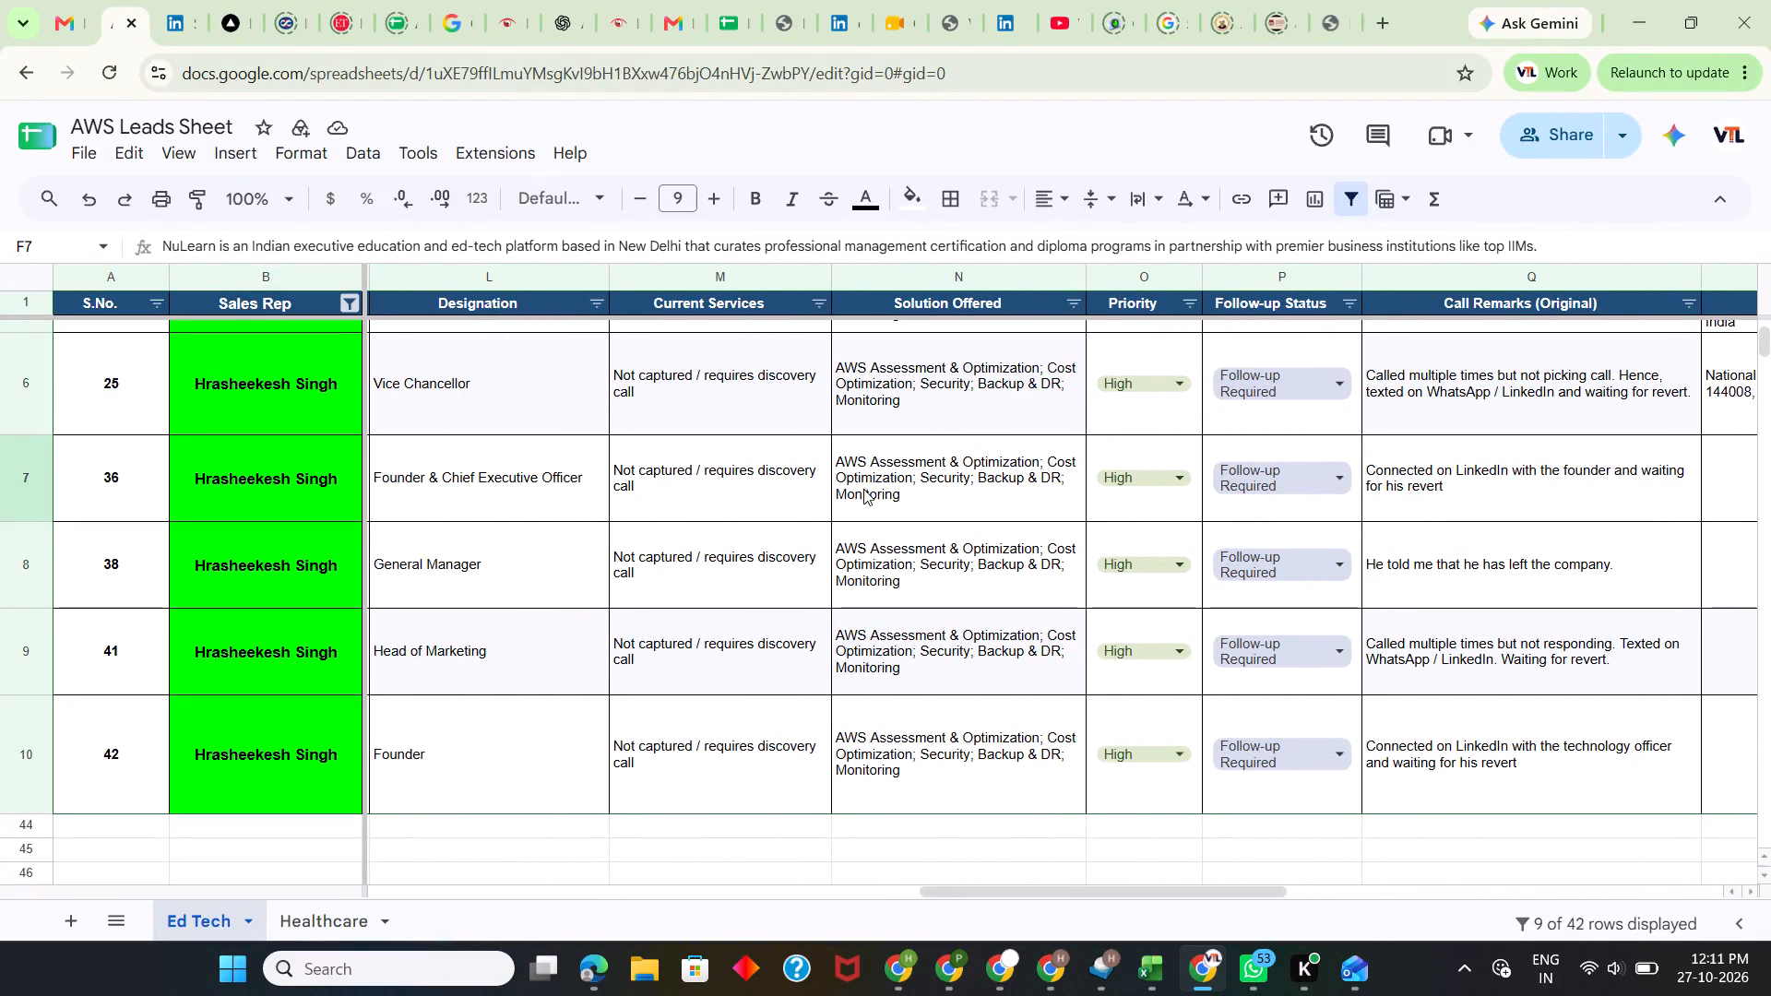
Clear the Solution Offered cell for the NuLearn lead in row 7.
left_click(900, 486)
key("BackSpace")
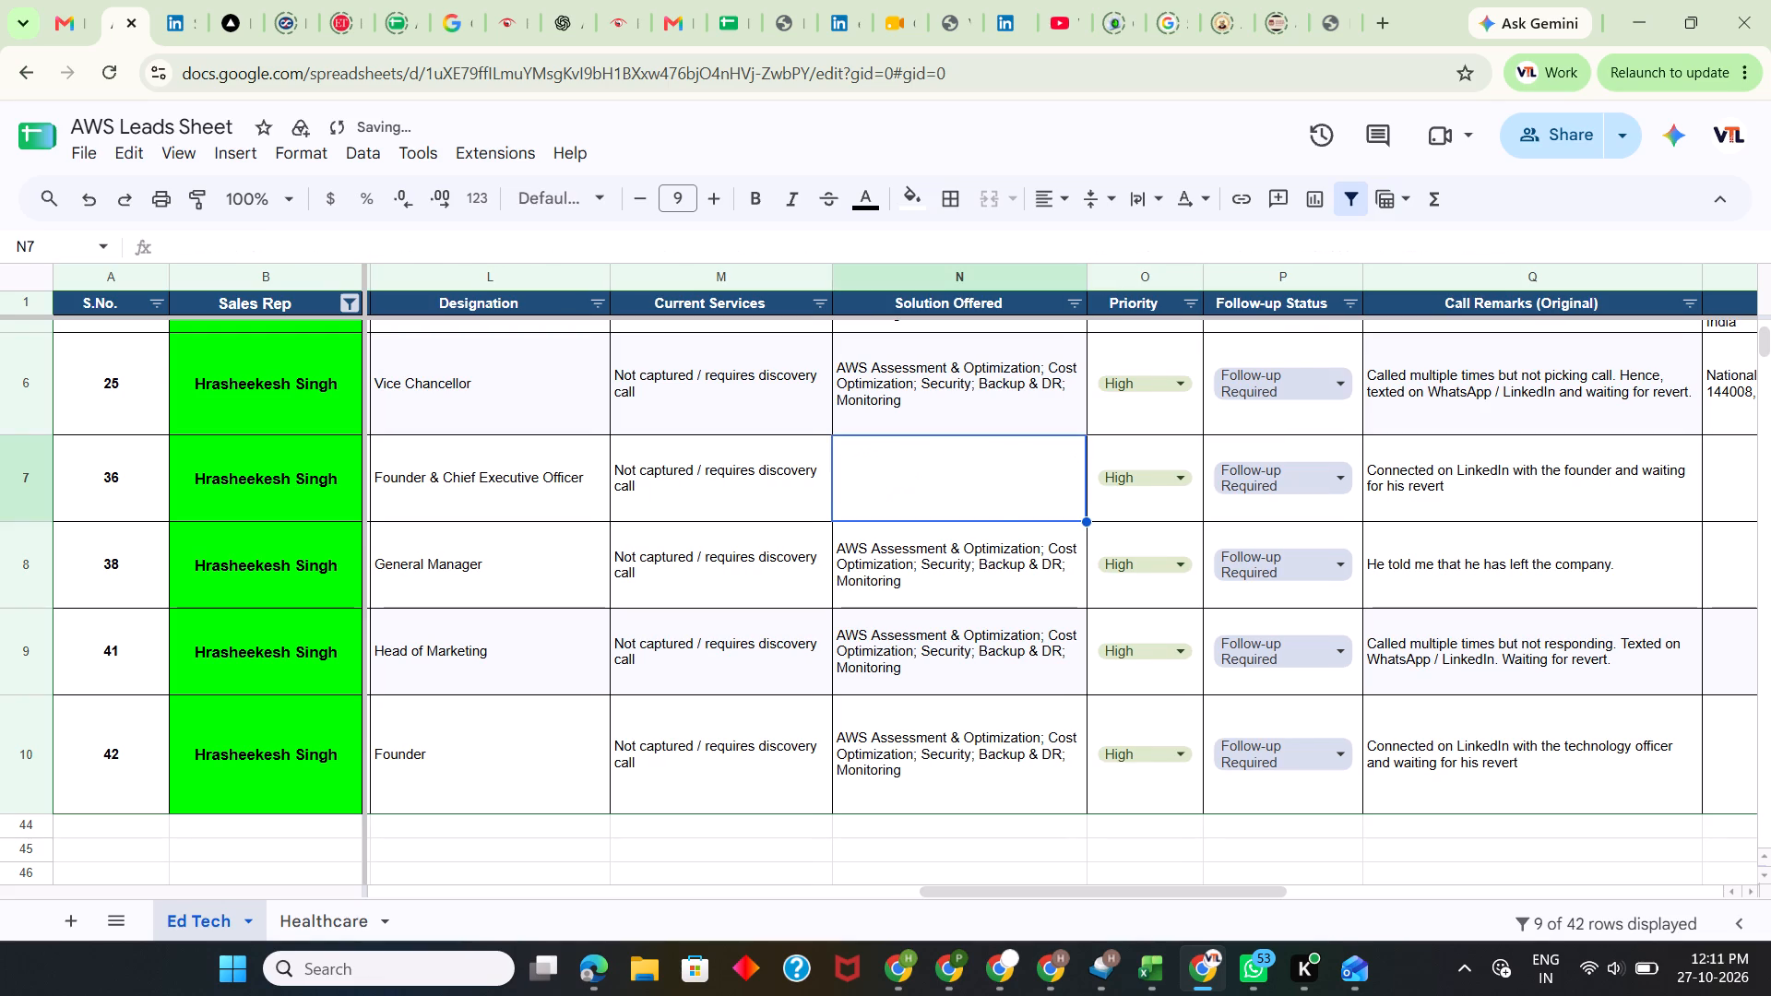
Append ", also described VTL on LinkedIn." to the existing call remarks of the NuLearn lead in row 7.
double_click(1467, 486)
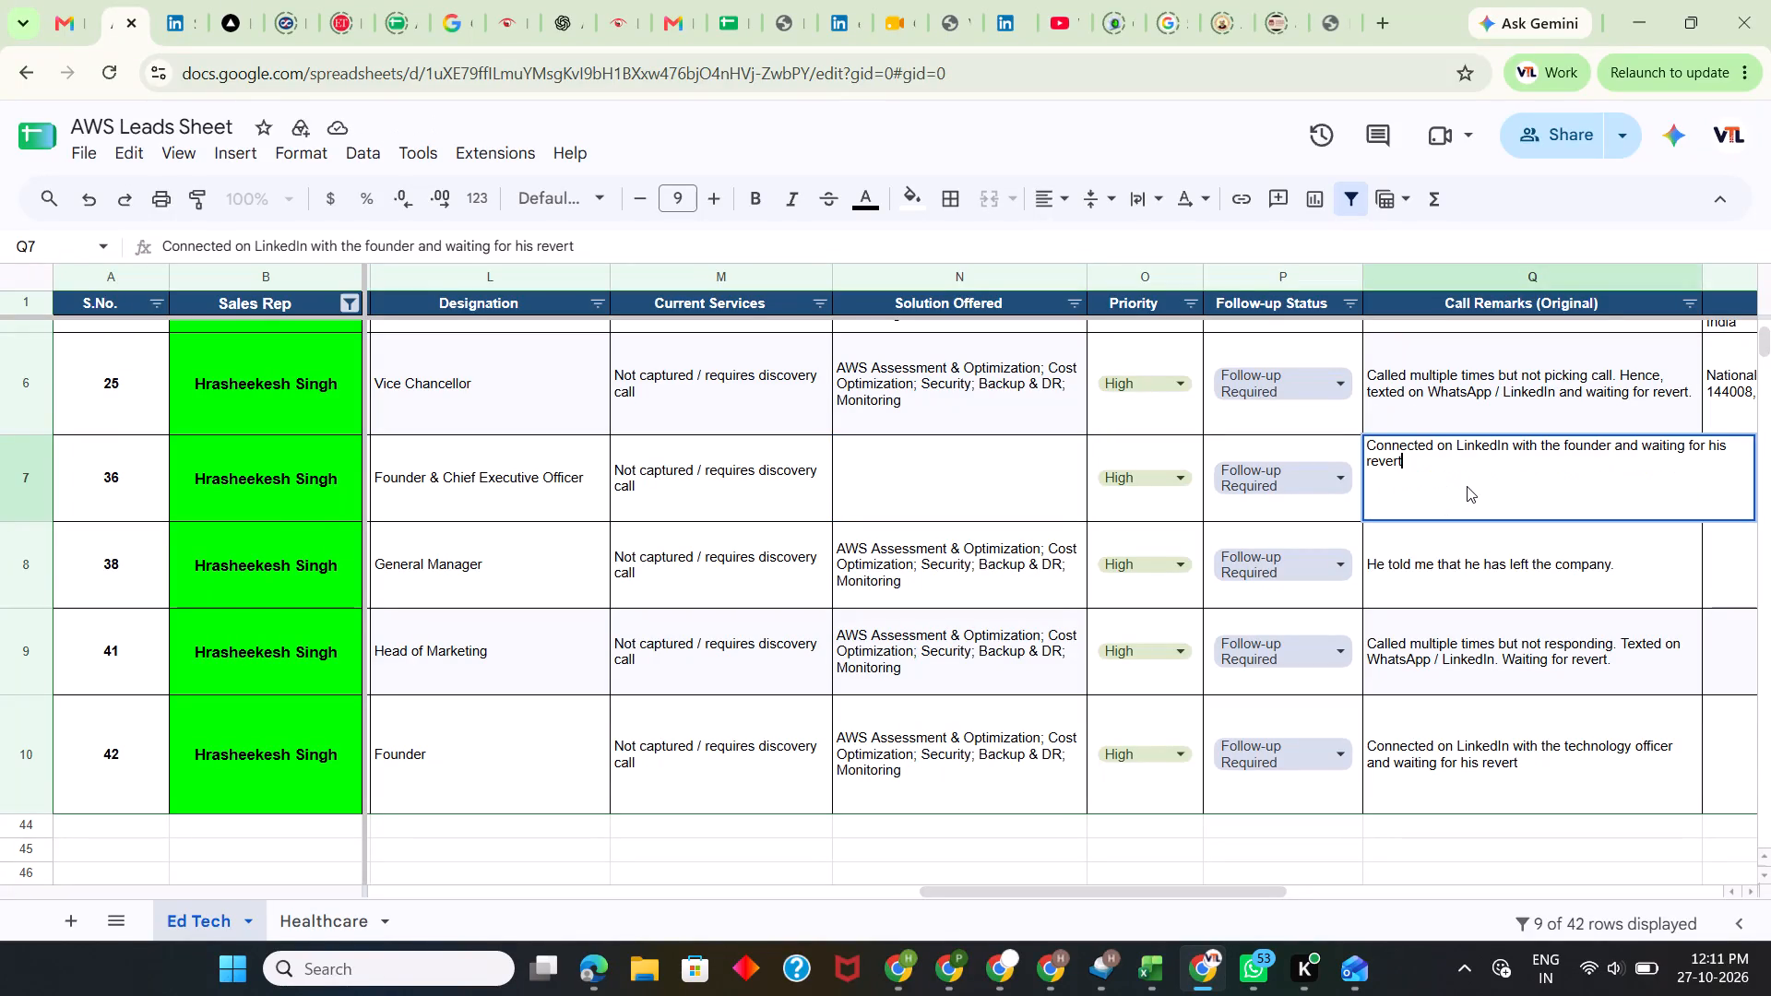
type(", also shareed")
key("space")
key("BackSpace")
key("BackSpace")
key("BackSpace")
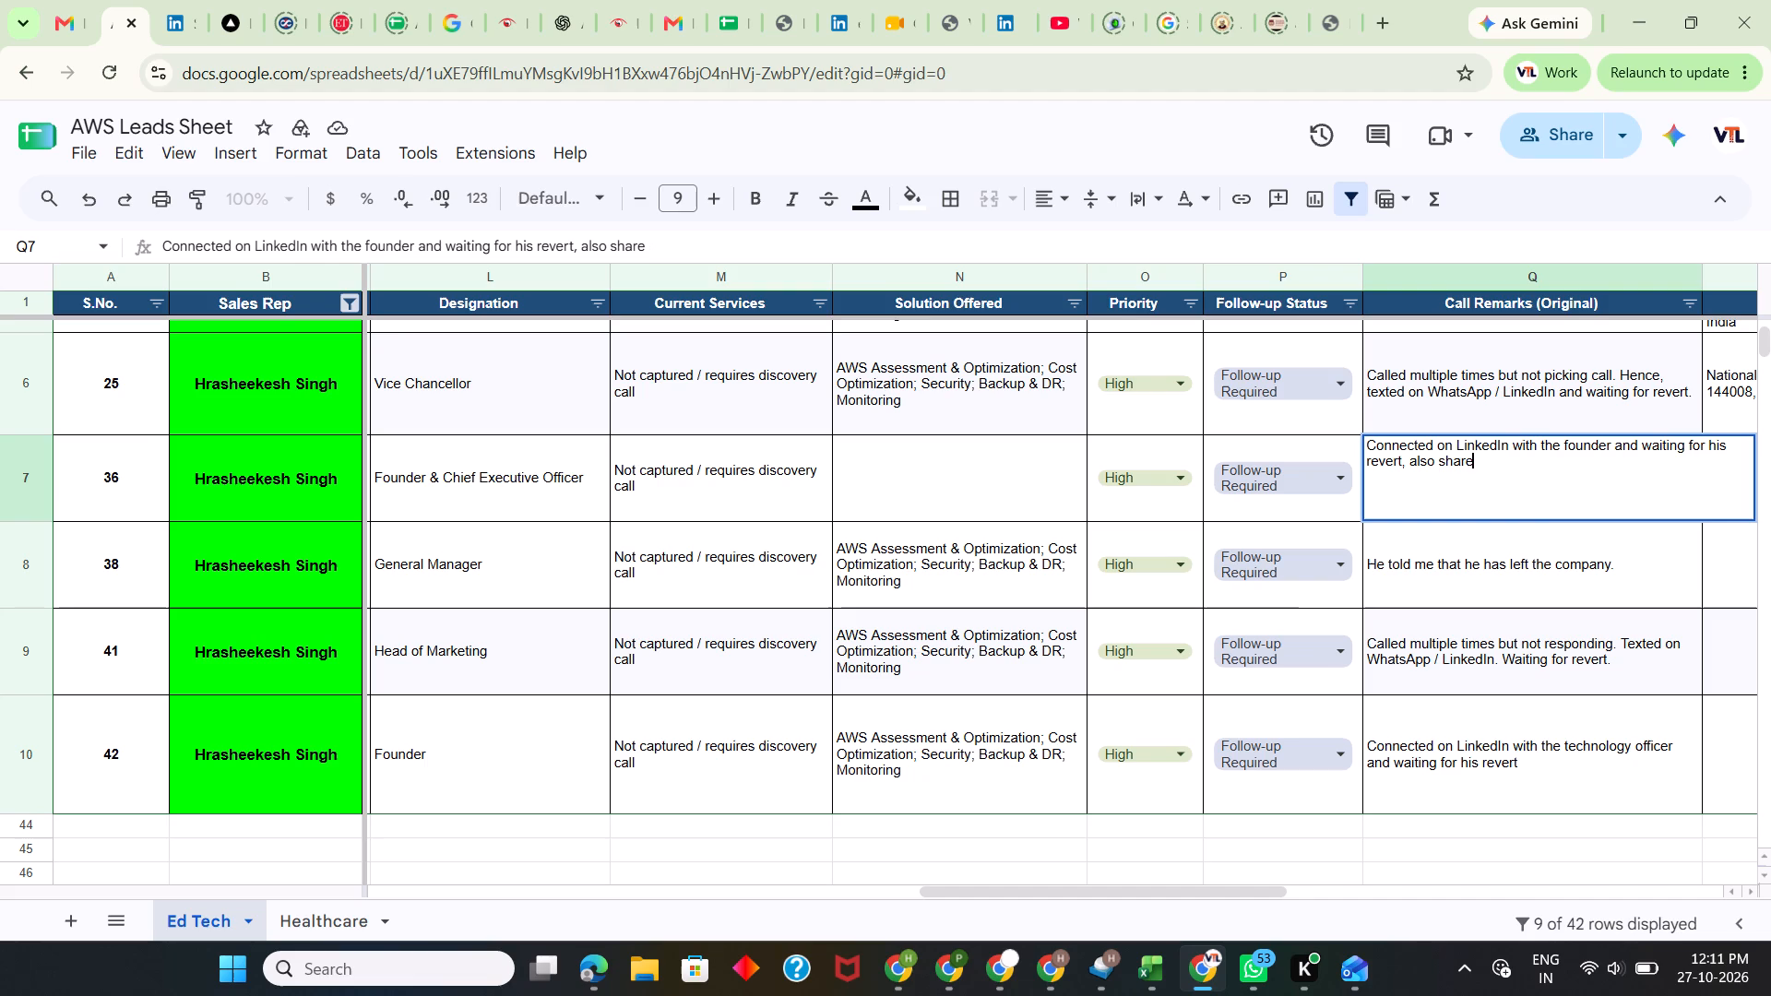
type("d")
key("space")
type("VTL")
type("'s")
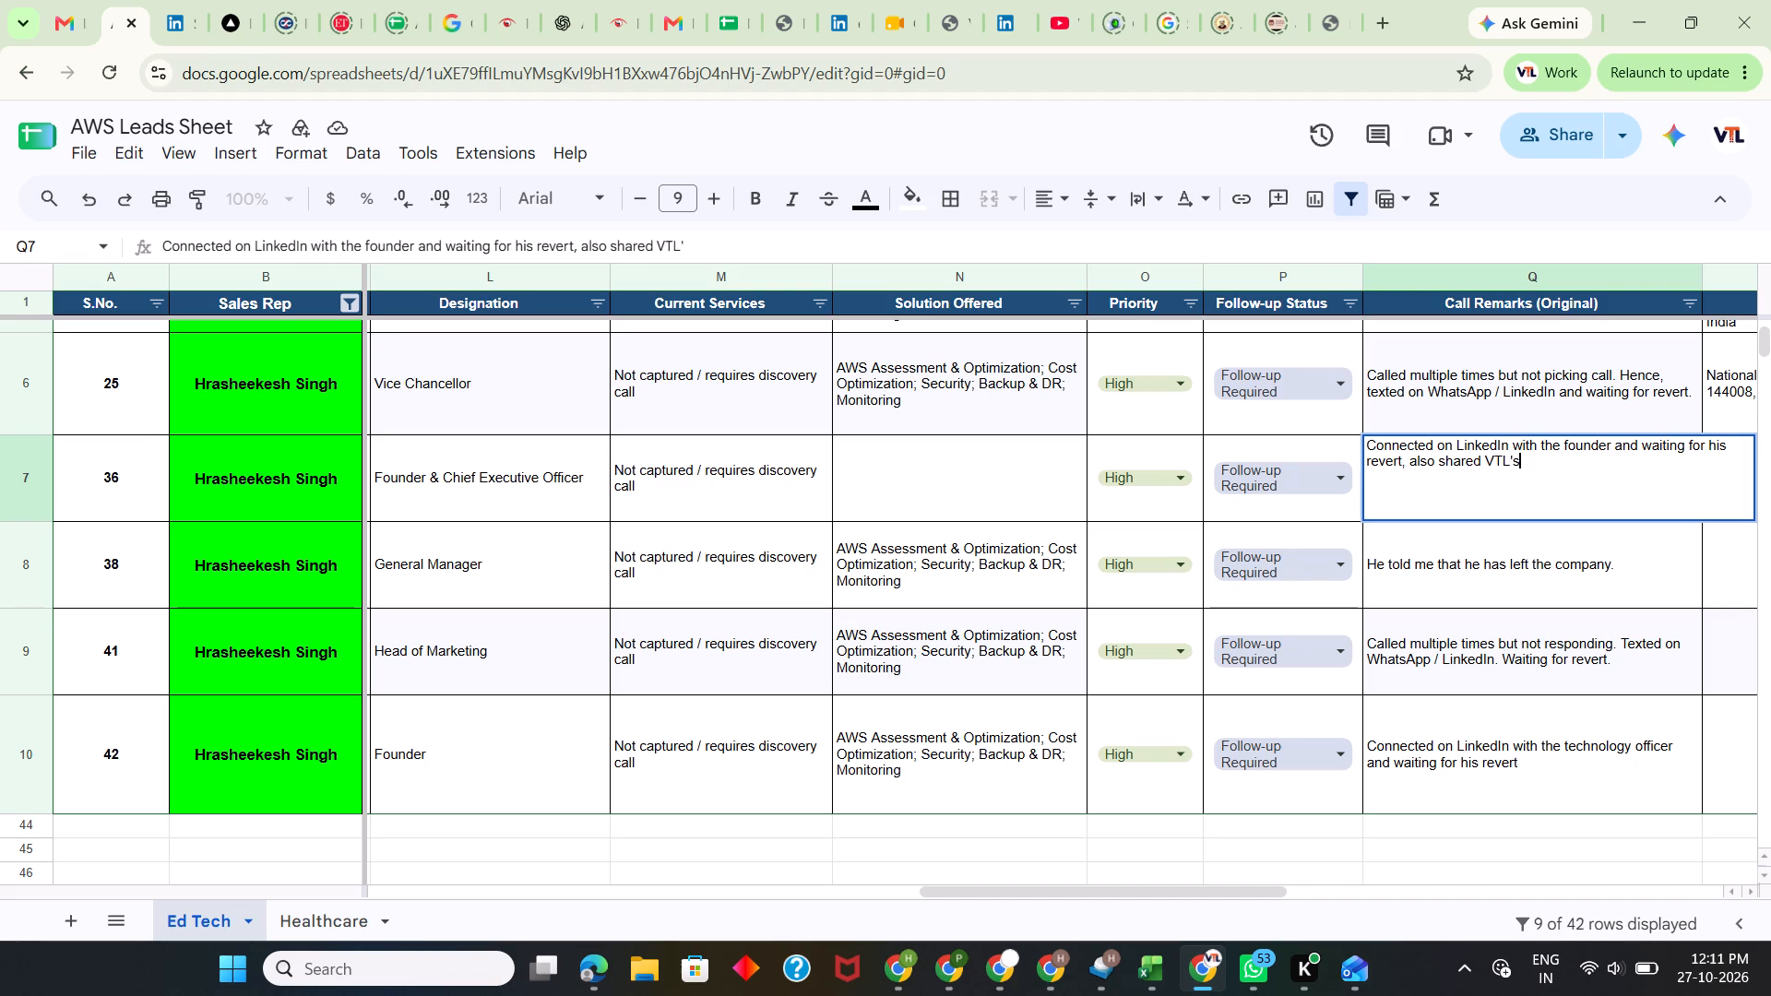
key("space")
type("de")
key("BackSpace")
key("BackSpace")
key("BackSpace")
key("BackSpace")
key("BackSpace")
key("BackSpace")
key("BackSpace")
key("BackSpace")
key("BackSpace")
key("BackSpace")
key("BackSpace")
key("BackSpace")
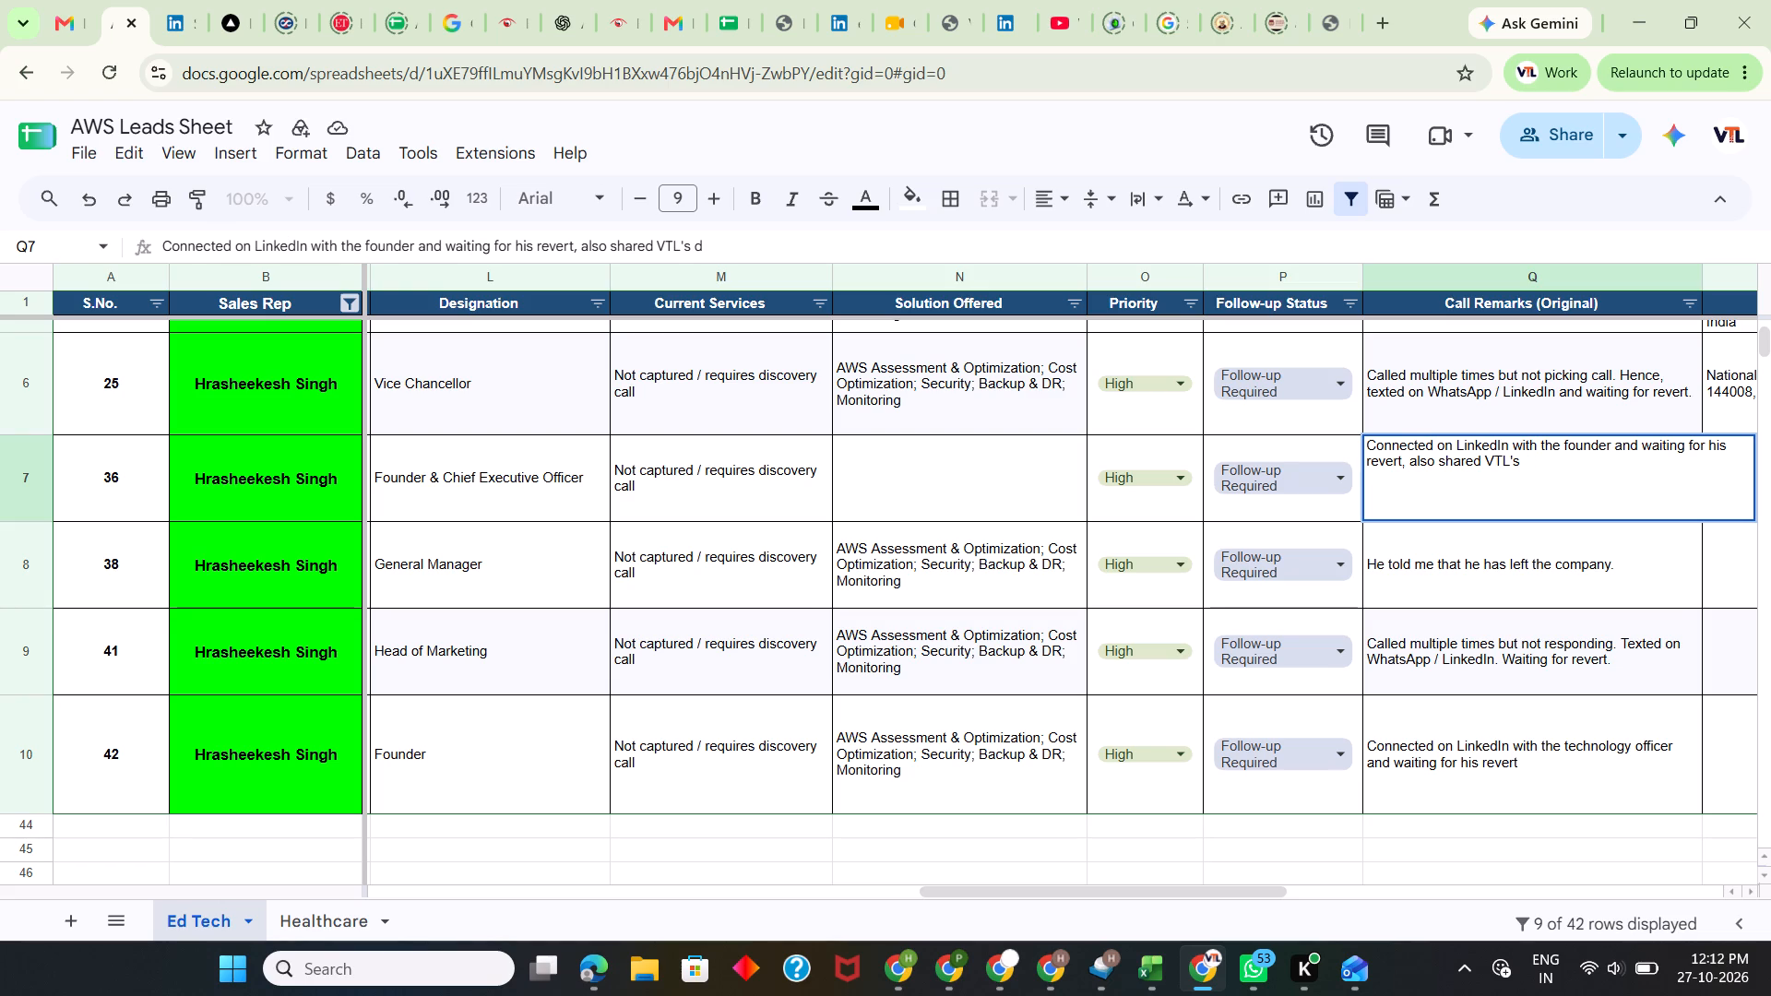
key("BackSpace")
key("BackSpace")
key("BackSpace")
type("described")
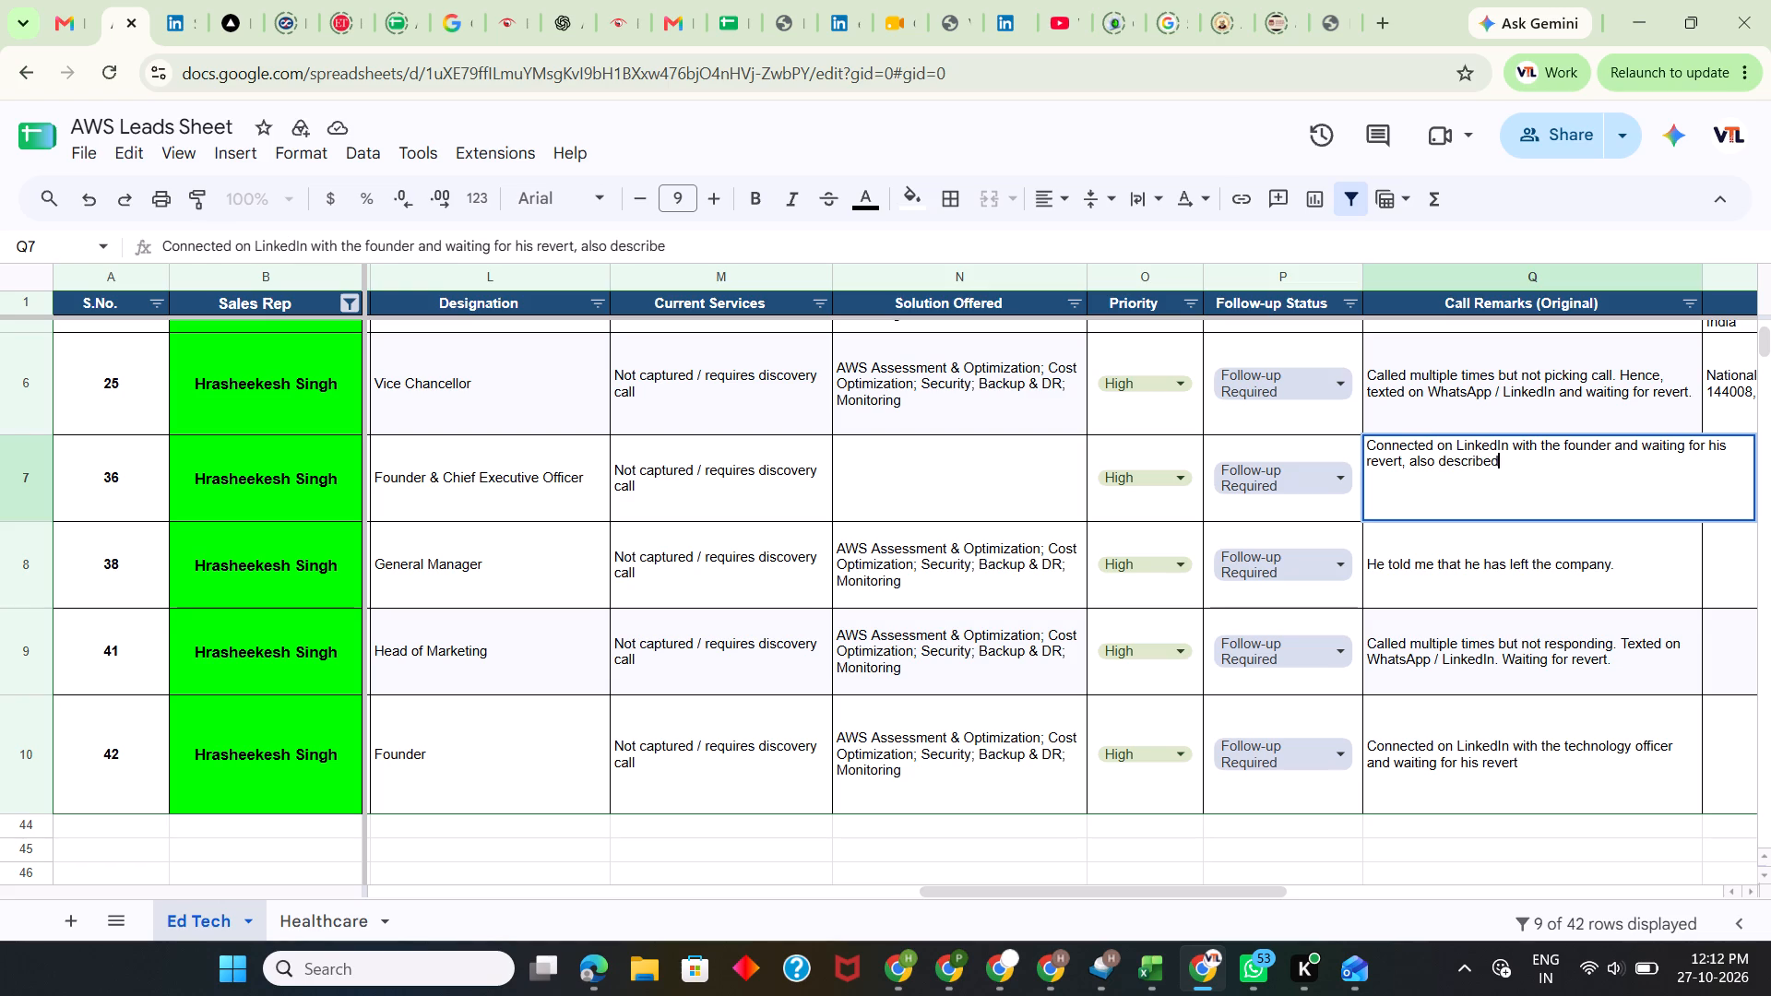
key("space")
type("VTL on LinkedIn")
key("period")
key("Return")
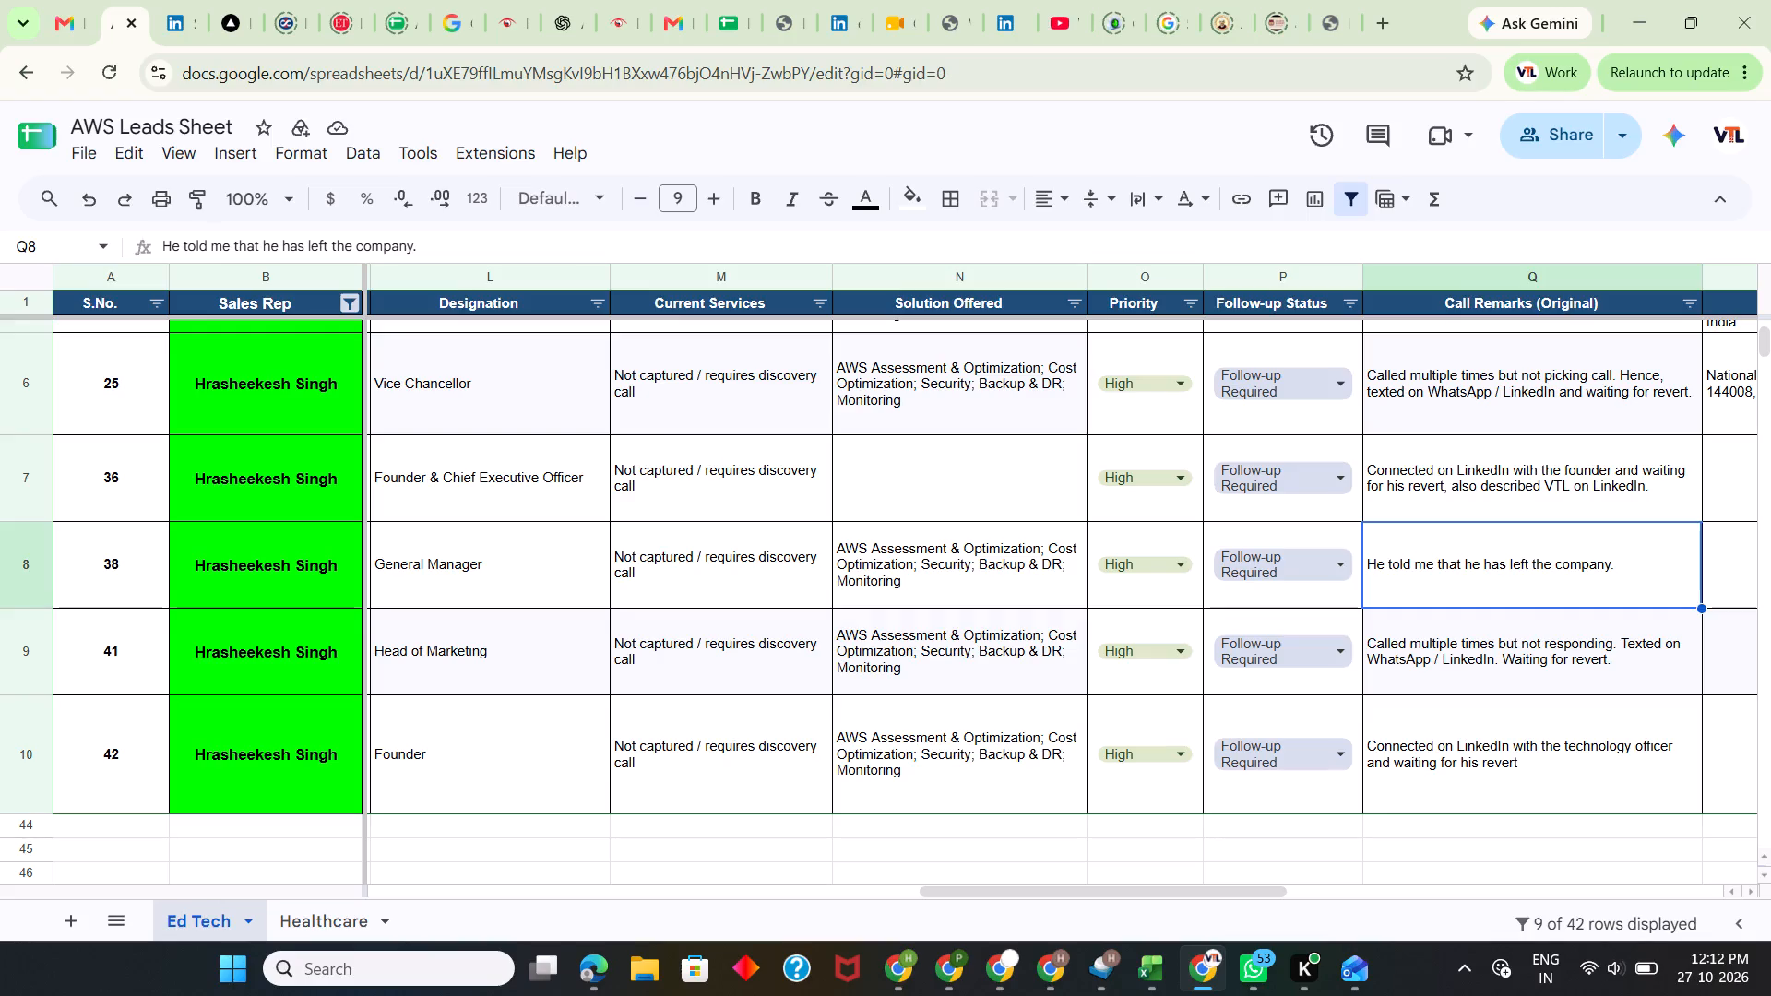
Review the companies, websites, contacts and assigned sales reps of the Ed Tech leads from Littlemore India to Suraasa.
scroll(1092, 544, "right", 5)
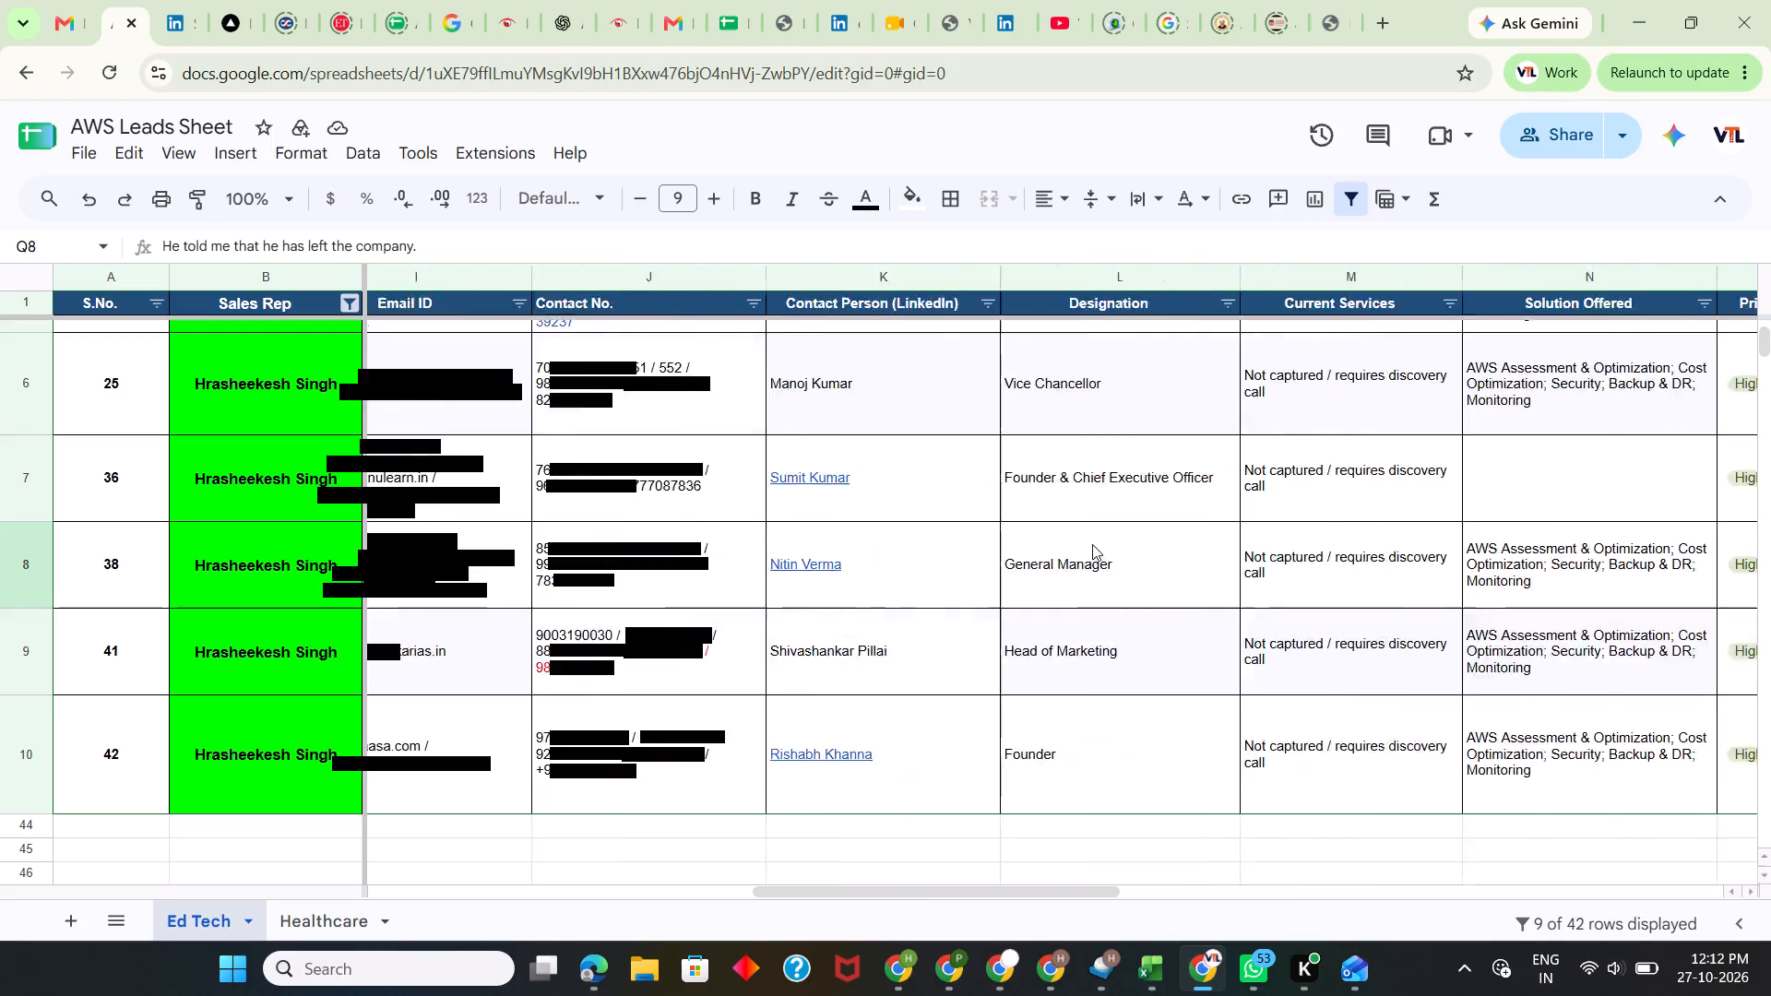
scroll(1092, 544, "right", 5)
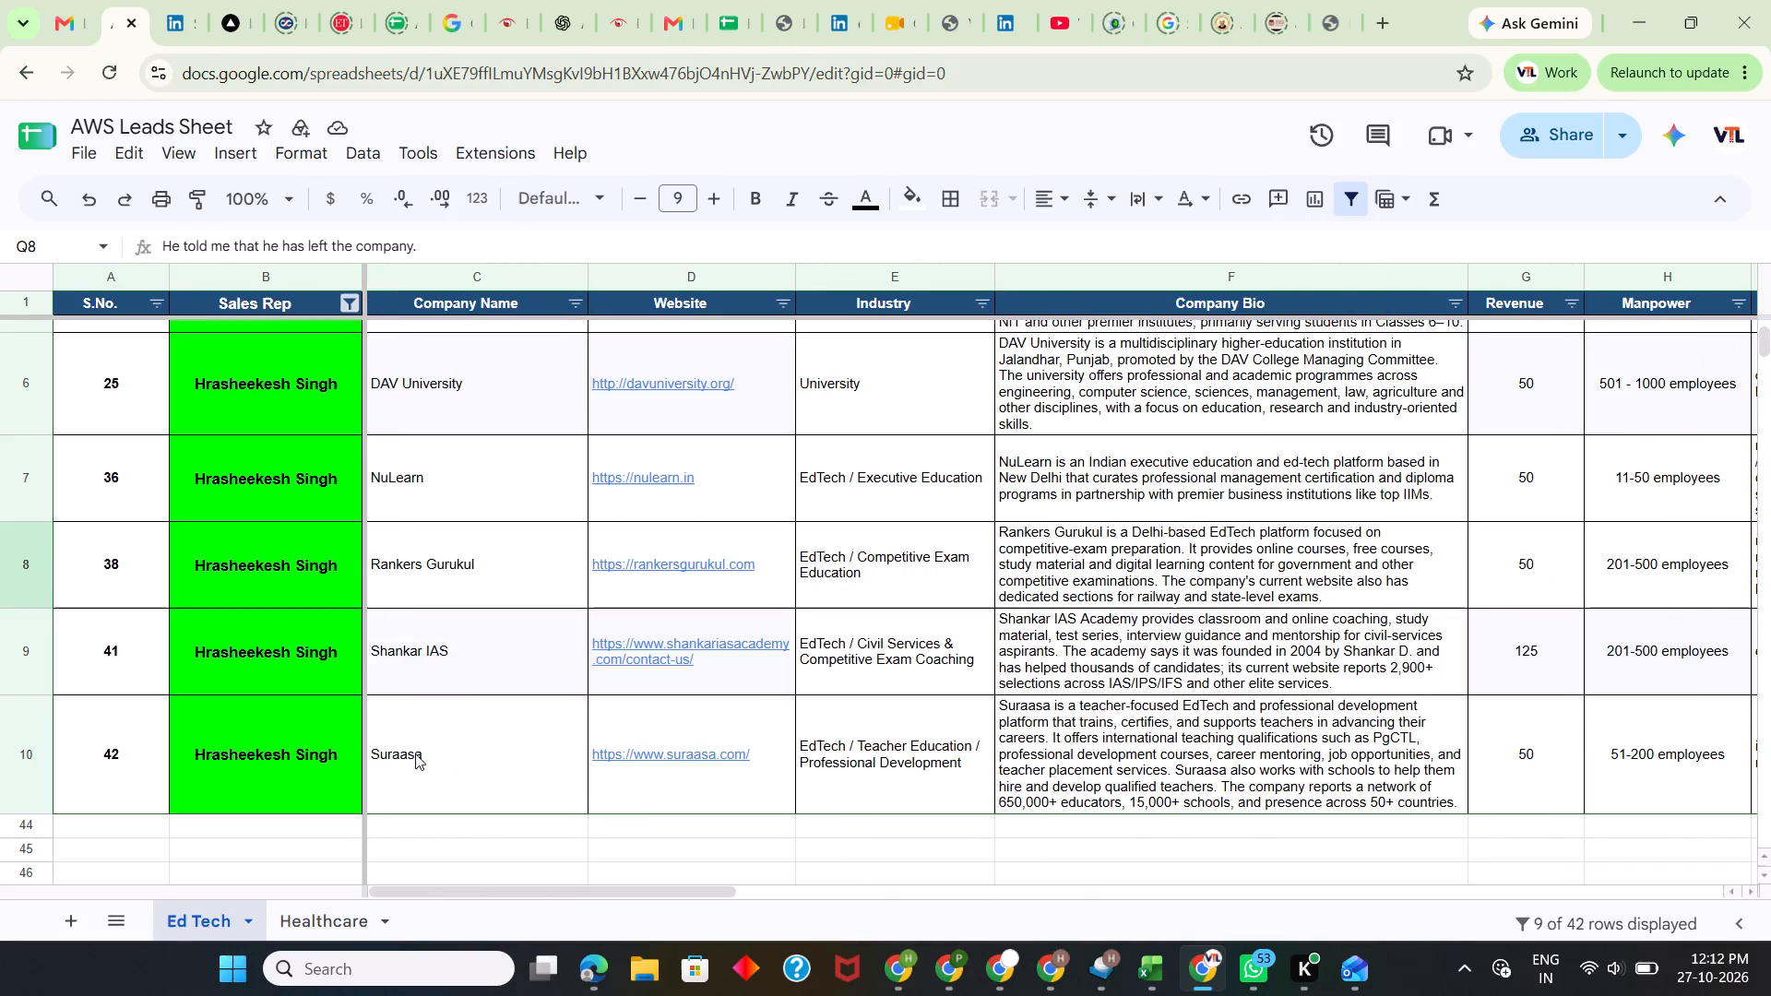
scroll(415, 753, "up", 9)
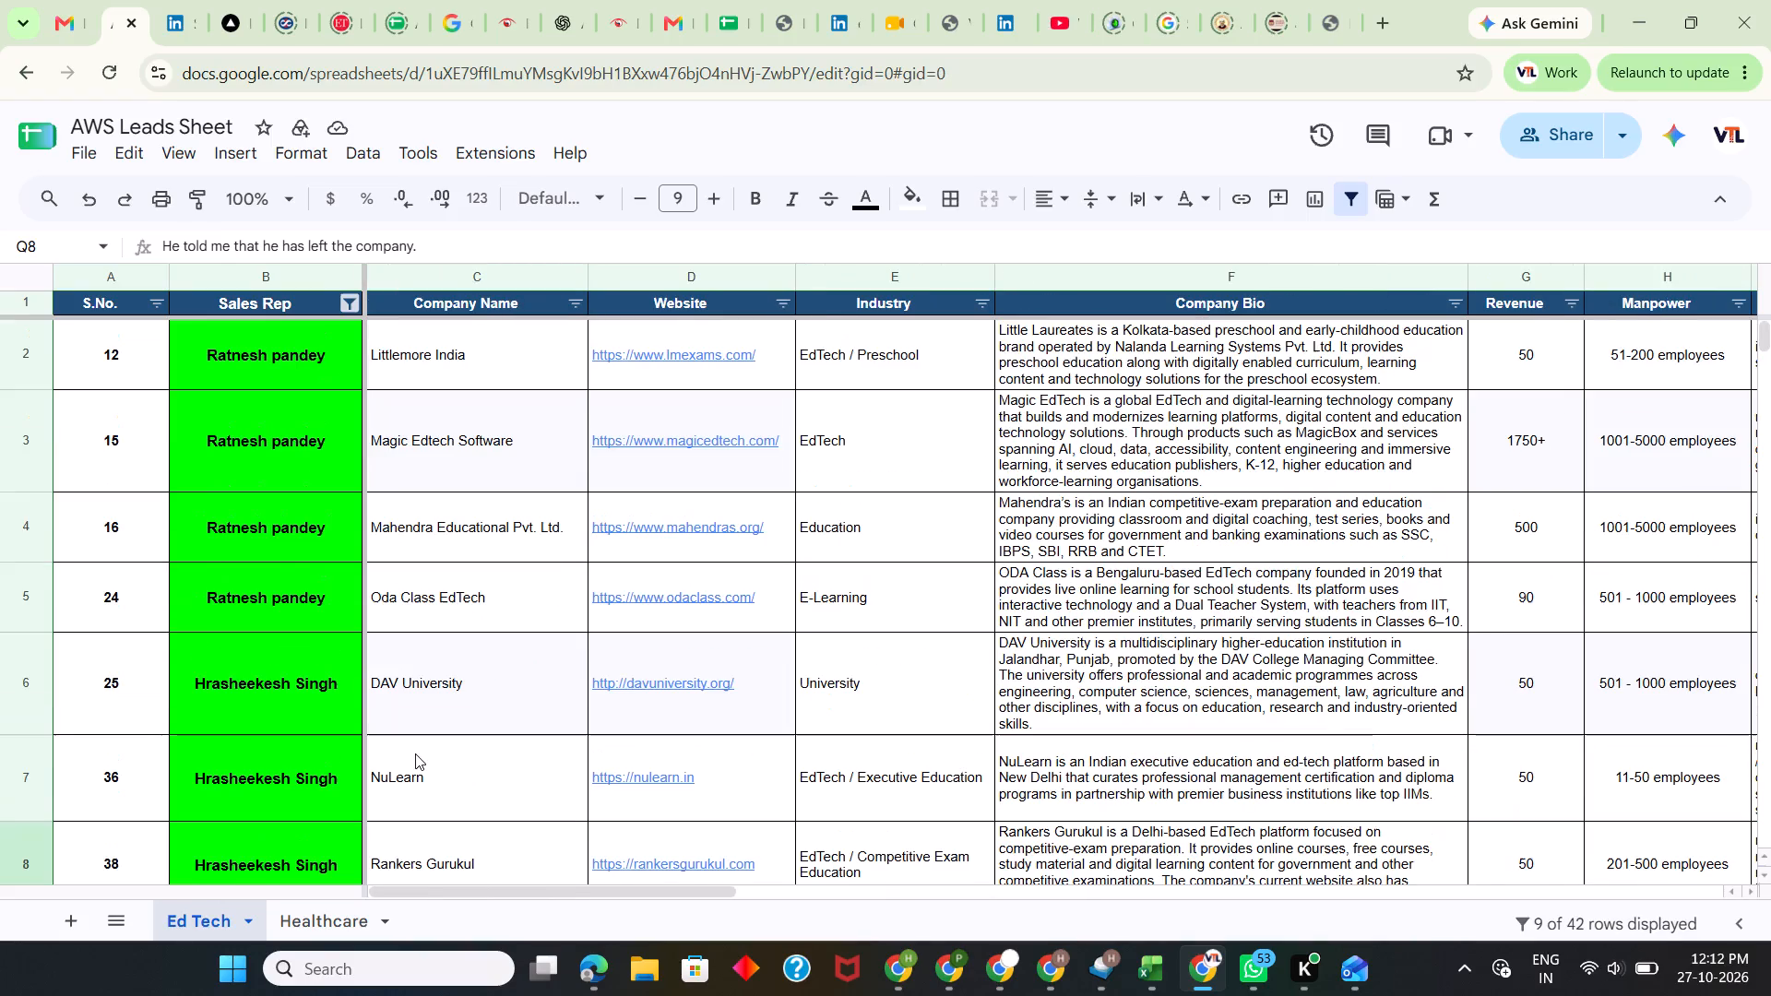
scroll(415, 753, "right", 1)
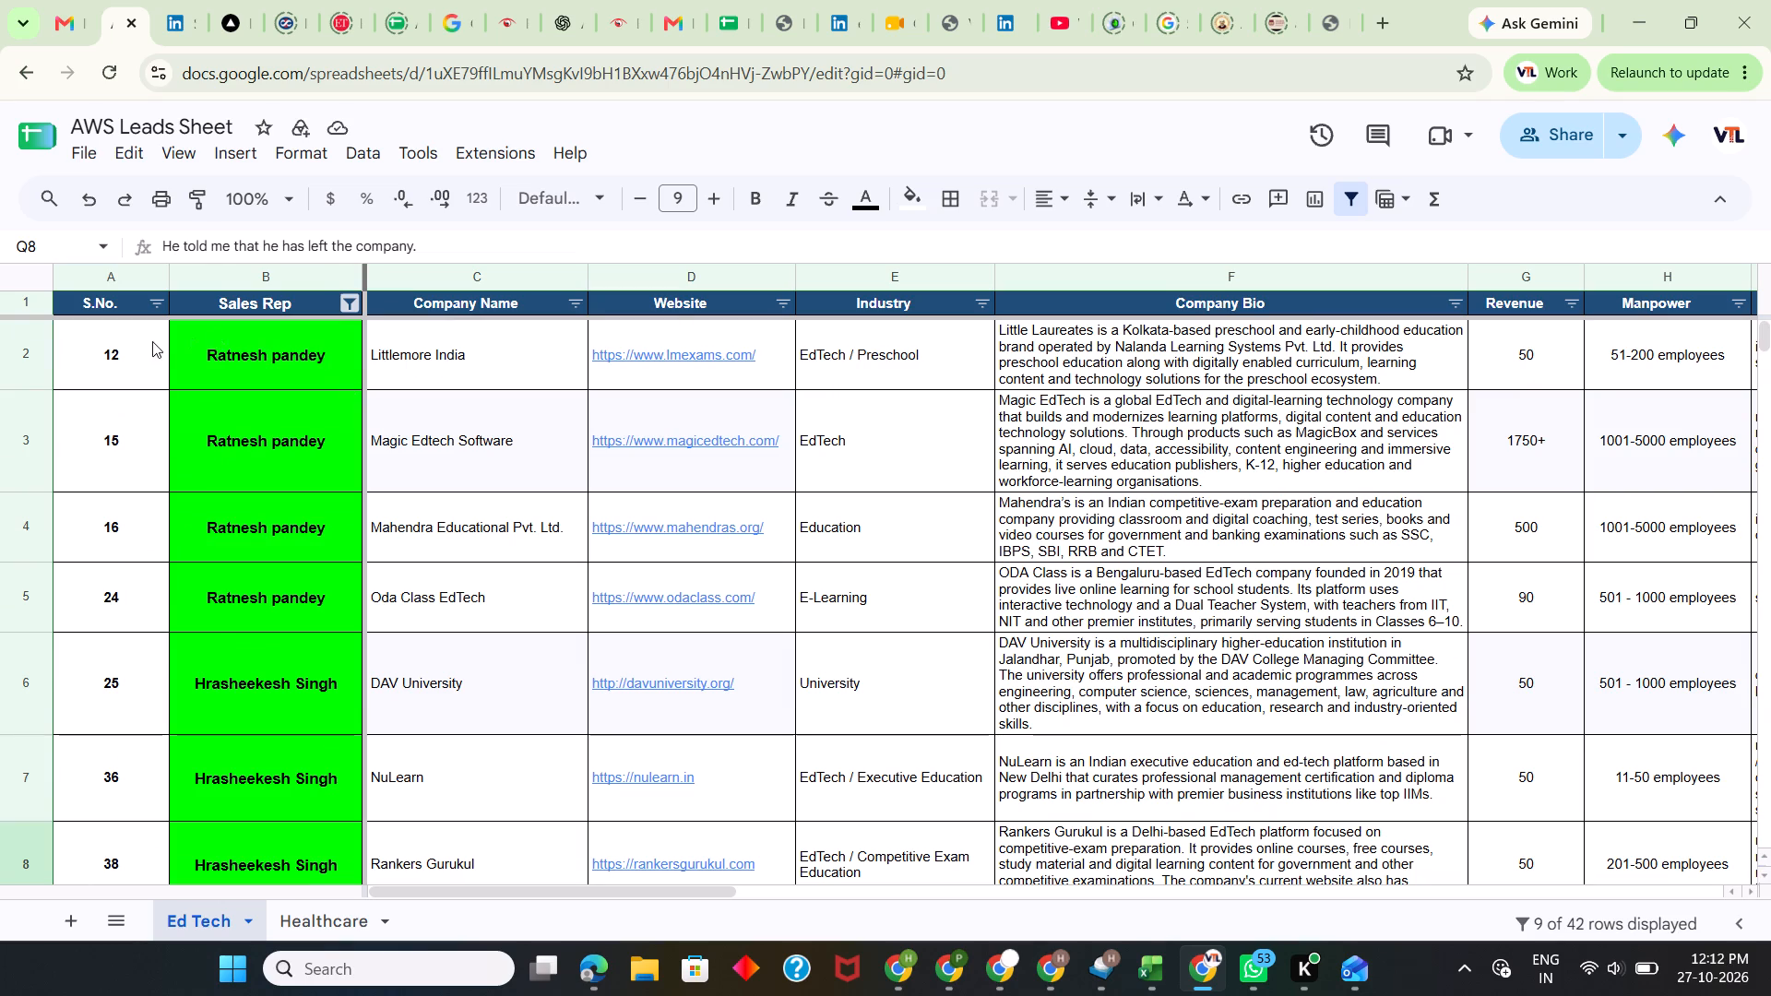
scroll(151, 473, "right", 1)
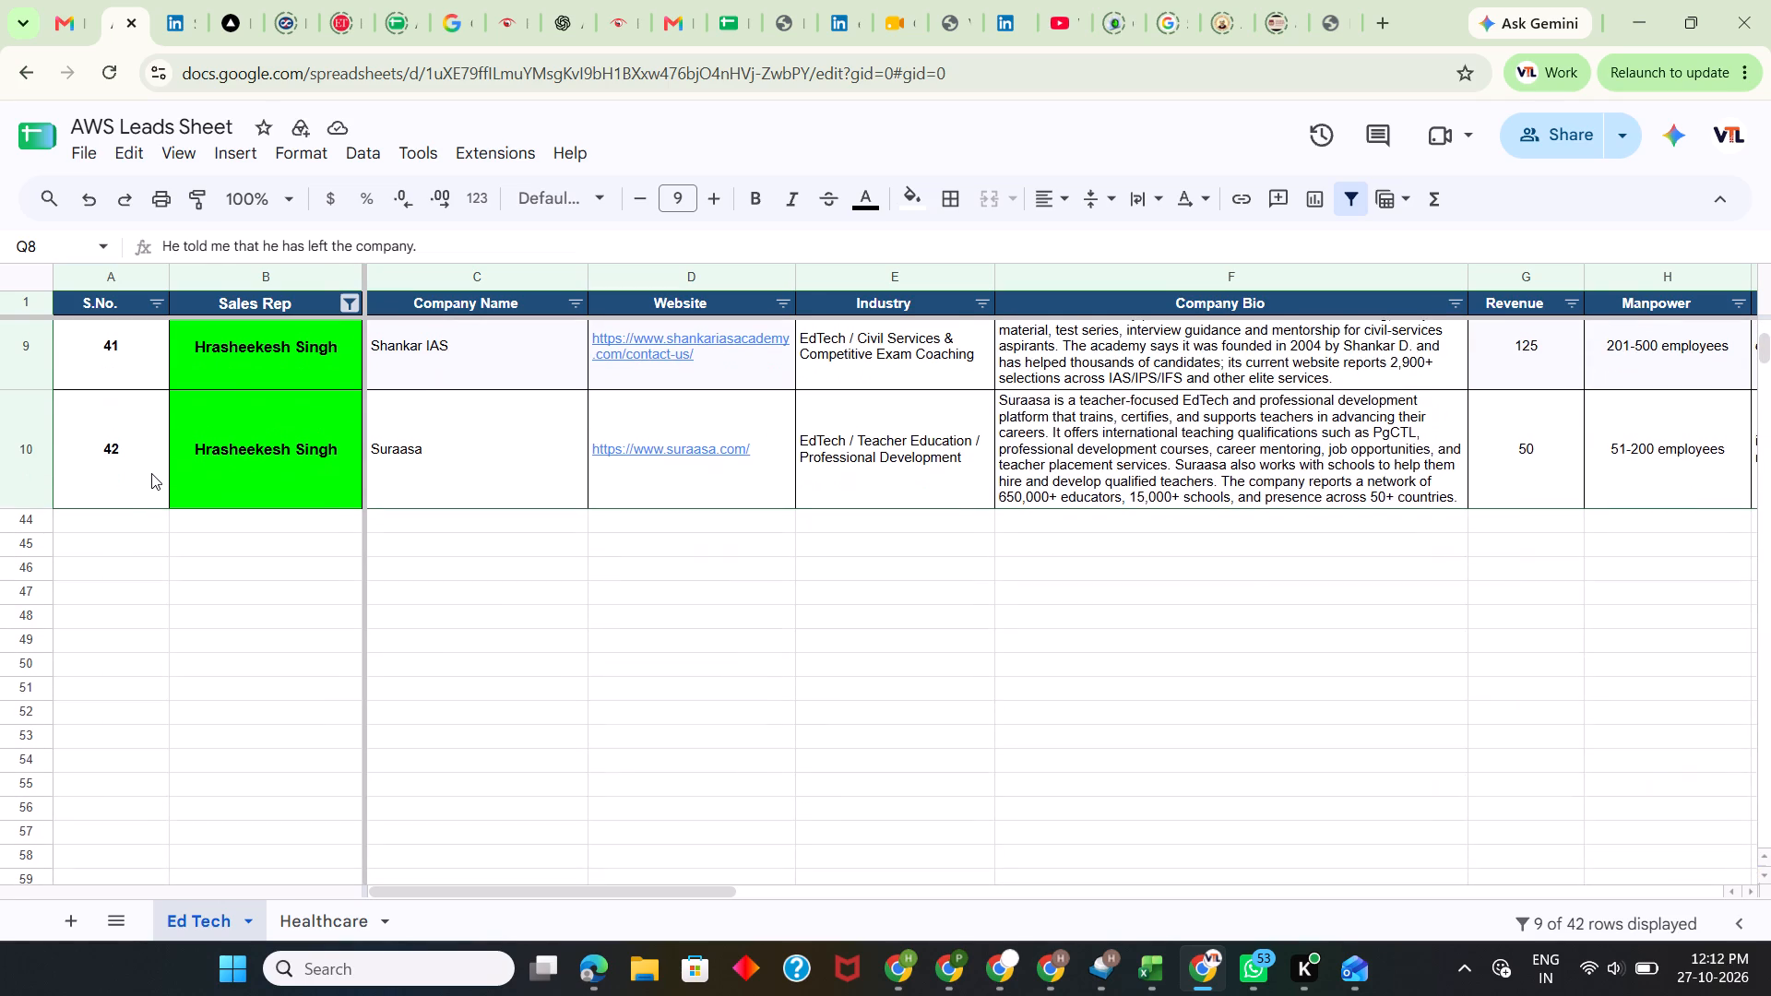
scroll(151, 473, "right", 1)
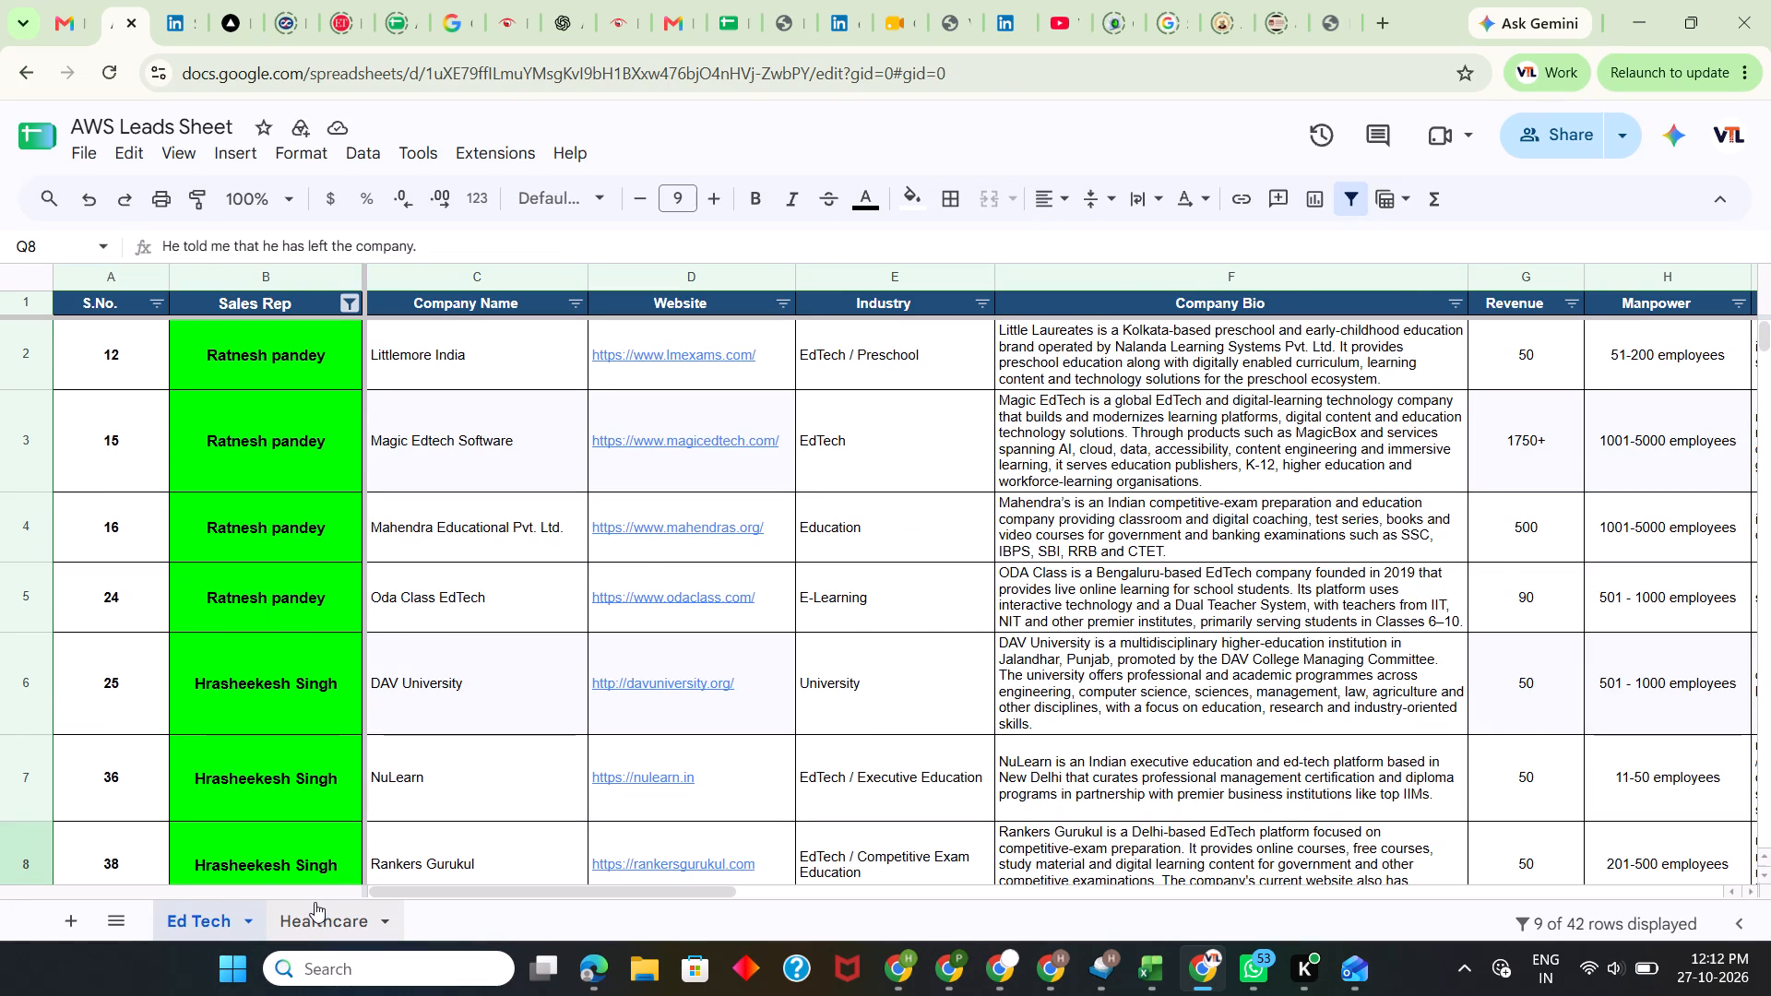
Switch to the Healthcare sheet and review the assigned sales reps and company details from Ovum Hospitals to Akhand Jyoti.
left_click(315, 902)
scroll(224, 612, "up", 7)
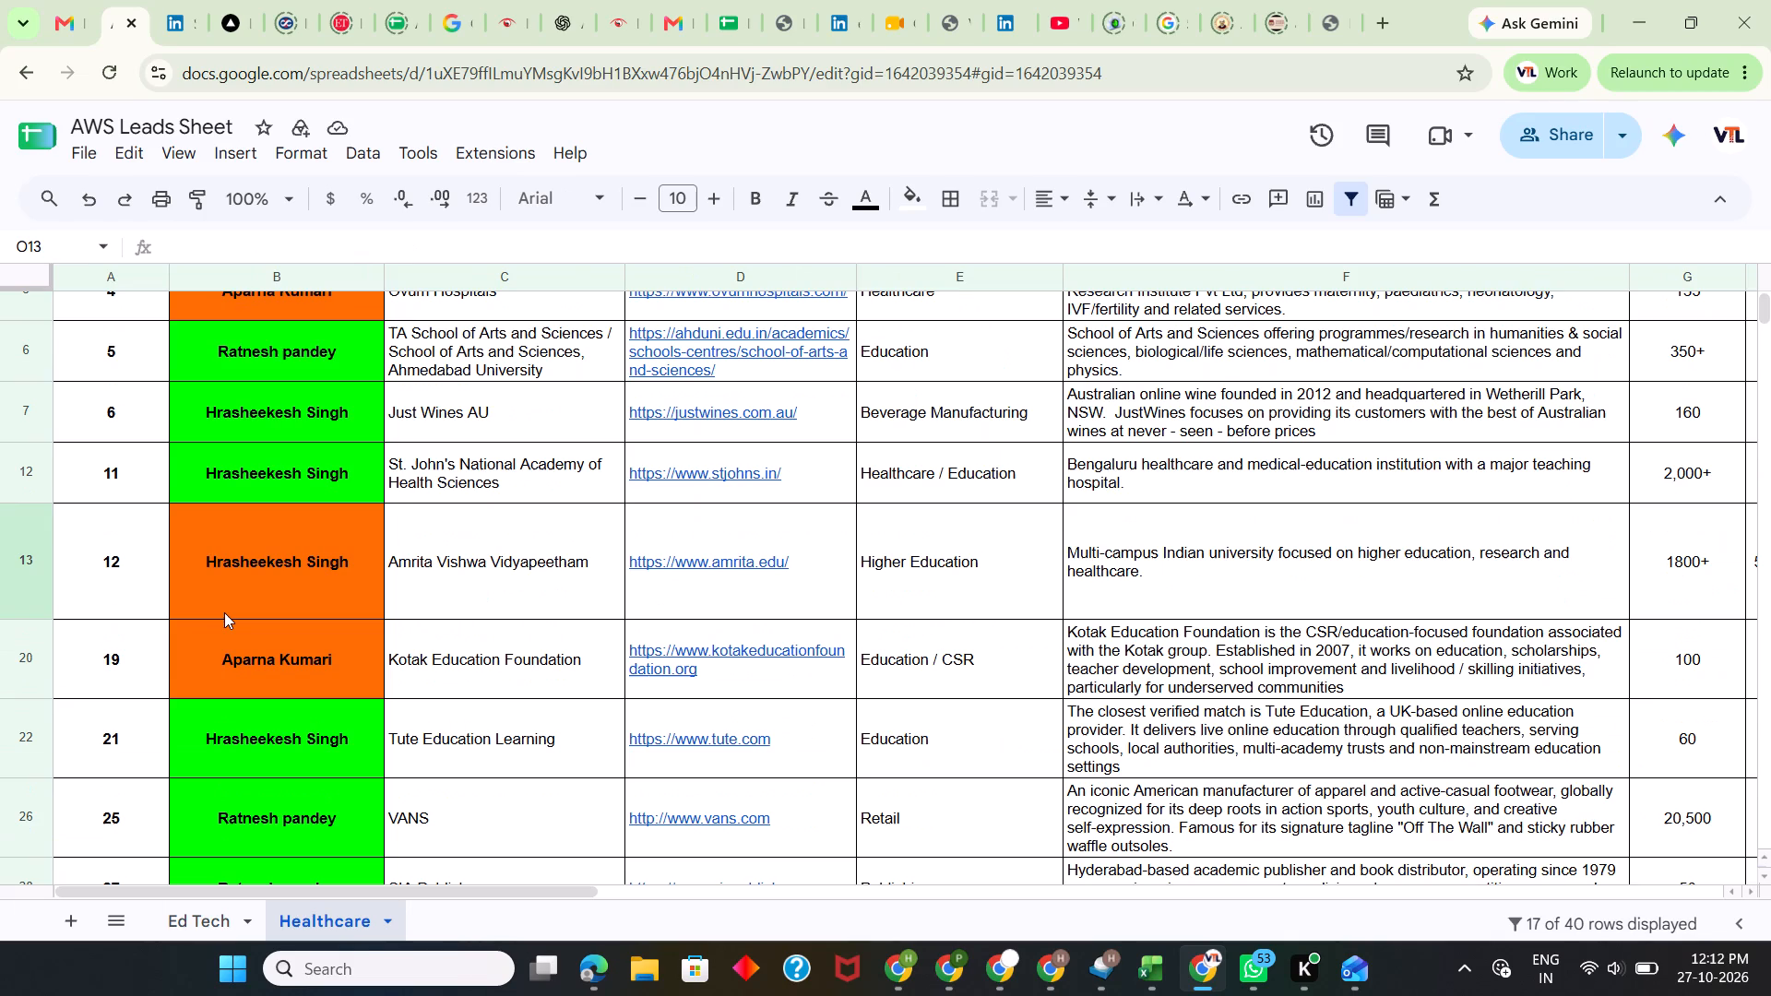
scroll(224, 612, "down", 10)
scroll(224, 612, "up", 3)
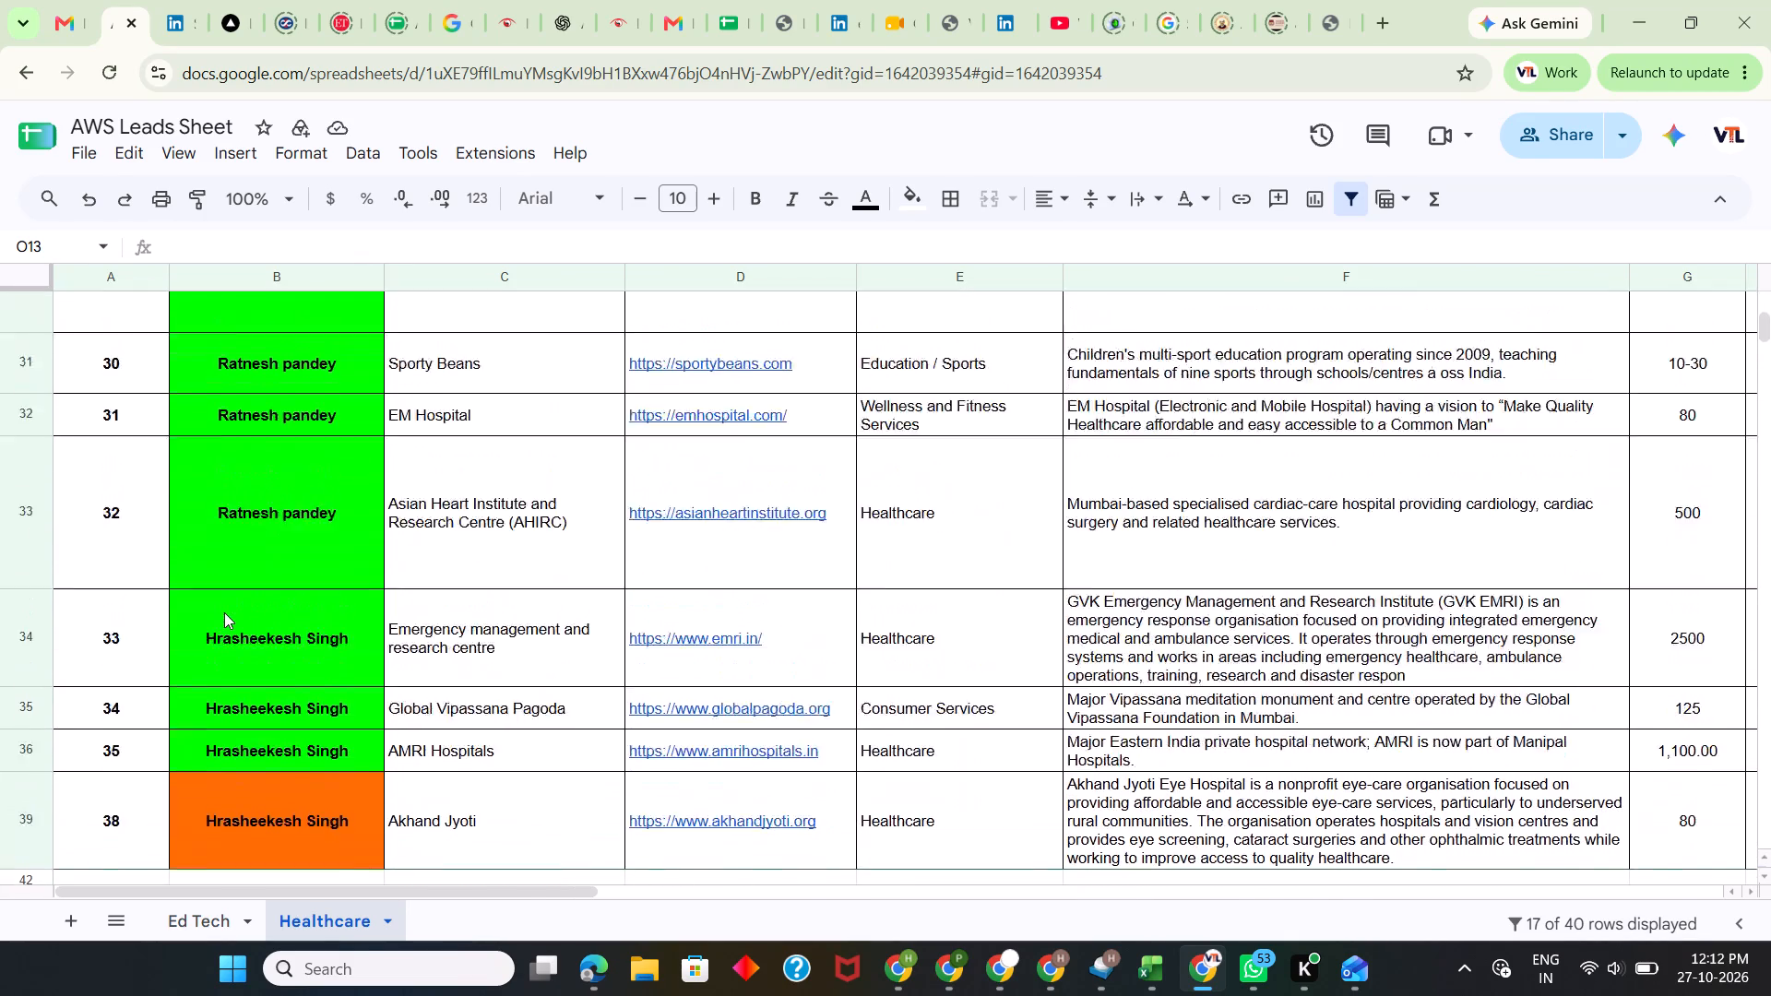
scroll(224, 612, "up", 2)
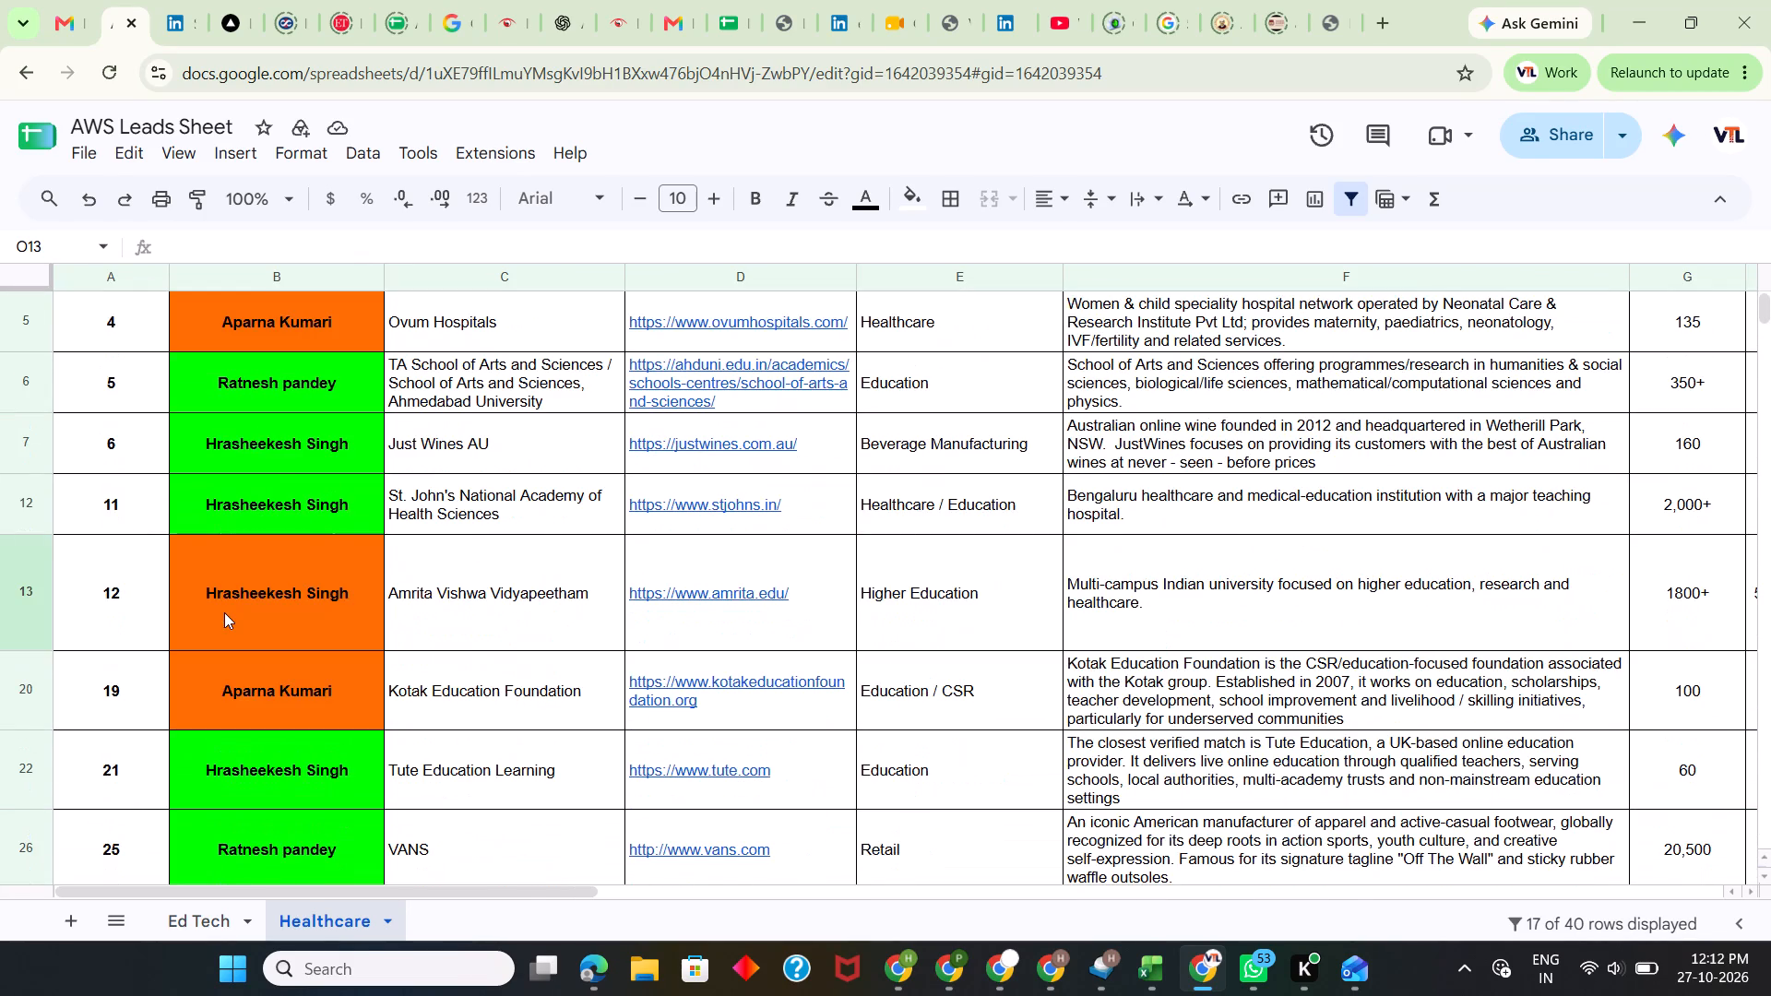
scroll(224, 612, "up", 1)
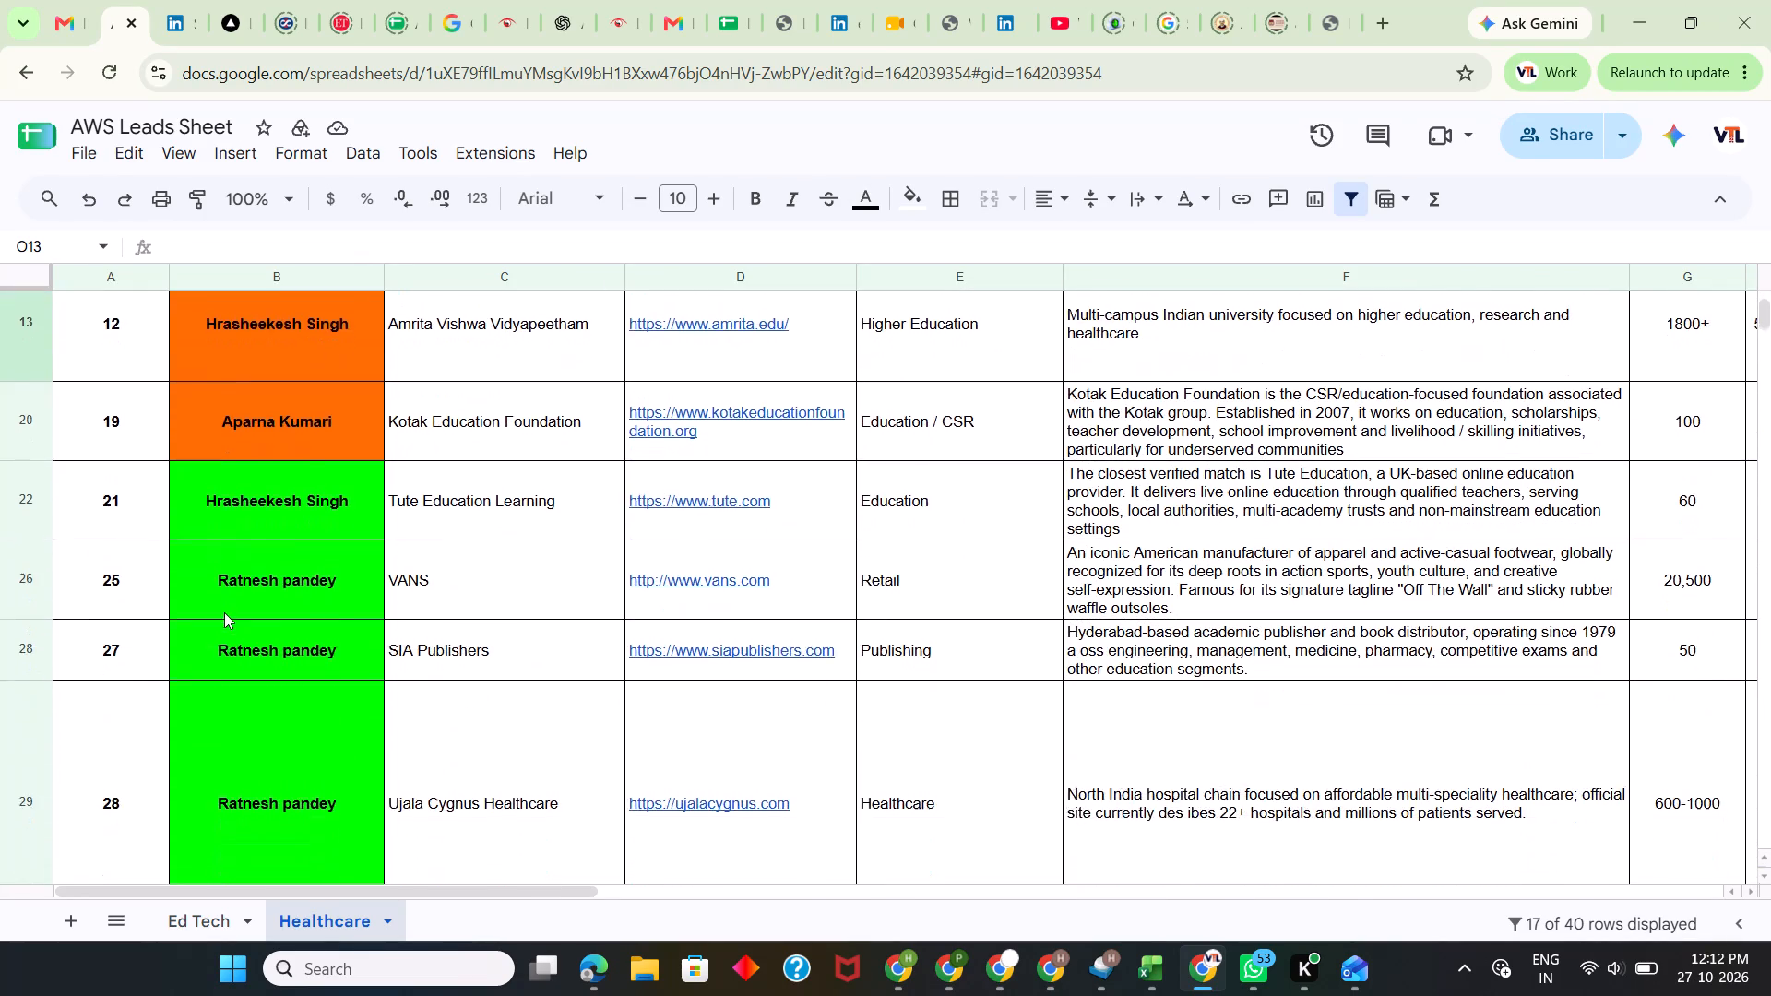
scroll(224, 612, "up", 1)
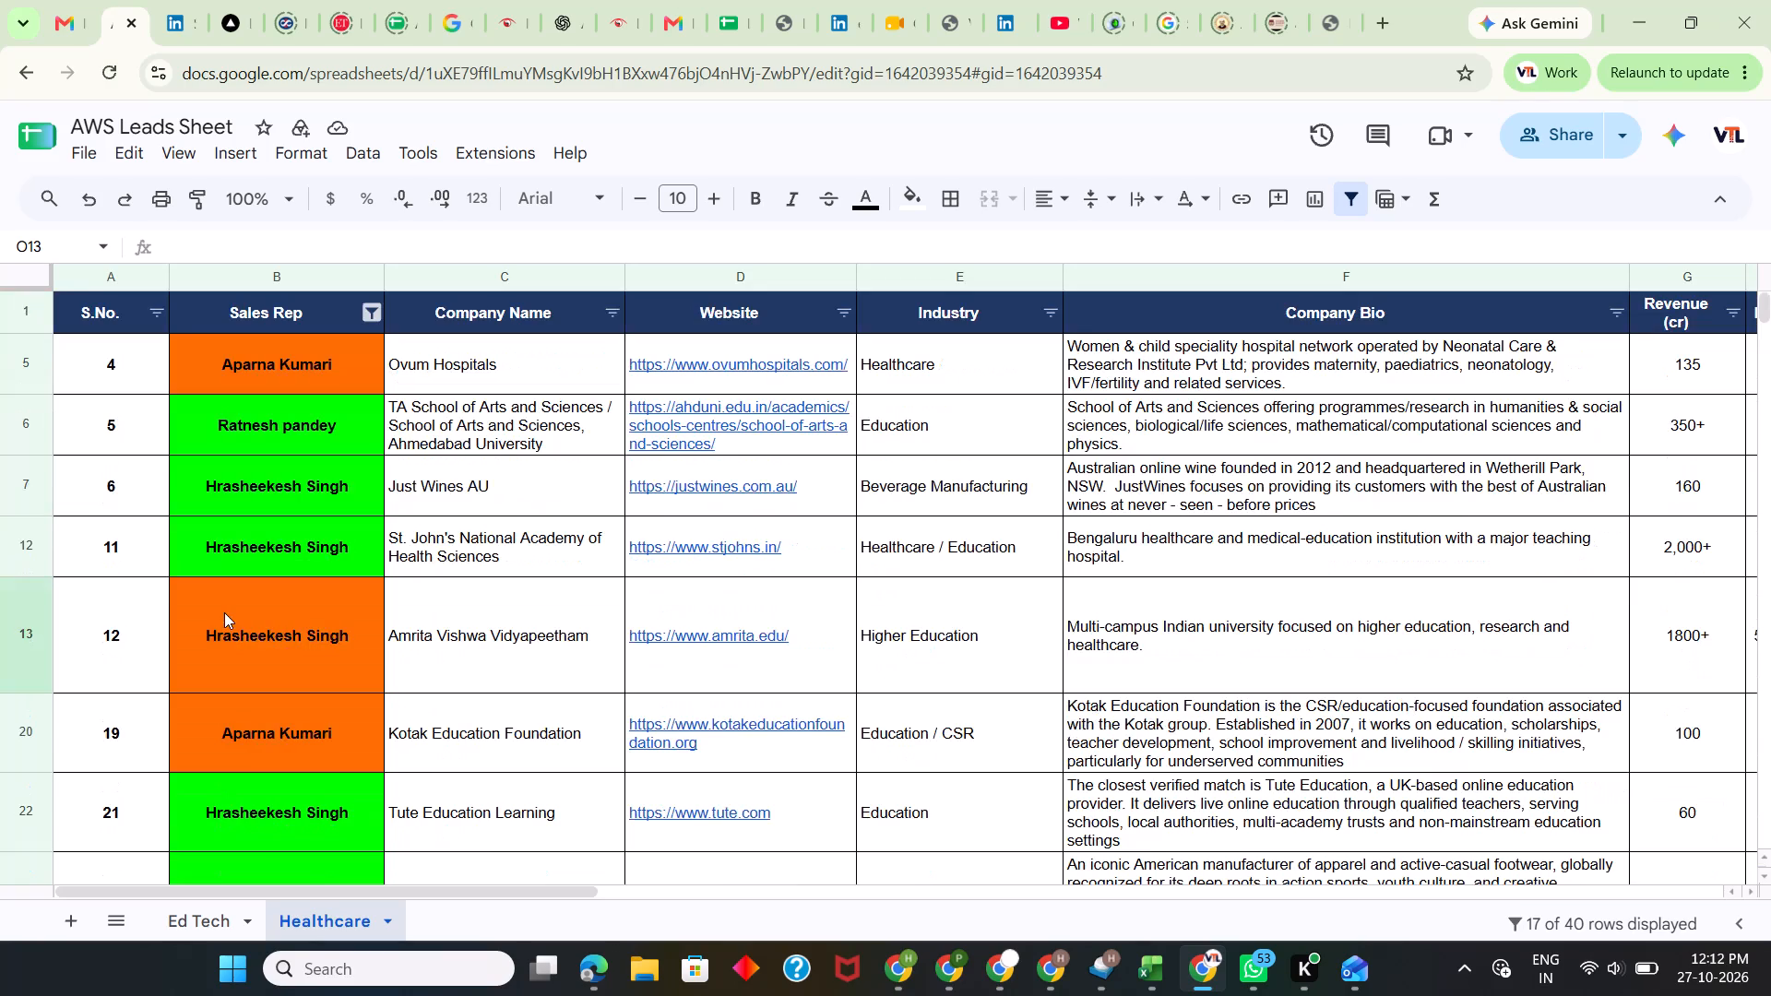
scroll(224, 612, "up", 1)
Check the Ed Tech sheet briefly, then go back through the Healthcare leads and their sales reps down to Akhand Jyoti.
left_click(196, 931)
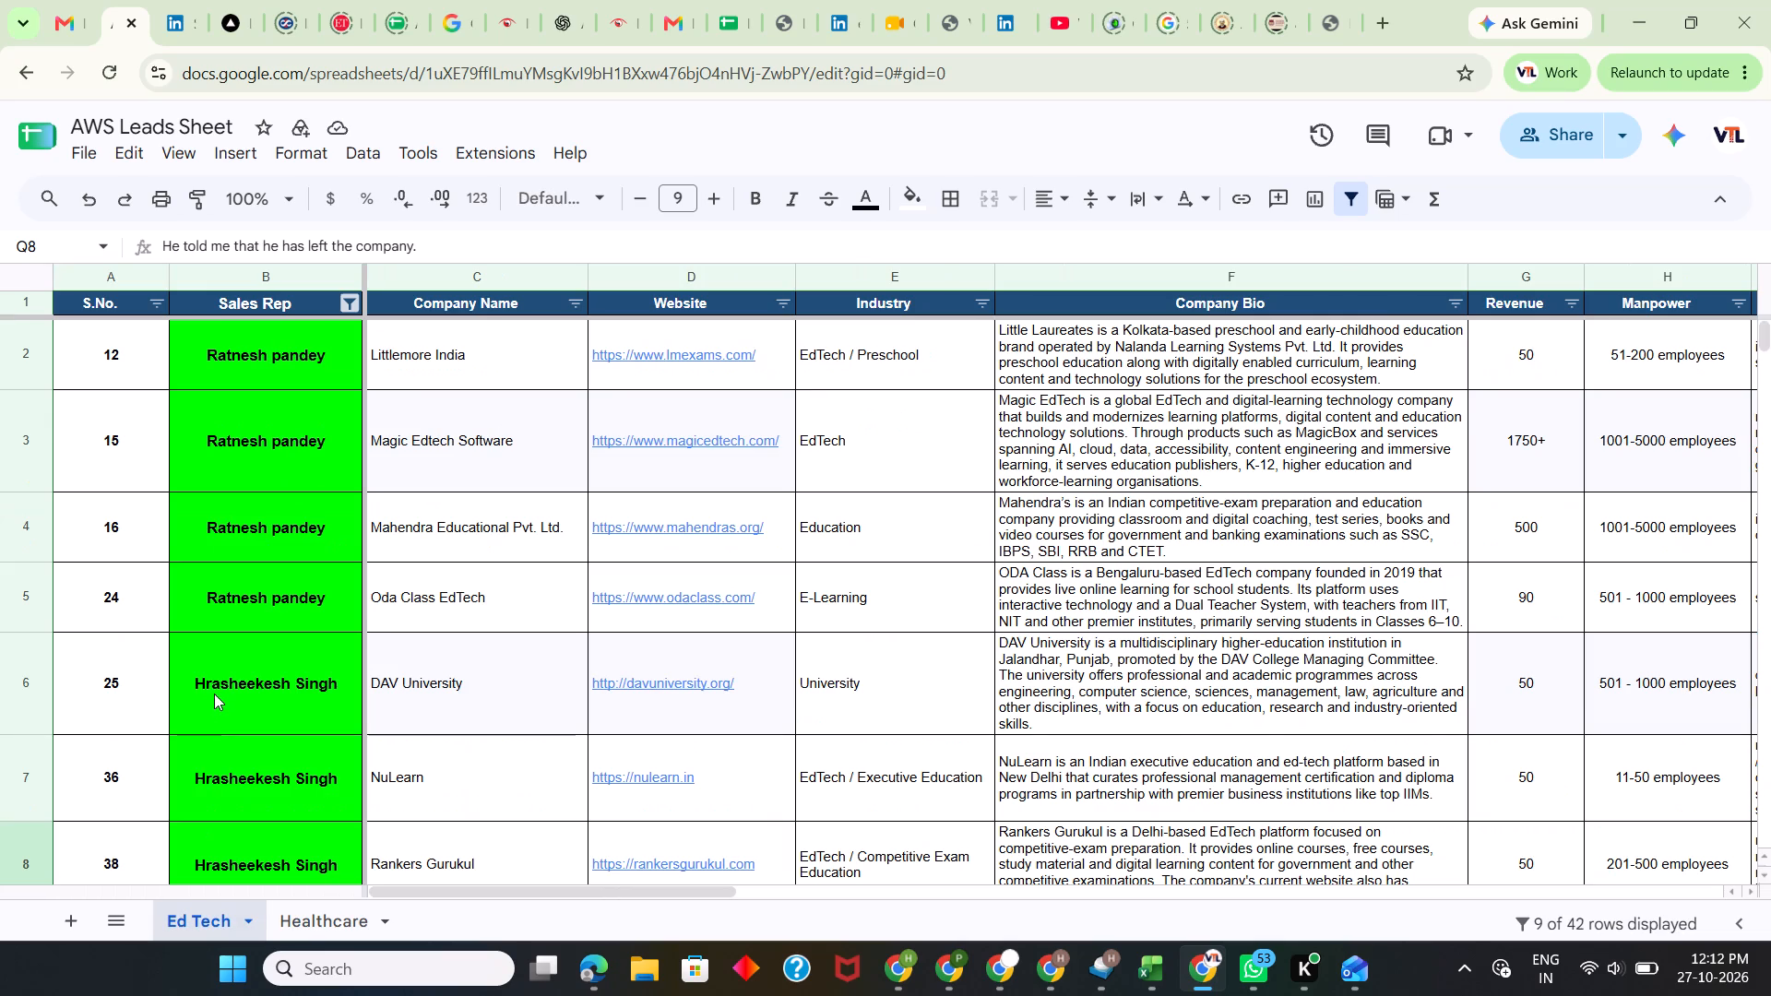
scroll(214, 694, "right", 1)
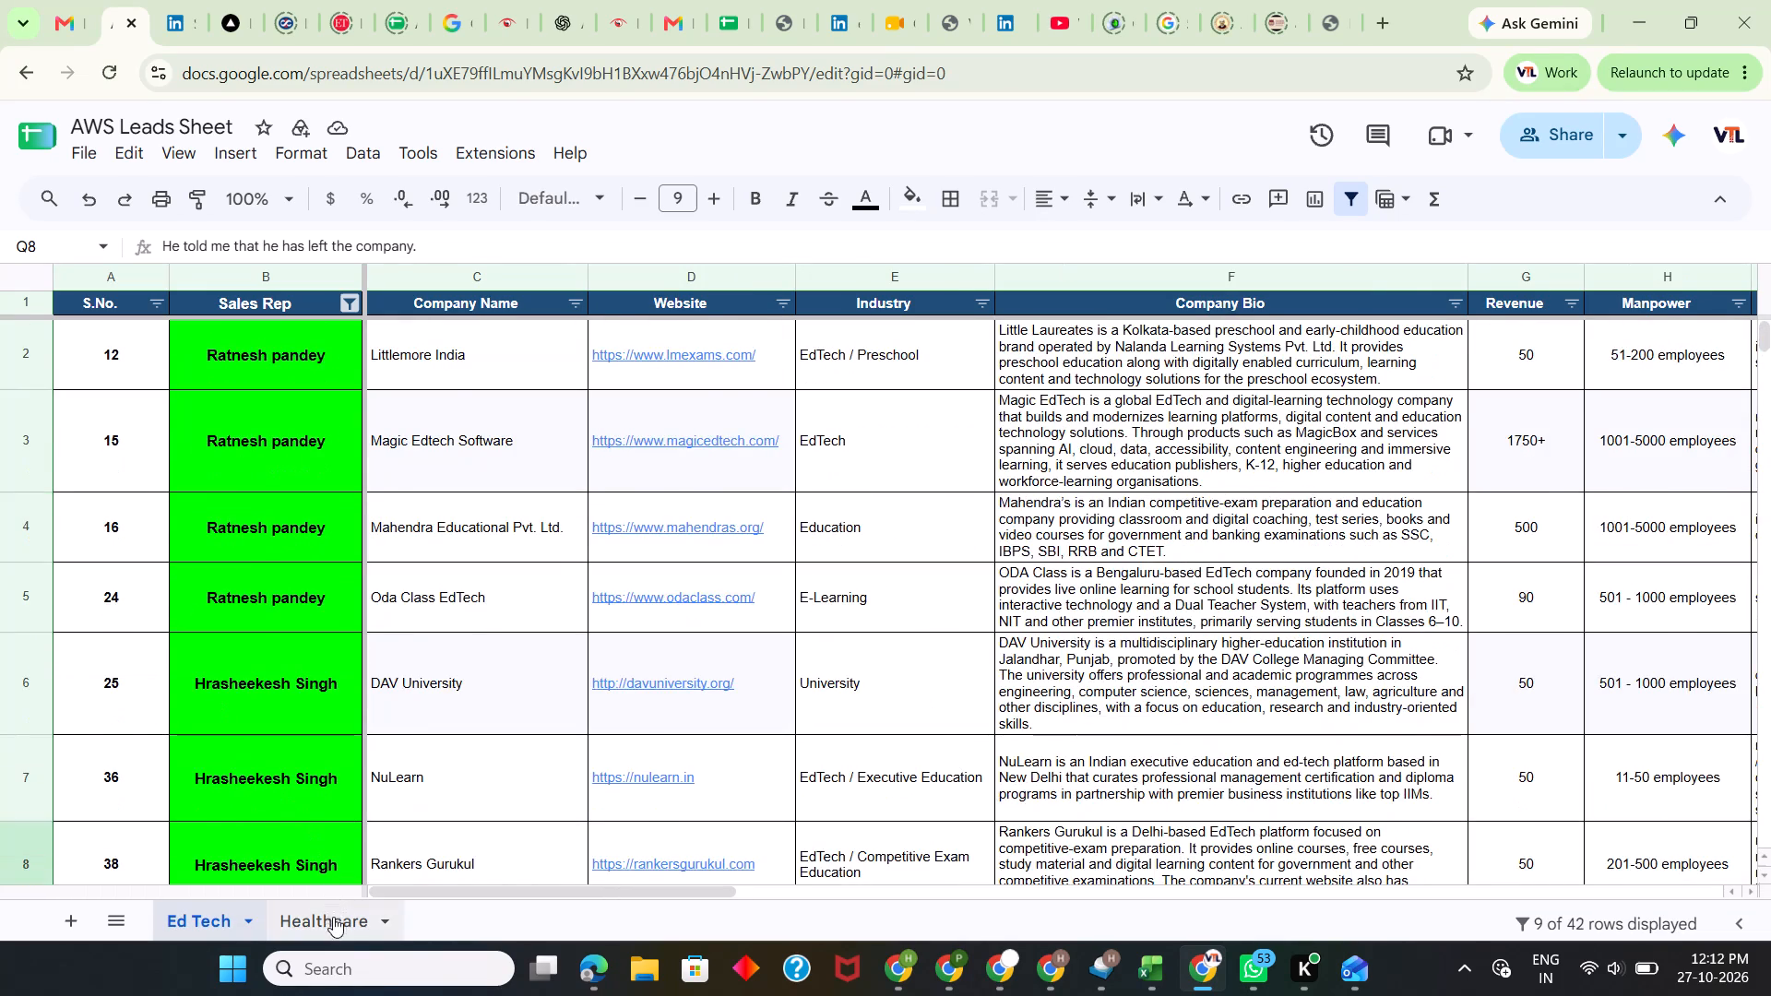
left_click(333, 917)
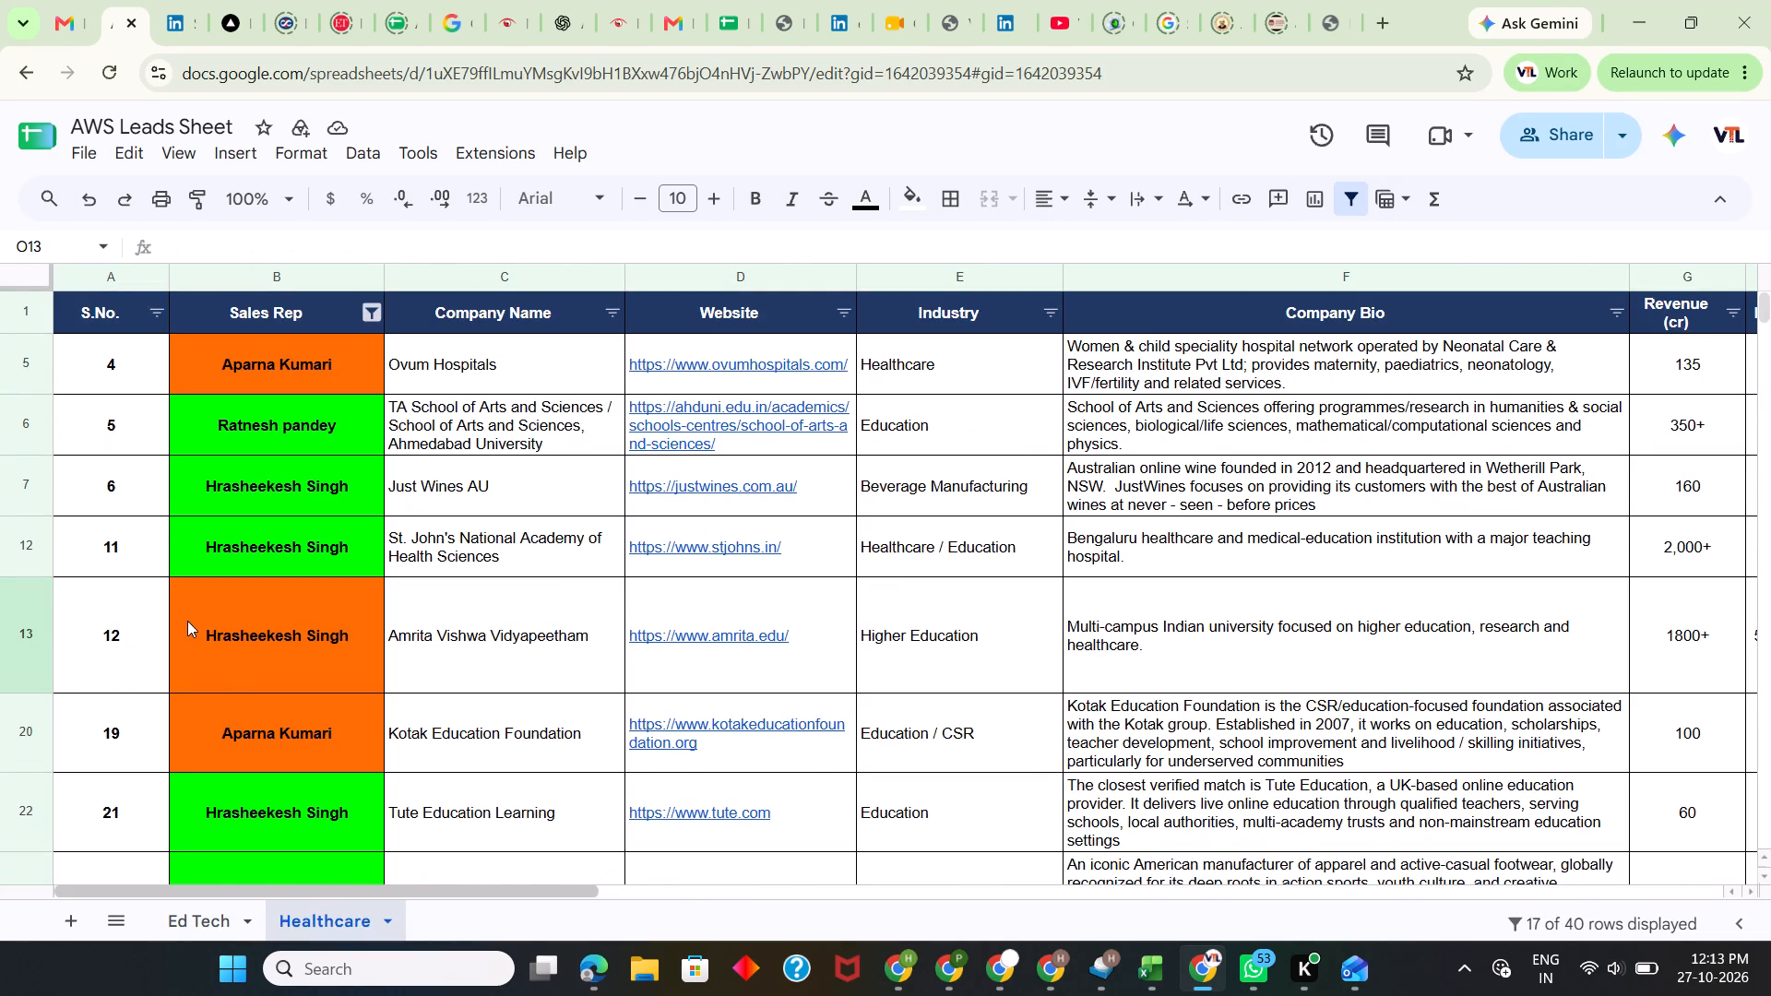
scroll(187, 621, "down", 3)
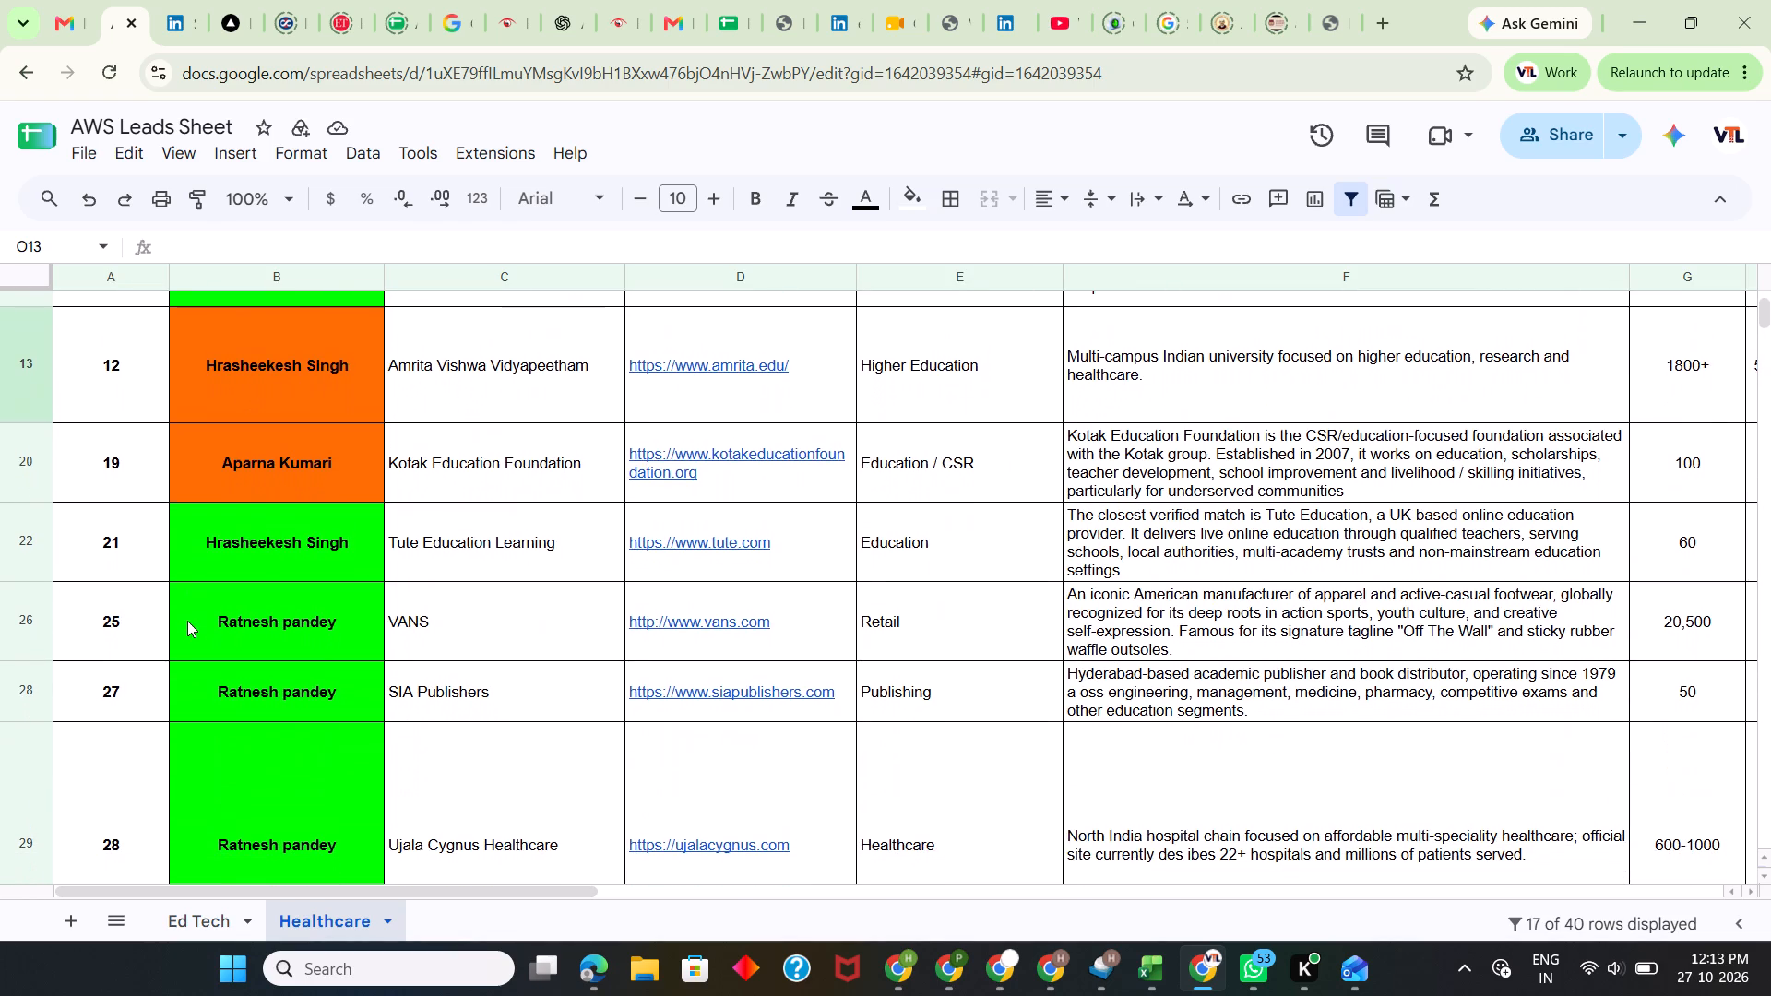
scroll(187, 621, "down", 4)
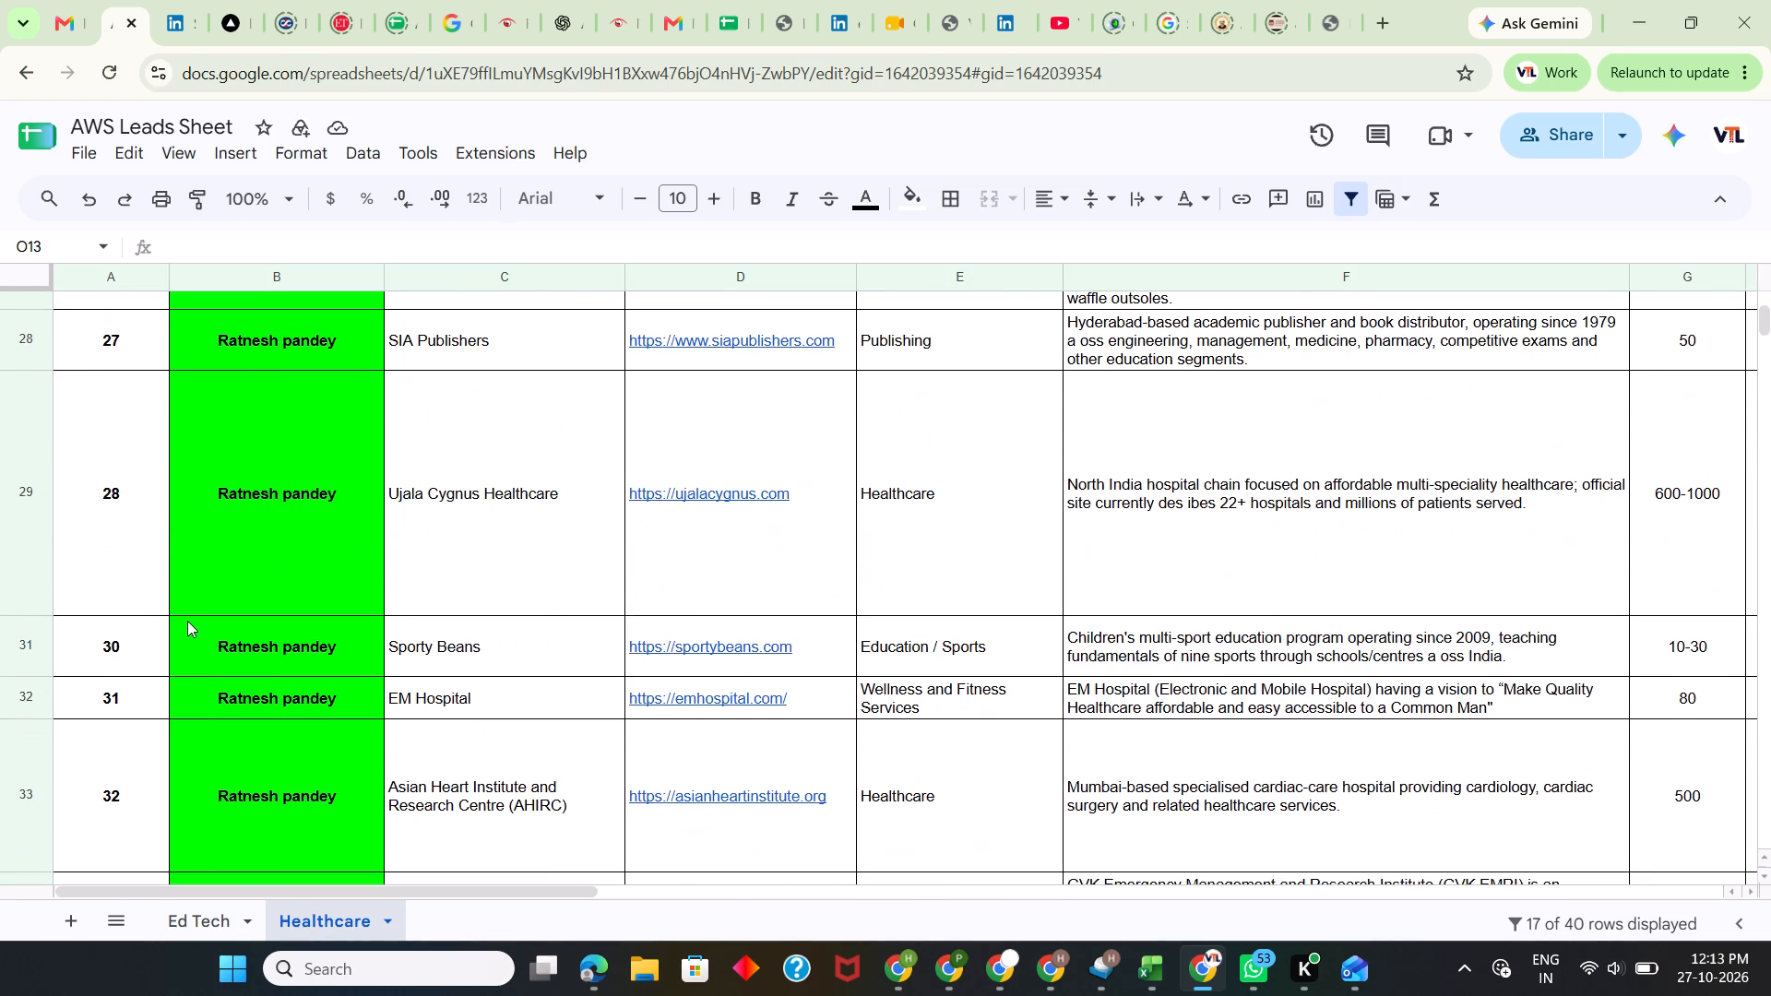
scroll(187, 621, "down", 2)
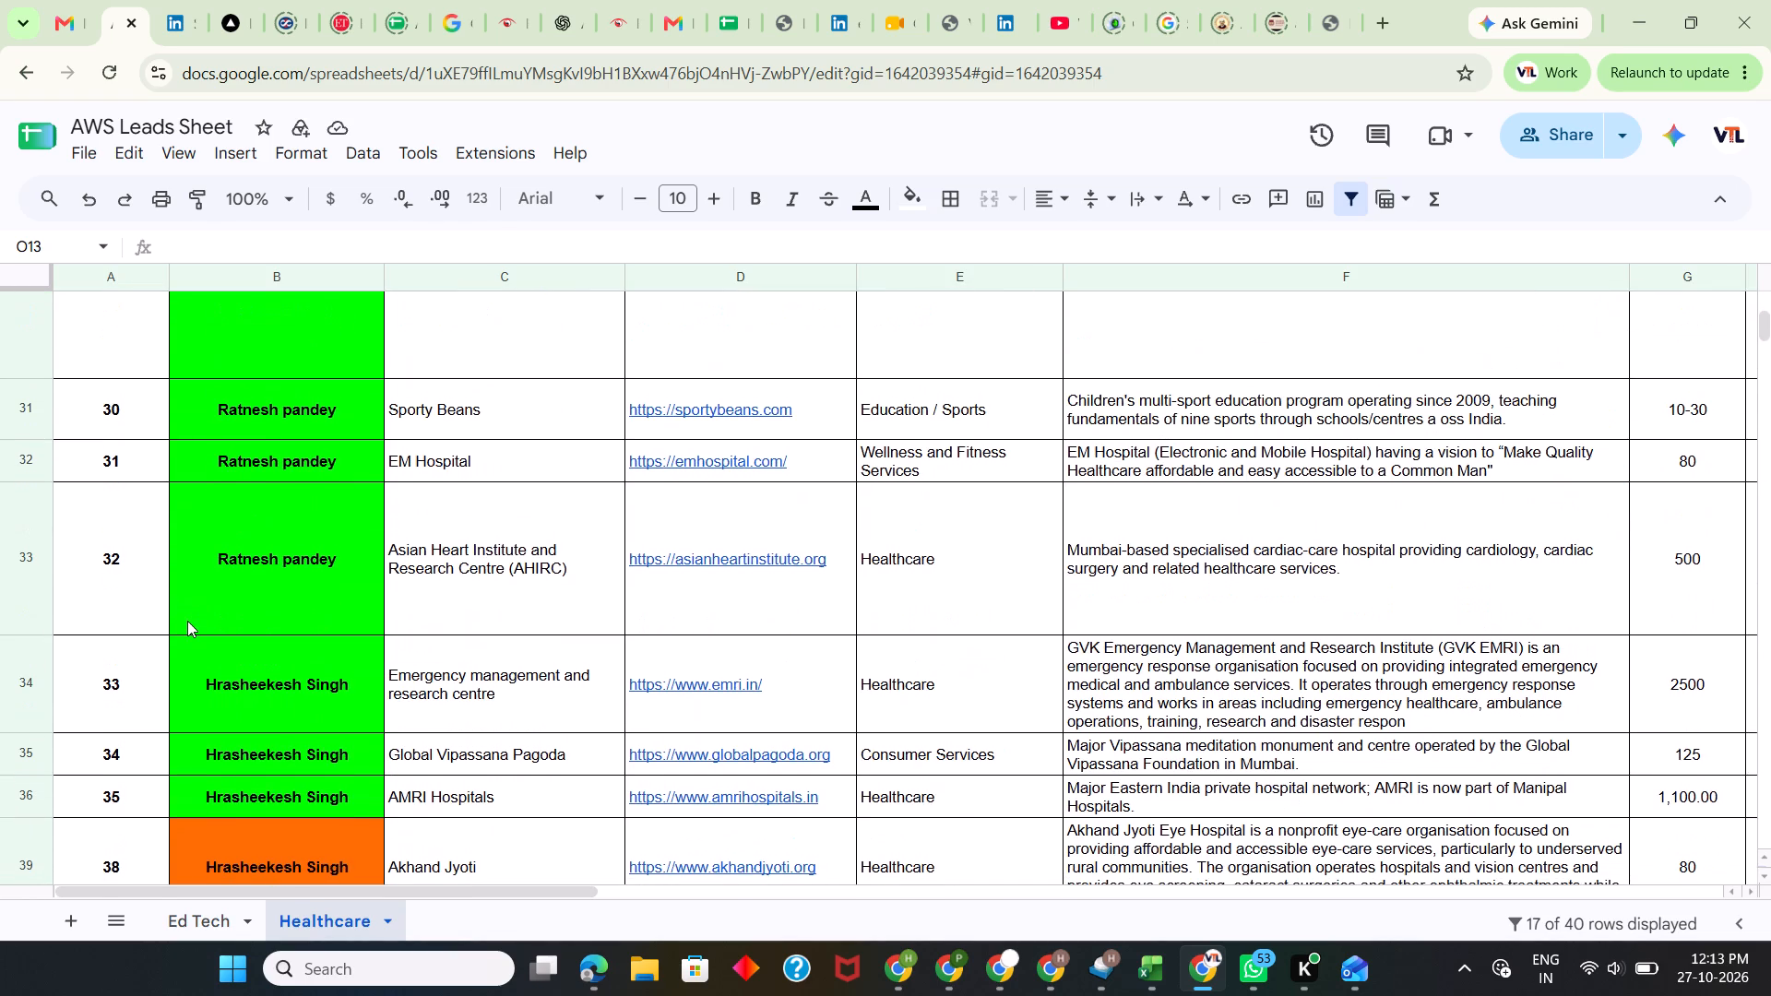
scroll(187, 621, "down", 2)
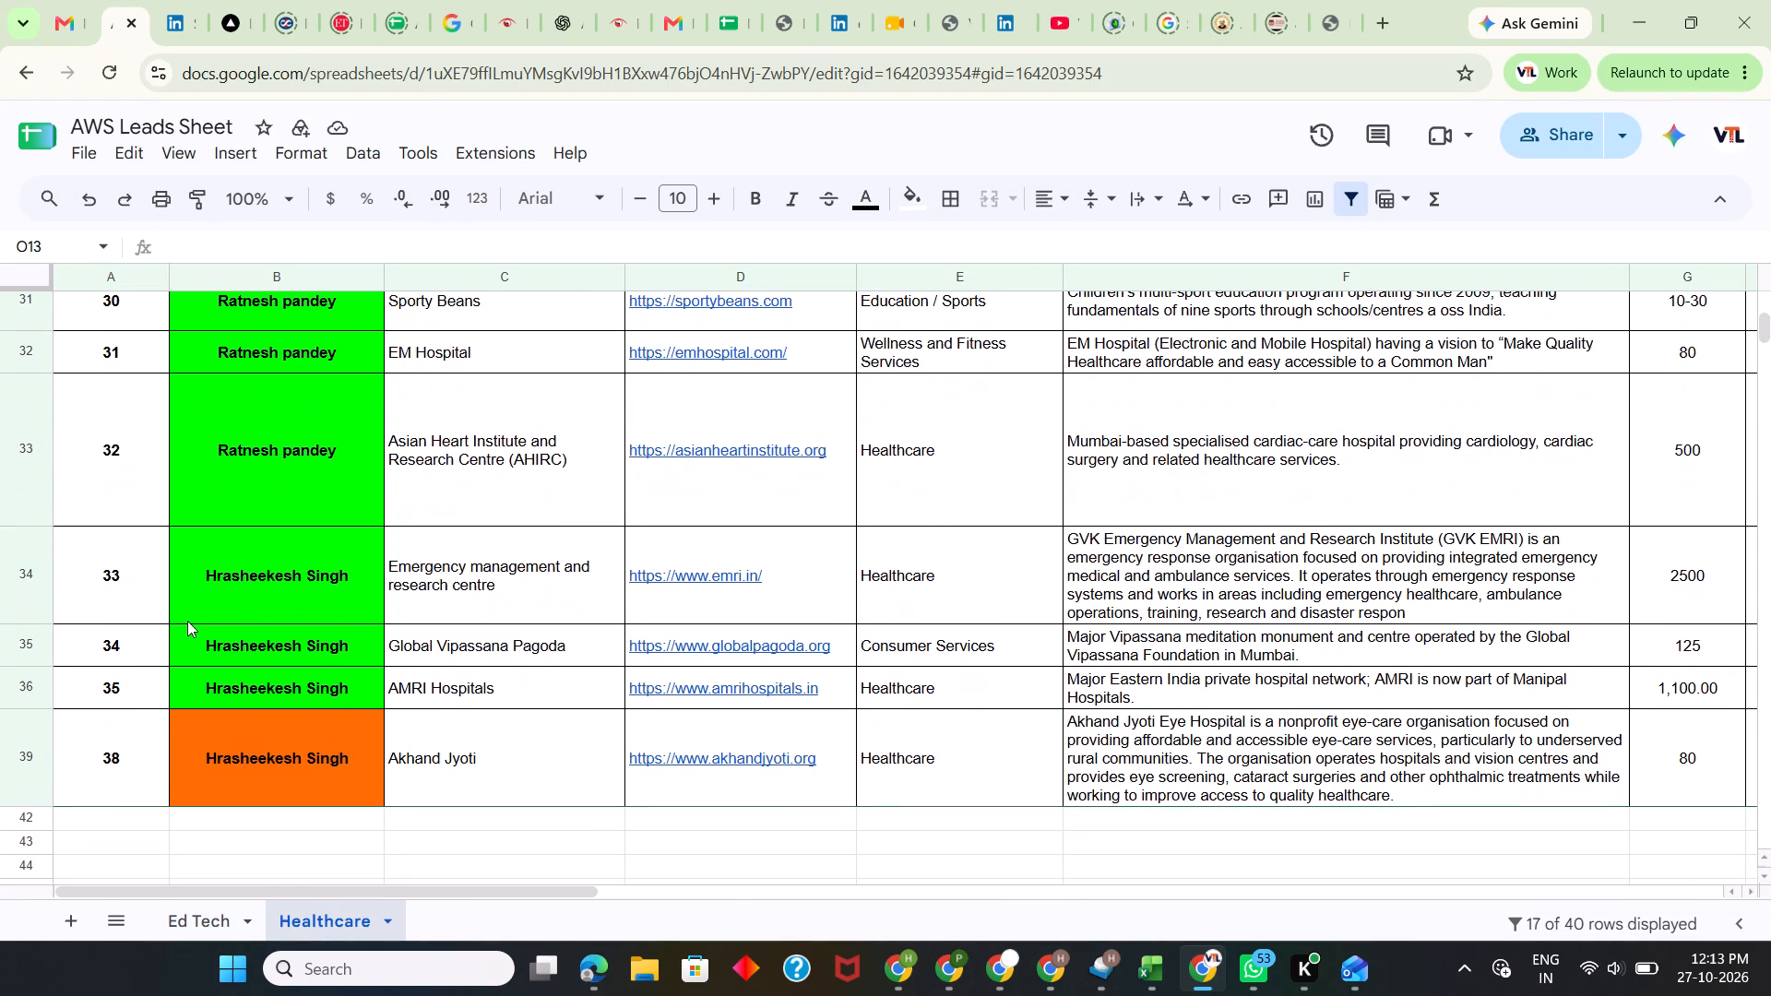
scroll(187, 621, "down", 1)
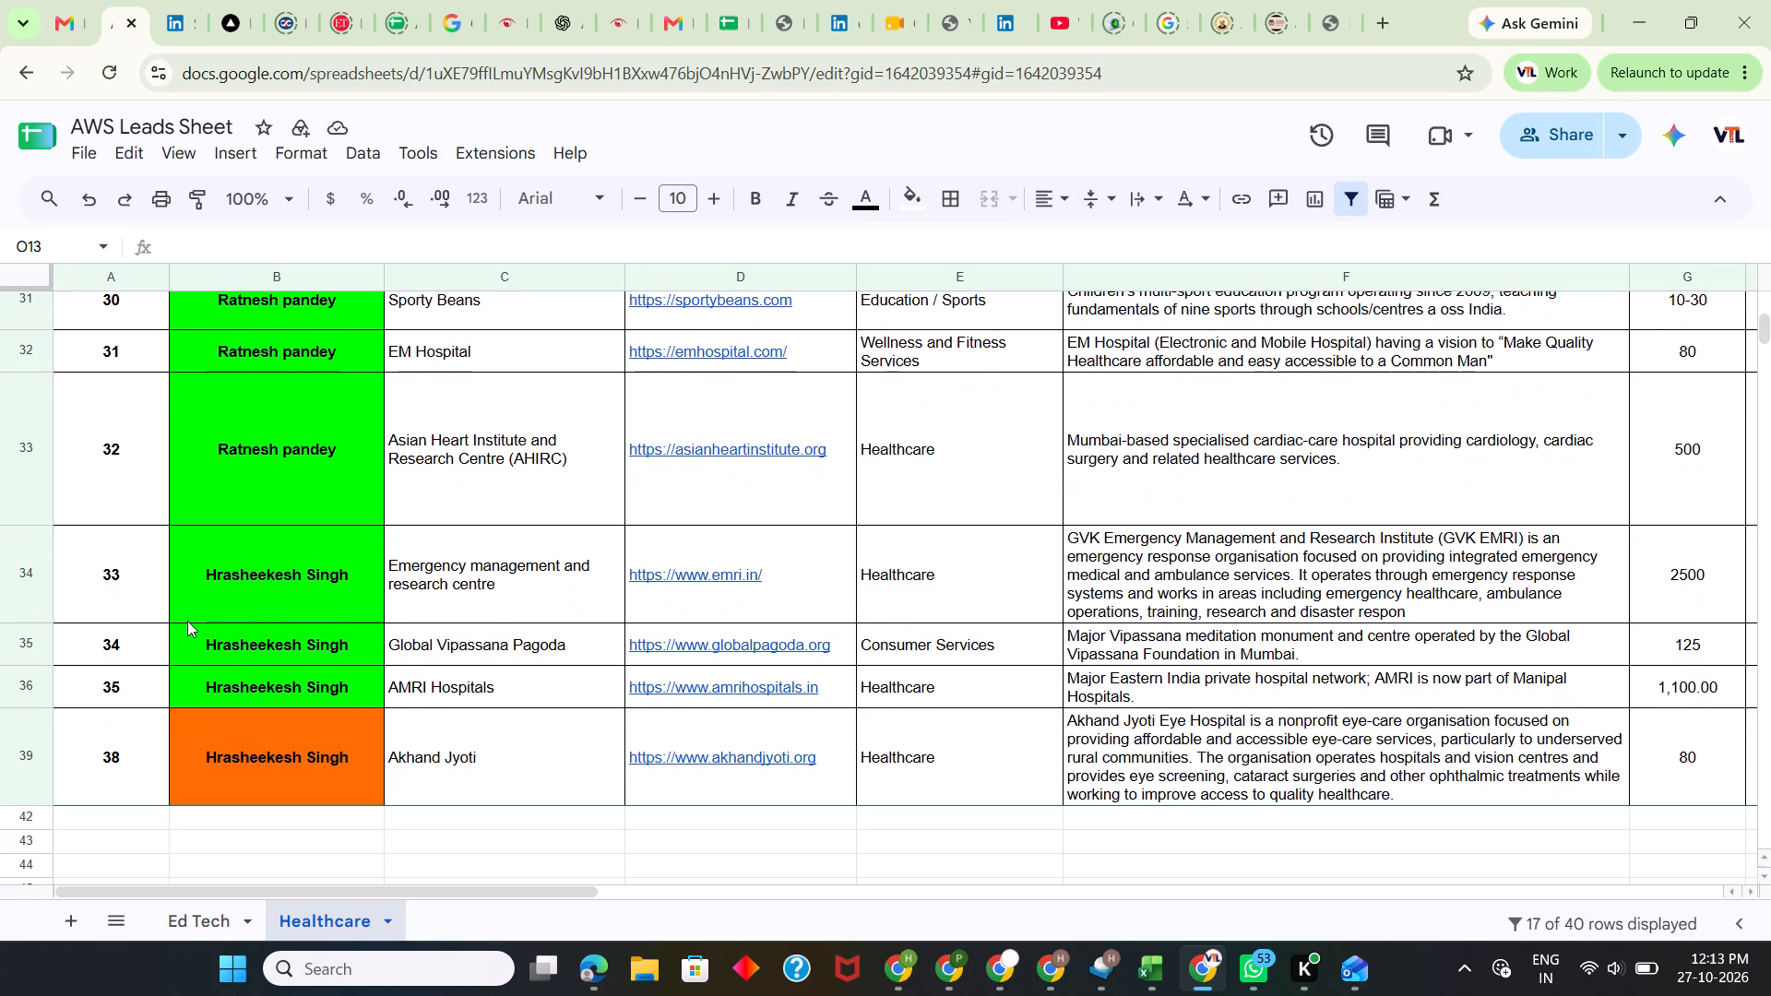
scroll(187, 621, "down", 2)
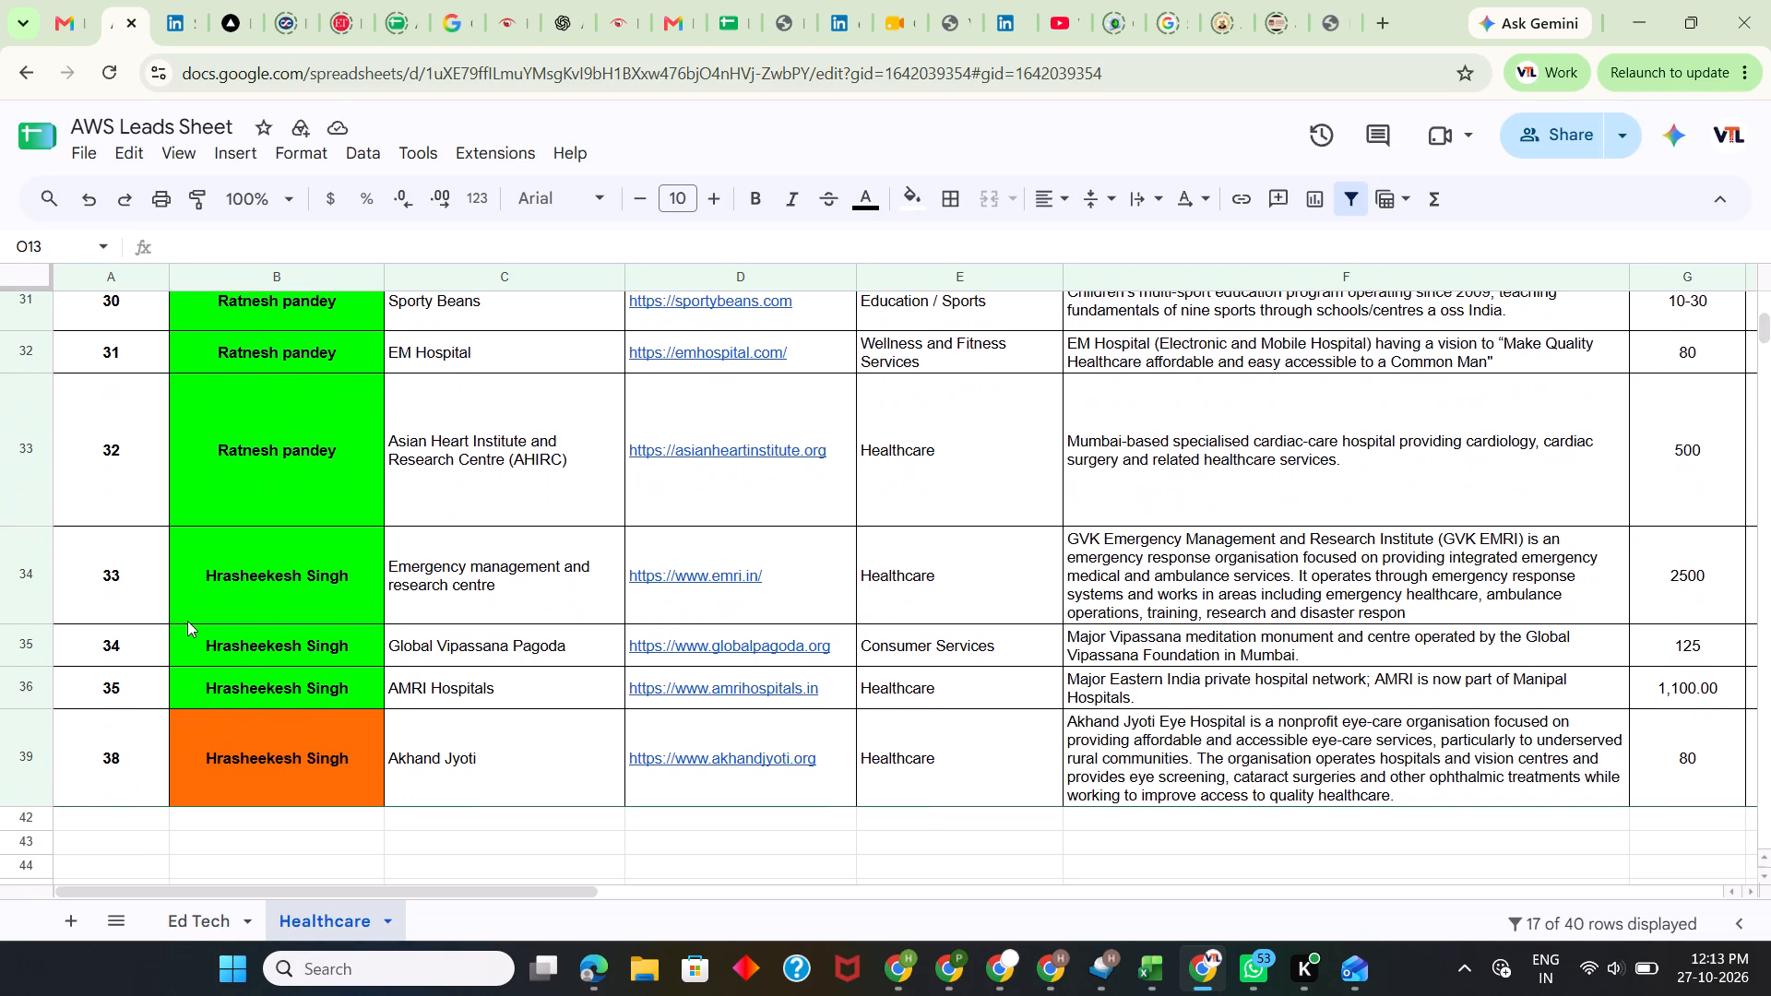
scroll(187, 621, "up", 11)
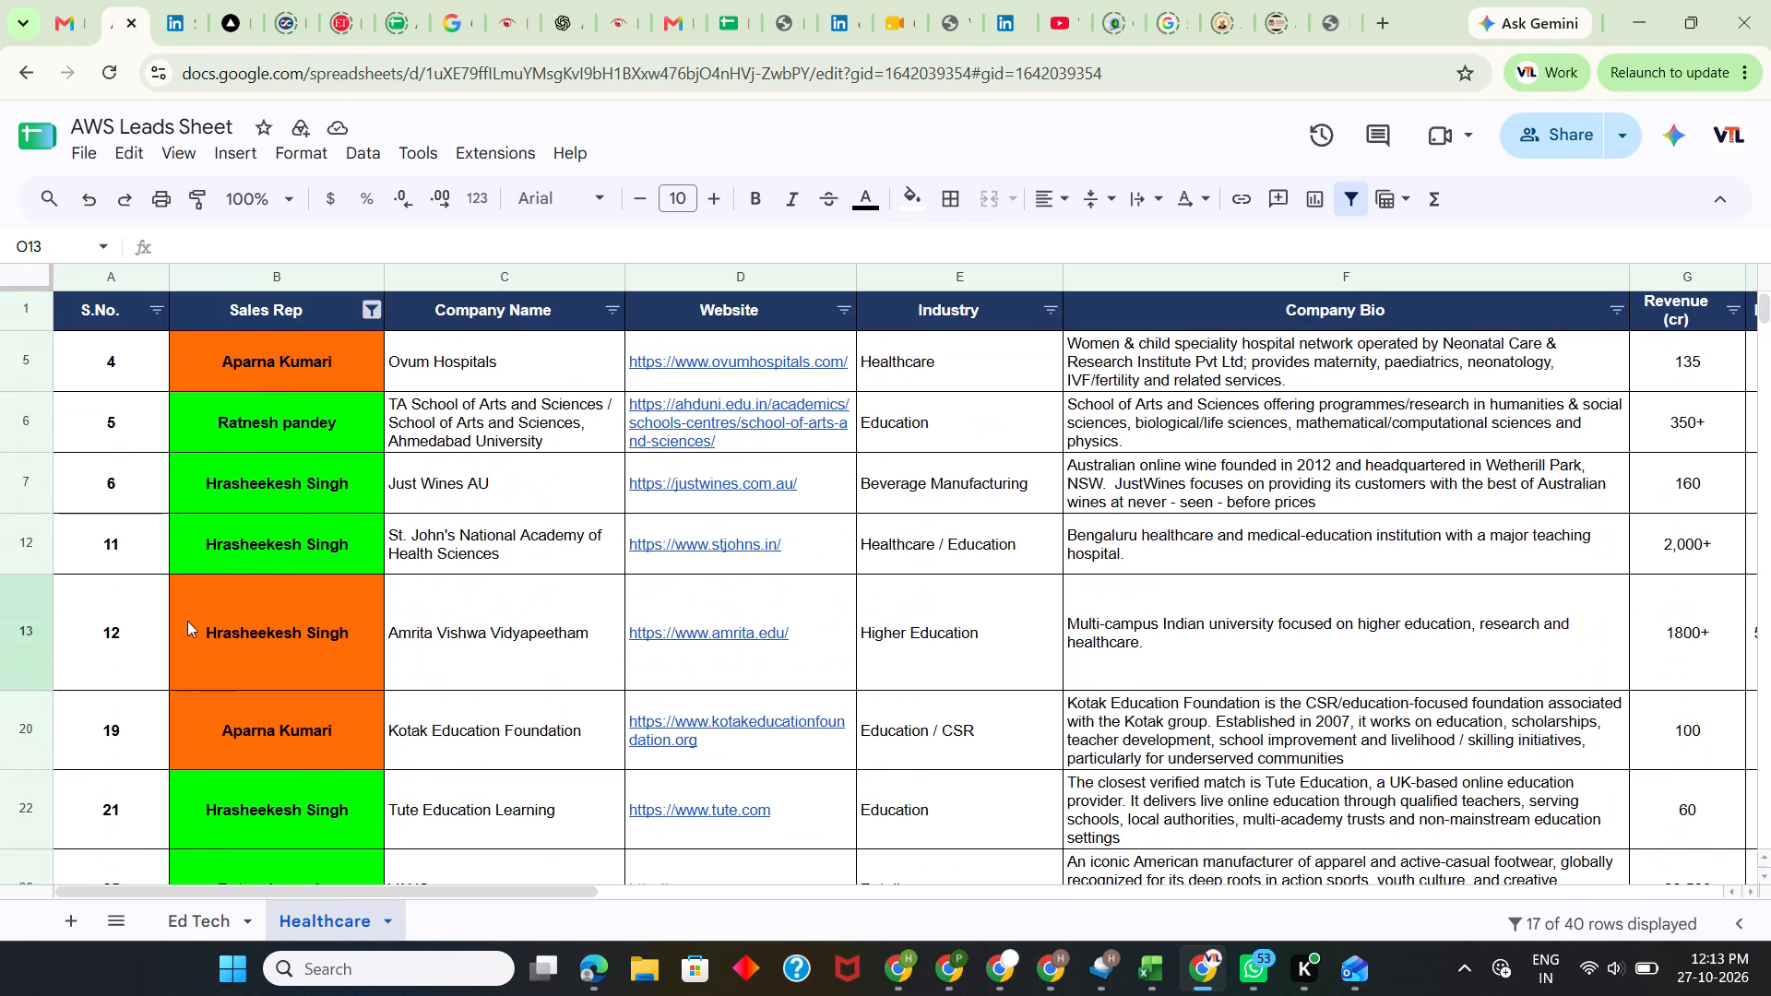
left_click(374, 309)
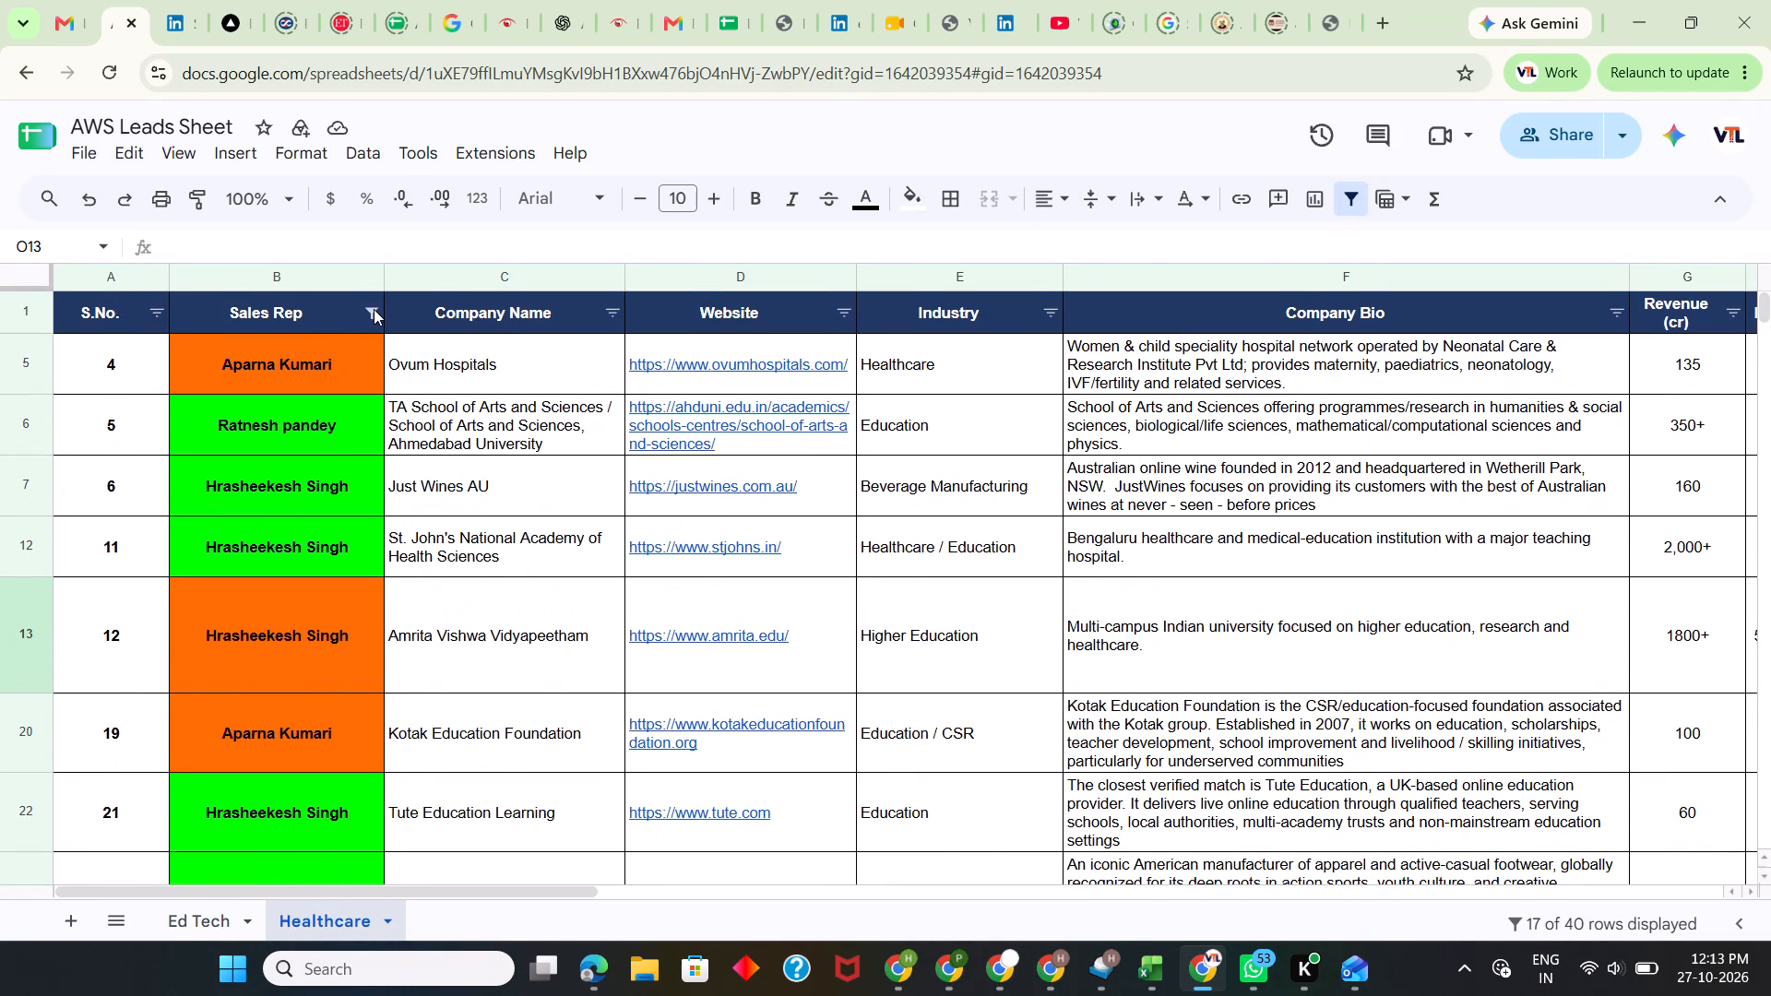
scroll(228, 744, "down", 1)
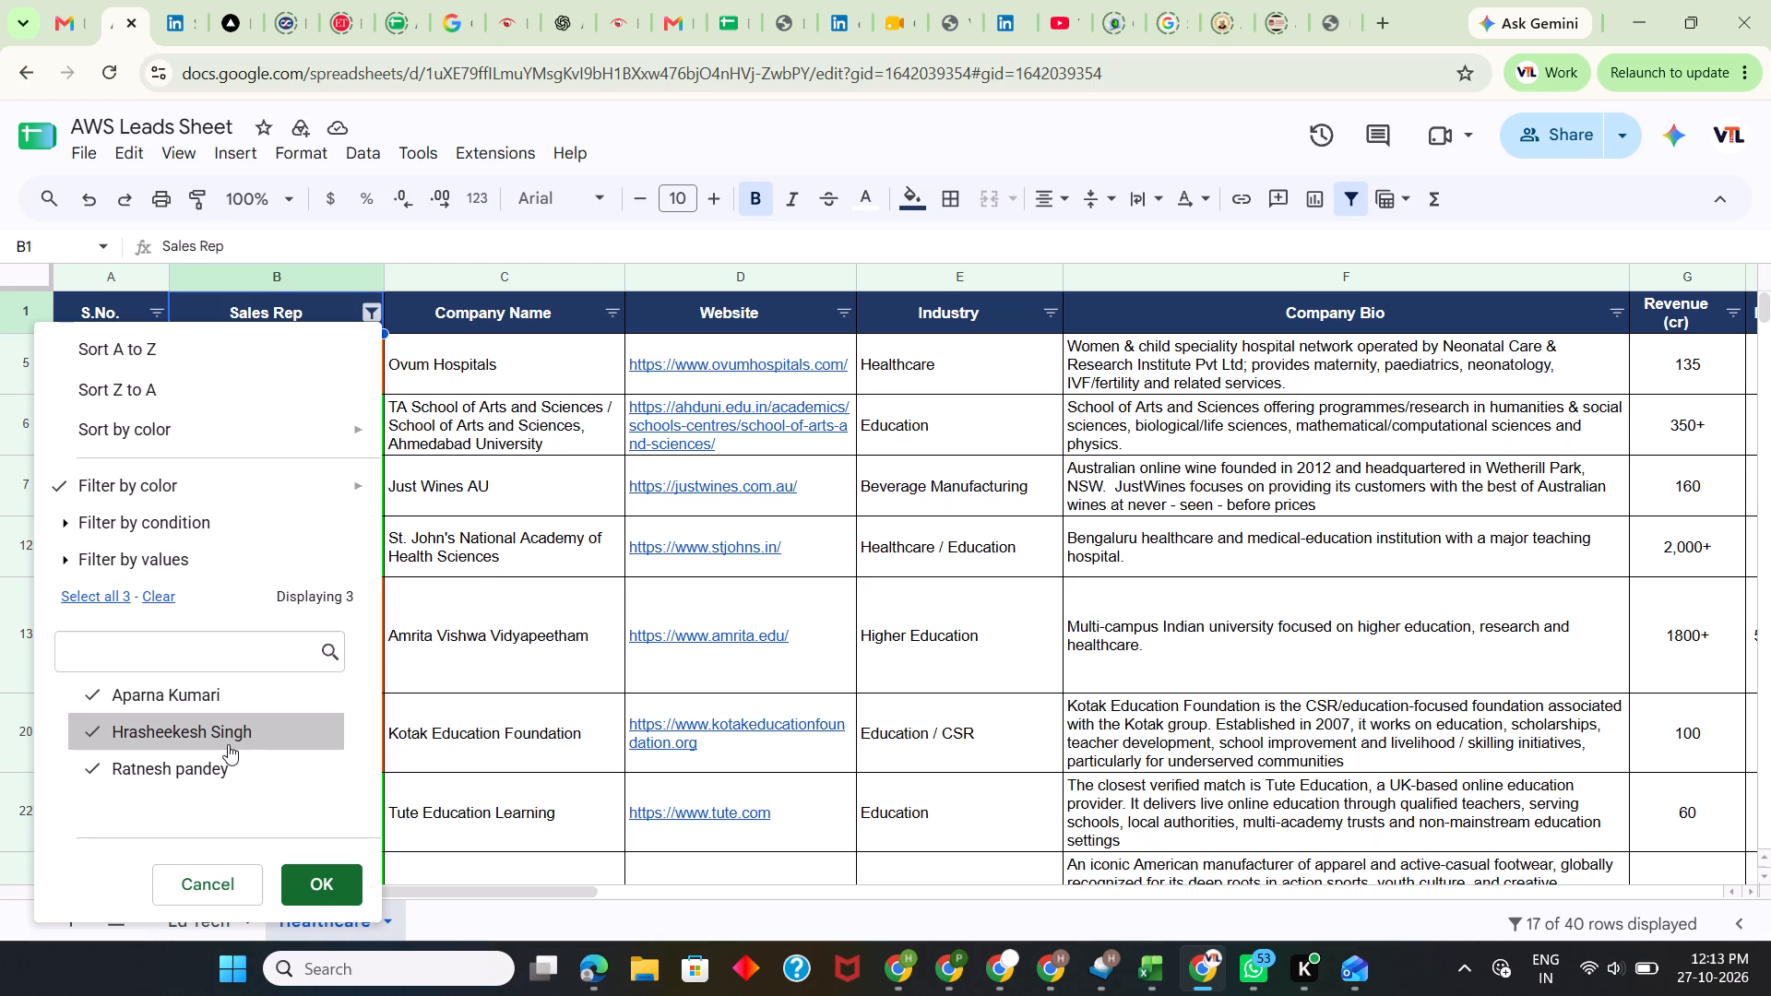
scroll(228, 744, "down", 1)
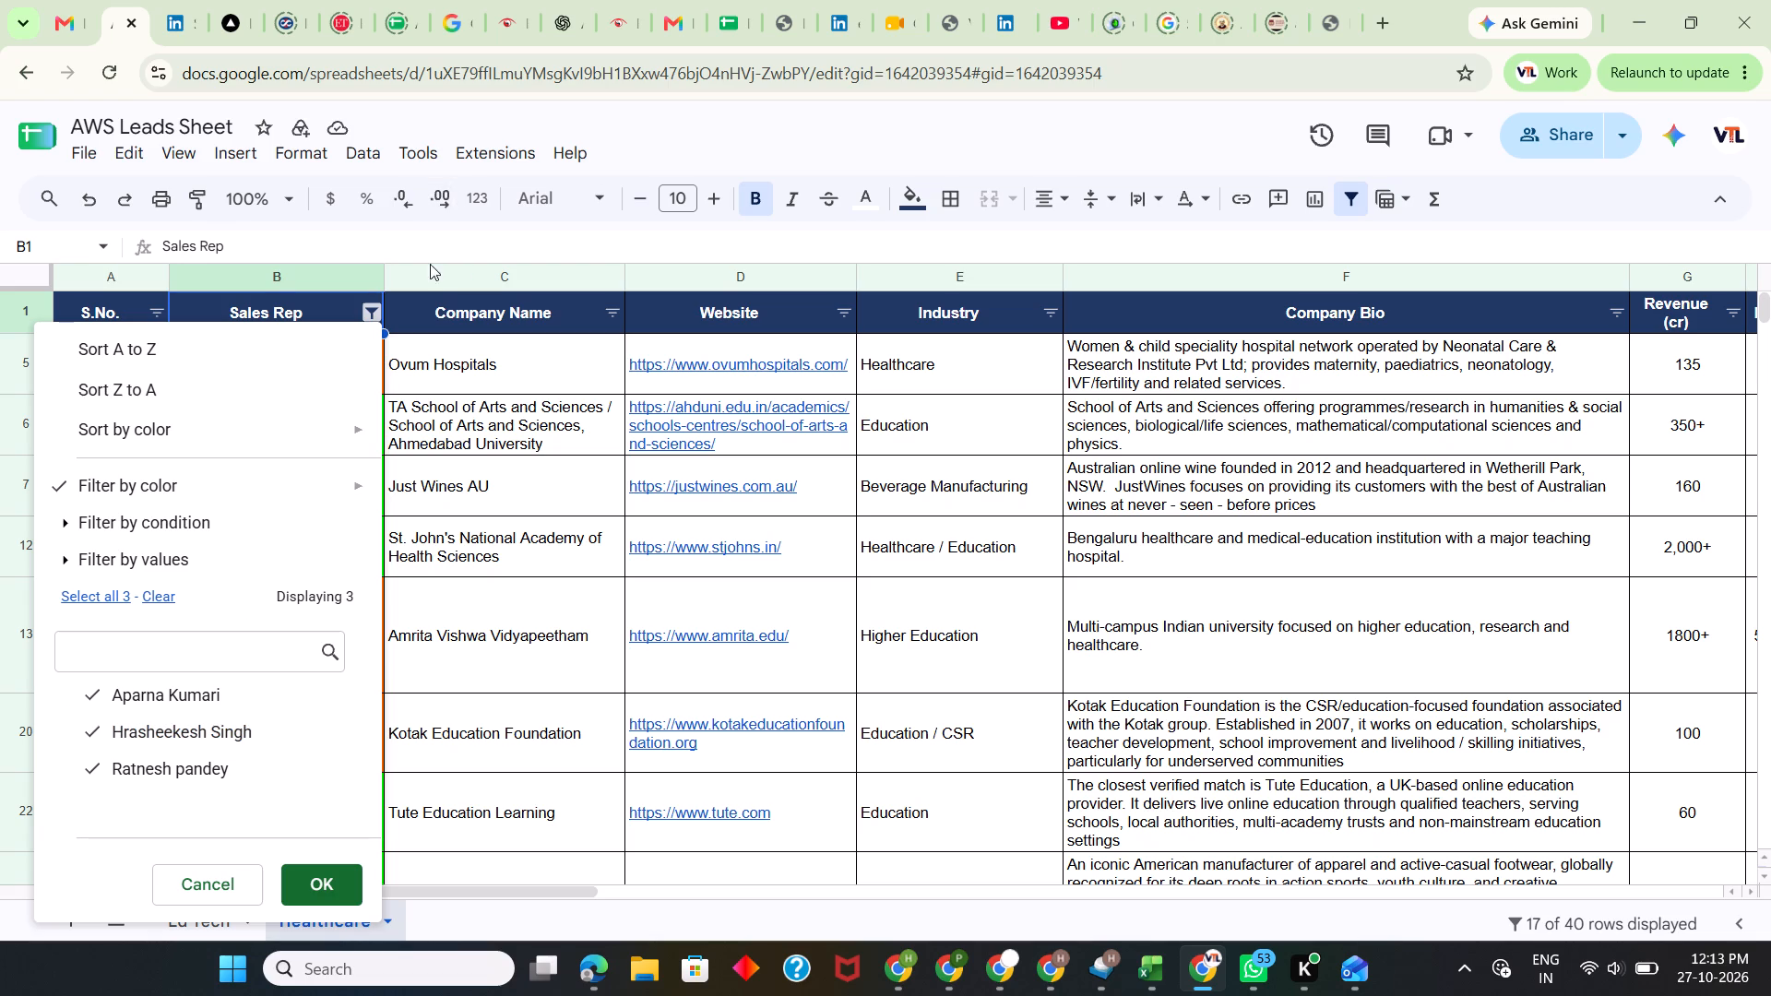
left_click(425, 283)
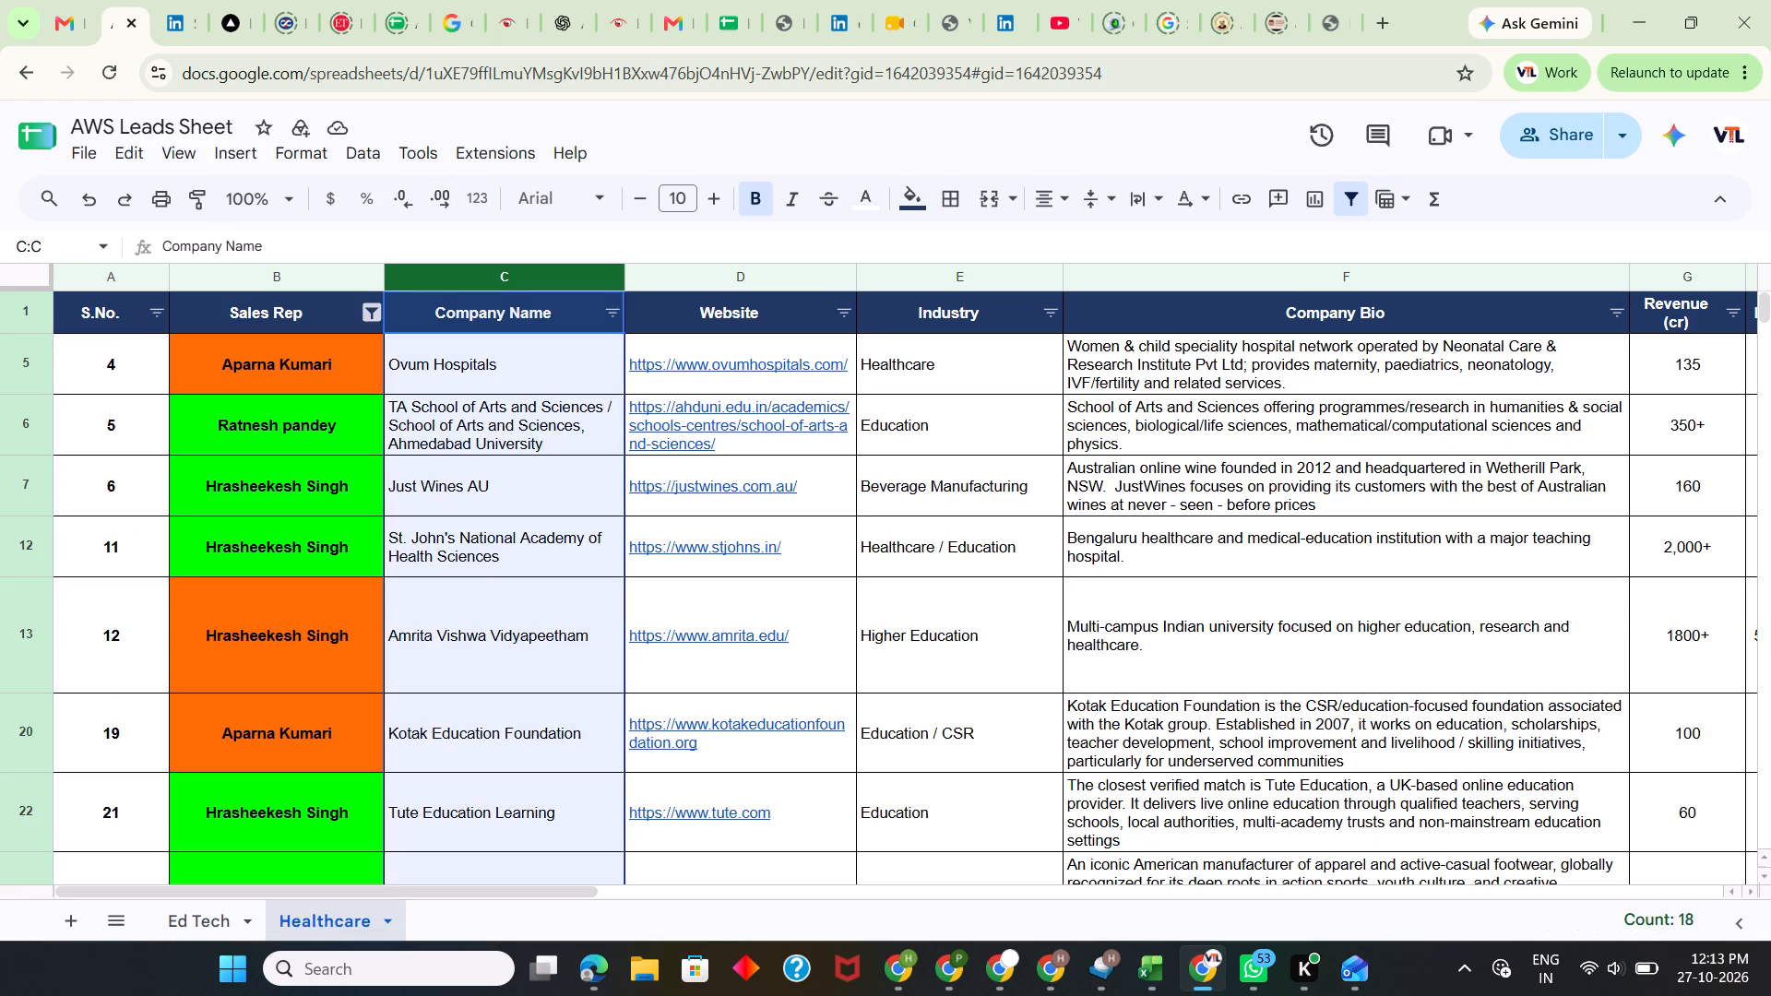
Review the Healthcare company names and their sales reps from Ovum Hospitals down to Akhand Jyoti.
left_click(486, 365)
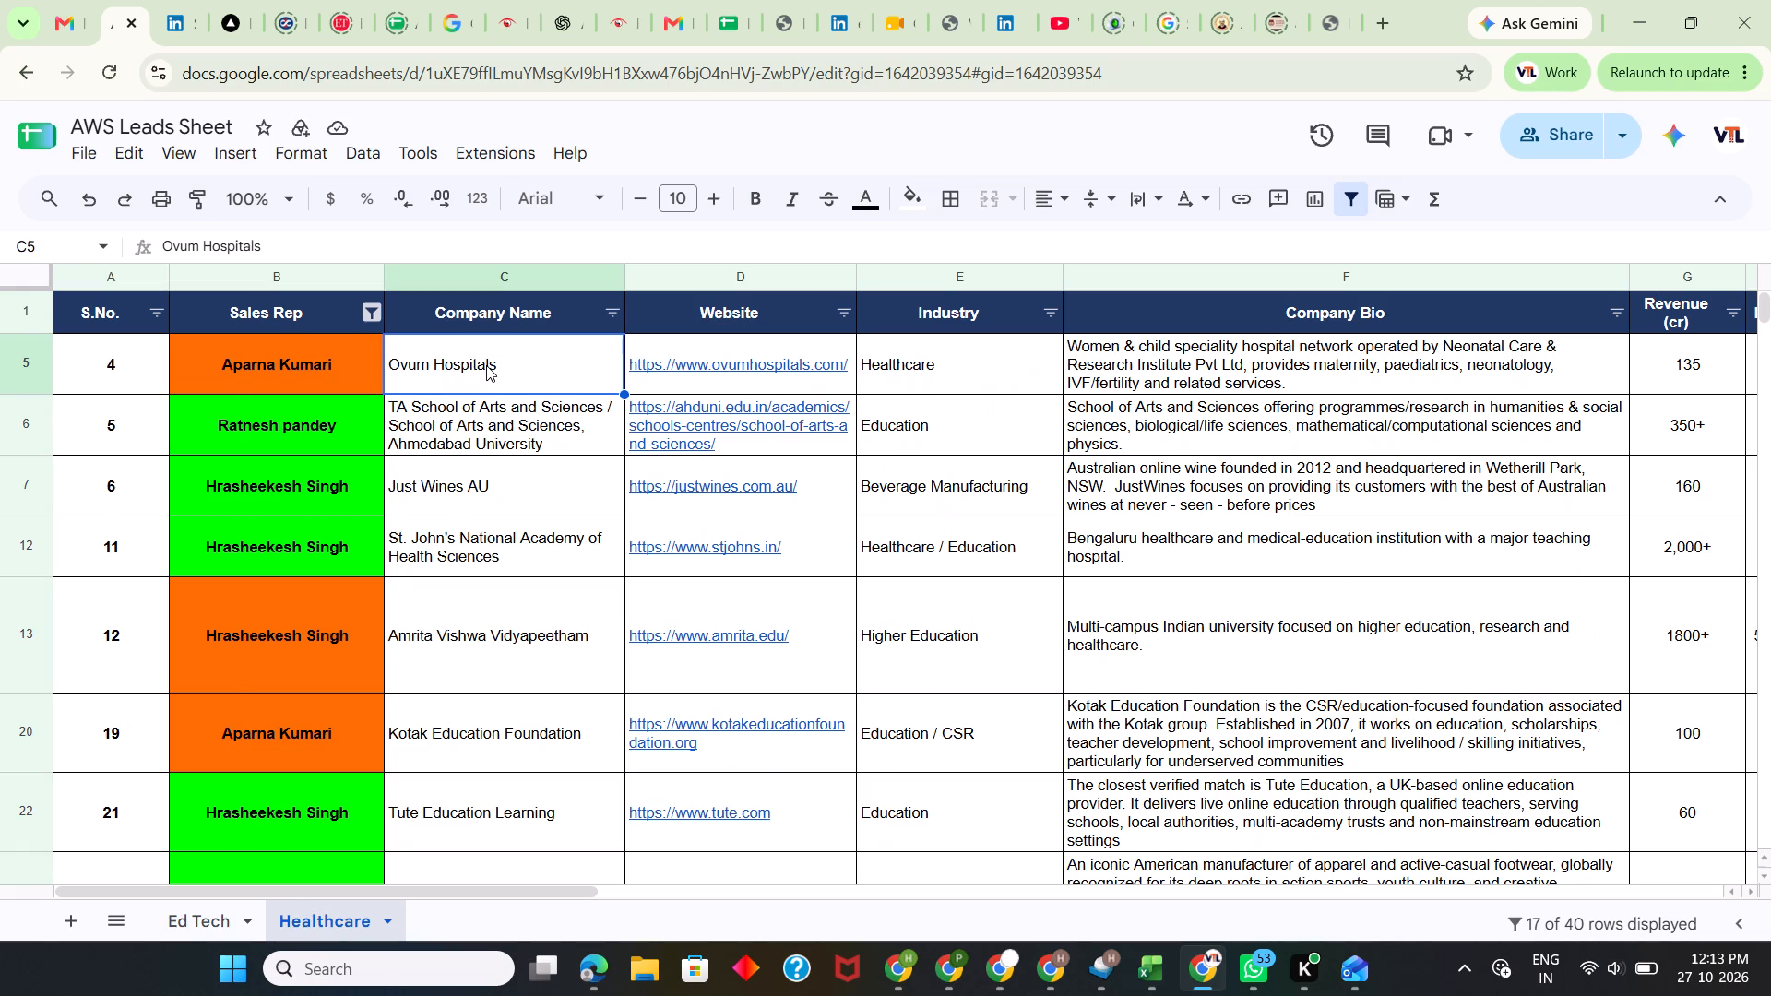
scroll(486, 365, "down", 5)
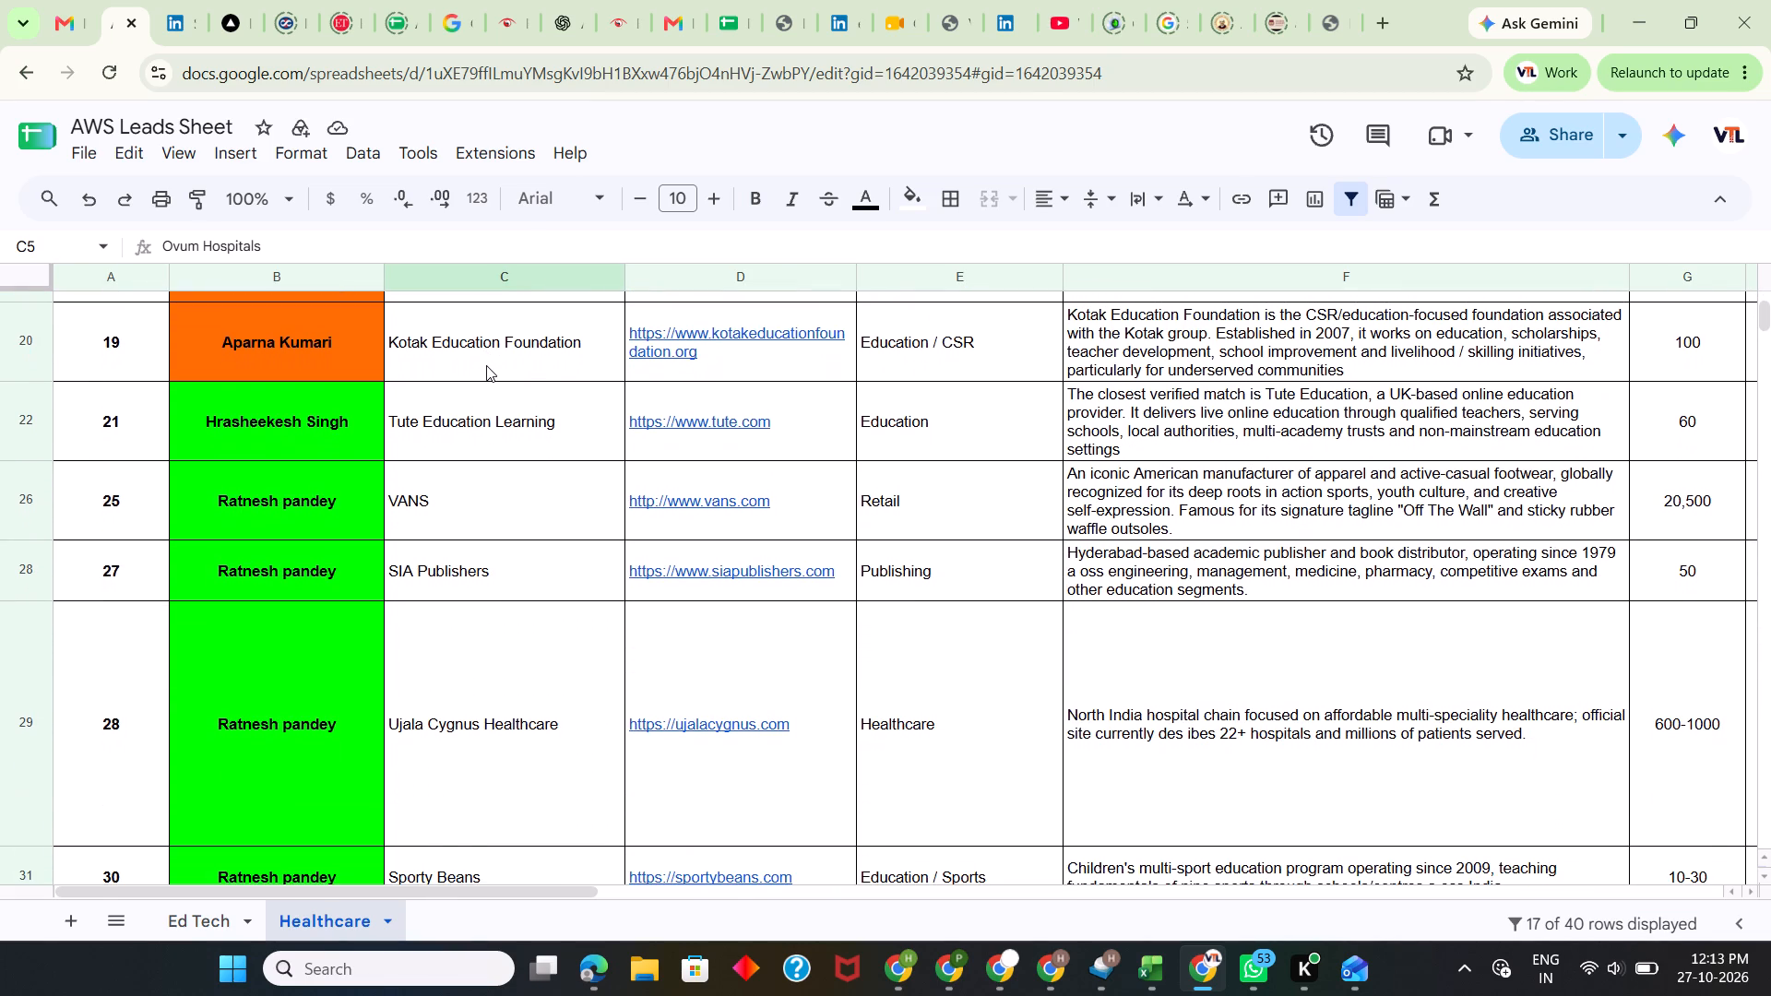
scroll(486, 365, "down", 2)
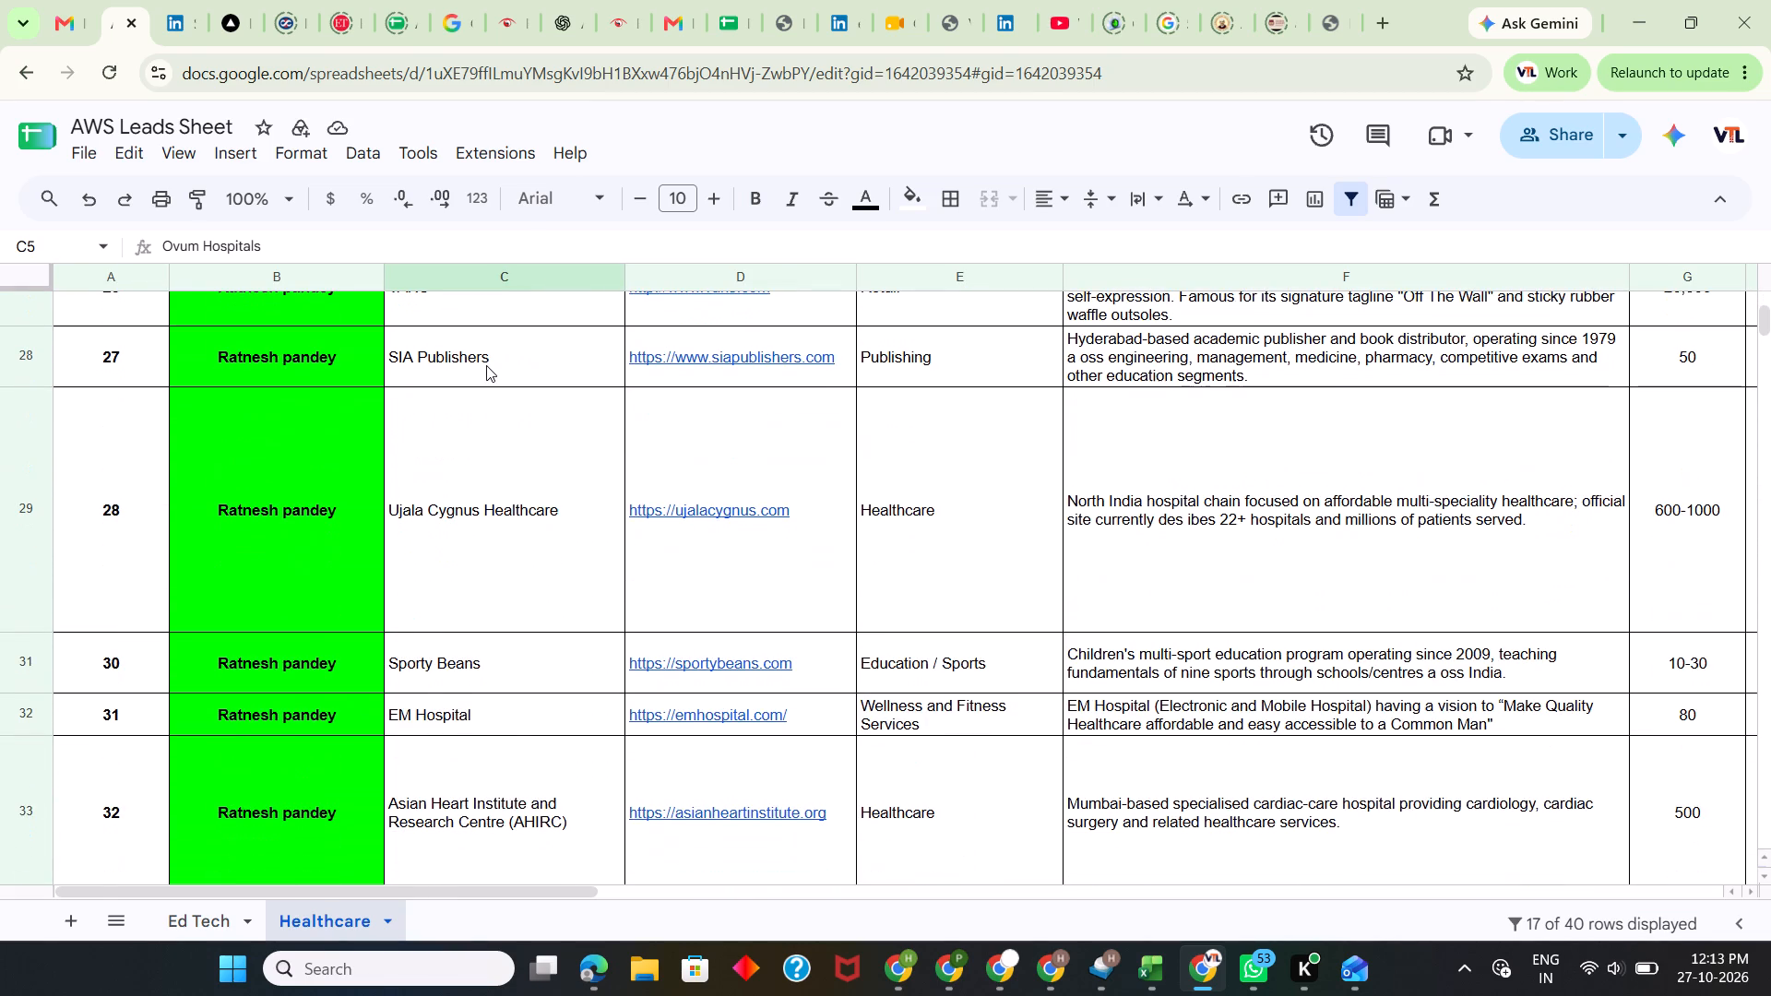
scroll(486, 365, "down", 3)
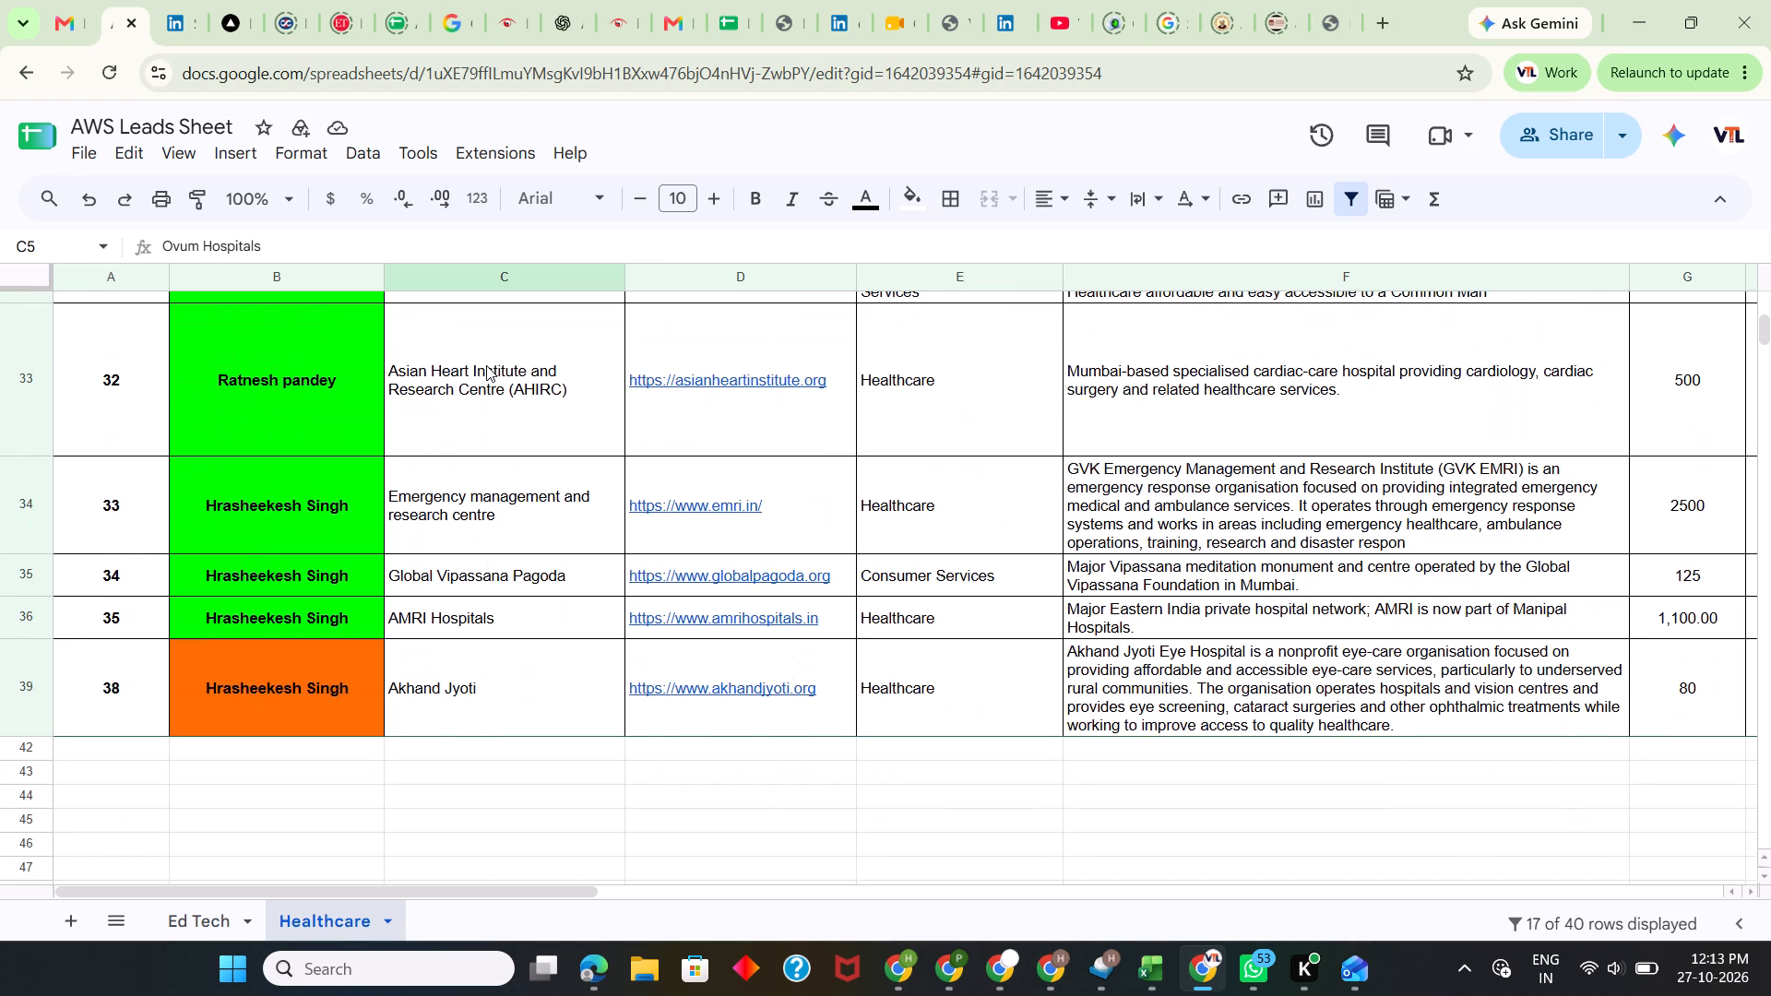
Switch to the Ed Tech sheet and review the leads from Littlemore India to Suraasa, including their contact details.
left_click(215, 917)
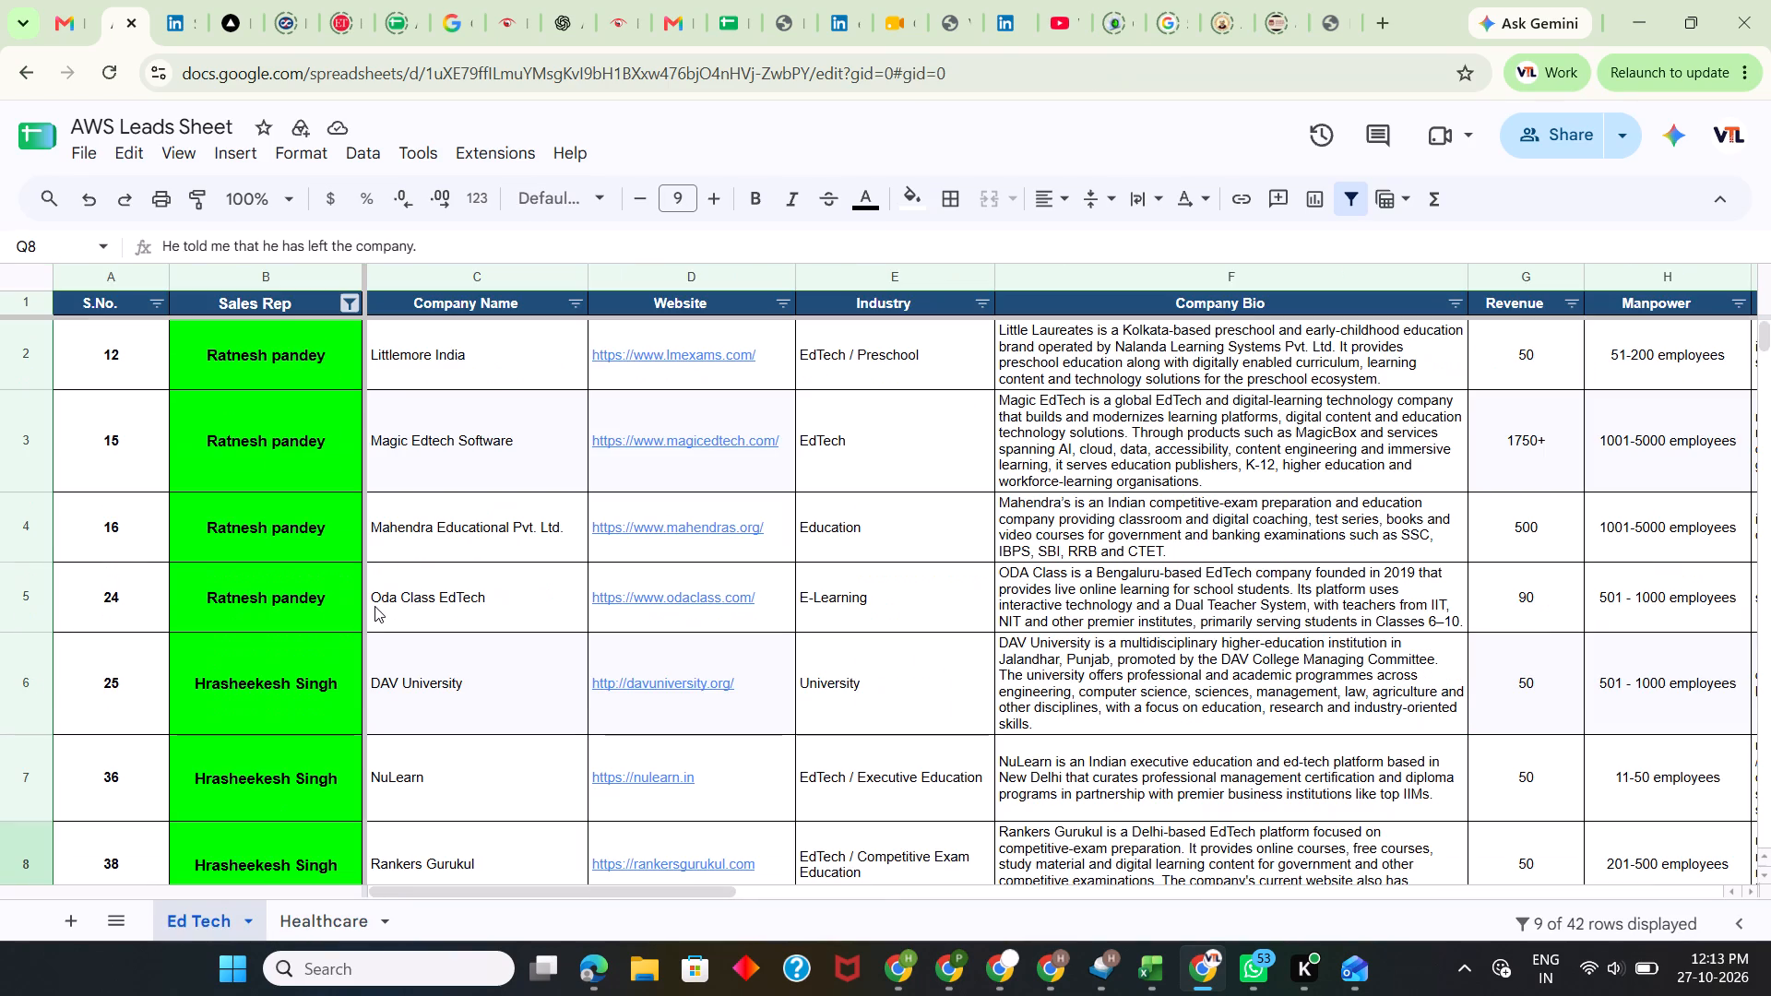
scroll(374, 606, "down", 4)
scroll(374, 606, "up", 4)
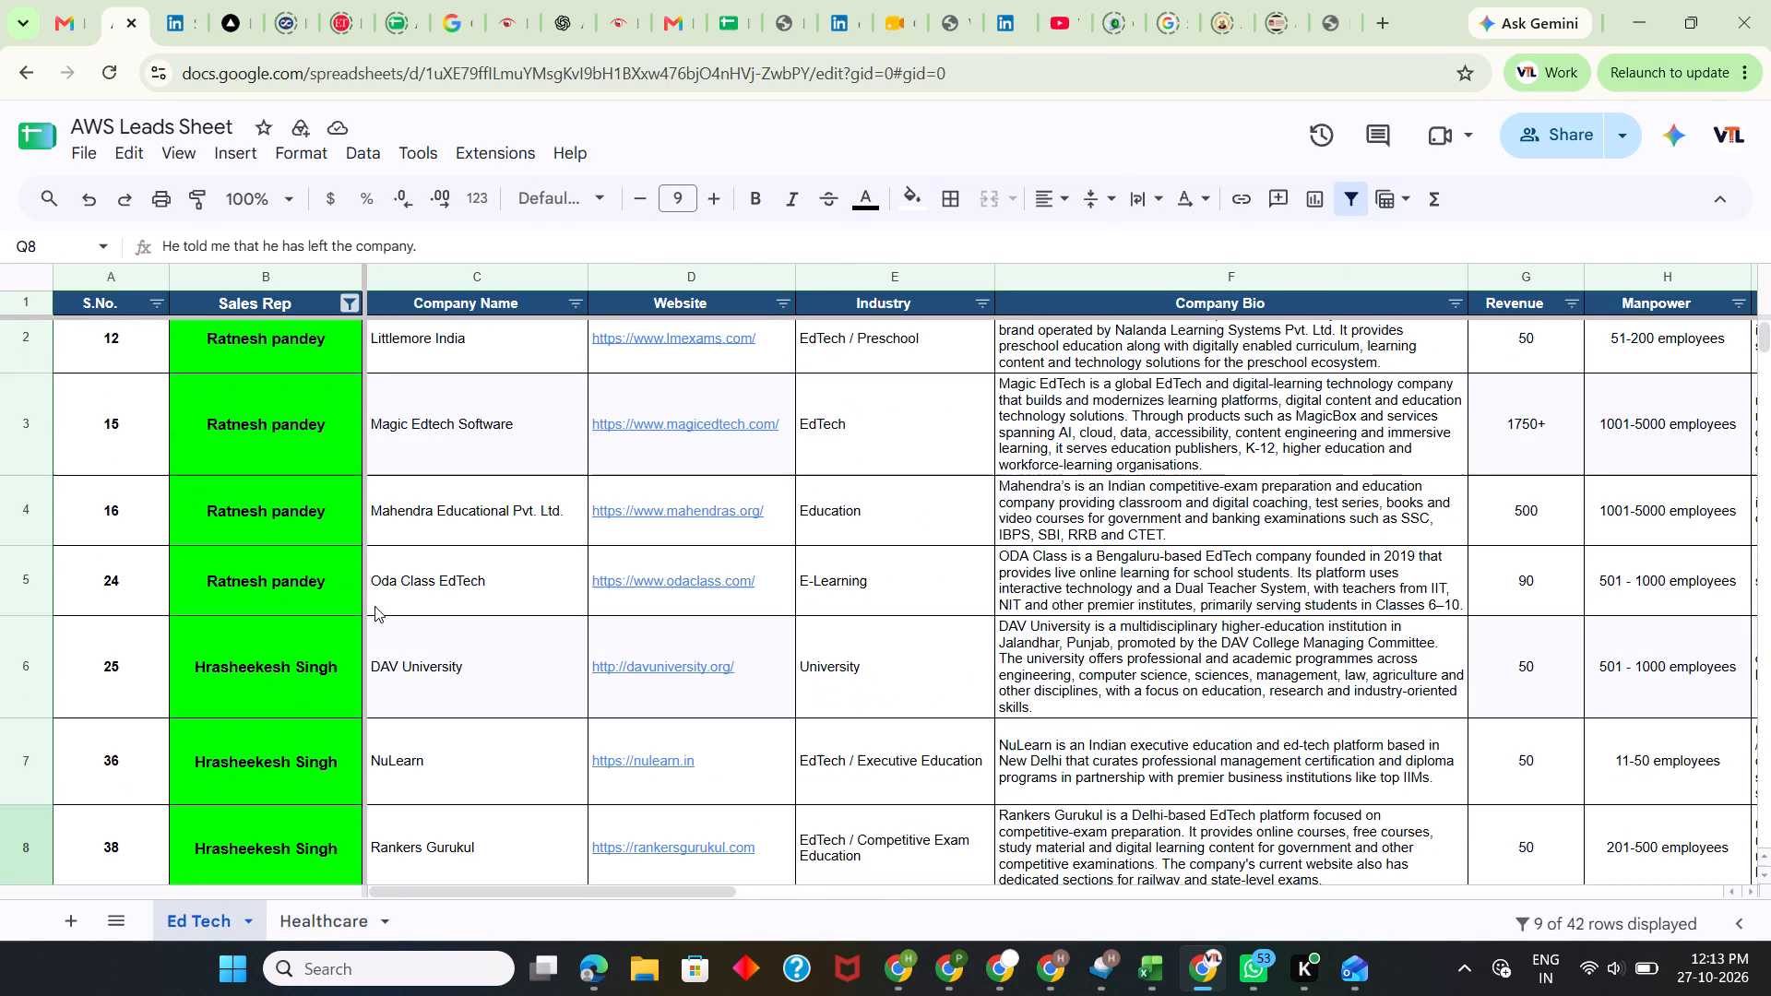
scroll(374, 606, "down", 1)
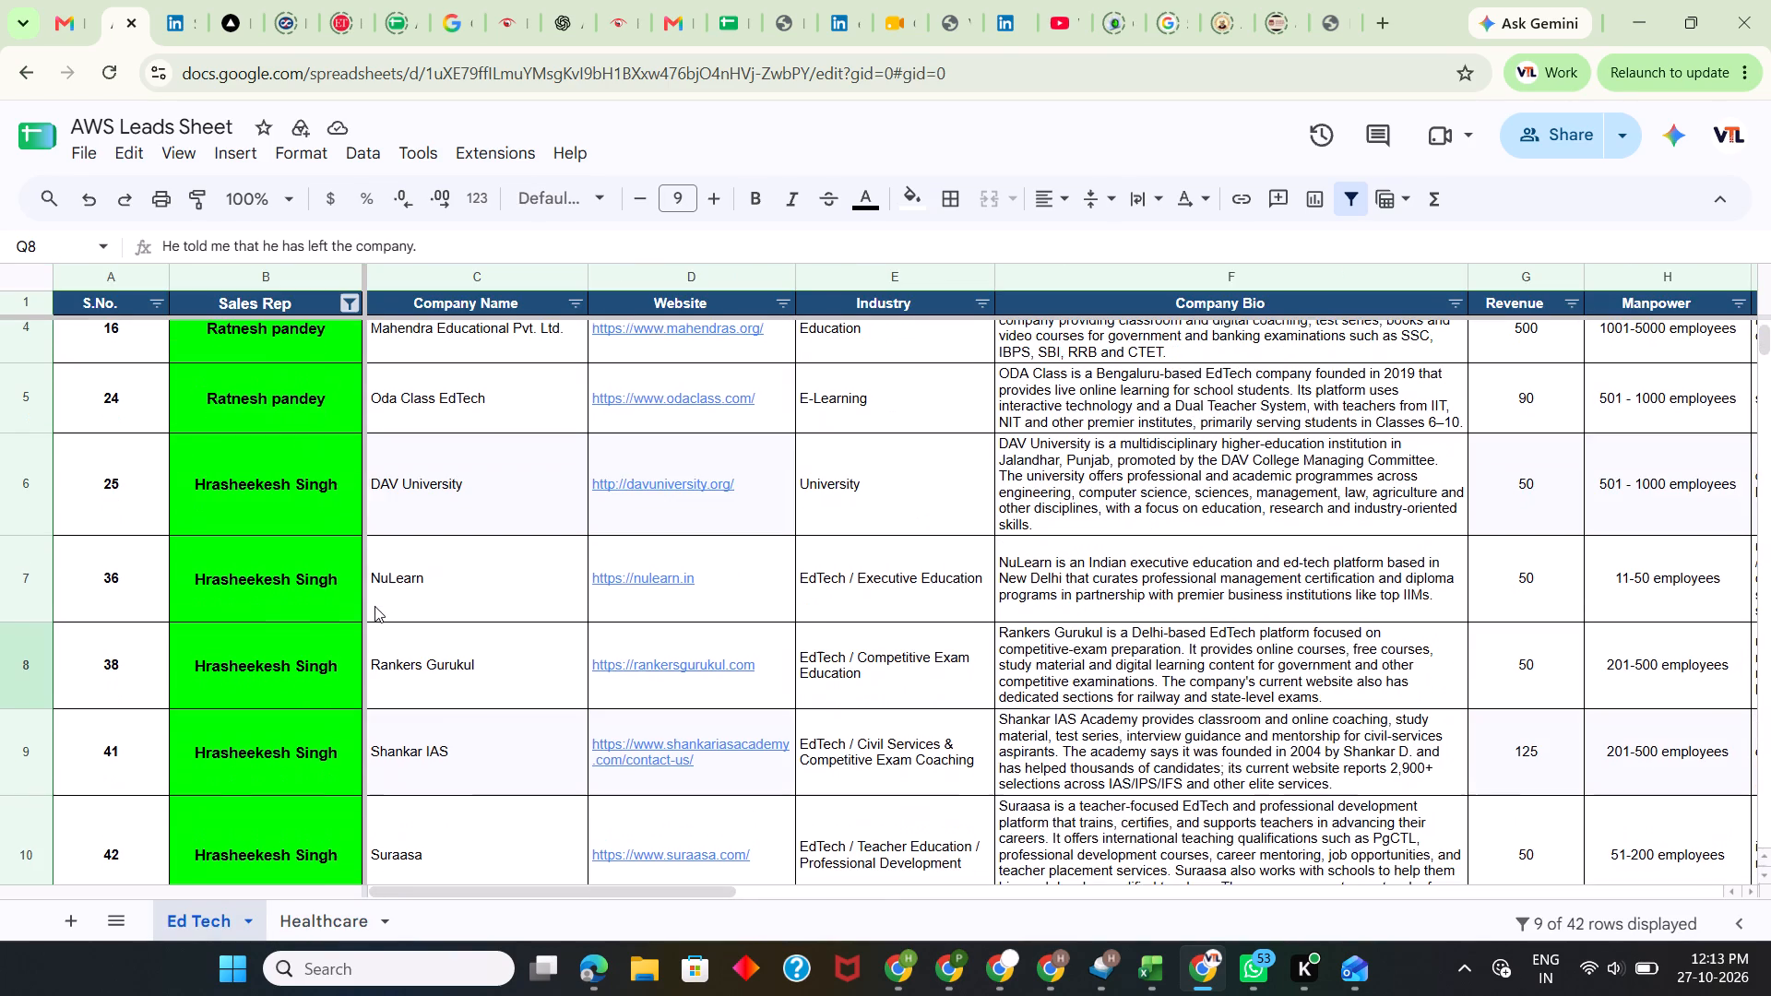
scroll(374, 606, "down", 2)
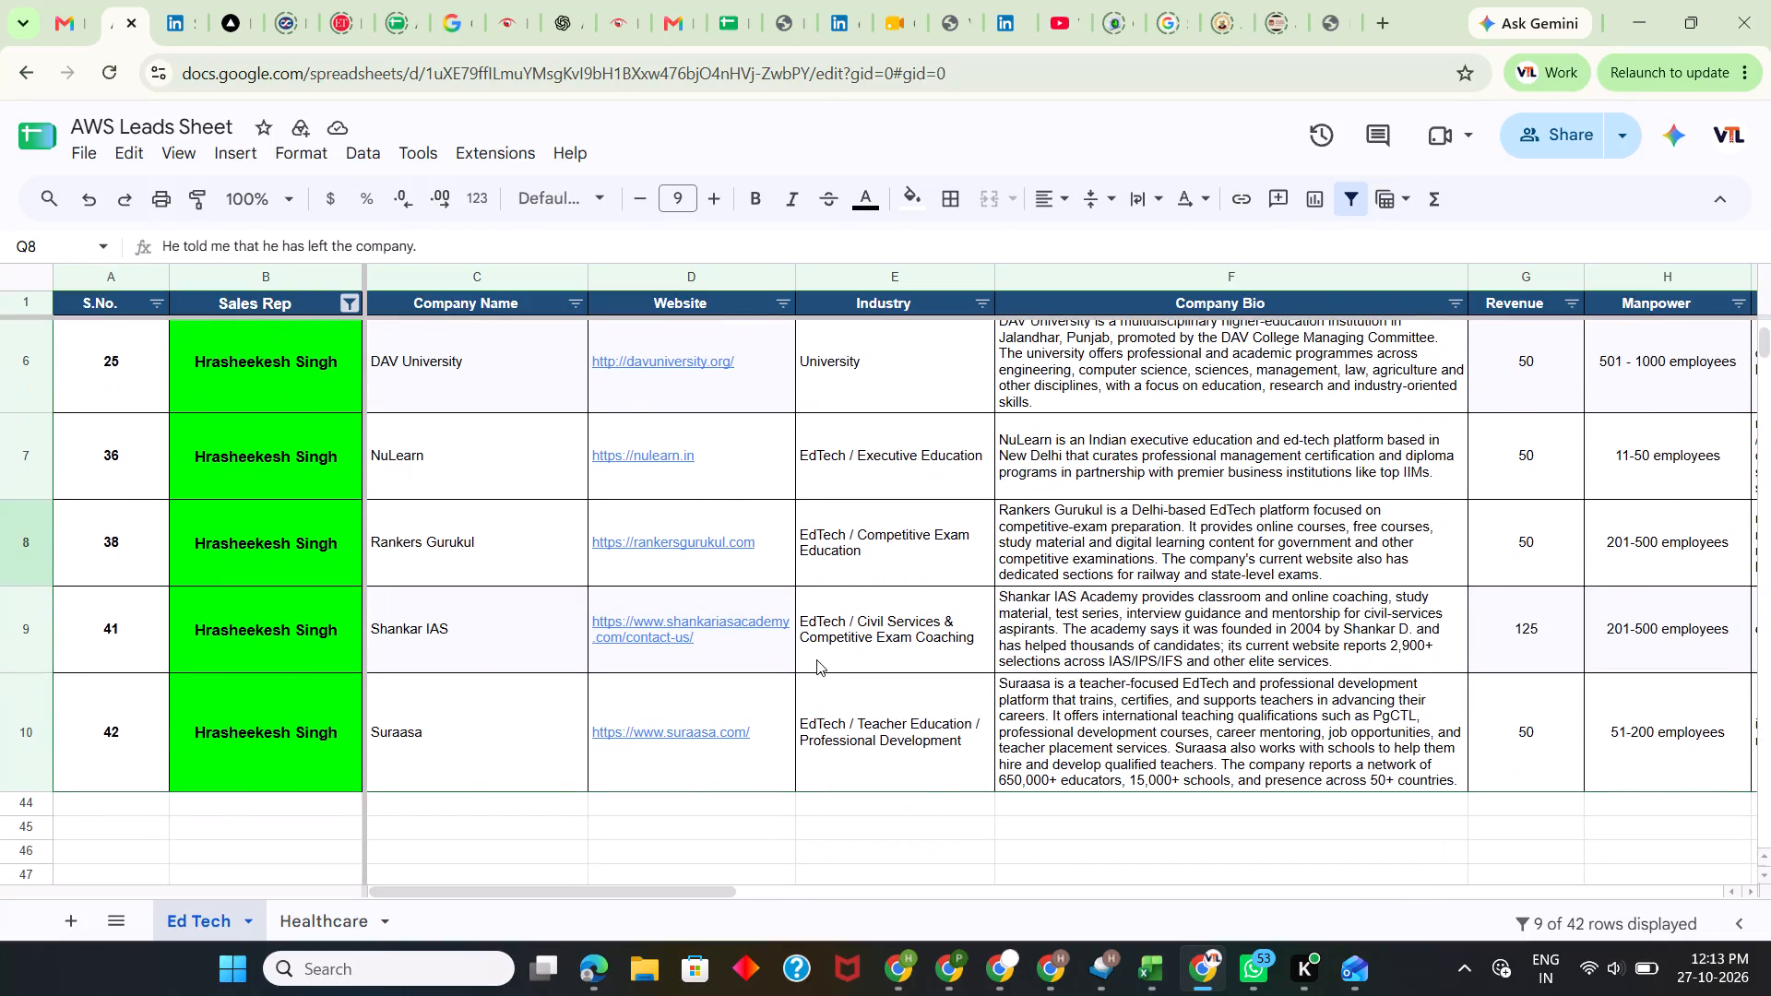
scroll(816, 659, "left", 5)
scroll(816, 659, "right", 3)
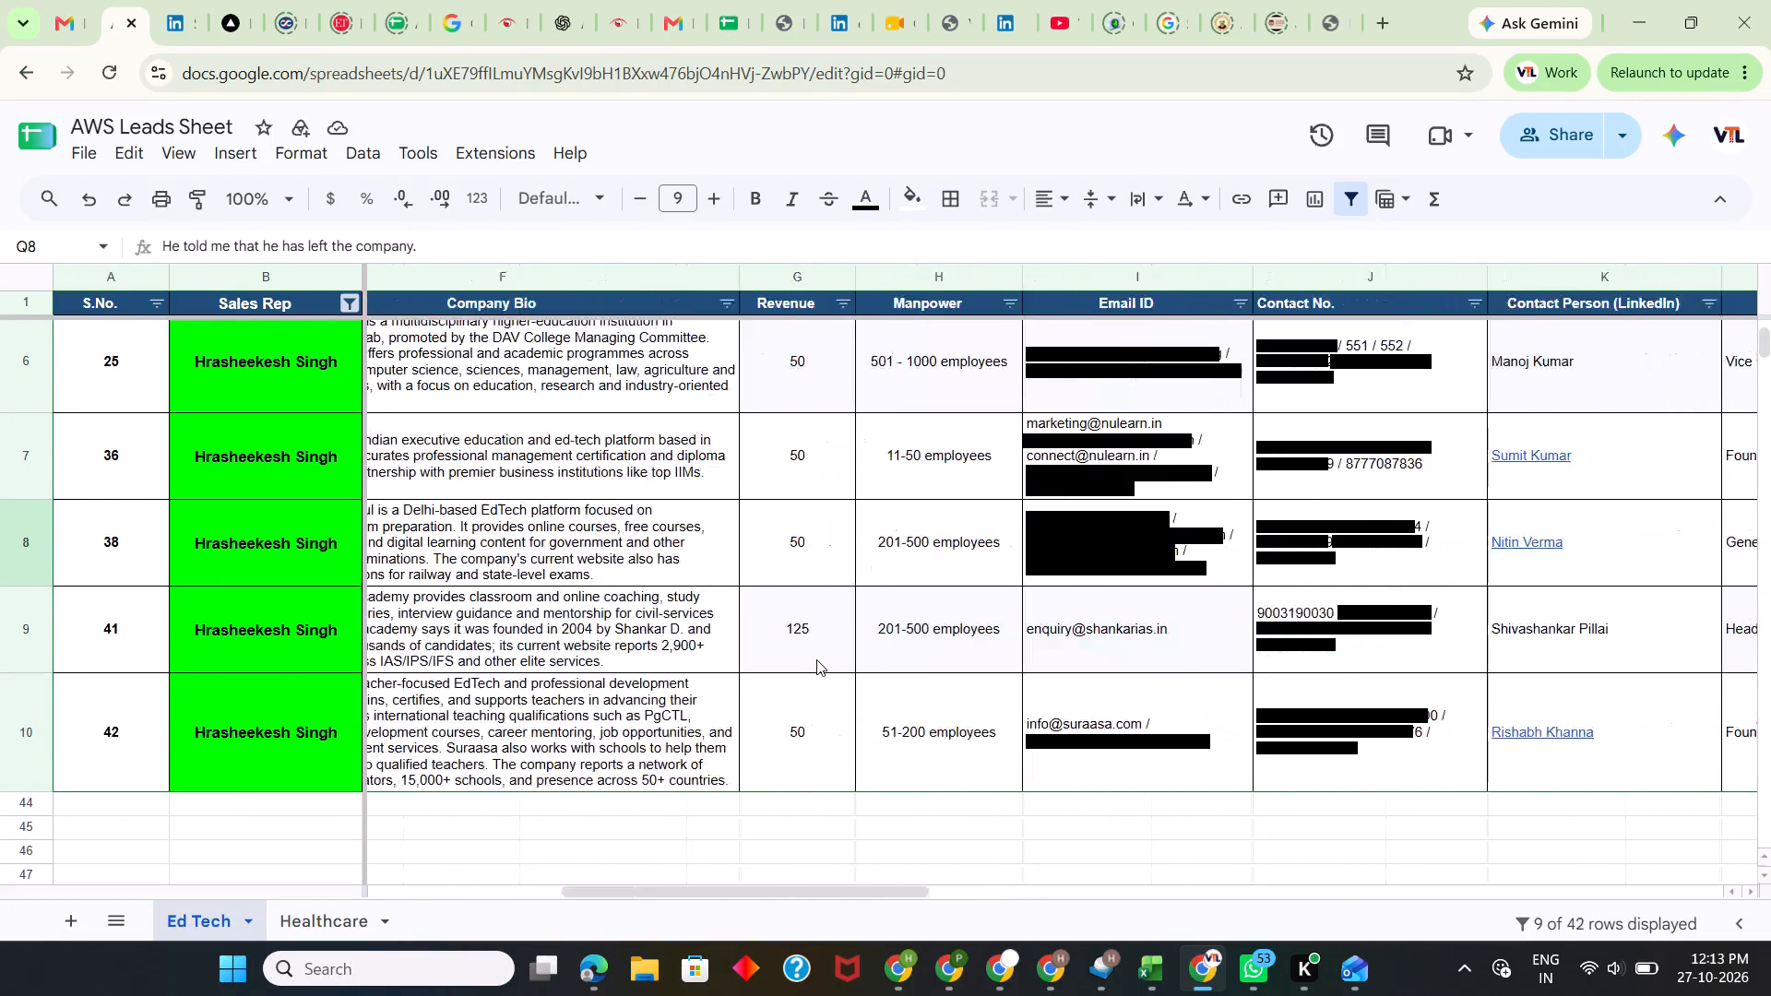
scroll(816, 659, "up", 10)
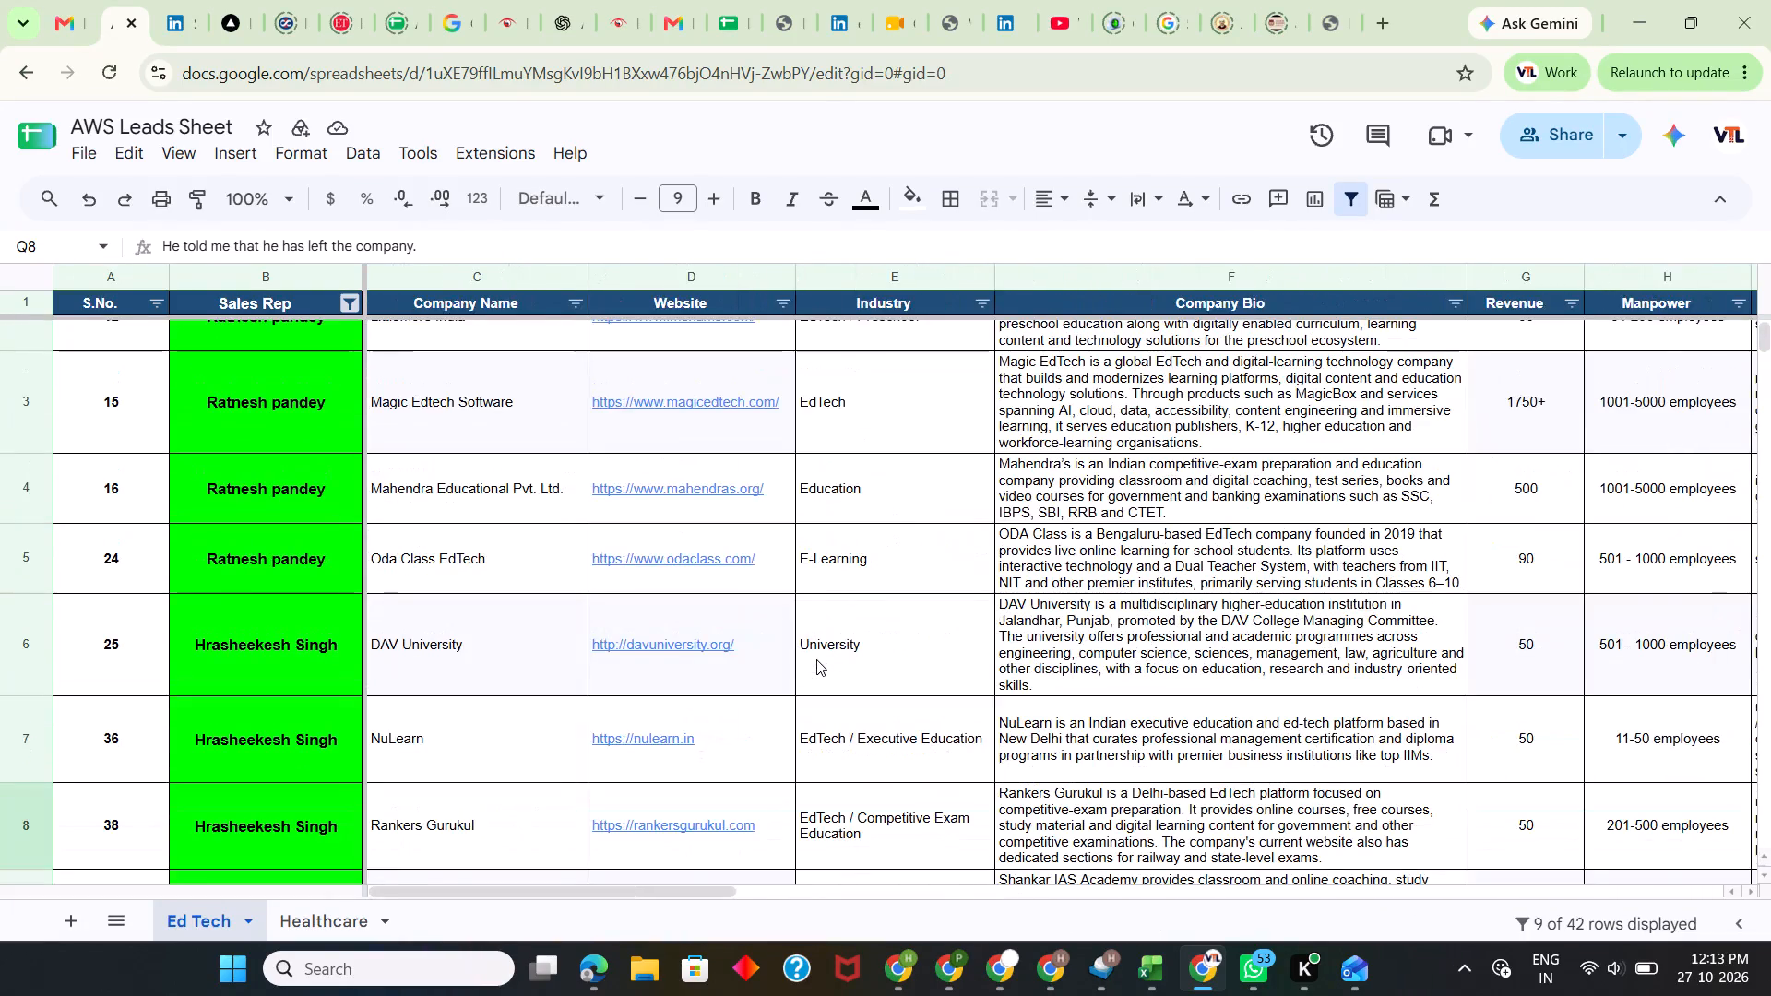
scroll(816, 659, "down", 3)
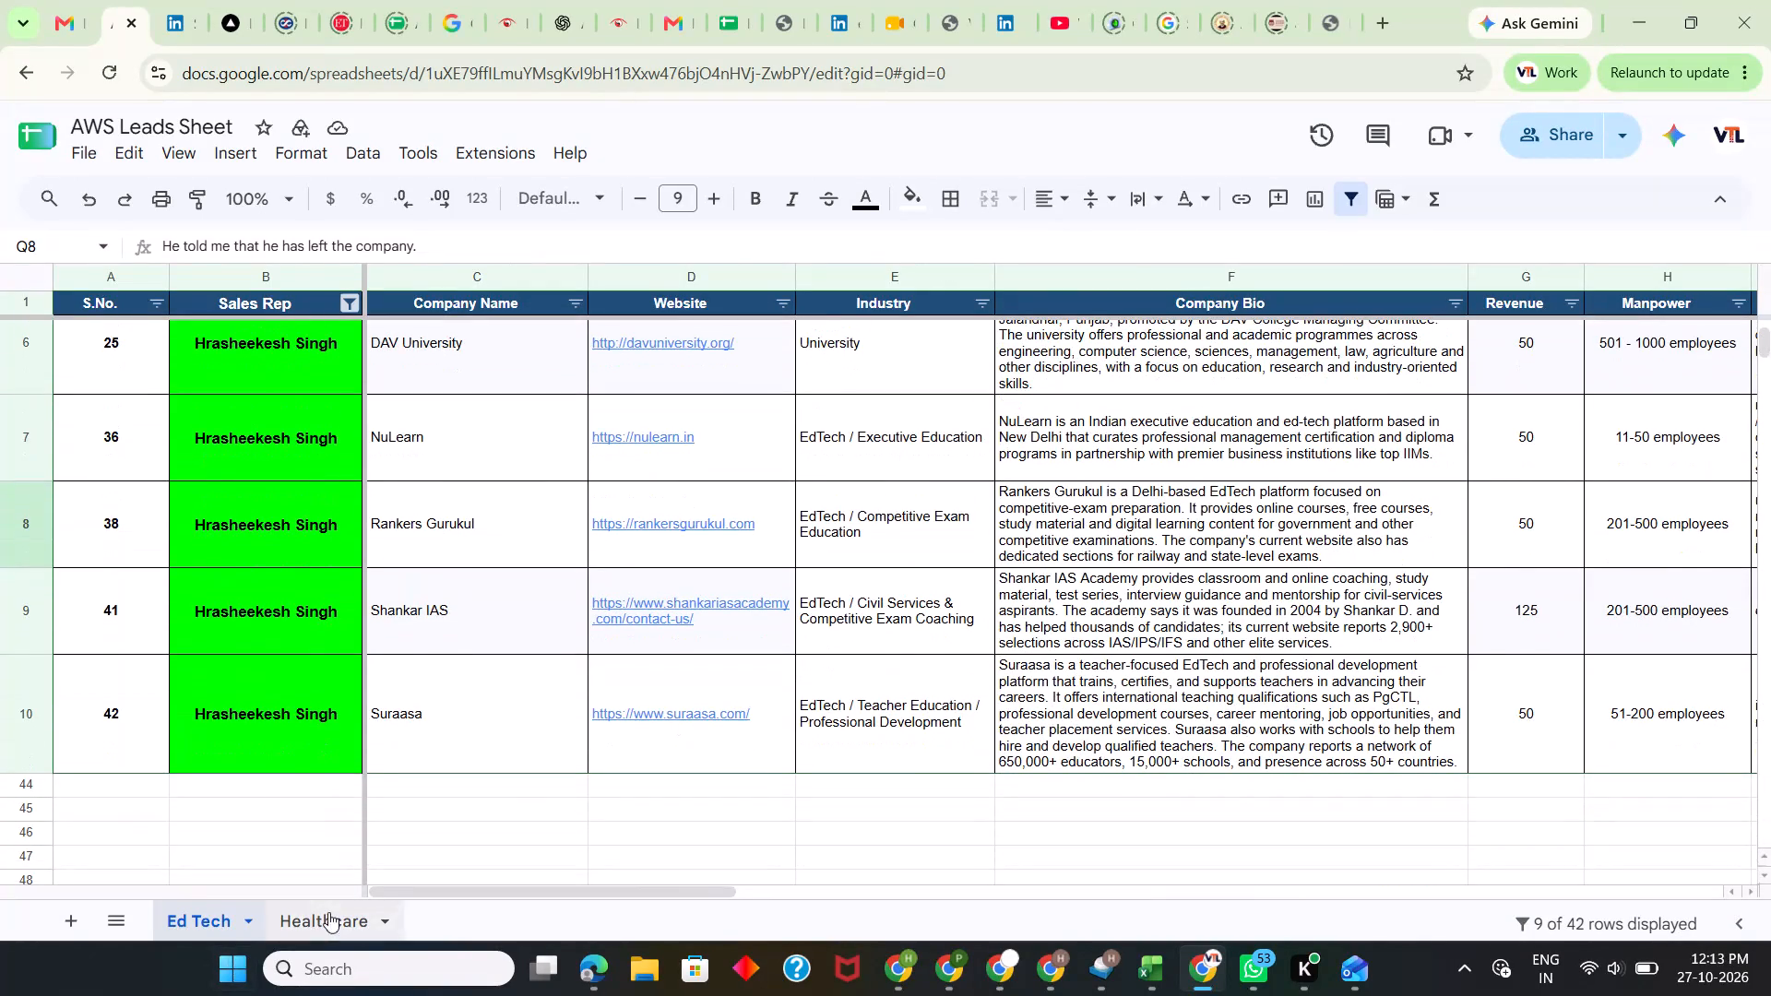
Switch to the Healthcare sheet and review the companies and assigned sales reps from Ovum Hospitals down to Akhand Jyoti.
left_click(328, 912)
scroll(328, 912, "down", 2)
scroll(328, 912, "up", 7)
scroll(491, 600, "up", 7)
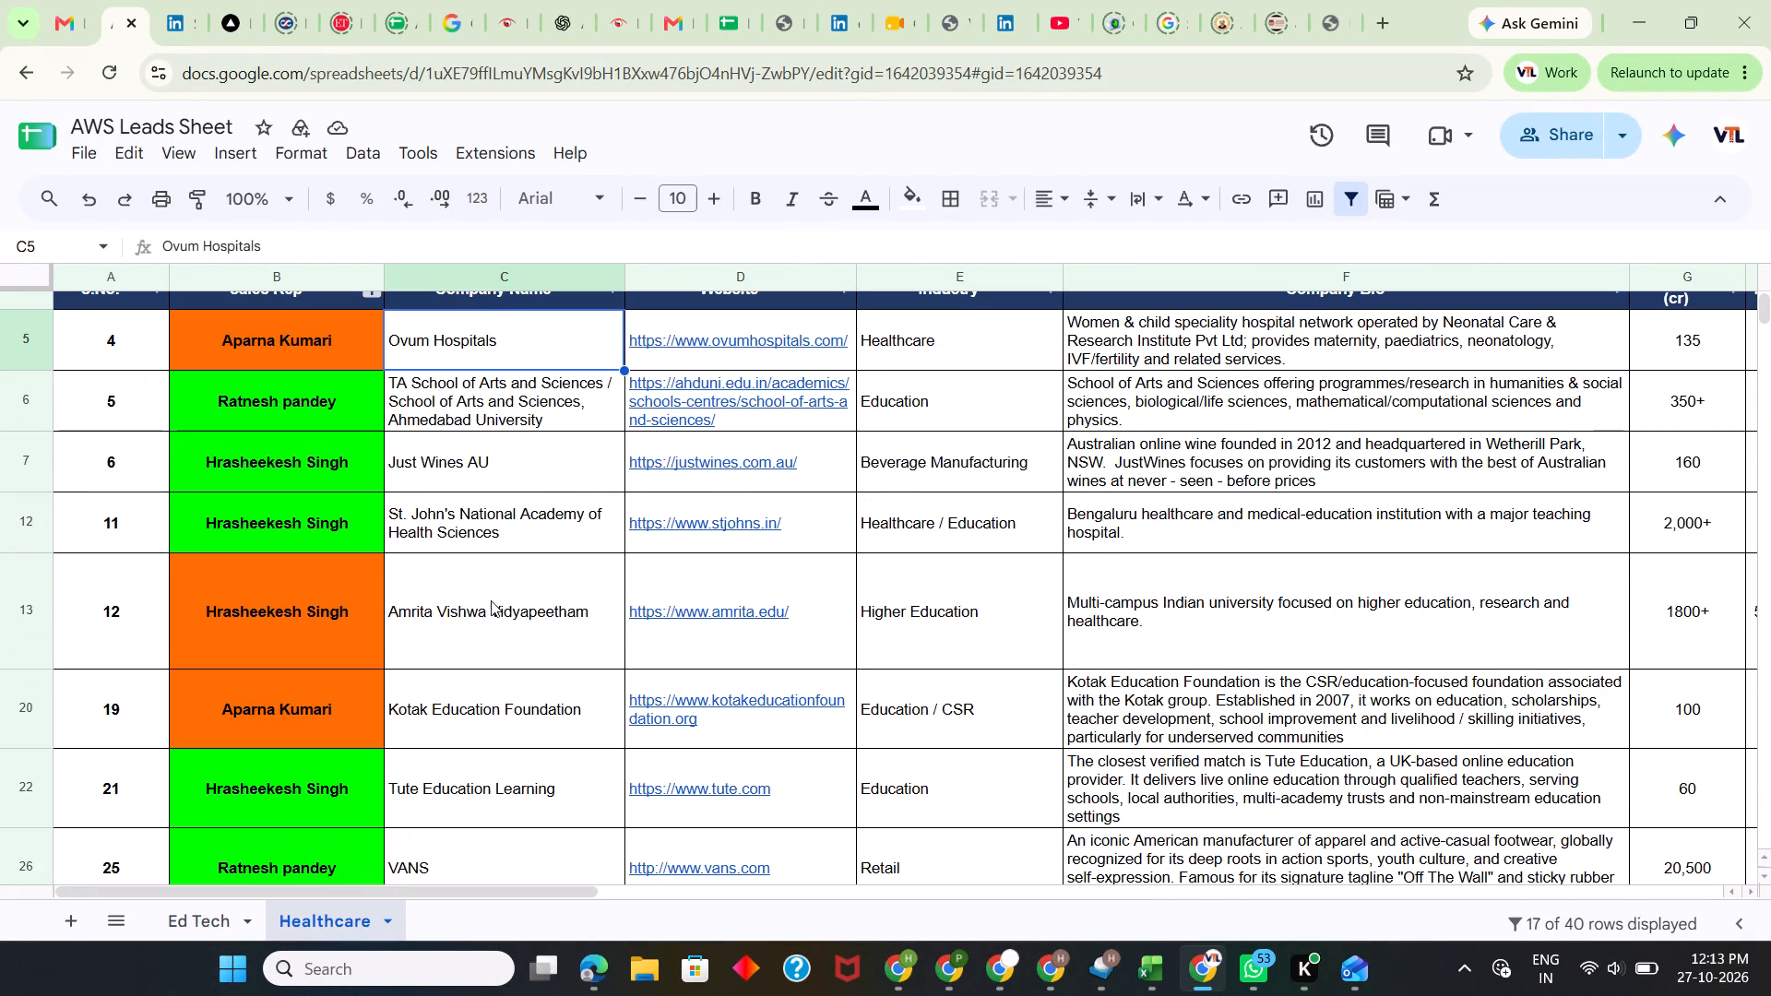
scroll(491, 600, "down", 5)
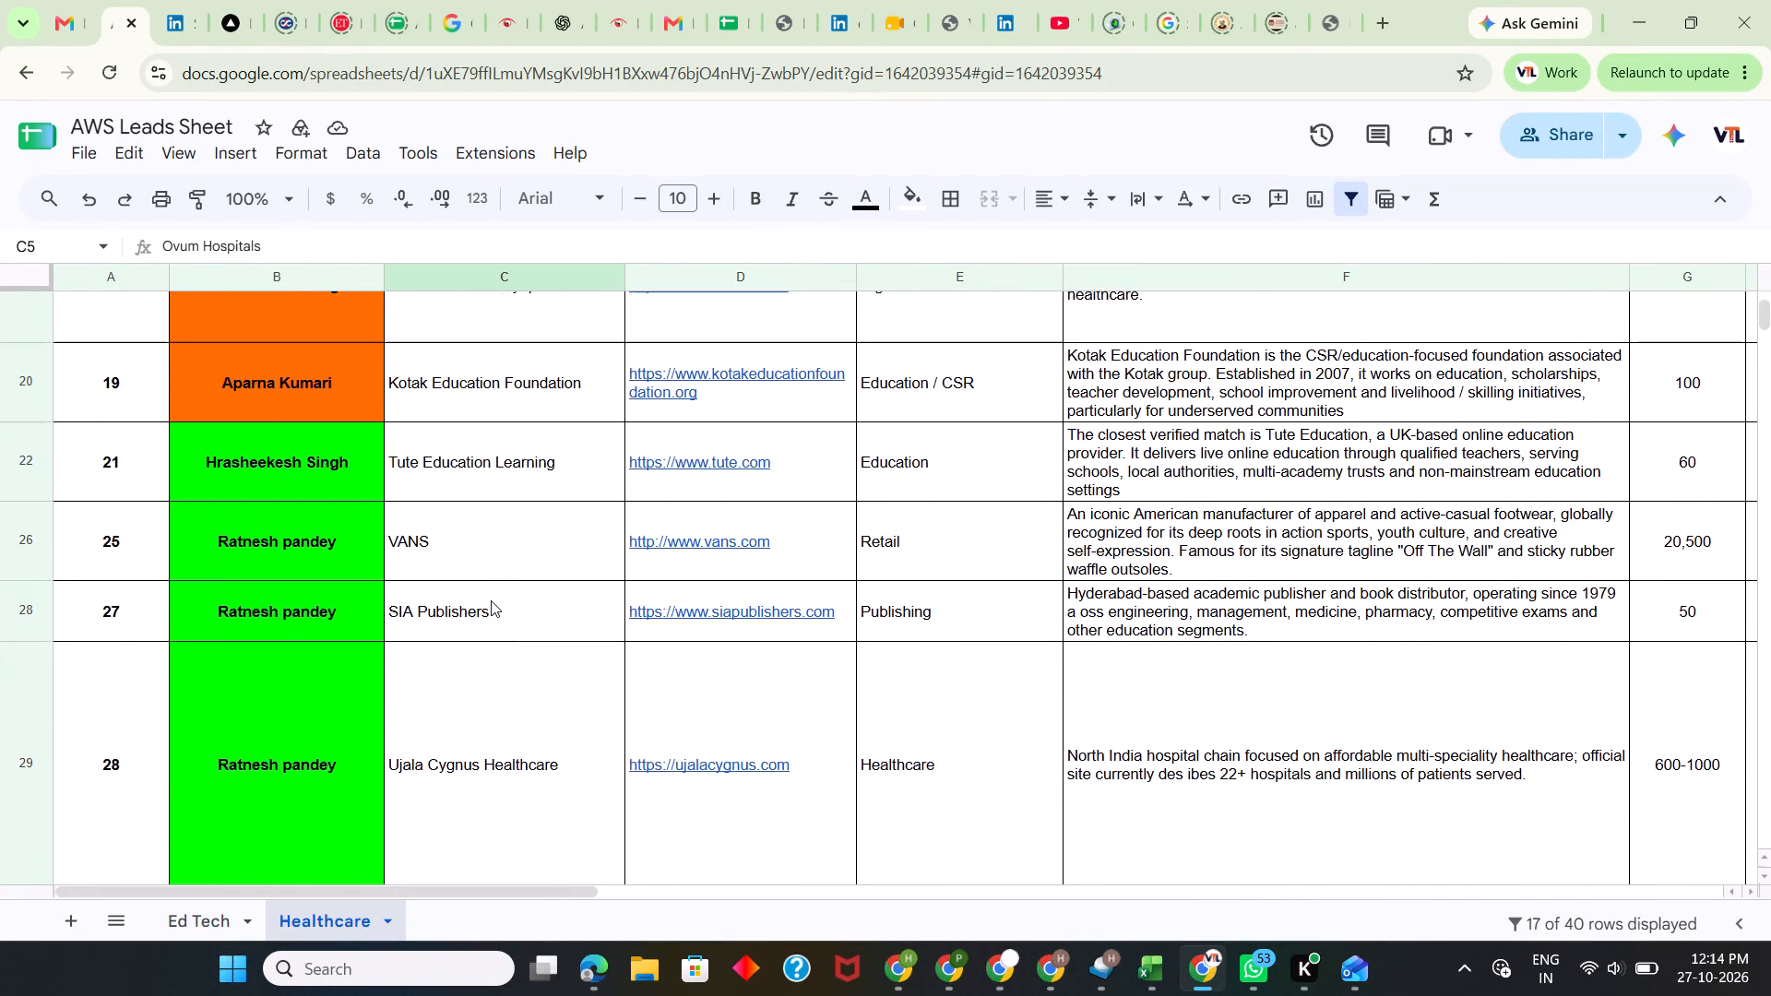
scroll(491, 600, "down", 3)
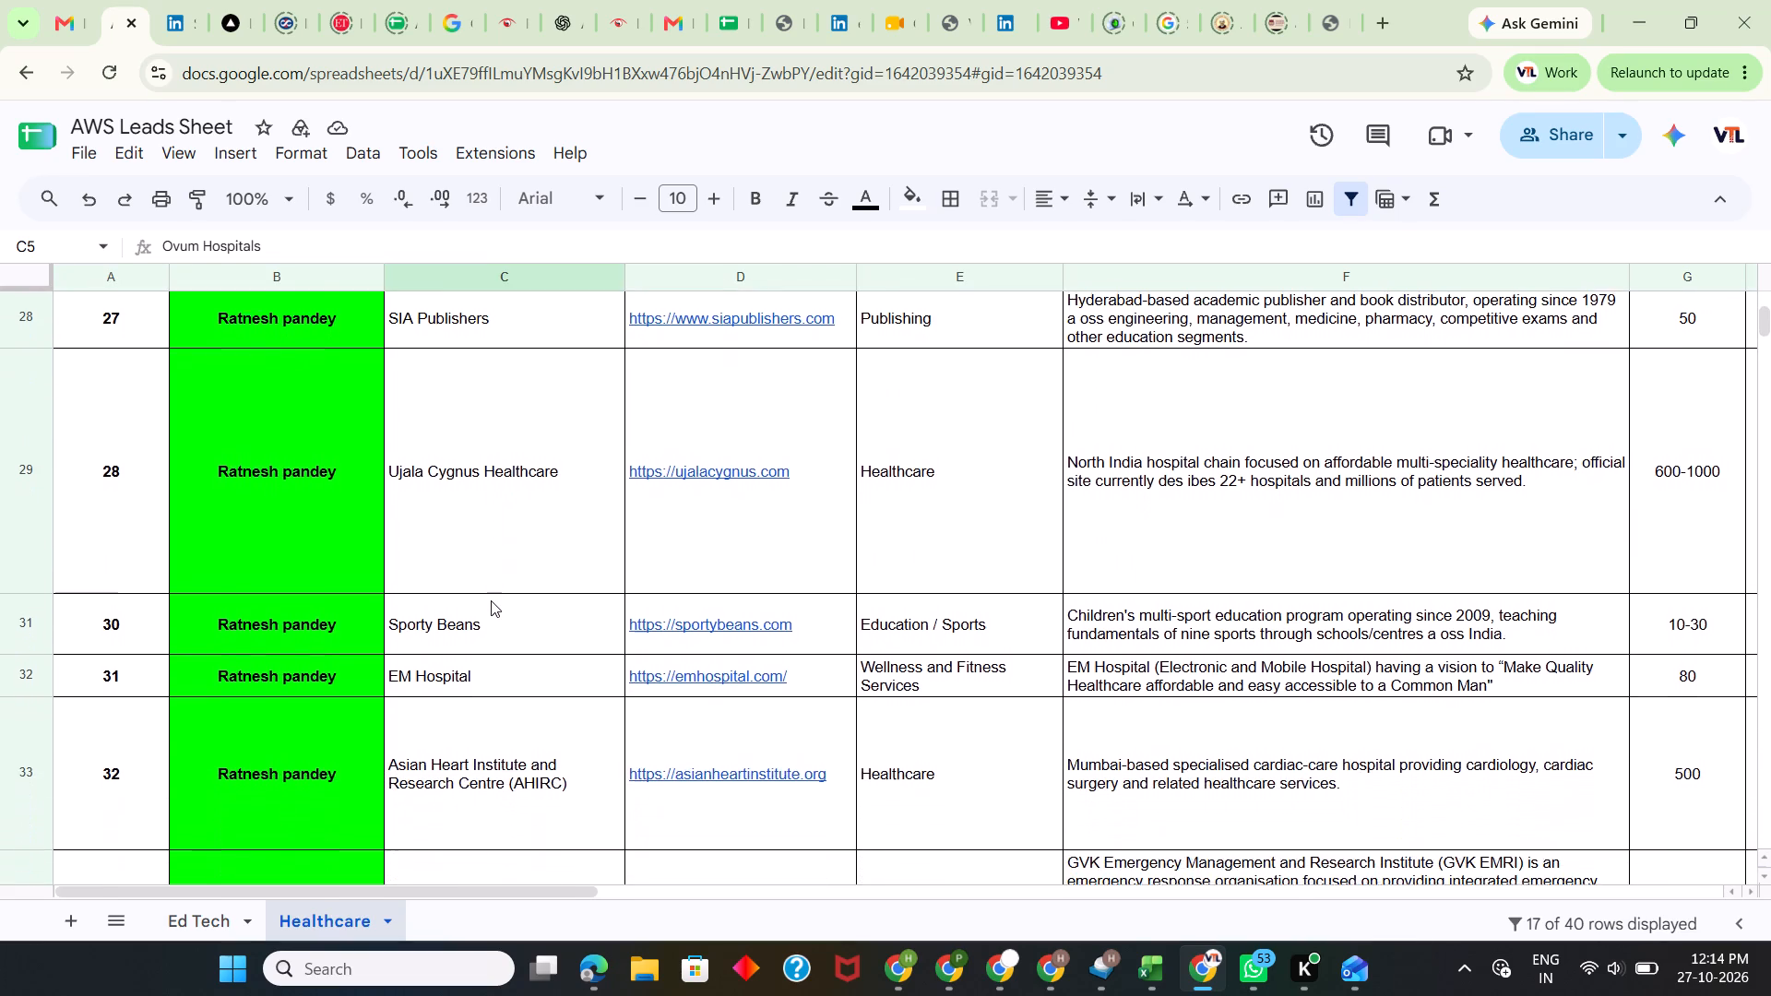
scroll(491, 600, "down", 3)
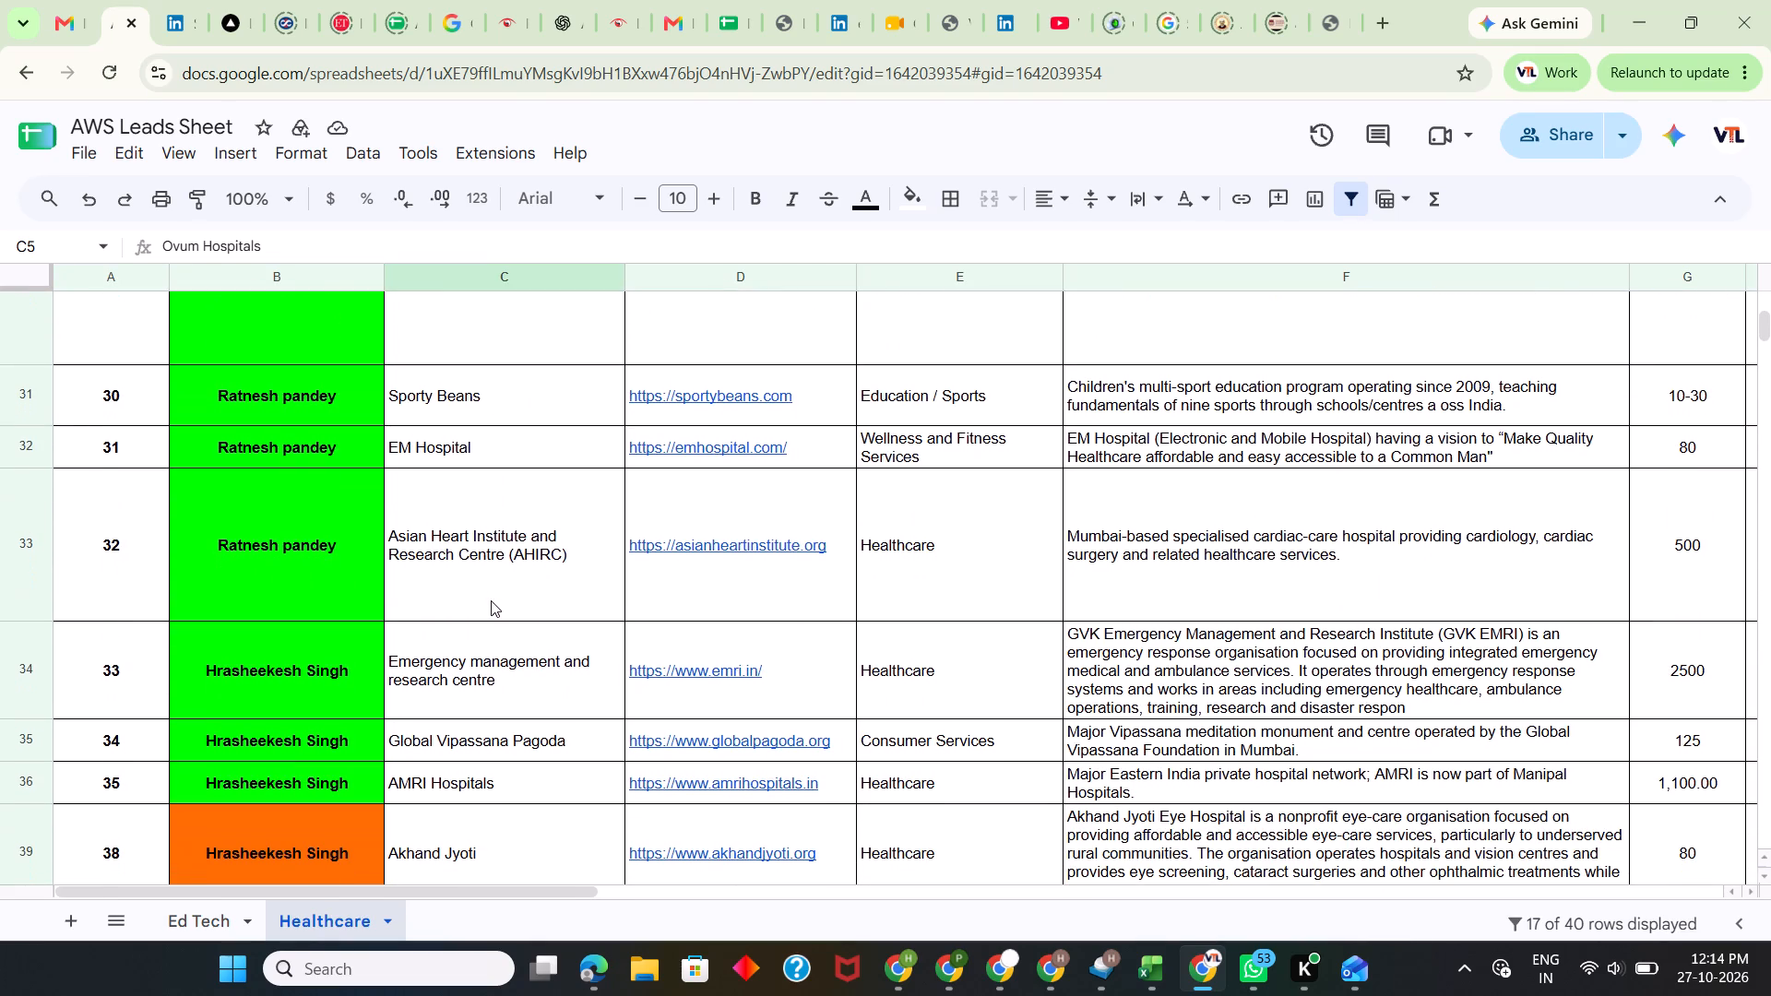
scroll(491, 600, "down", 6)
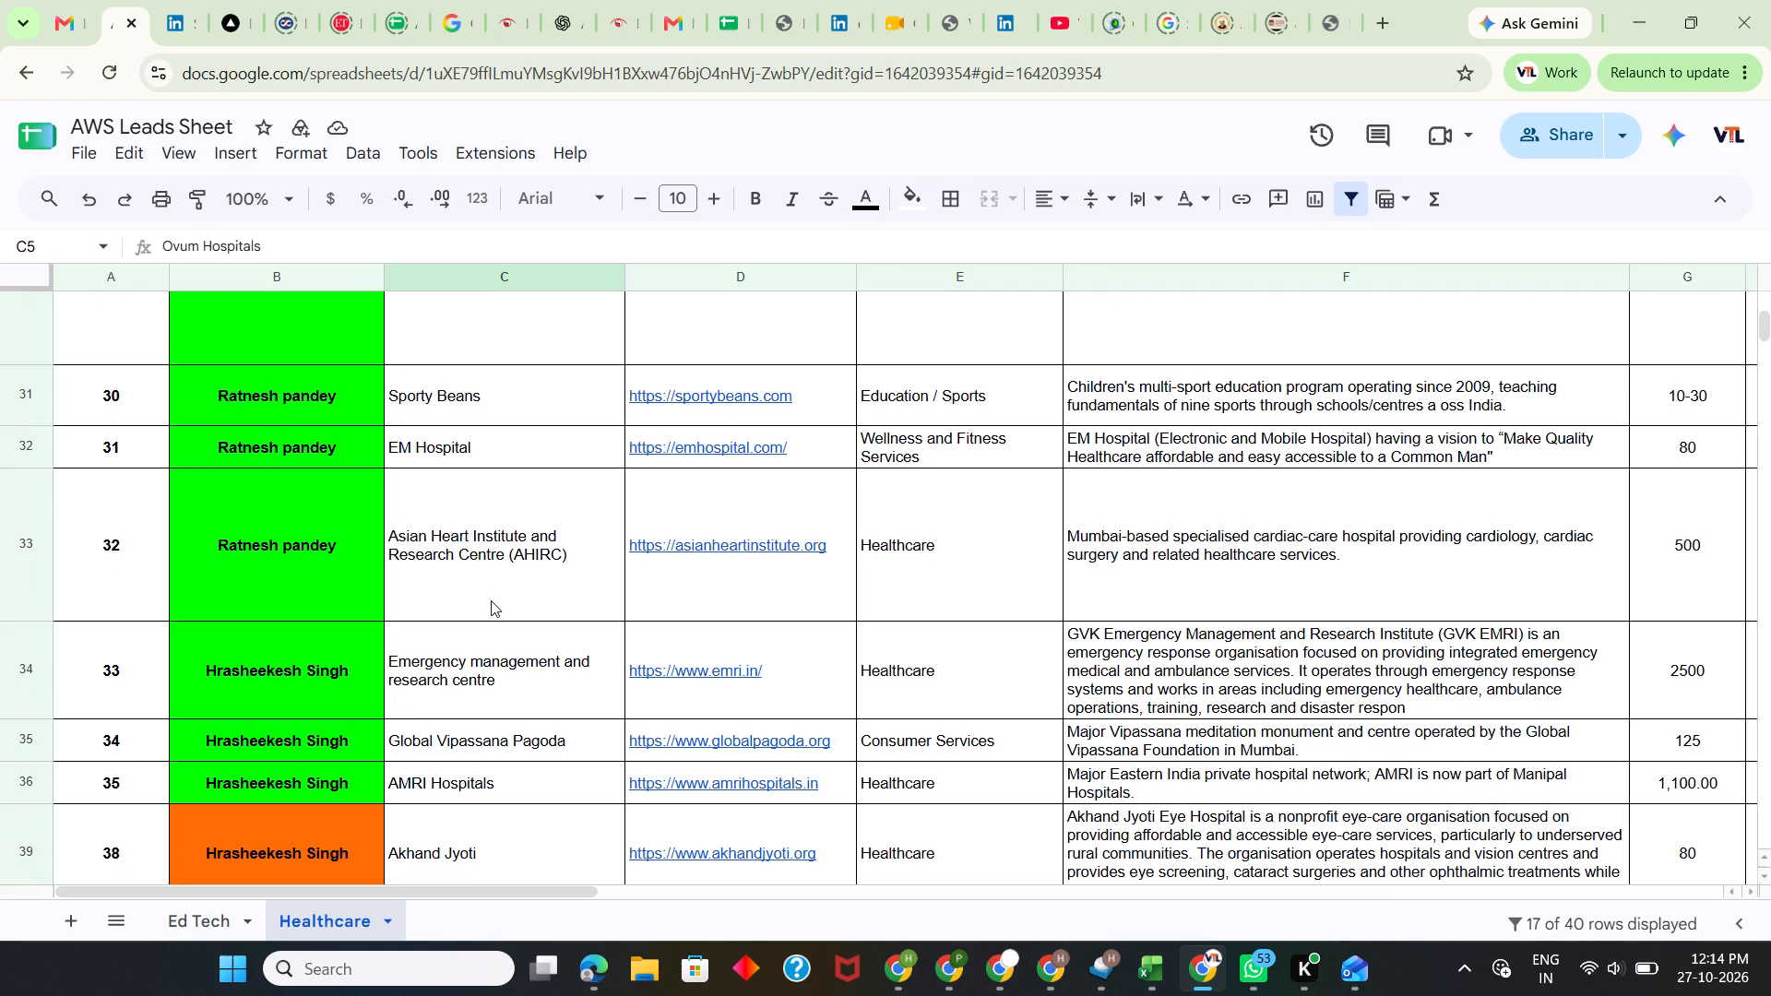
scroll(491, 600, "down", 4)
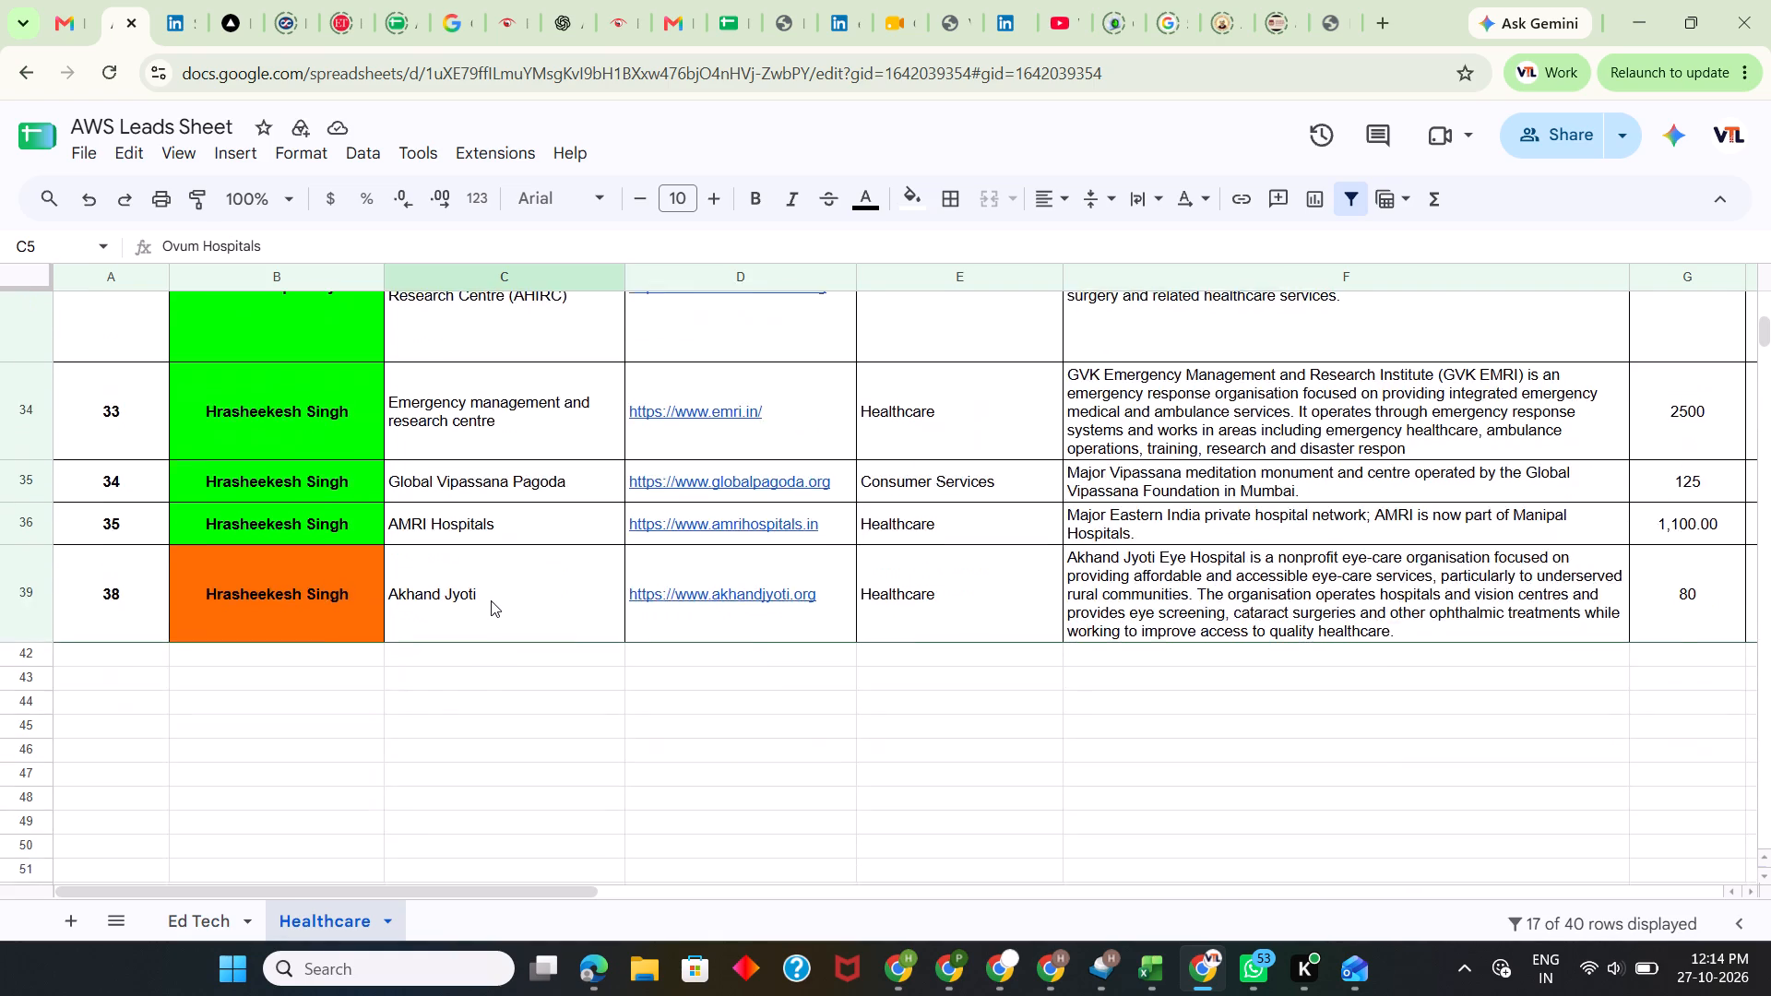
scroll(491, 600, "down", 1)
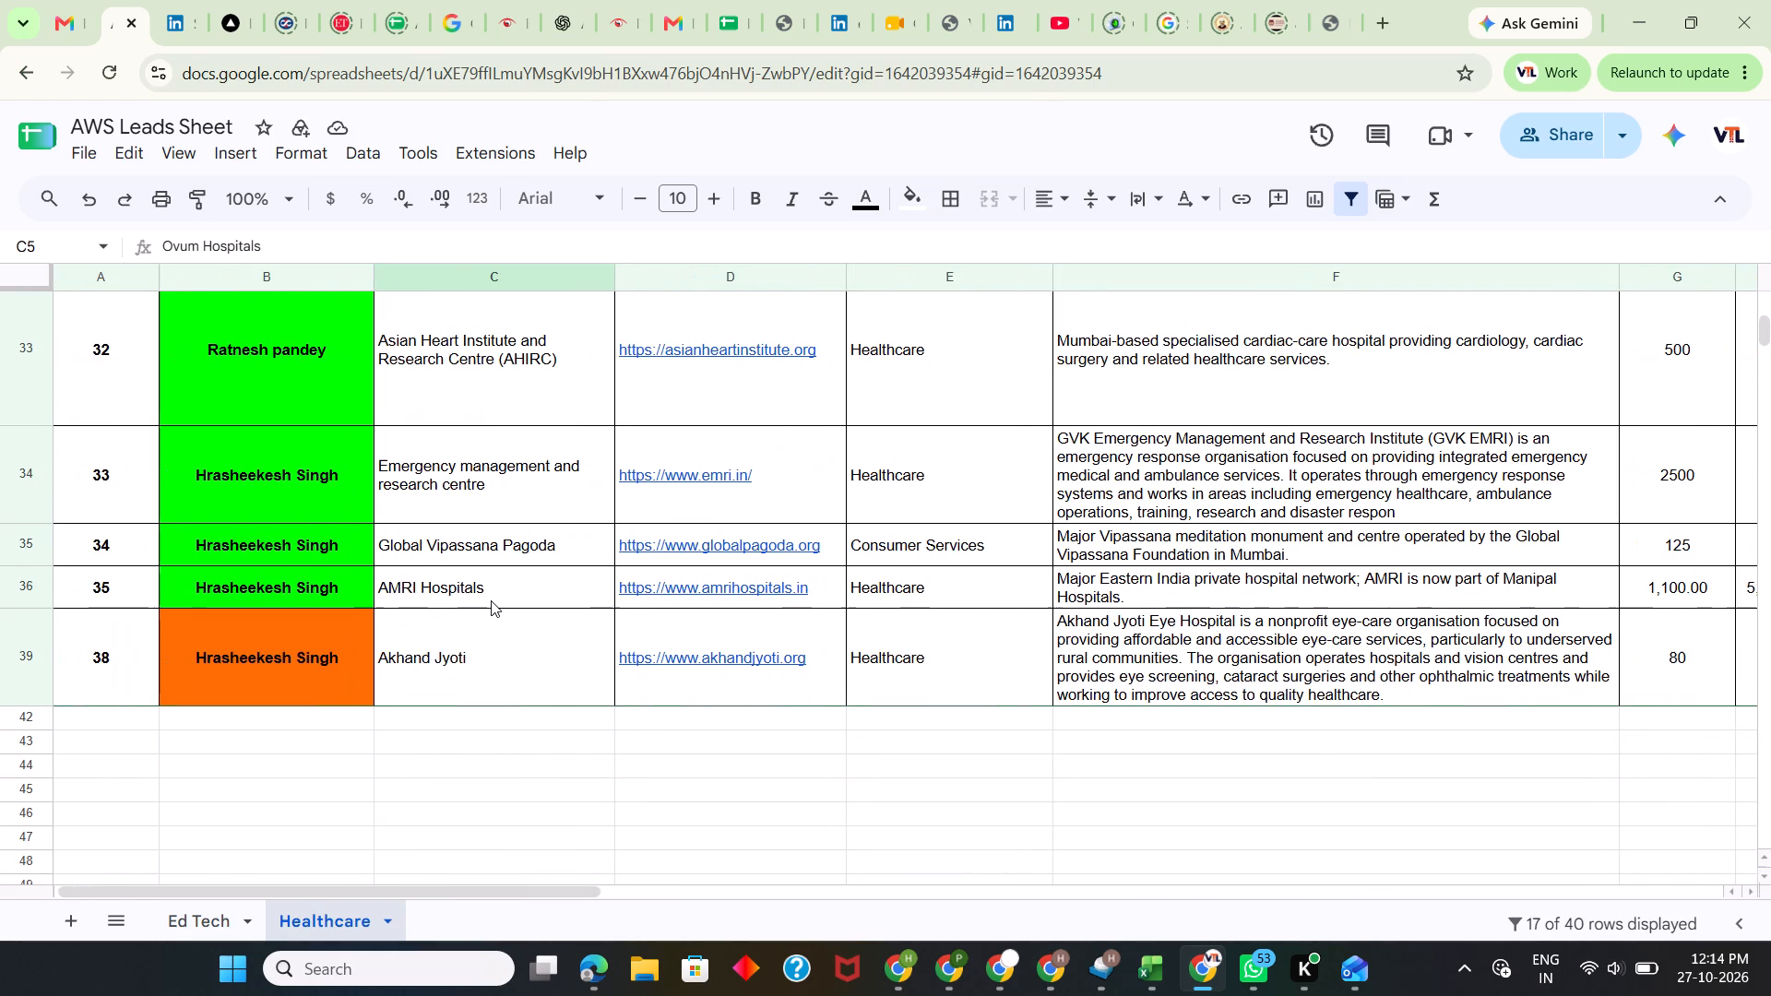
Return to the Ed Tech sheet and compare the call remarks with the contact persons for DAV University through Suraasa.
left_click(177, 942)
left_click(201, 921)
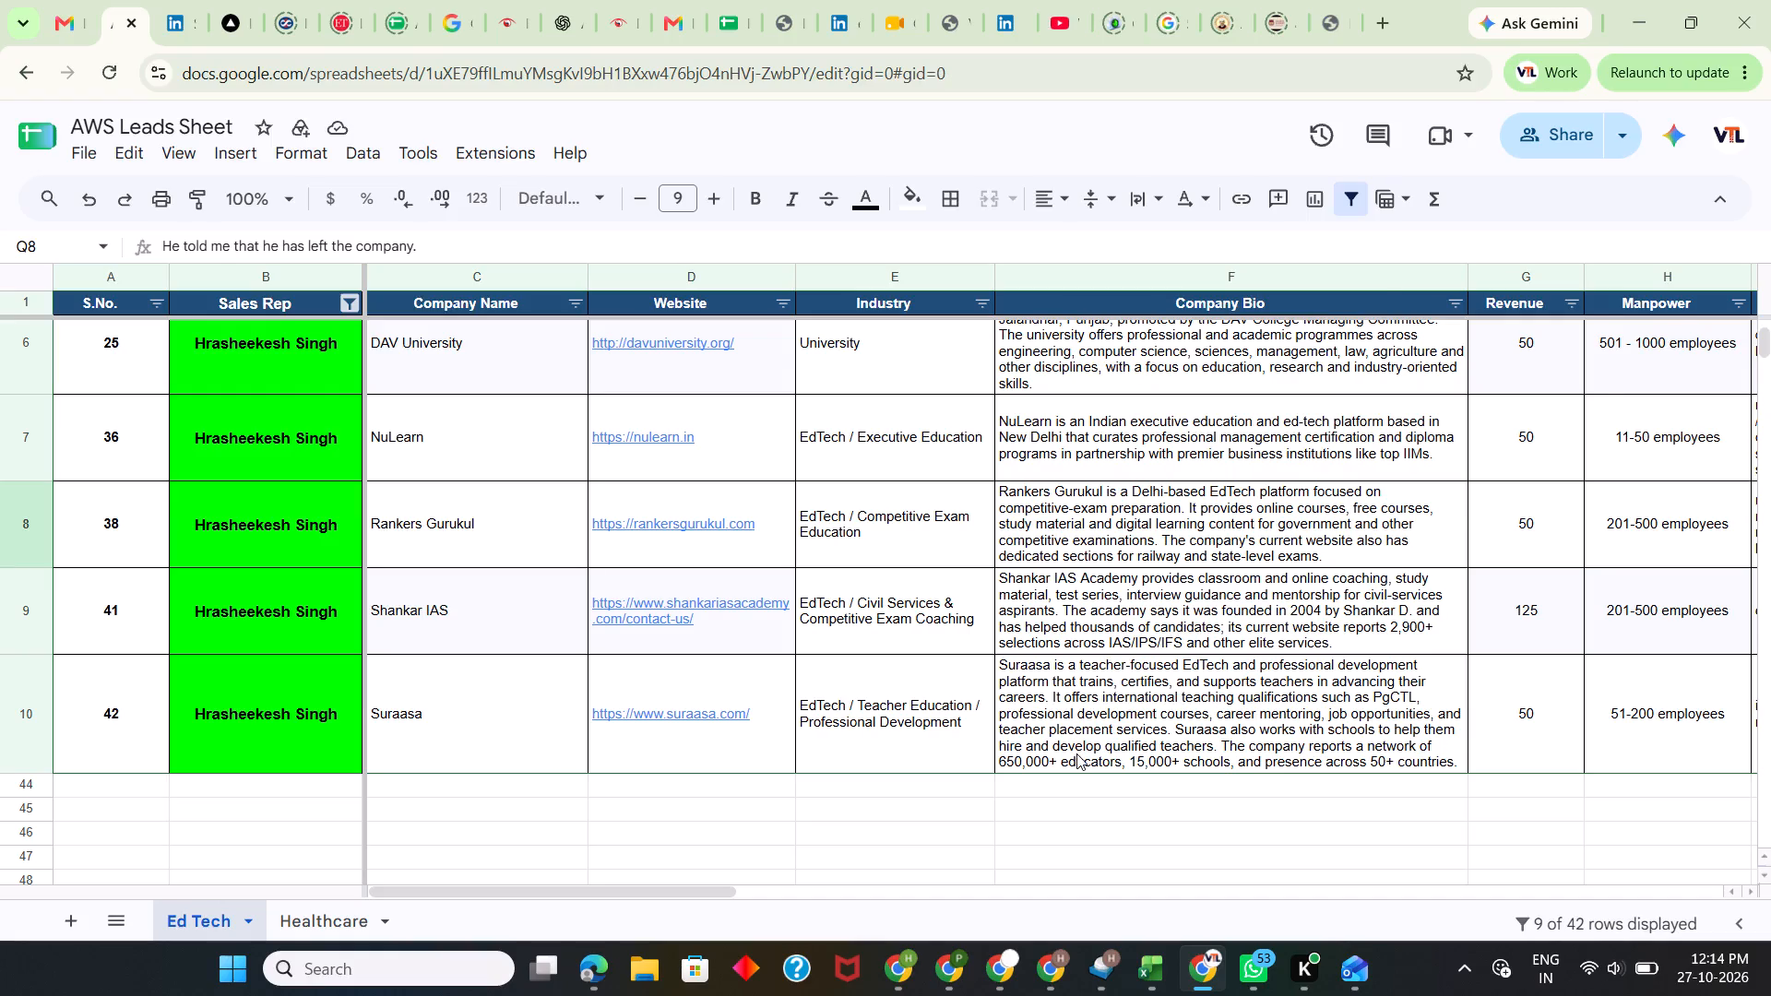
scroll(1076, 753, "left", 10)
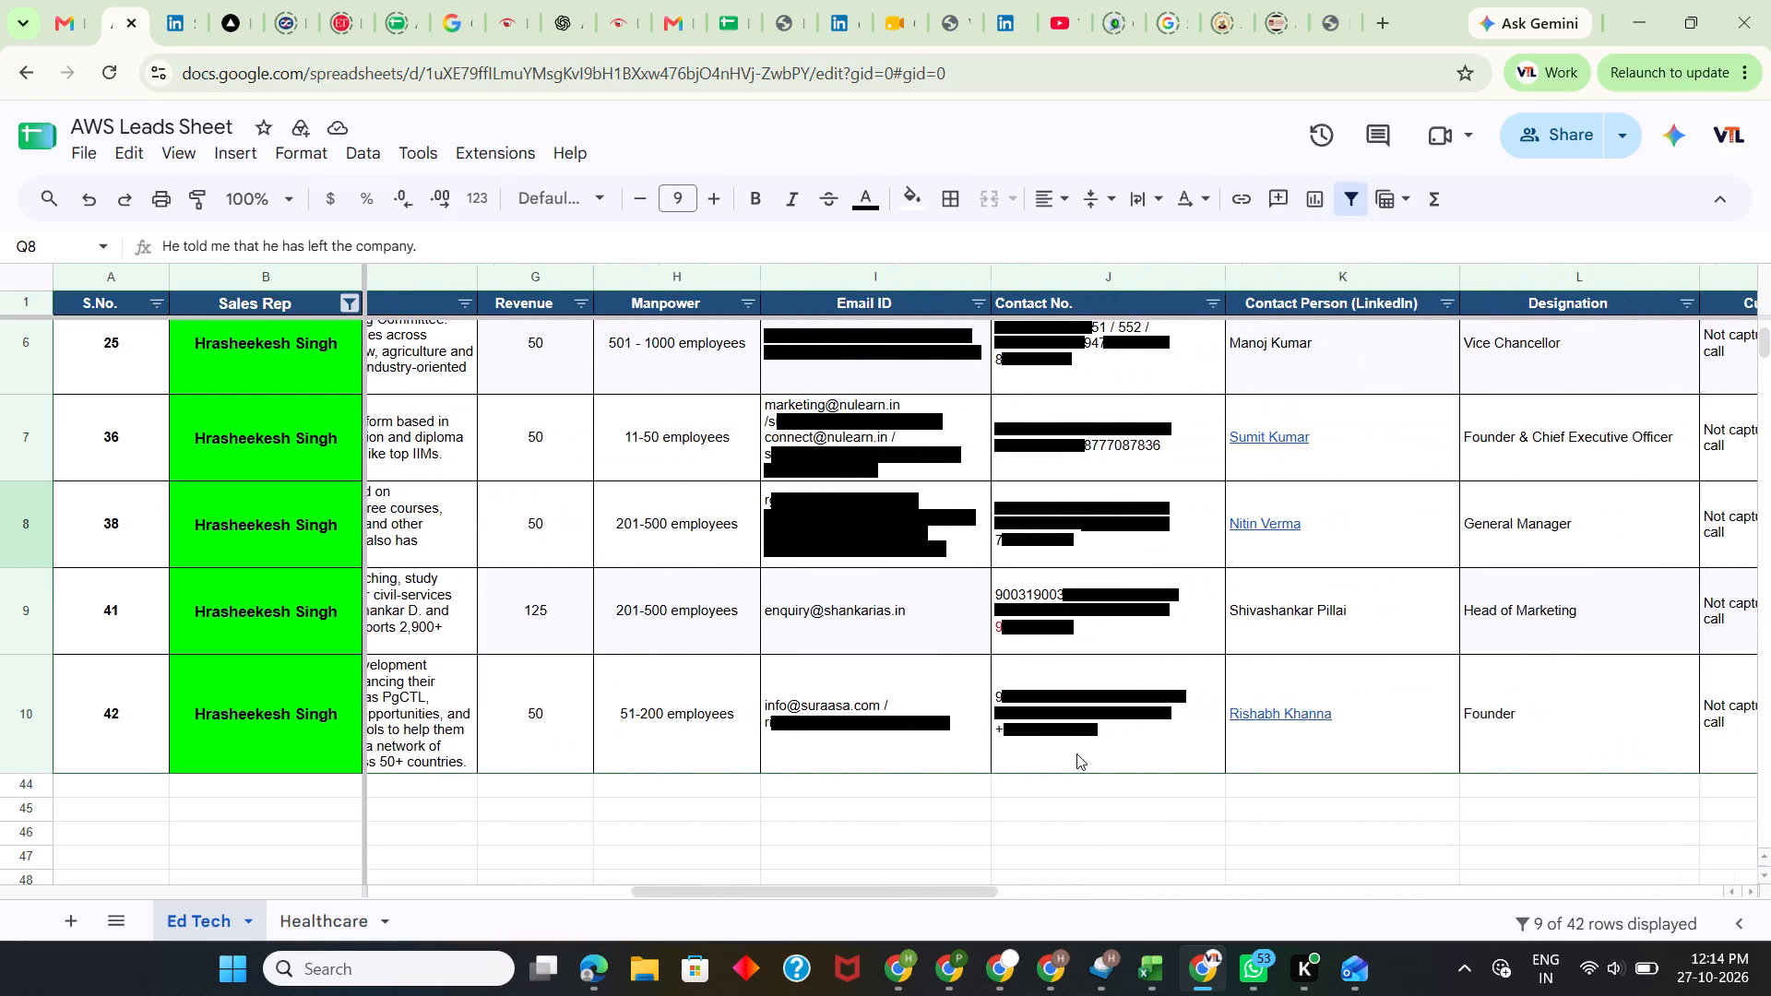
scroll(1076, 753, "left", 6)
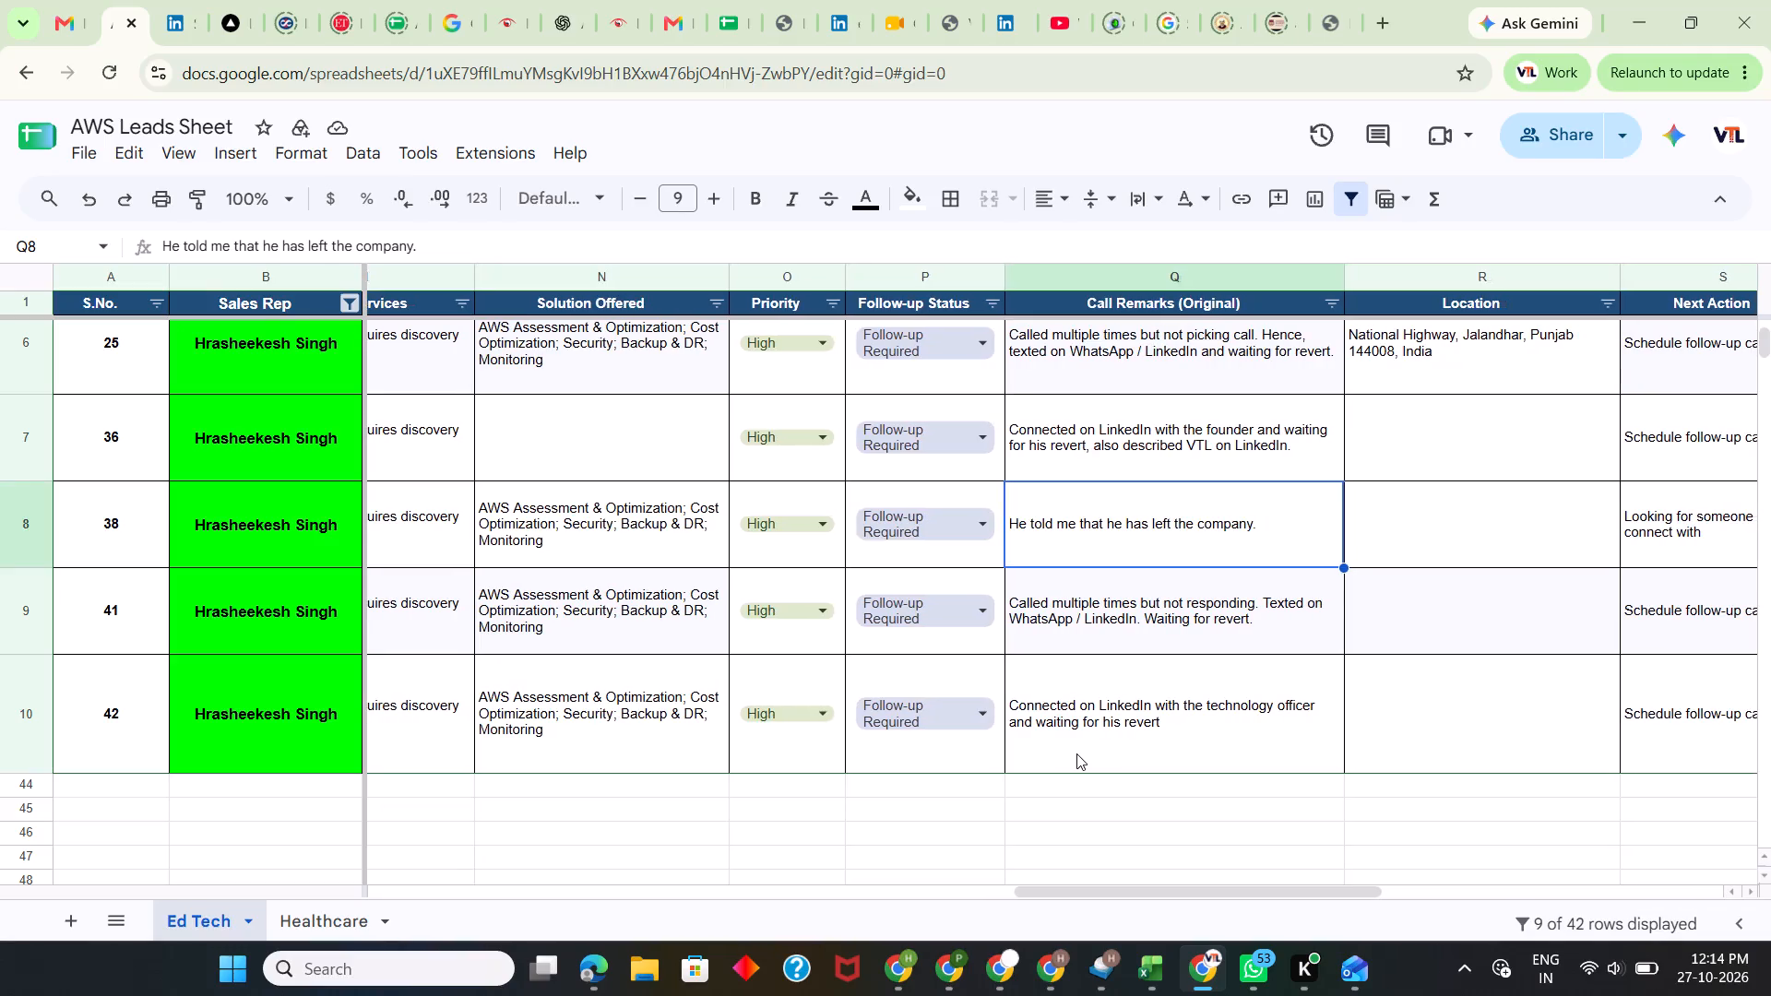
scroll(1076, 753, "right", 7)
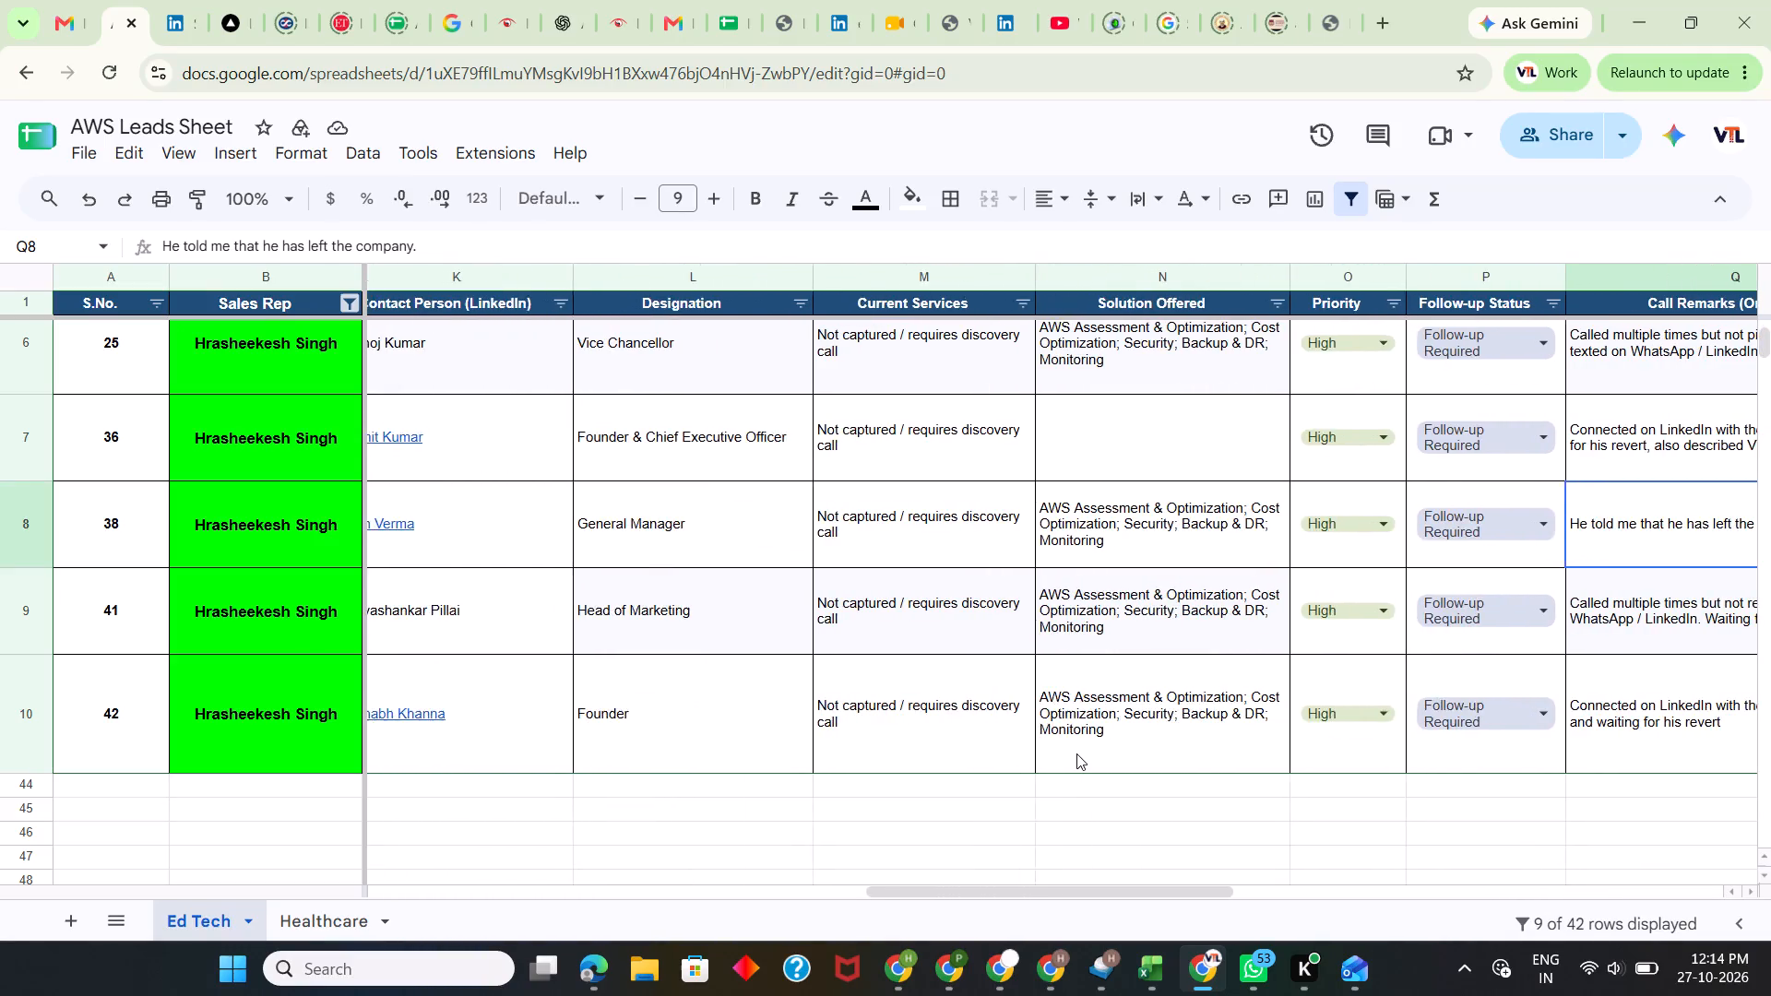
scroll(1076, 753, "right", 1)
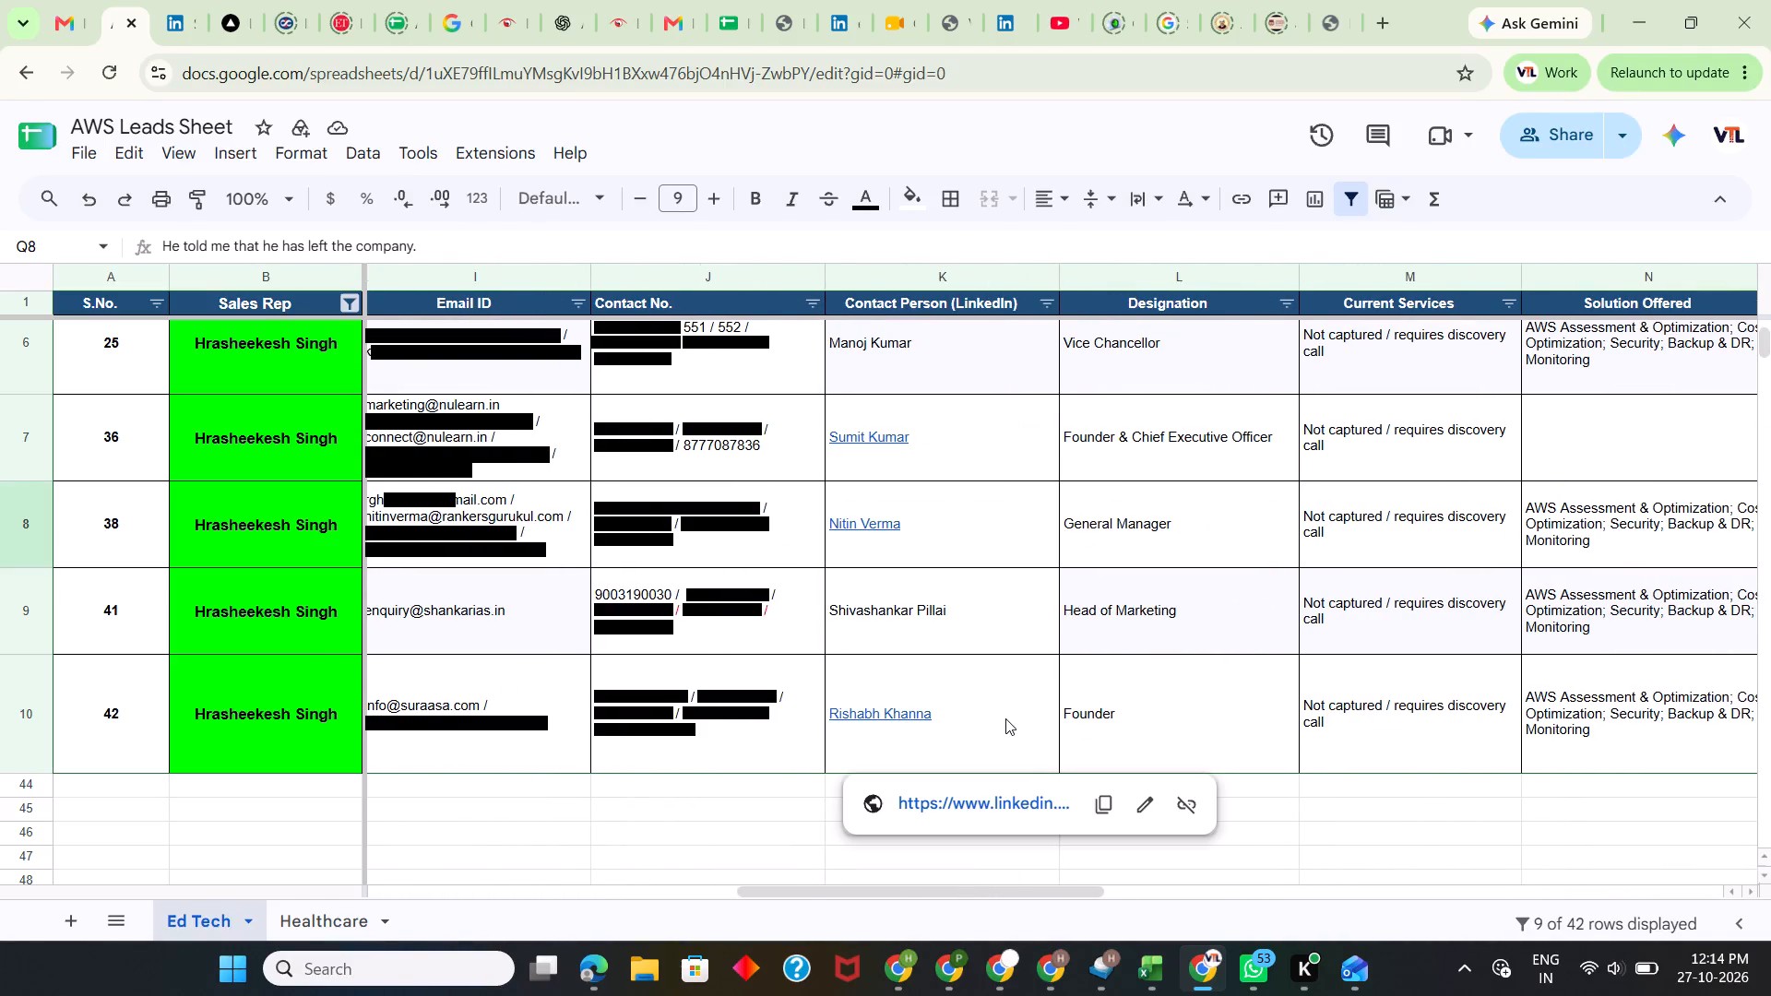
Replace Suraasa's contact person with the name of the technology officer connected with on LinkedIn.
left_click(1005, 718)
scroll(1005, 718, "up", 1)
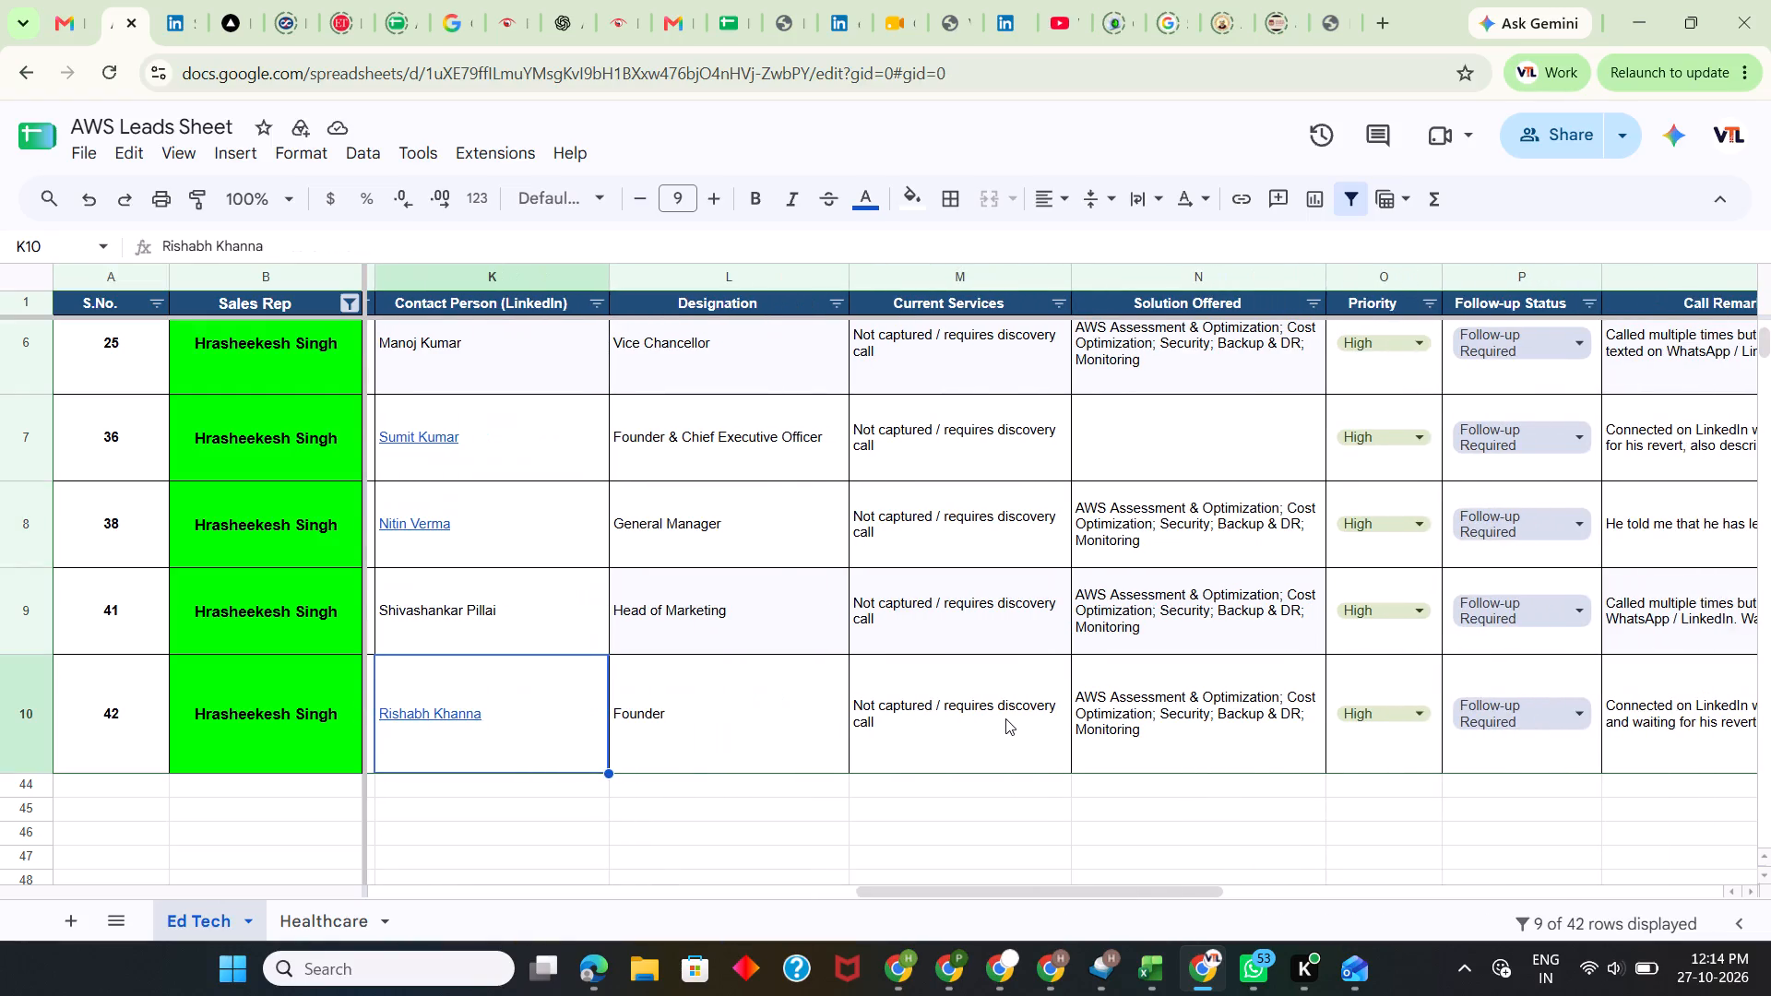
scroll(1005, 718, "up", 1)
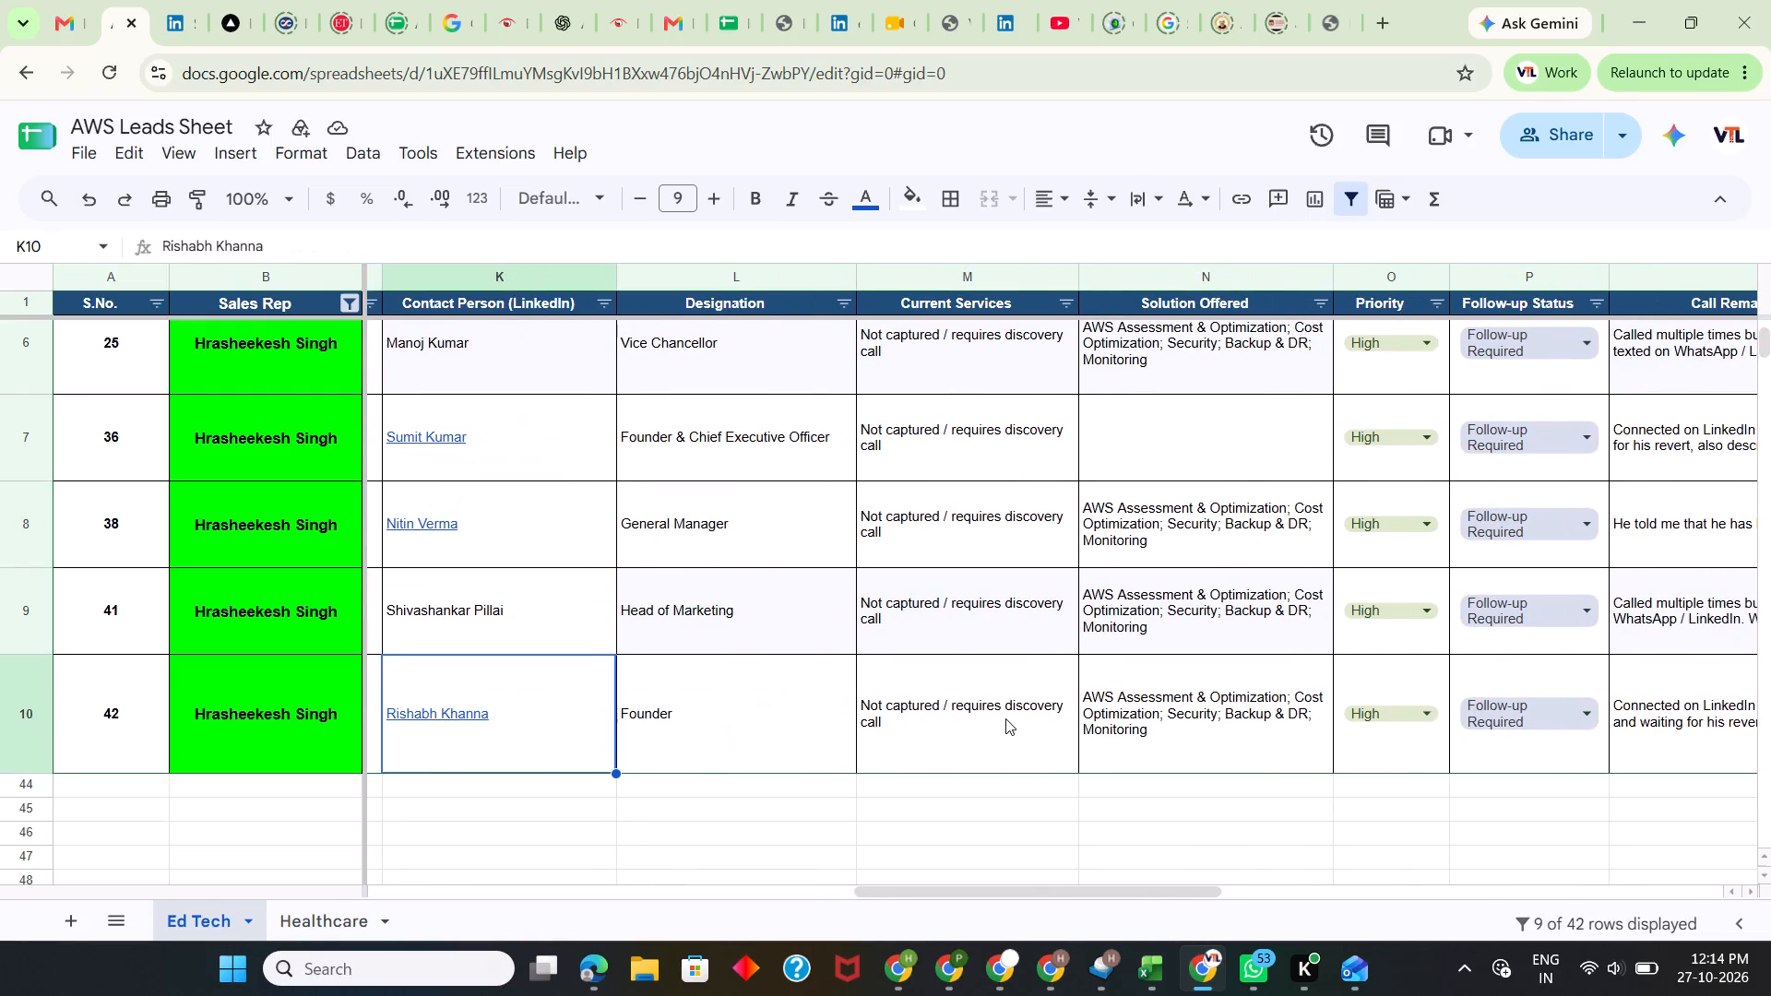
scroll(1005, 718, "up", 1)
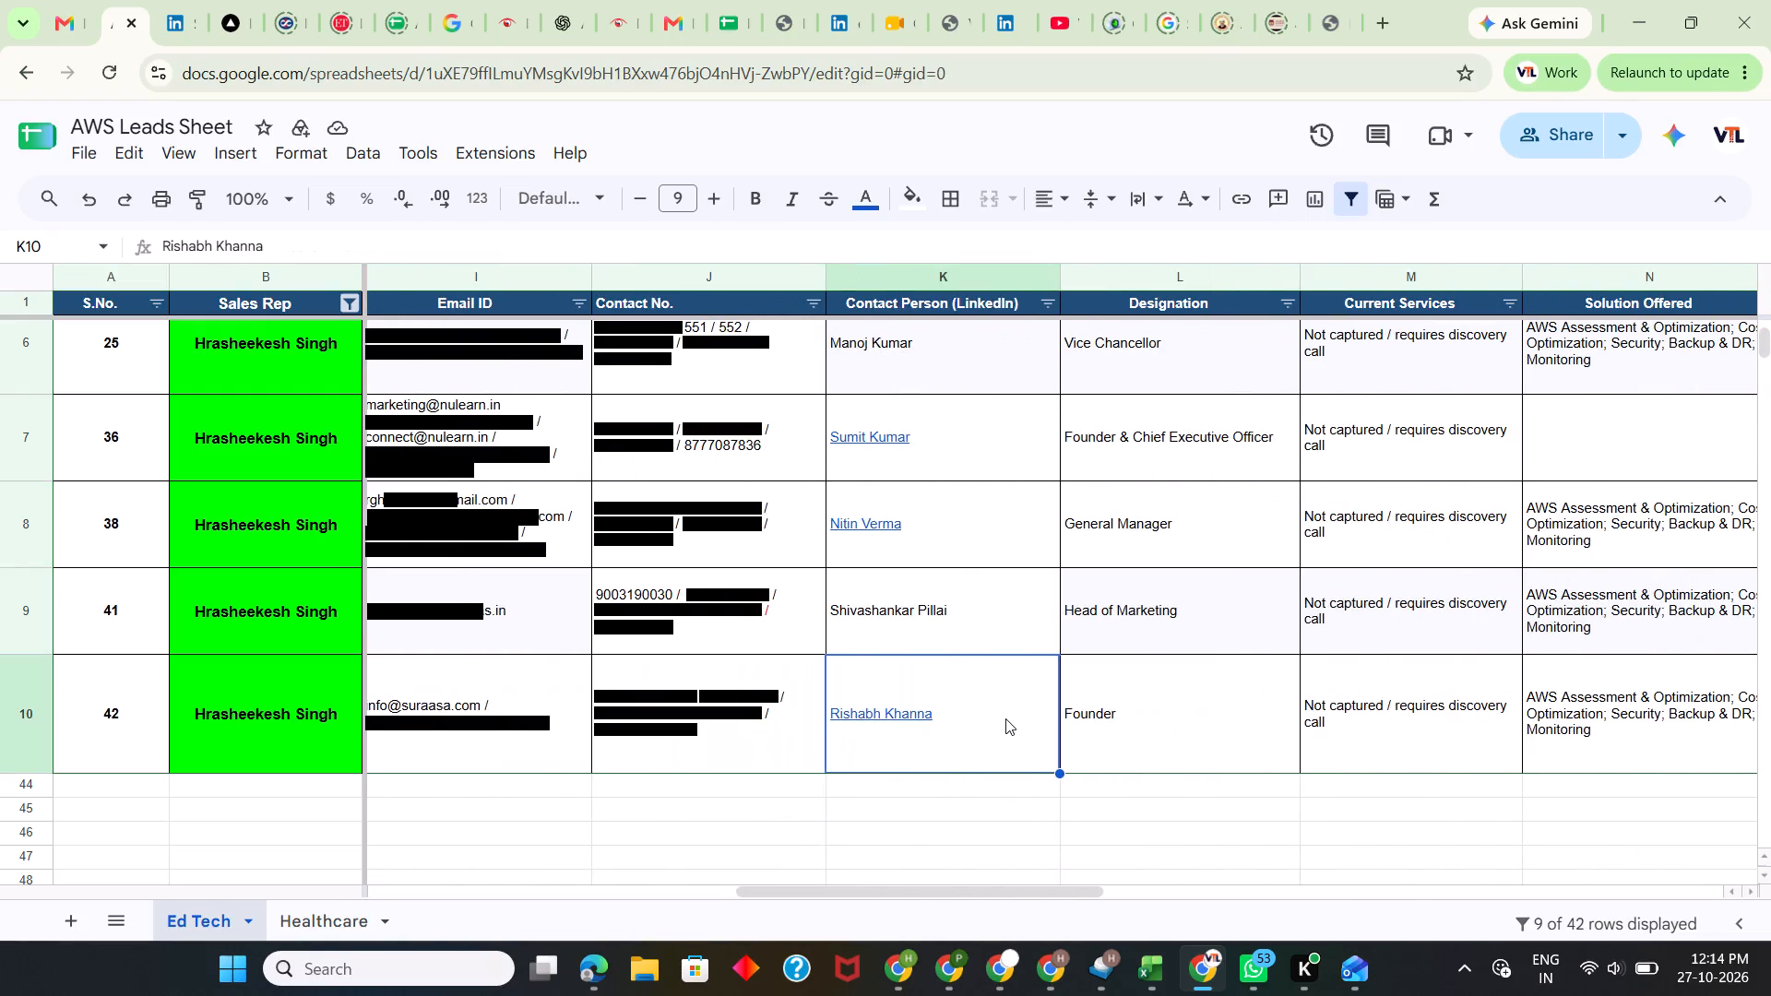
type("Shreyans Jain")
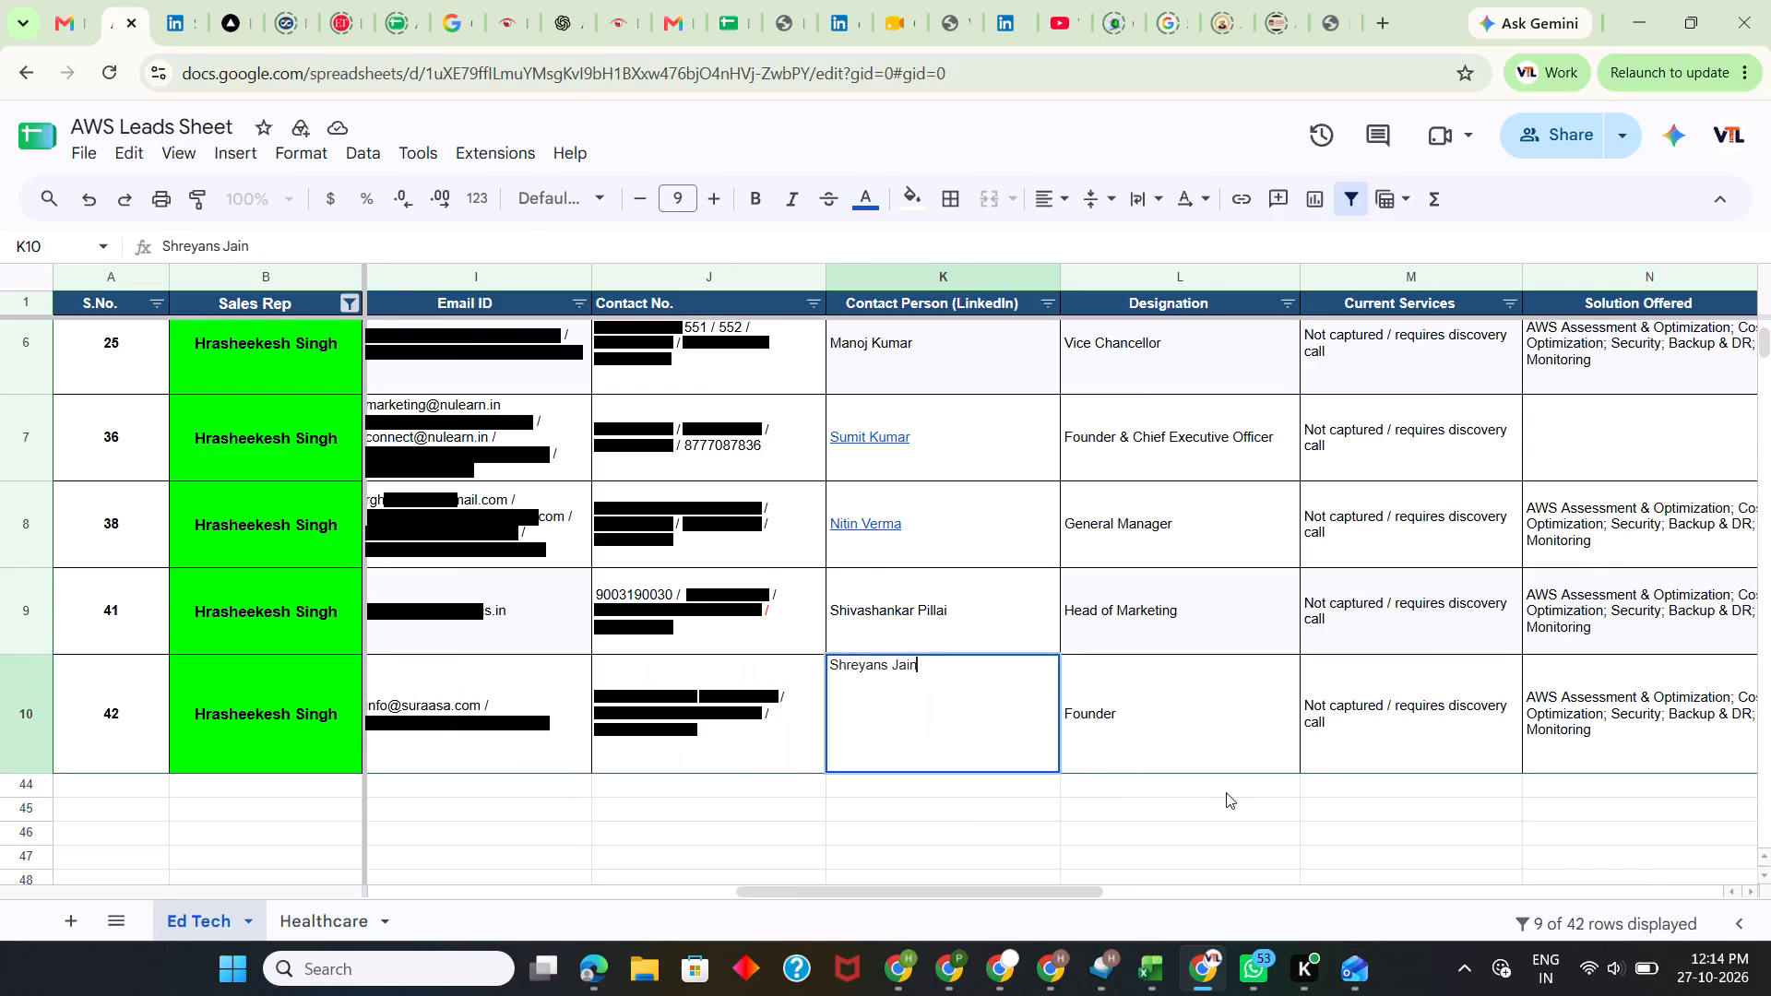
Check the new Suraasa contact's current role on LinkedIn and set the designation in the Suraasa row to Technology Lead.
left_click(1228, 714)
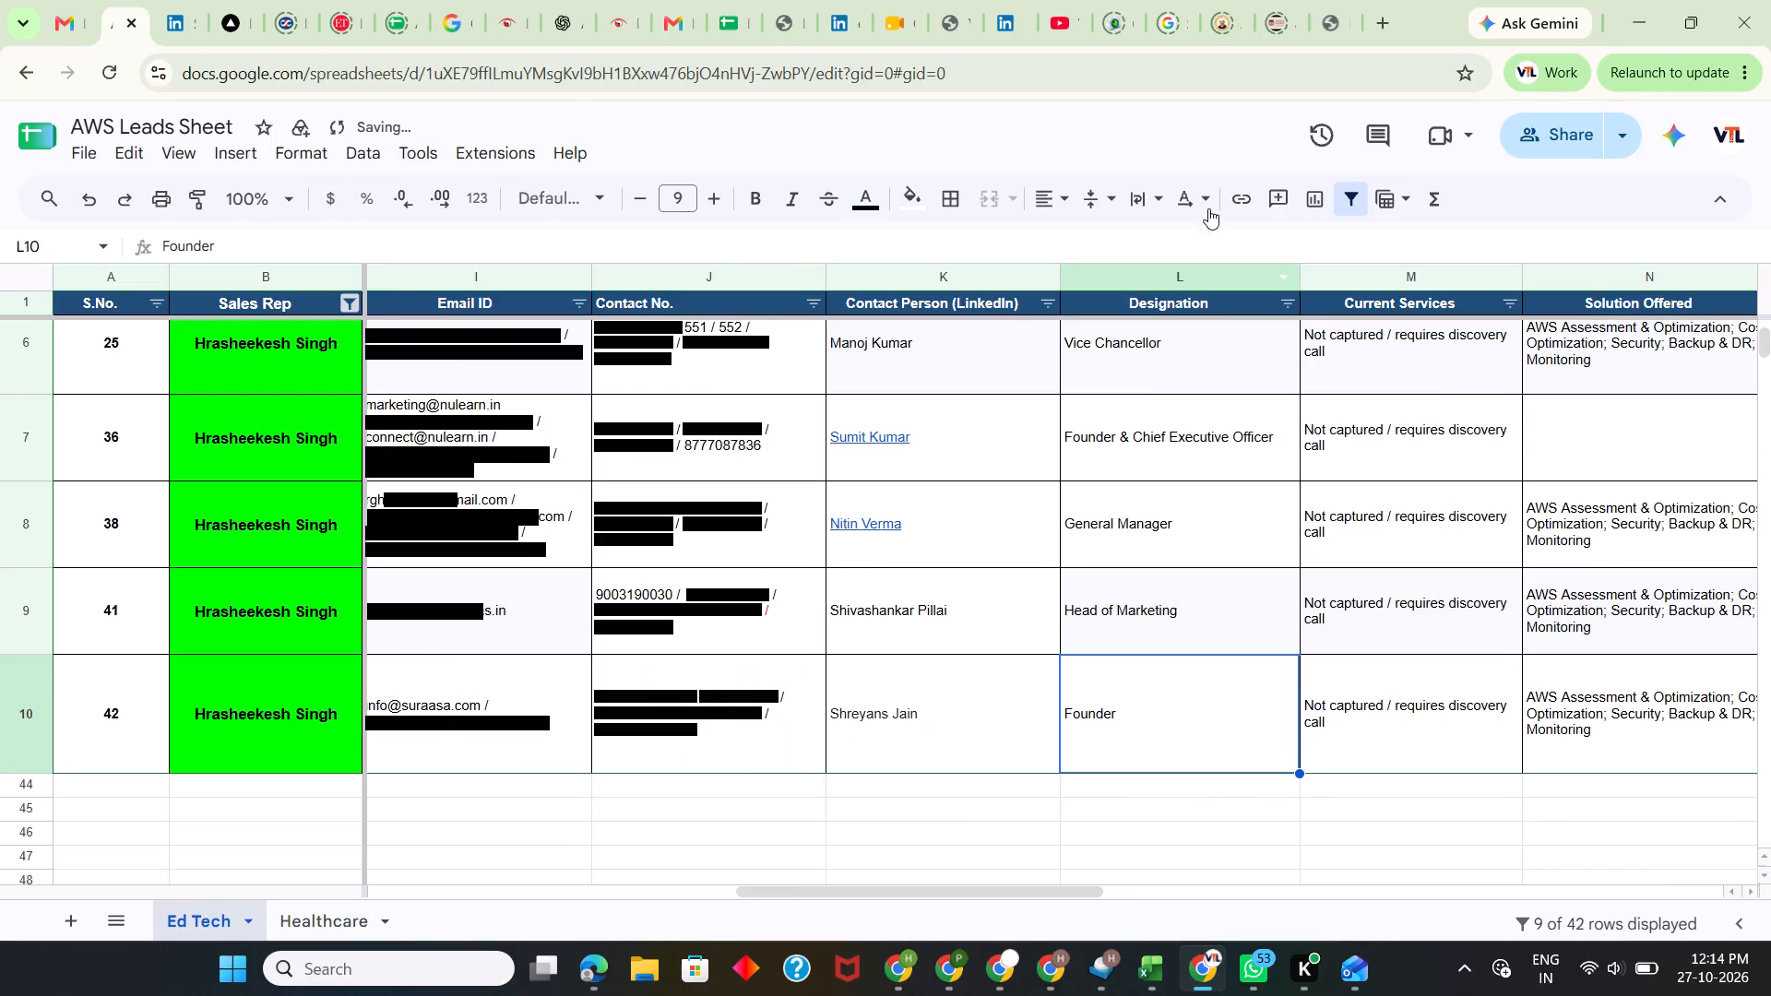
left_click(1056, 970)
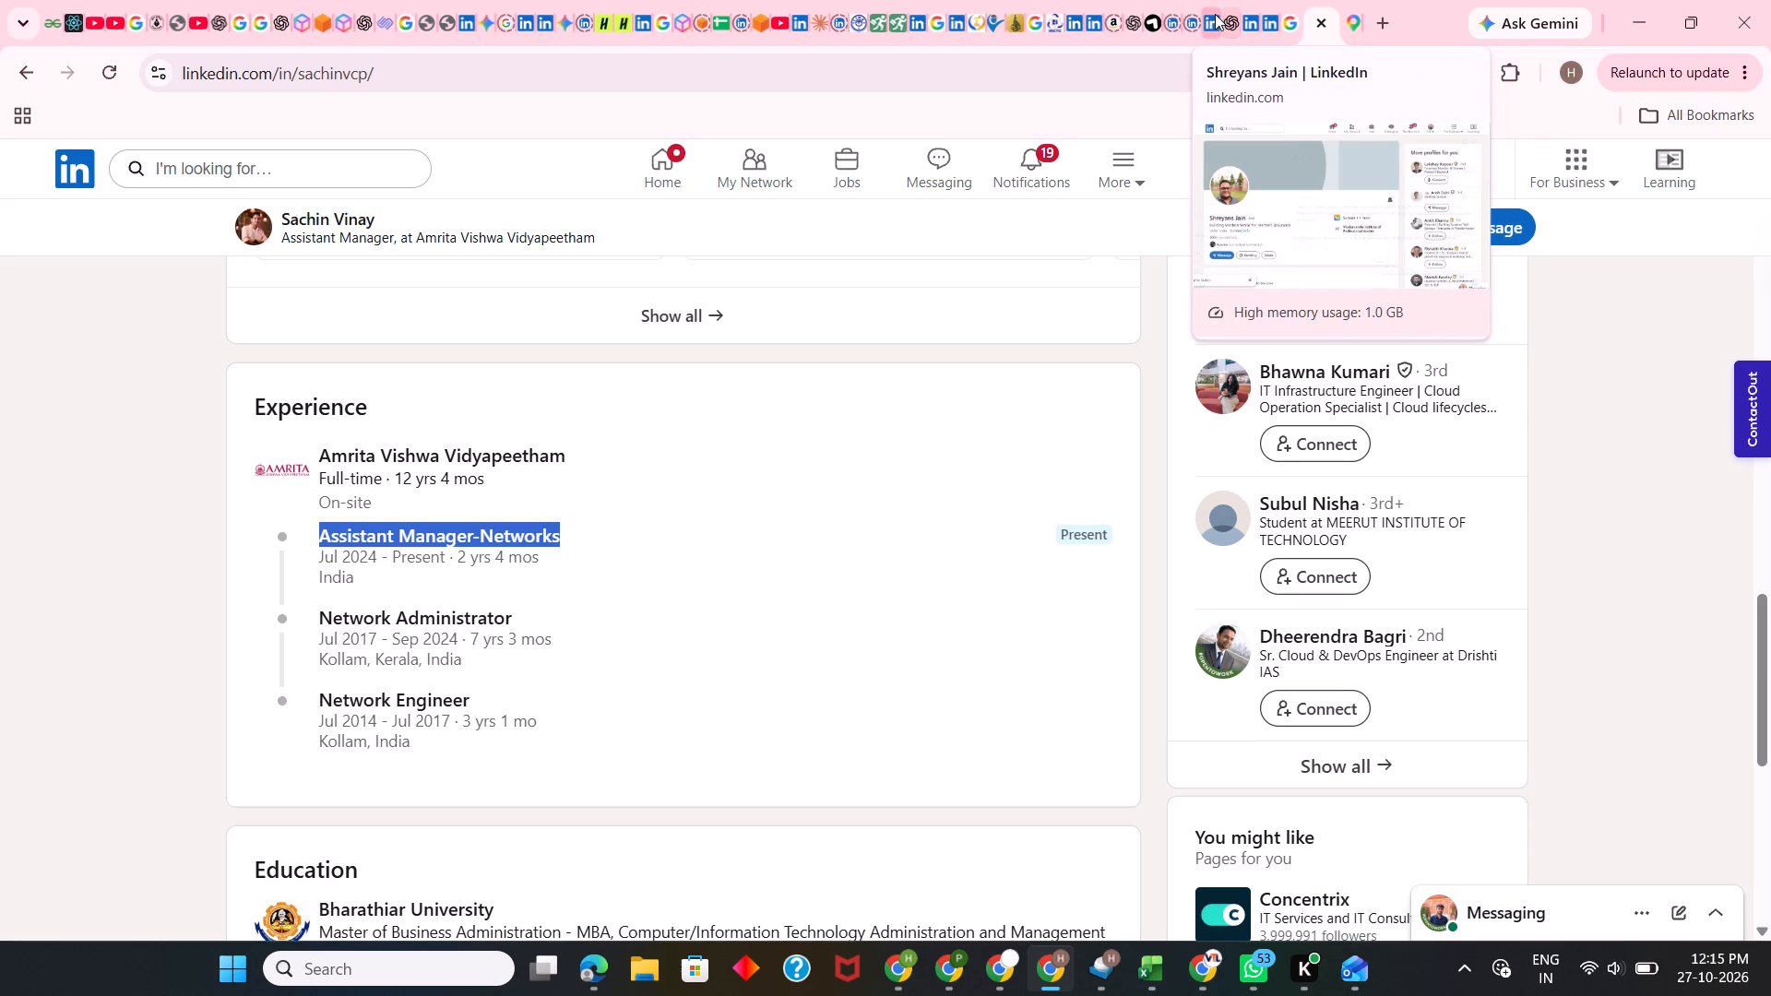
left_click(1215, 14)
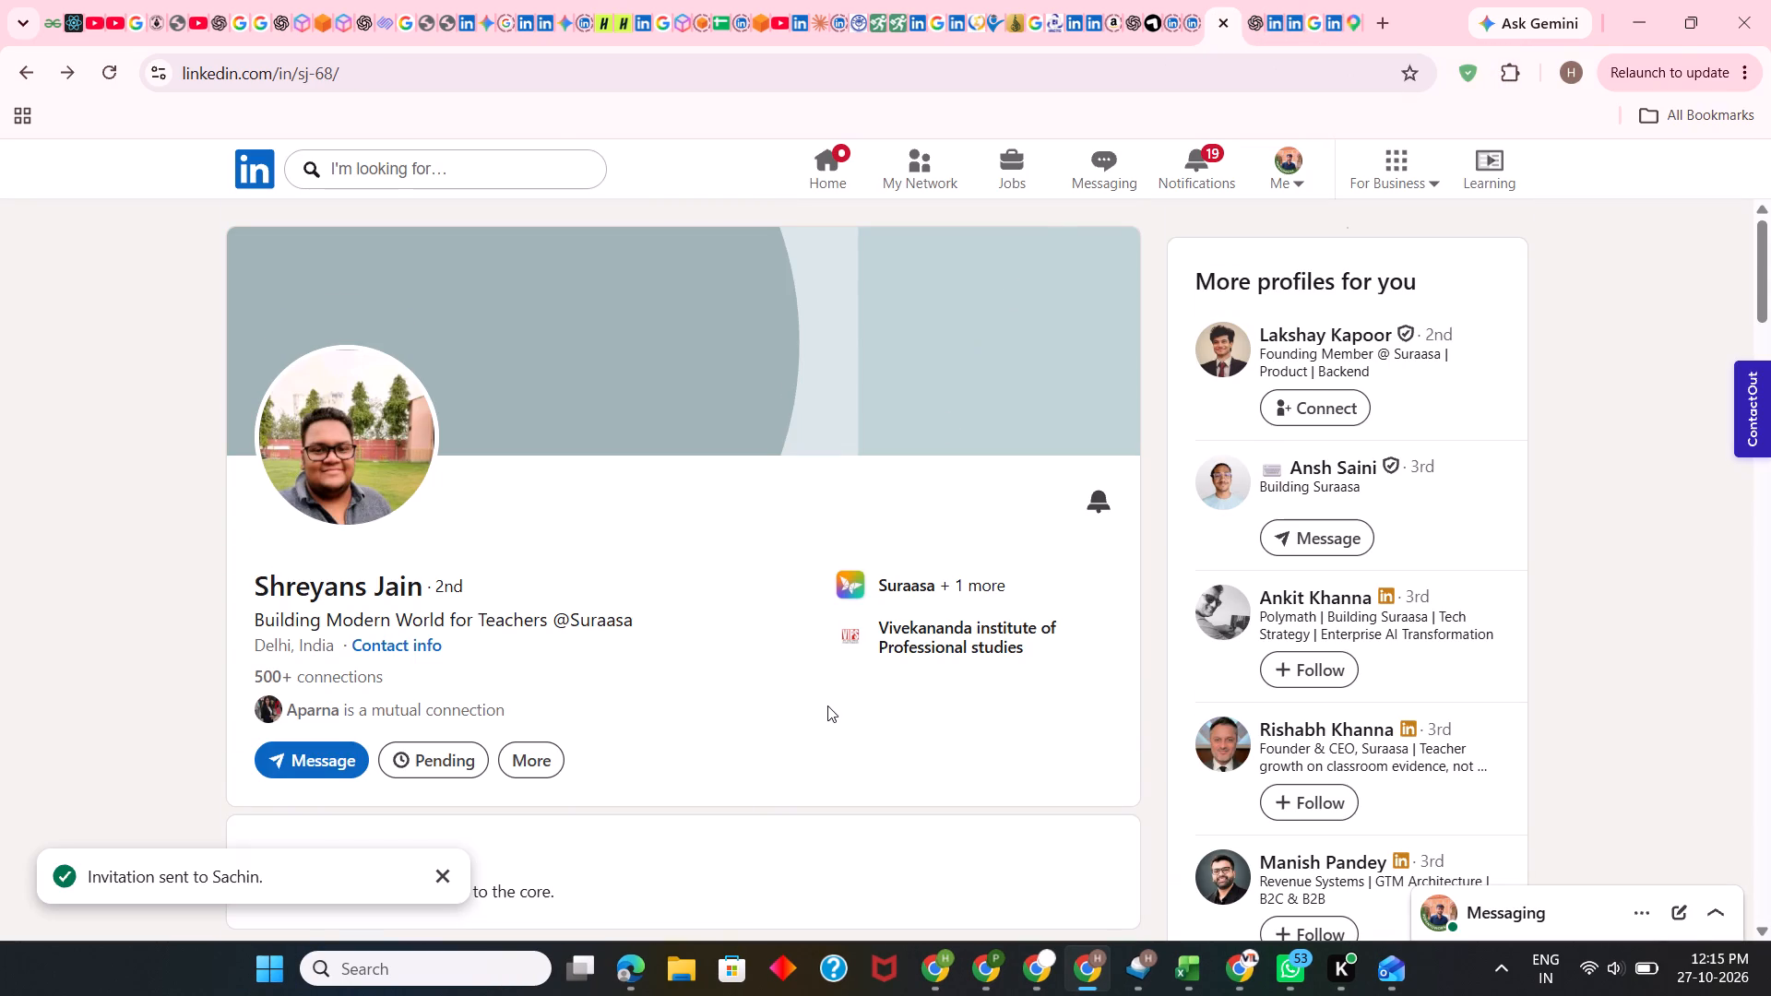
scroll(827, 705, "down", 10)
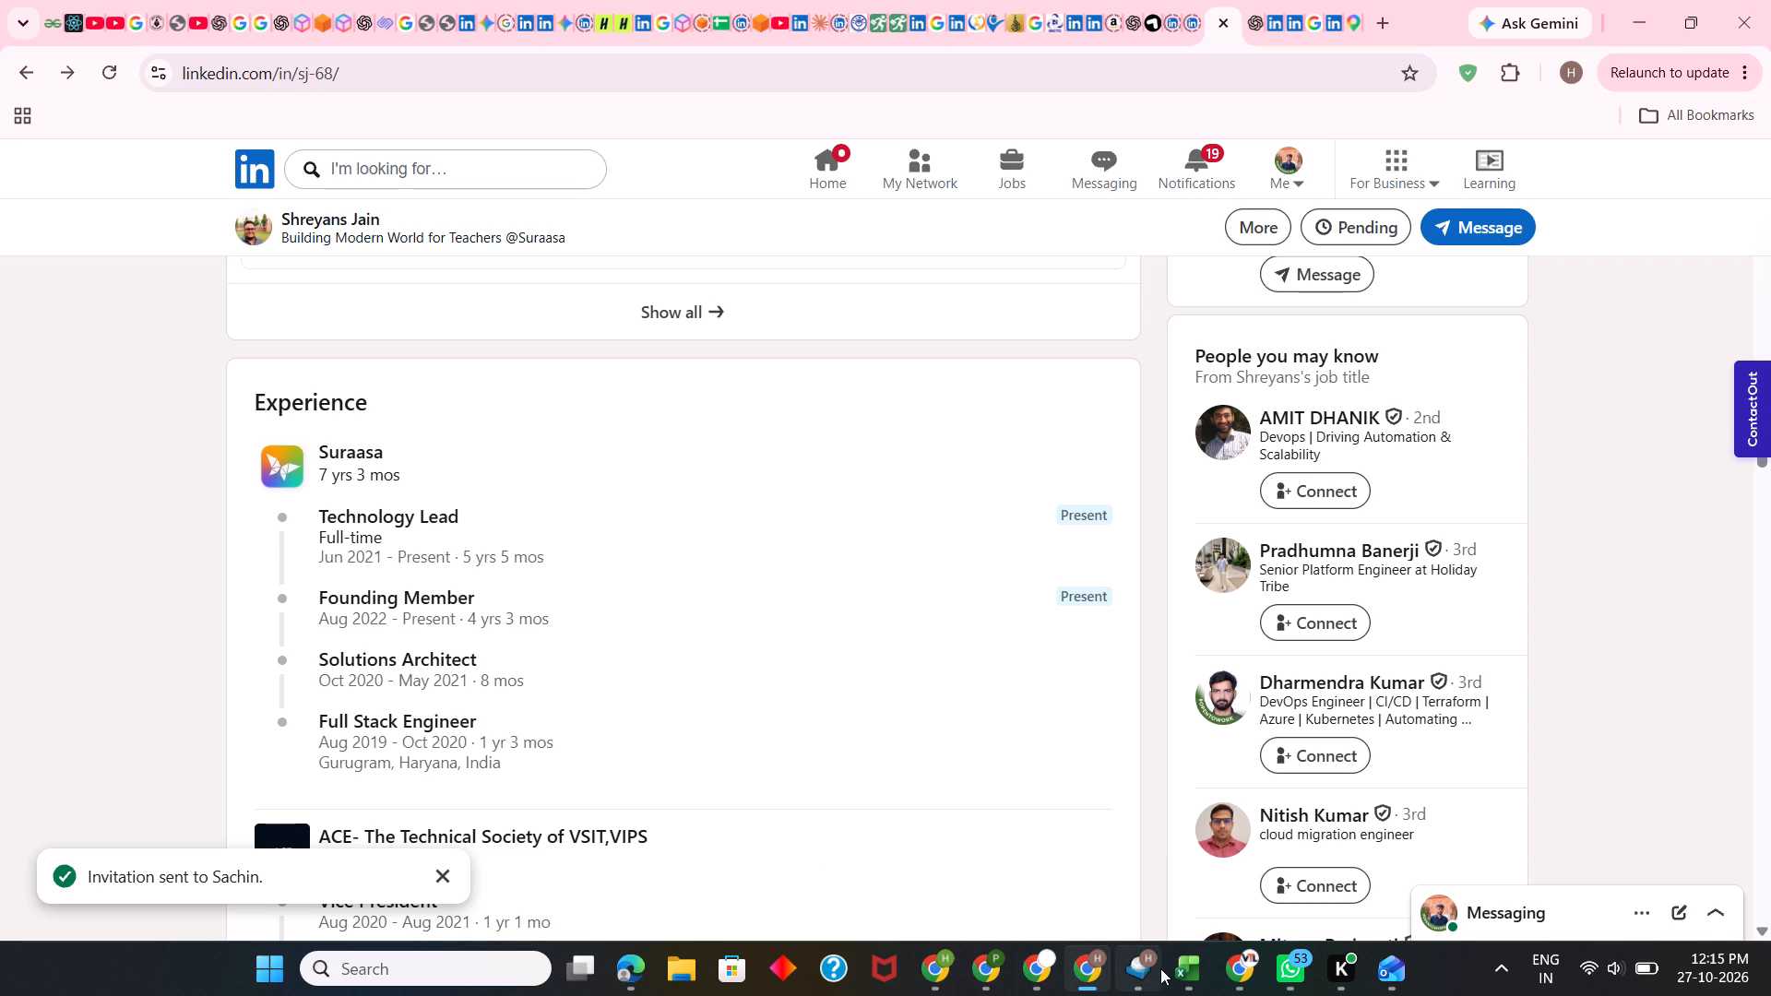
left_click(1243, 962)
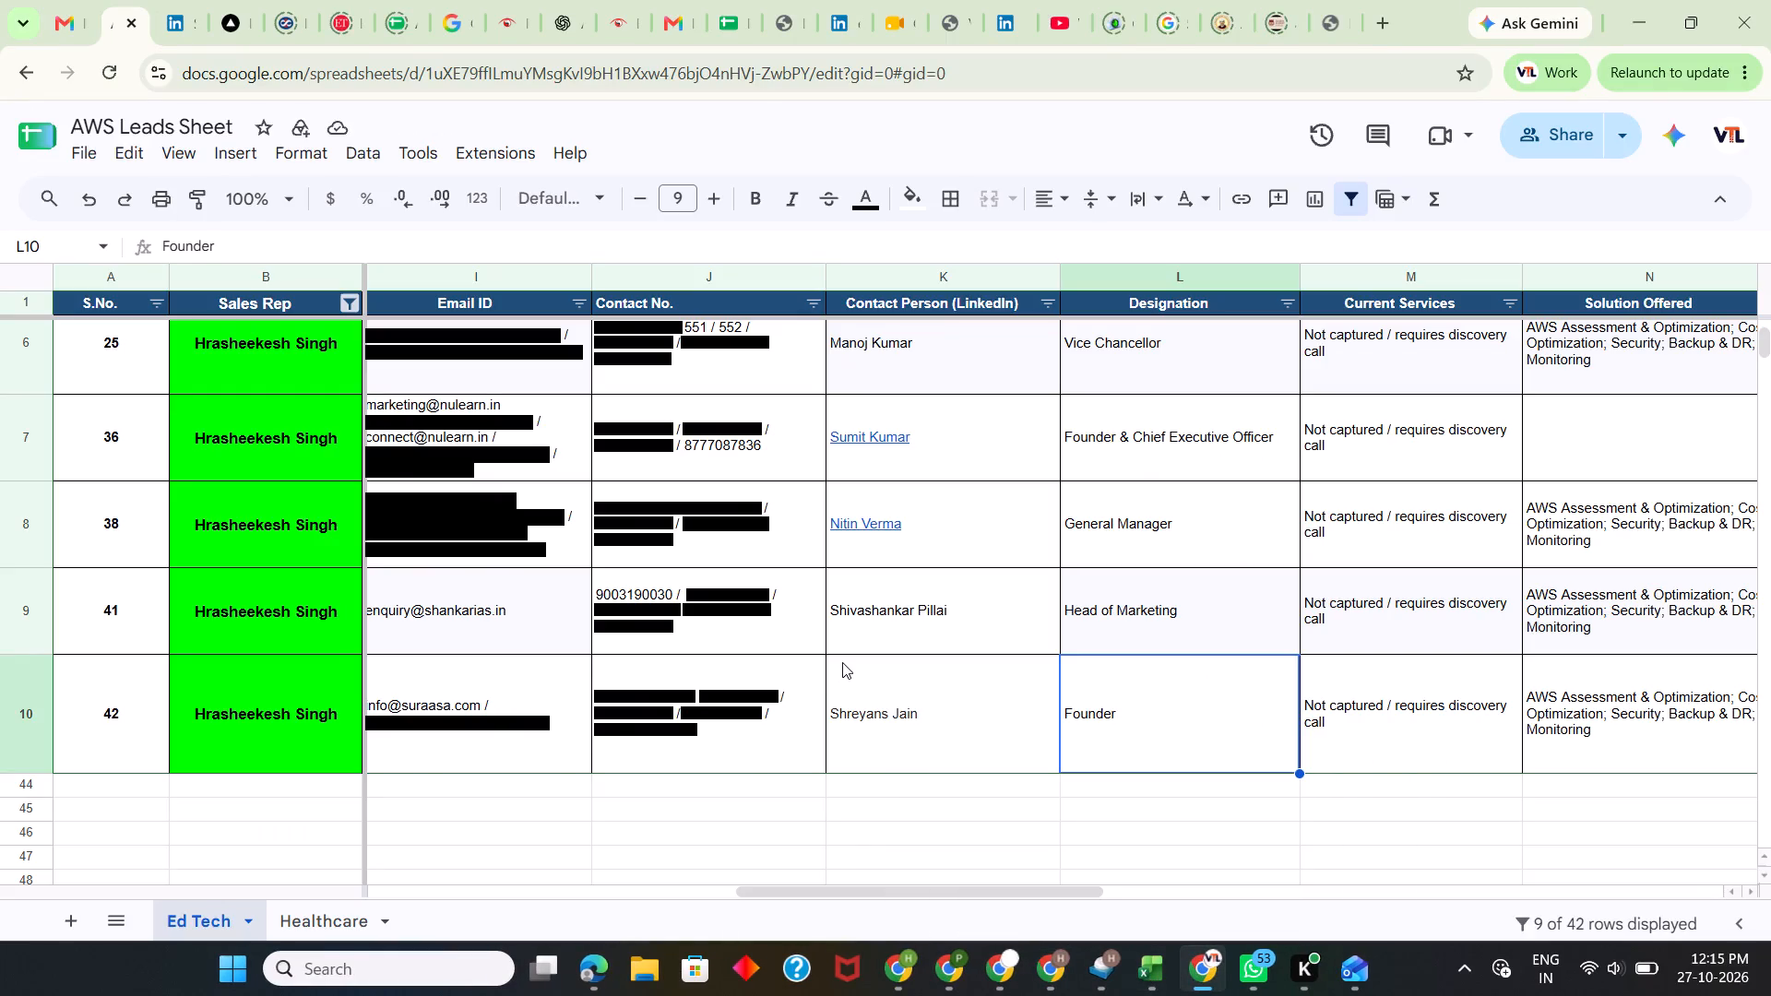
scroll(842, 662, "right", 10)
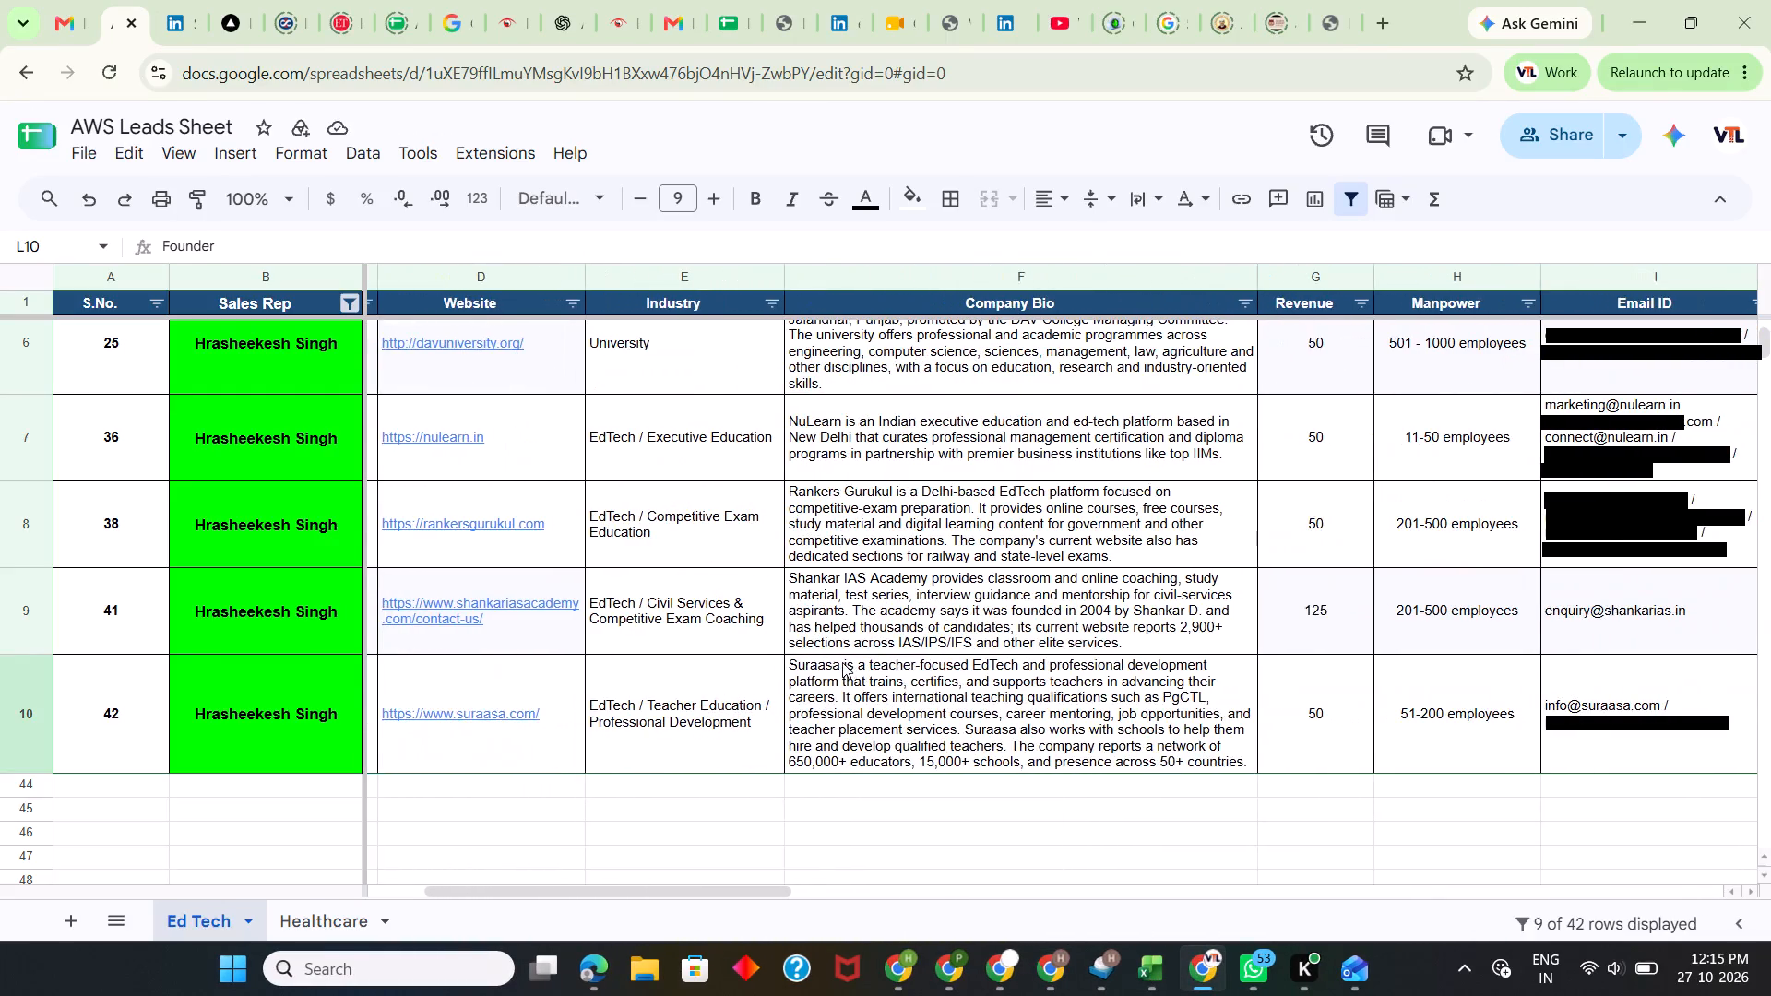
scroll(842, 662, "left", 5)
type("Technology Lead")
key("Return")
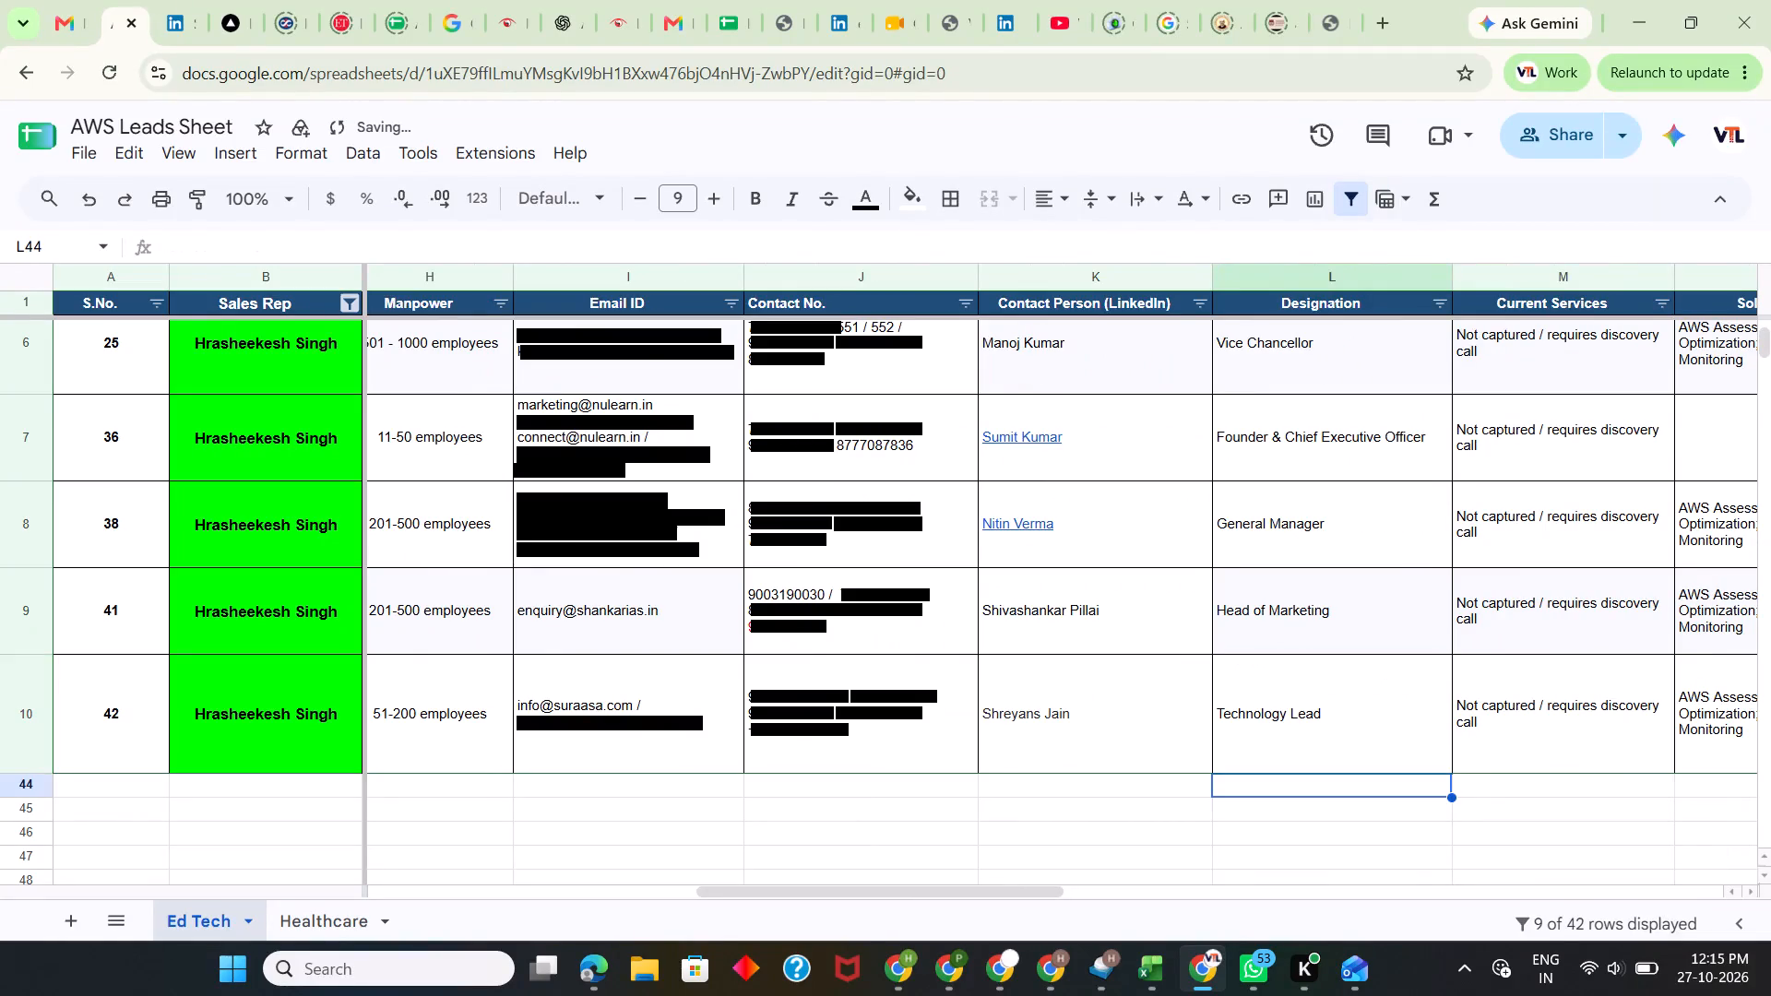
Shorten the Current Services entry in the Suraasa row to "Not captured".
double_click(1571, 702)
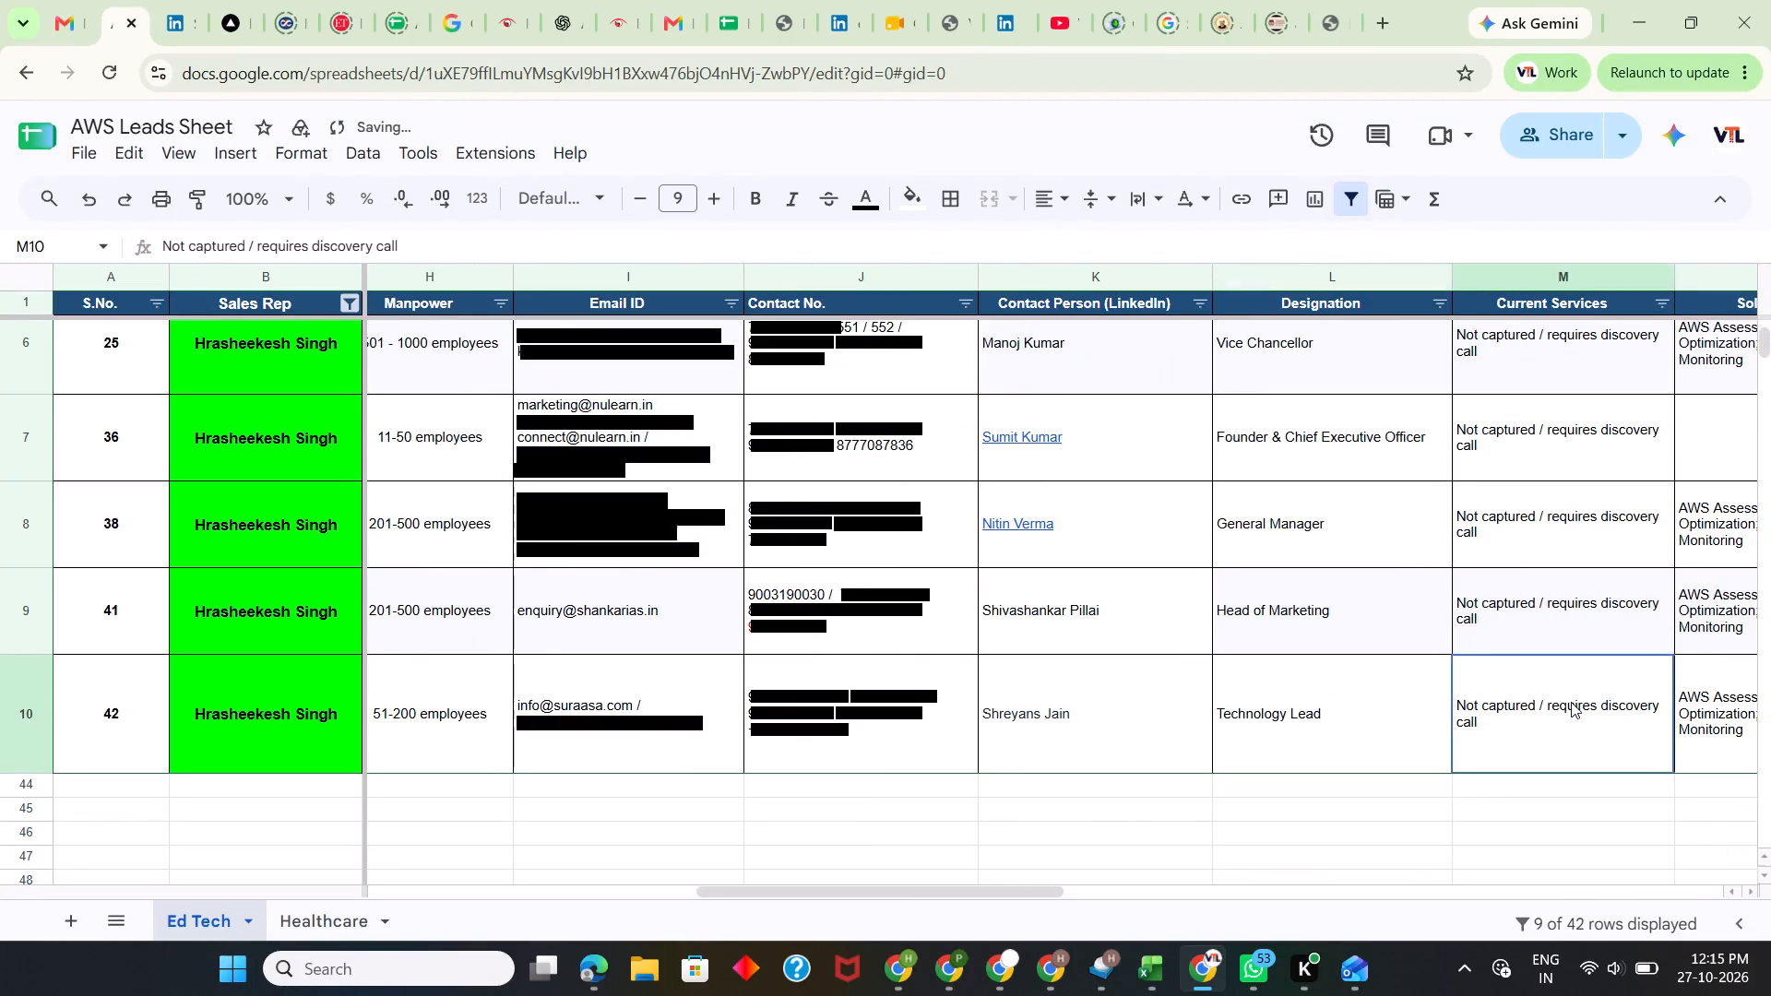
left_click_drag(1539, 667, 1682, 670)
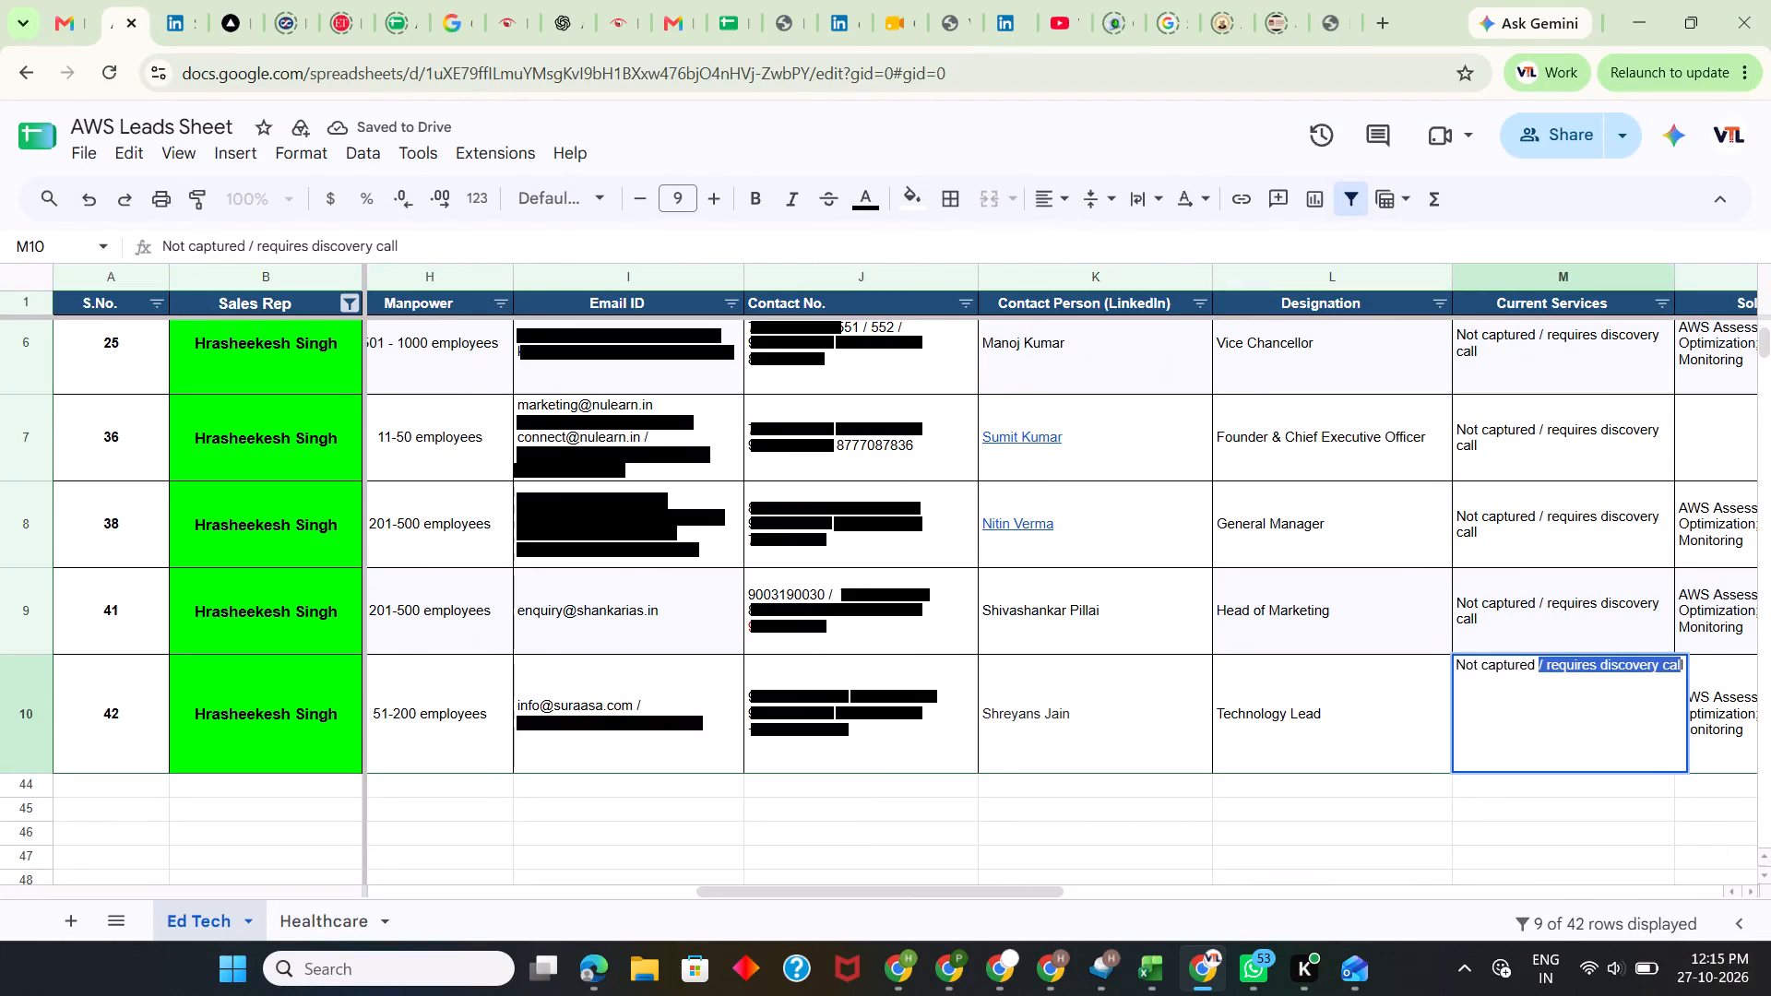
left_click_drag(1682, 670, 1691, 668)
key("BackSpace")
key("BackSpace")
key("Return")
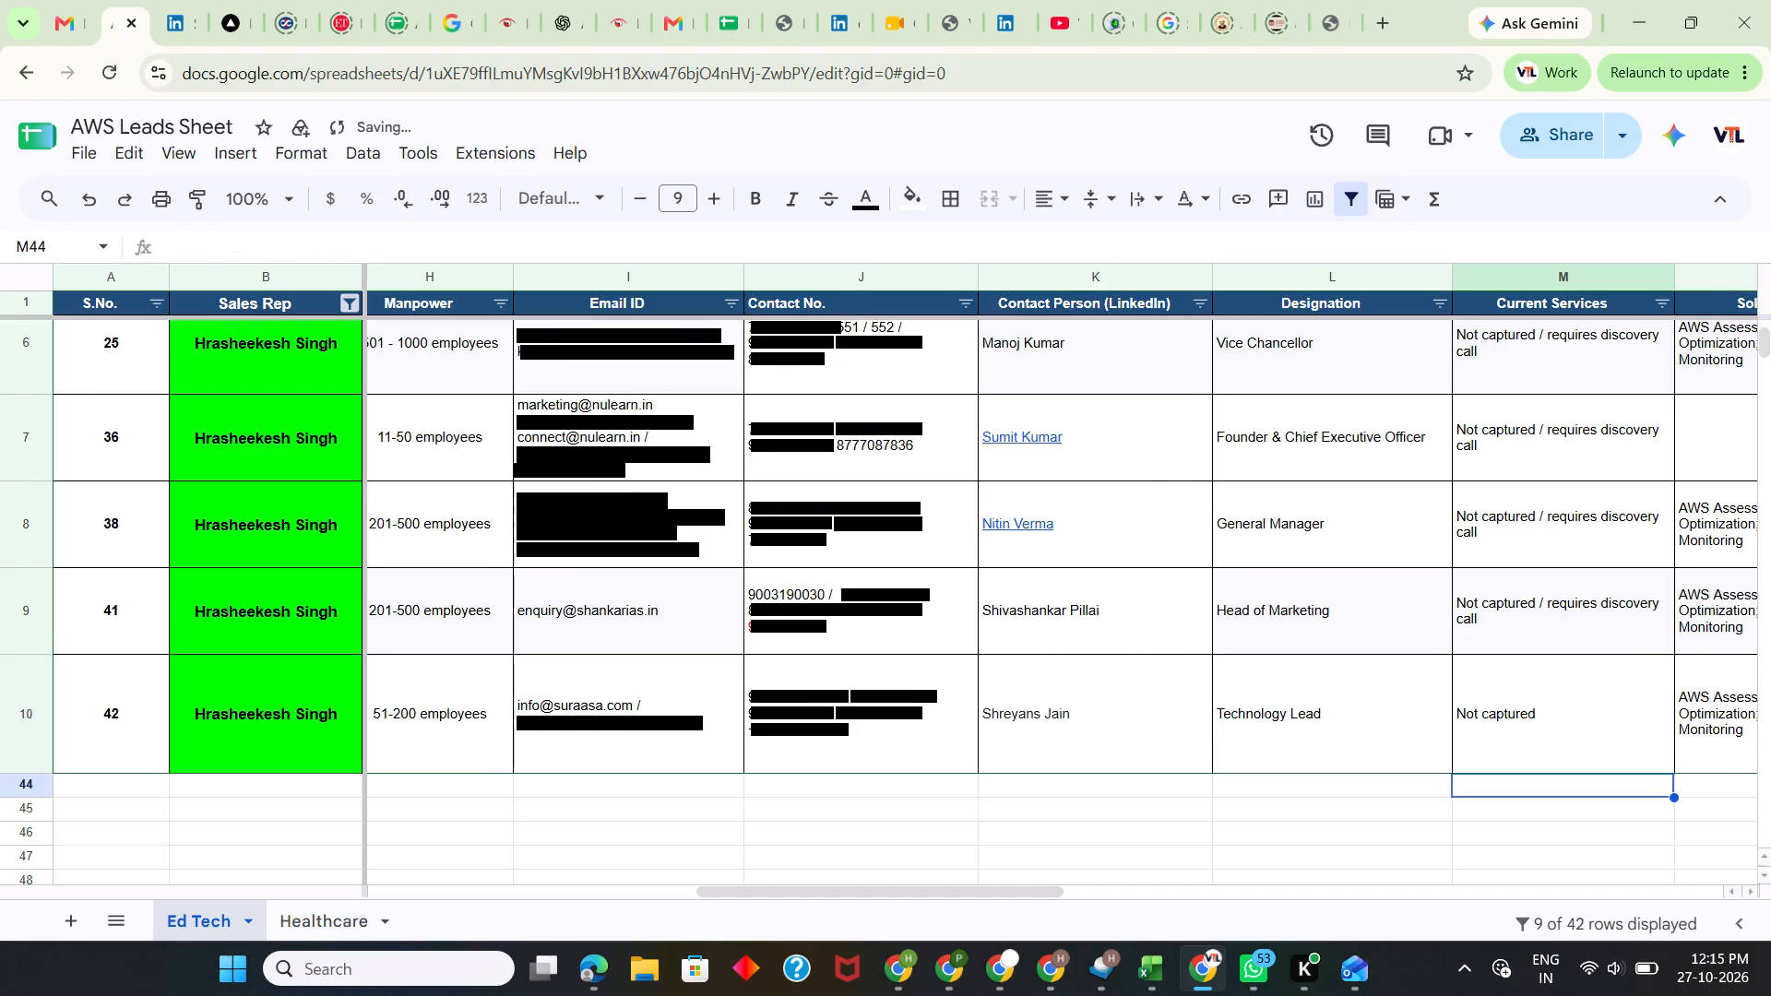
Clear the Solution Offered entries for Suraasa, Shankar IAS, Rankers Gurukul and DAV University.
scroll(1691, 668, "left", 4)
left_click(1309, 726)
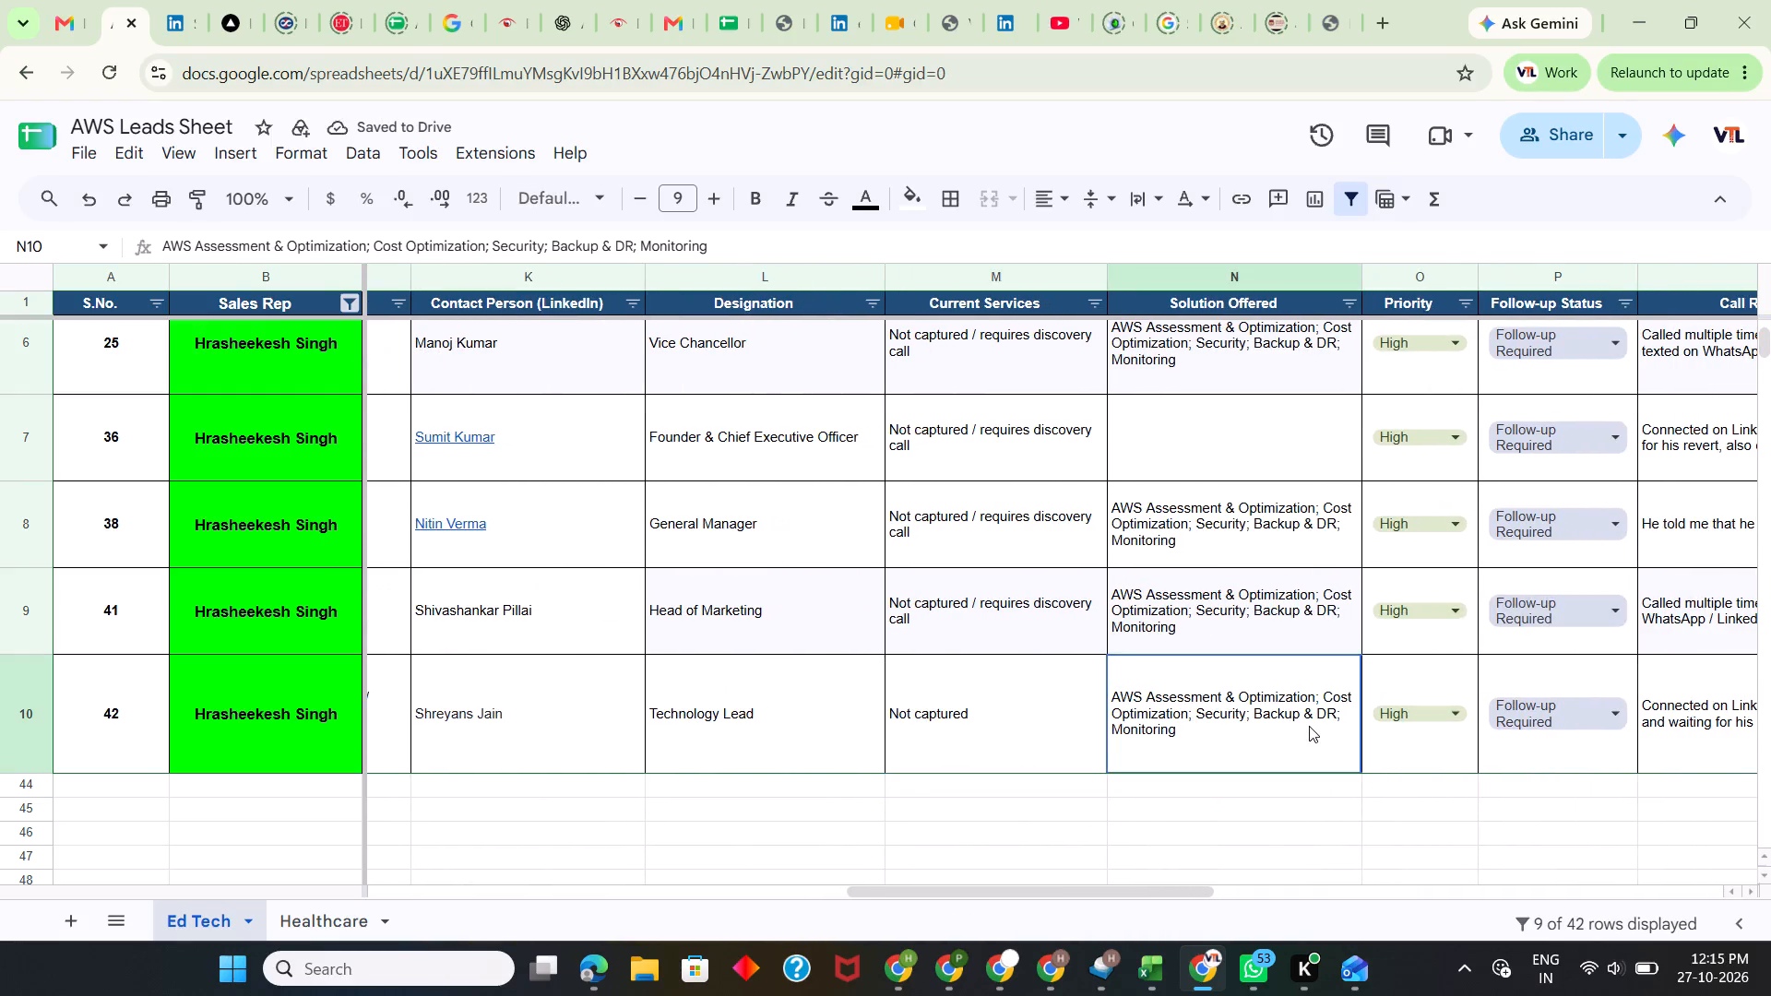
key("BackSpace")
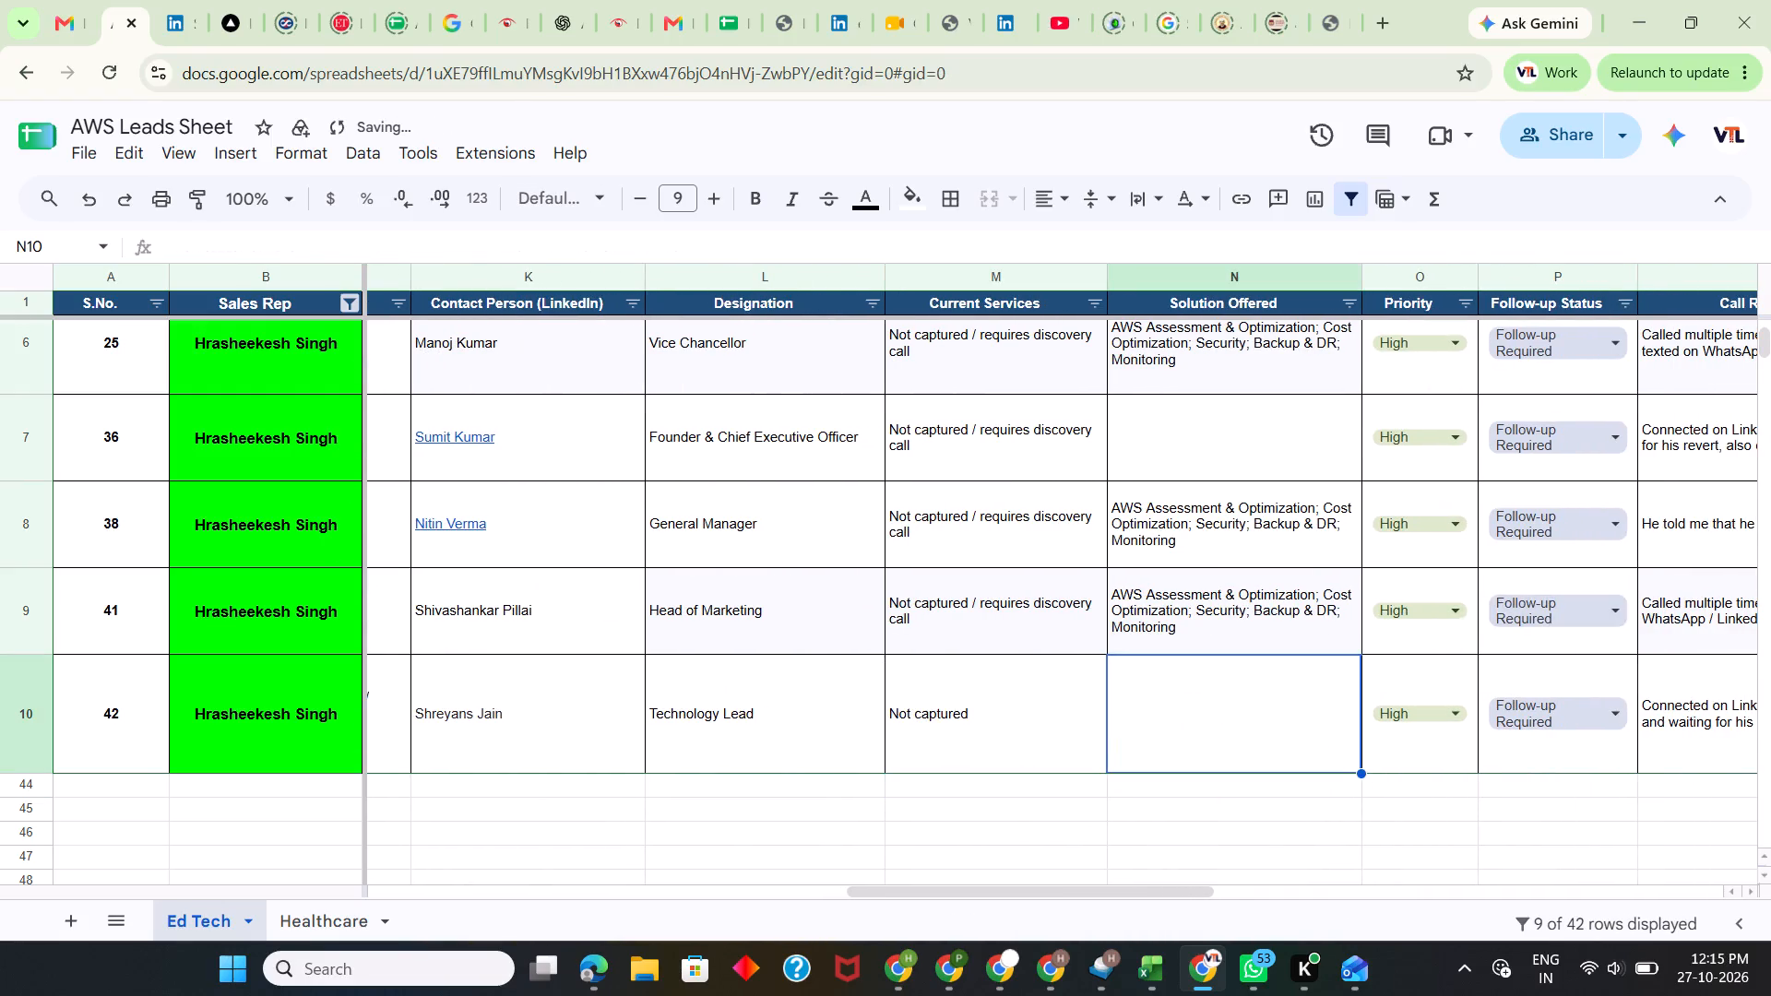
left_click(1296, 601)
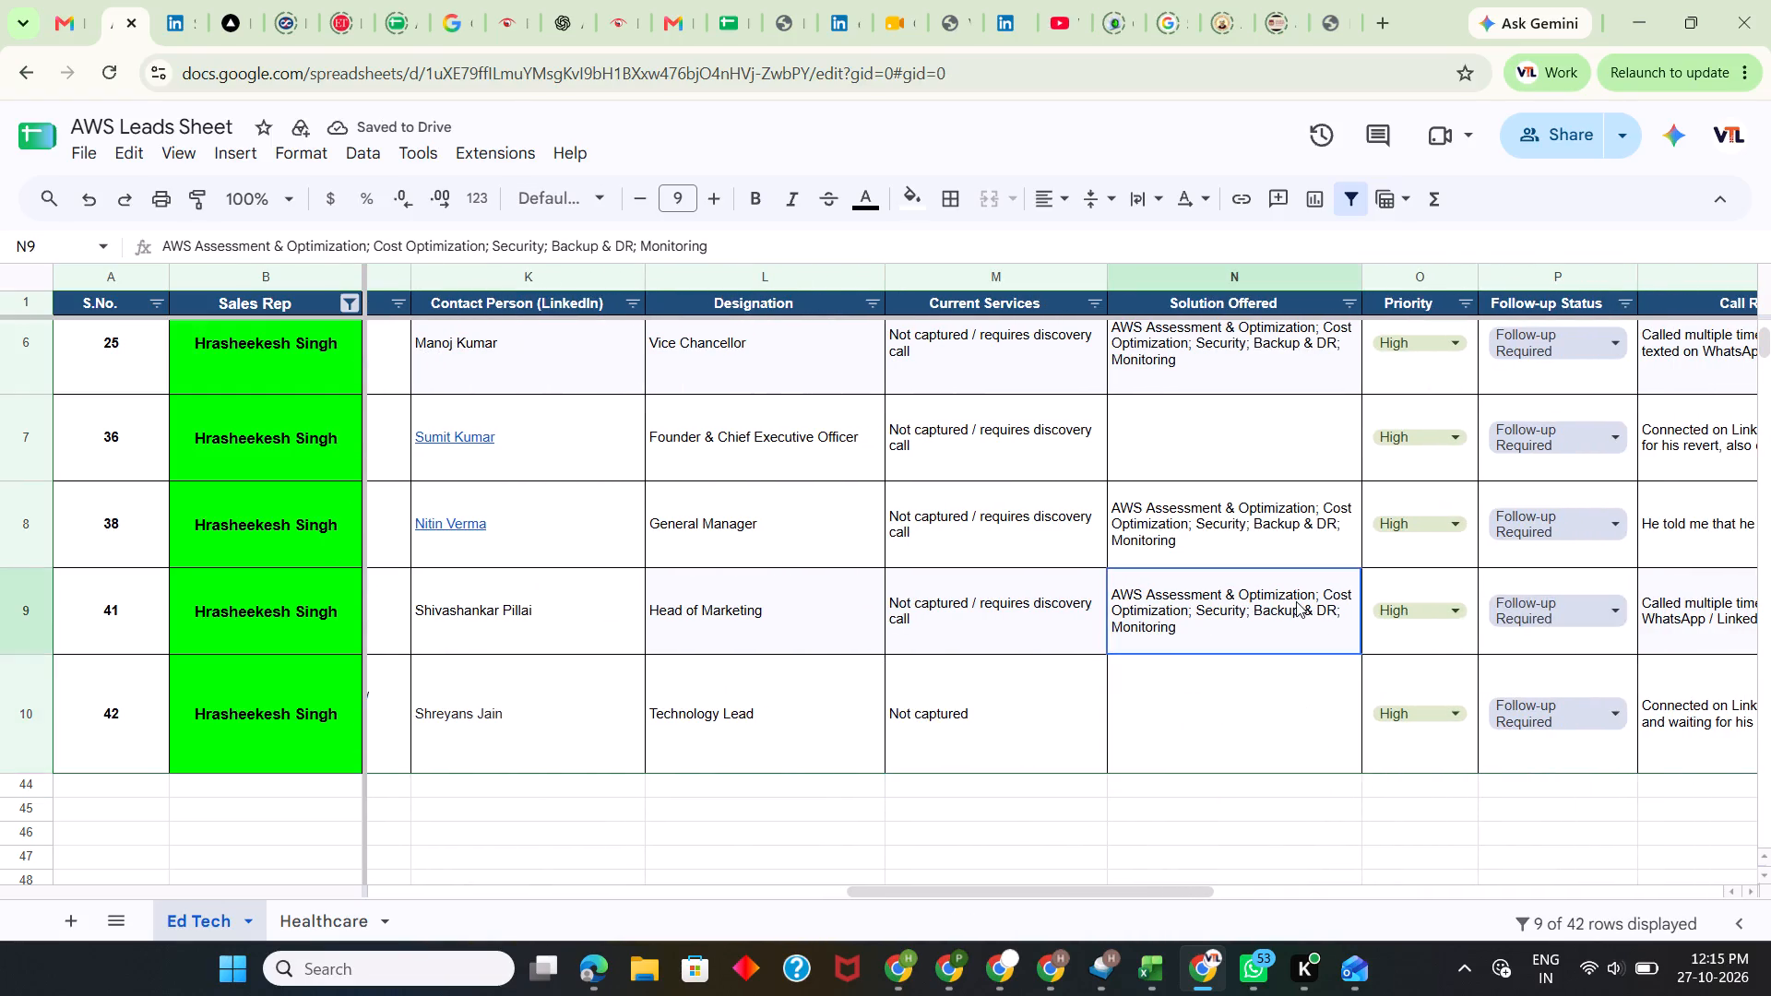
scroll(1296, 601, "right", 6)
scroll(1296, 601, "left", 5)
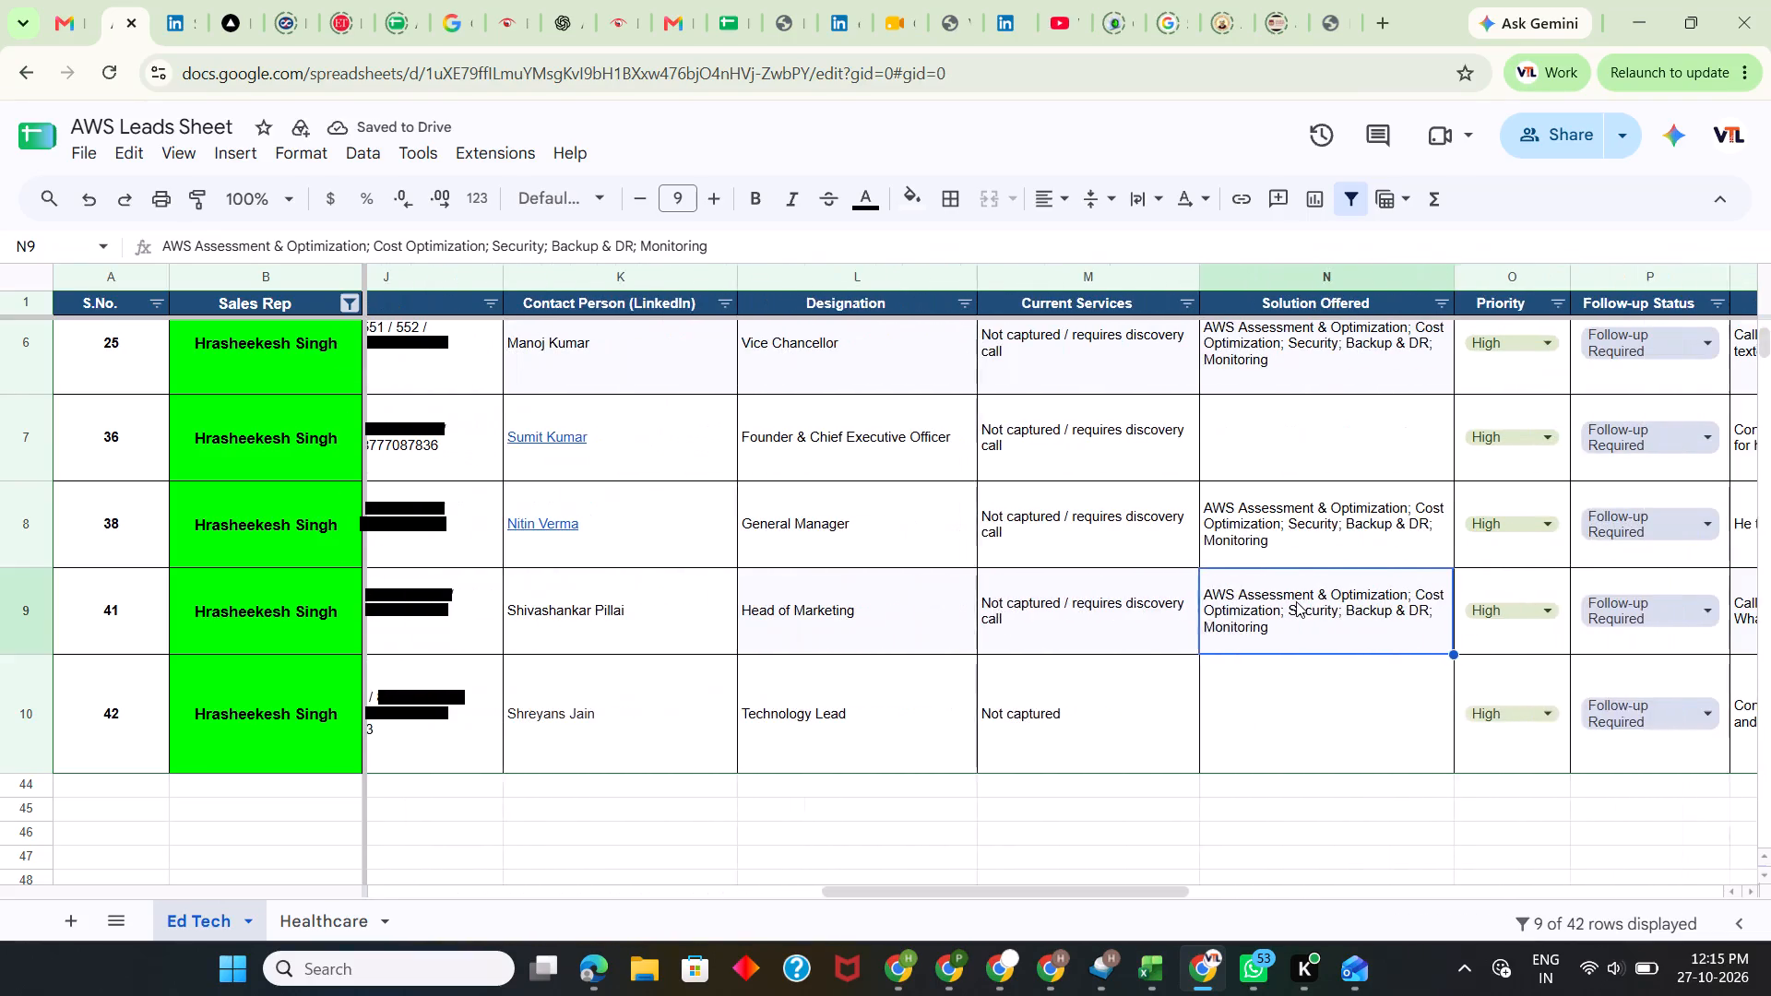
key("BackSpace")
scroll(1296, 601, "right", 7)
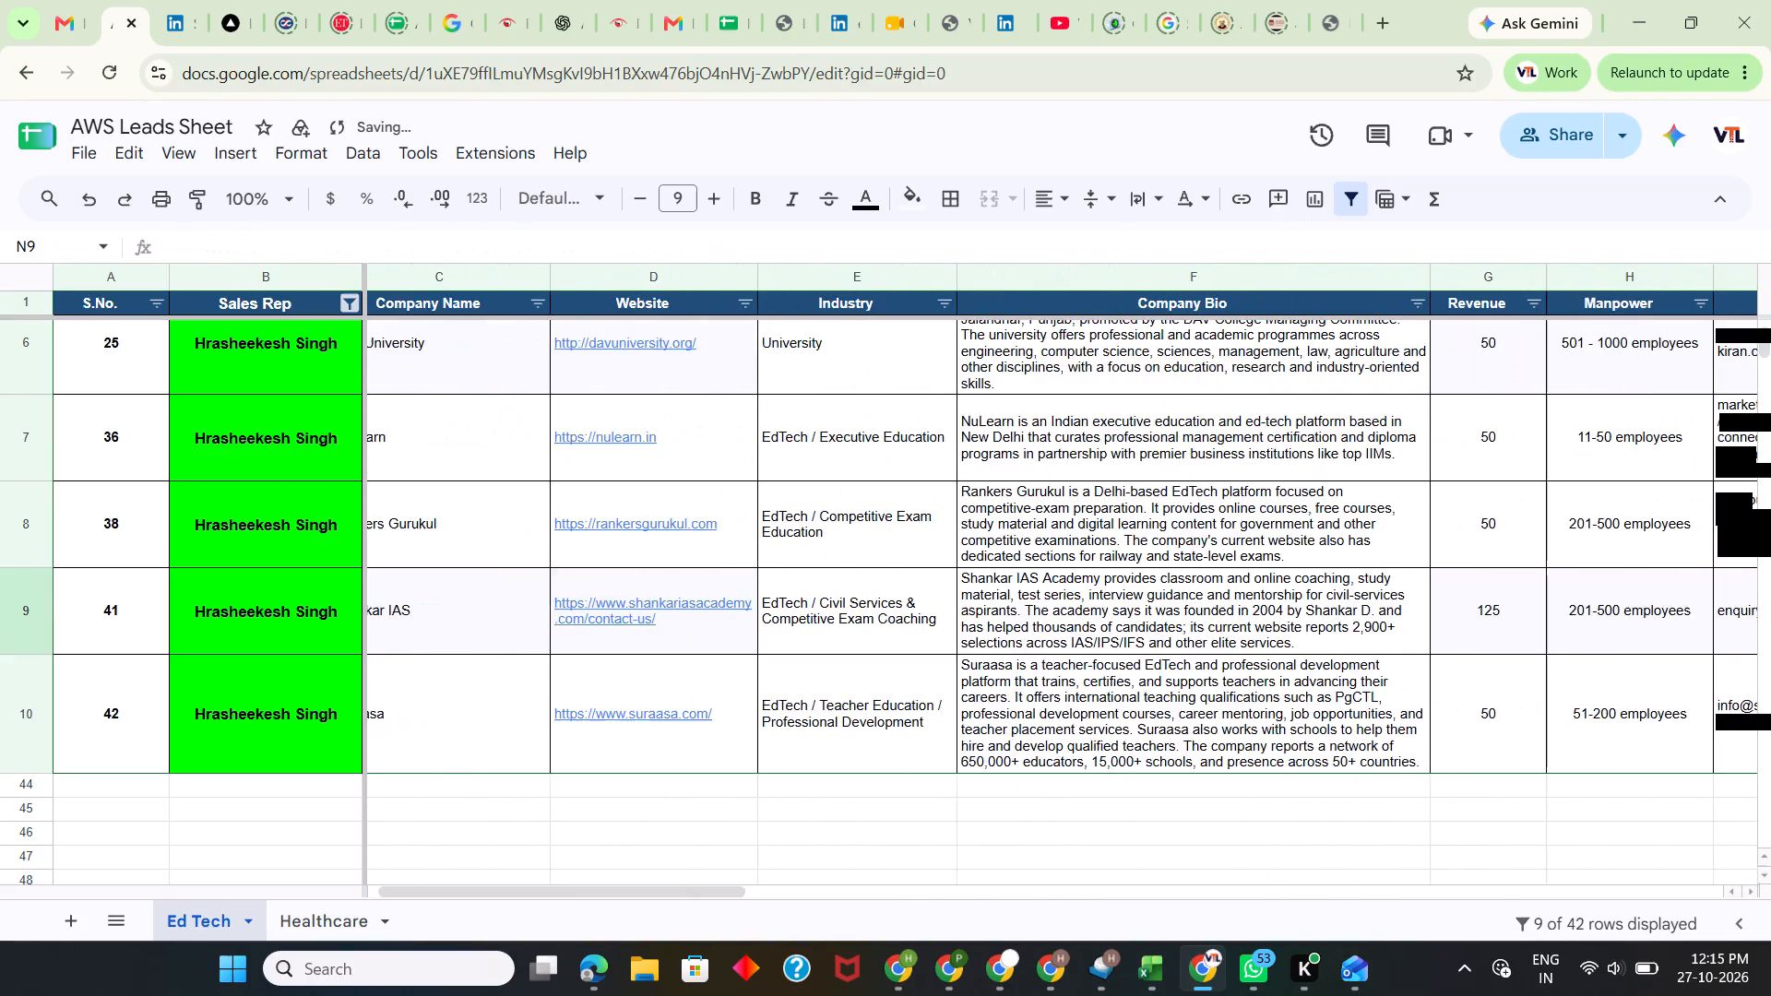
scroll(1296, 601, "left", 7)
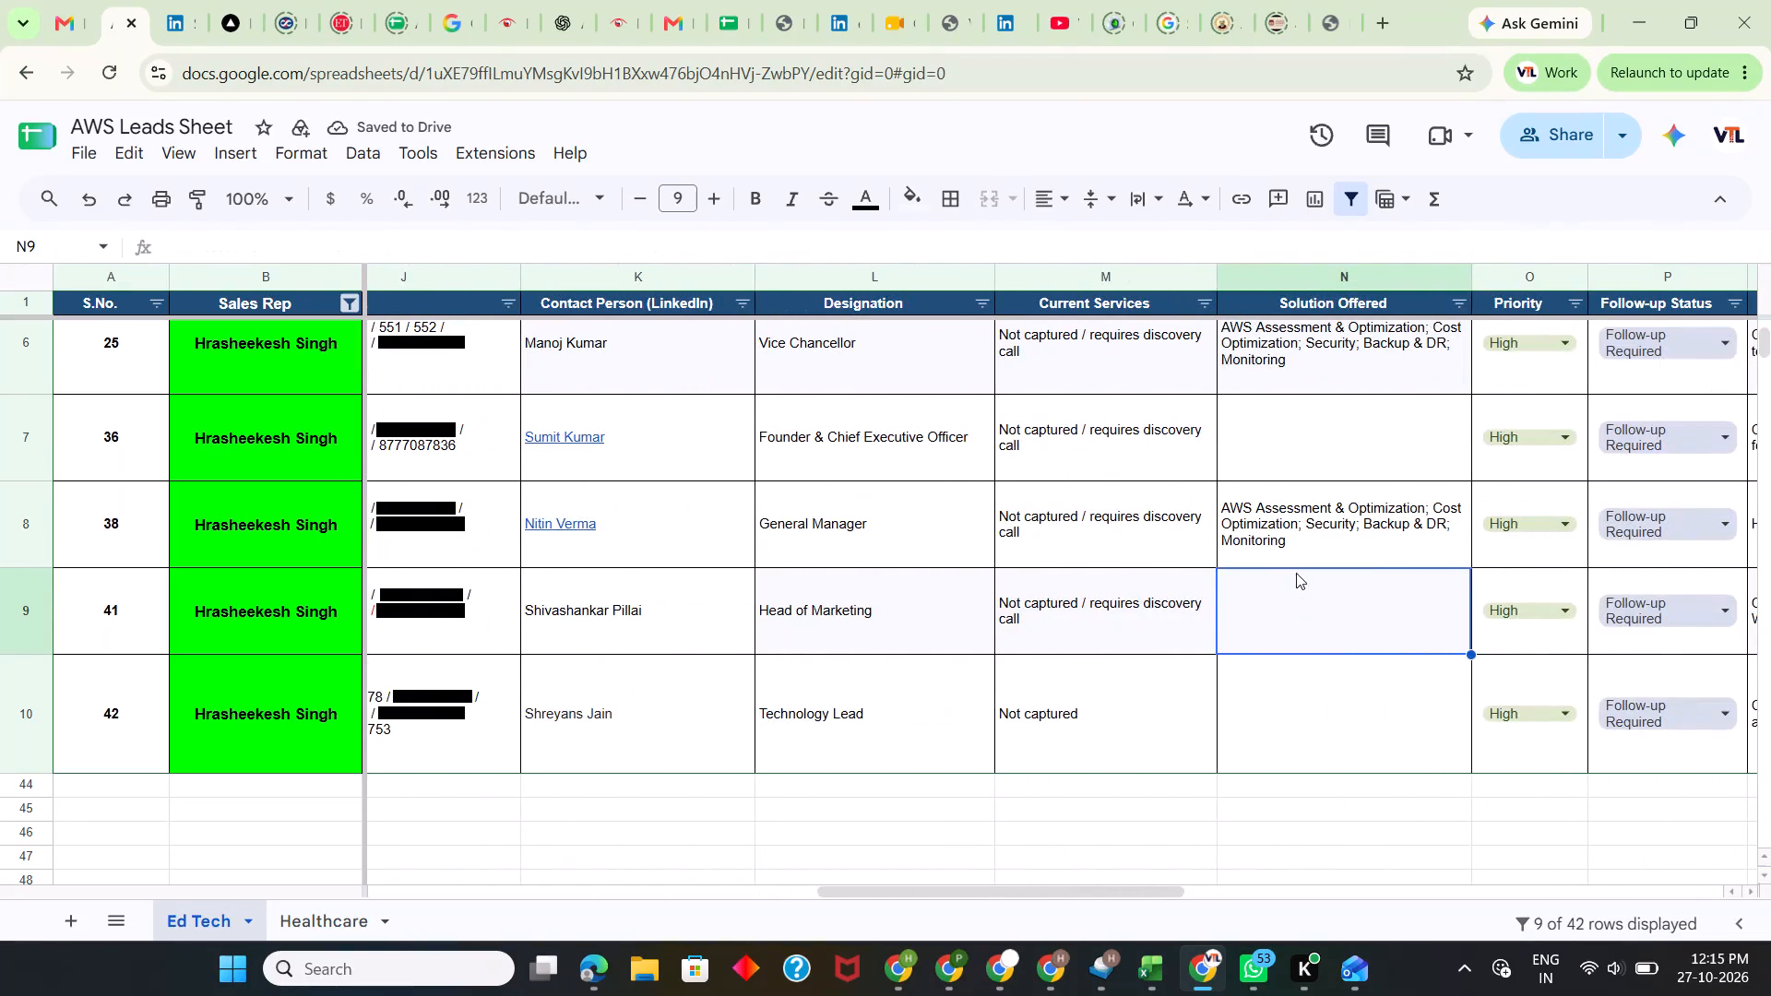
left_click(1307, 545)
key("BackSpace")
scroll(1307, 545, "right", 8)
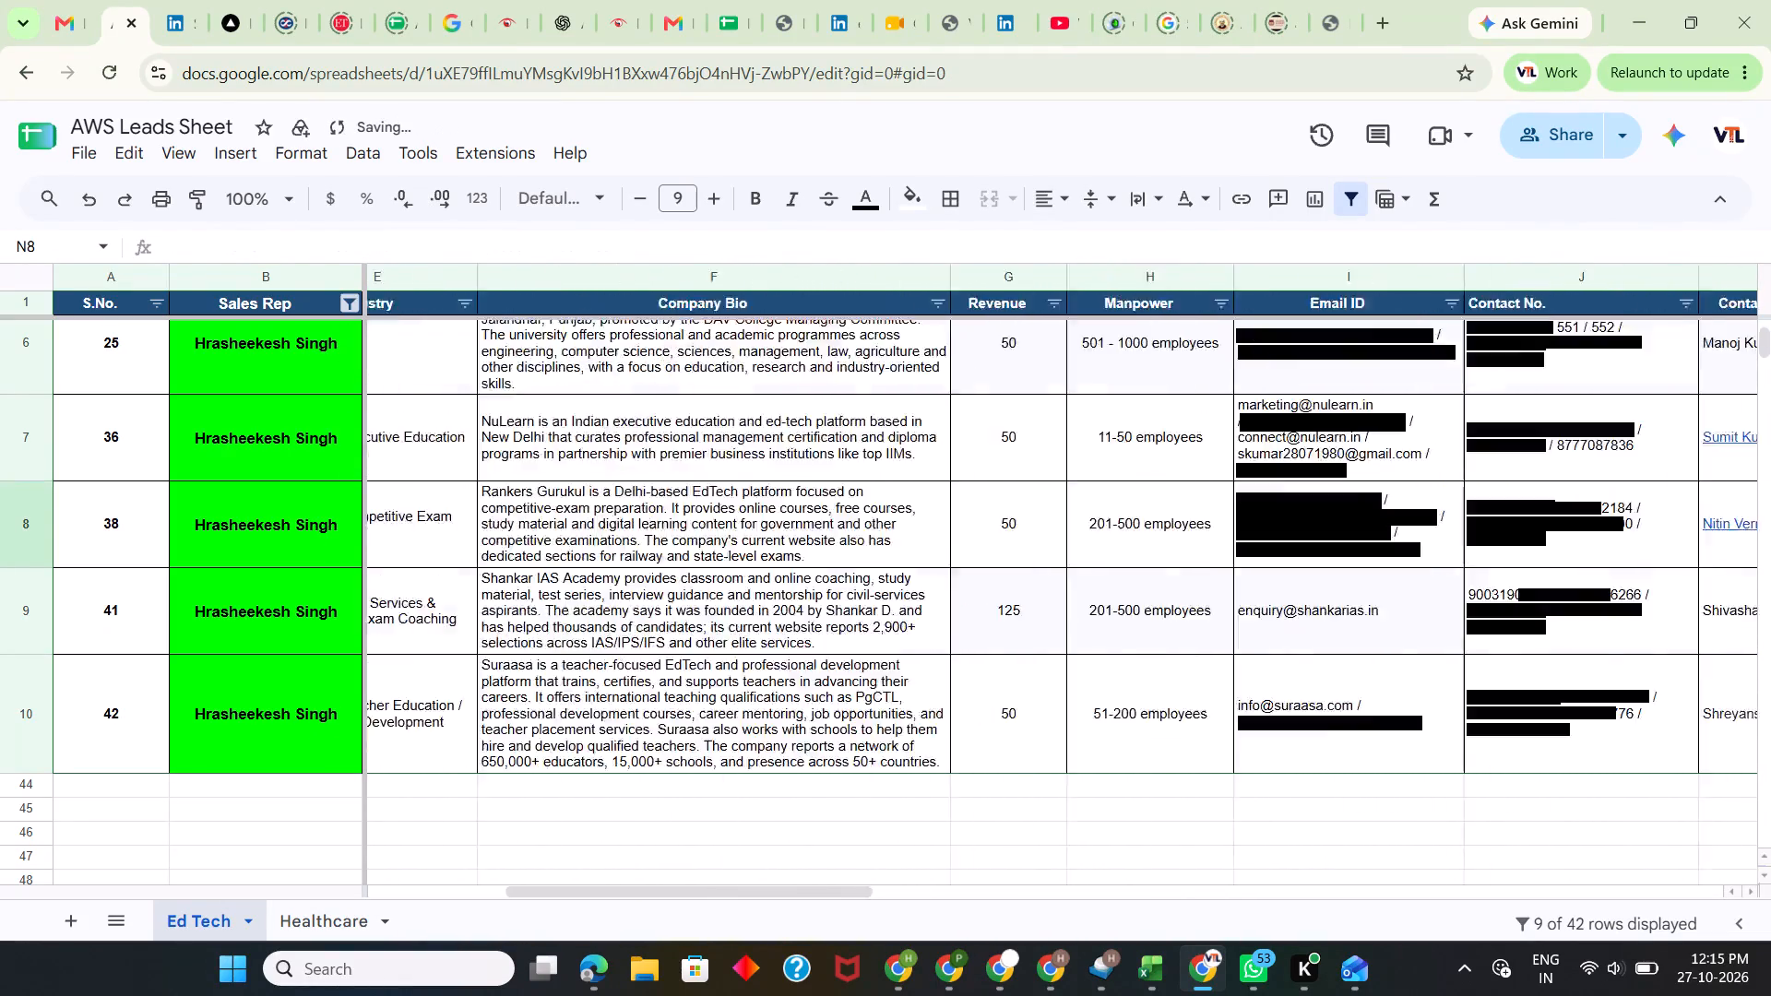
scroll(1307, 545, "left", 6)
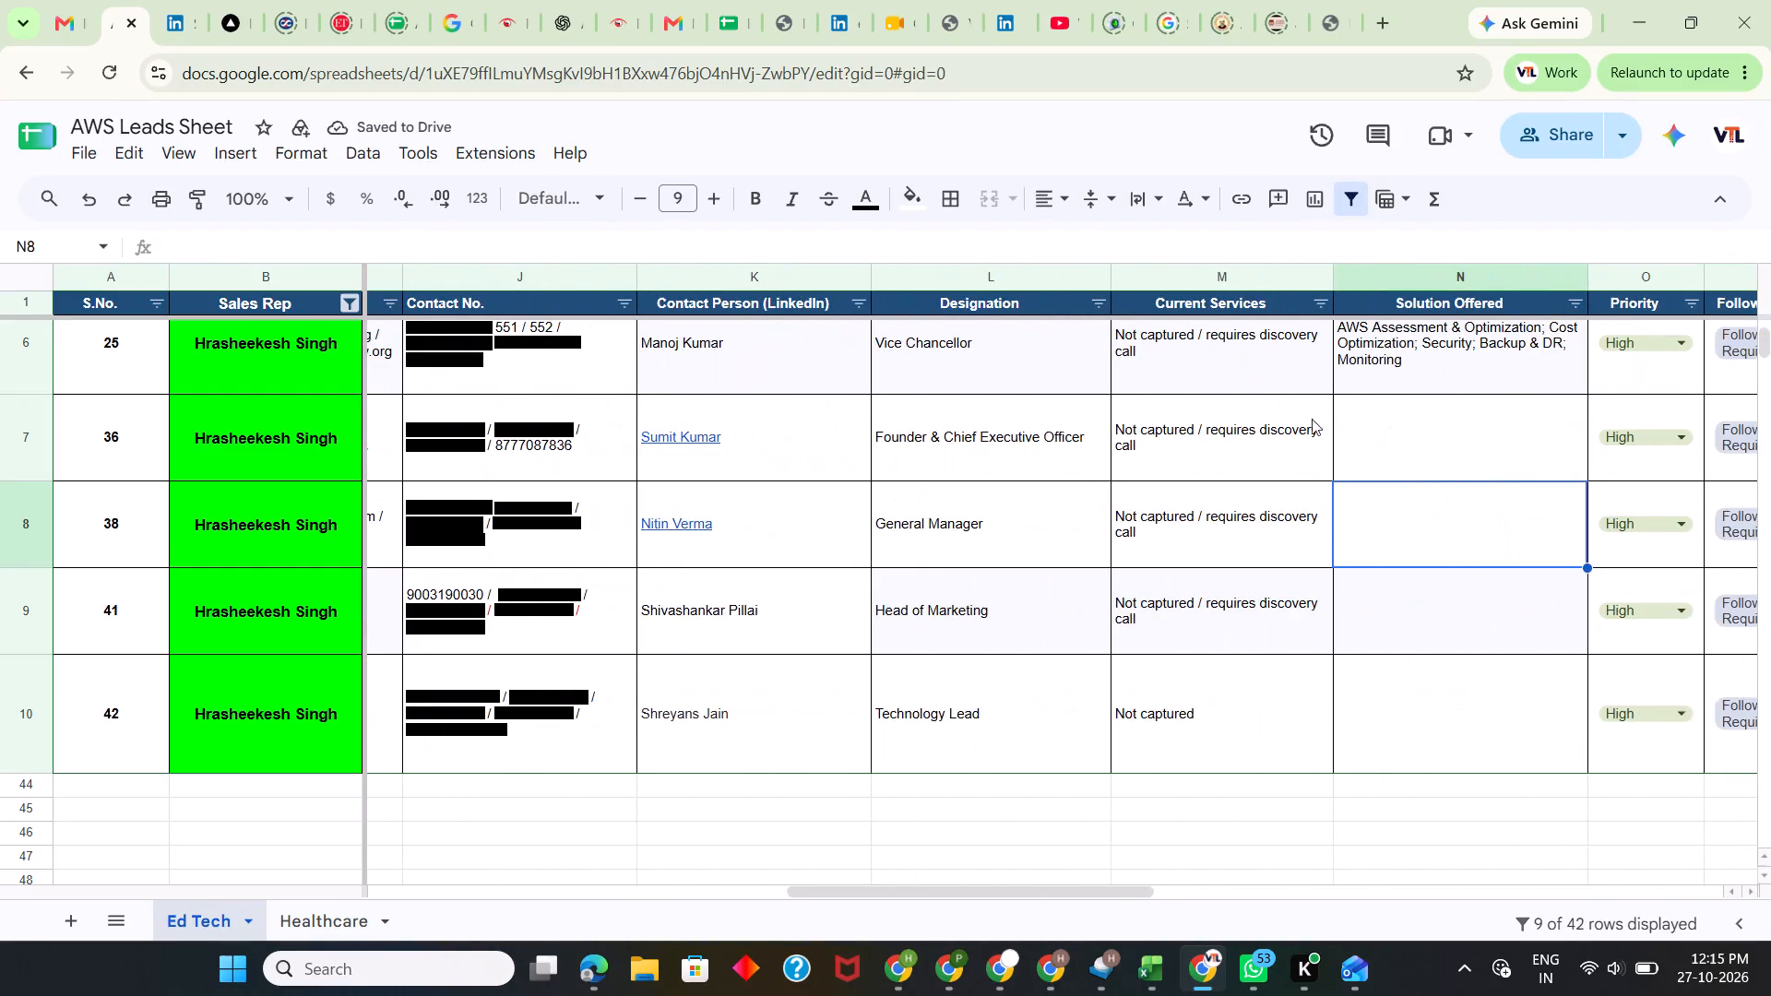
left_click(1384, 352)
key("BackSpace")
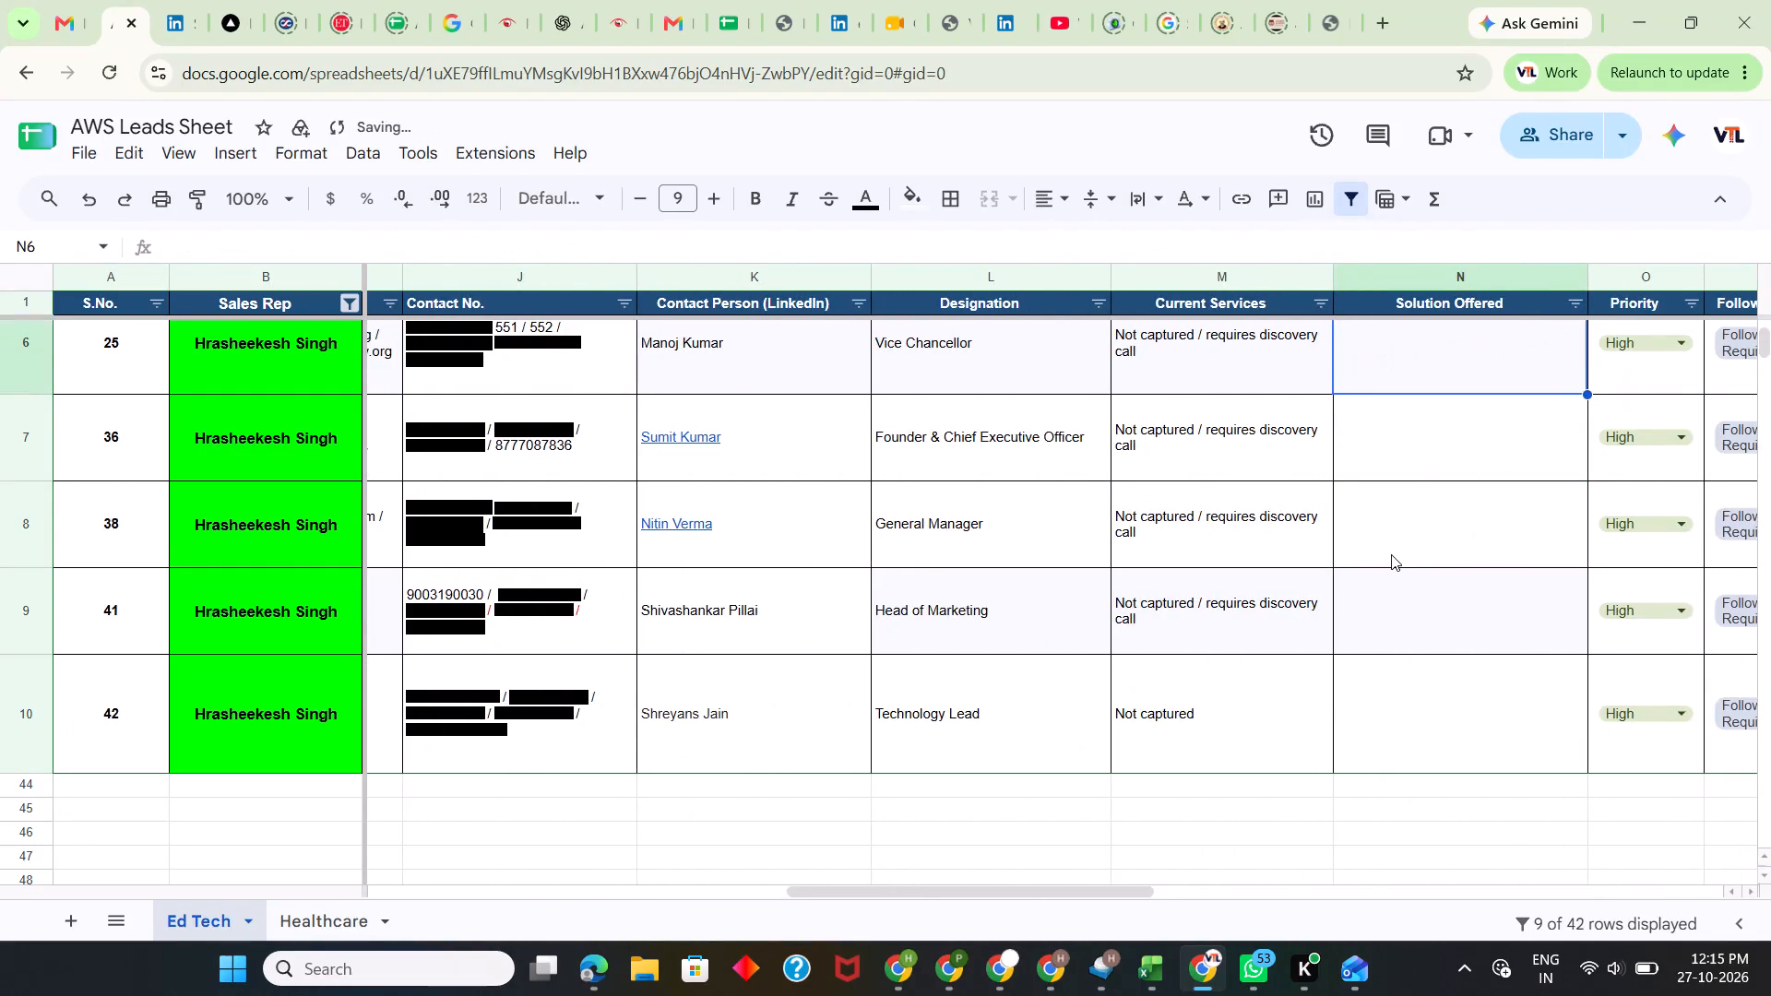
Review the call remarks, locations, next actions and recent sales team remarks for DAV University through Suraasa.
scroll(1391, 554, "left", 6)
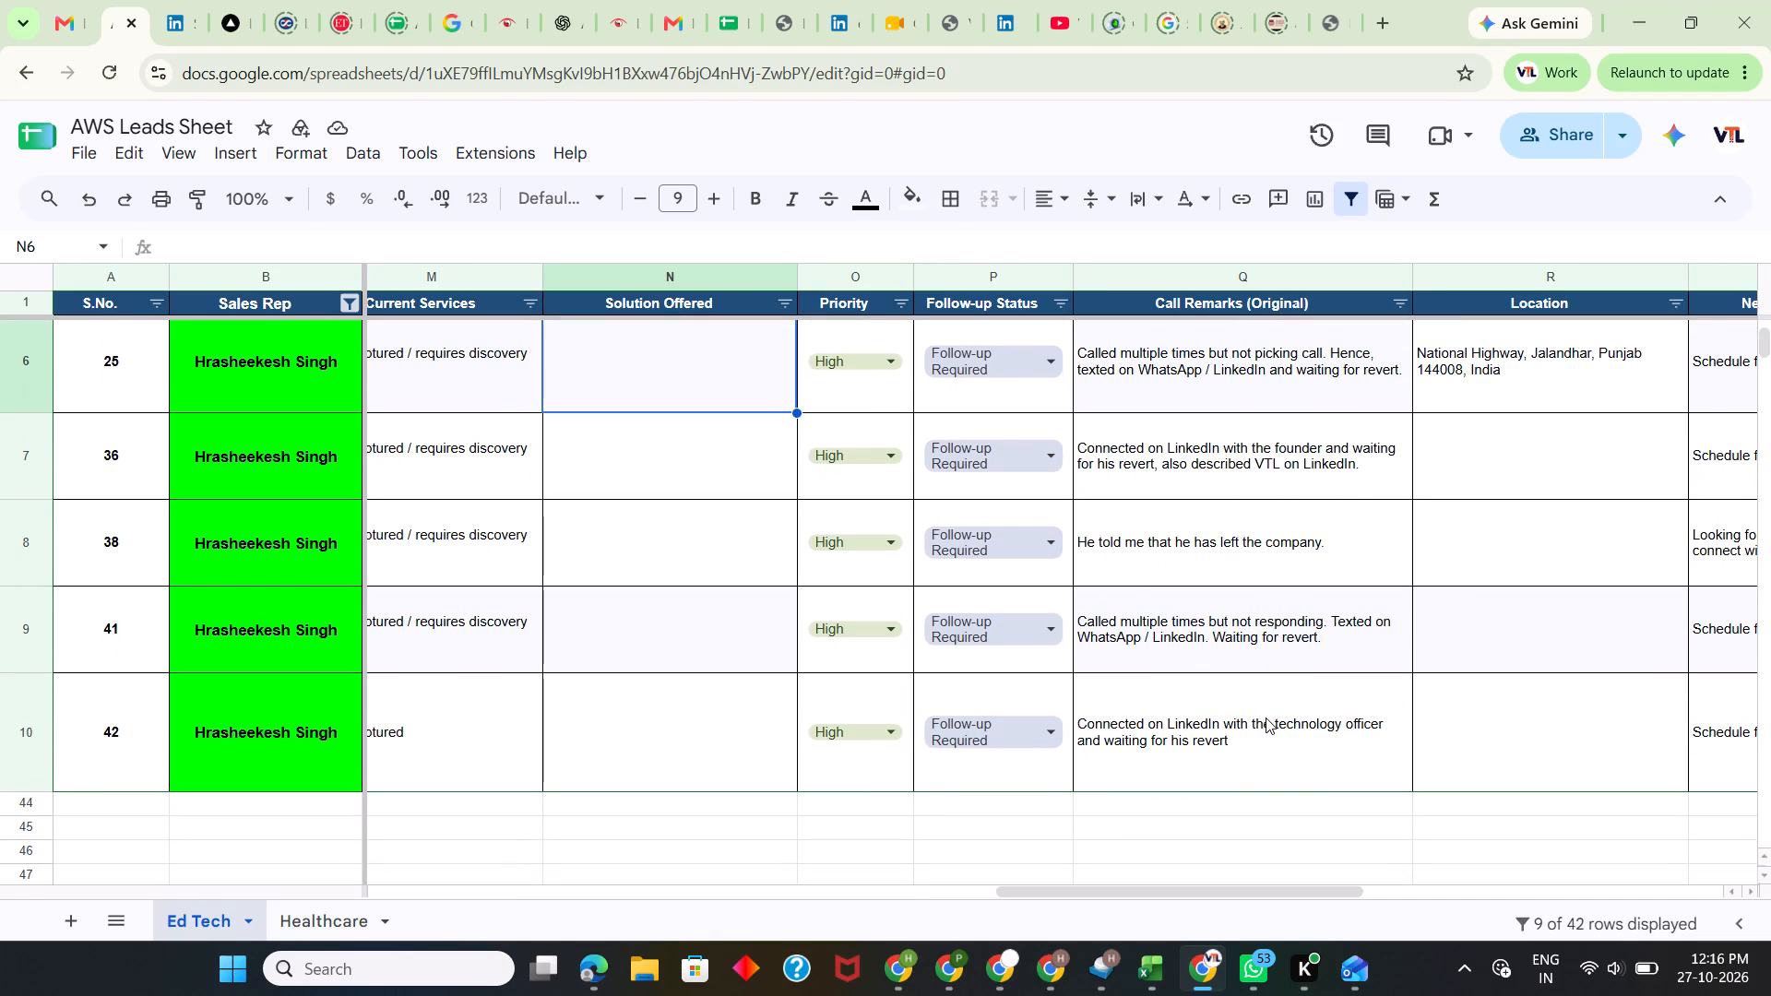
scroll(1266, 717, "left", 1)
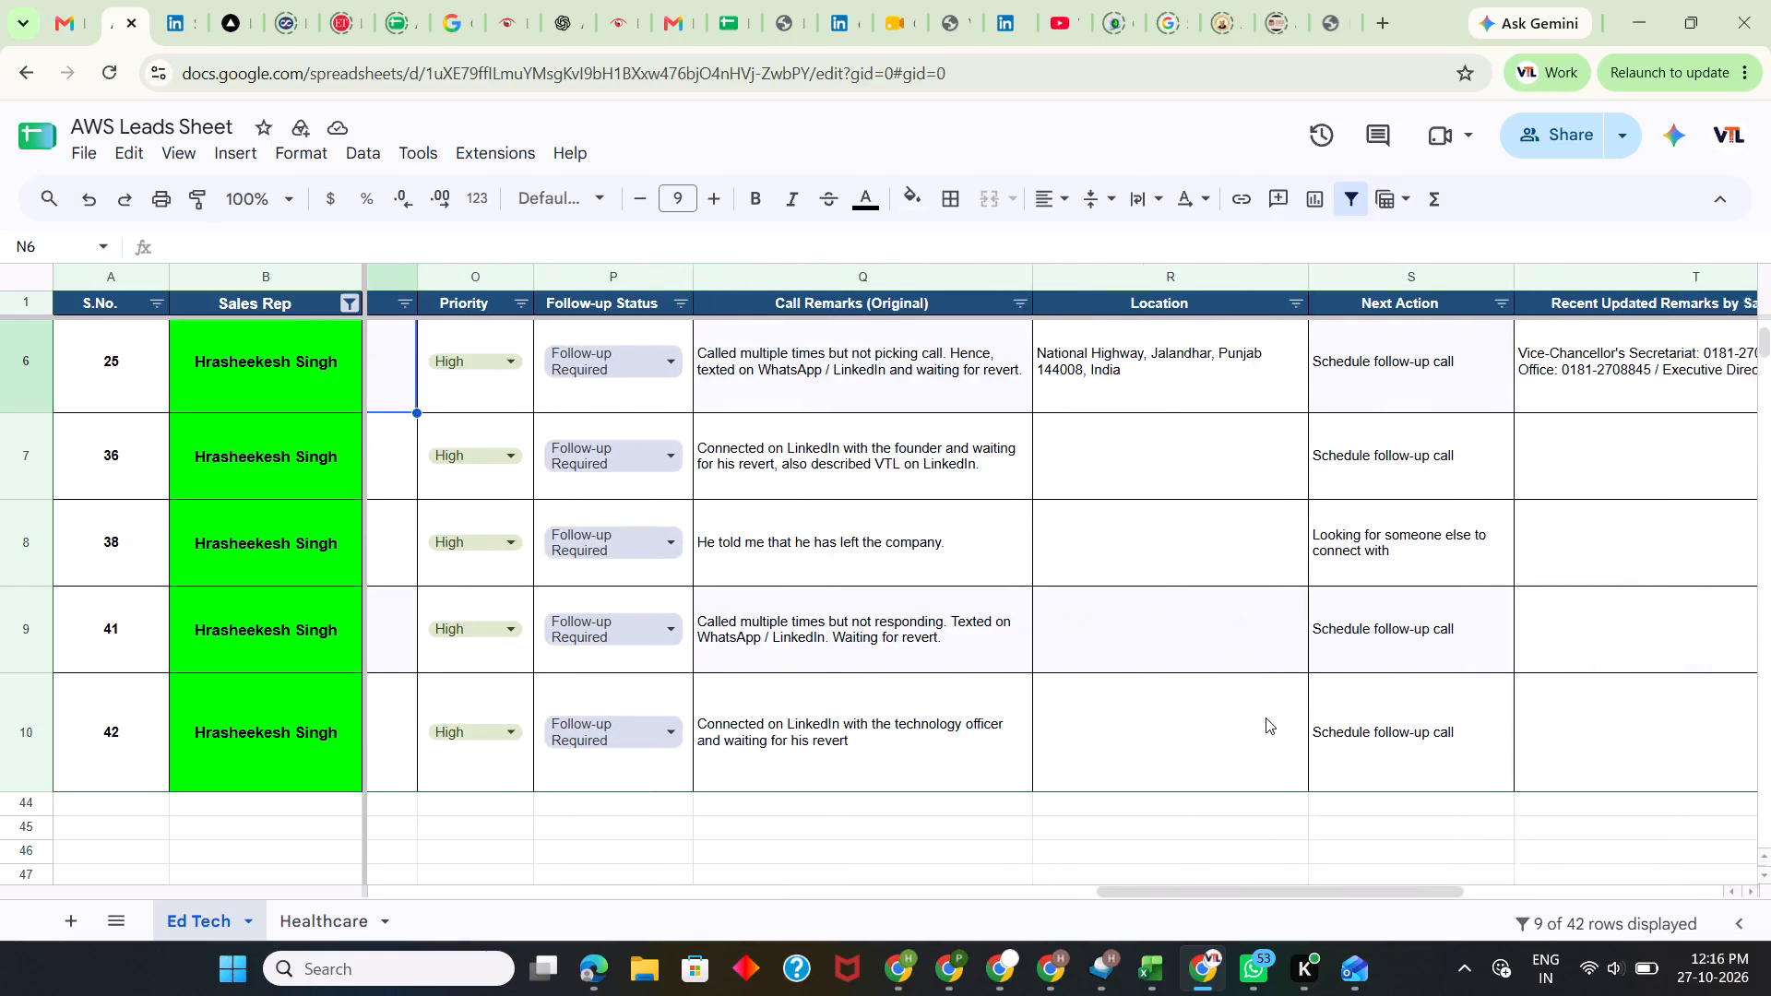
scroll(1266, 717, "left", 3)
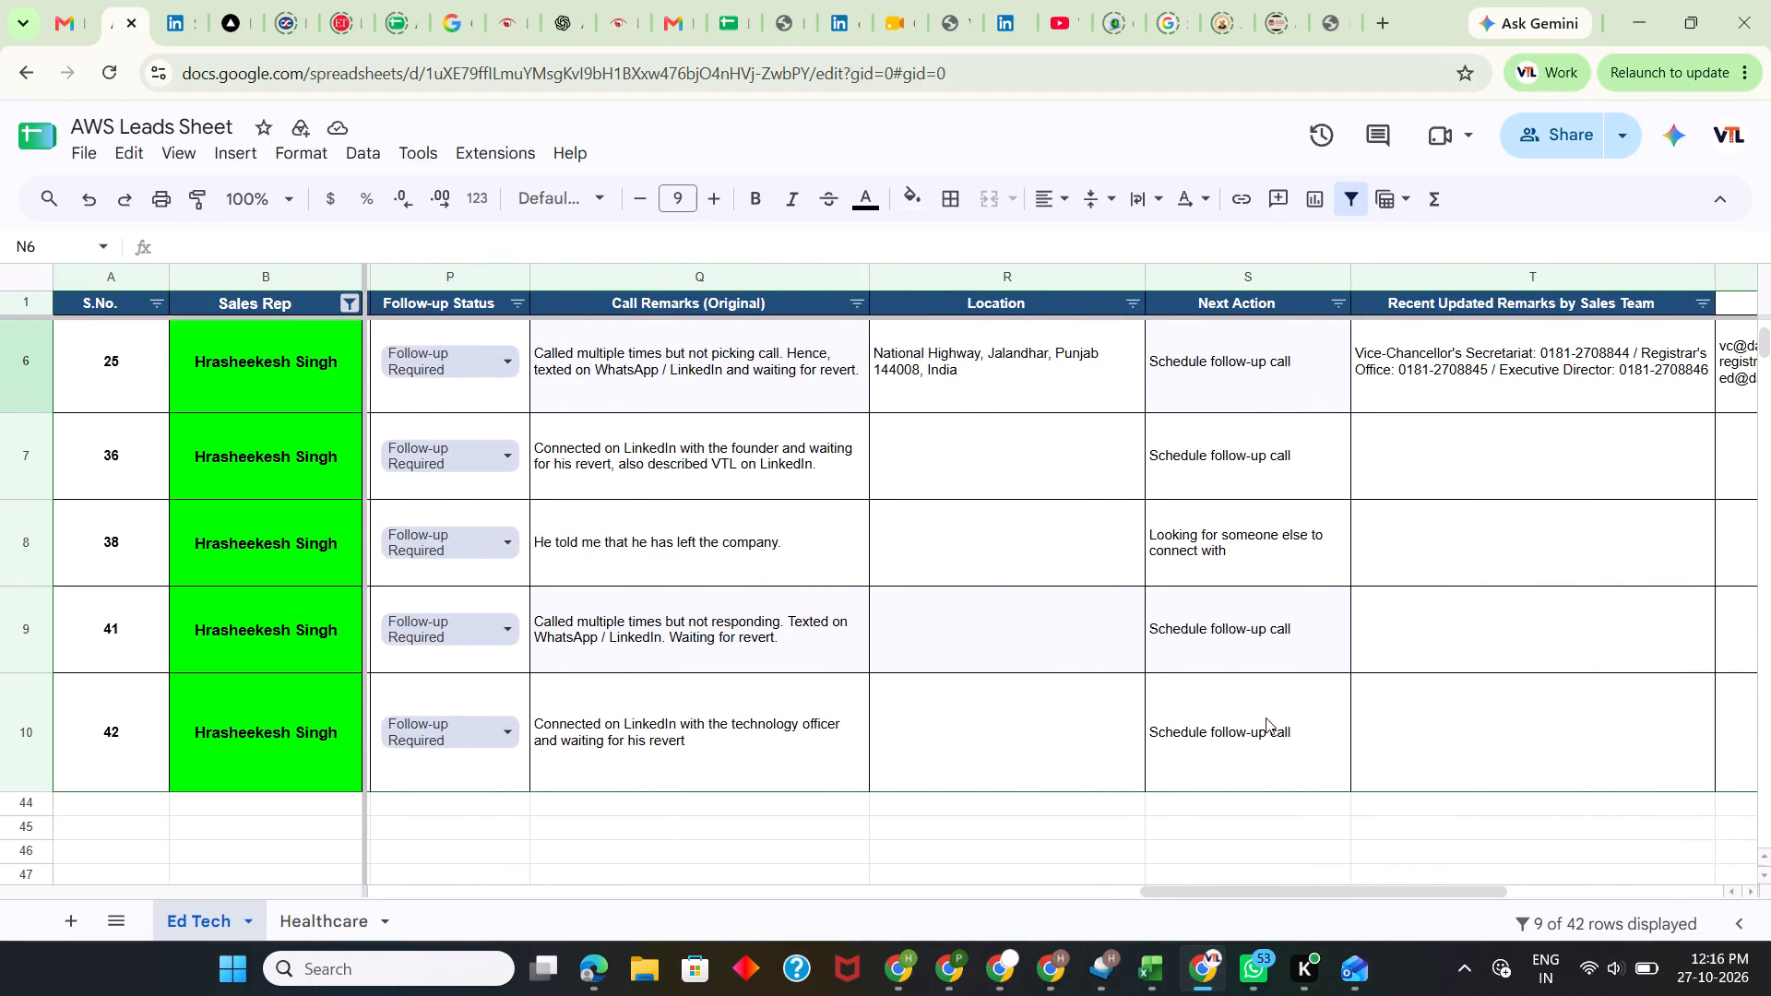
scroll(1266, 717, "left", 1)
scroll(1266, 717, "up", 1)
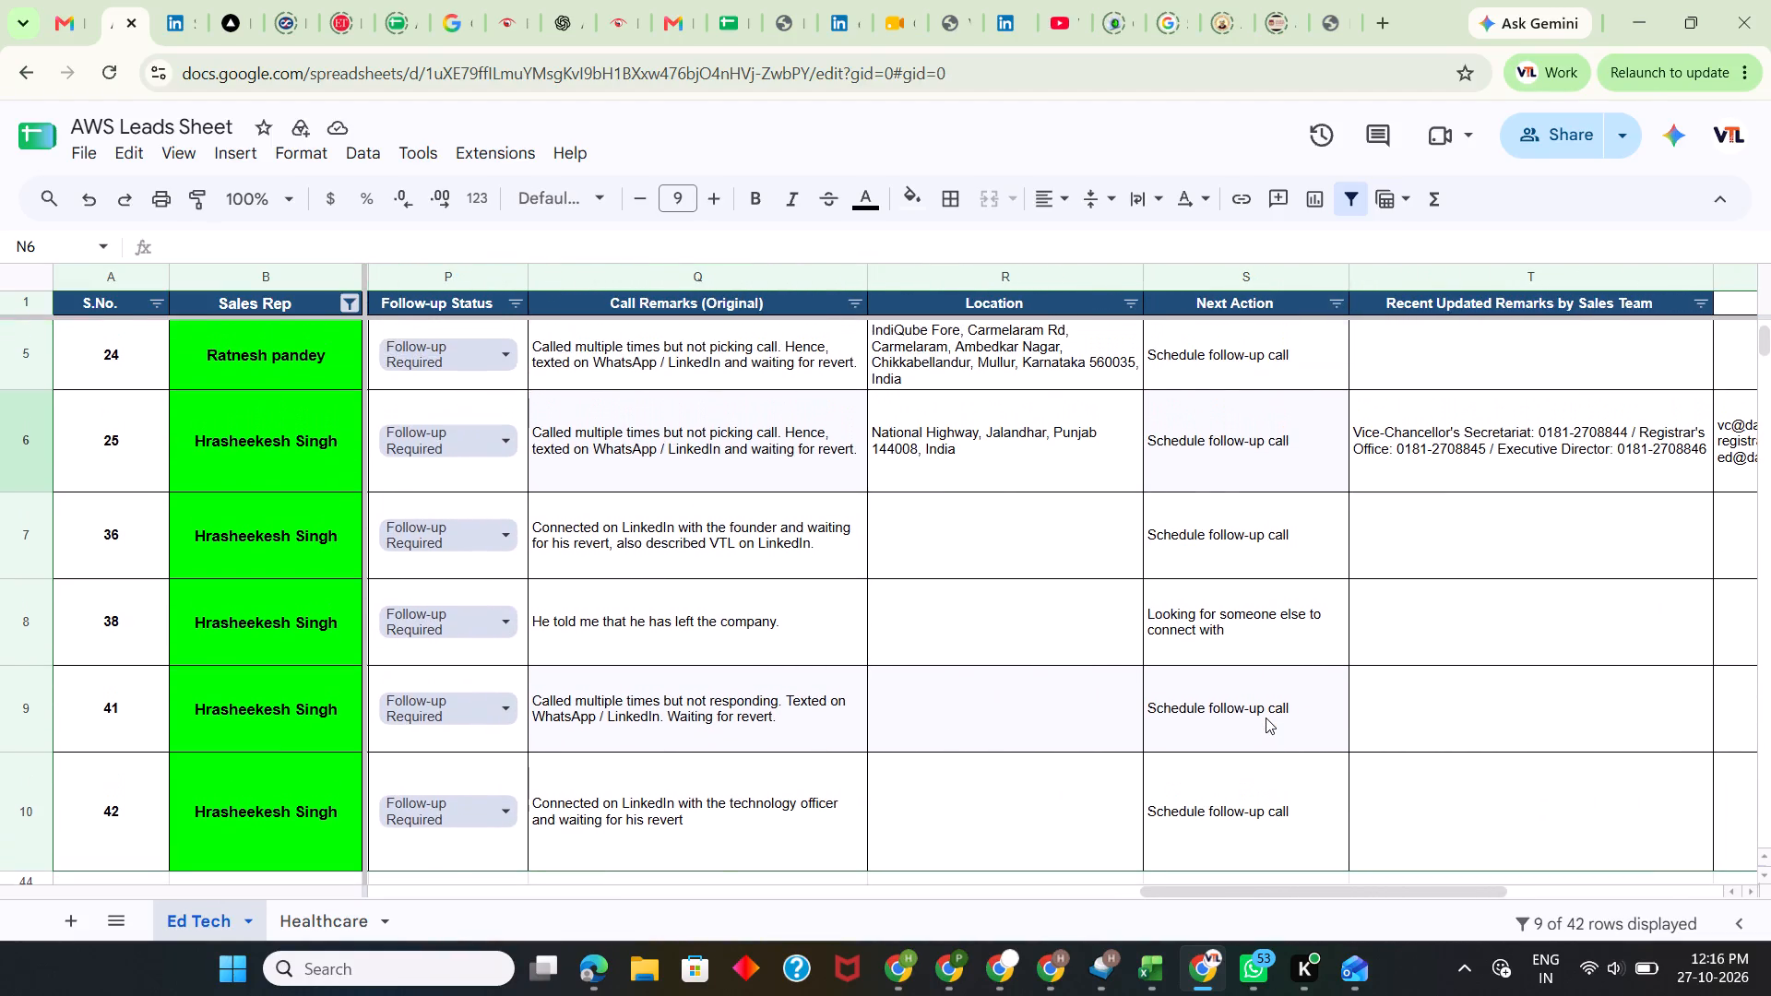
scroll(1266, 717, "right", 10)
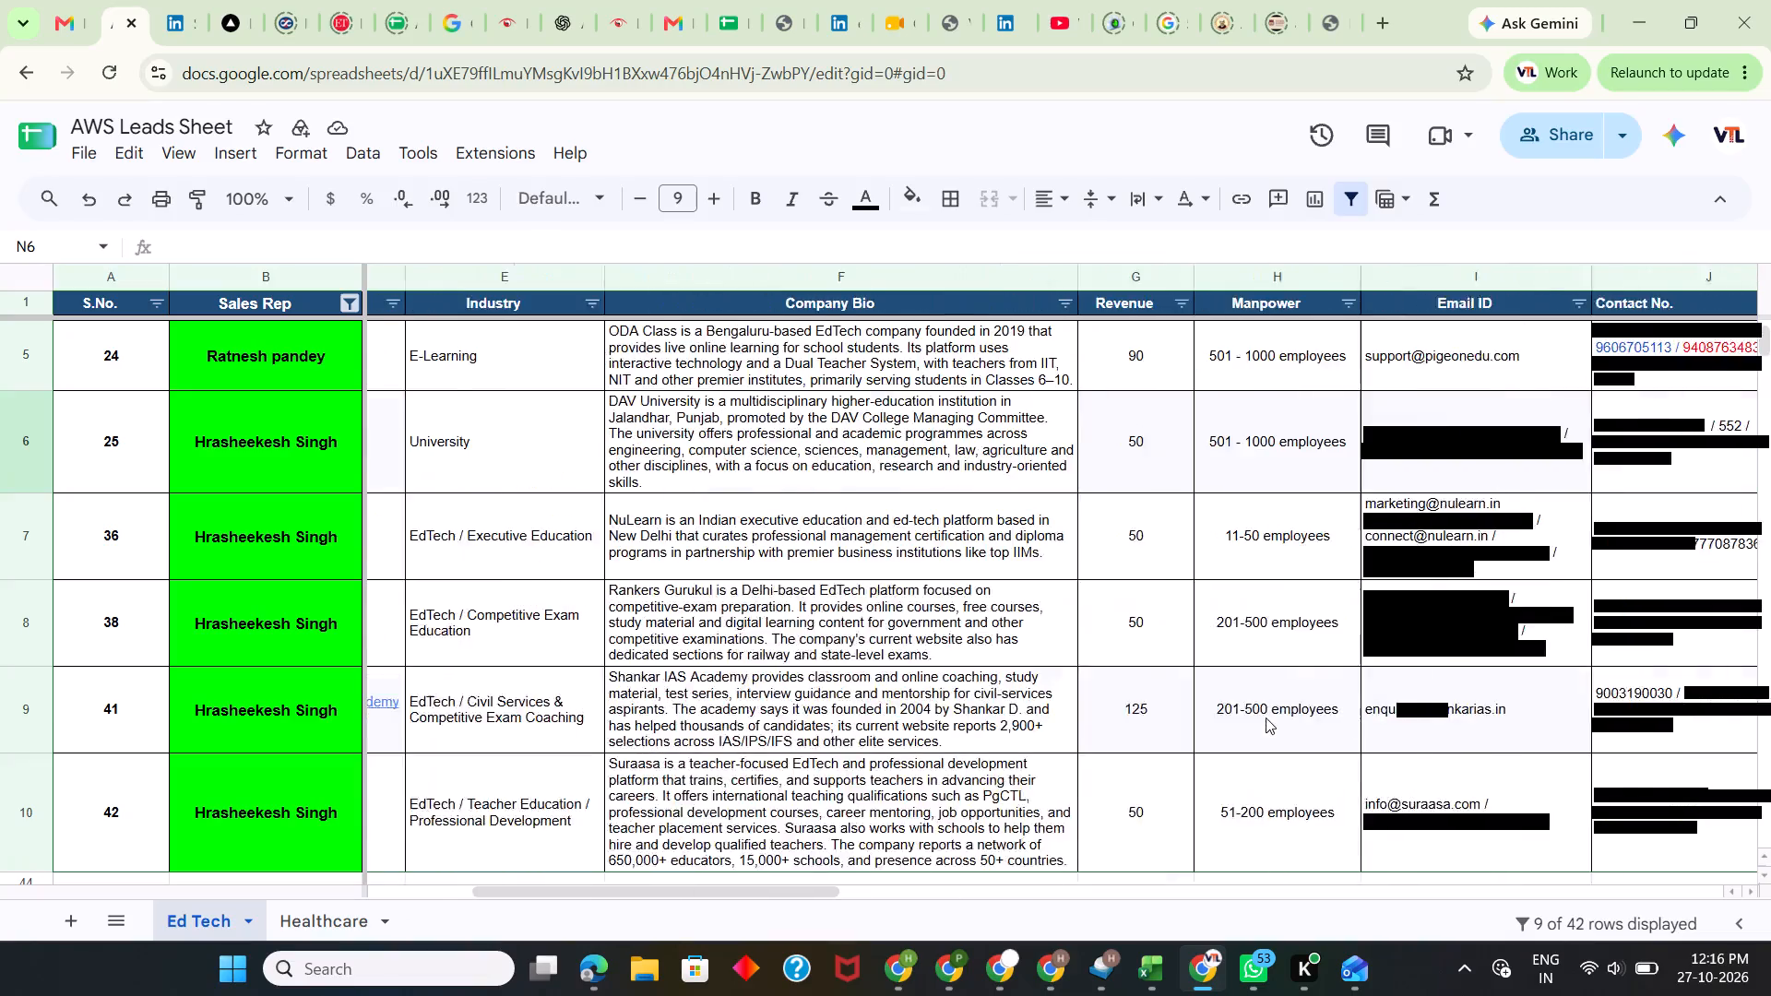
scroll(1266, 717, "right", 2)
scroll(1266, 717, "left", 5)
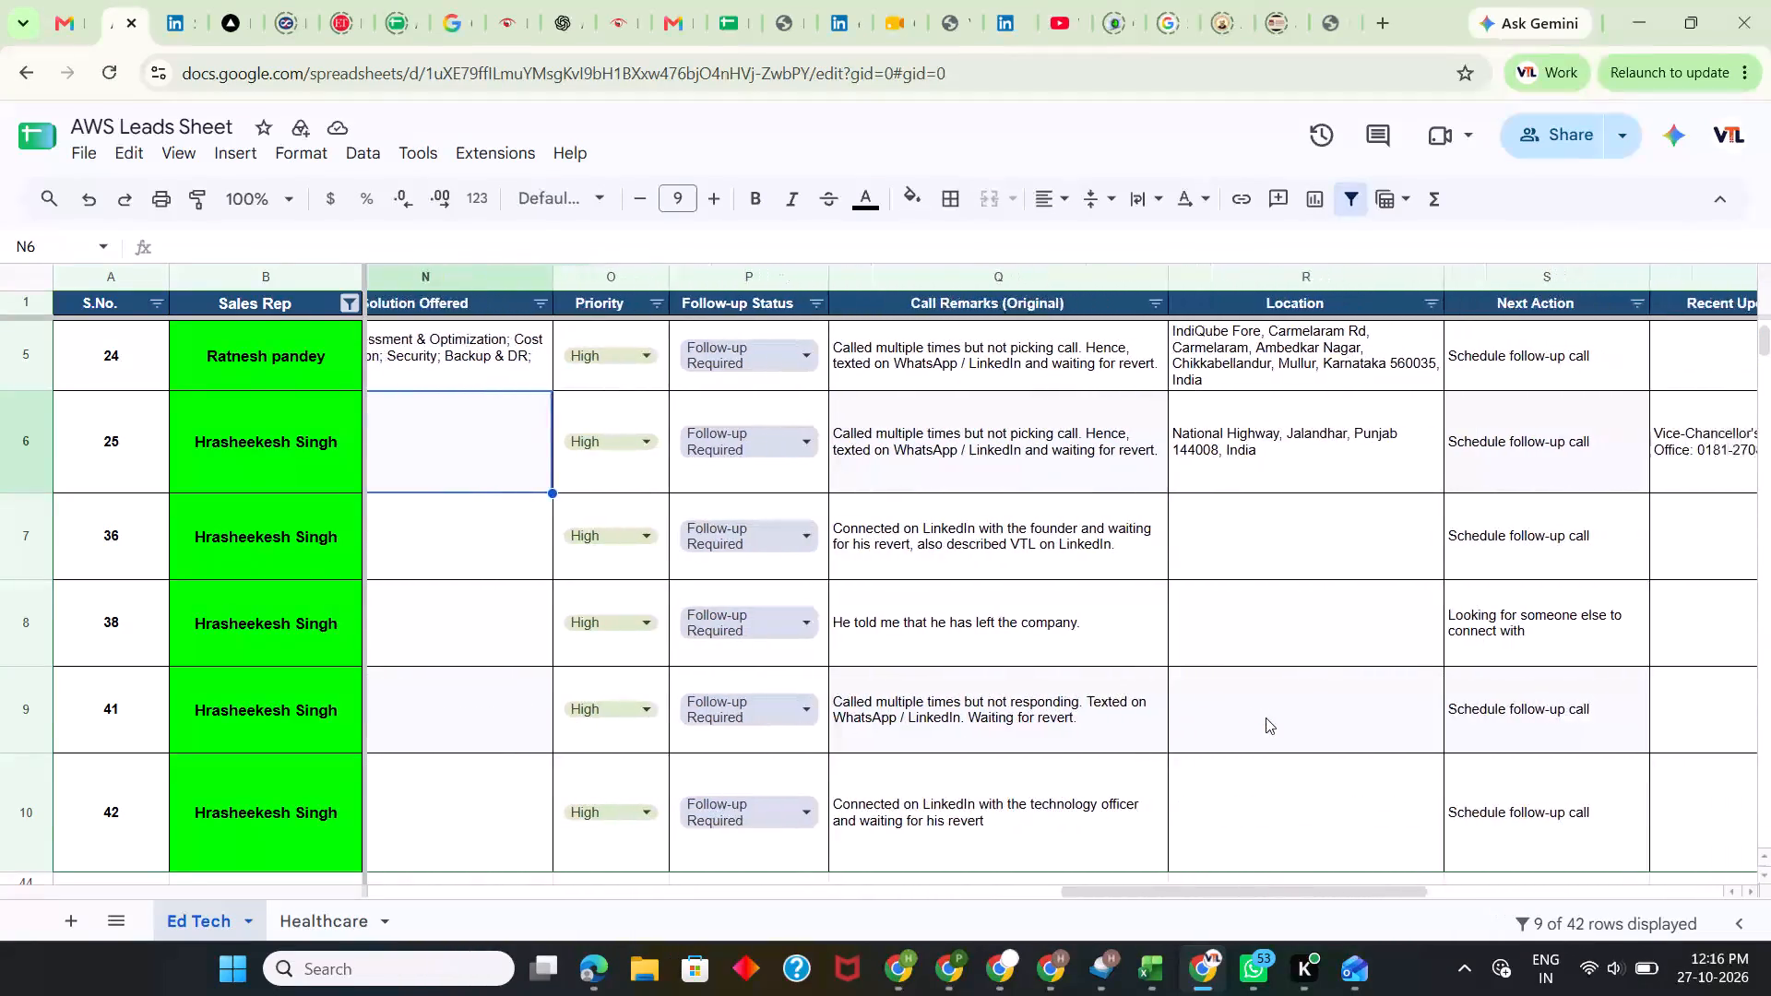
scroll(1266, 717, "left", 5)
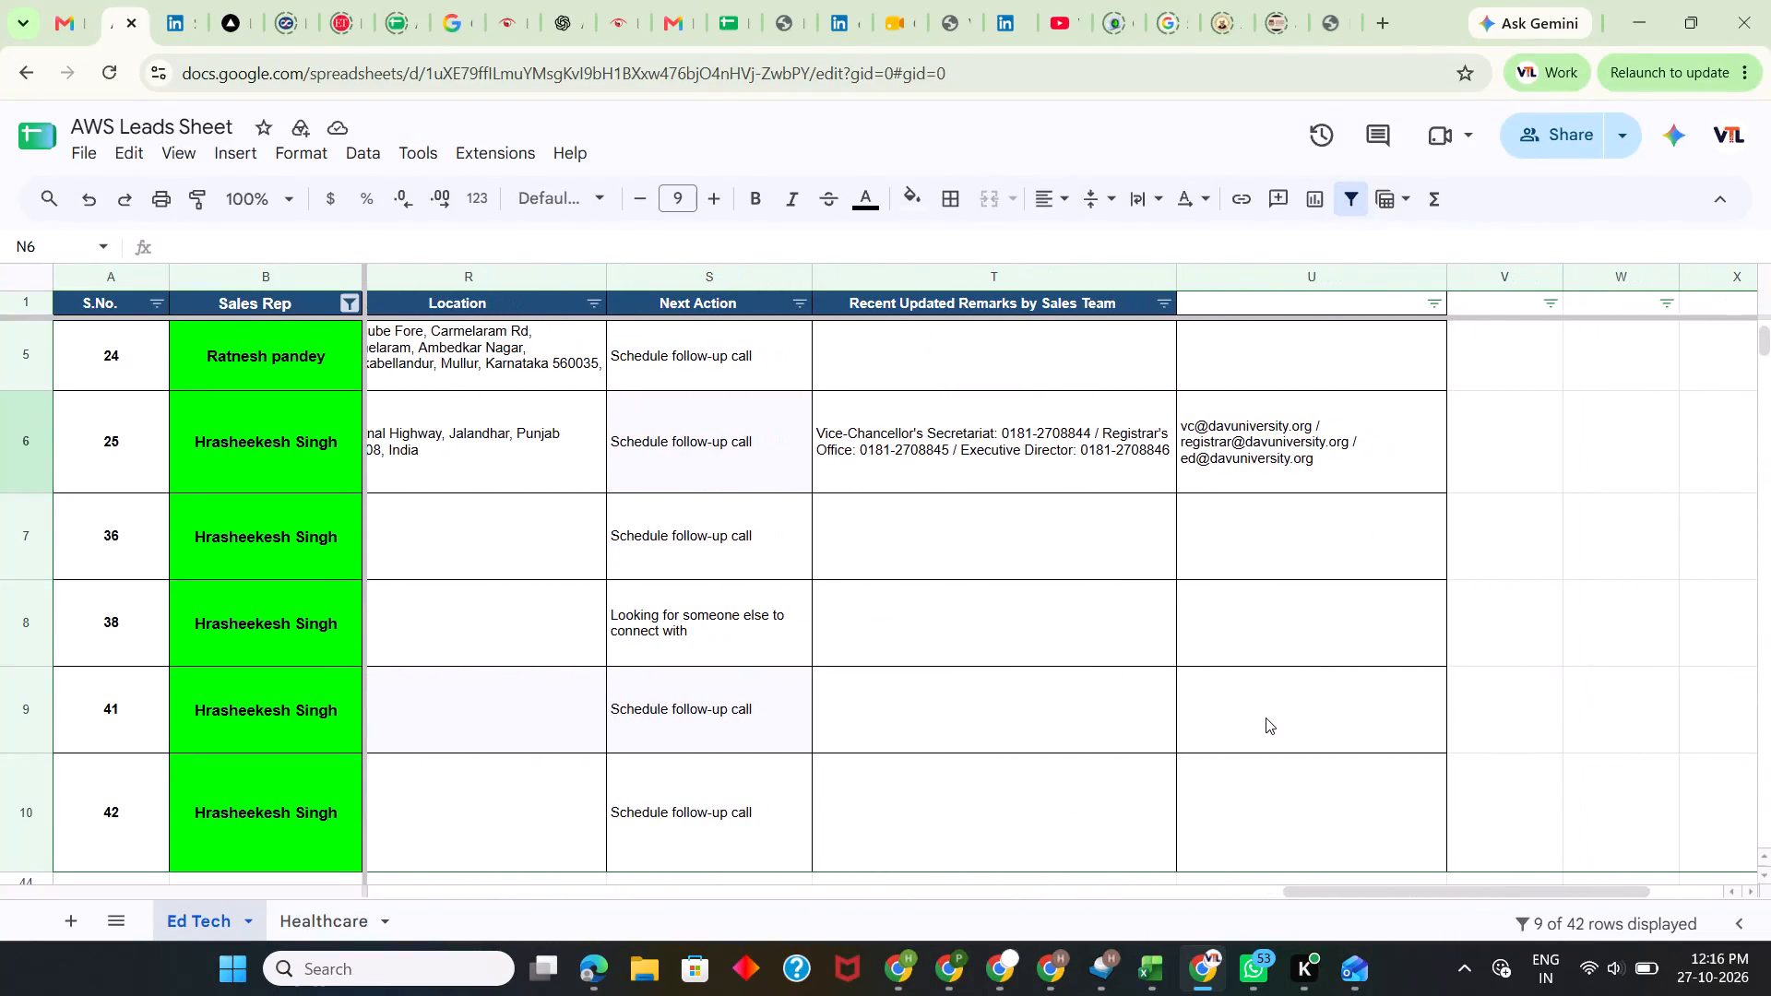
Fill Suraasa's "Not captured" Current Services entry upward through the rows to DAV University.
scroll(1266, 717, "down", 1)
scroll(1266, 717, "right", 4)
scroll(1266, 717, "up", 1)
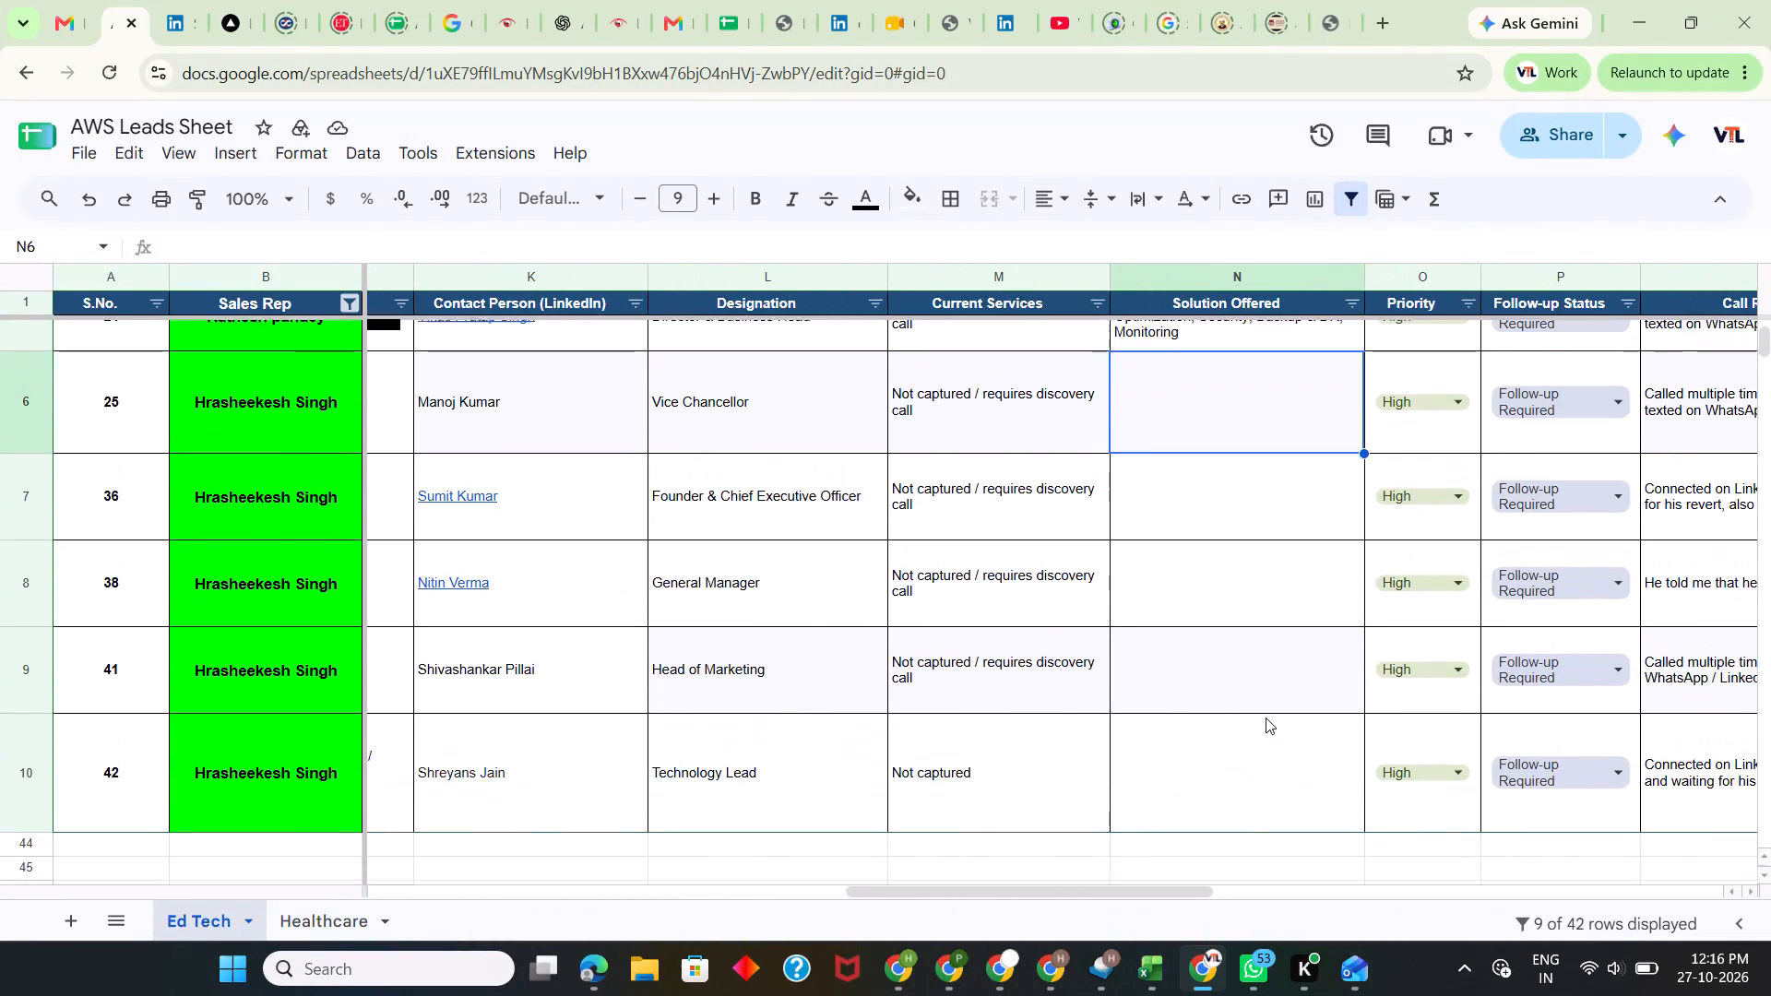
scroll(1266, 717, "up", 3)
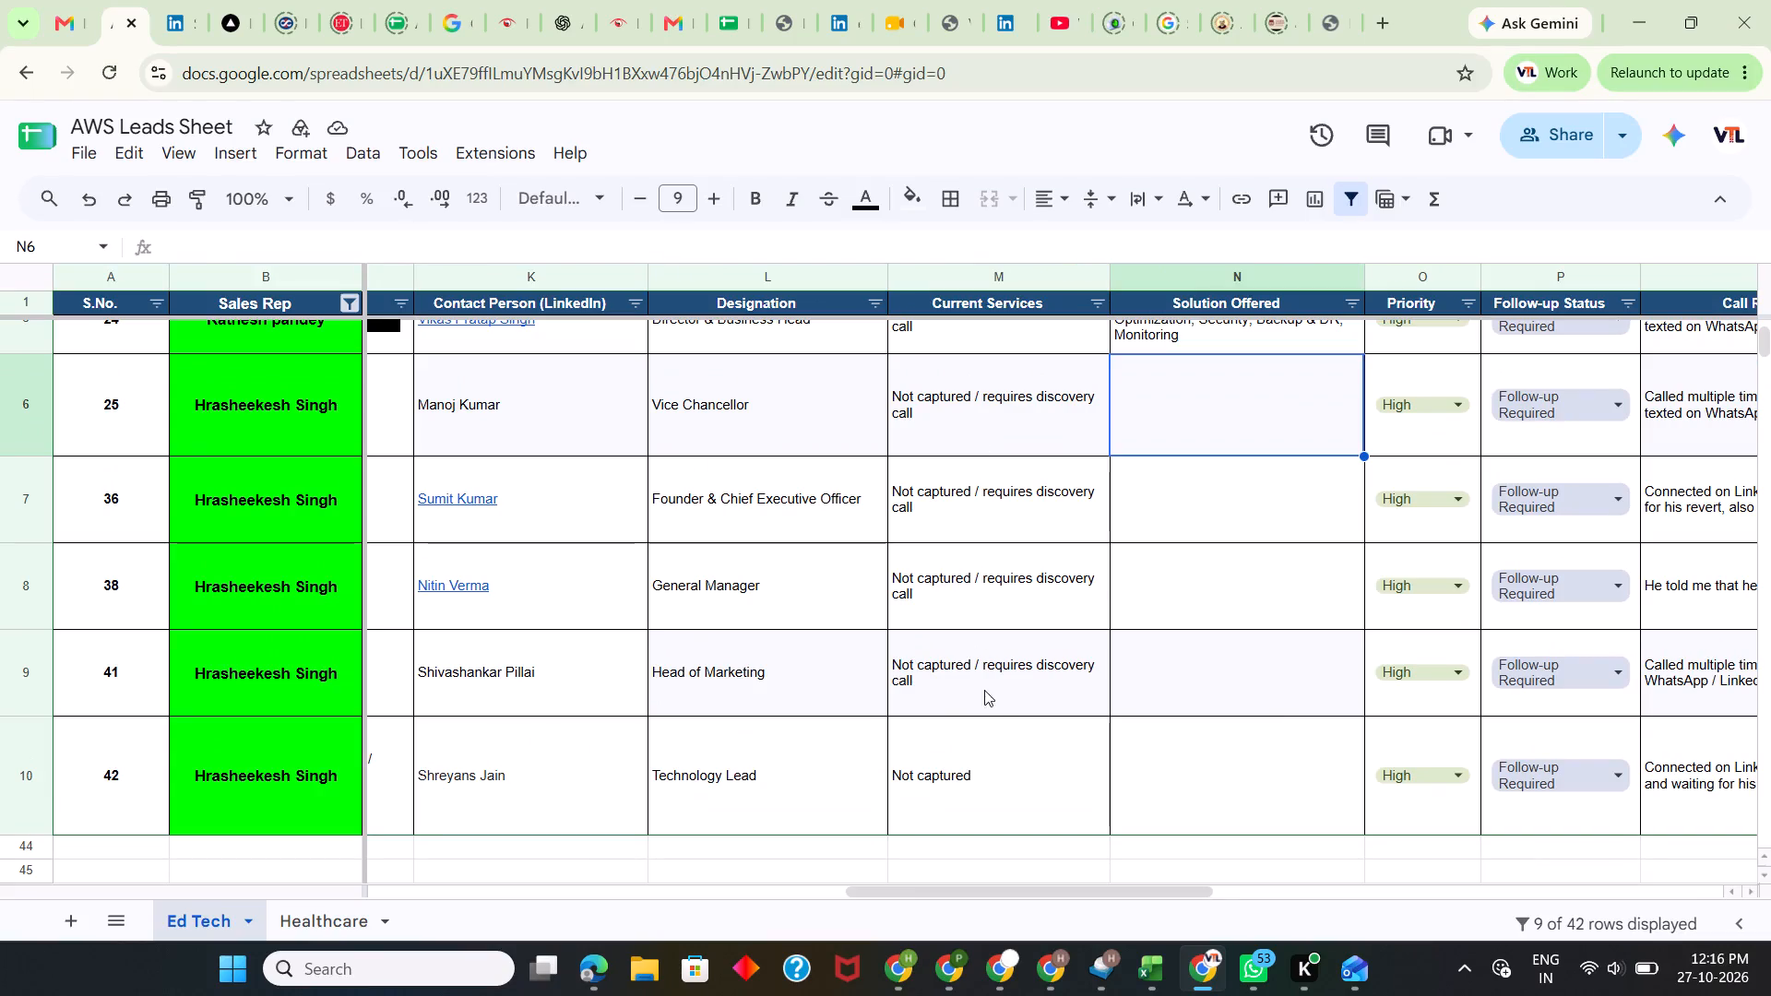
left_click(987, 715)
left_click(998, 745)
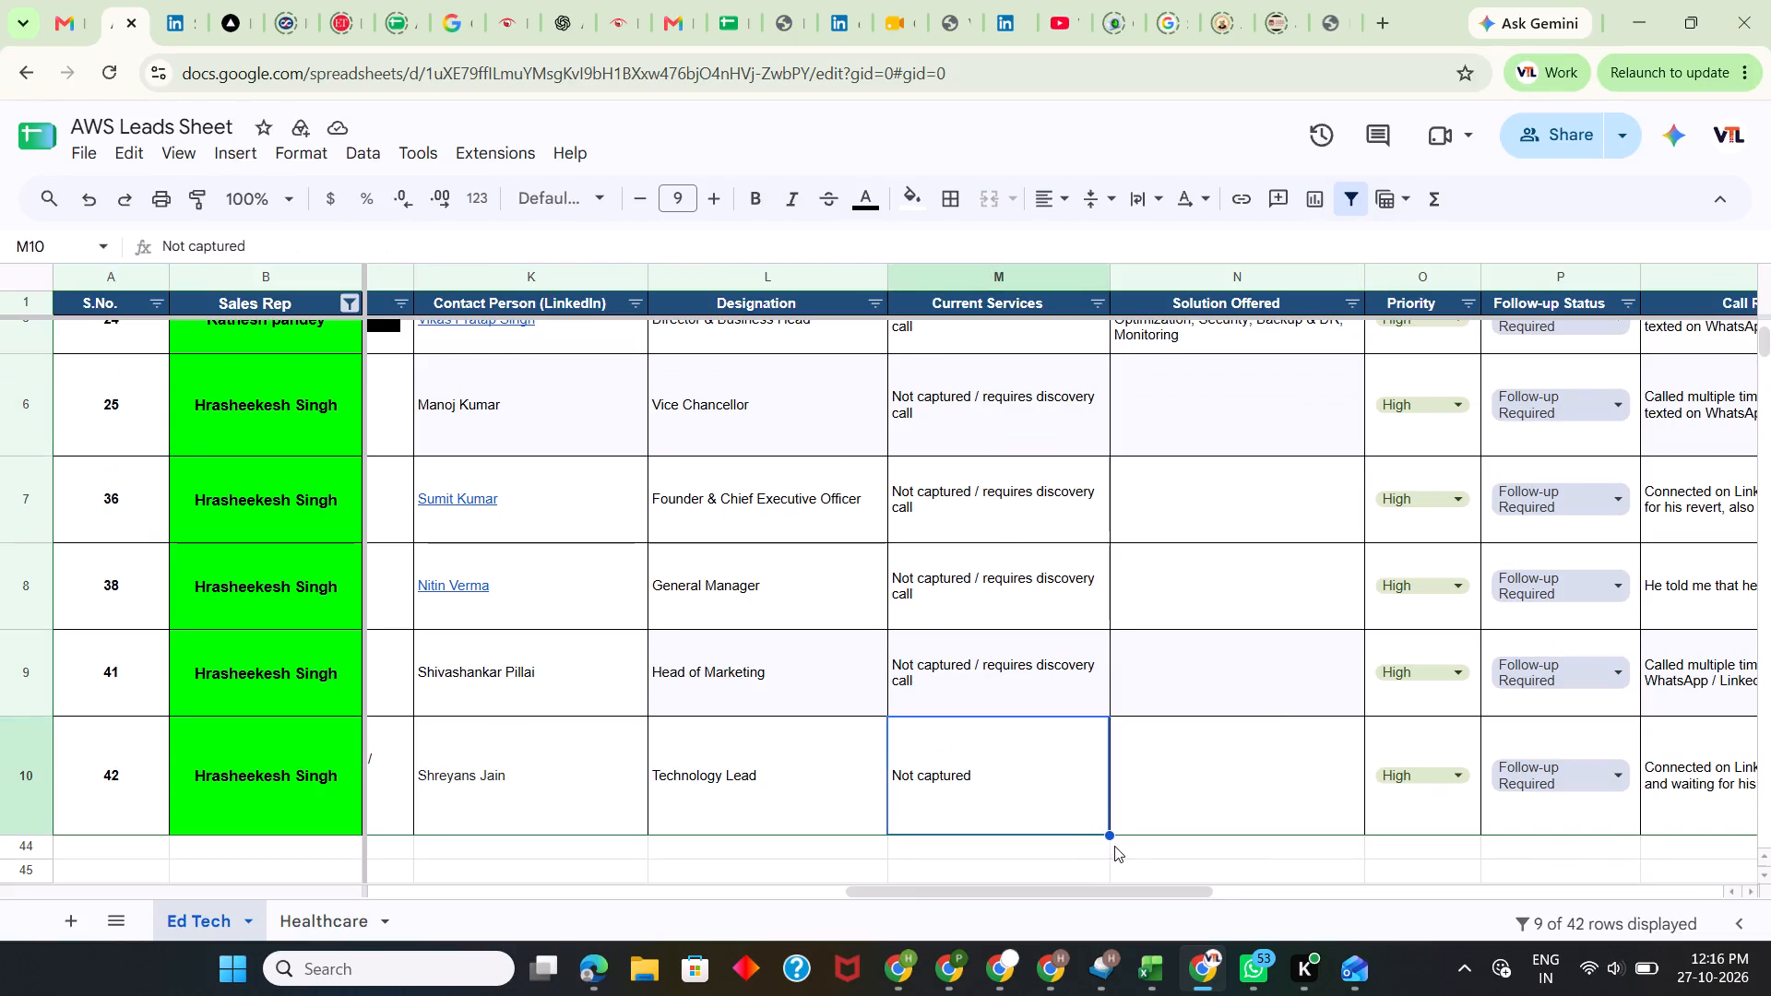
left_click_drag(1110, 834, 1081, 433)
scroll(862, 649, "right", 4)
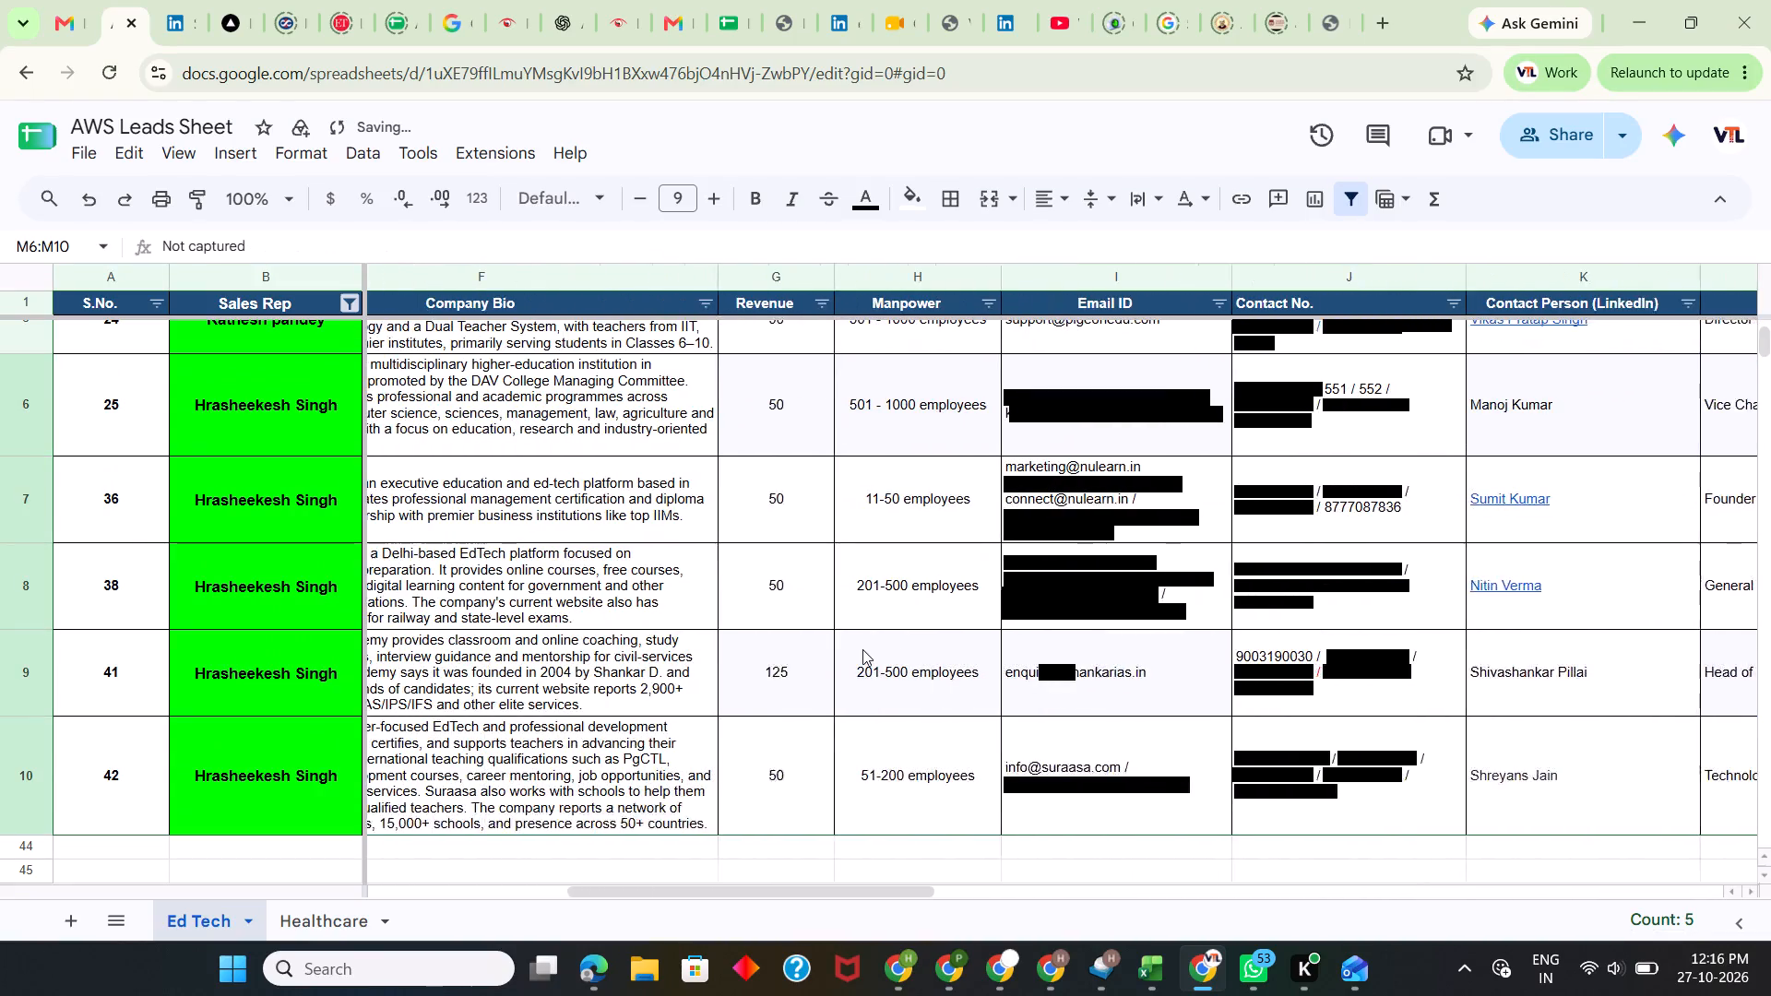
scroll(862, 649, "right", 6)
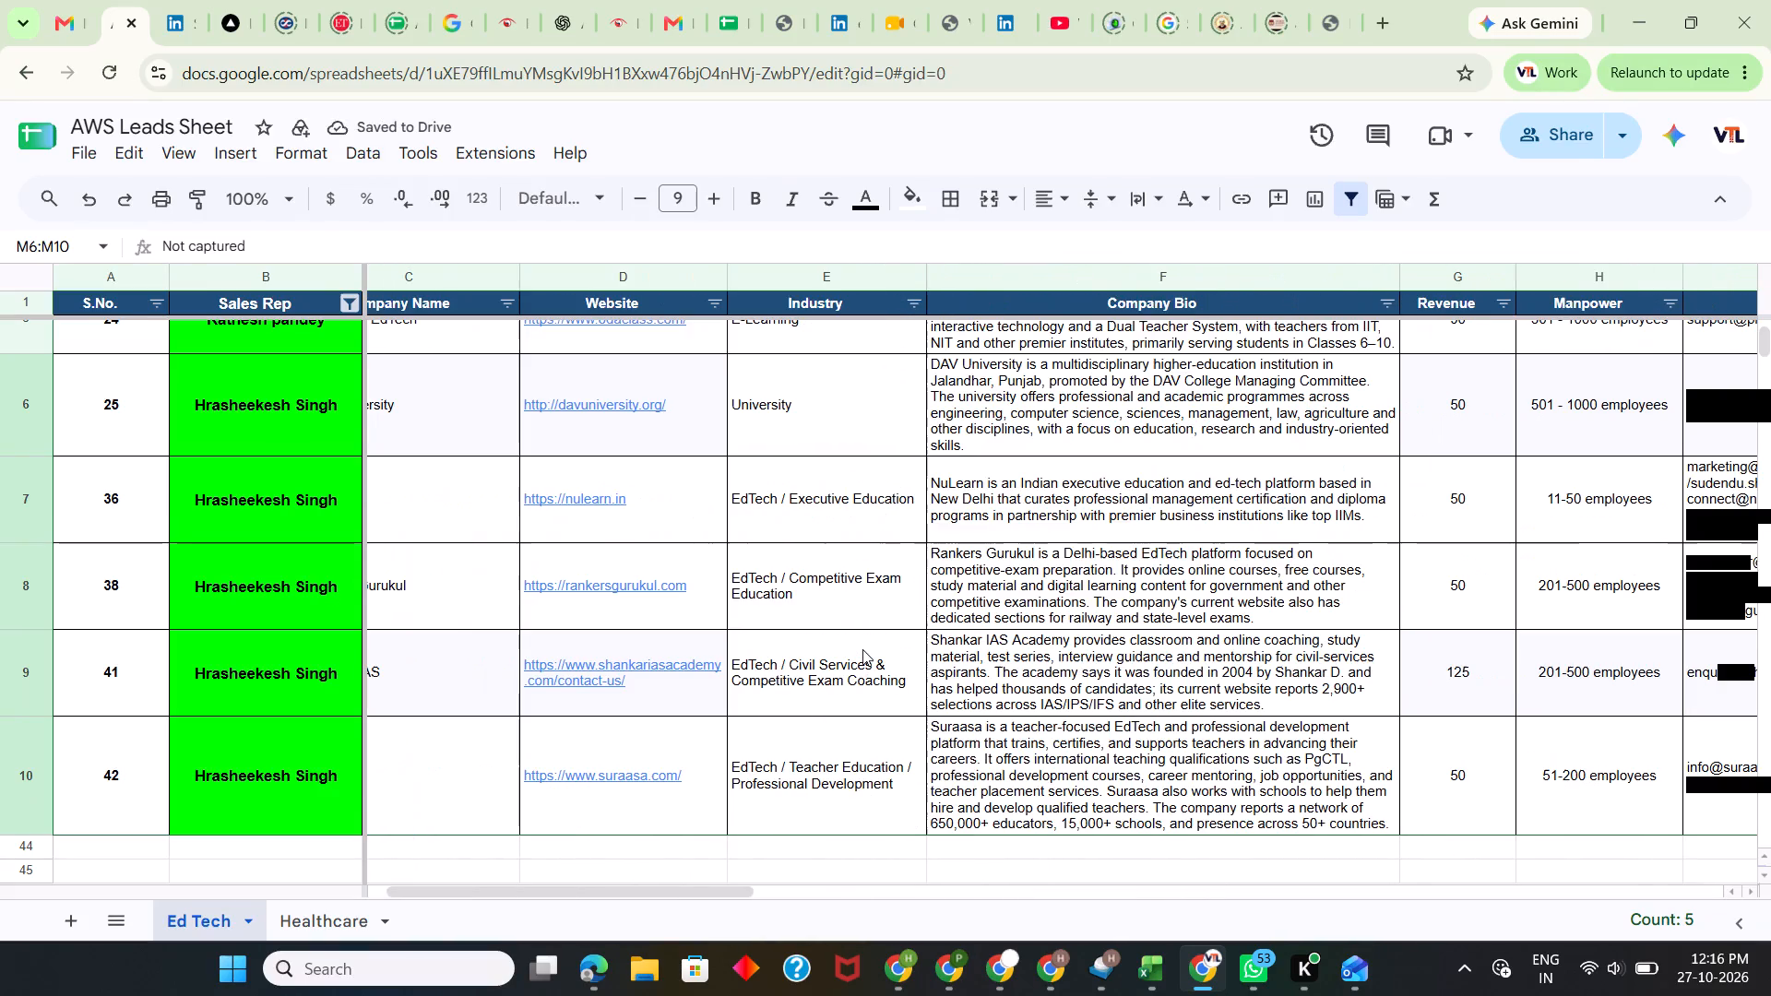
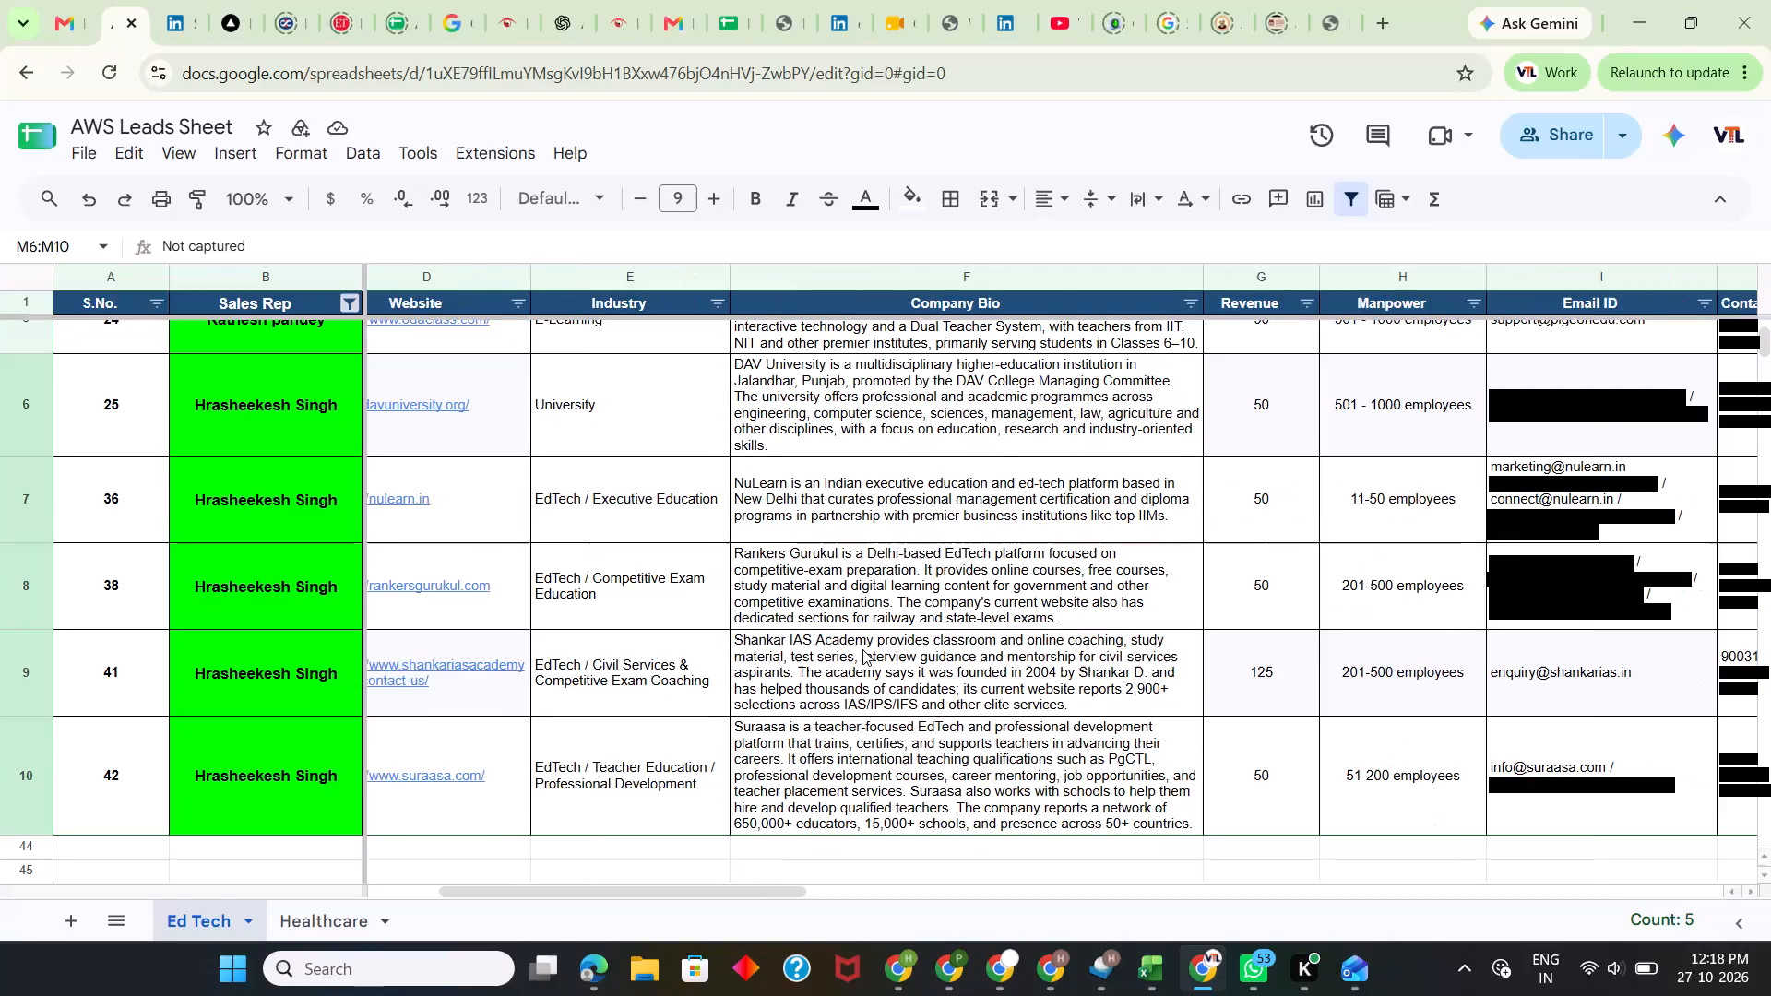
Open the LinkedIn profile linked for the Rankers Gurukul contact person in the other browser window and check the current position under Experience.
scroll(862, 649, "left", 2)
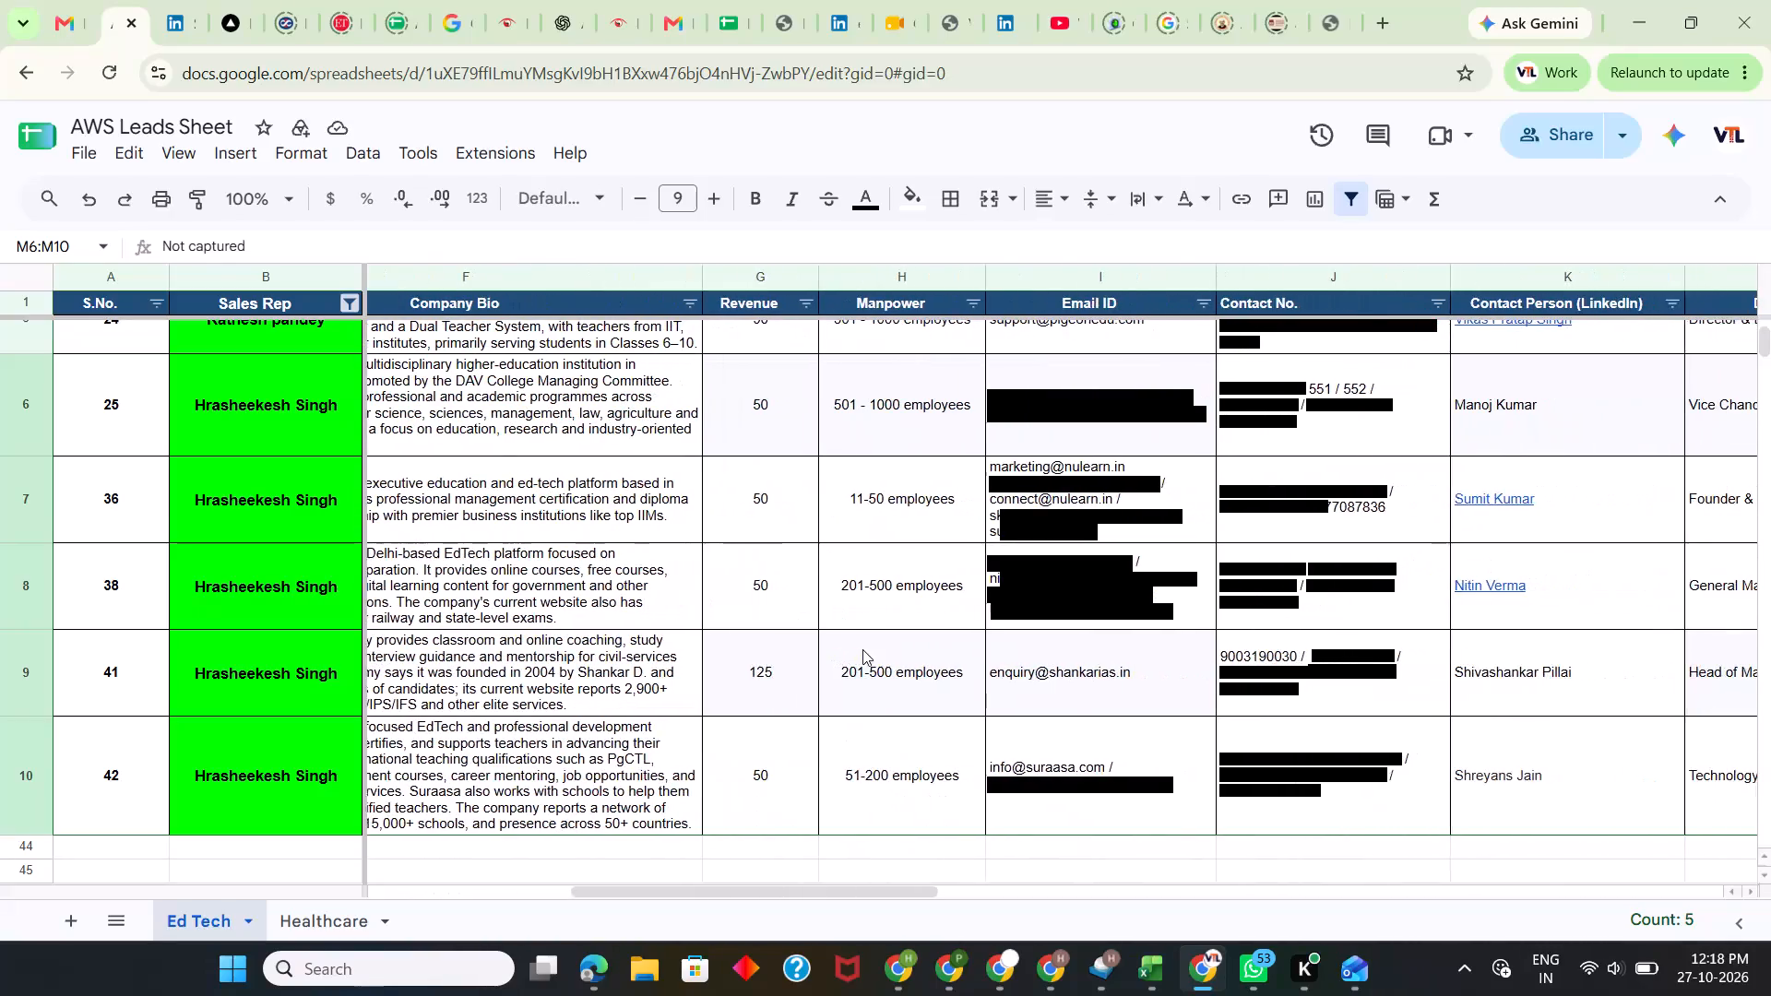
scroll(862, 649, "right", 5)
scroll(862, 649, "left", 6)
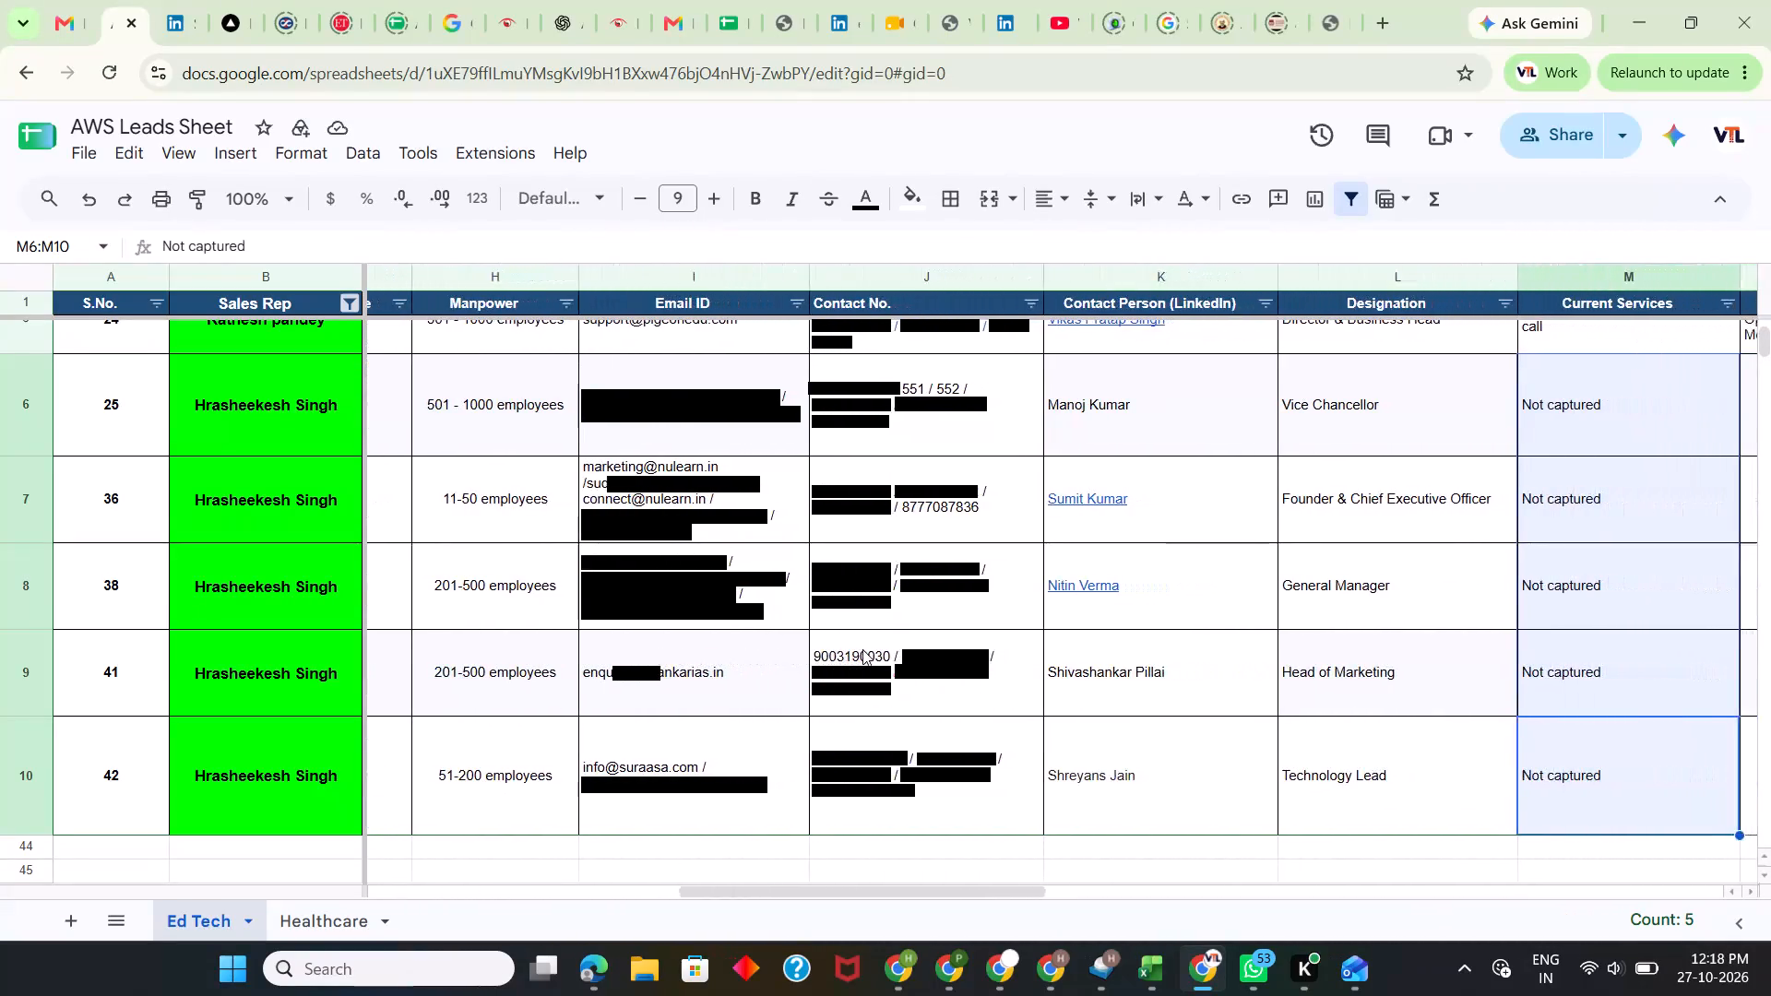
scroll(862, 649, "left", 1)
left_click(862, 649)
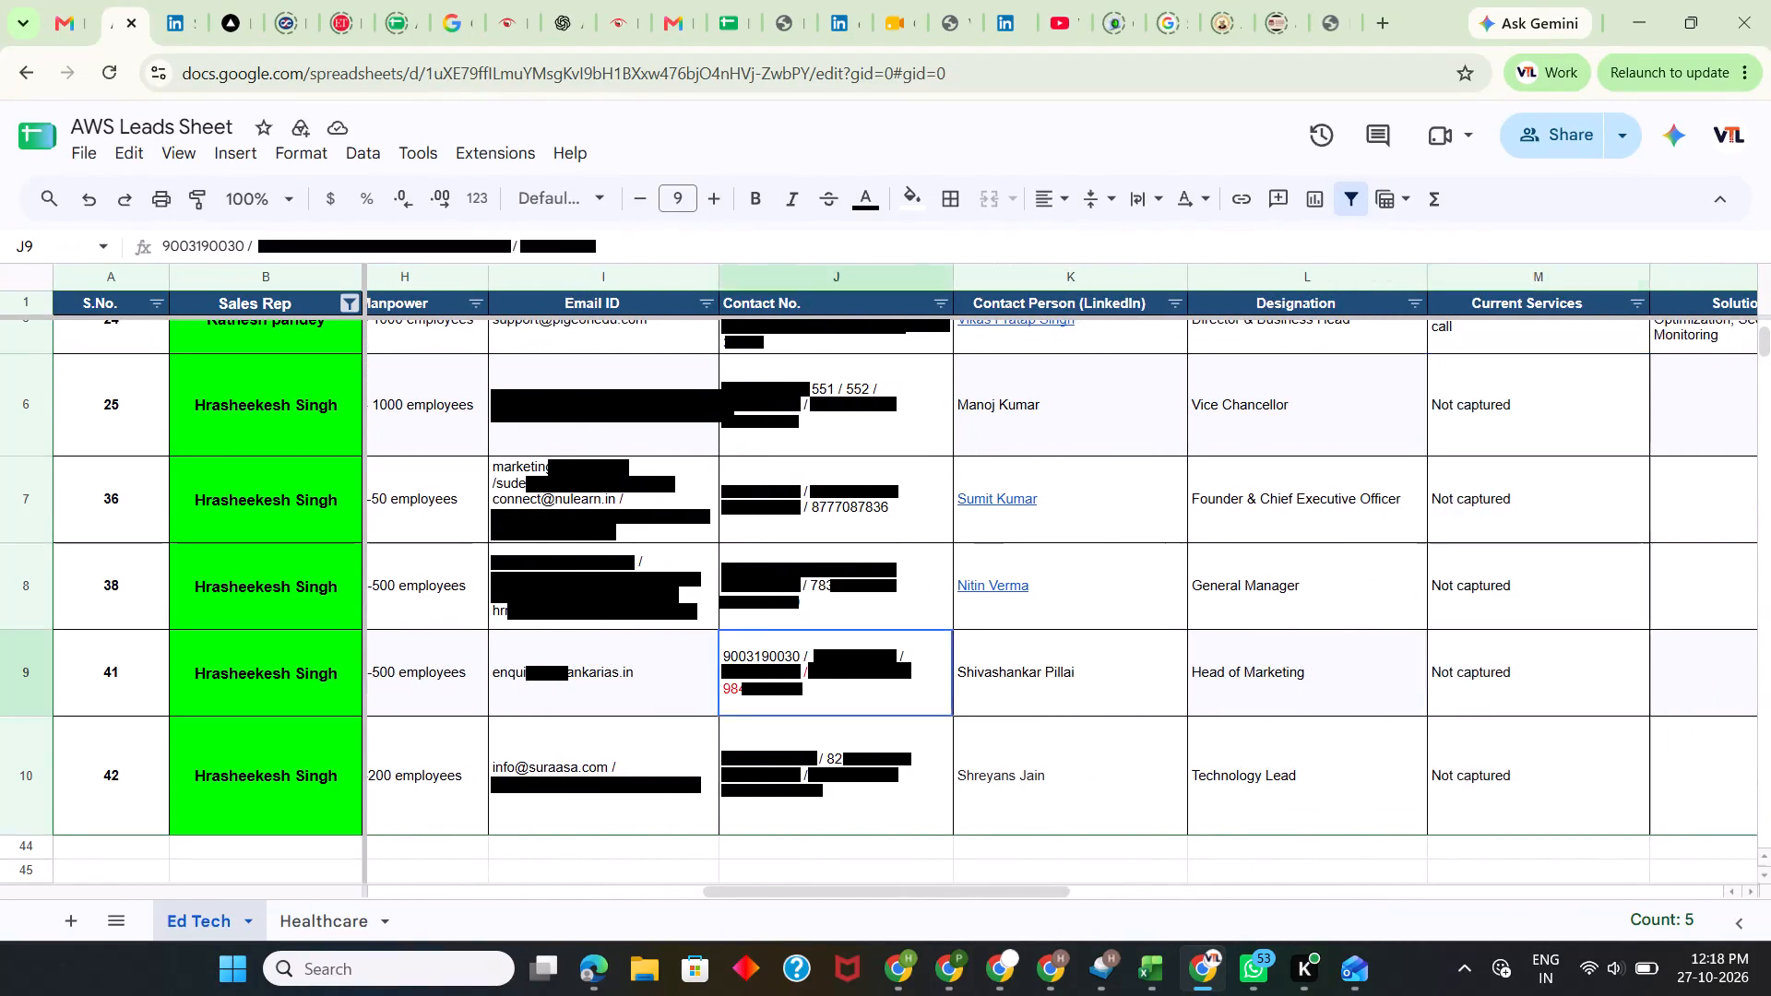
scroll(862, 649, "right", 7)
scroll(862, 649, "left", 4)
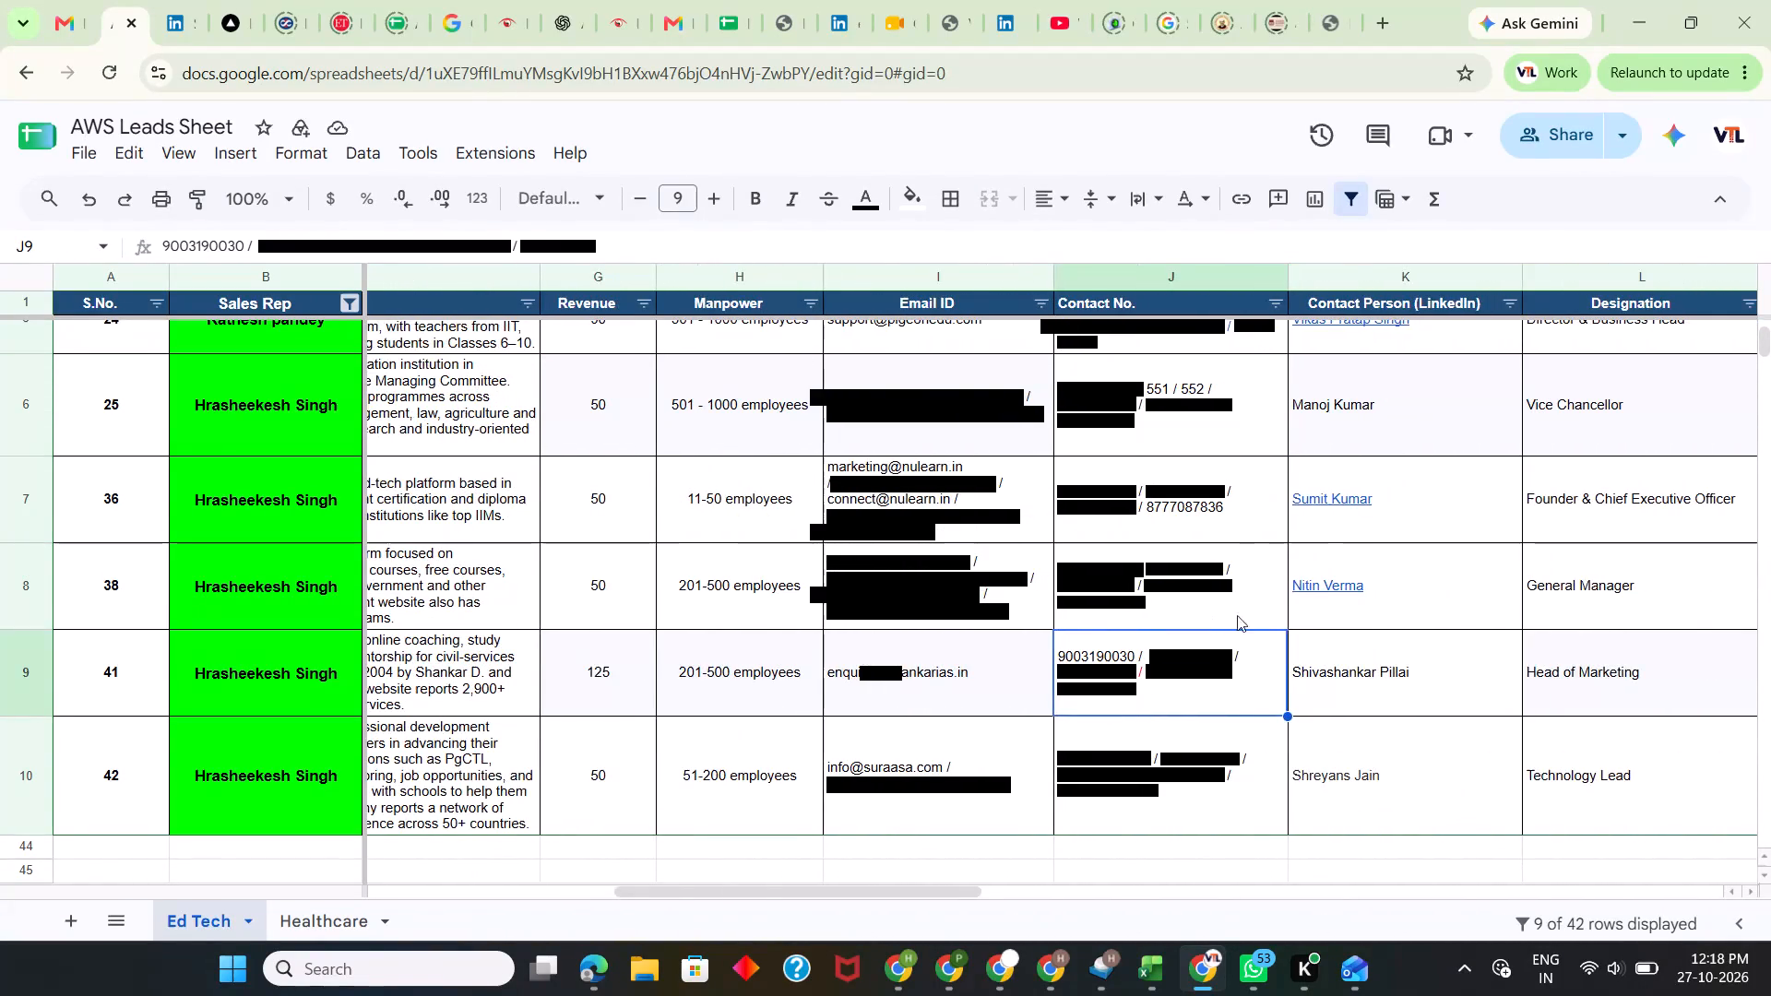
left_click(1539, 655)
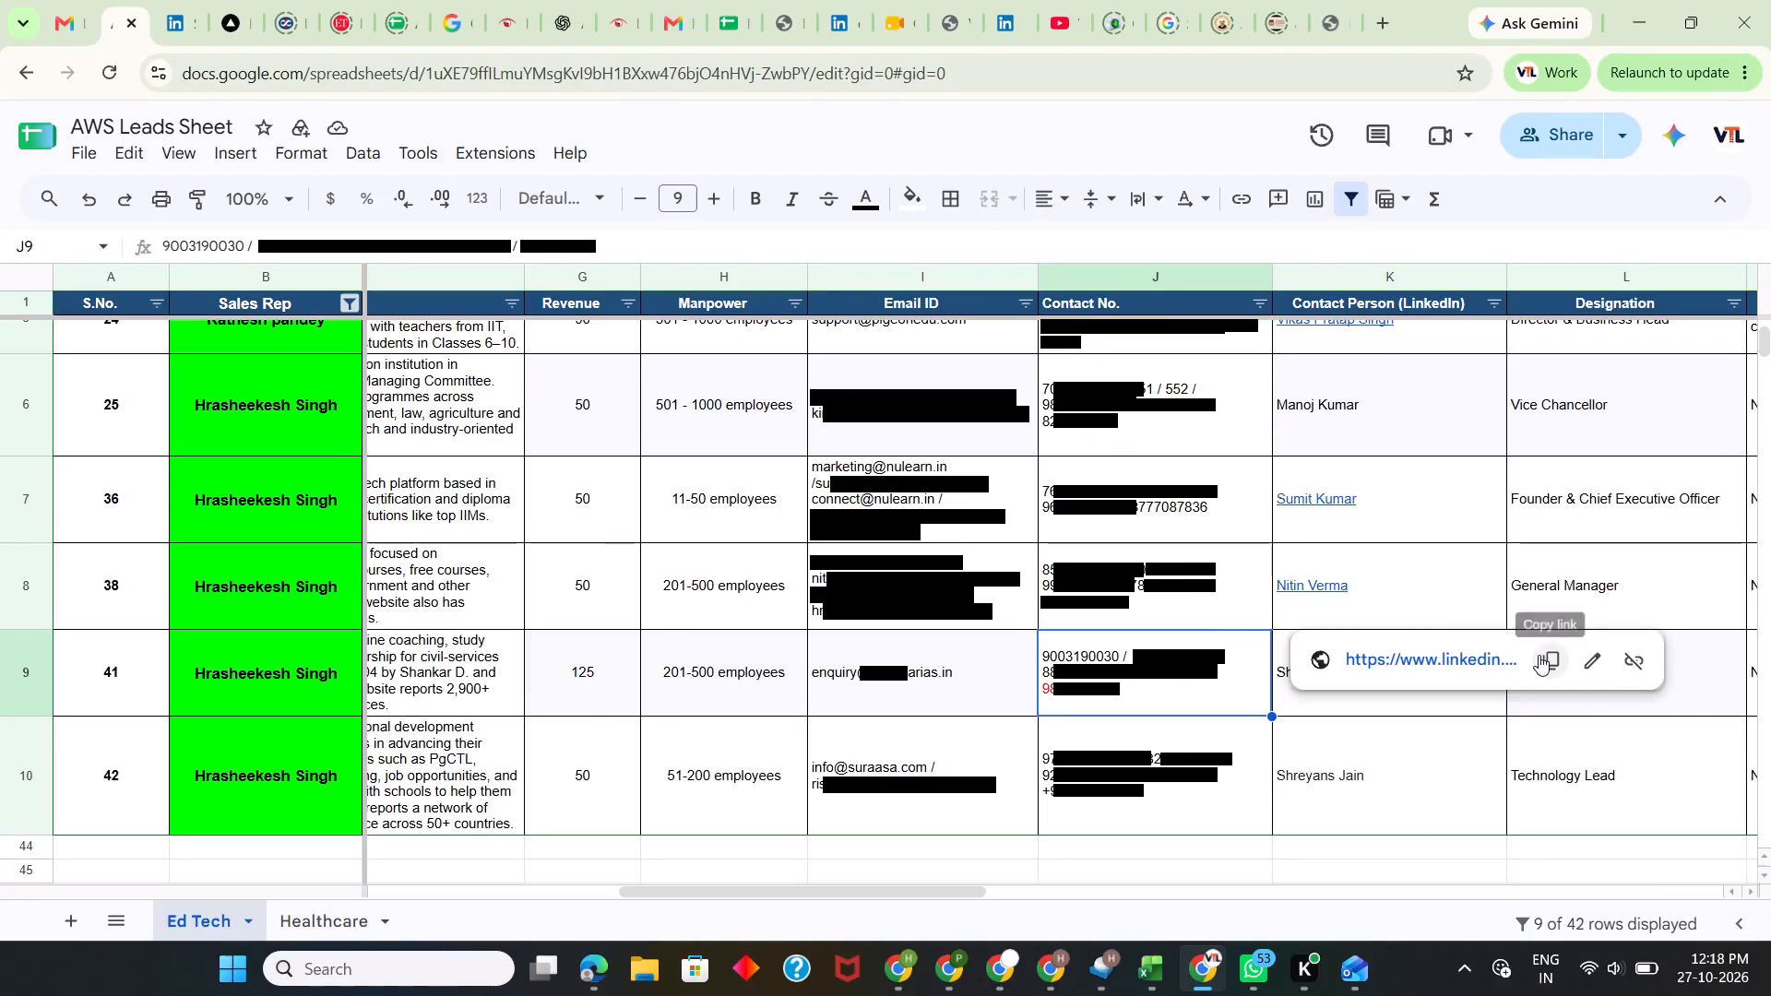
left_click(1057, 983)
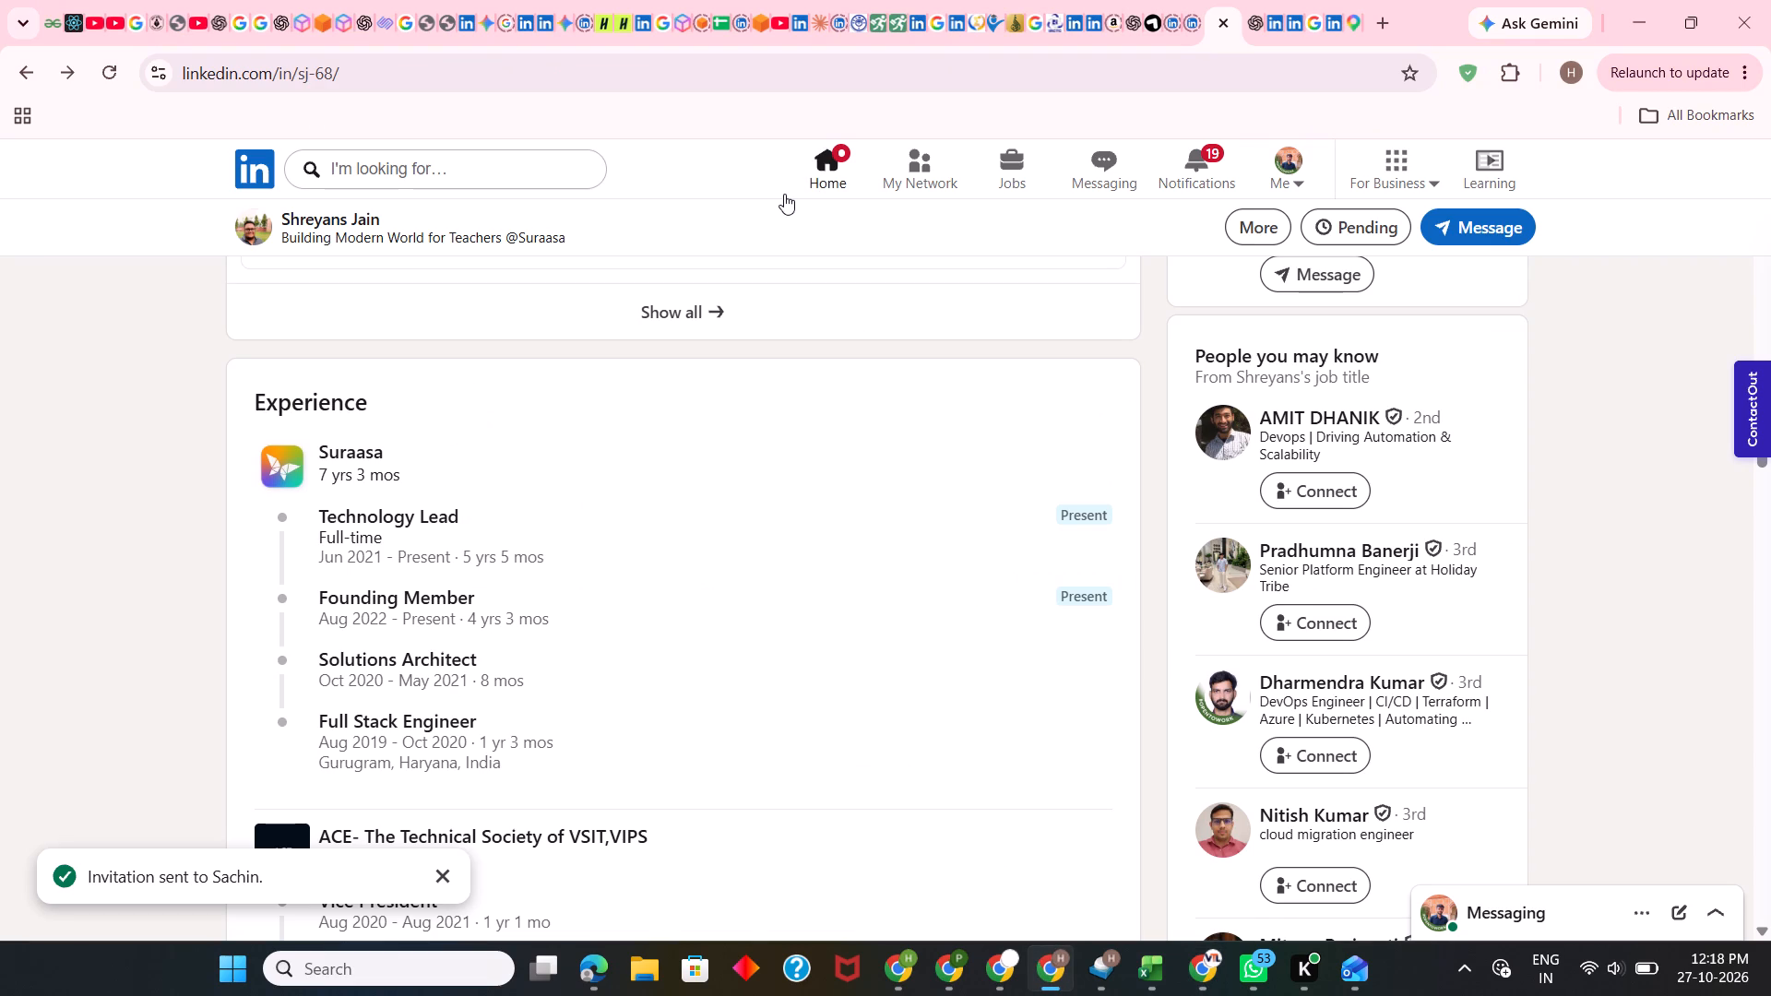
left_click(1354, 17)
left_click(1249, 65)
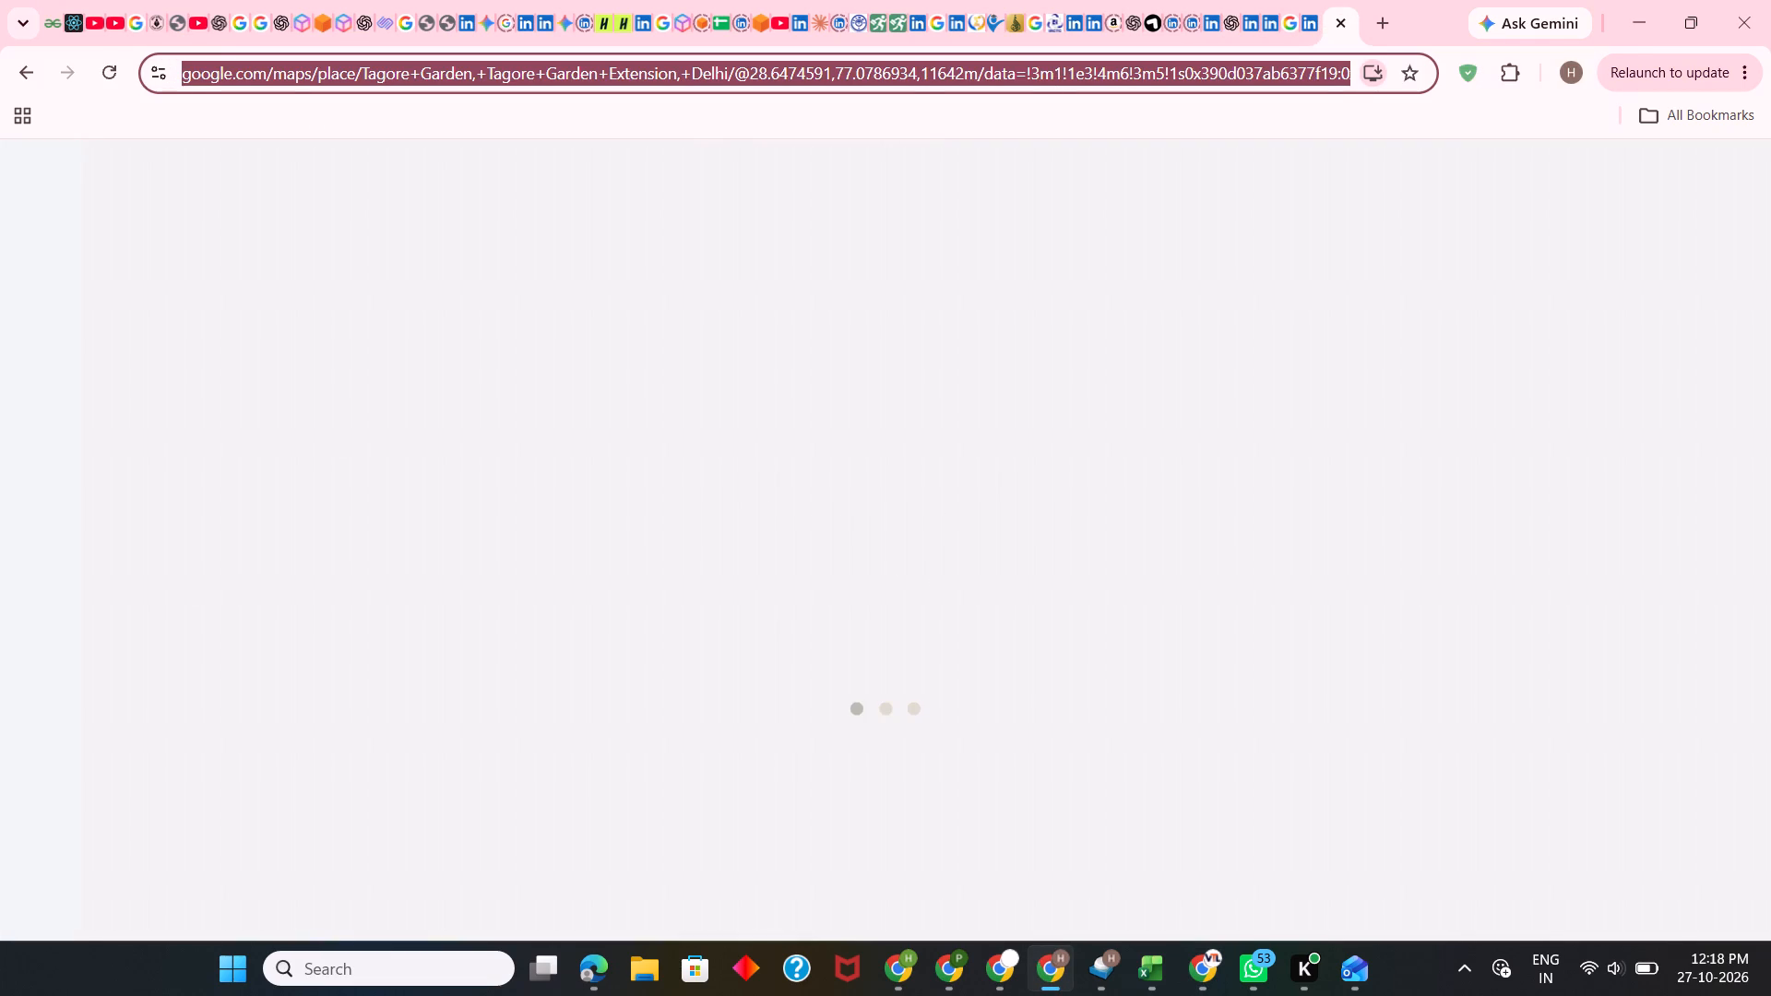
key("ctrl+v")
key("Return")
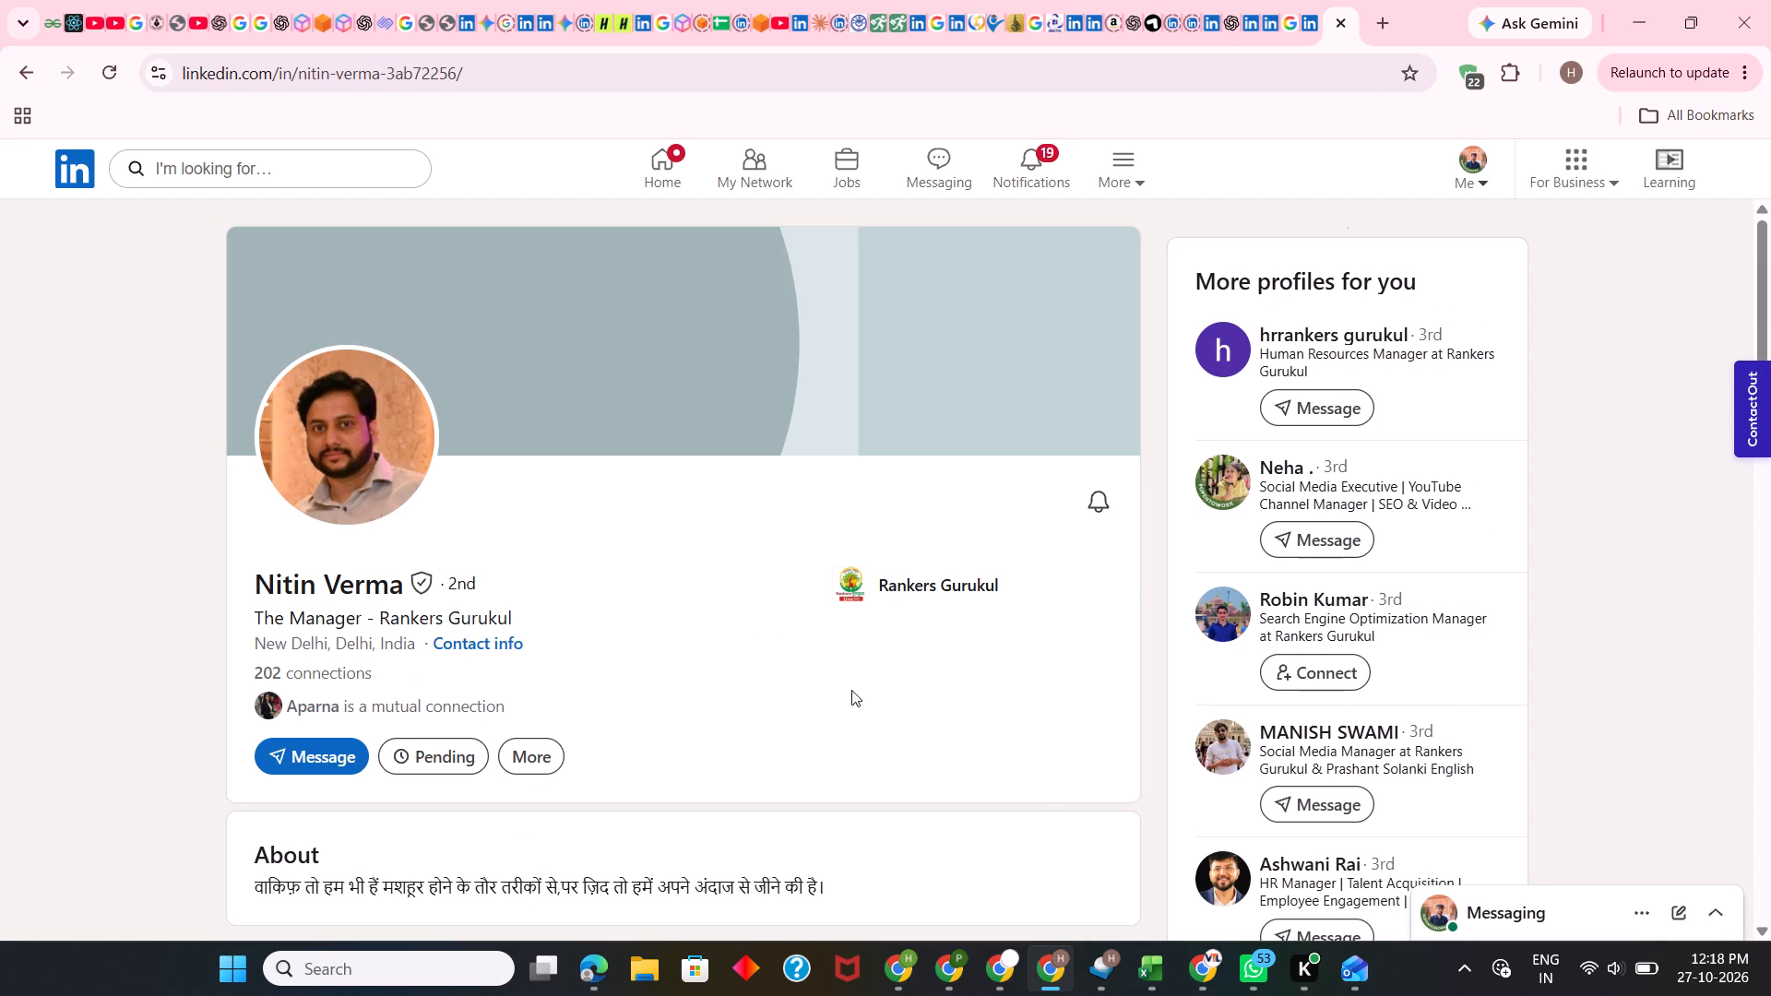
left_click(1064, 817)
scroll(1064, 817, "down", 7)
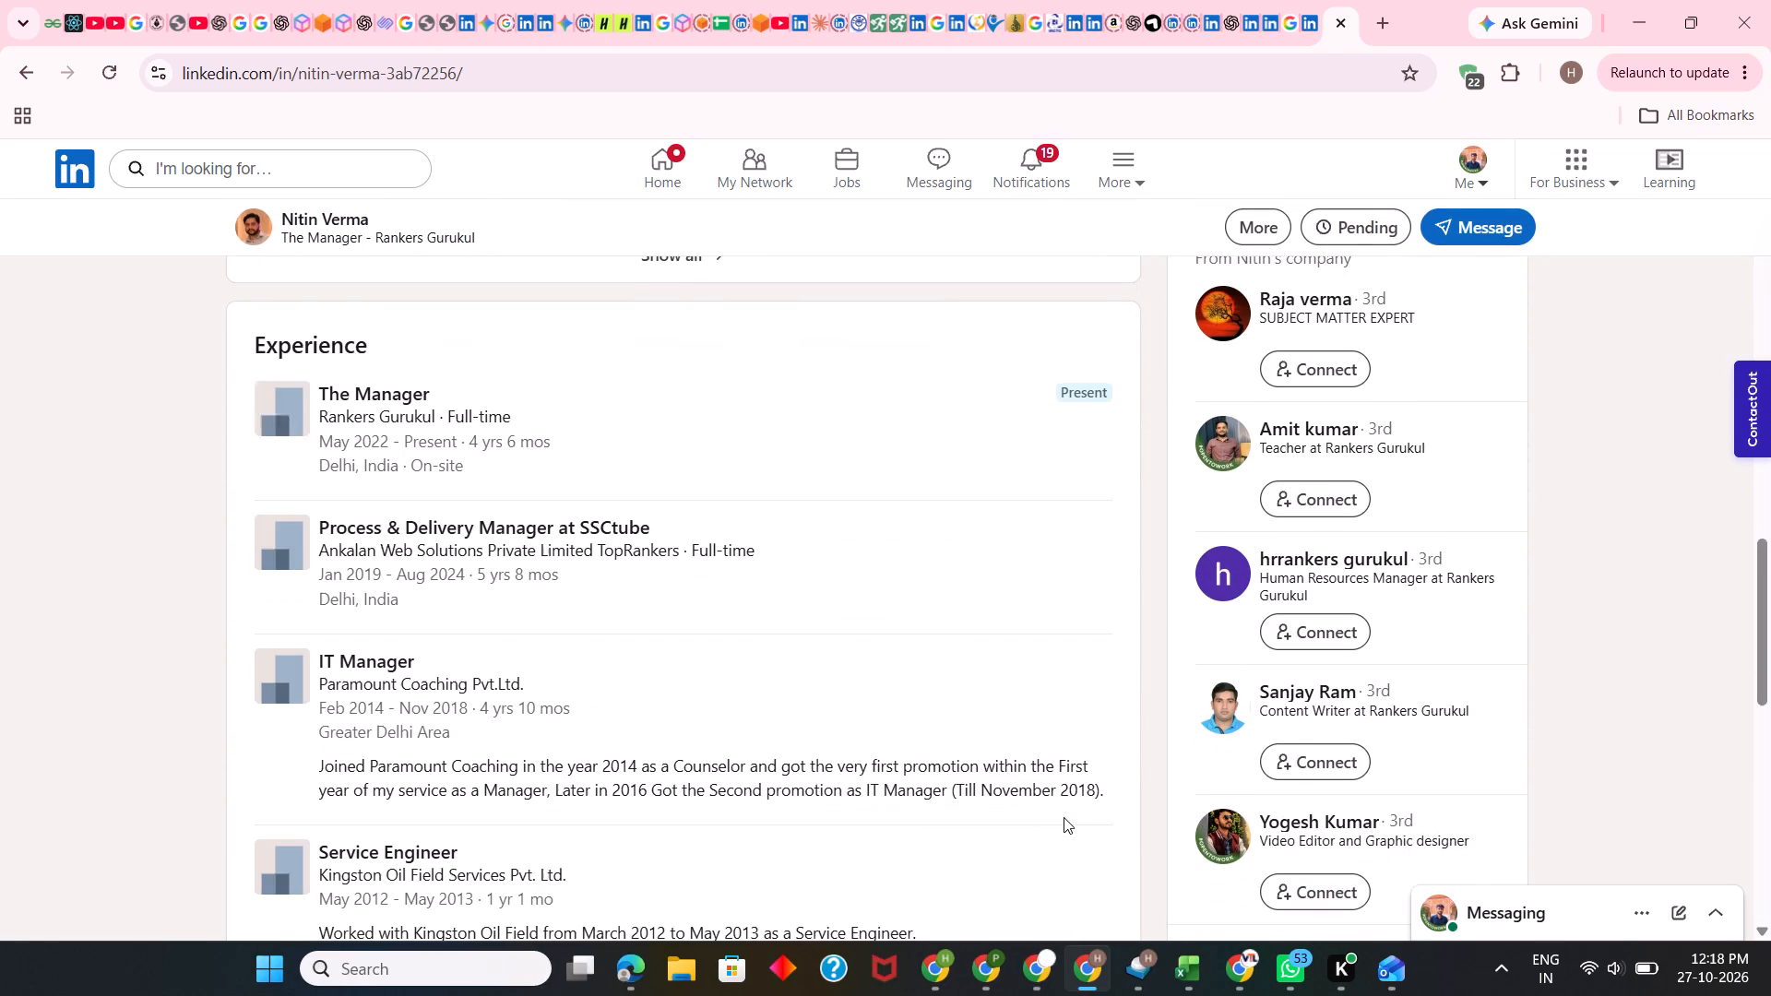
scroll(1064, 817, "up", 10)
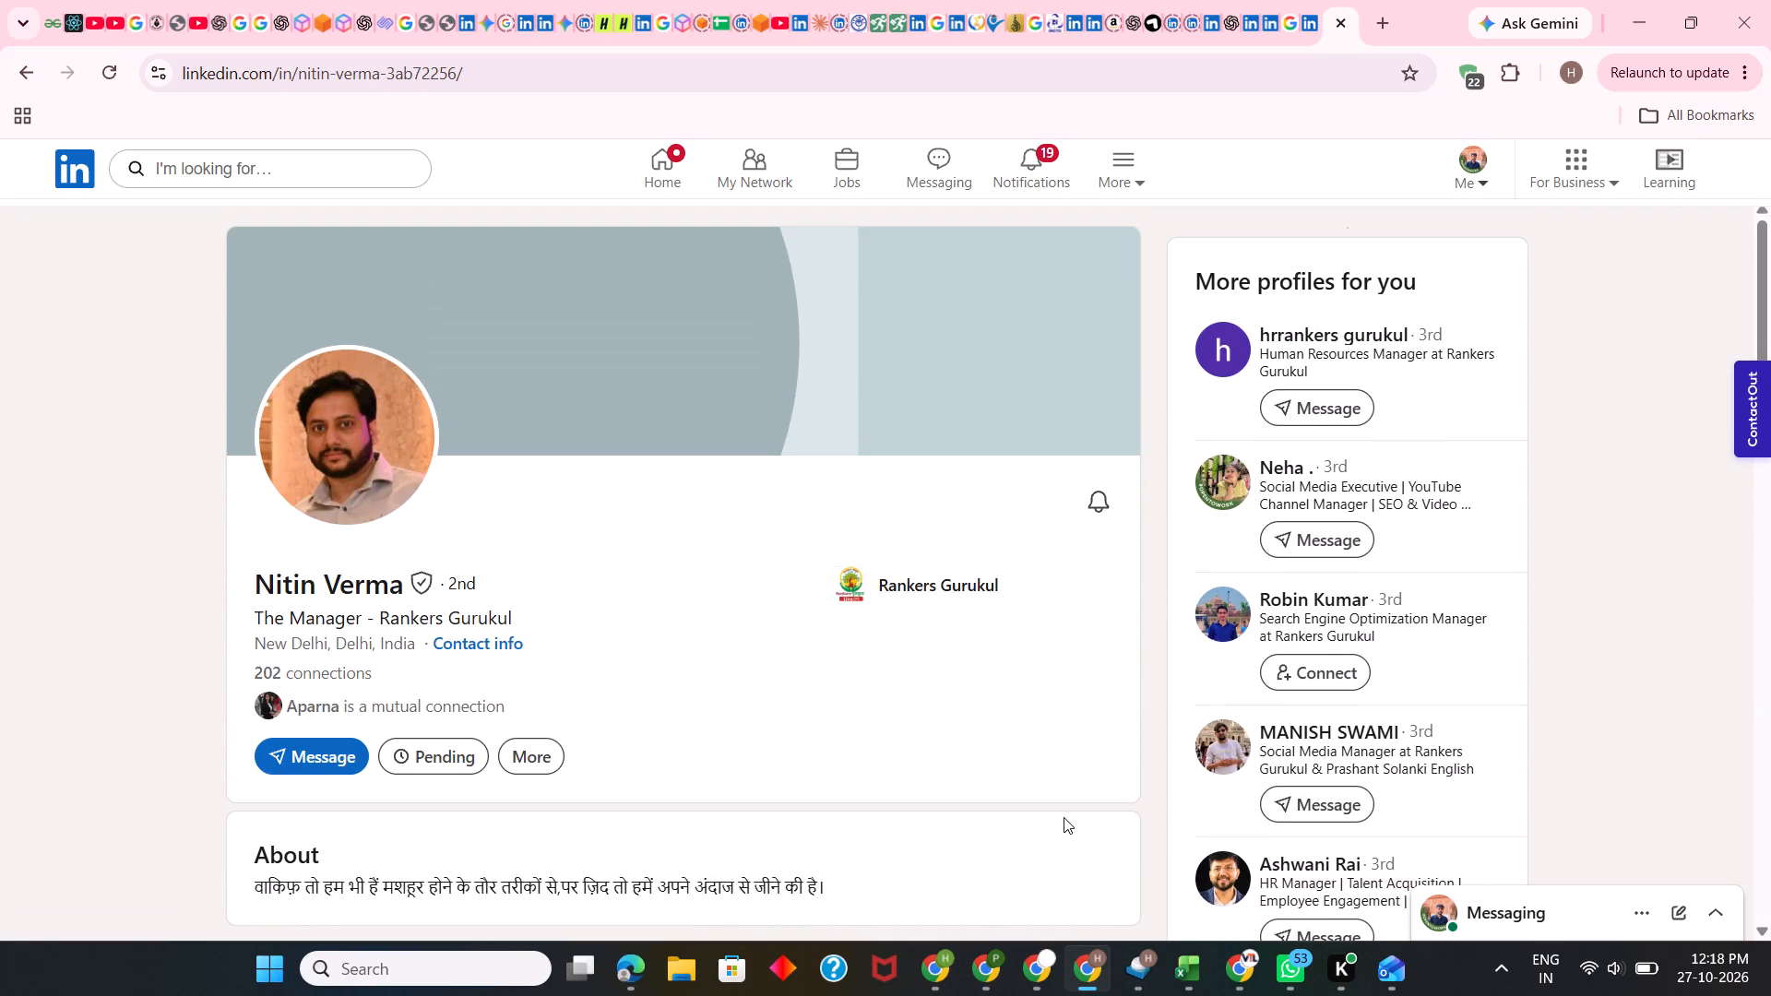
Return to the AWS Leads Sheet and review the contact persons, designations, current services and call remarks for DAV University through Suraasa.
left_click(1233, 960)
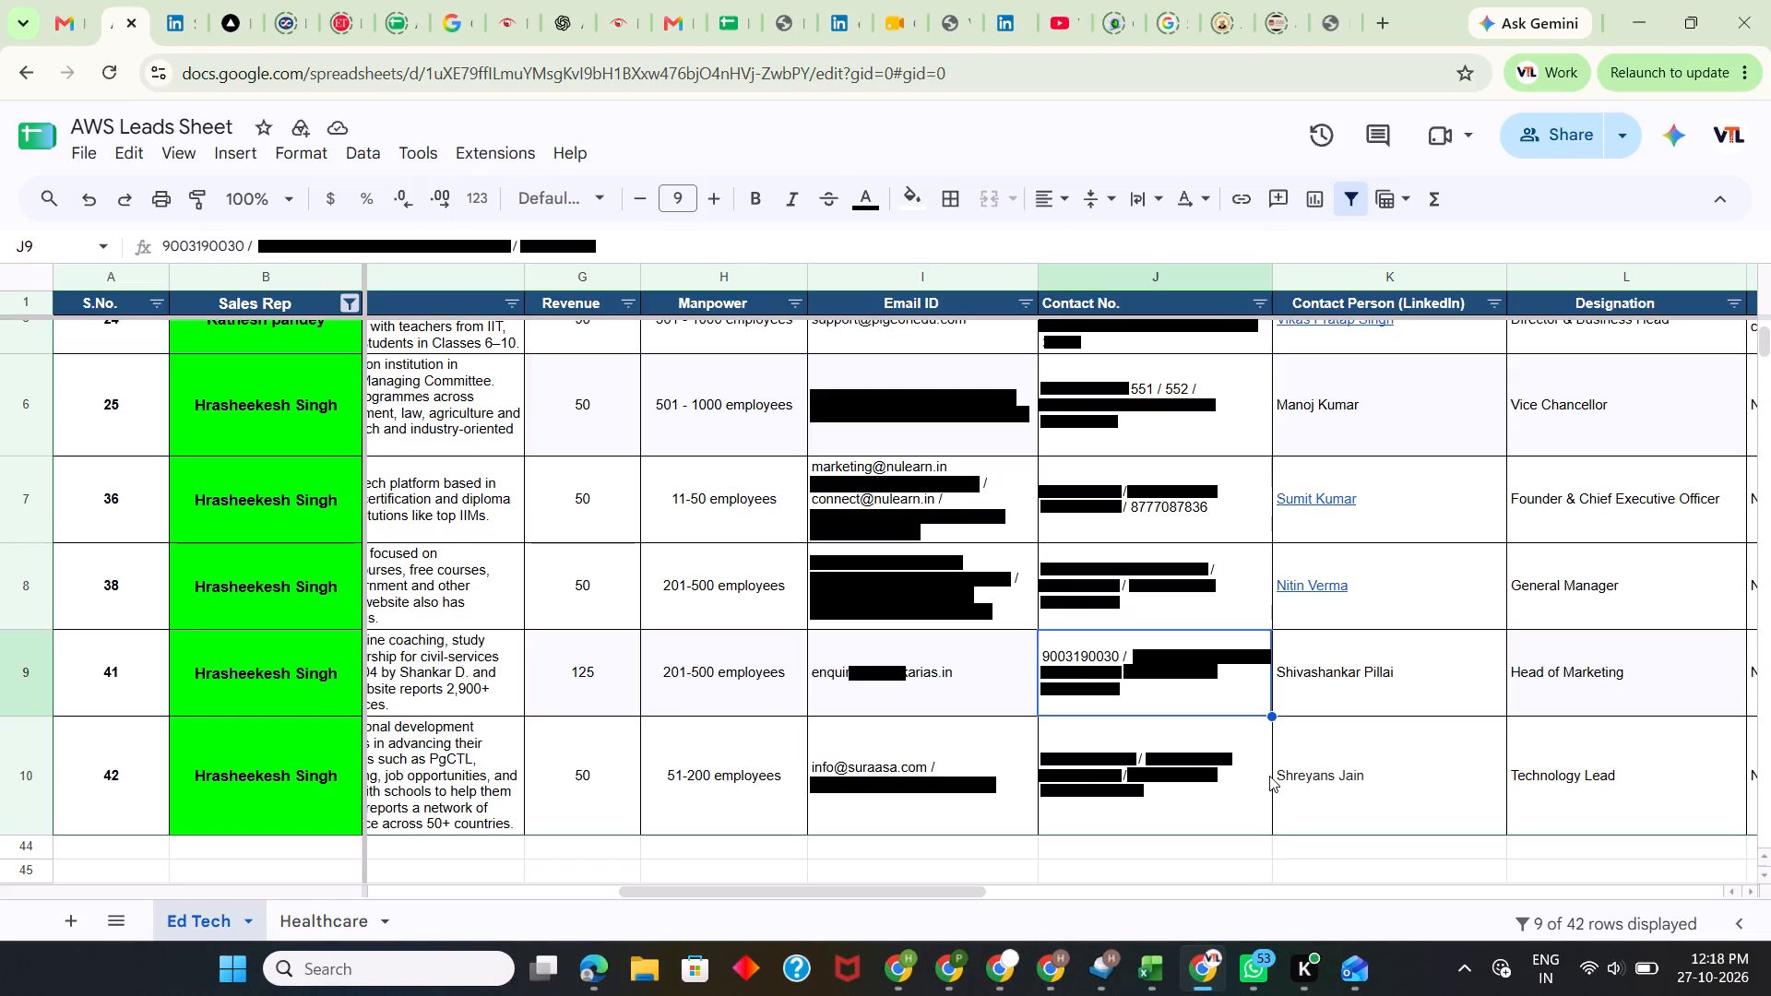
scroll(1490, 653, "right", 2)
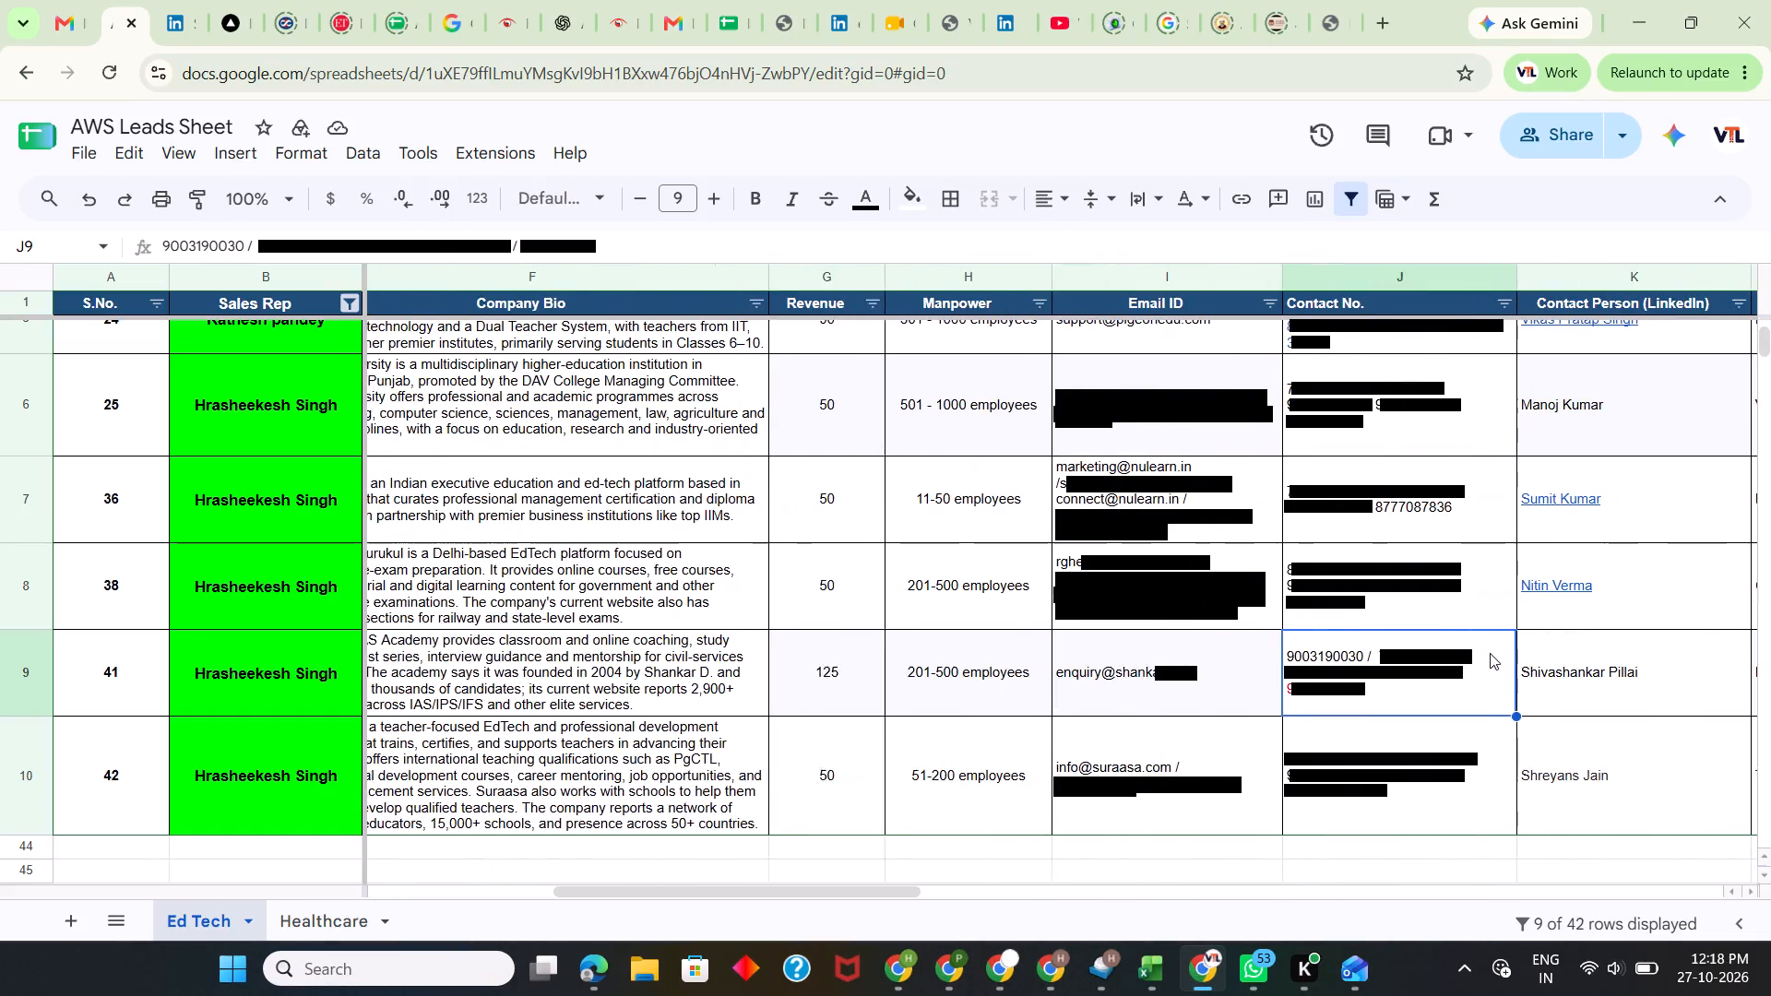
scroll(1490, 653, "right", 1)
scroll(1490, 653, "left", 2)
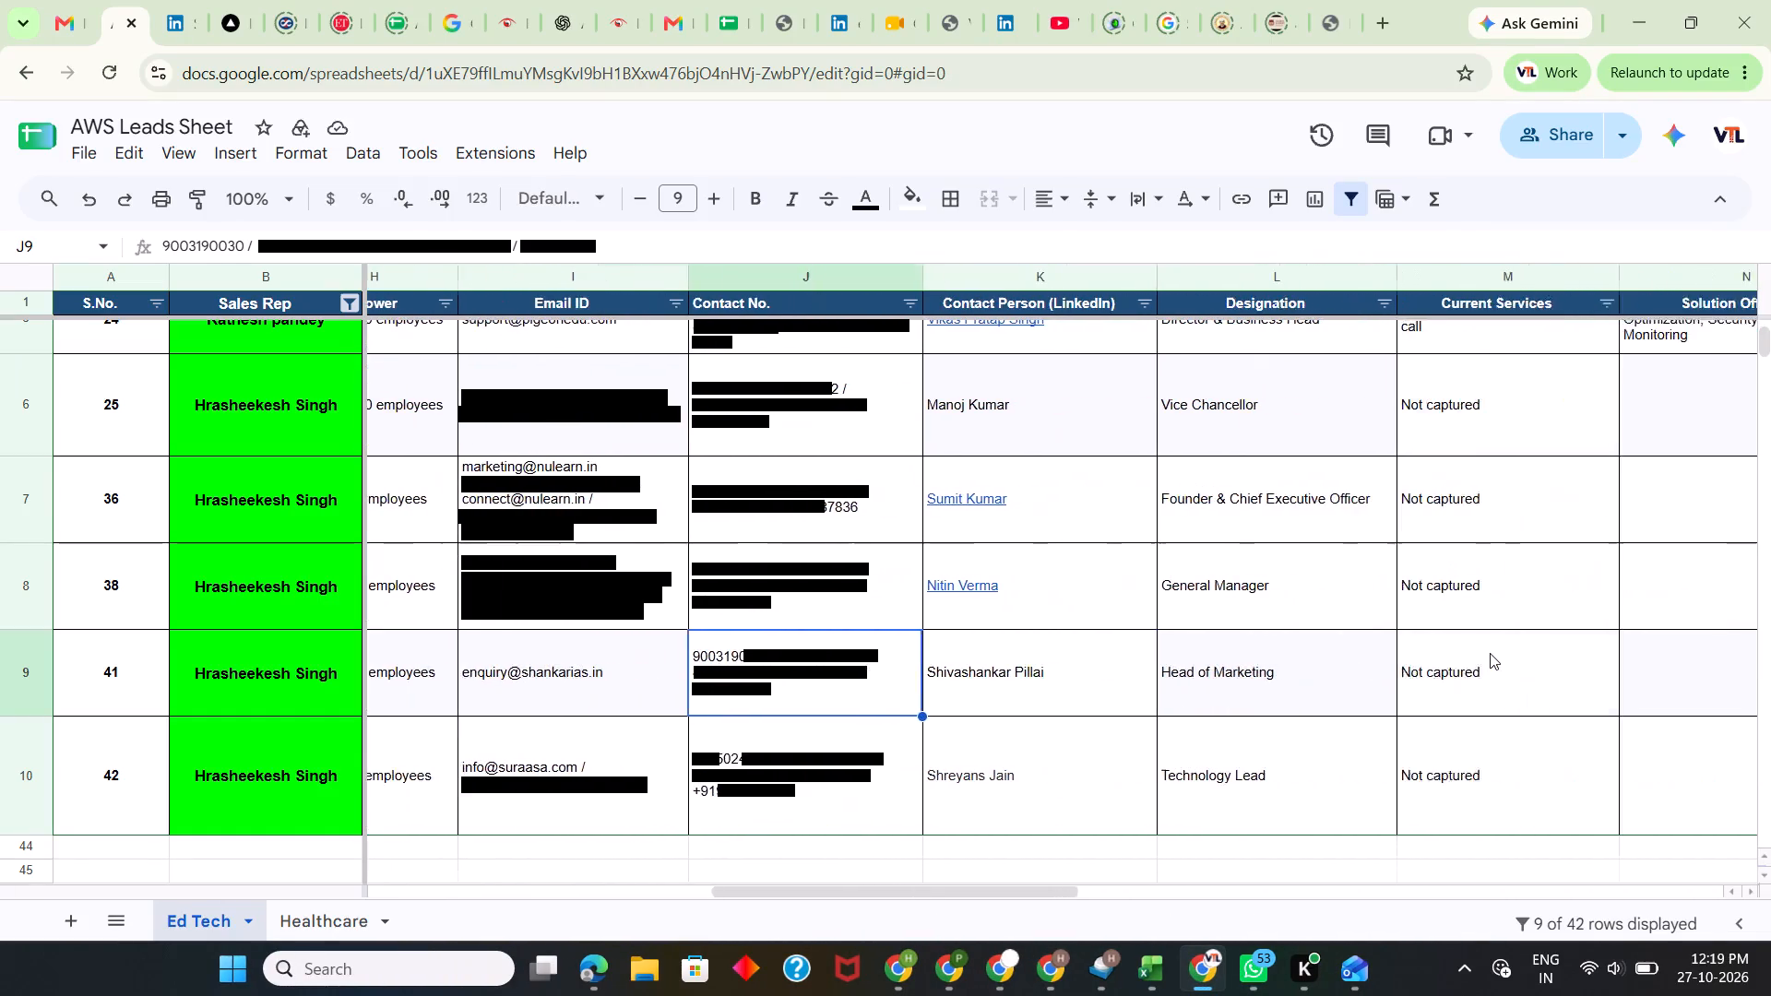
scroll(1490, 653, "left", 1)
scroll(1490, 653, "right", 1)
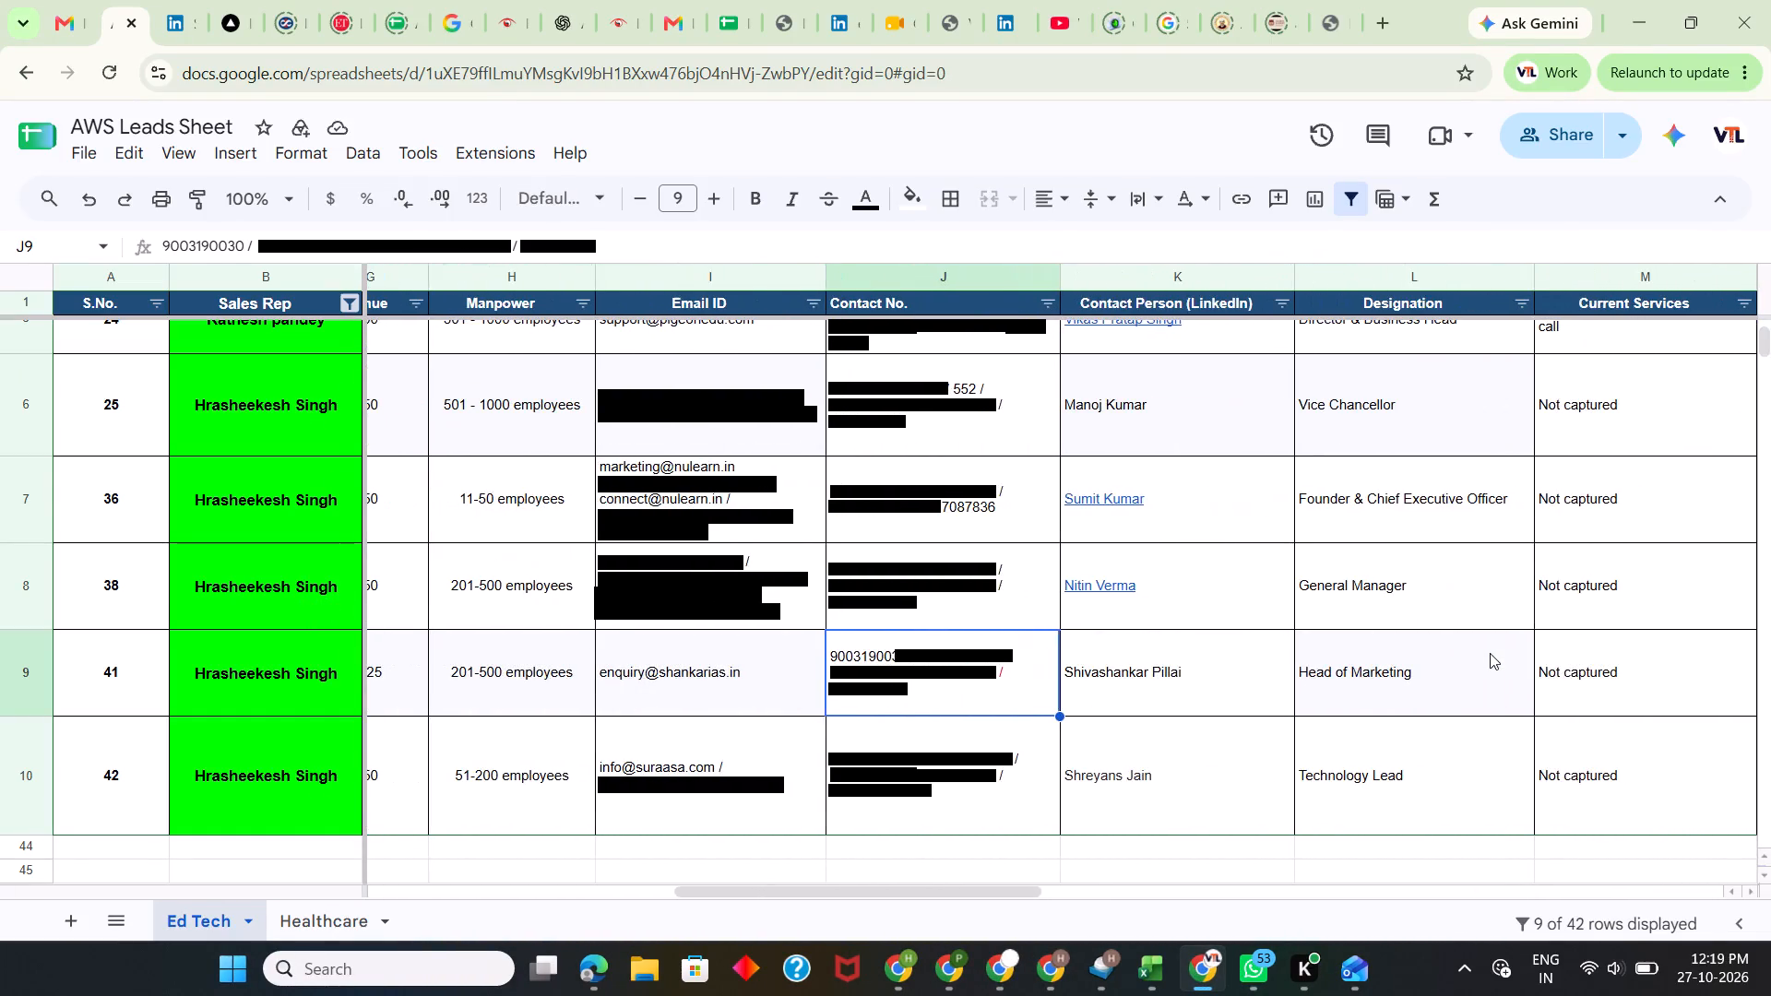
scroll(1490, 653, "right", 1)
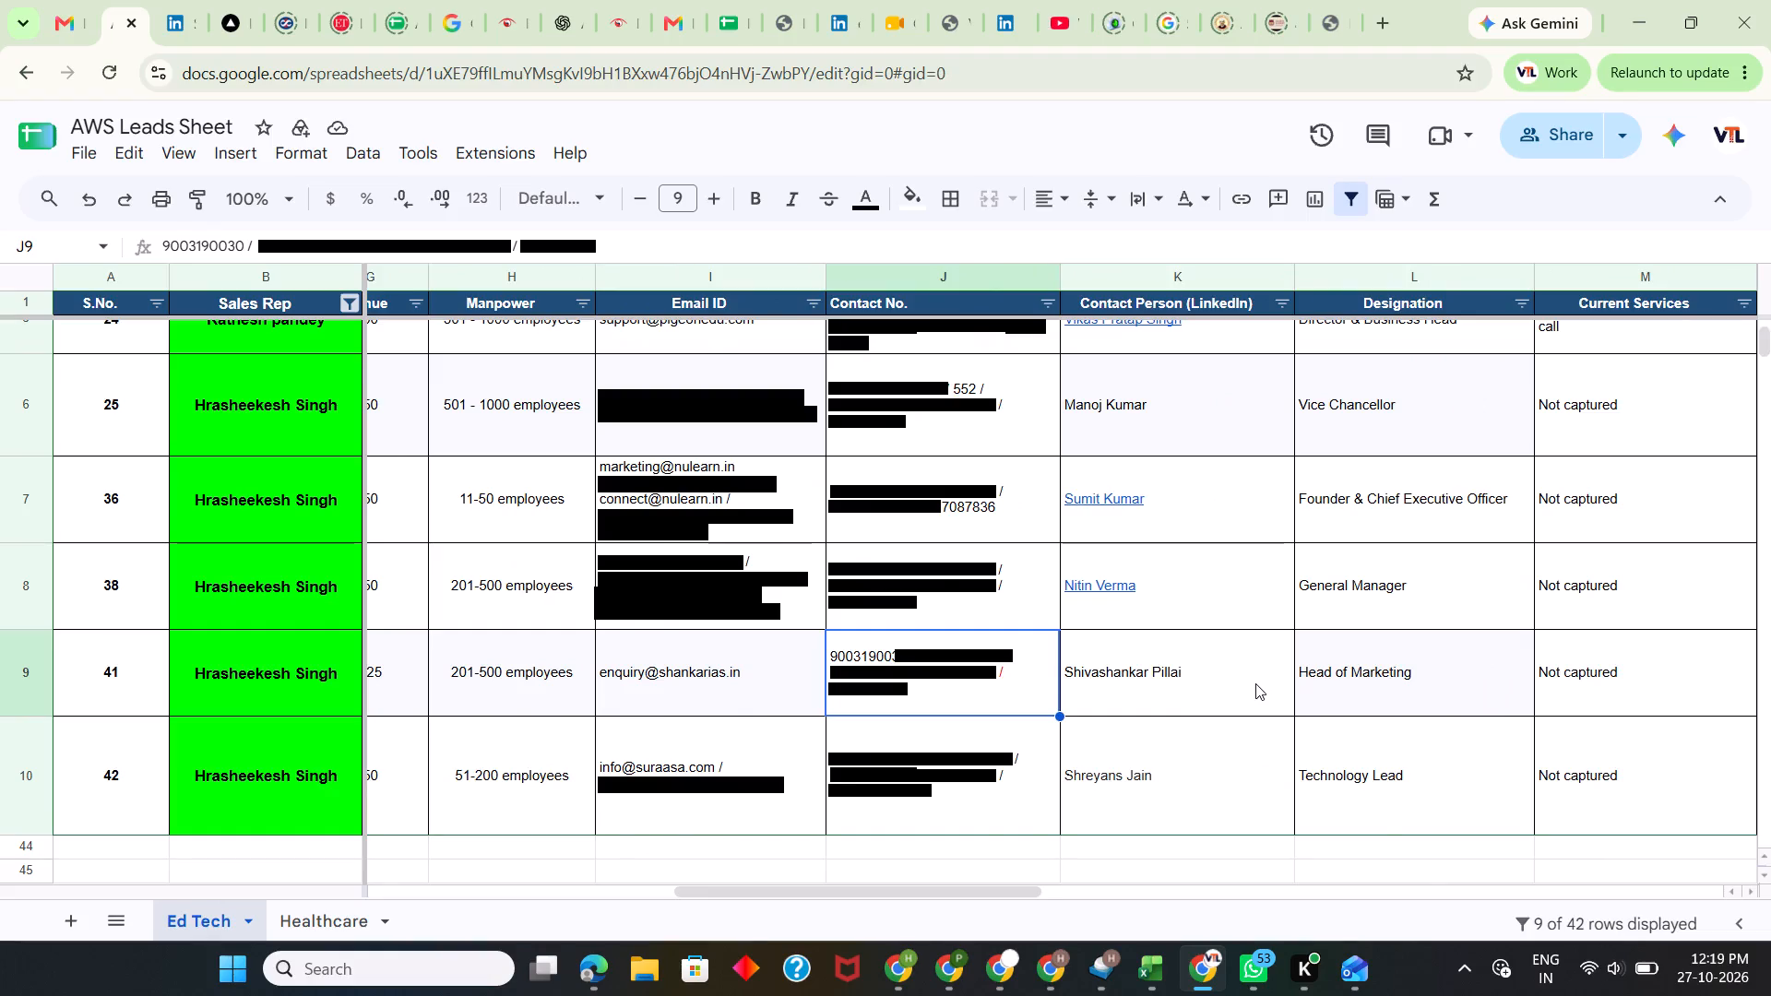
scroll(1255, 683, "right", 4)
scroll(1255, 683, "left", 4)
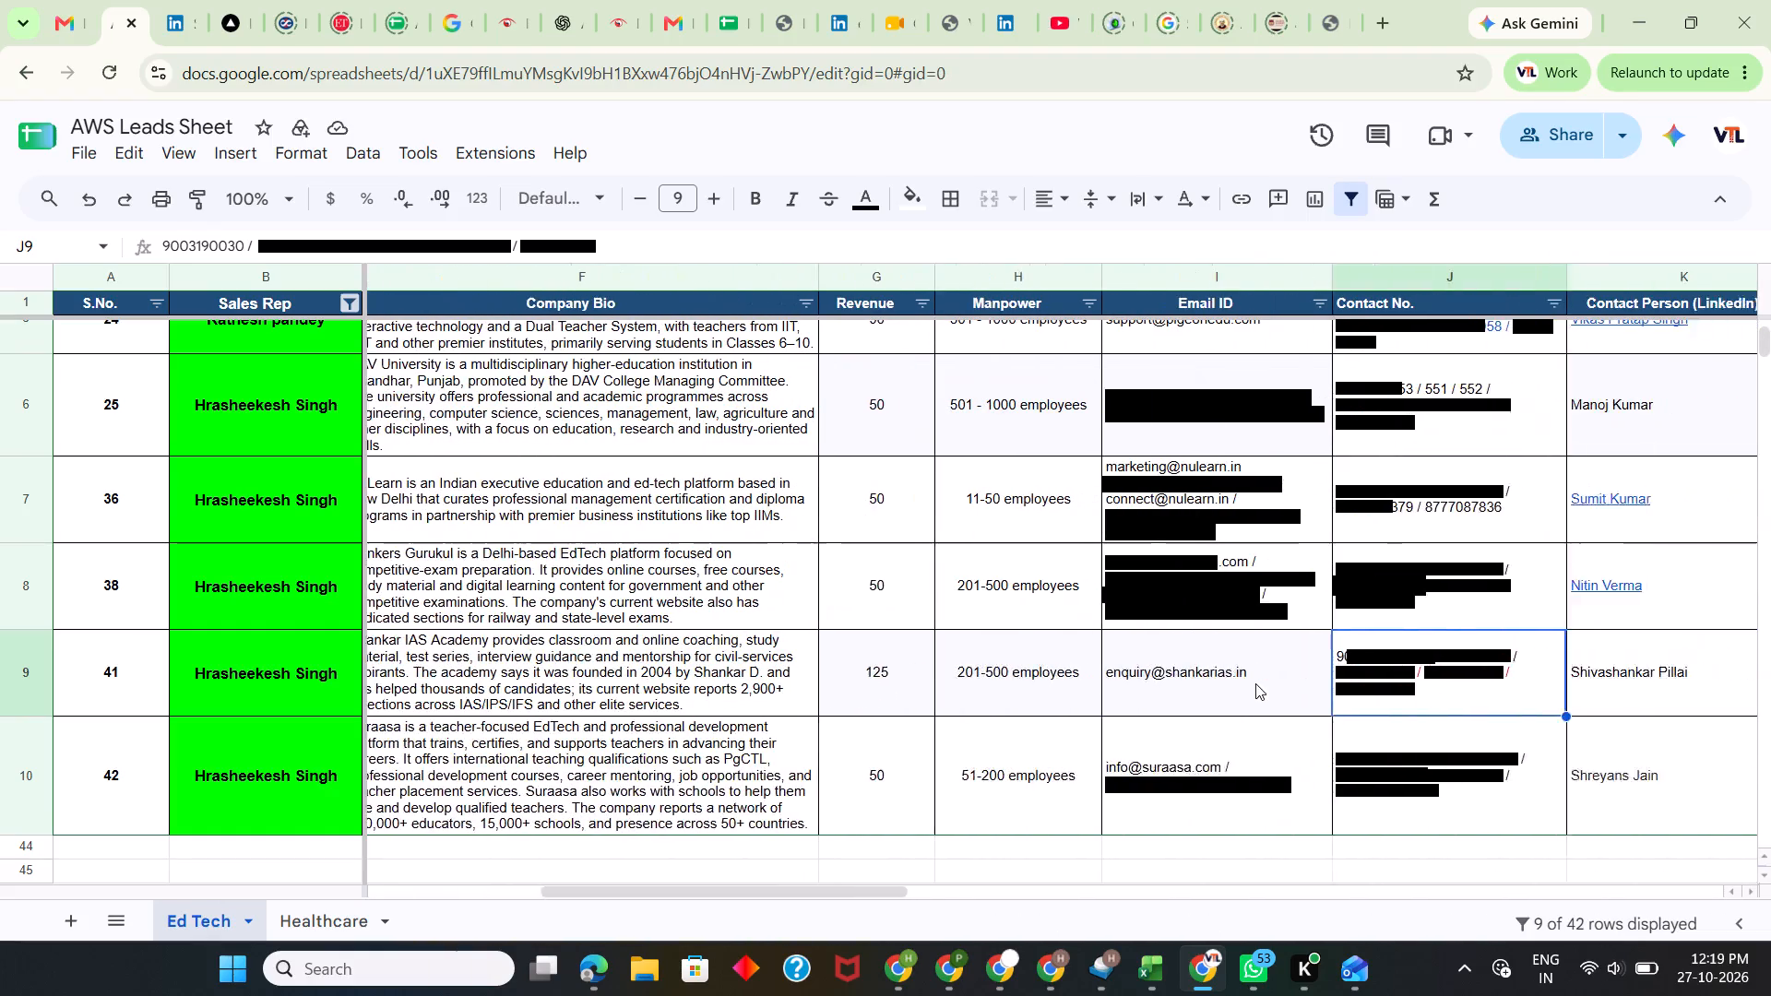
scroll(1255, 683, "left", 5)
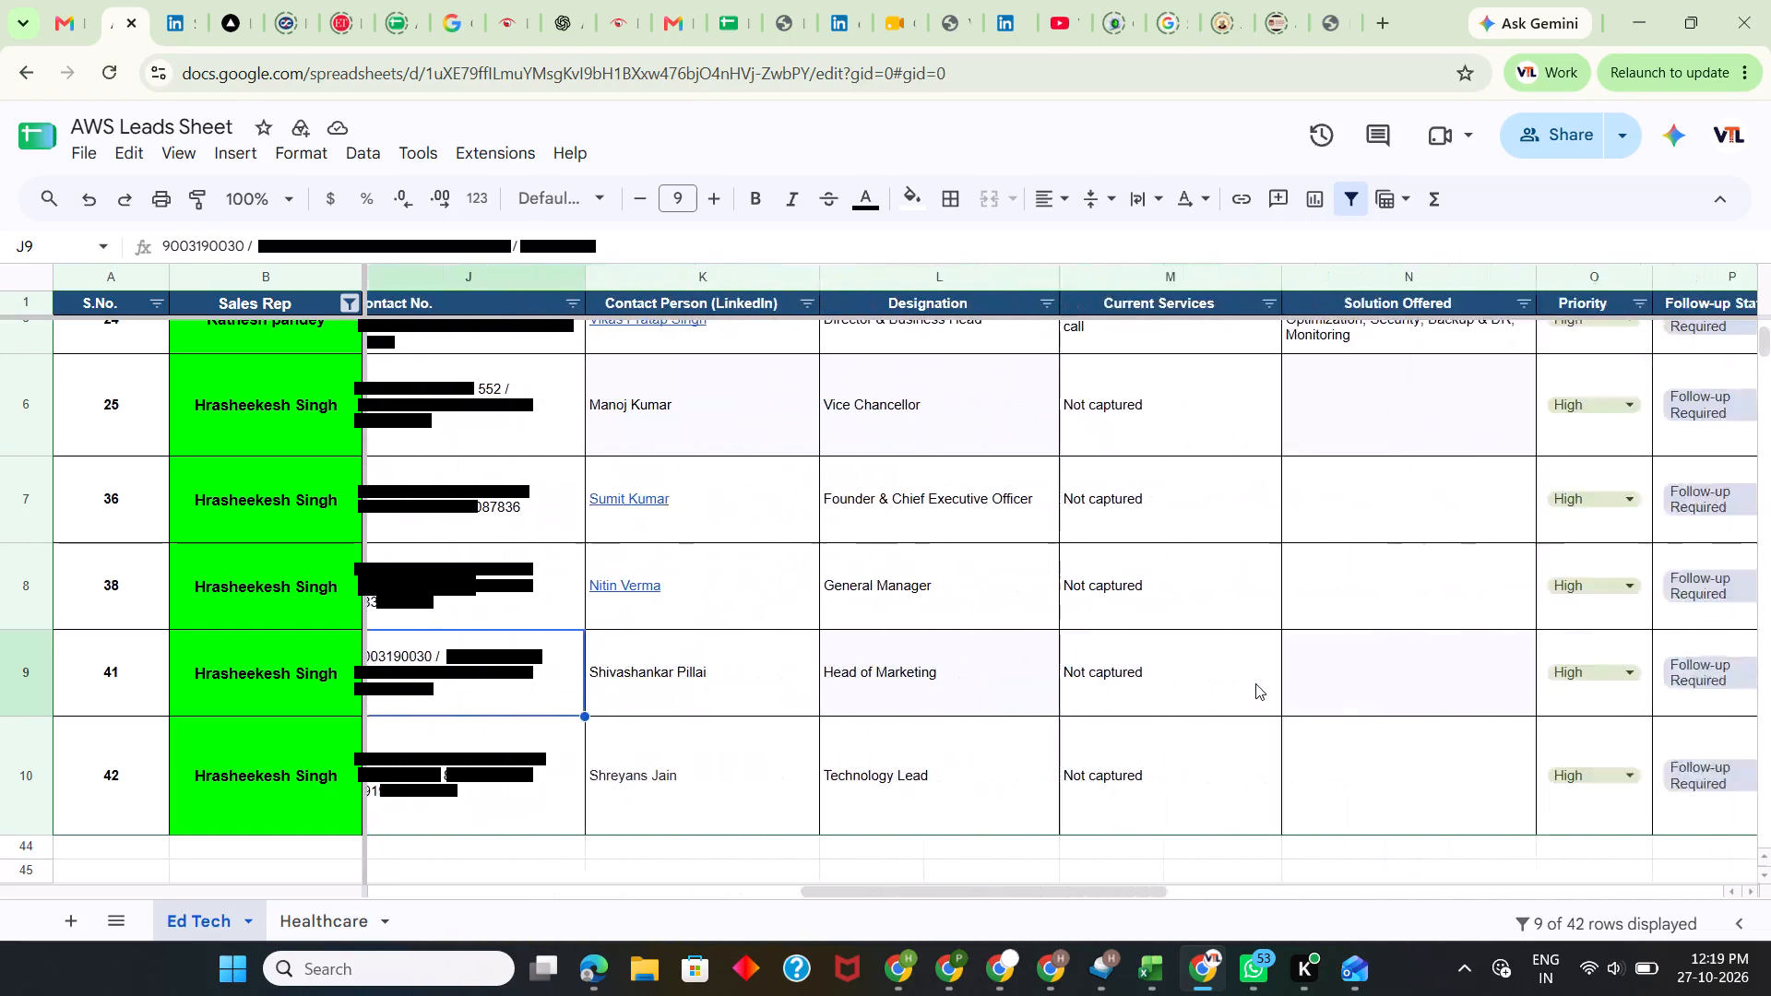
scroll(1255, 683, "left", 1)
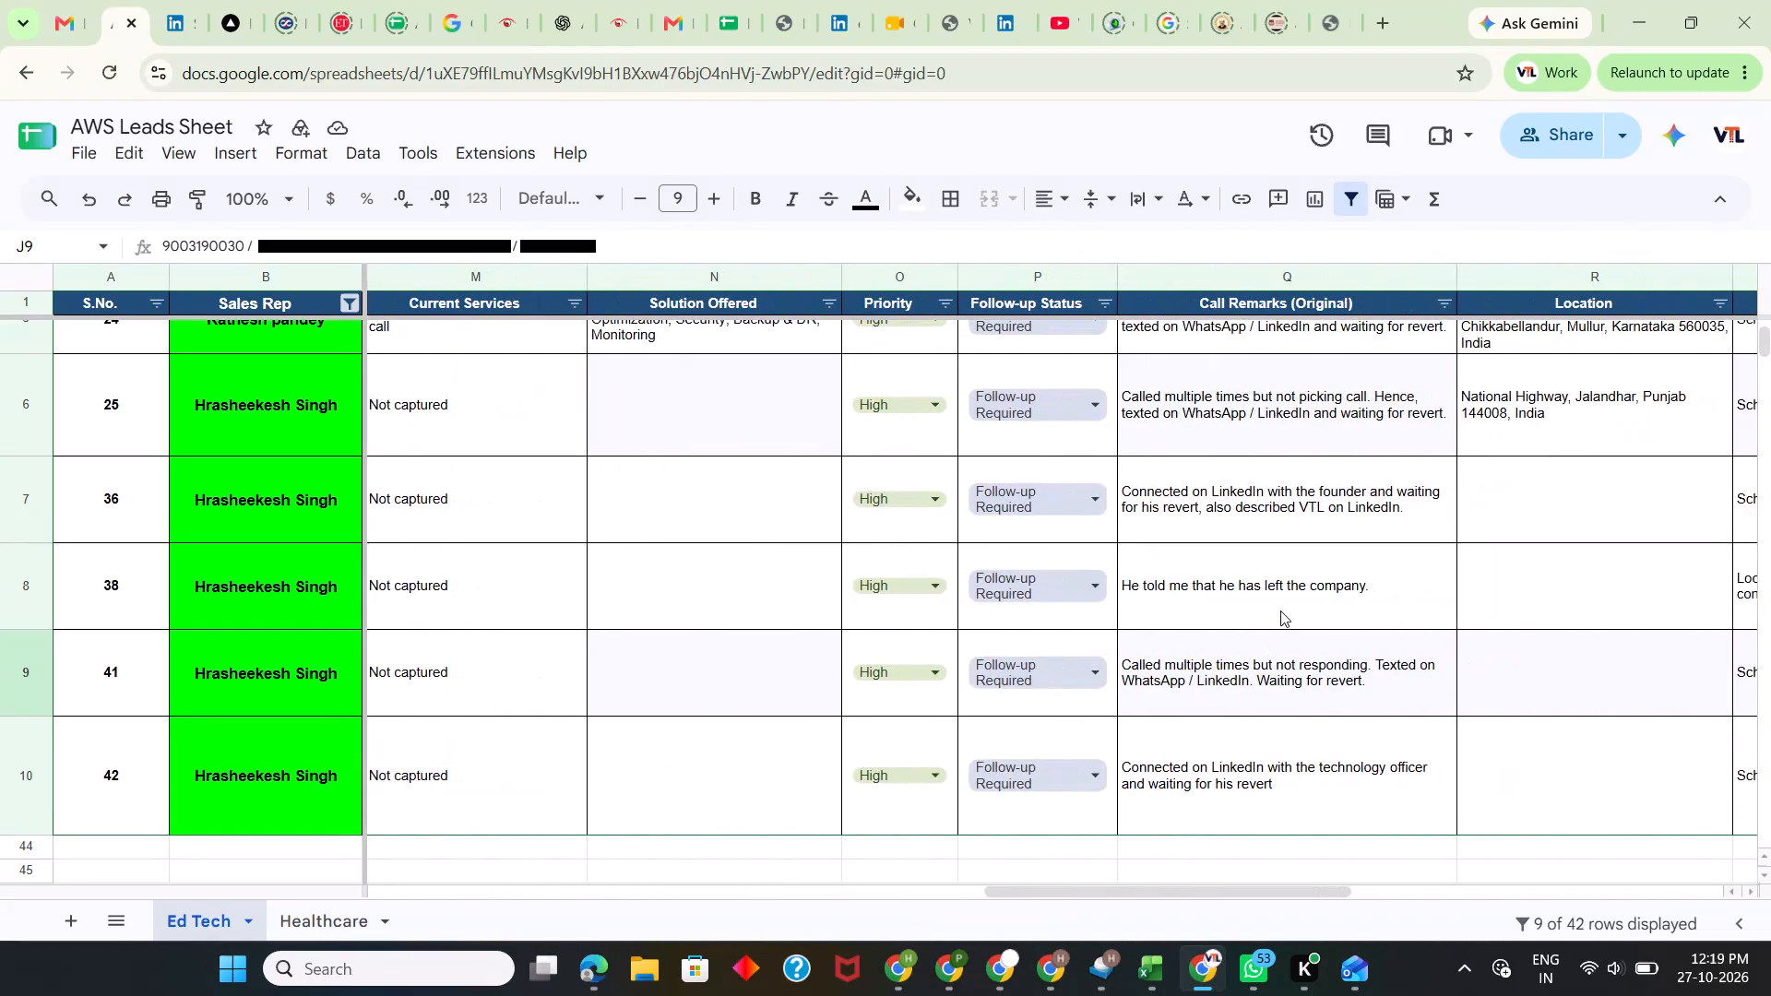
scroll(1280, 611, "right", 5)
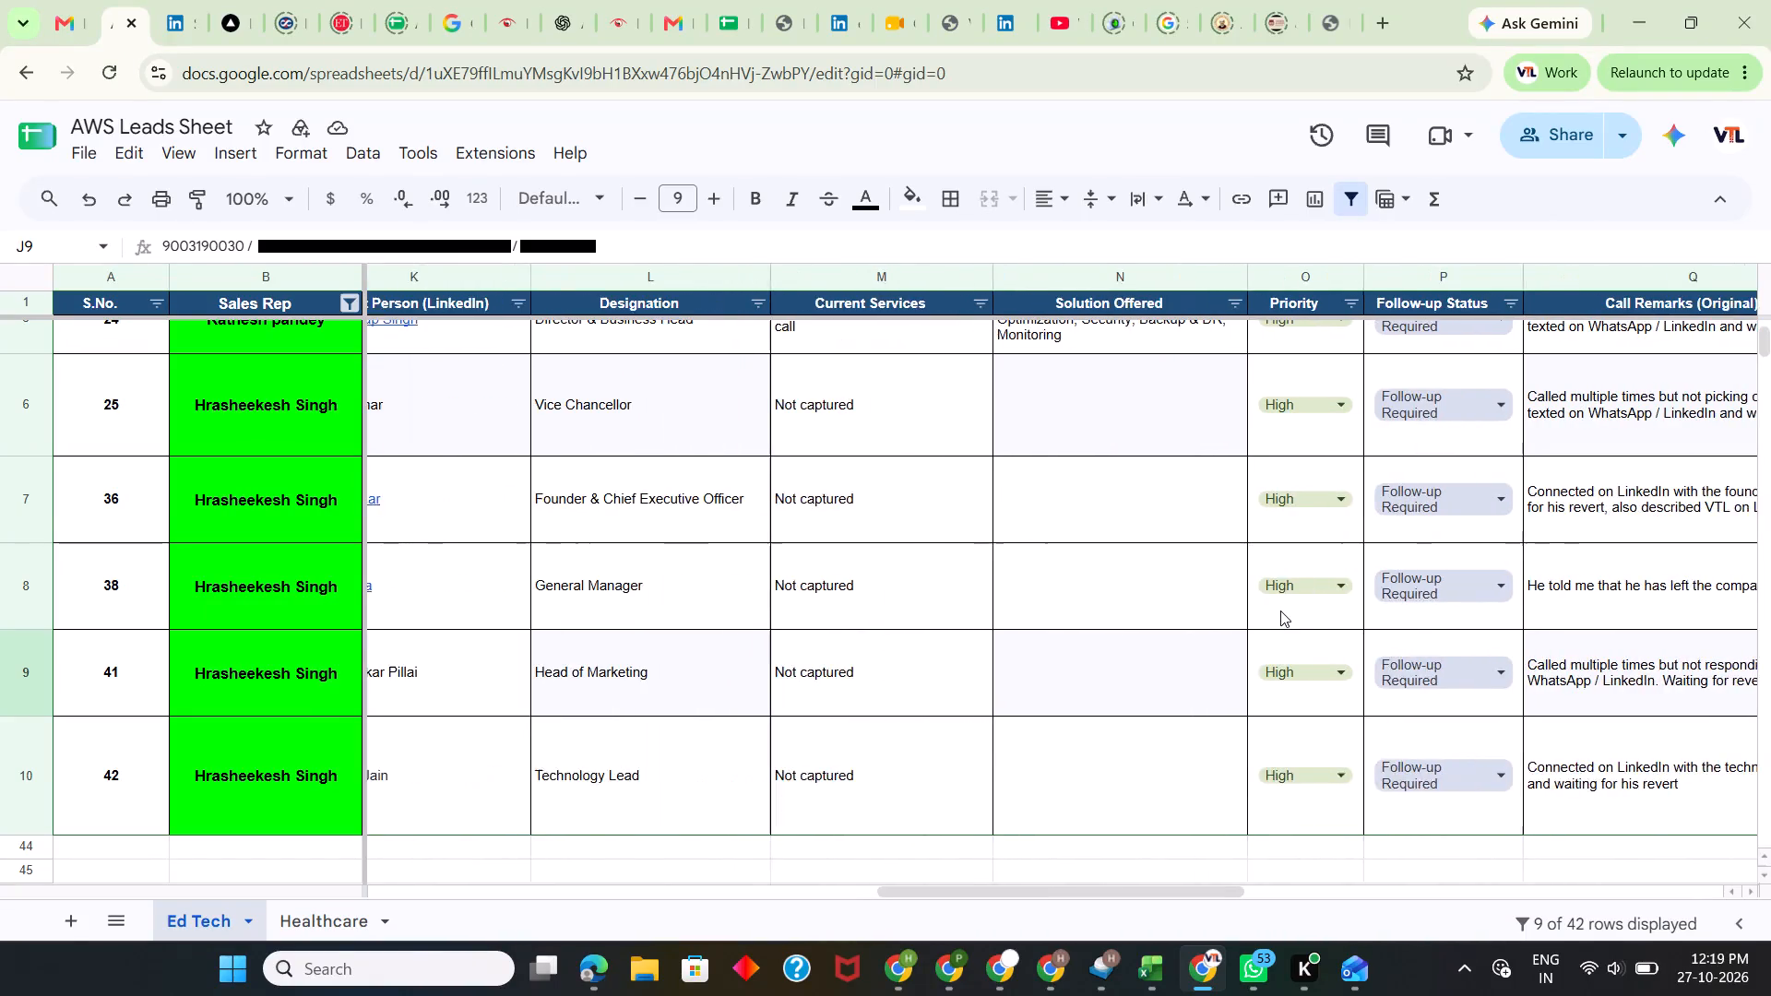
scroll(1280, 611, "right", 1)
scroll(1280, 611, "left", 2)
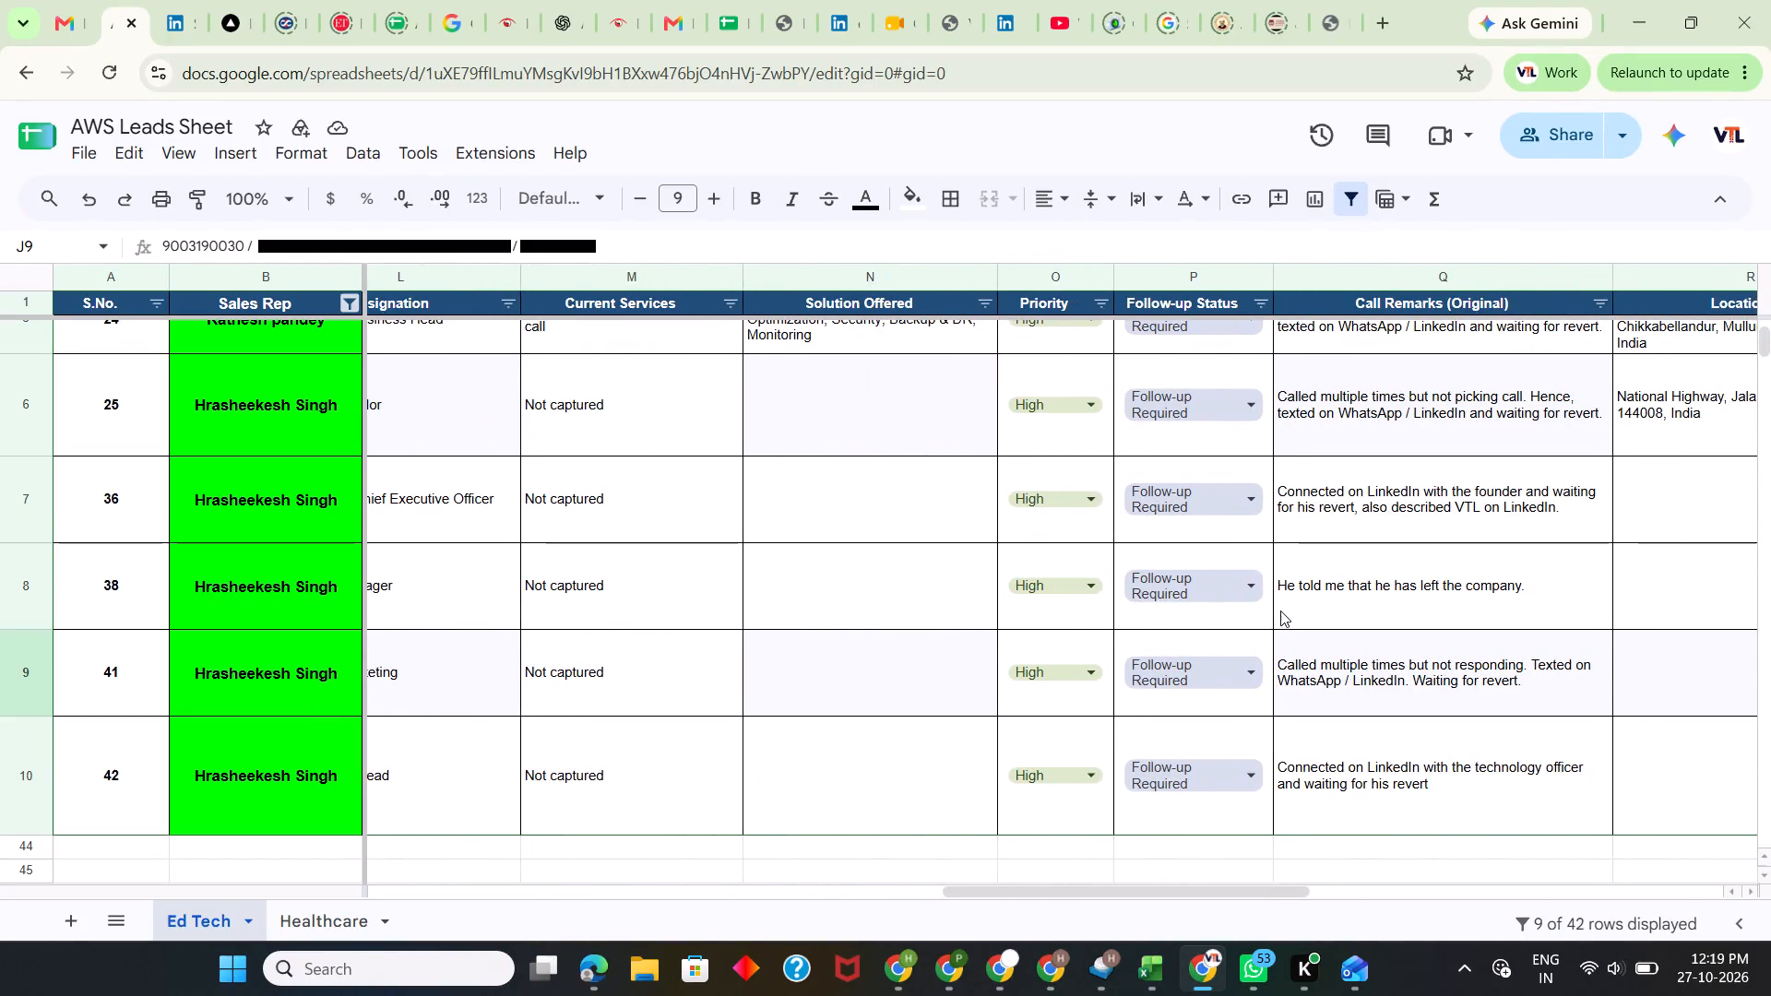
Extend the Rankers Gurukul call remark to end with "left the company, searching for other person to get connected with.".
double_click(1280, 611)
key("BackSpace")
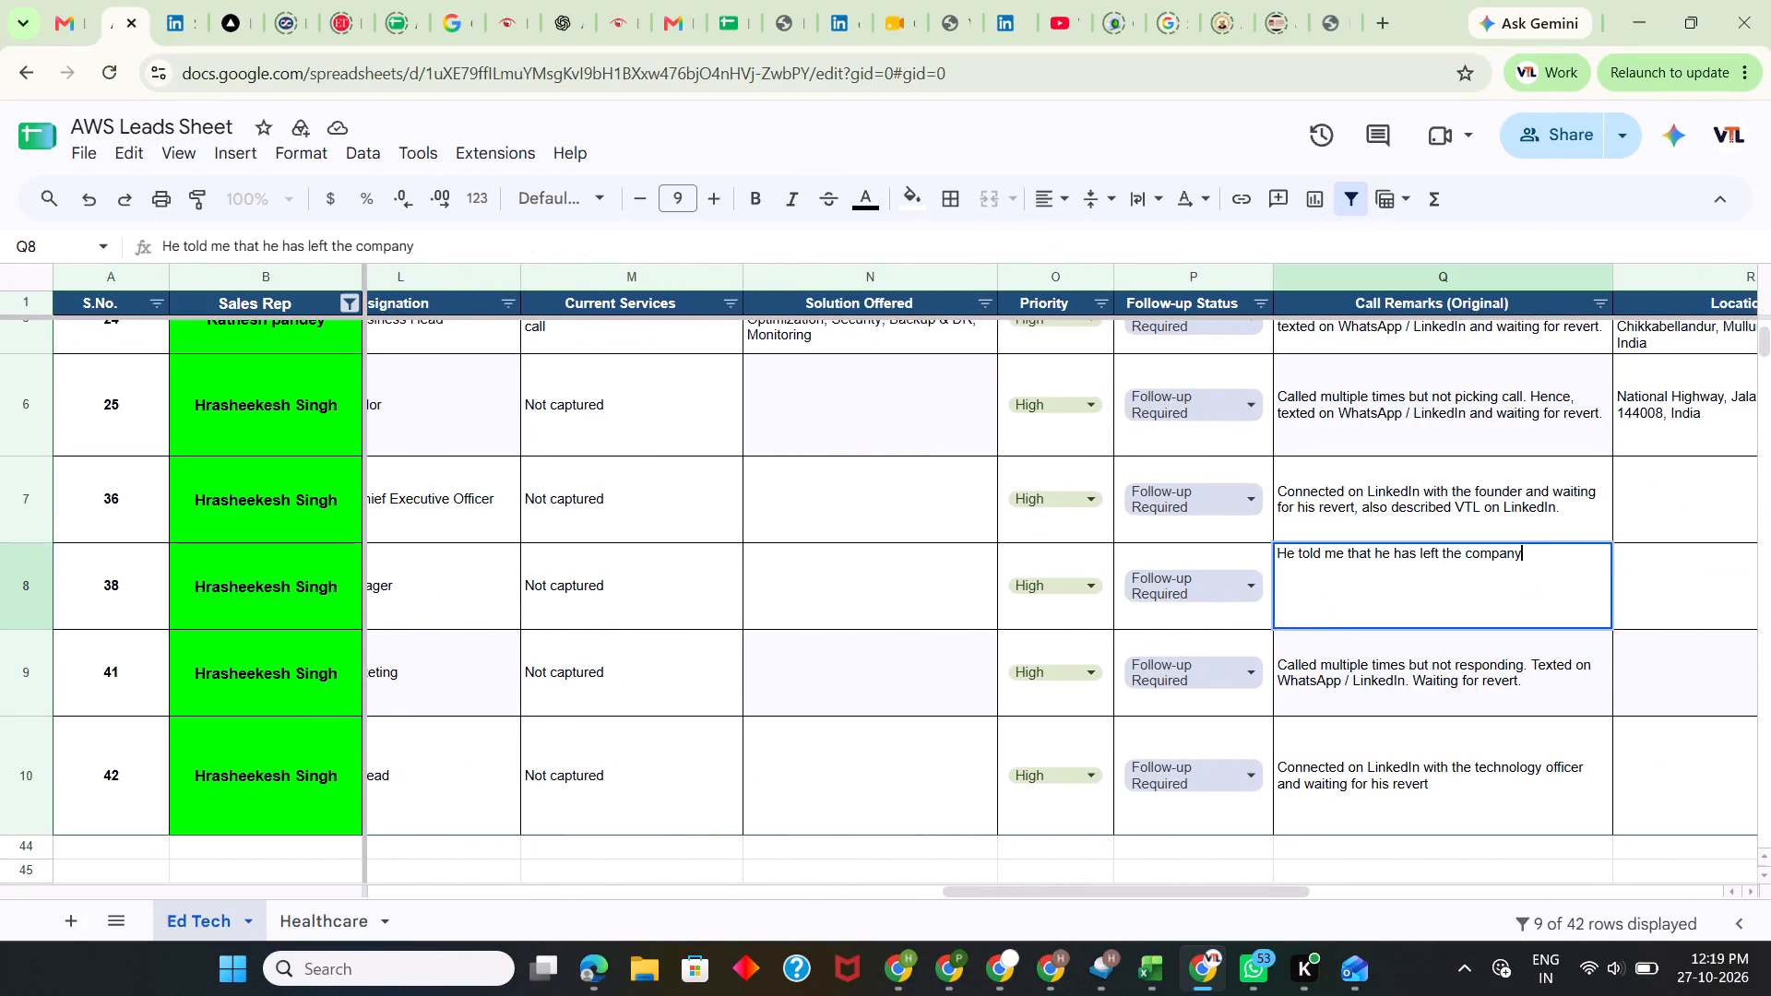
type(",")
key("space")
type("searching for the")
key("space")
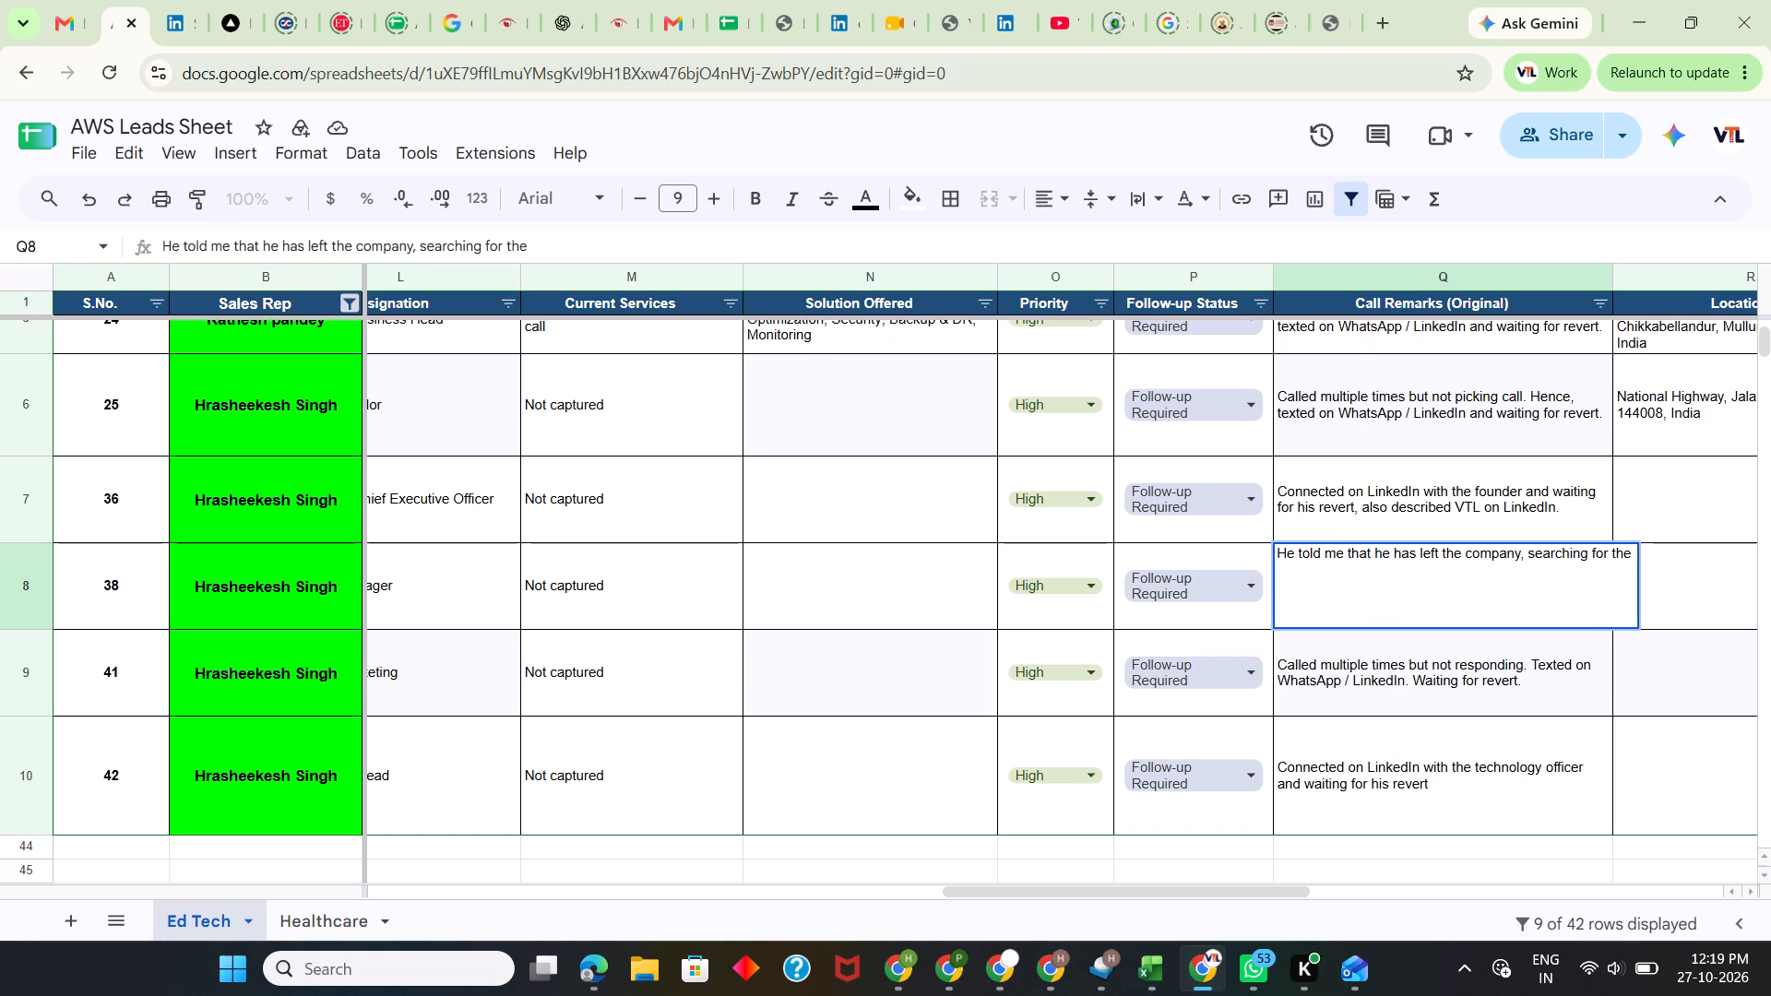
key("BackSpace")
key("BackSpace")
key("BackSpace")
key("BackSpace")
type("other person to")
key("space")
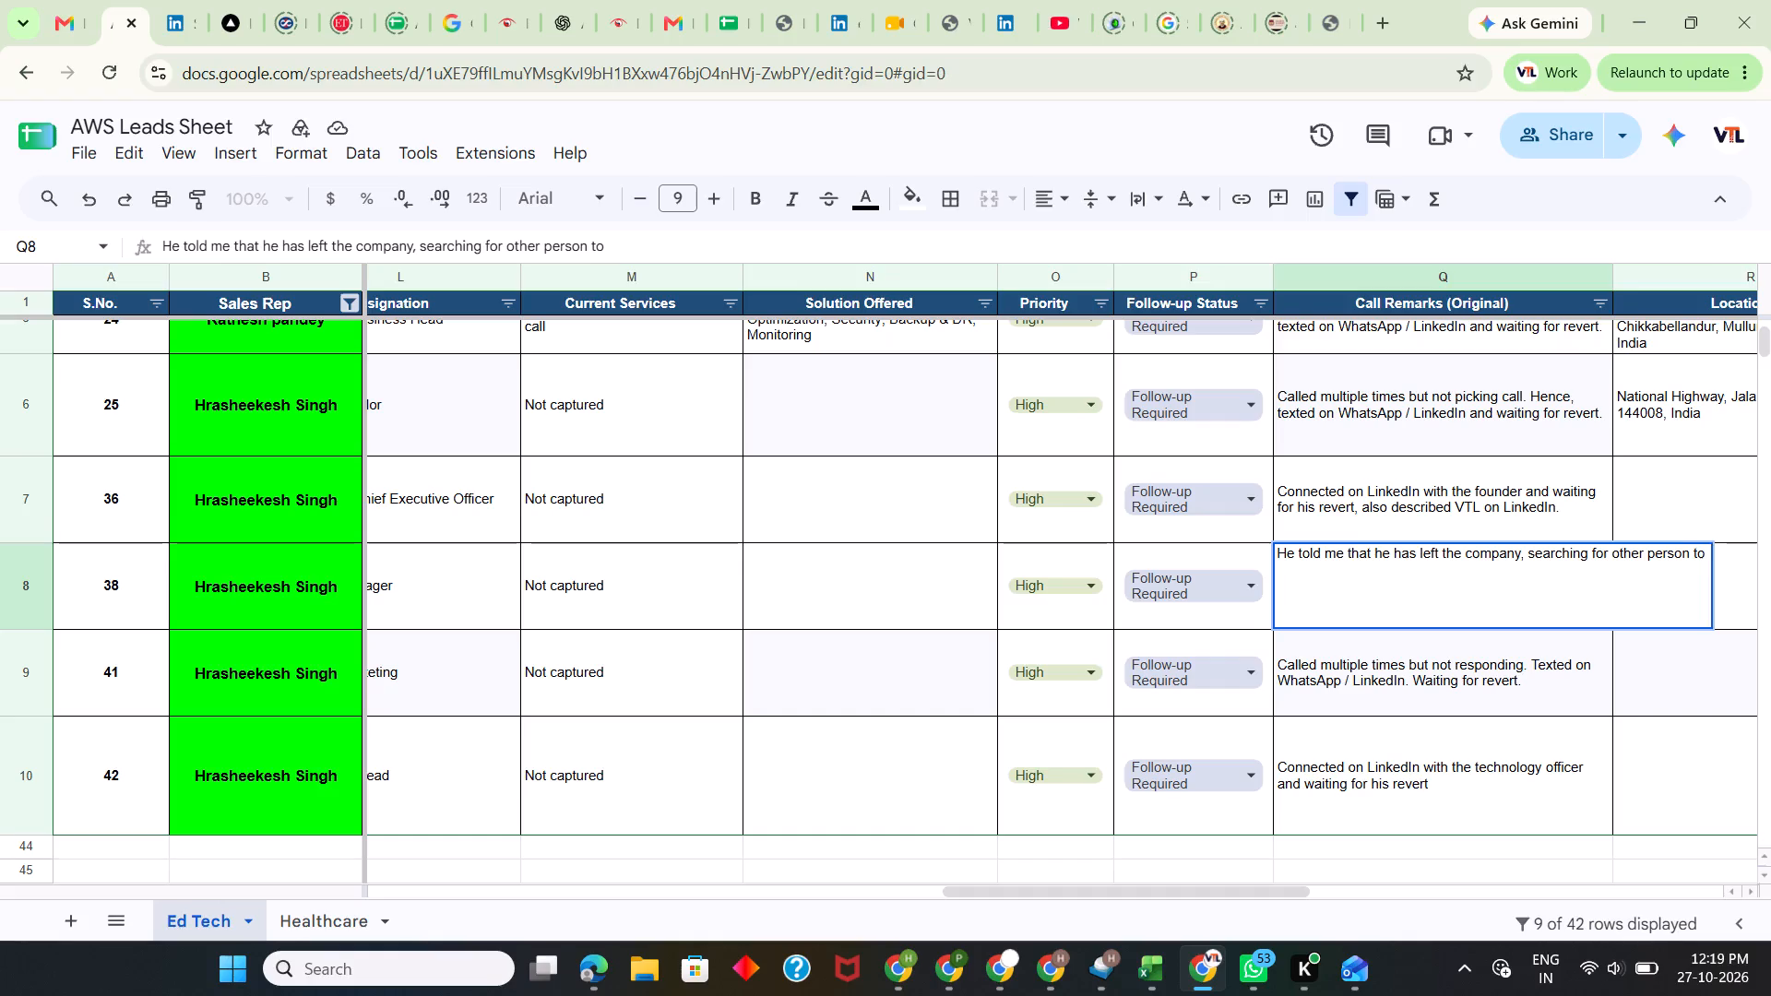
type("get connected with")
key("period")
key("Return")
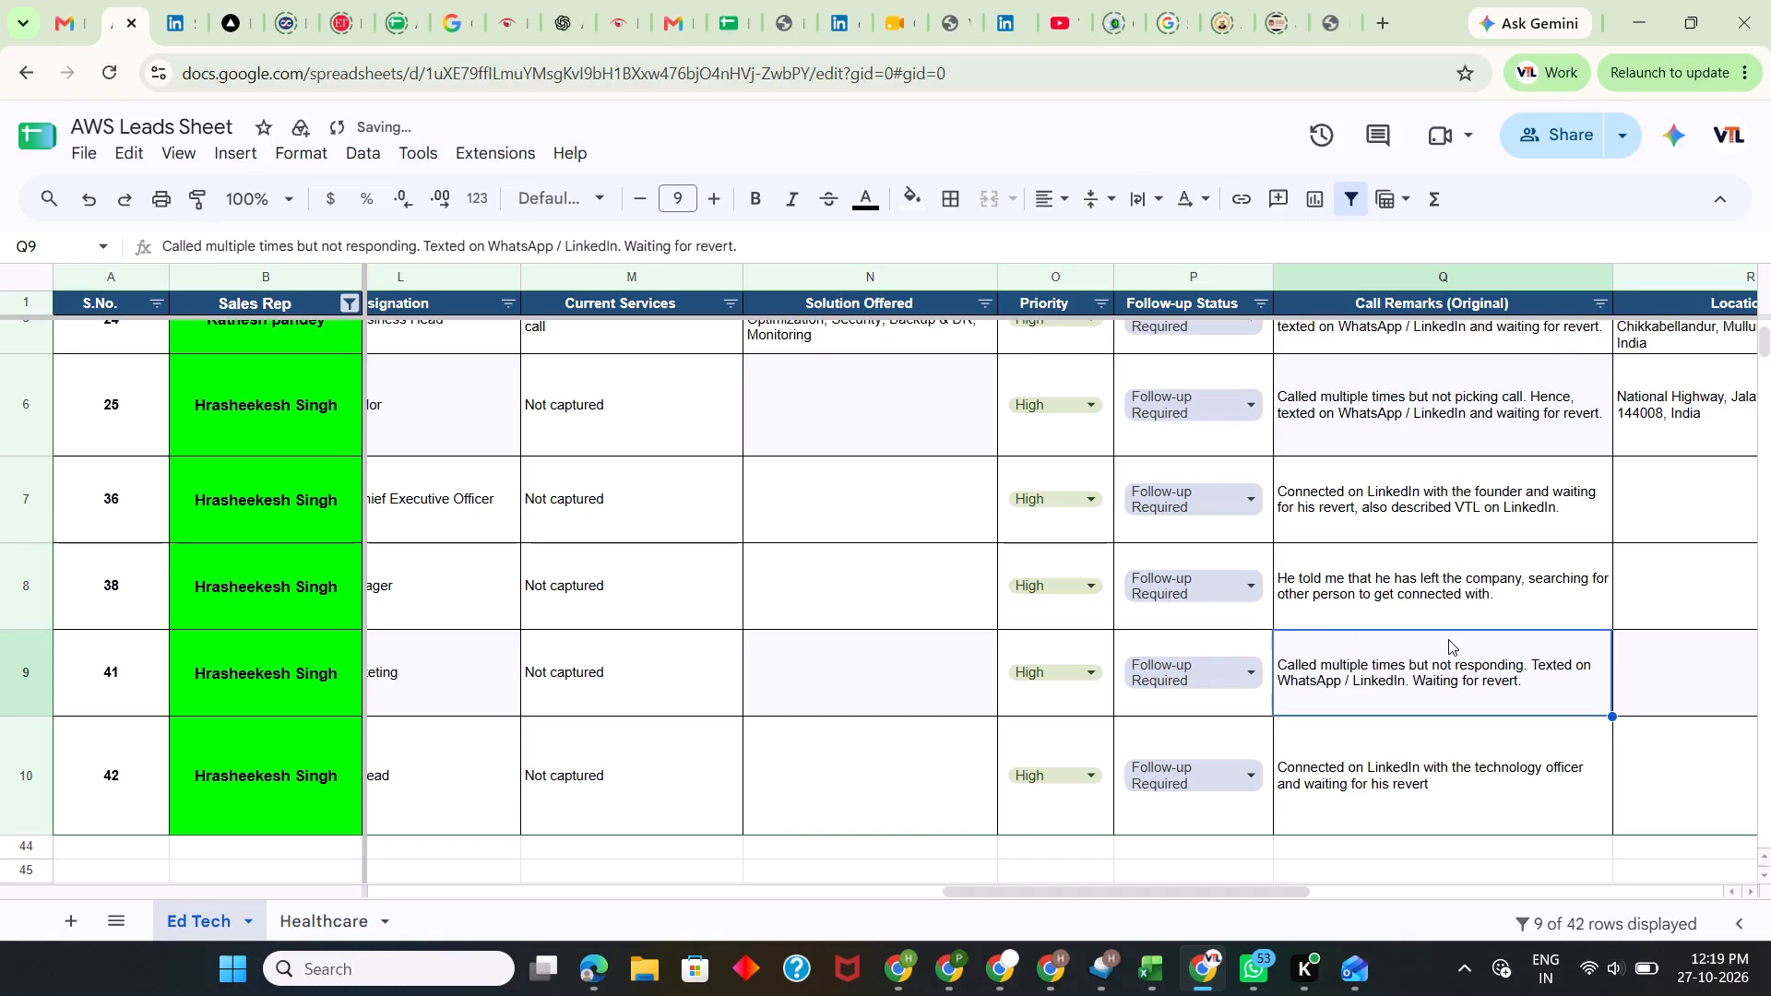
Copy the contact person's name from the Shankar IAS row and search for it on LinkedIn in the other browser window.
scroll(1003, 751, "right", 6)
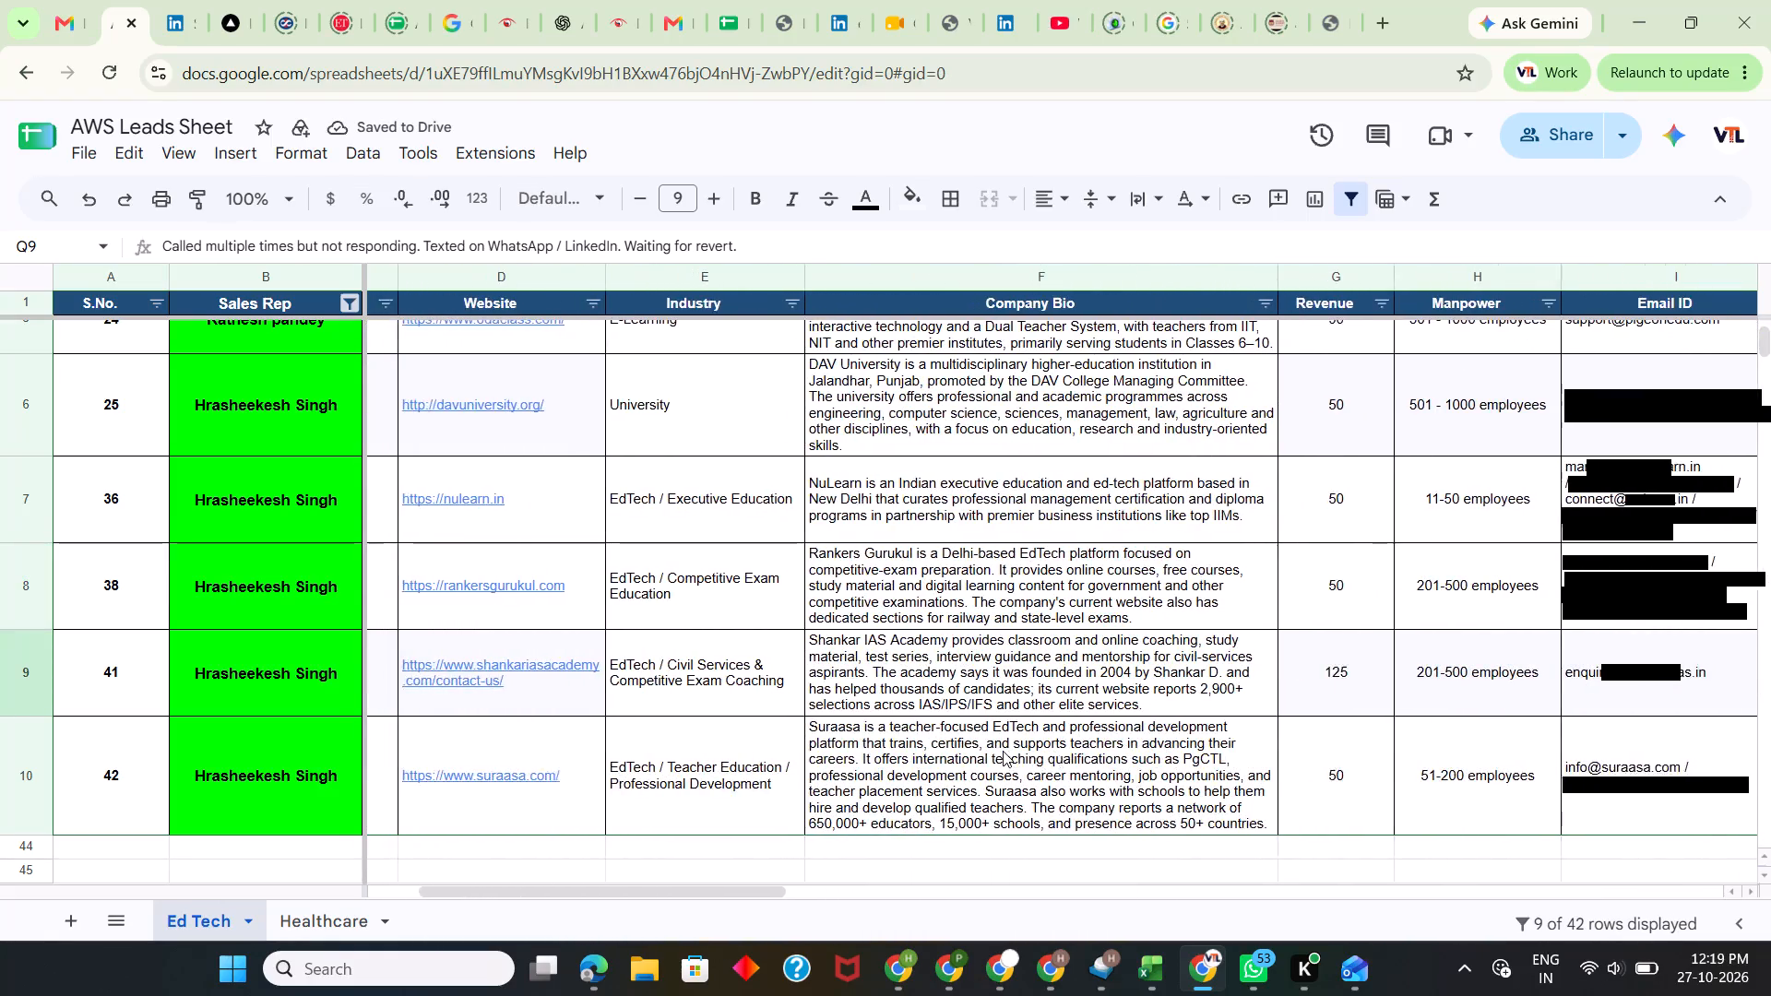
scroll(1003, 751, "right", 4)
scroll(1003, 751, "left", 3)
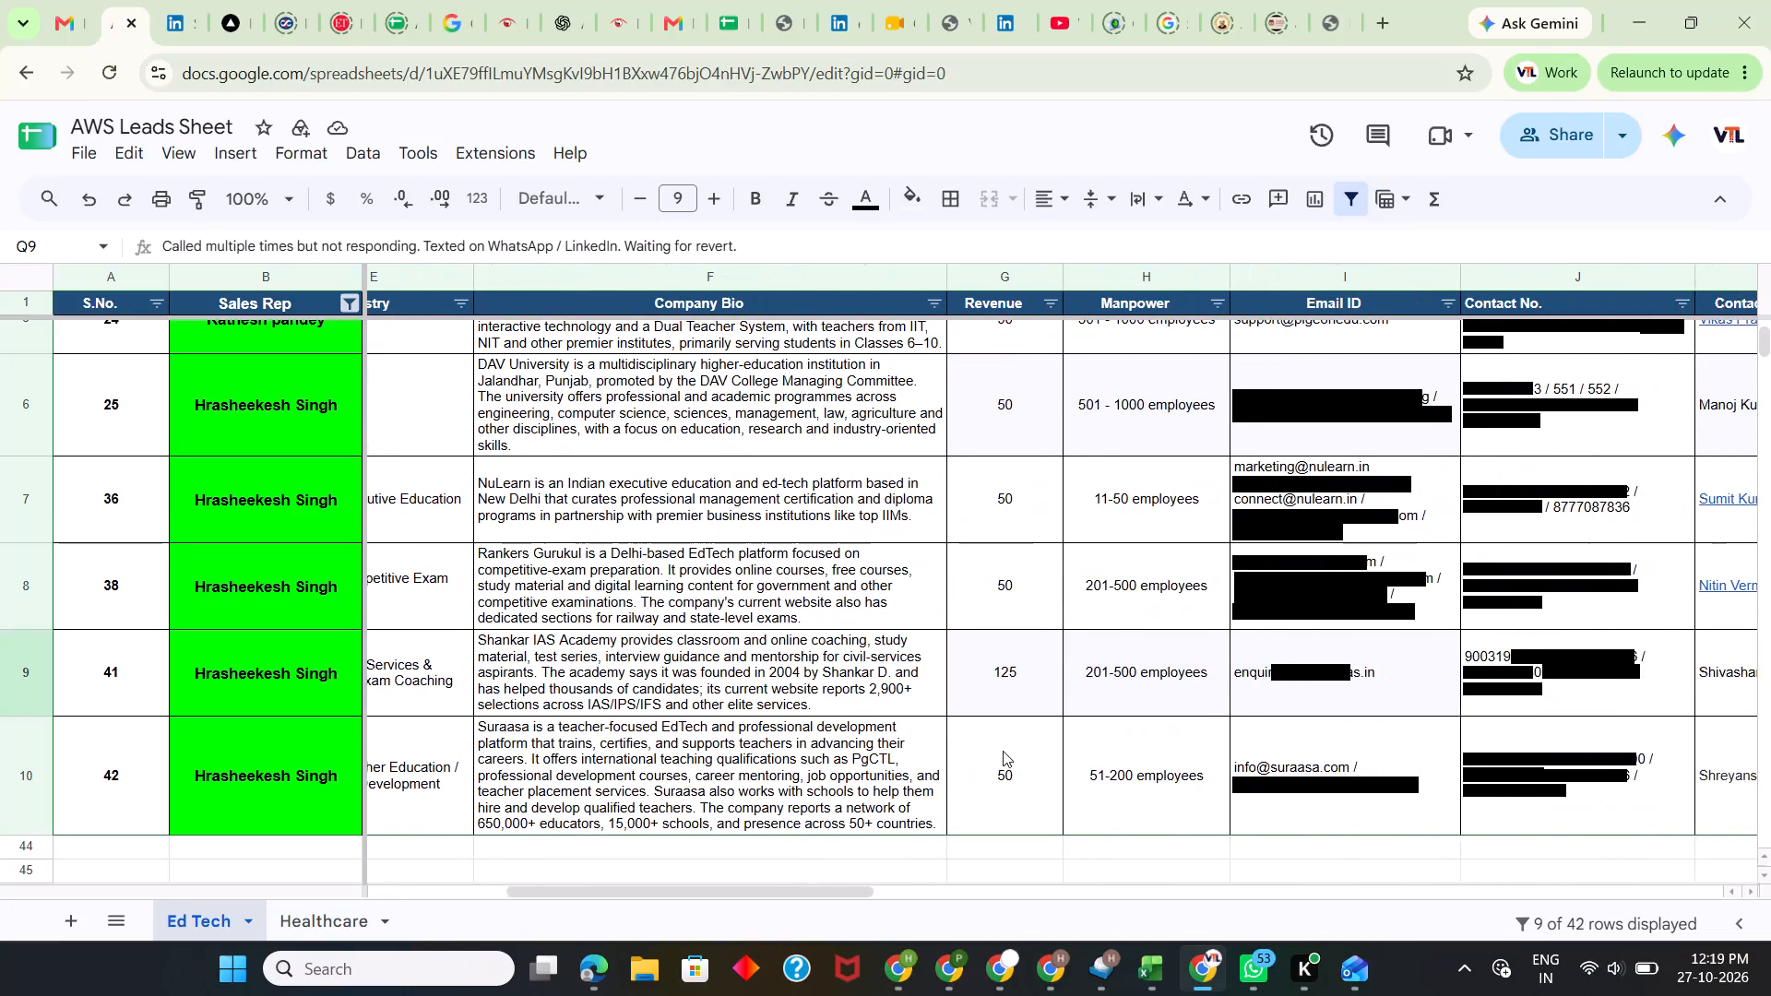
scroll(1003, 751, "left", 4)
left_click(1046, 697)
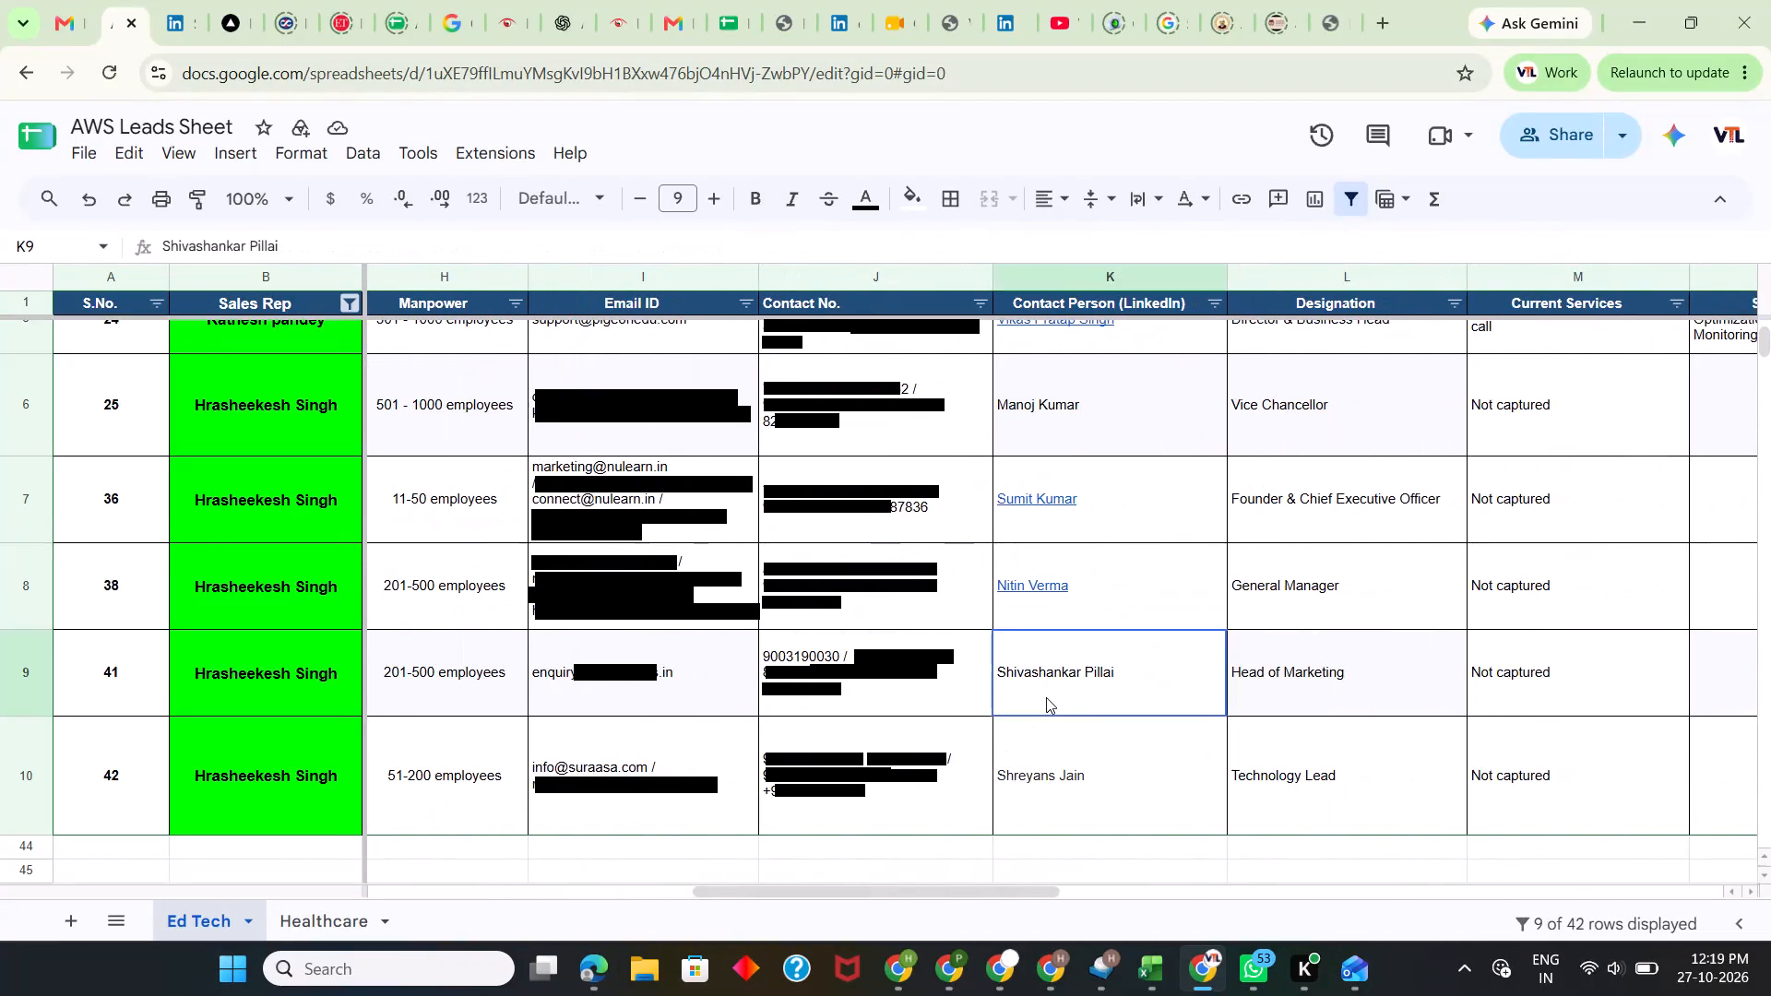
key("ctrl+c")
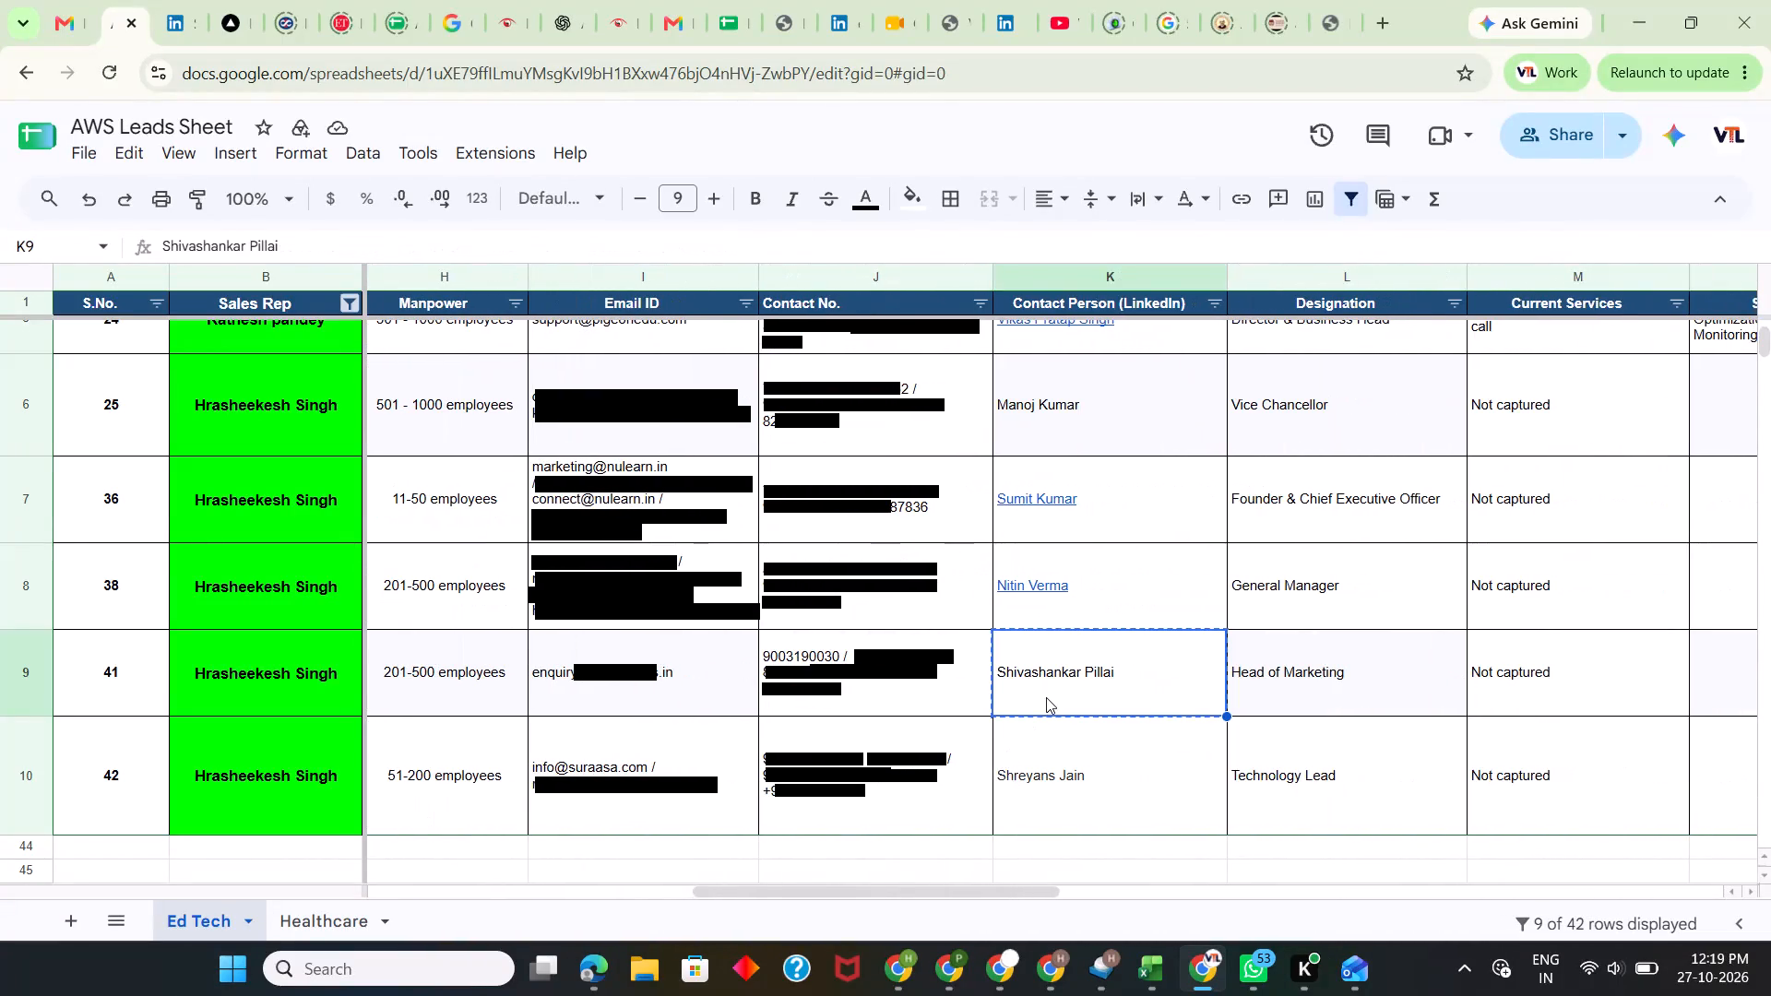
left_click(1055, 963)
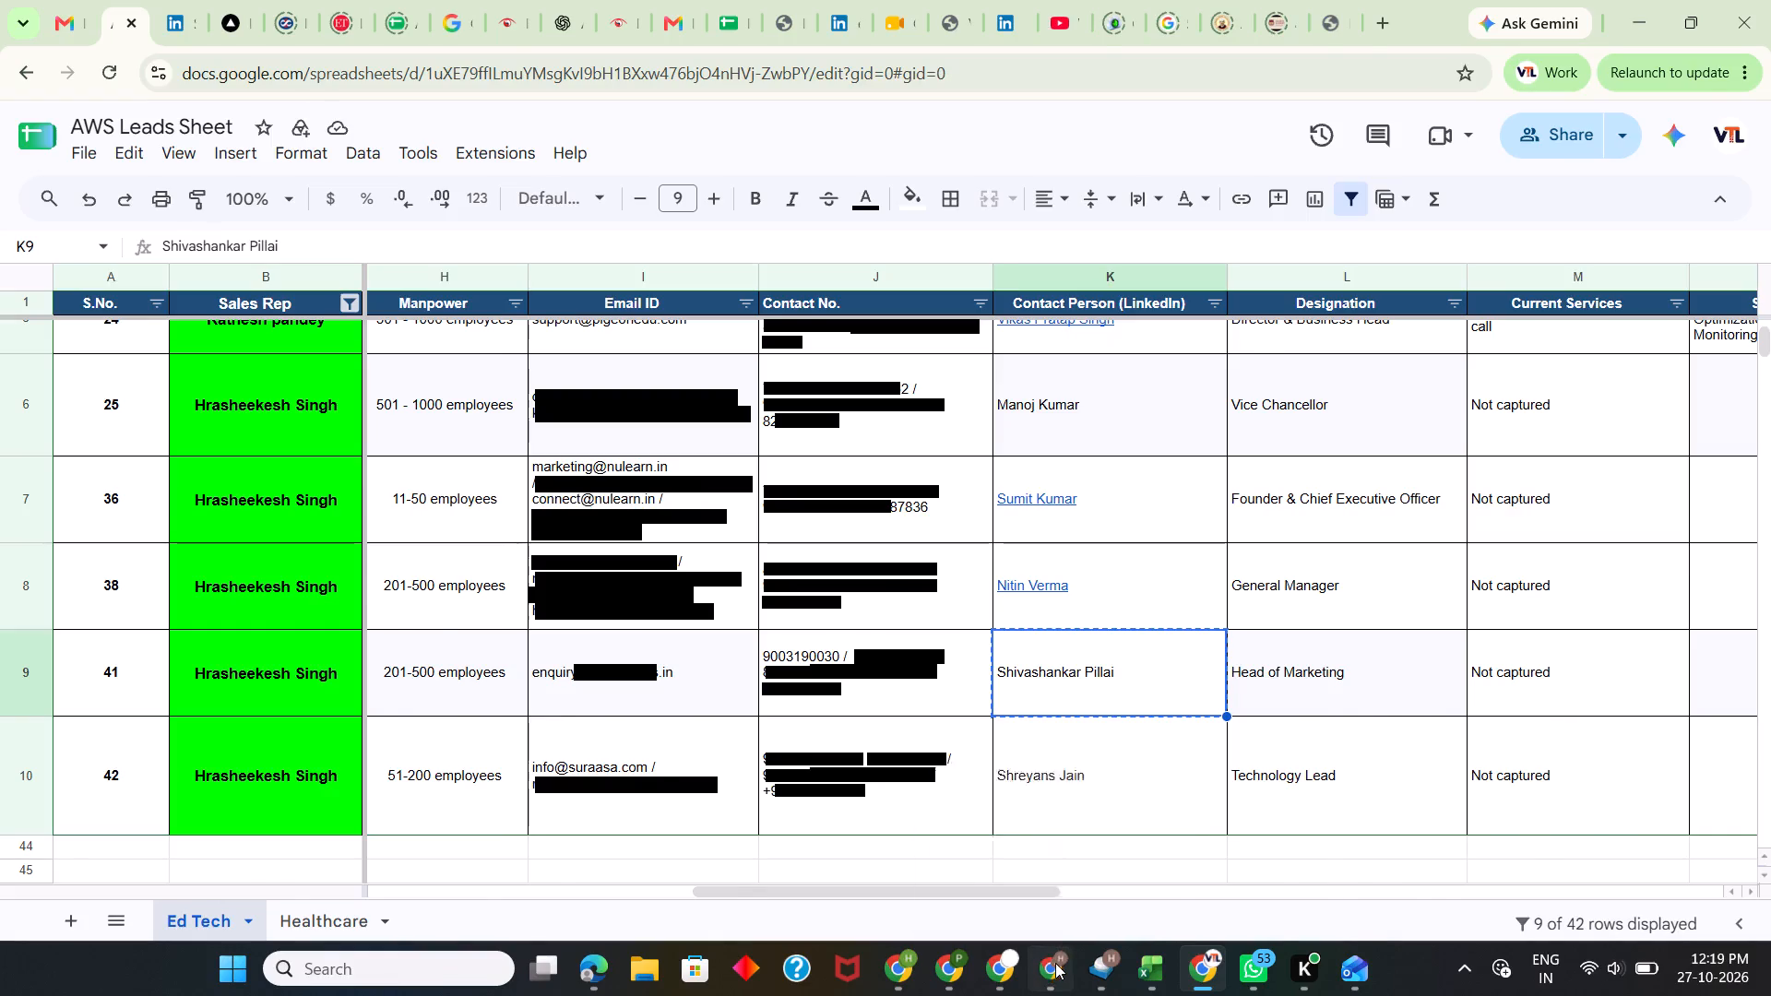
left_click(371, 168)
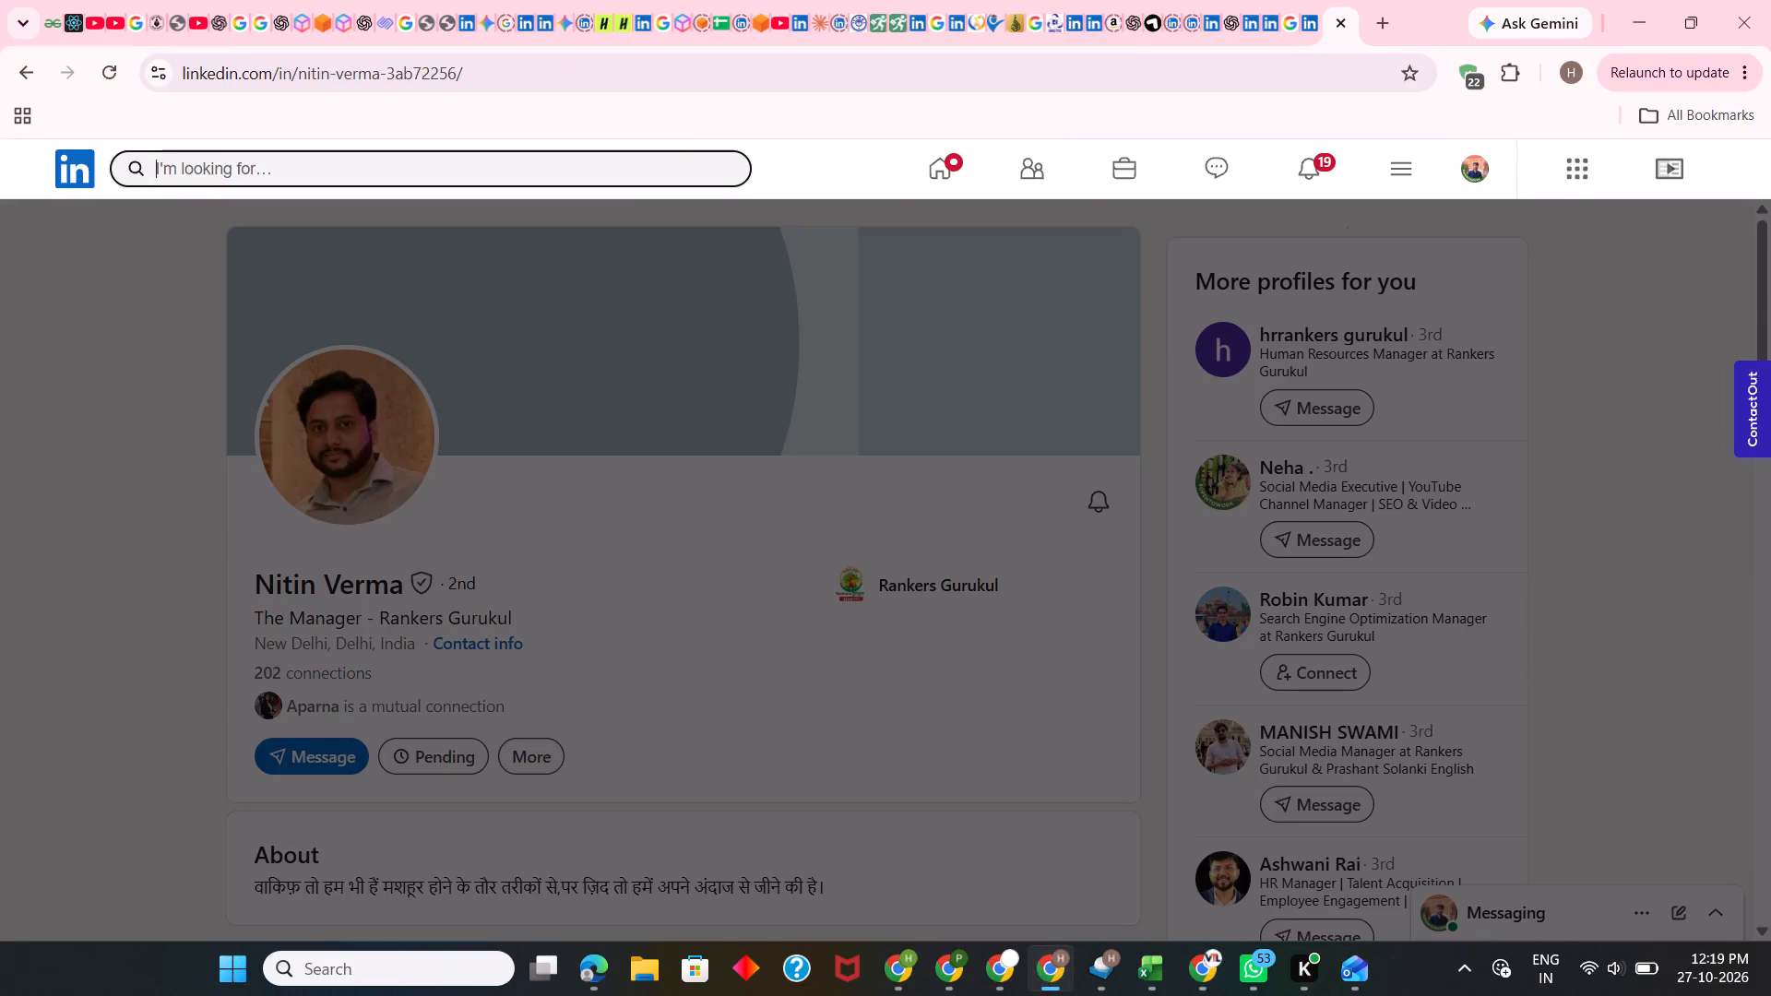
key("ctrl+v")
key("Return")
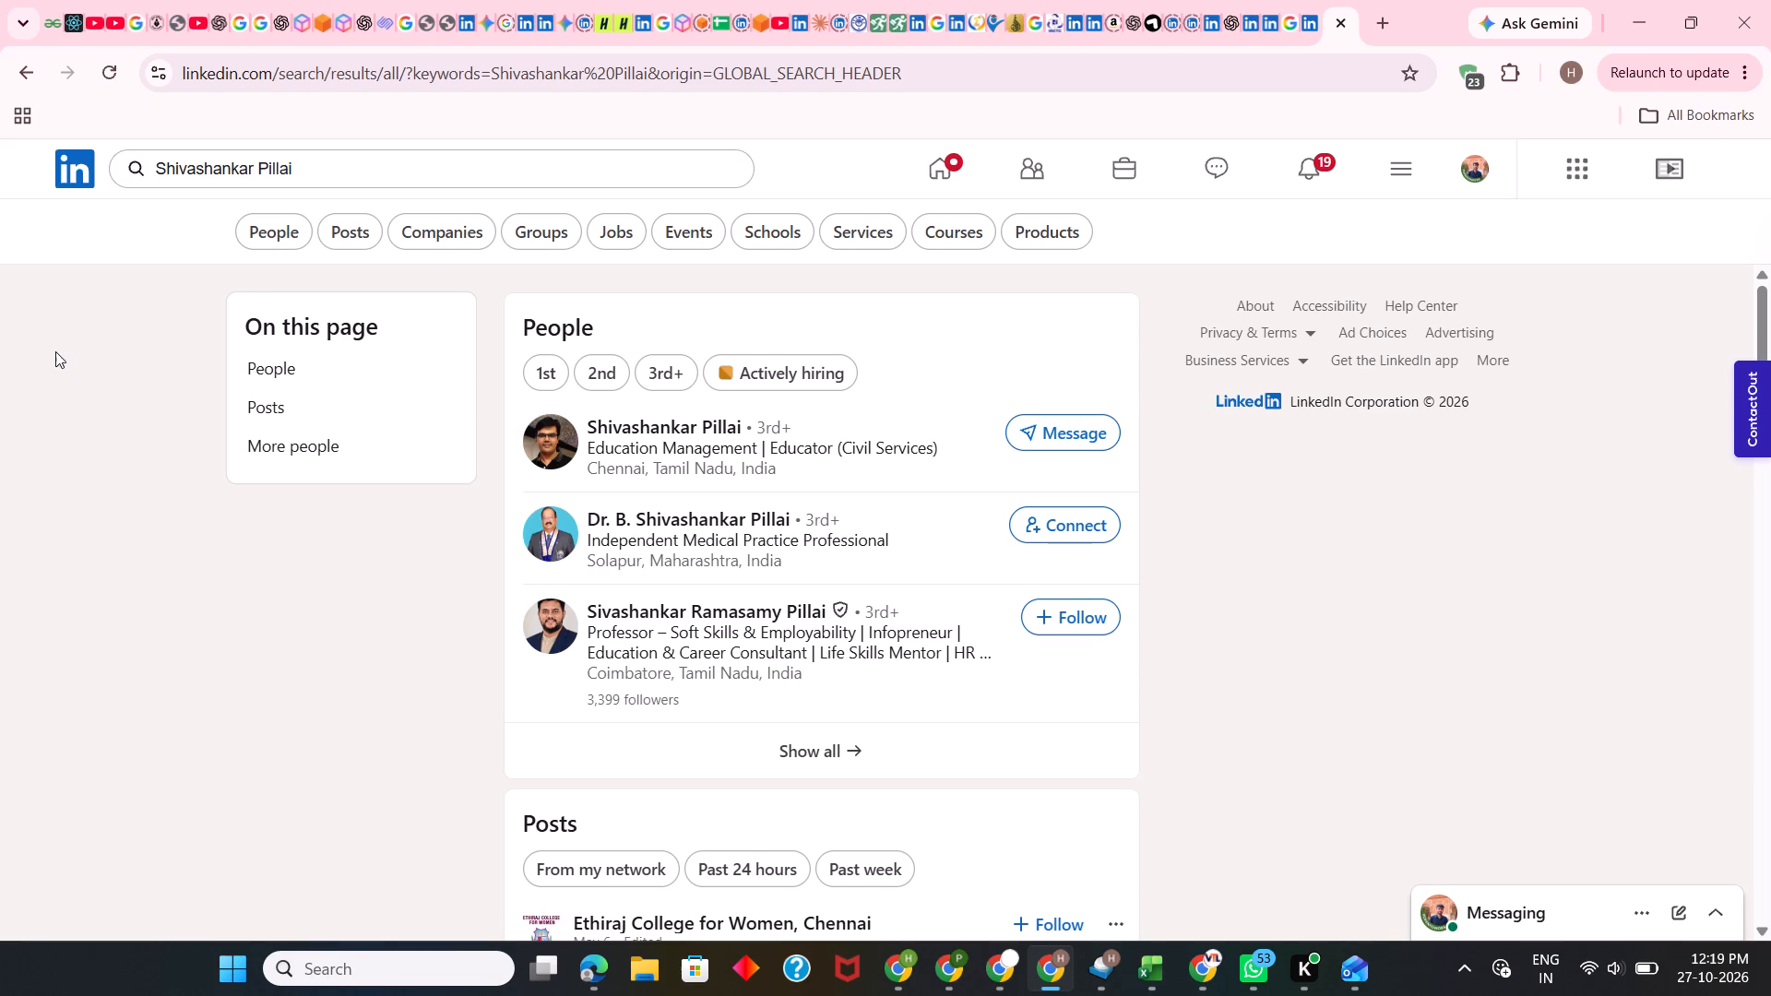
Open the Chennai-based civil services educator's profile from the search results and examine the experience at Shankar IAS Academy.
left_click(692, 424)
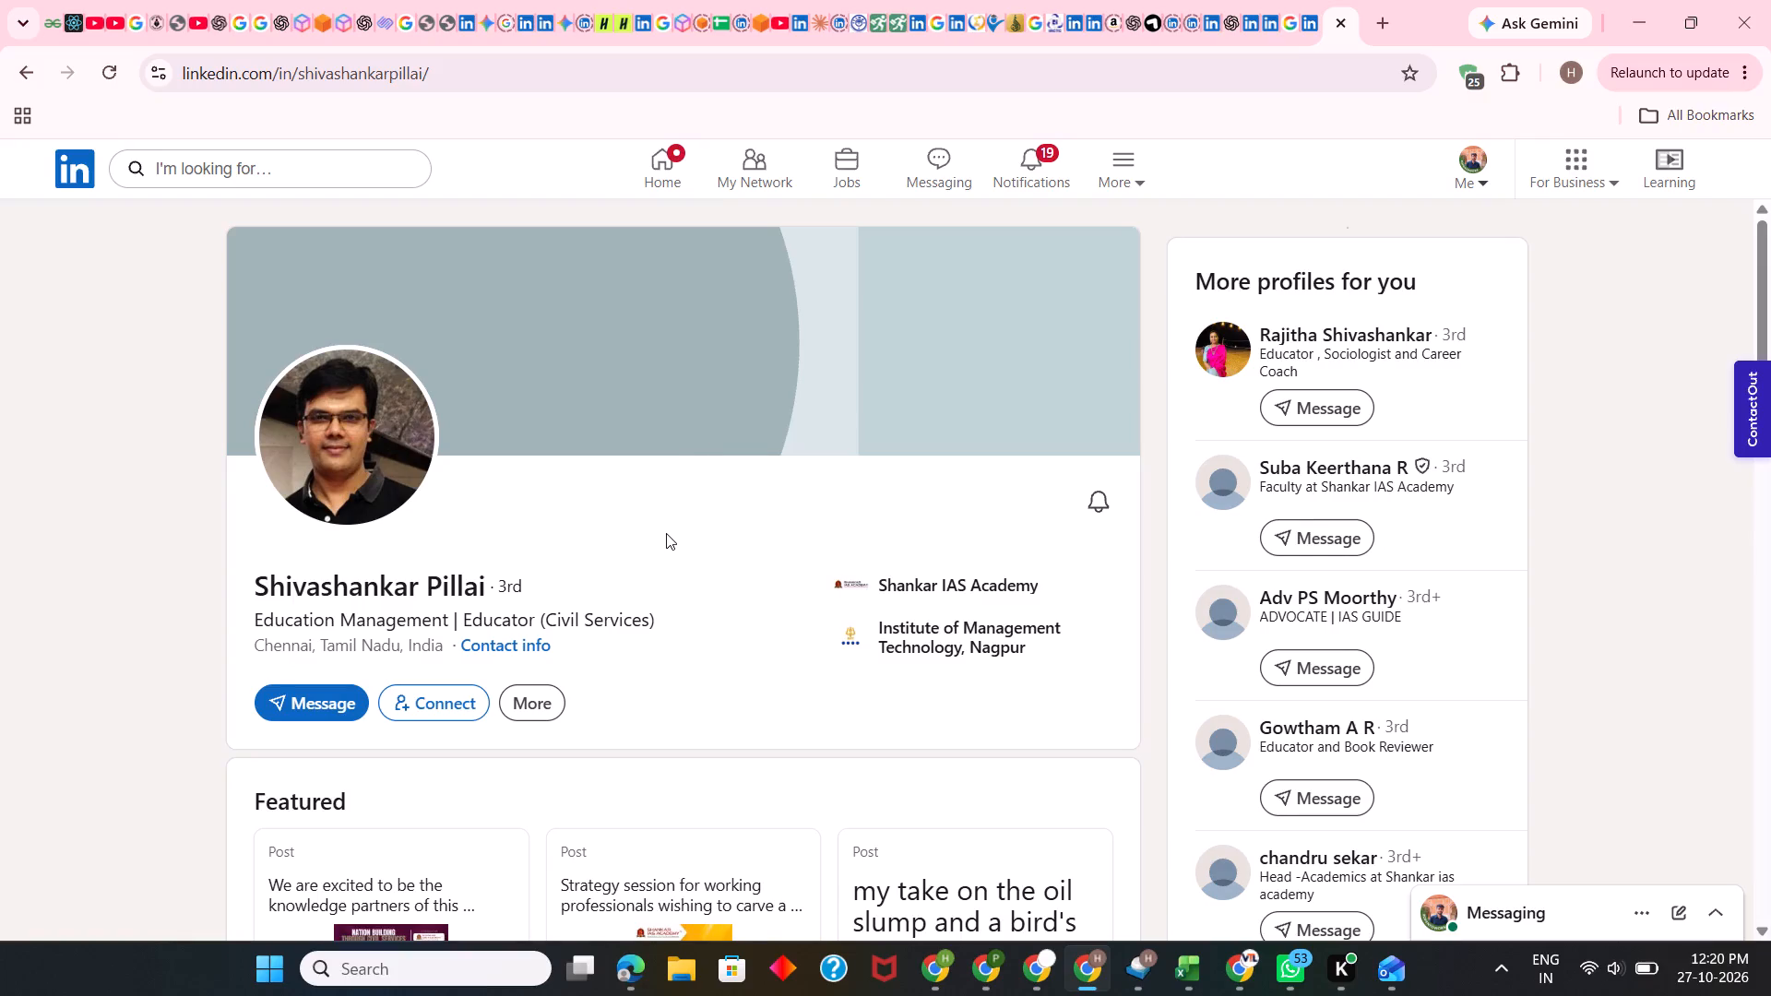
scroll(661, 539, "down", 2)
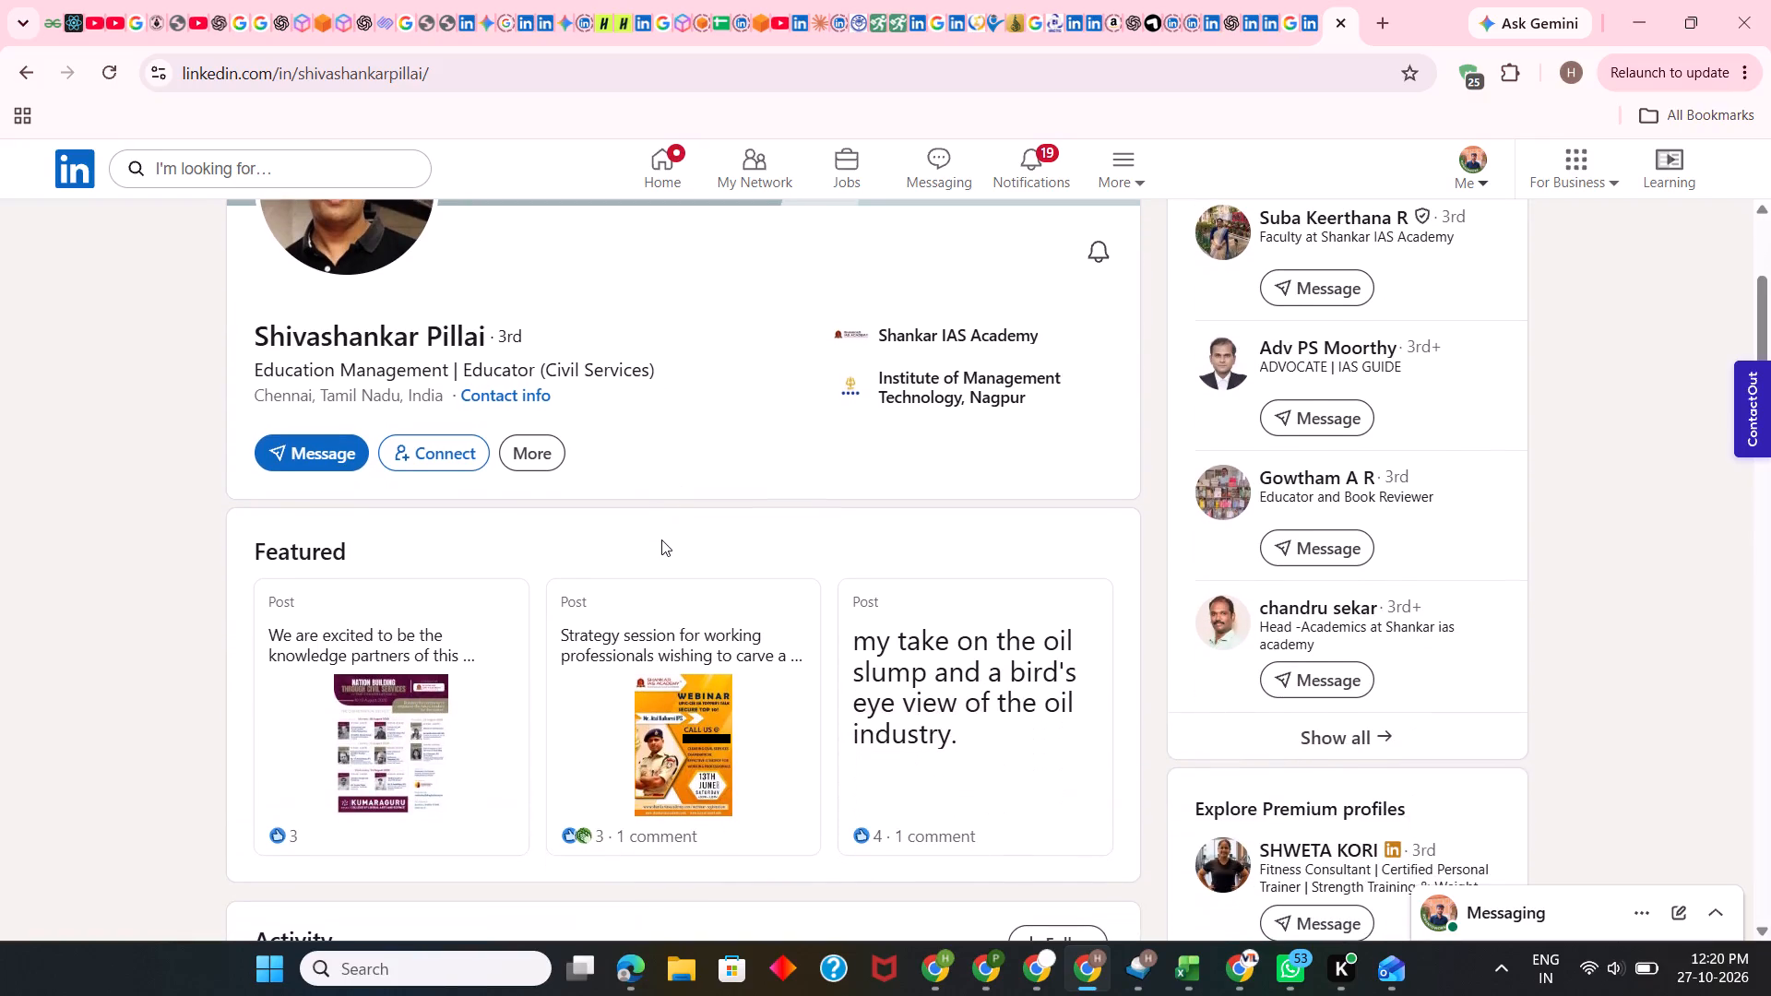
scroll(661, 539, "down", 6)
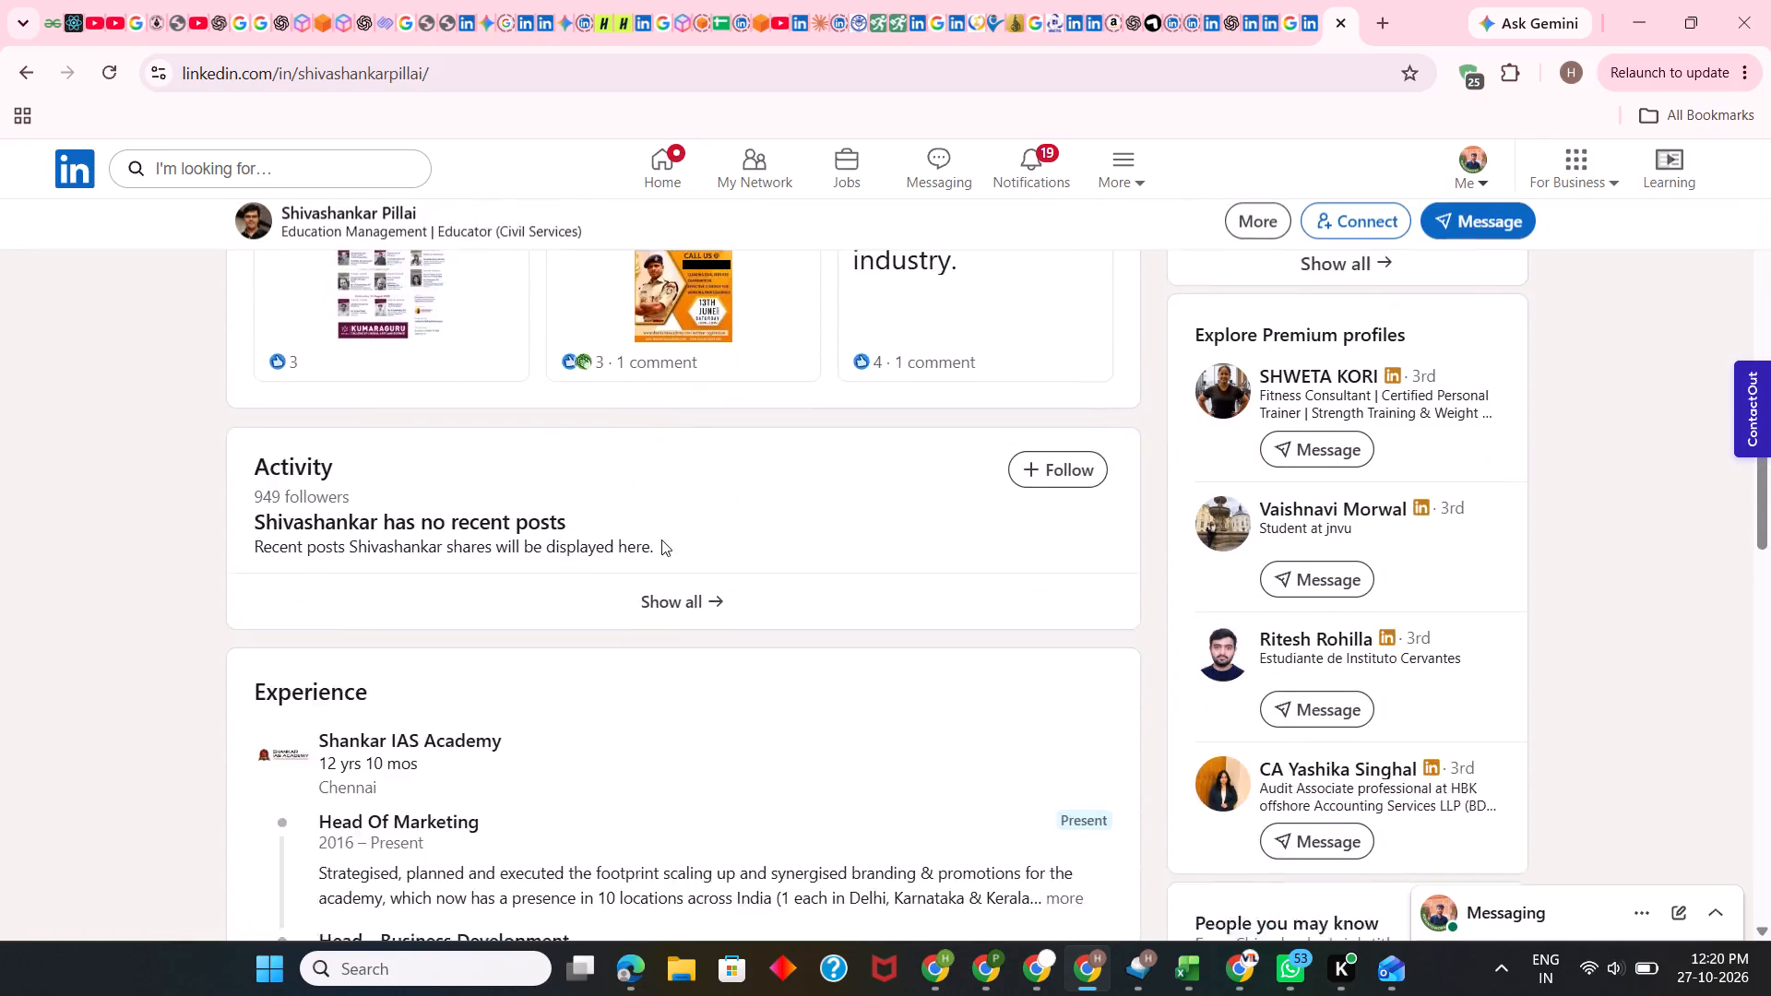
scroll(661, 539, "down", 2)
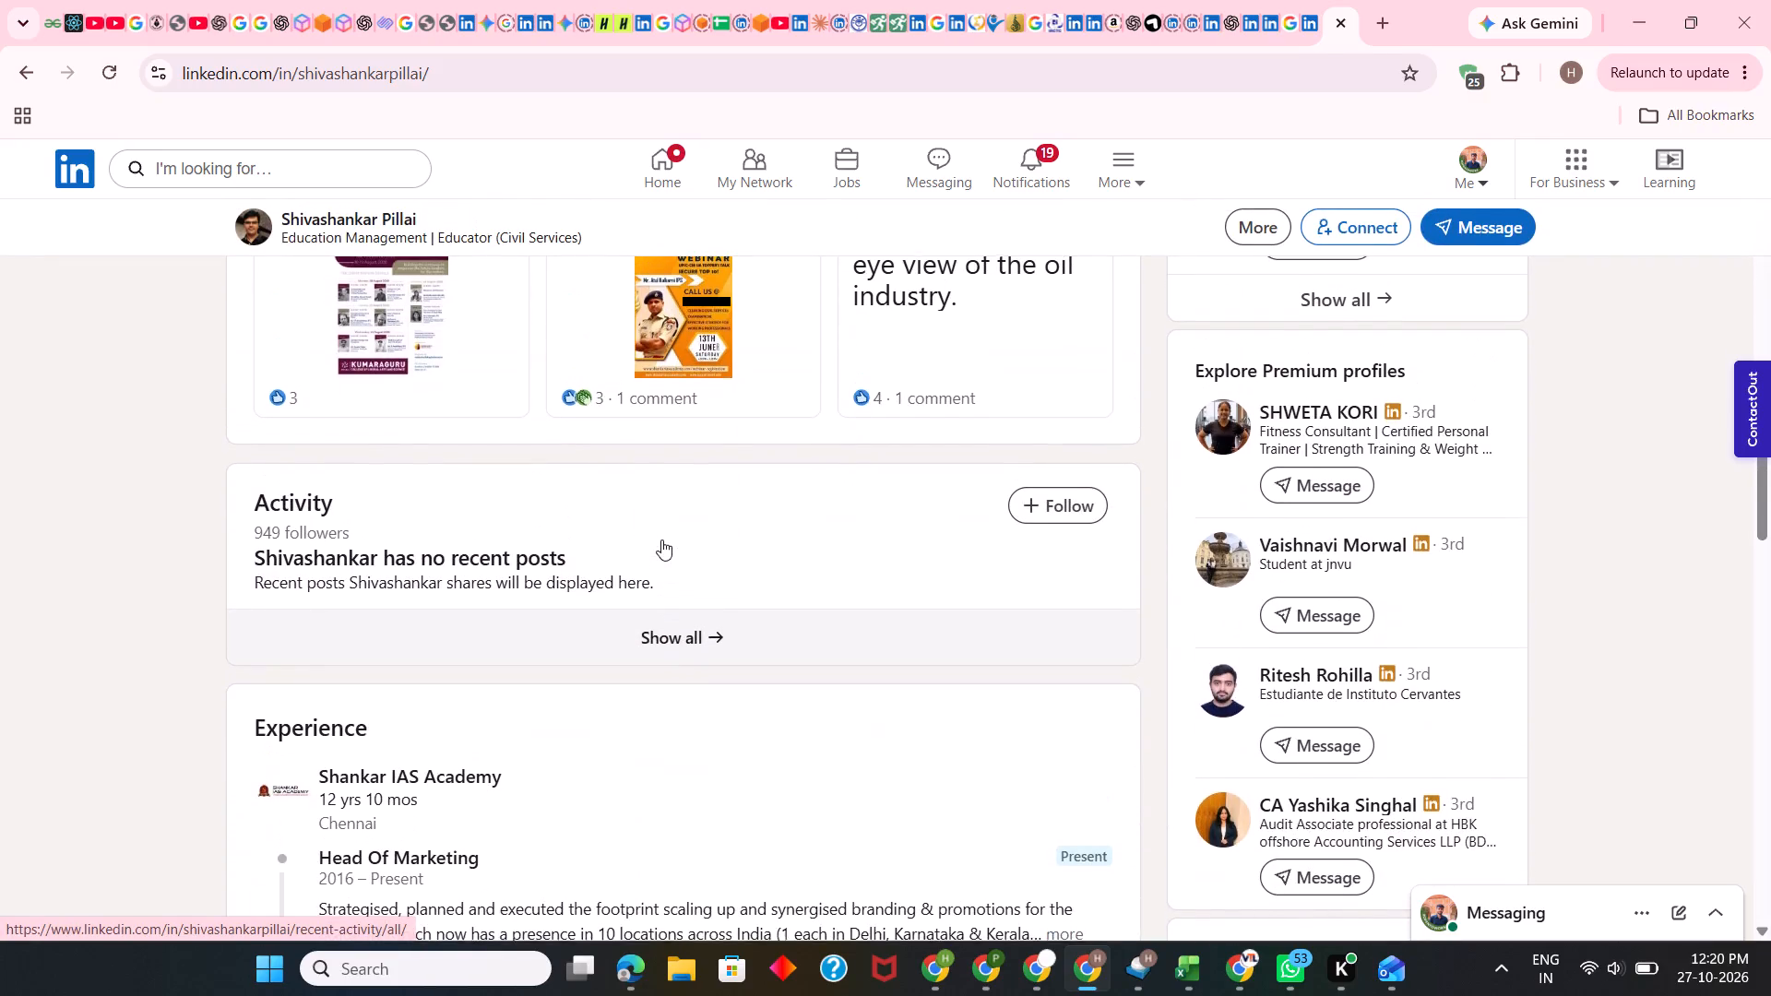
Examine the Shankar IAS Academy contact's full work history, from the academy roles back to the earliest positions.
scroll(661, 539, "down", 2)
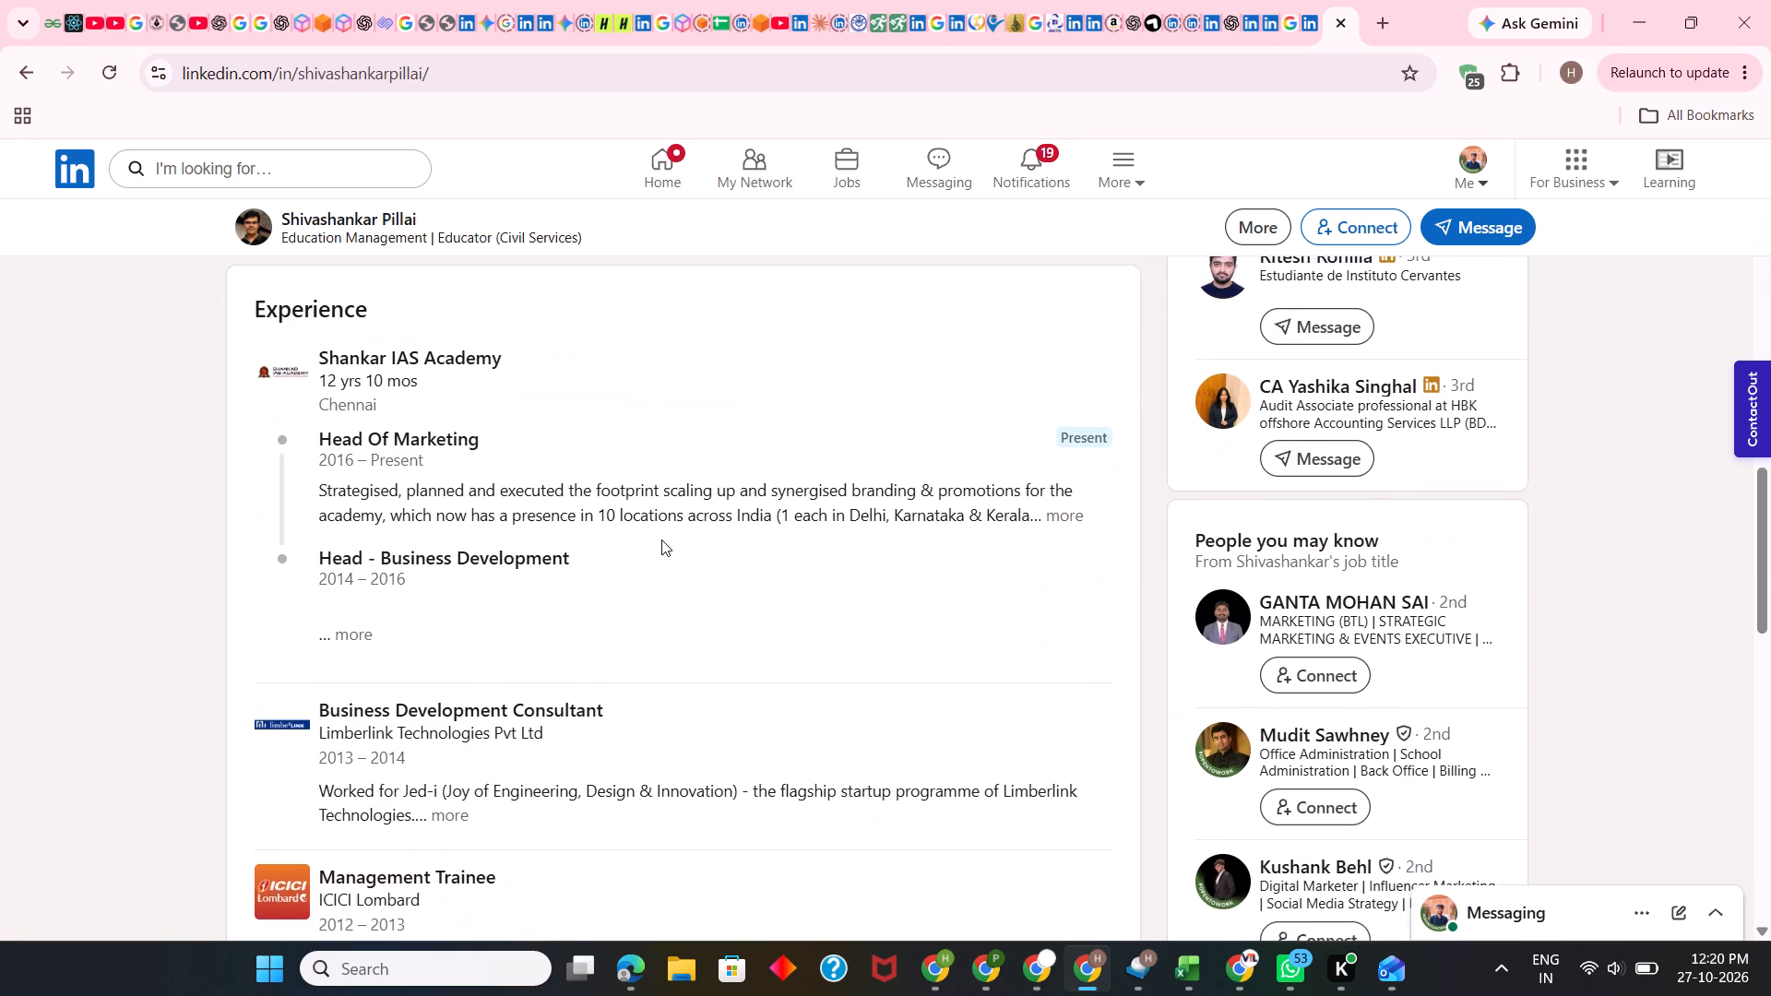
scroll(661, 539, "down", 2)
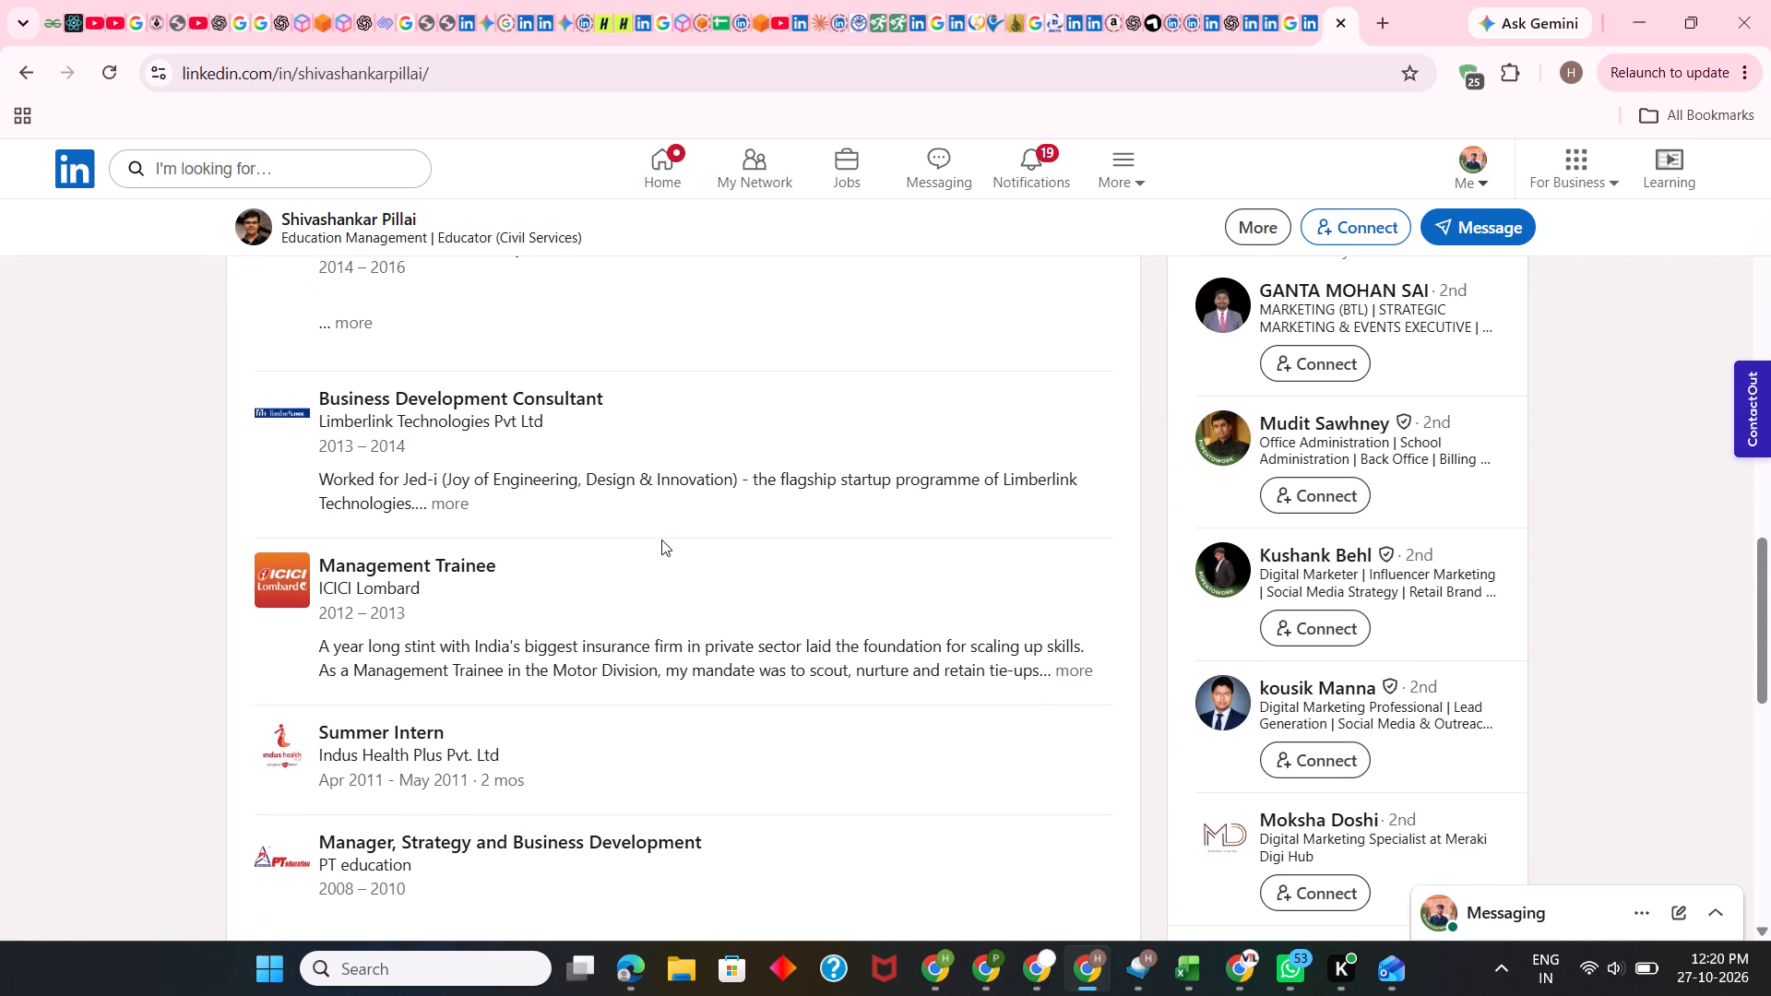
scroll(661, 539, "down", 8)
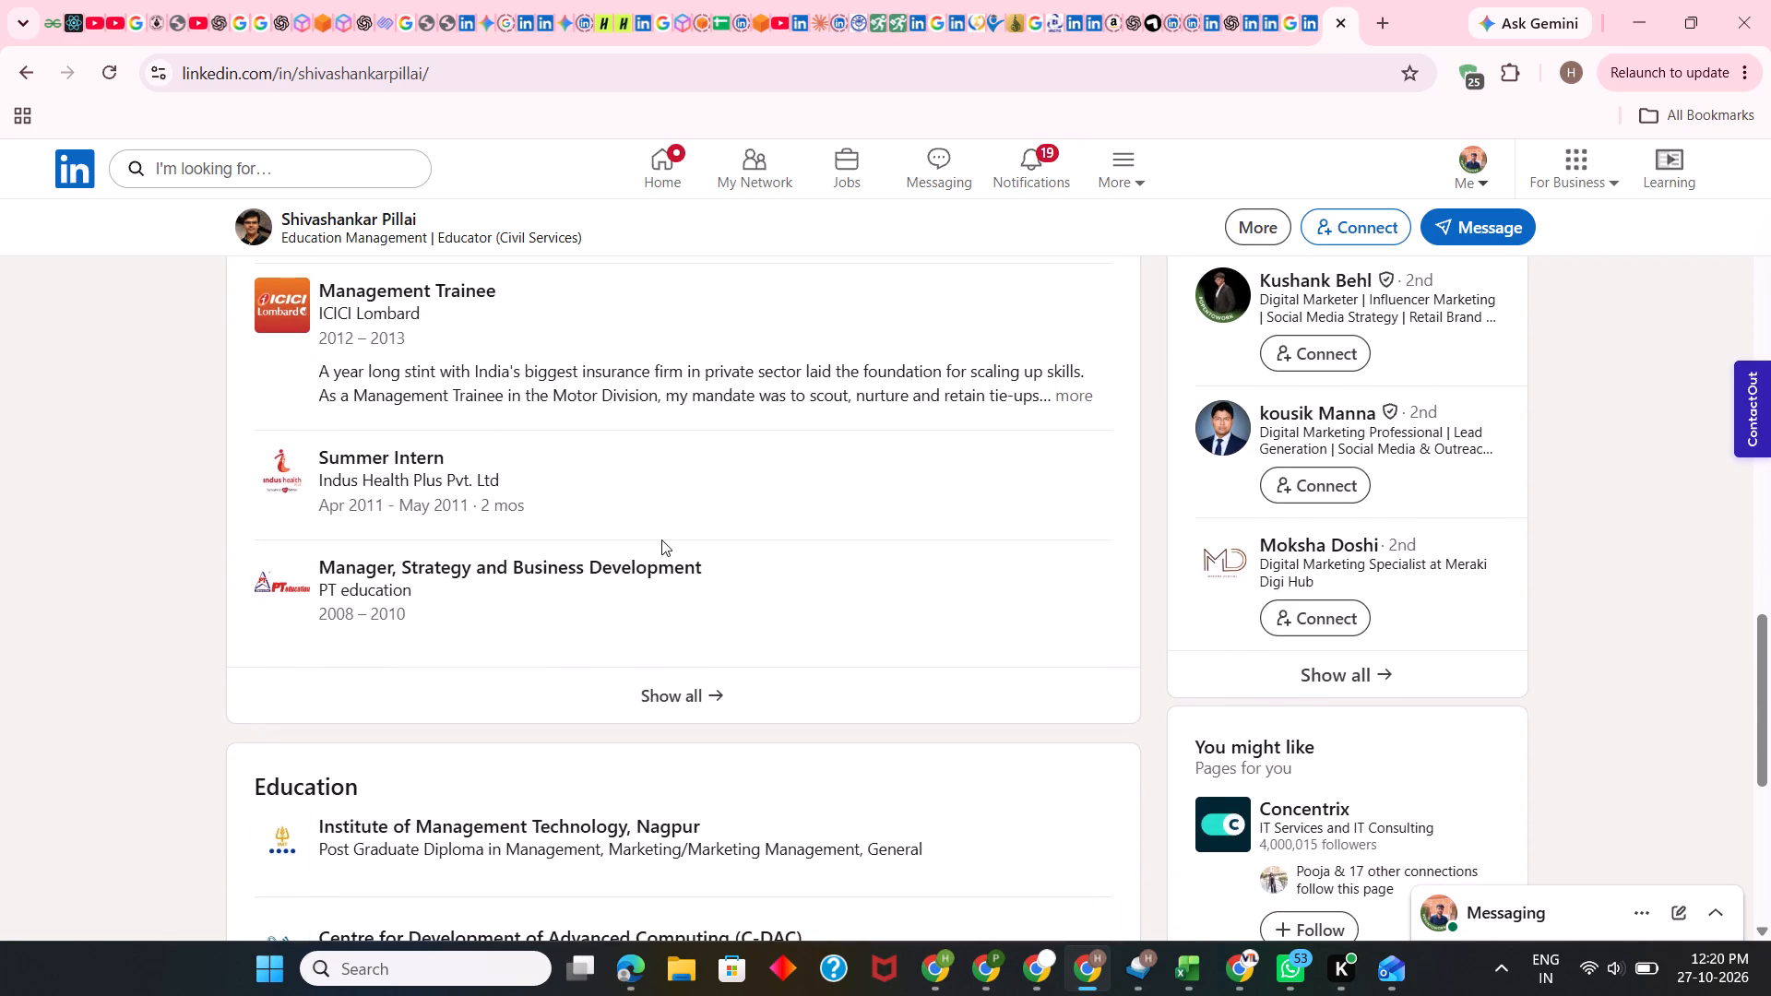
scroll(661, 539, "down", 1)
Expand and read the descriptions of the ICICI Lombard, Limberlink Technologies and Head - Business Development roles.
left_click(1074, 397)
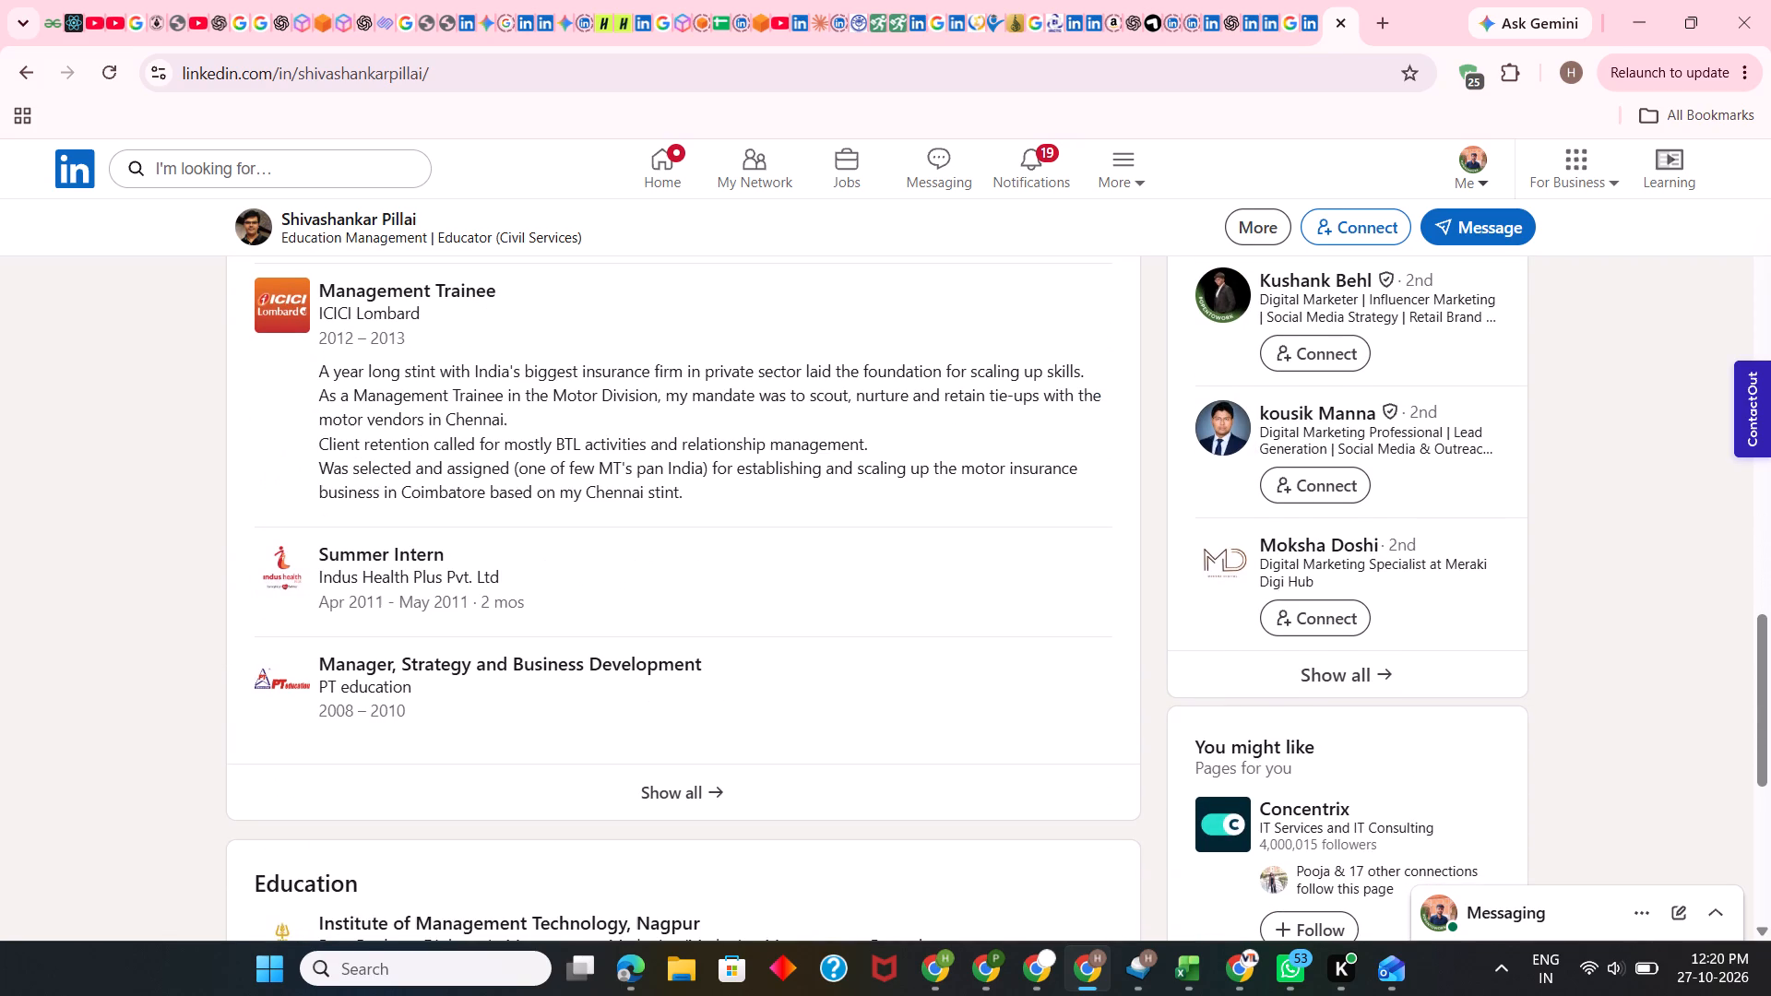
scroll(807, 465, "up", 1)
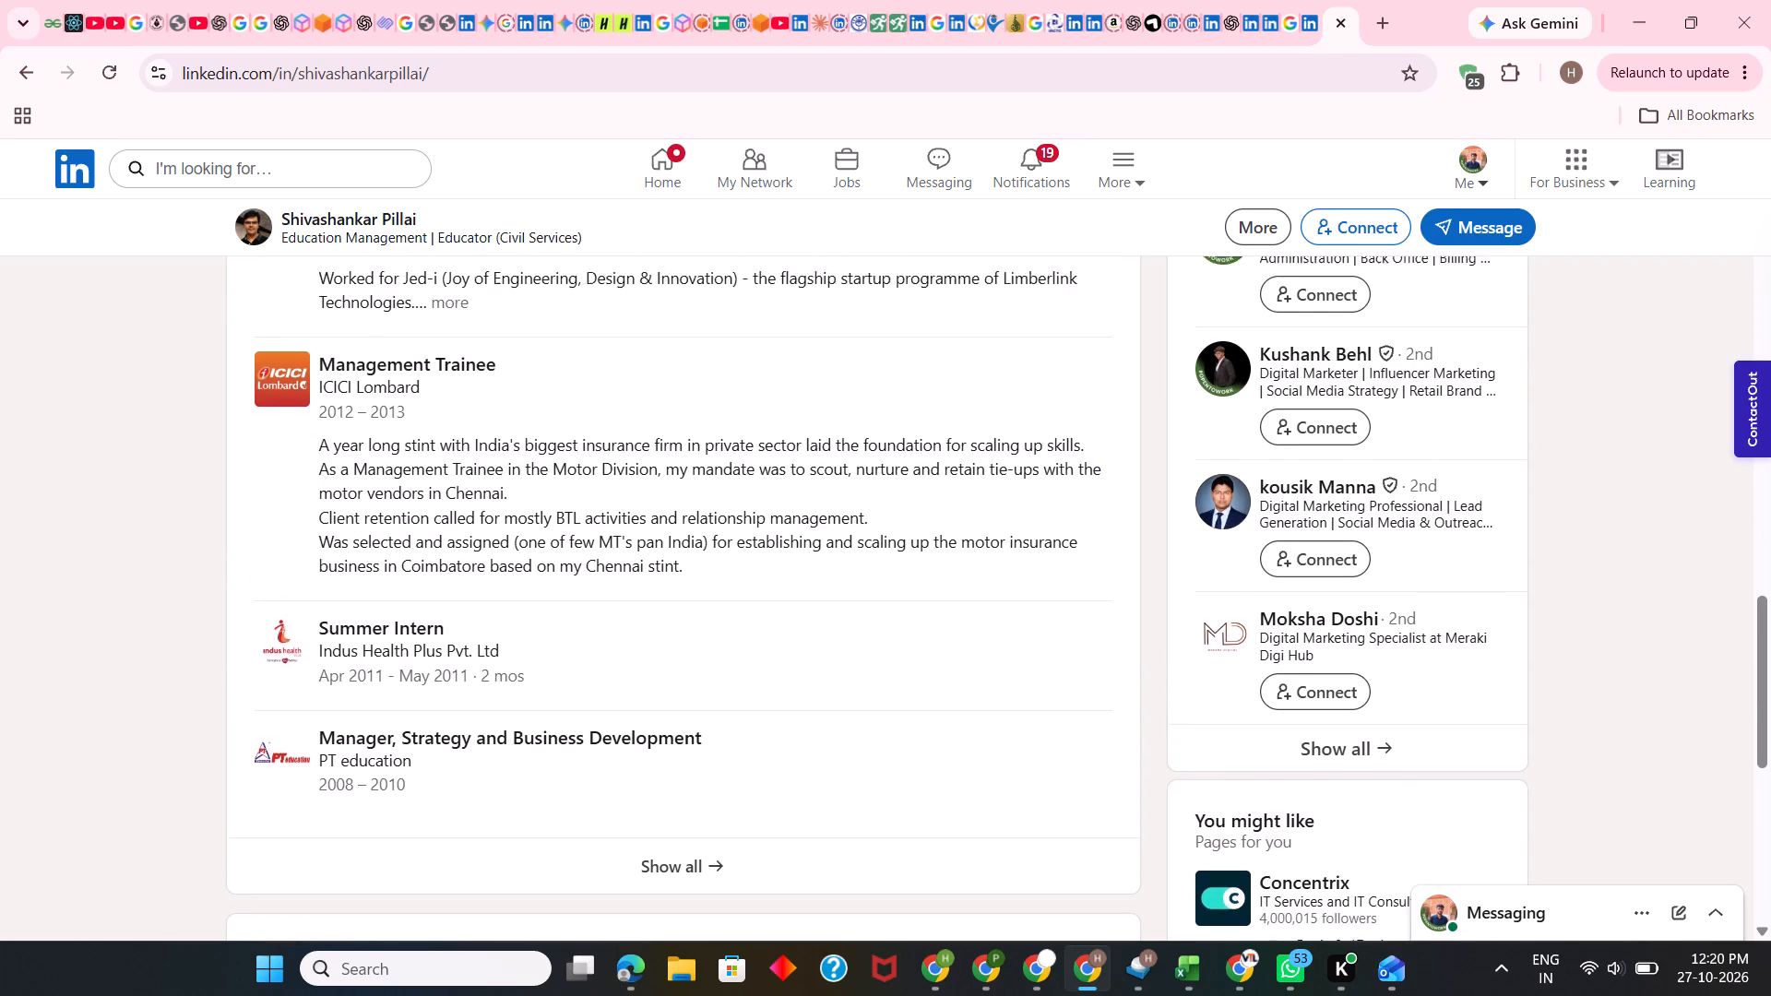
scroll(807, 465, "up", 2)
left_click(456, 516)
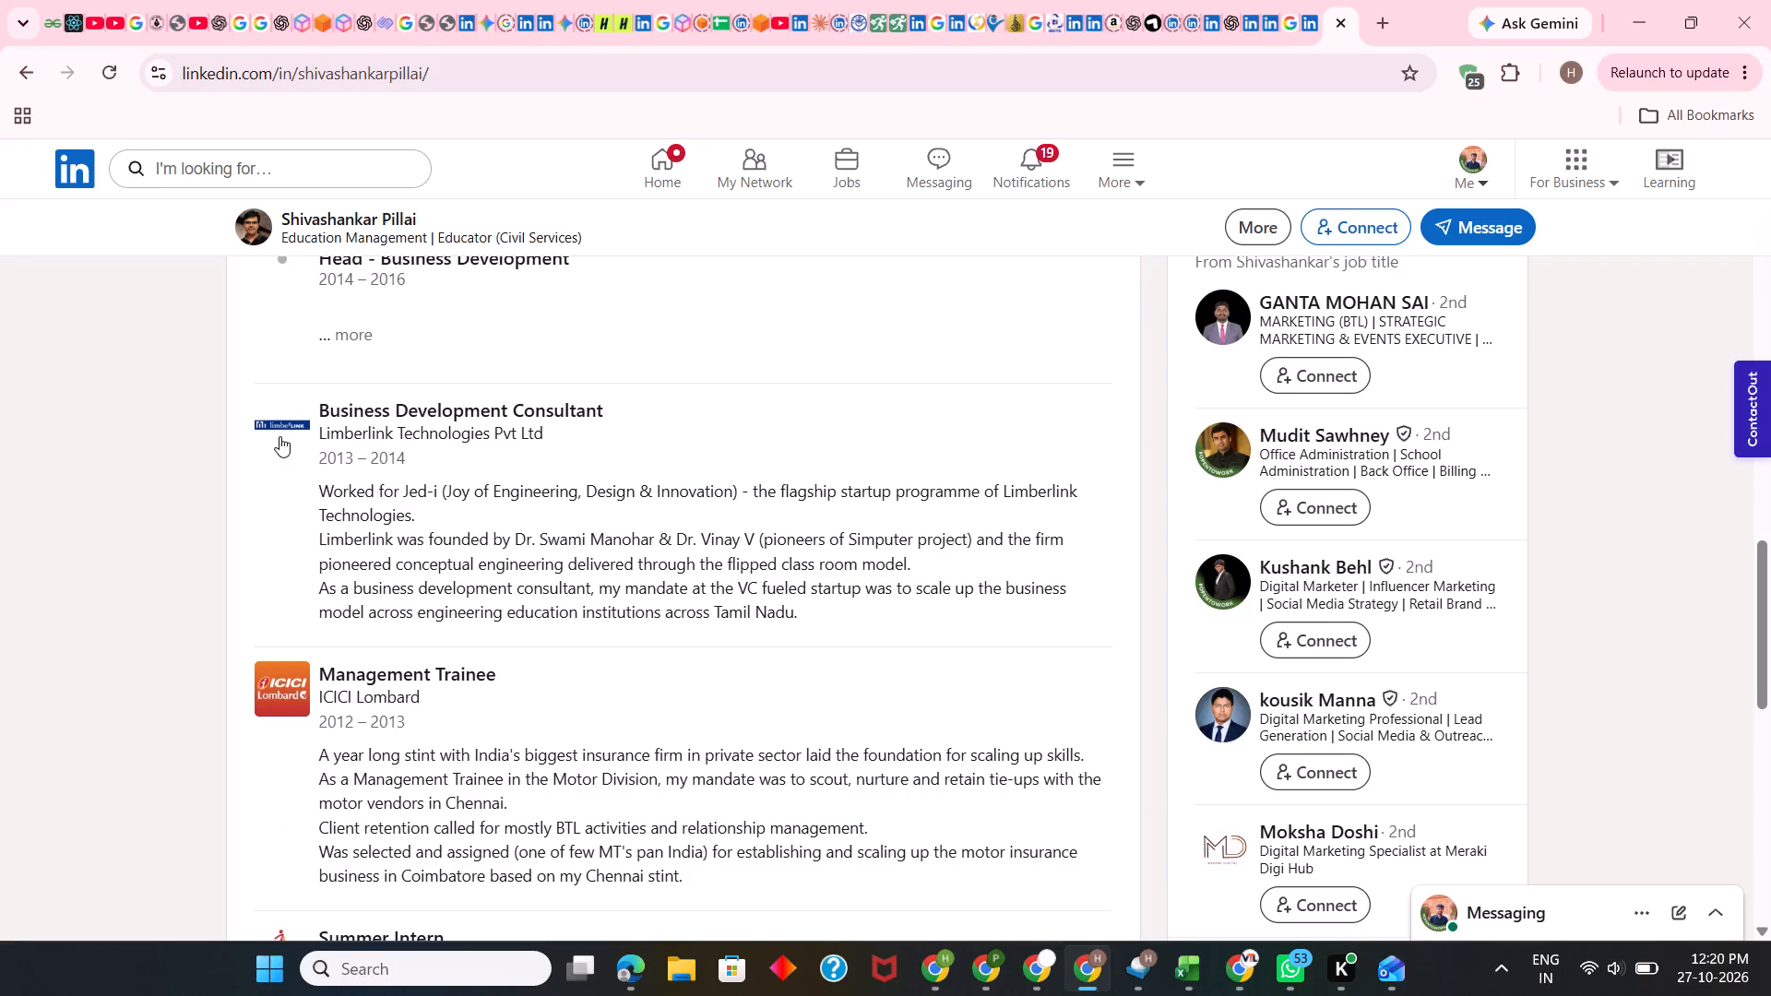
left_click(357, 342)
scroll(357, 342, "up", 1)
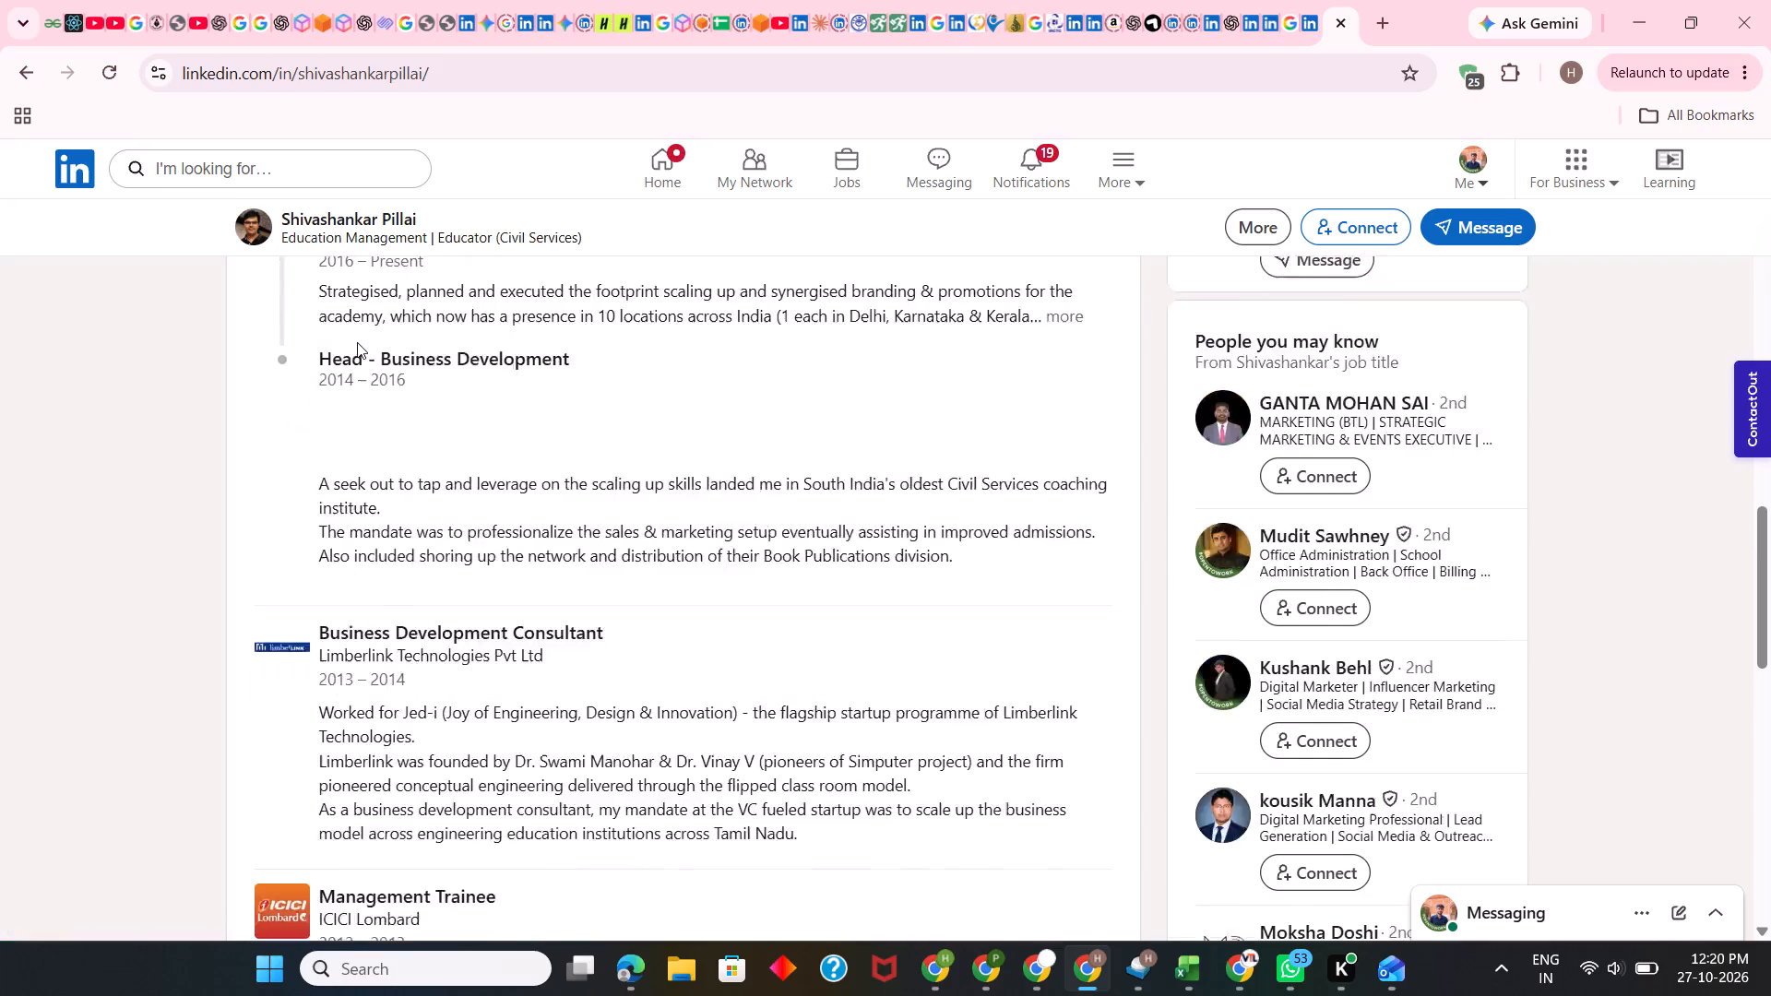
Send the Shankar IAS Academy Head of Marketing a connection invitation without a note.
scroll(357, 342, "up", 7)
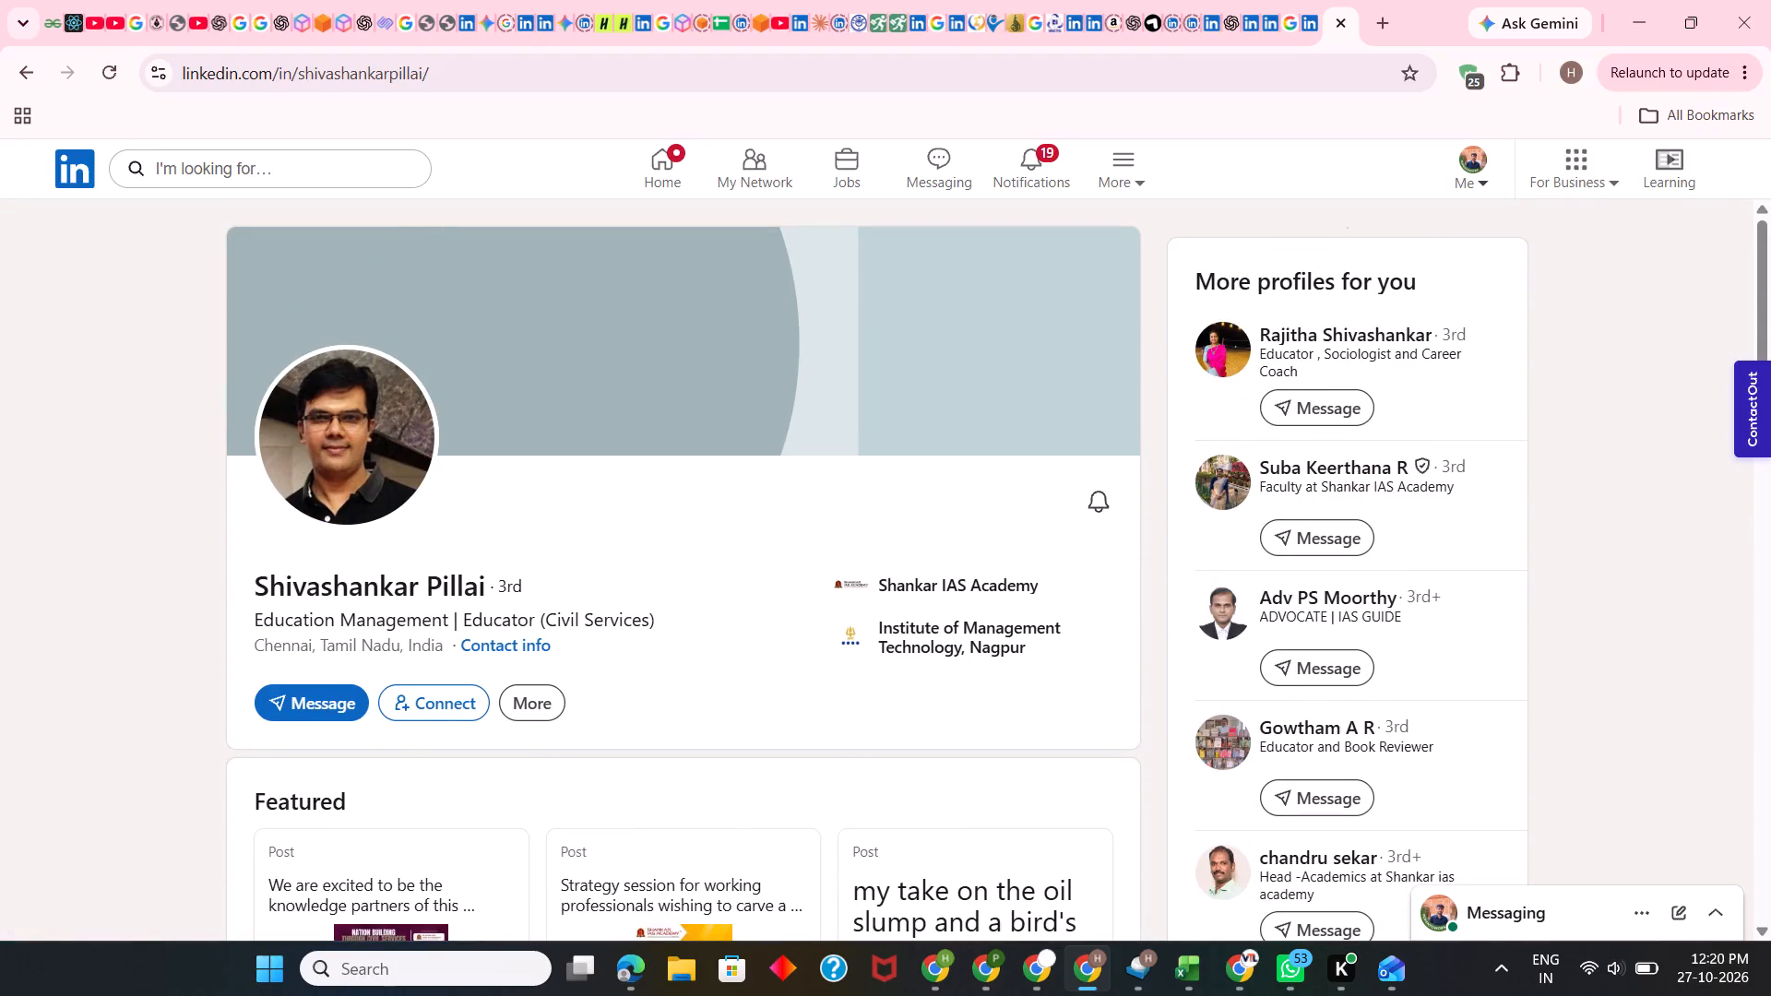
left_click(416, 707)
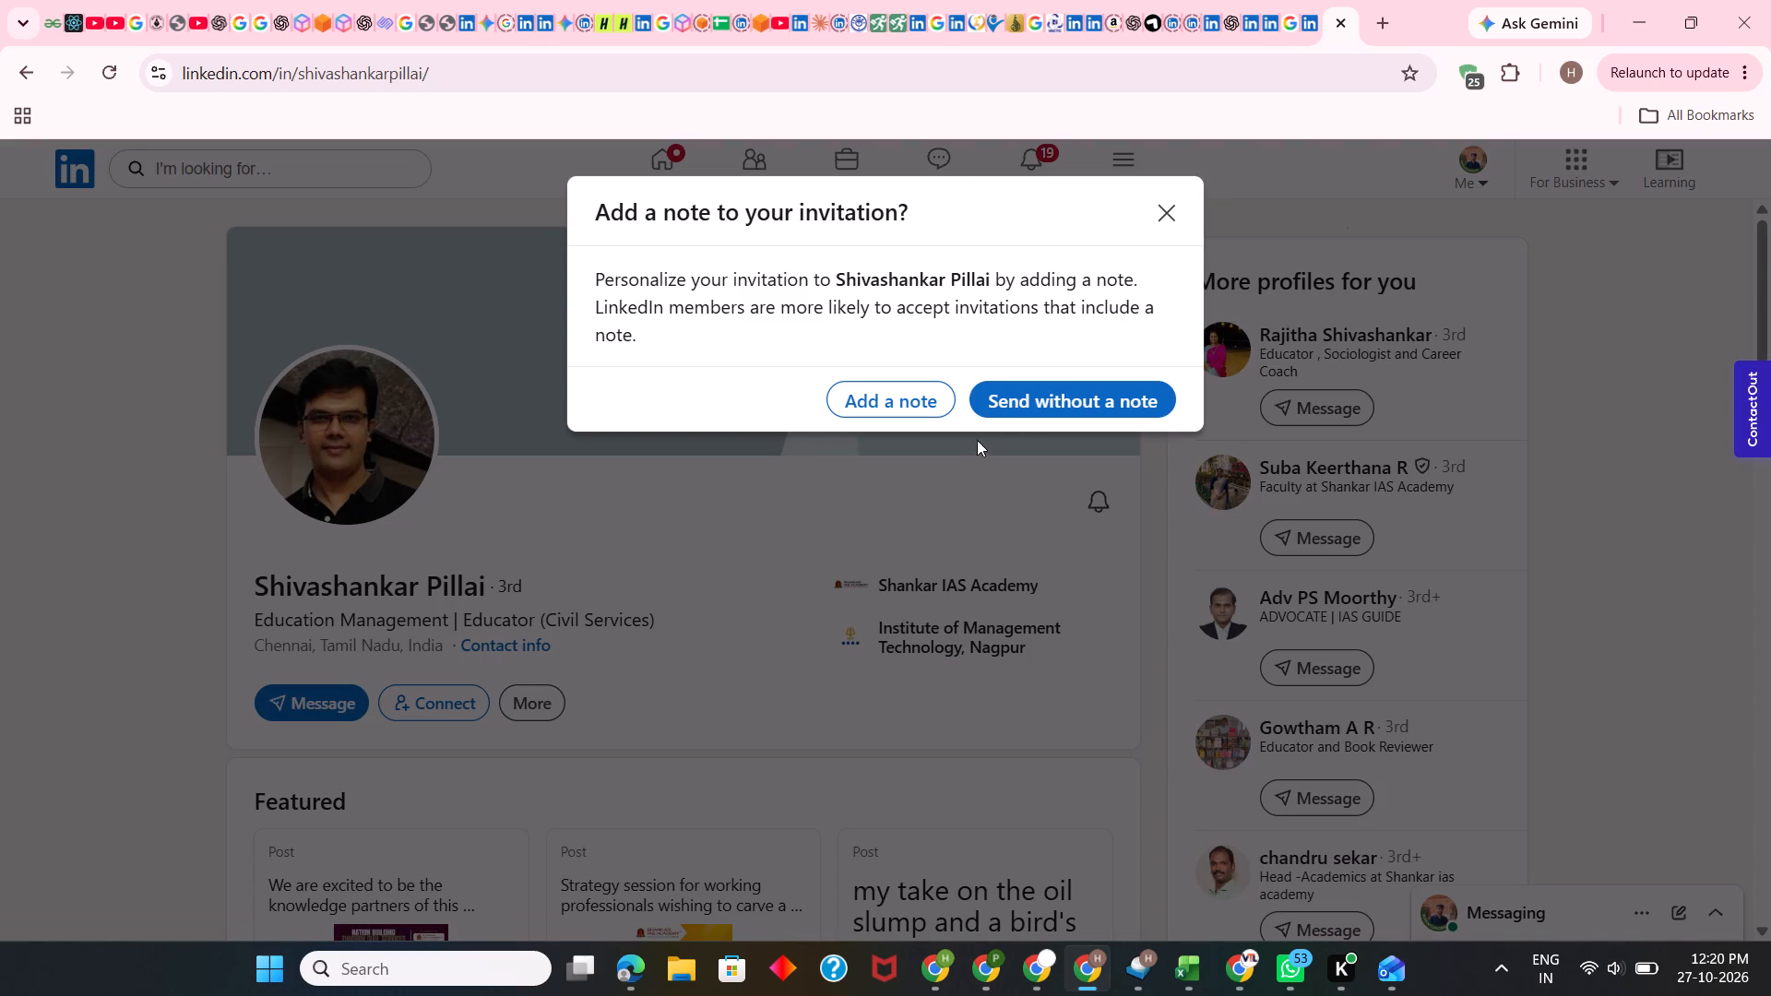
left_click(1060, 391)
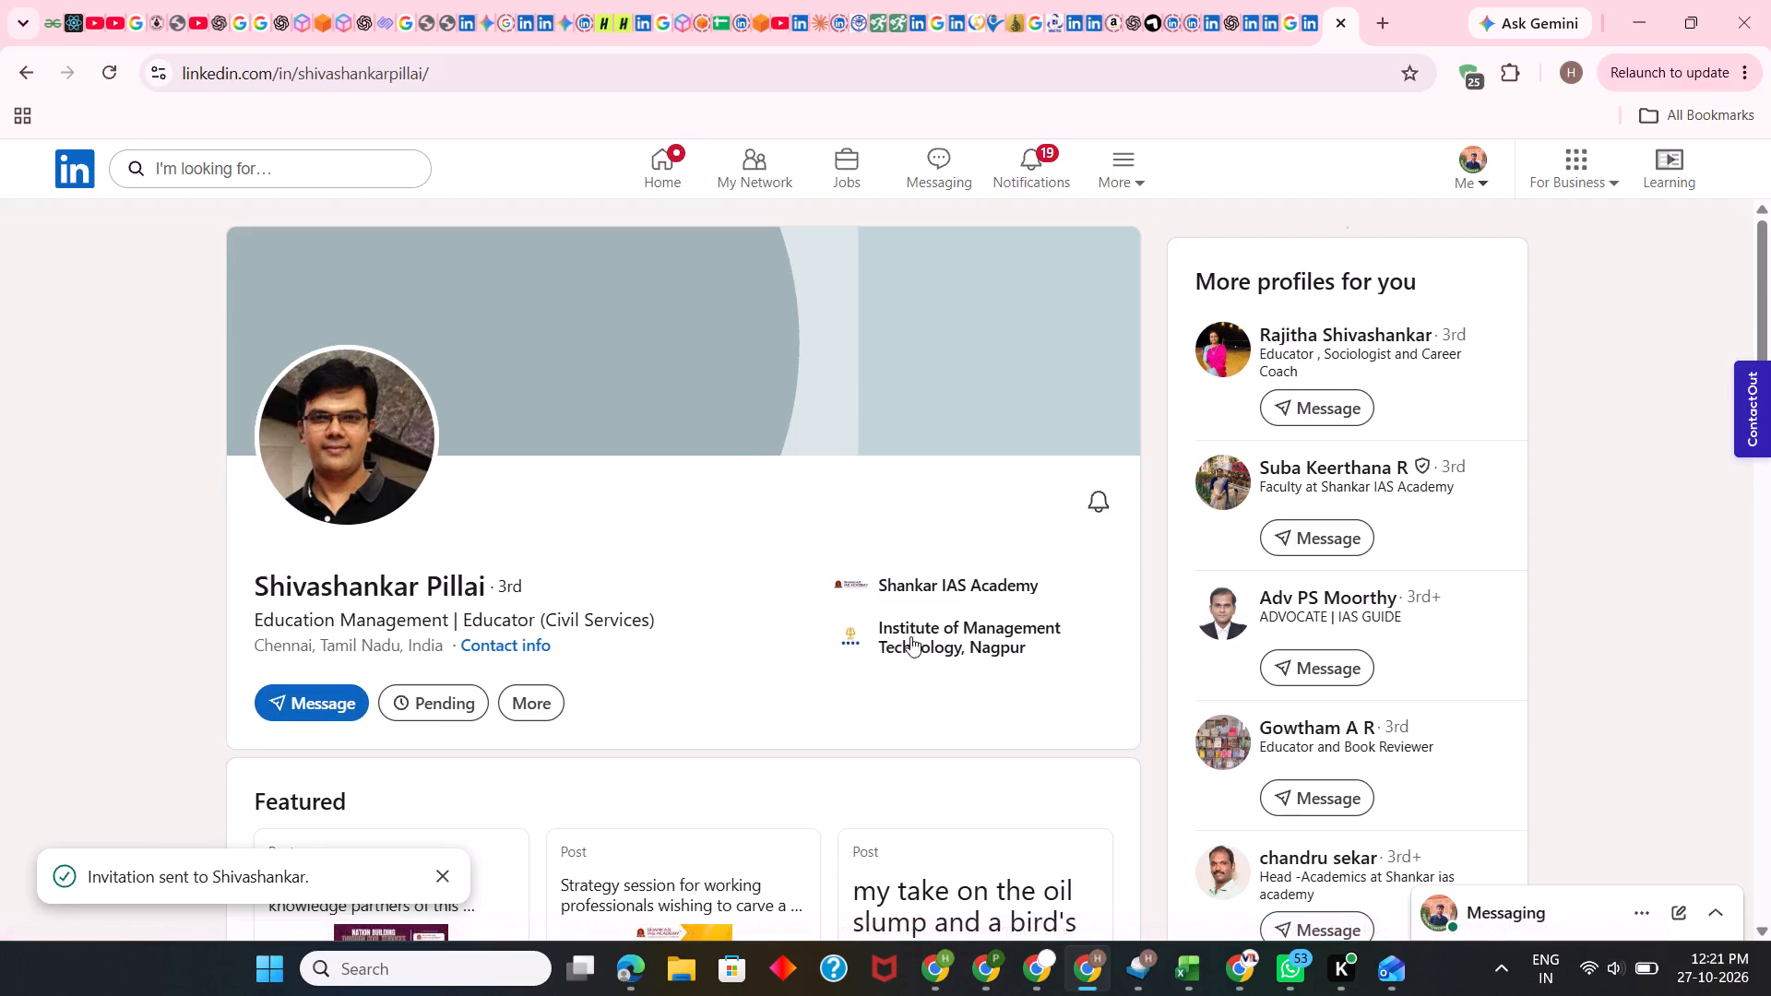
Open the Shankar IAS Academy company page from the profile's experience and look through its list of employees.
left_click(1001, 575)
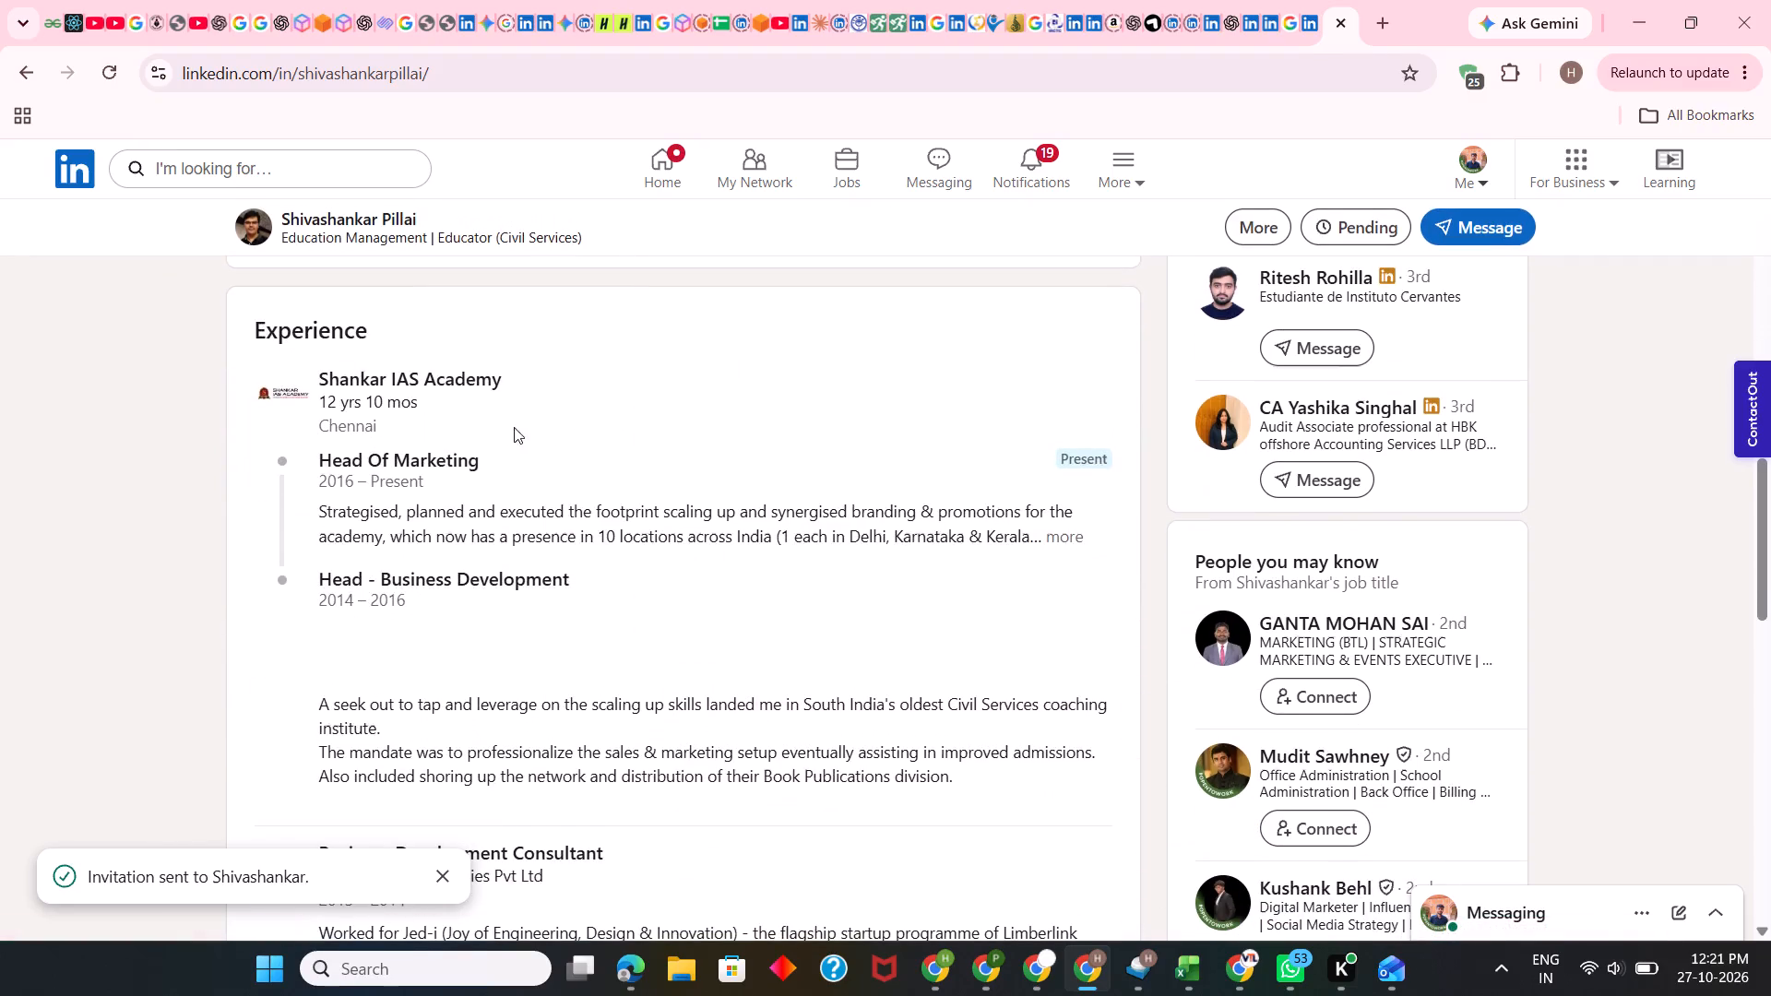
left_click(493, 382)
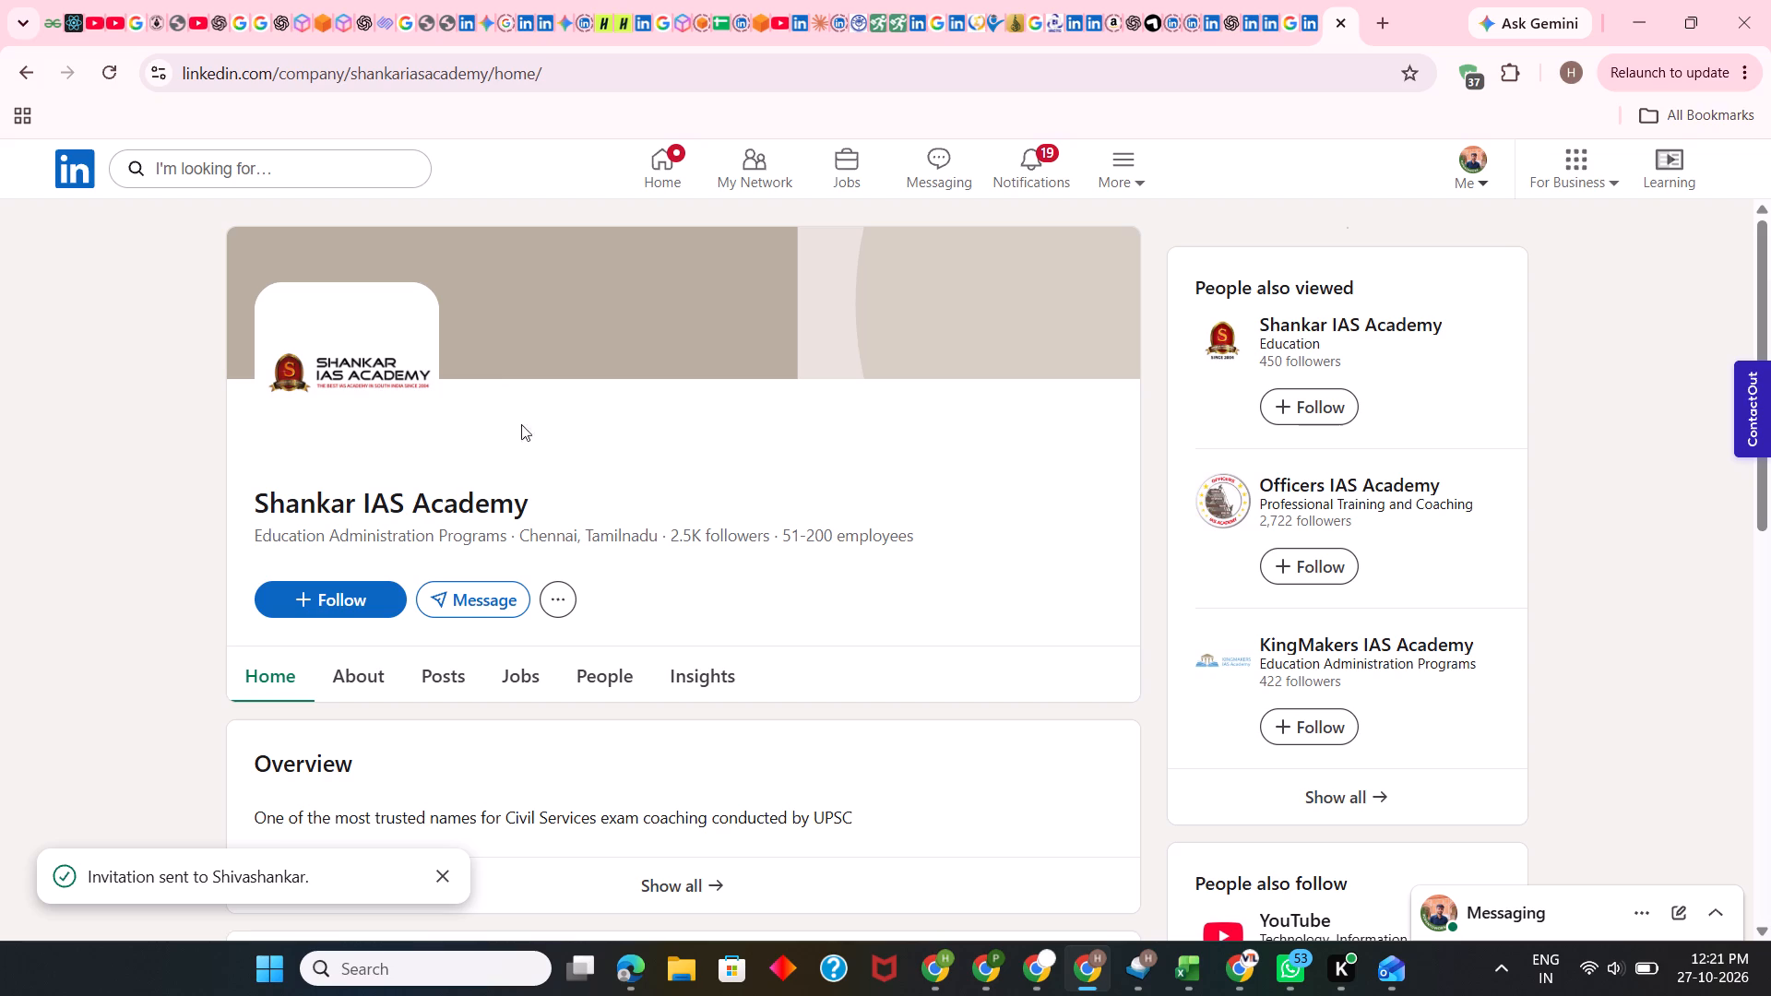
left_click(843, 530)
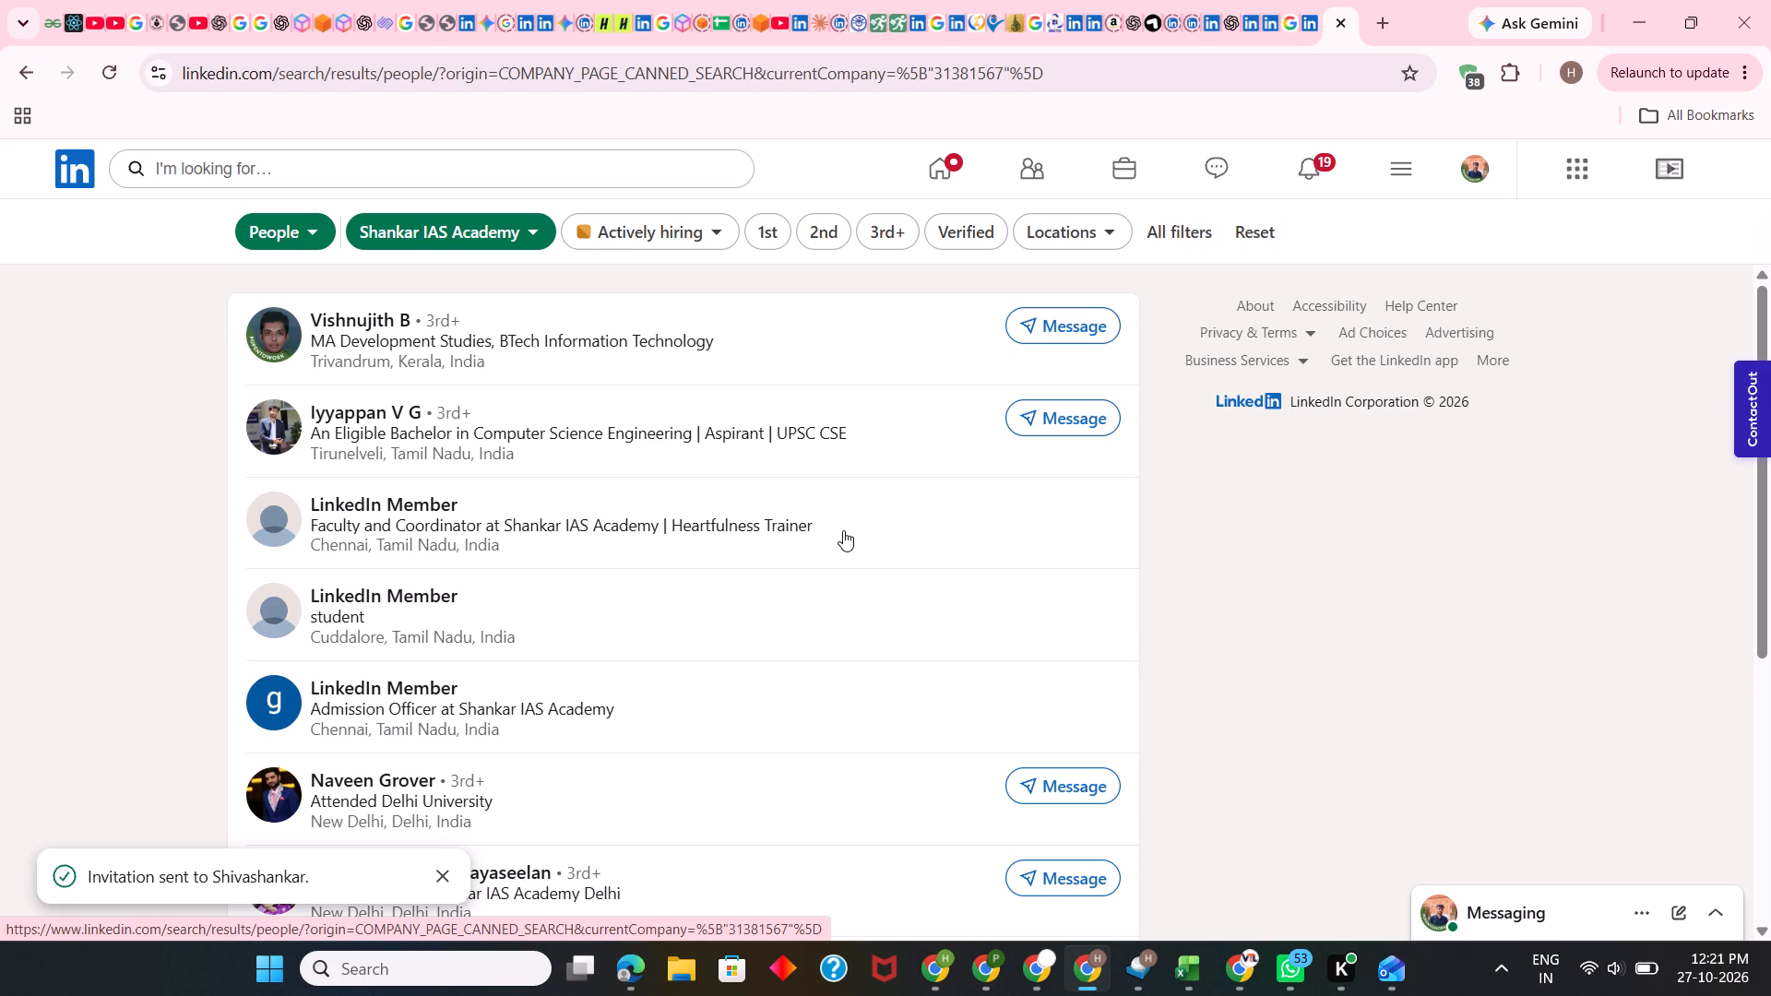
scroll(843, 530, "down", 4)
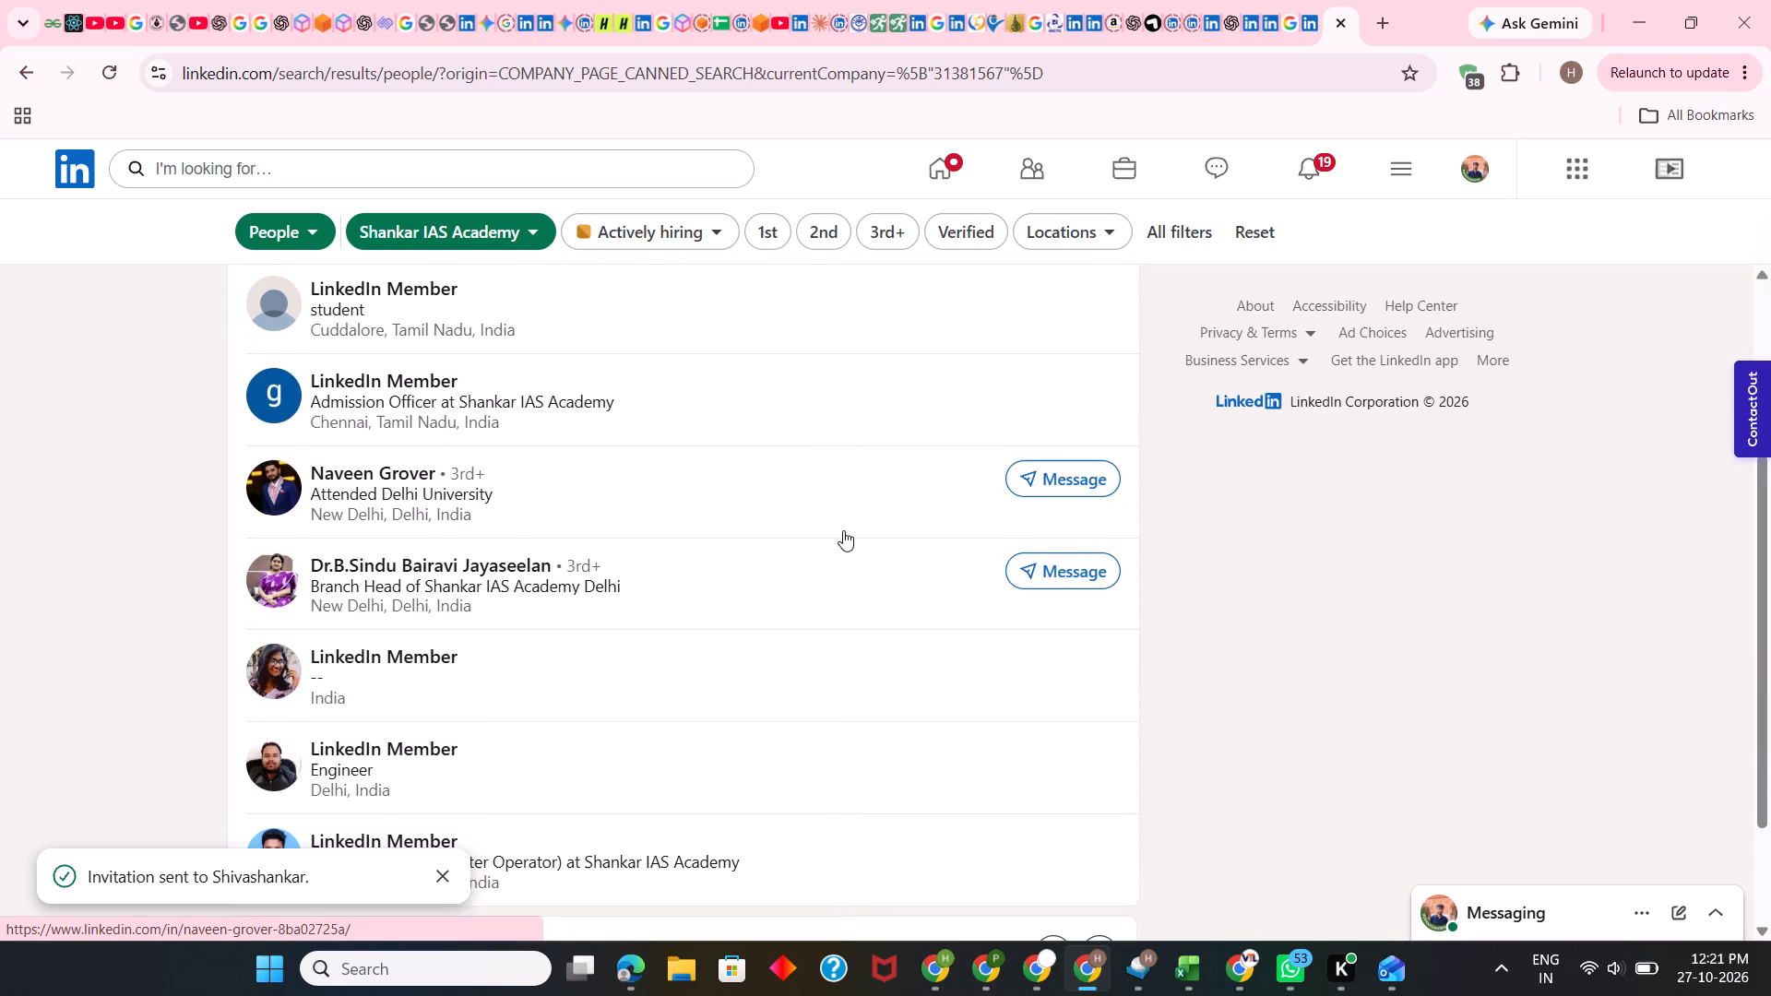
scroll(843, 530, "down", 1)
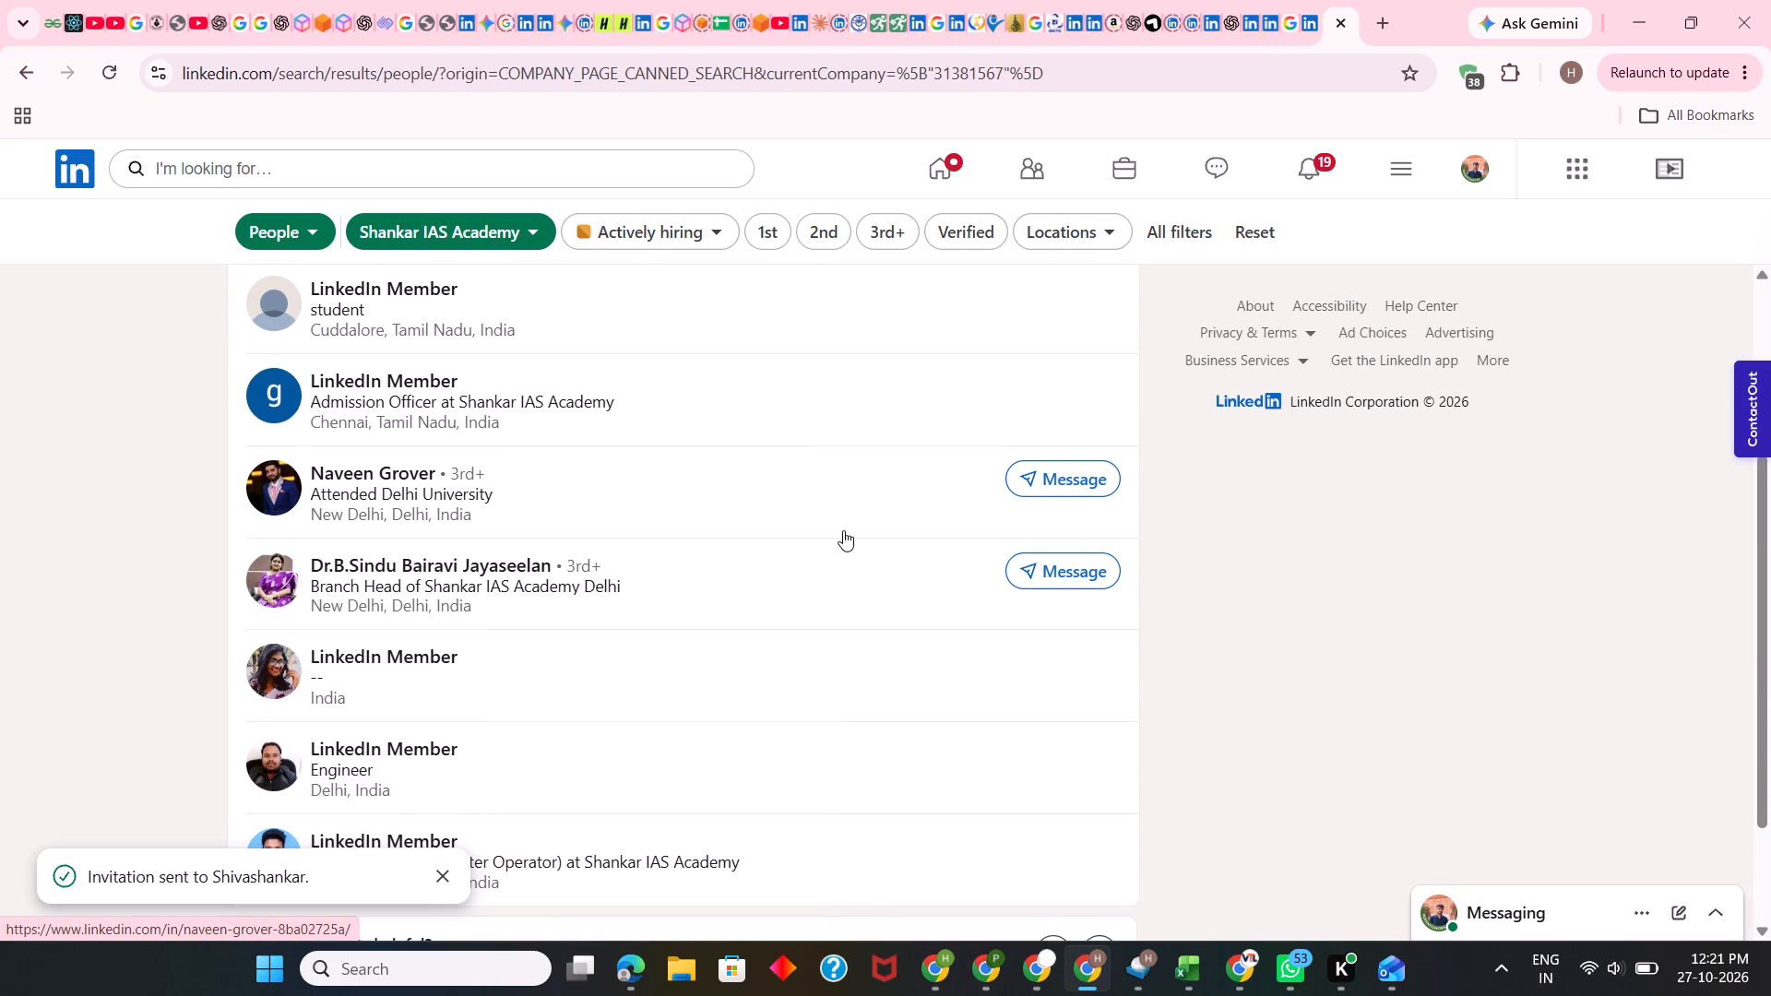
scroll(843, 530, "down", 3)
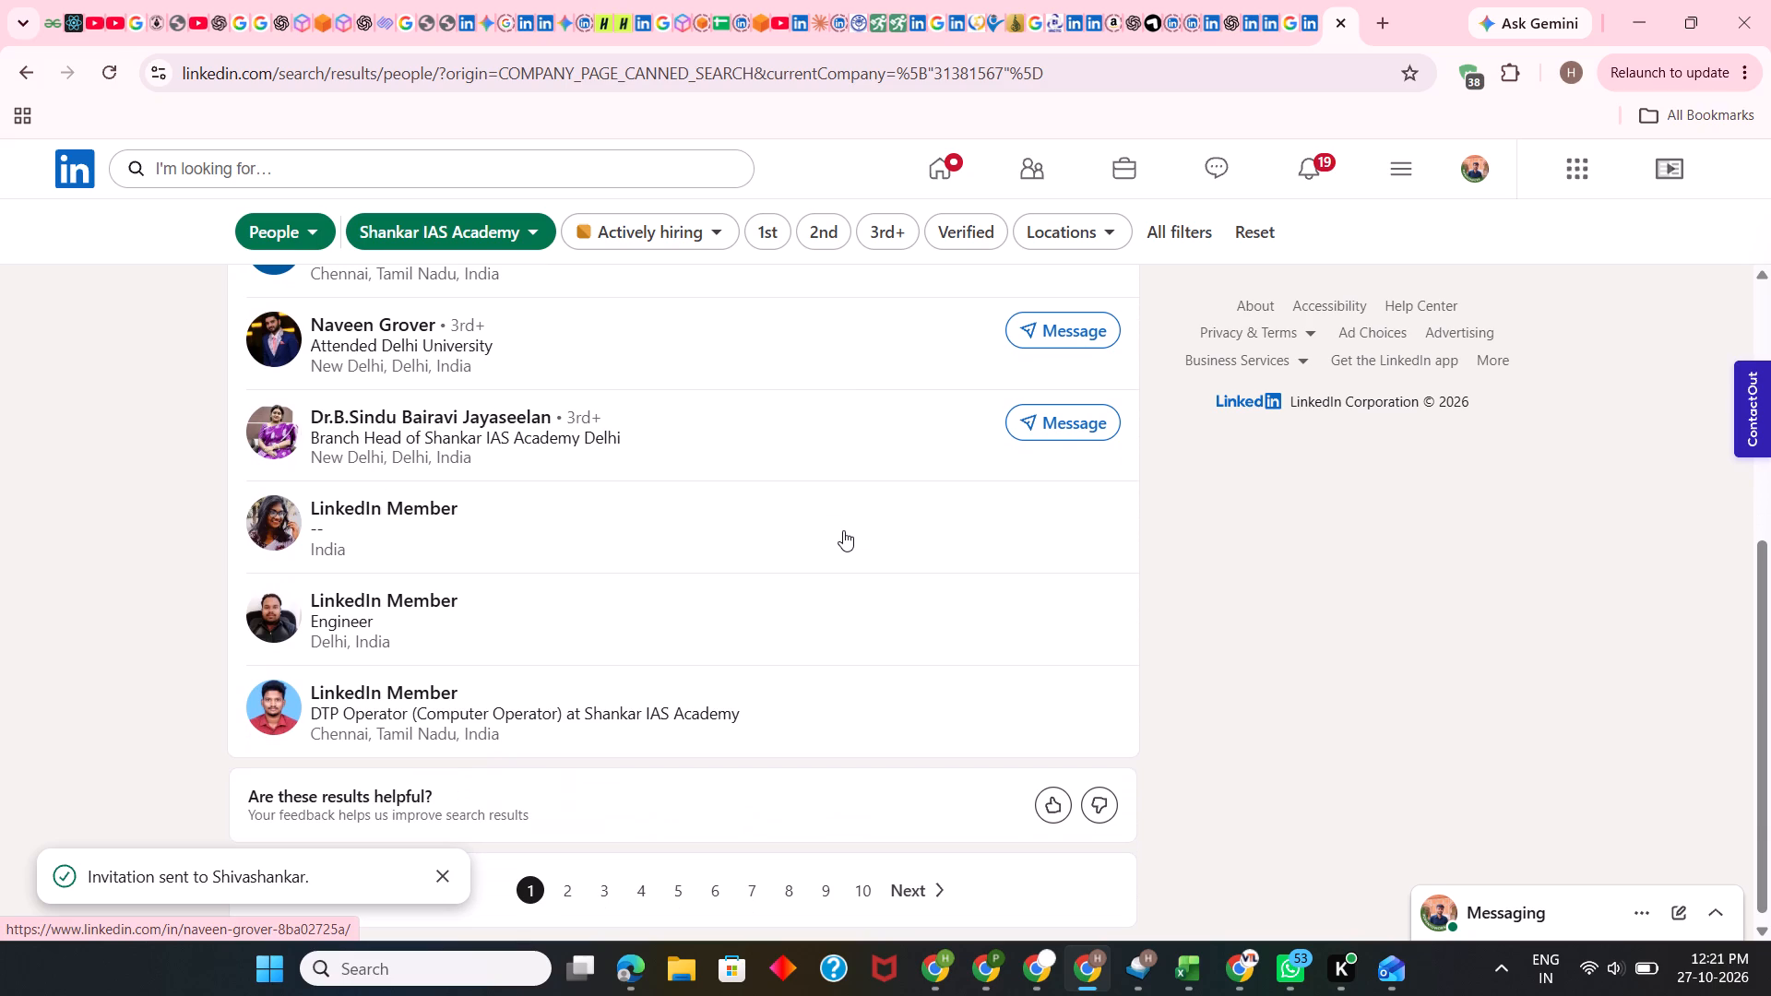
scroll(843, 530, "down", 1)
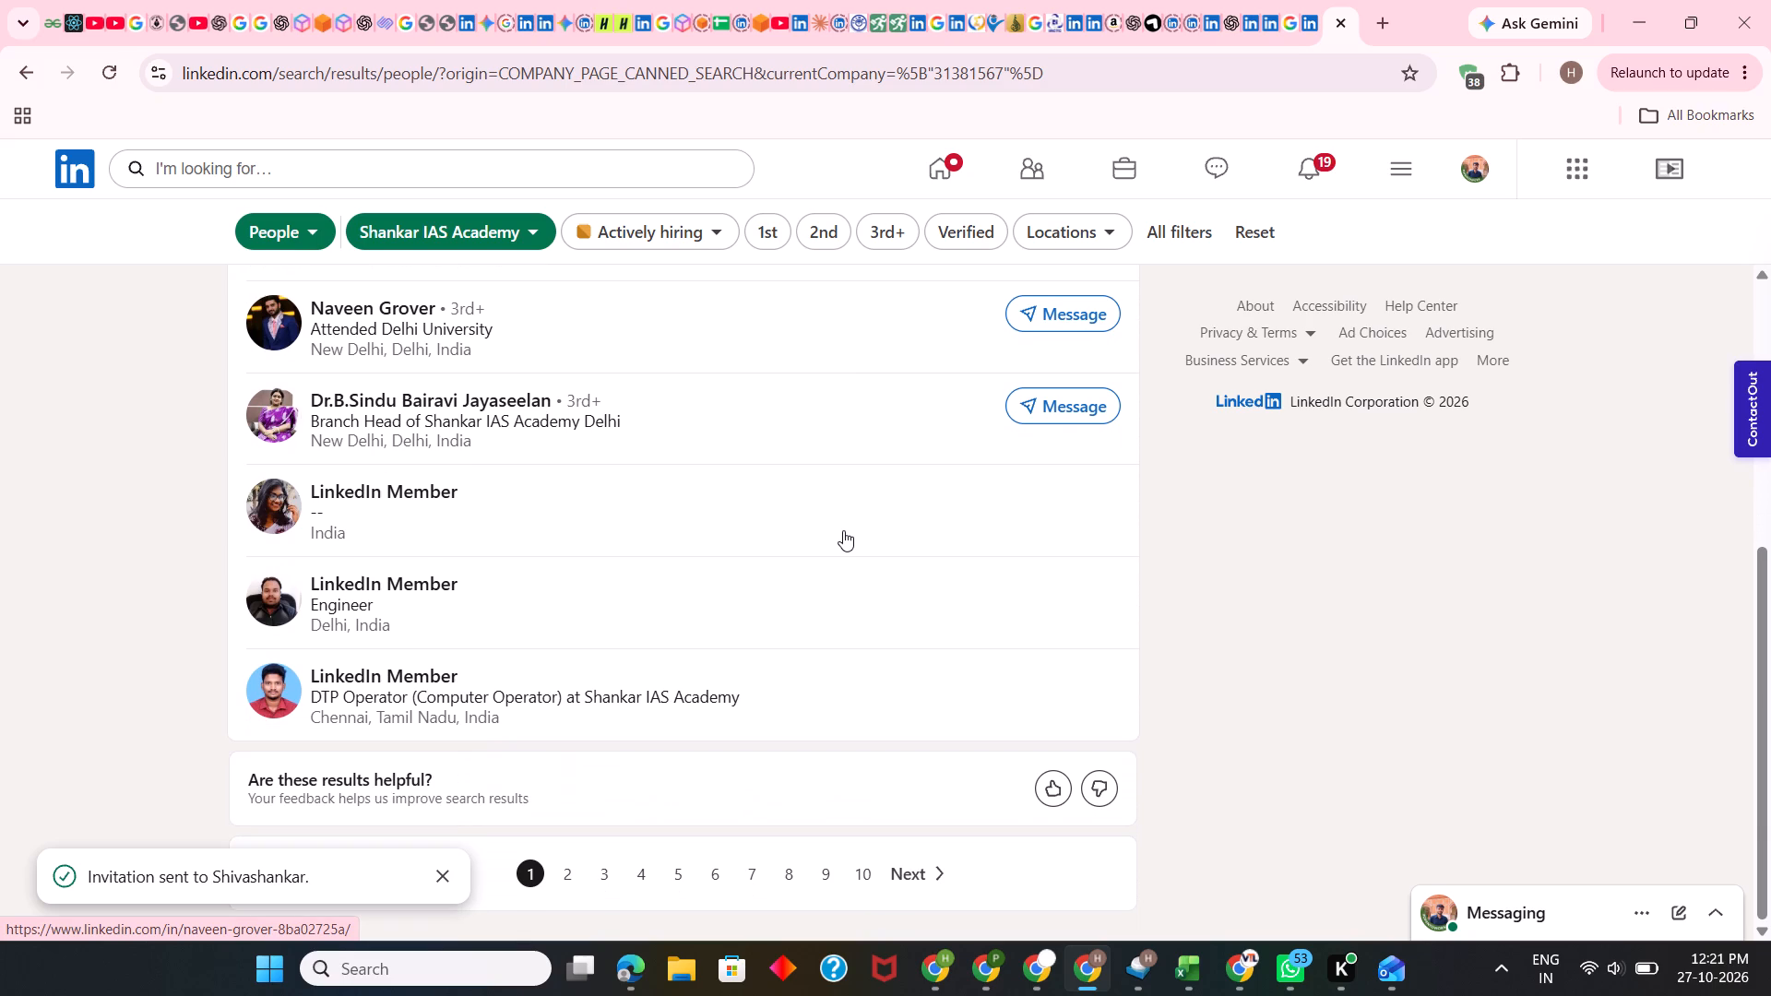
scroll(843, 530, "down", 1)
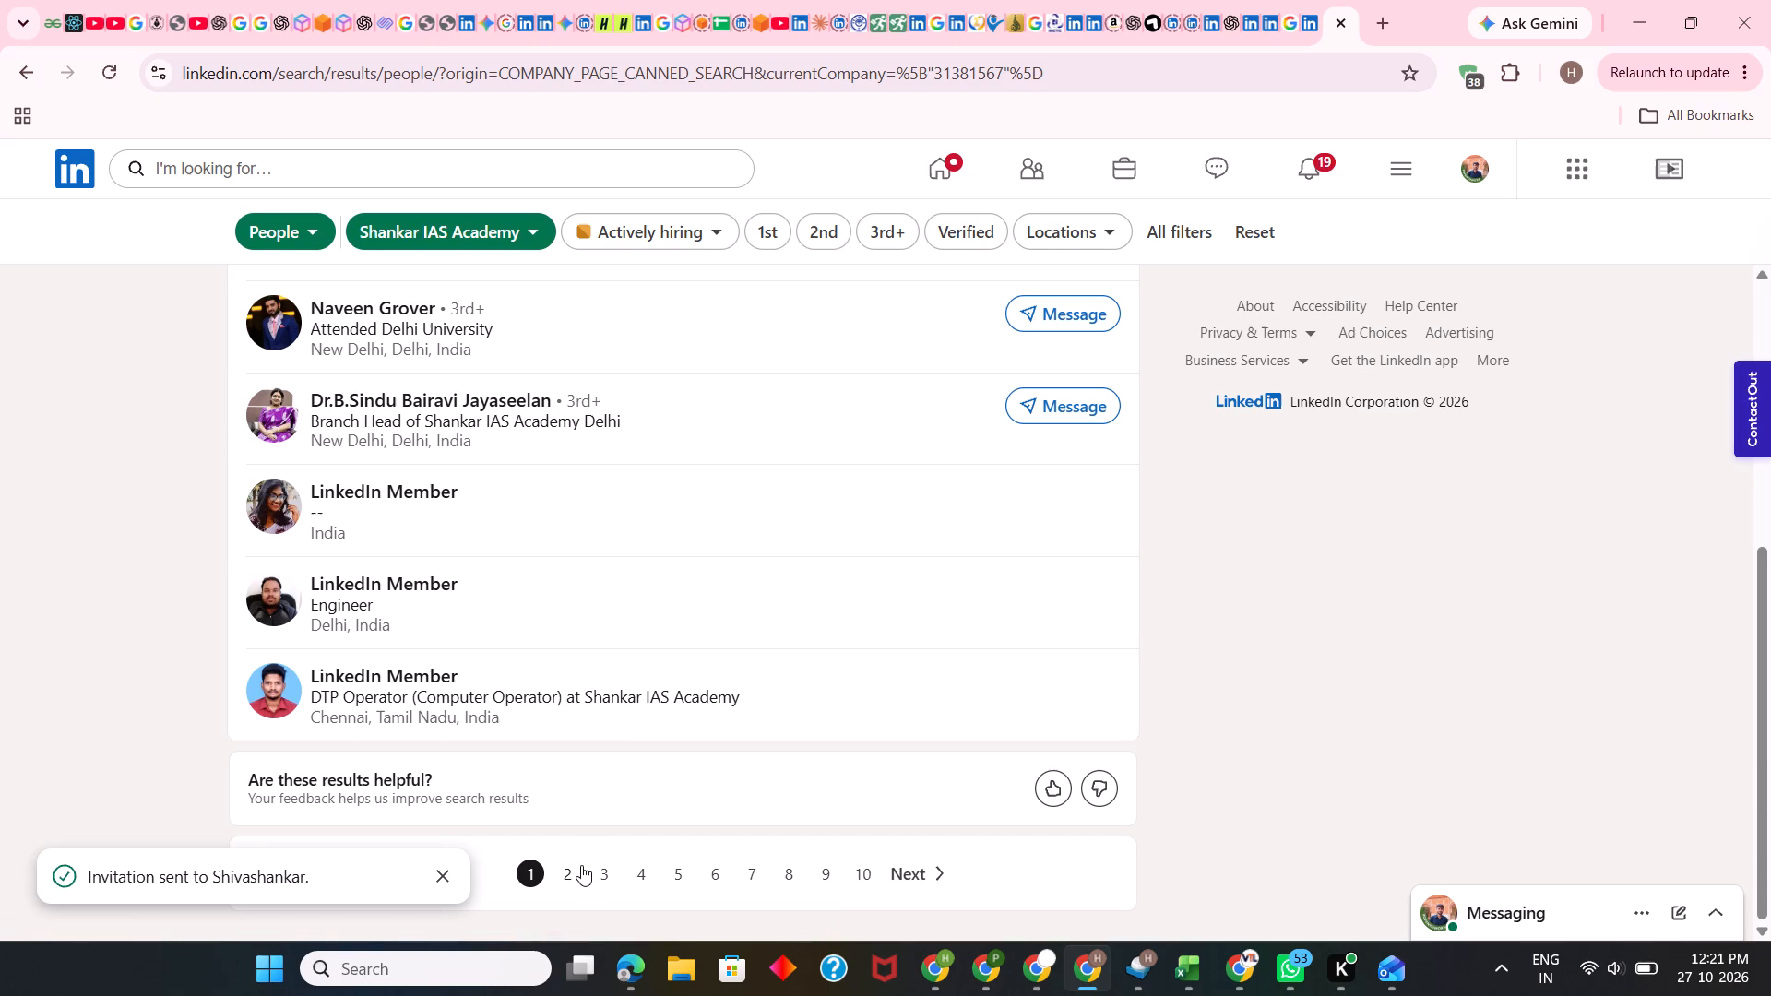
Try to open the profile of the DTP Operator at Shankar IAS Academy from the employee list.
left_click(504, 674)
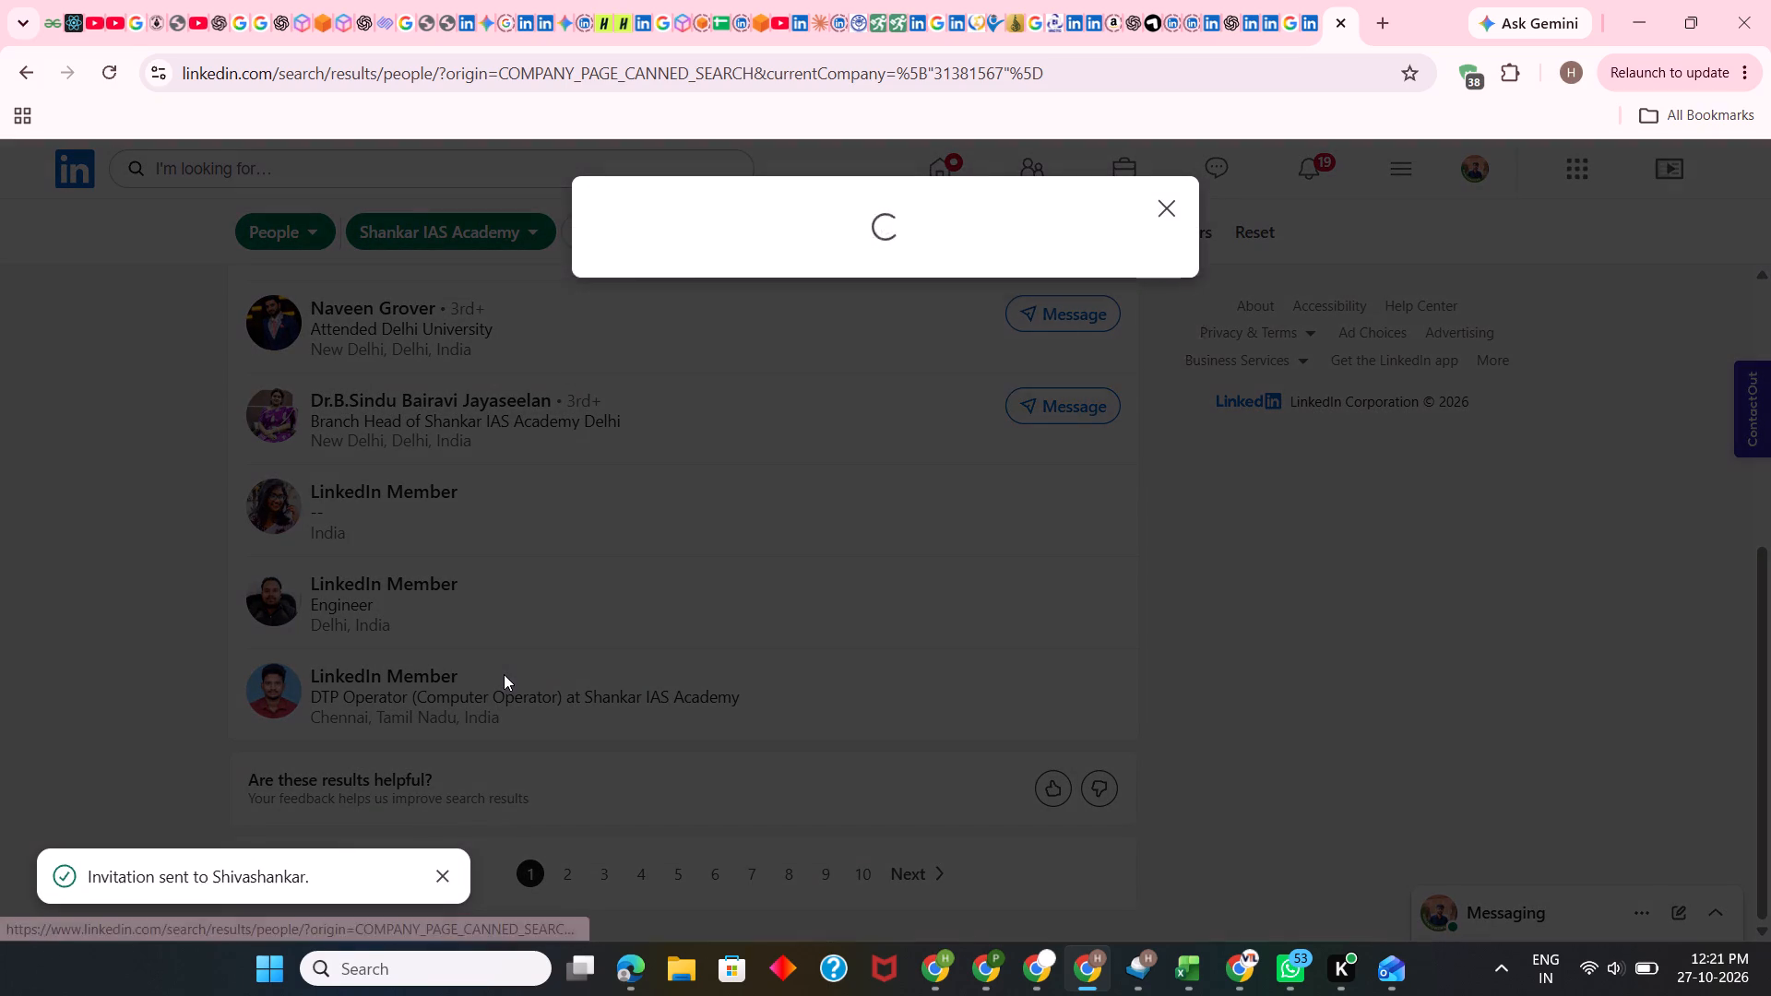
left_click(1165, 218)
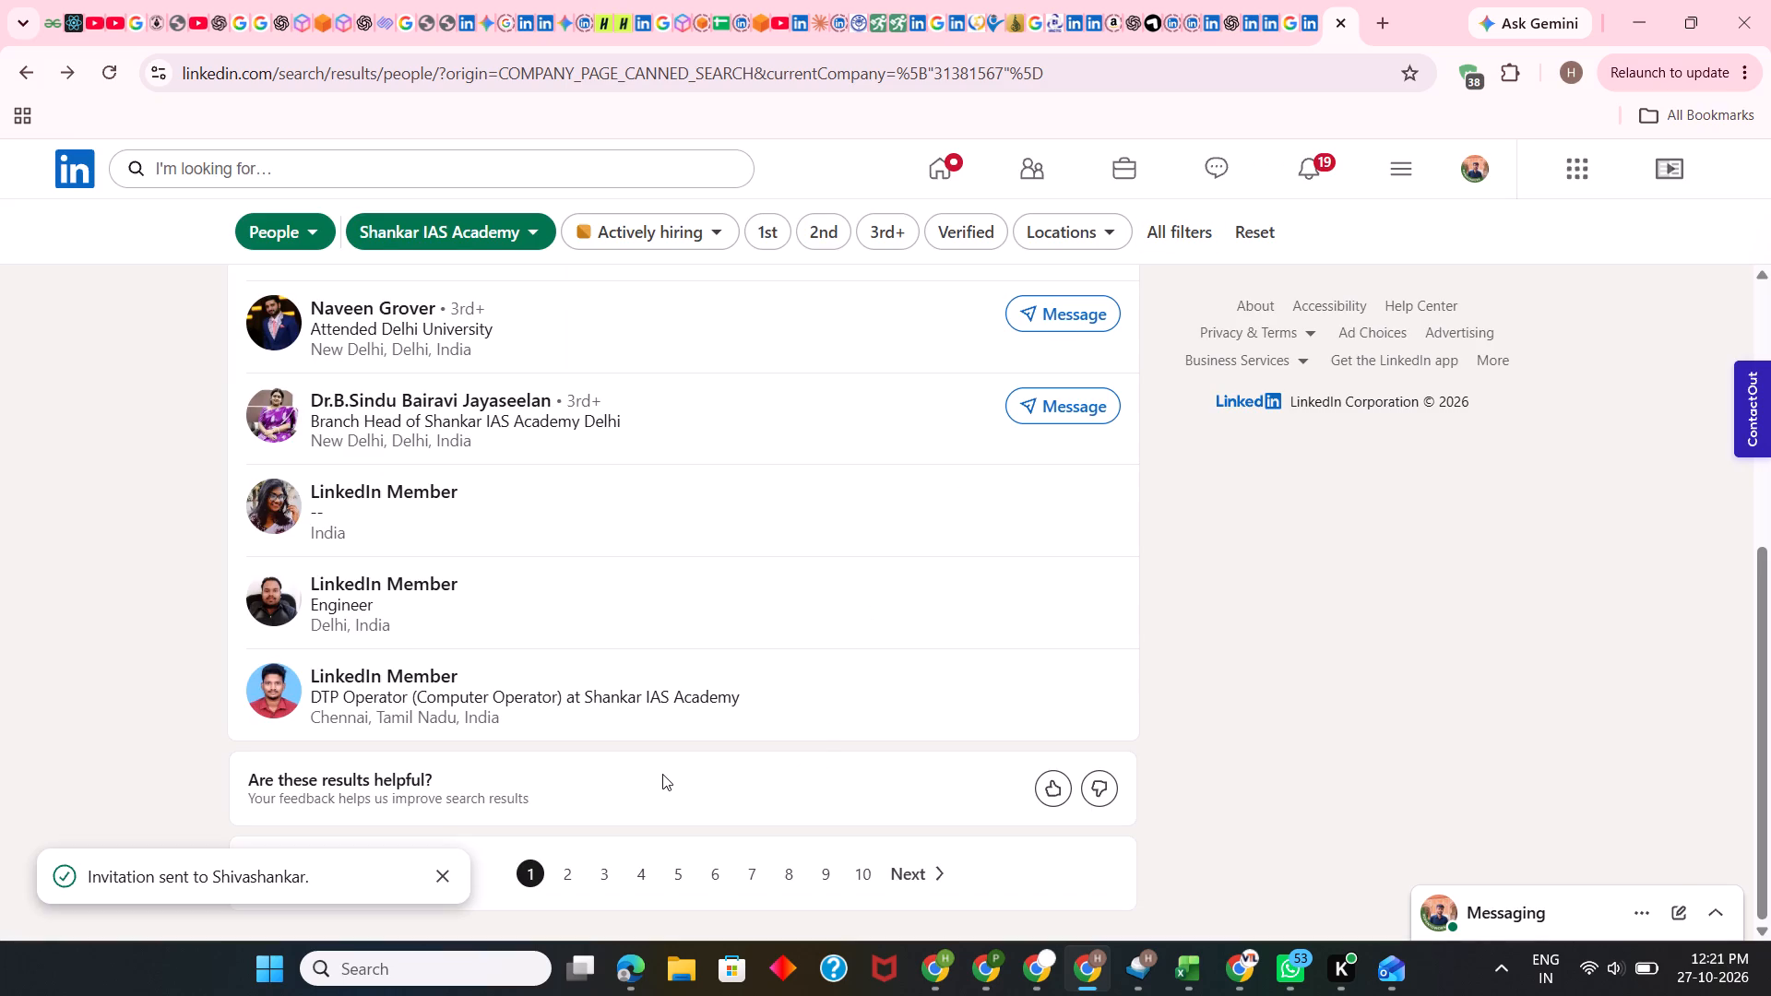
left_click(658, 698)
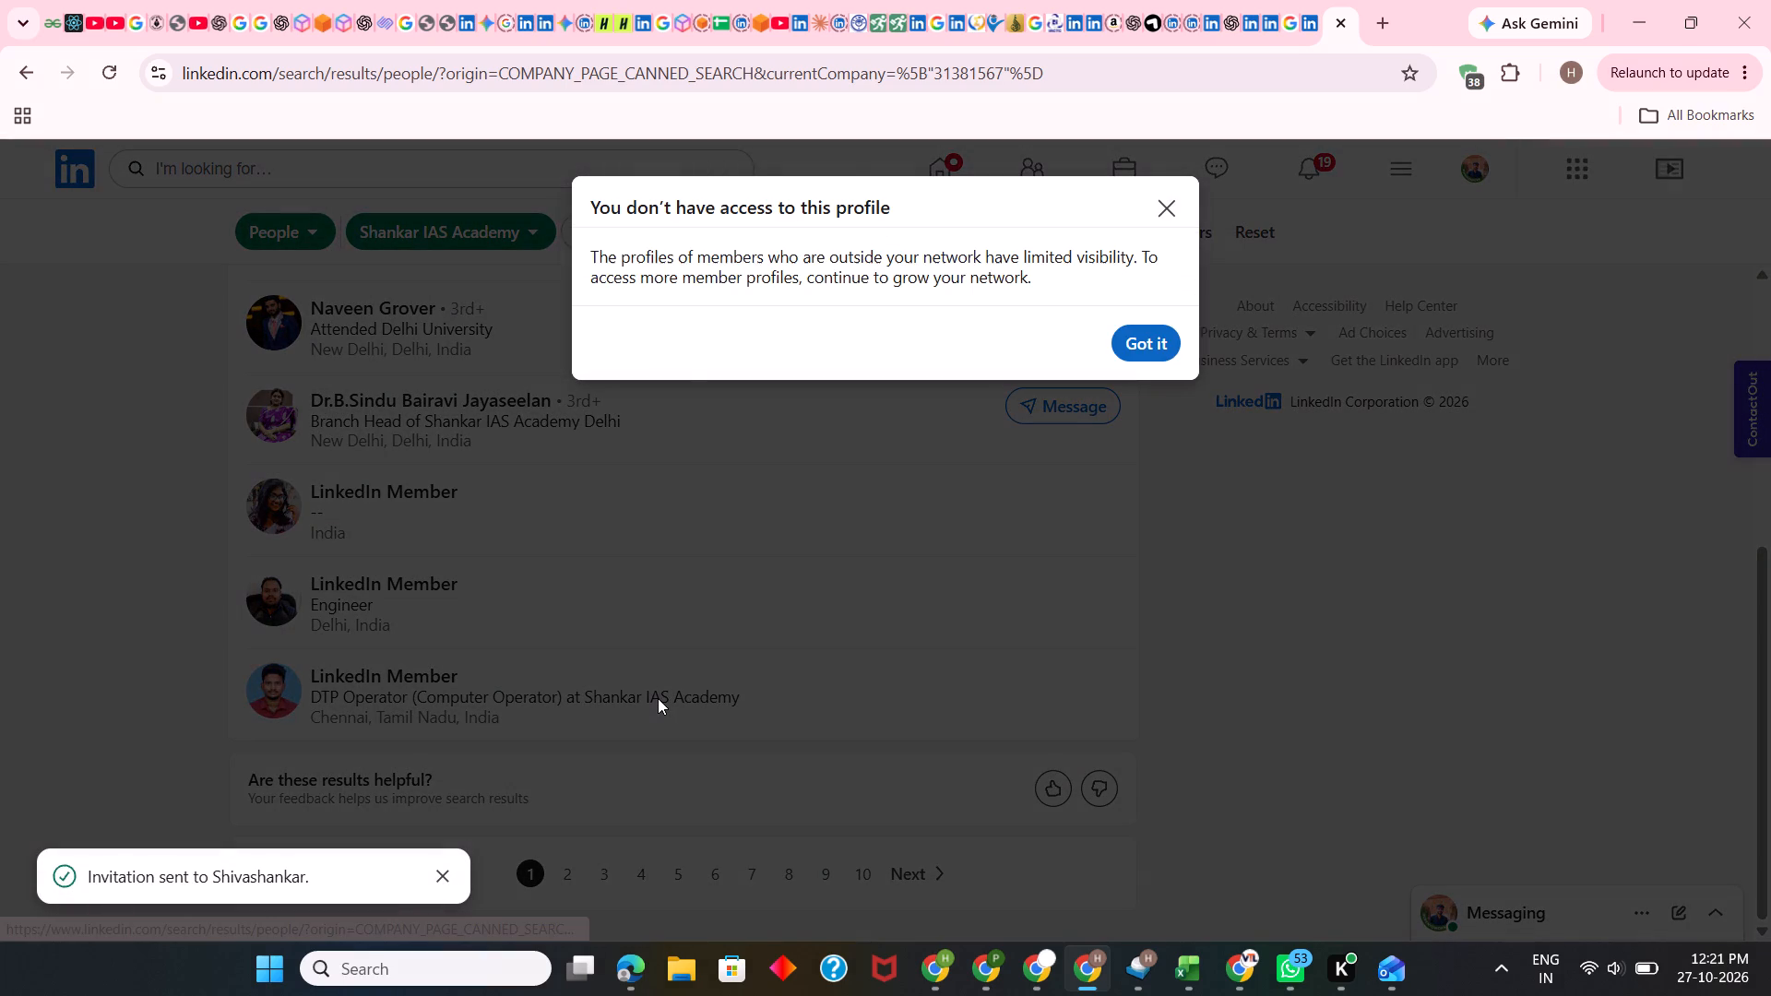
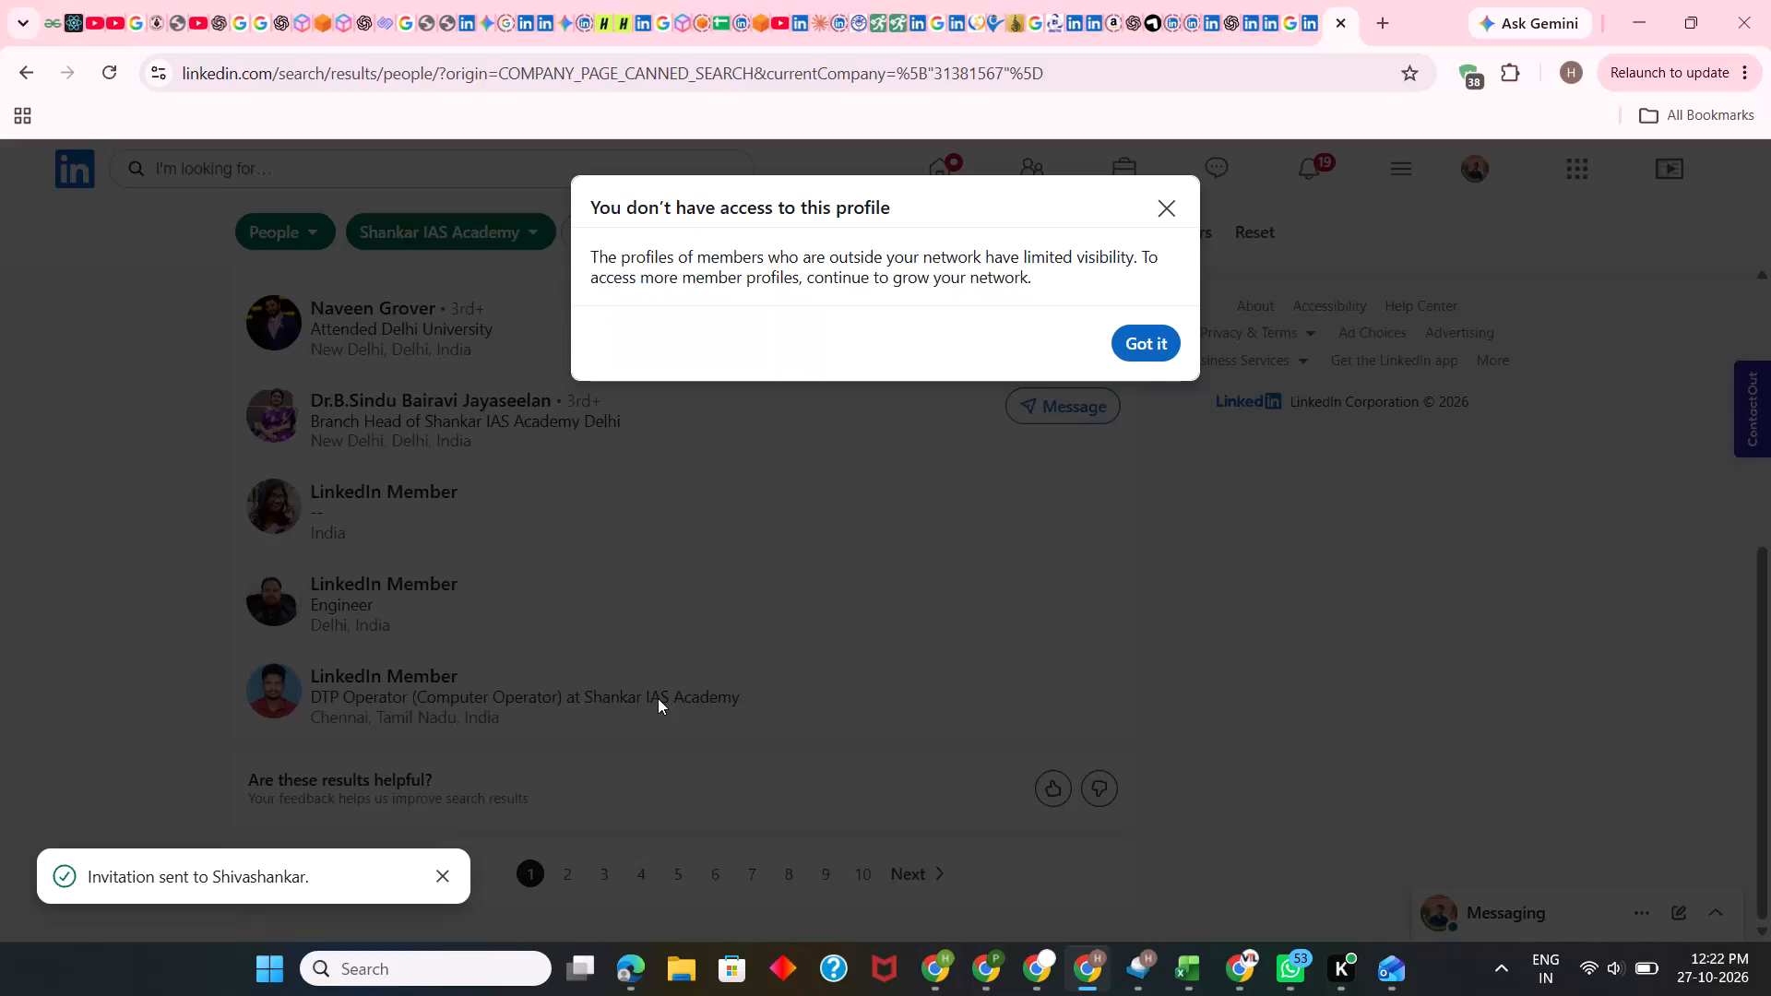
Dismiss the profile access notice and look through the second page of Shankar IAS Academy employees.
left_click(1132, 336)
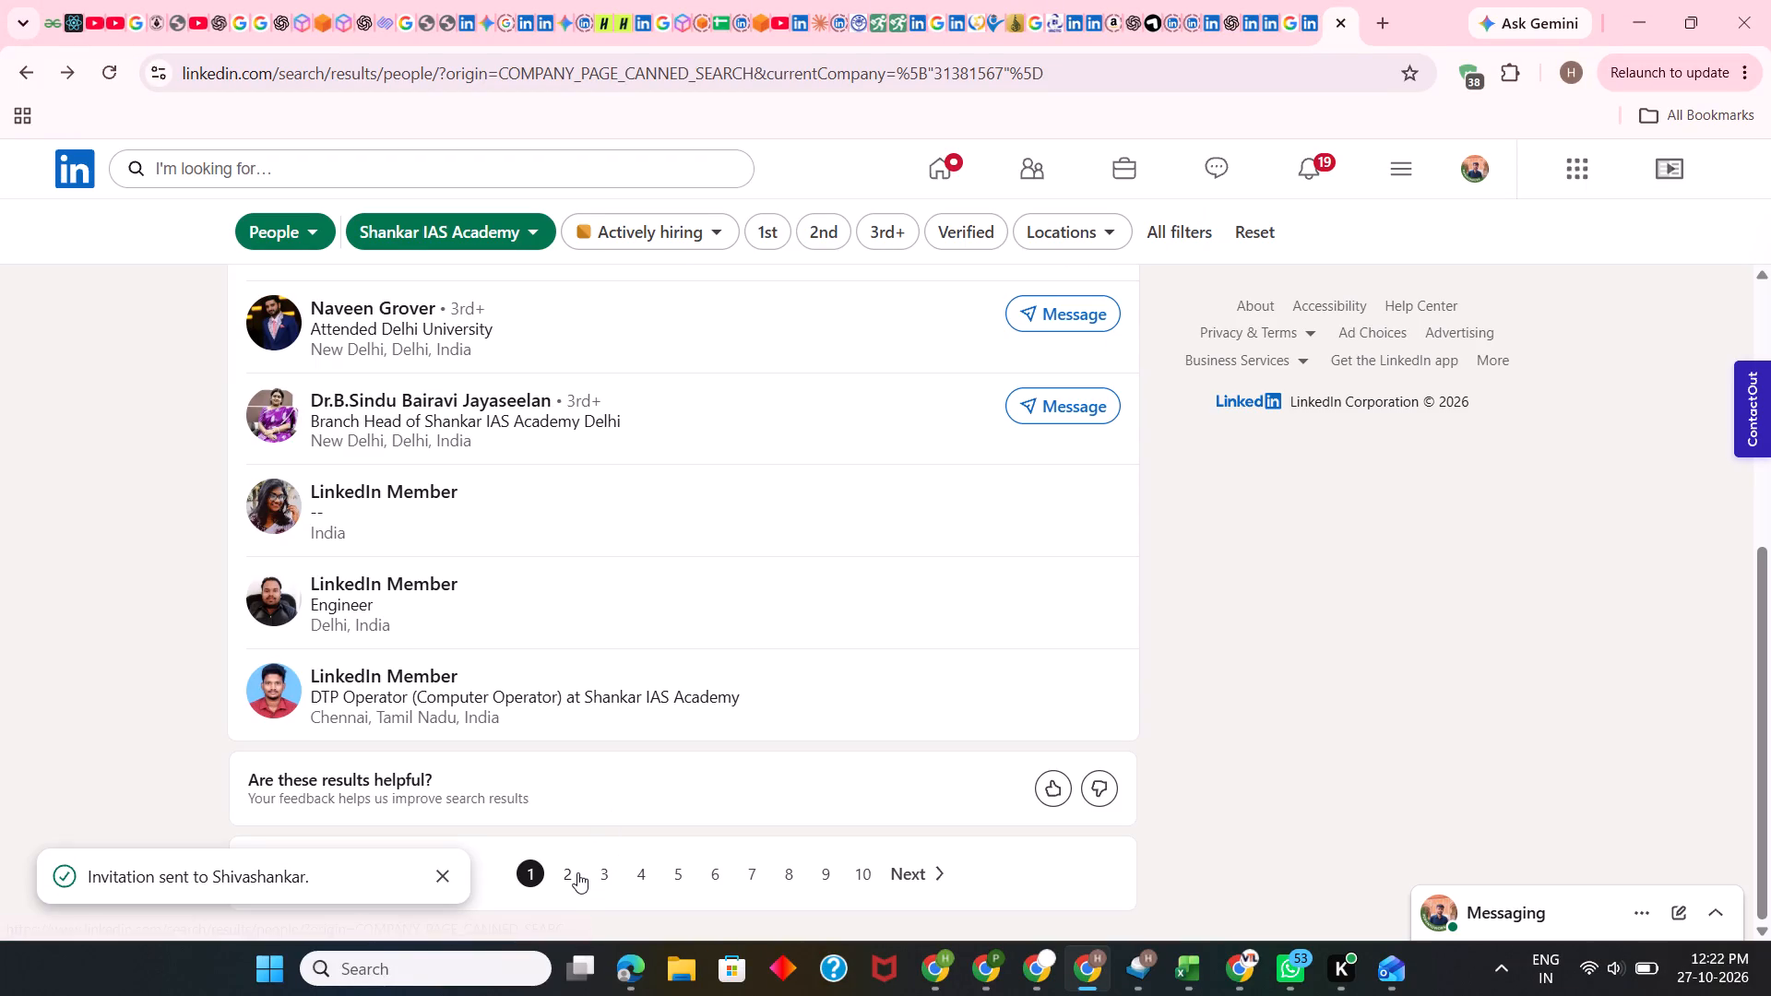
left_click(576, 871)
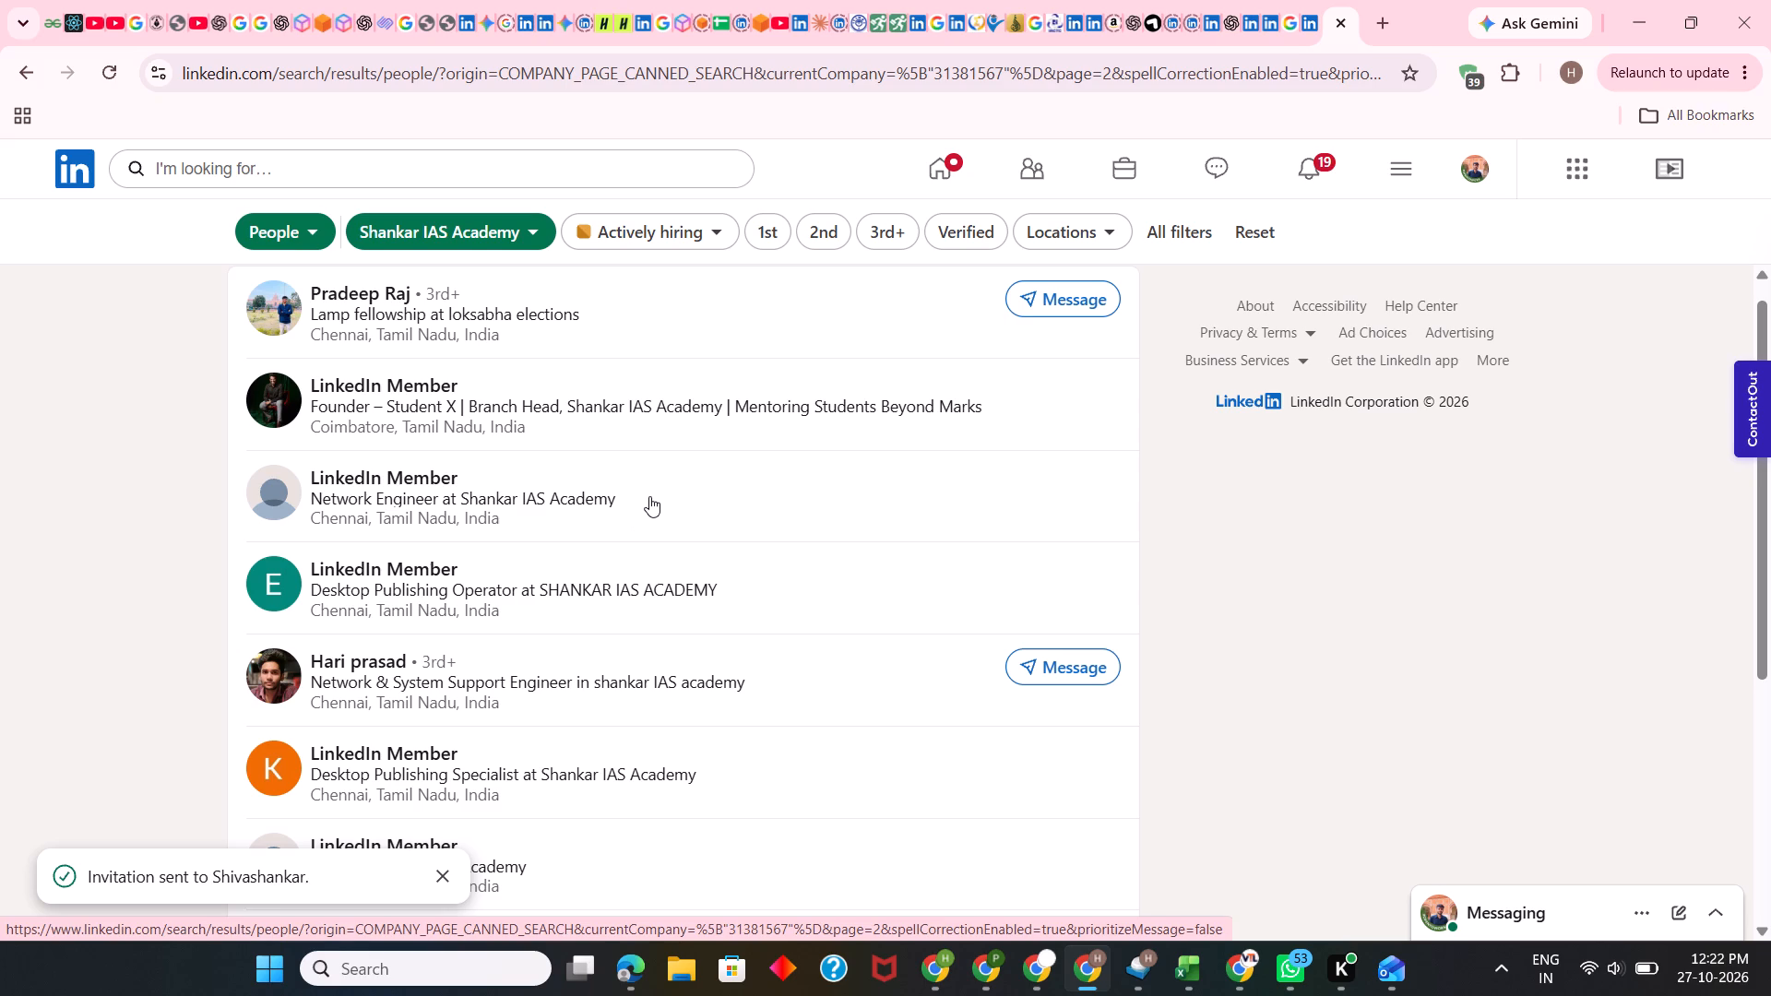
scroll(649, 496, "down", 1)
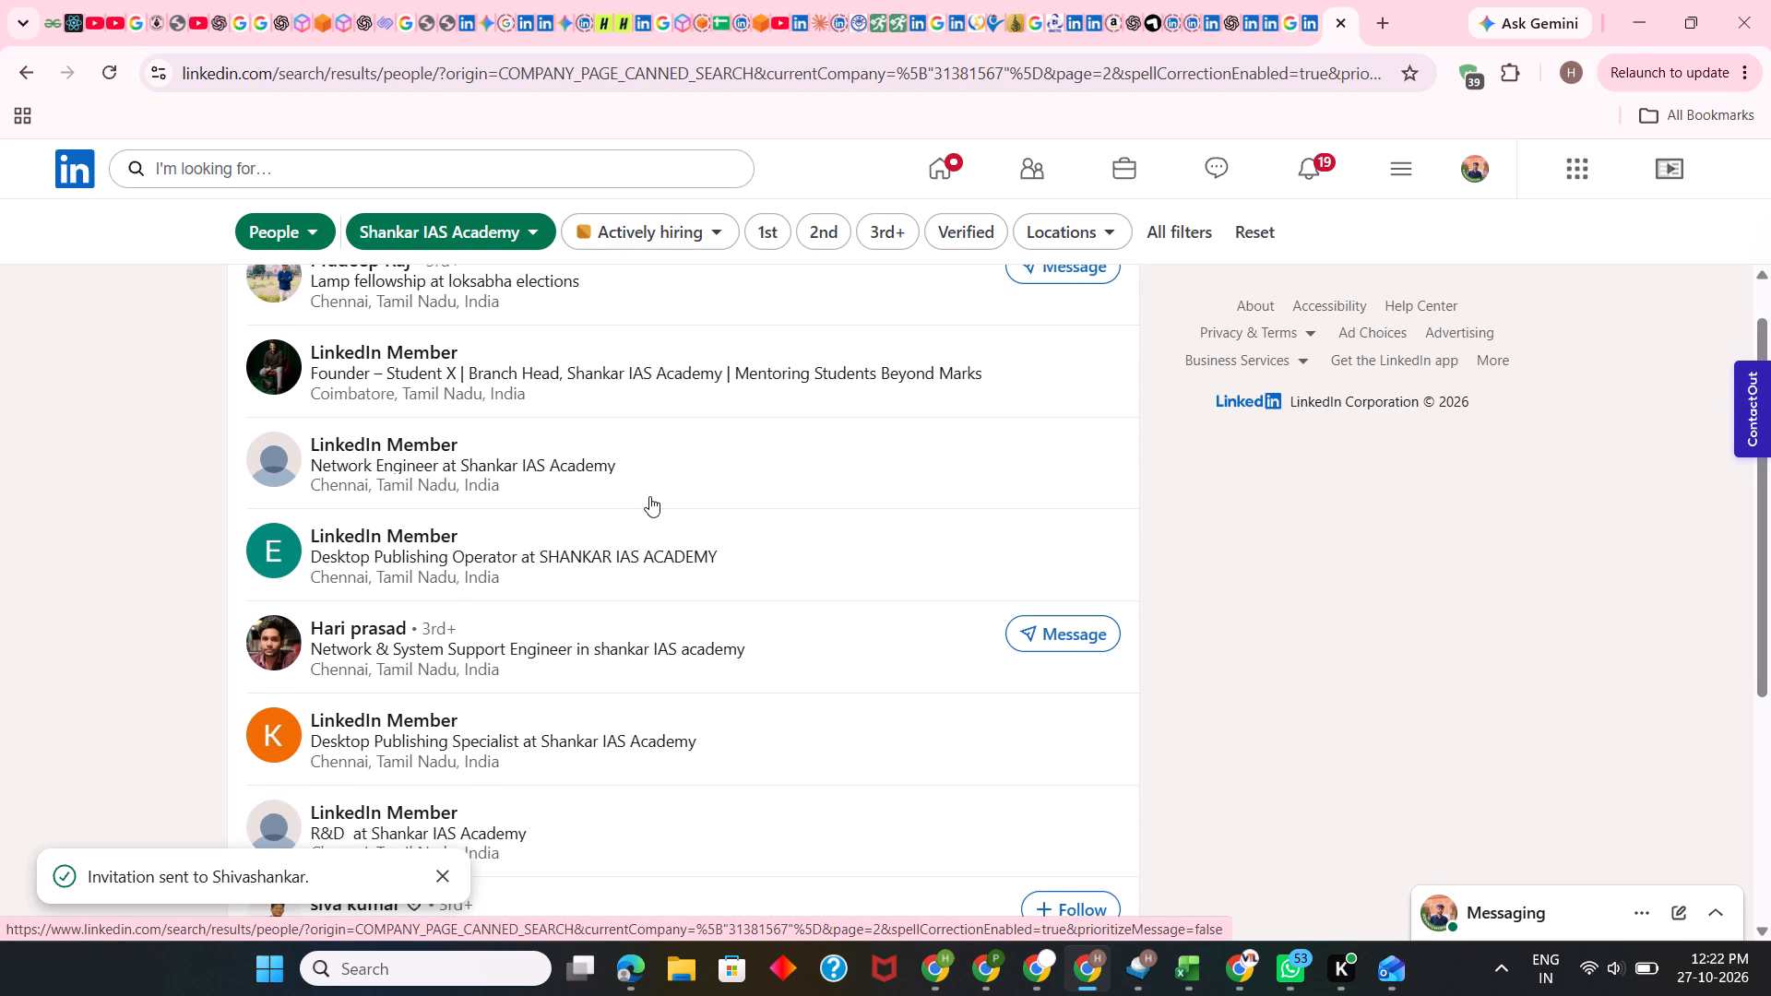
scroll(649, 496, "down", 2)
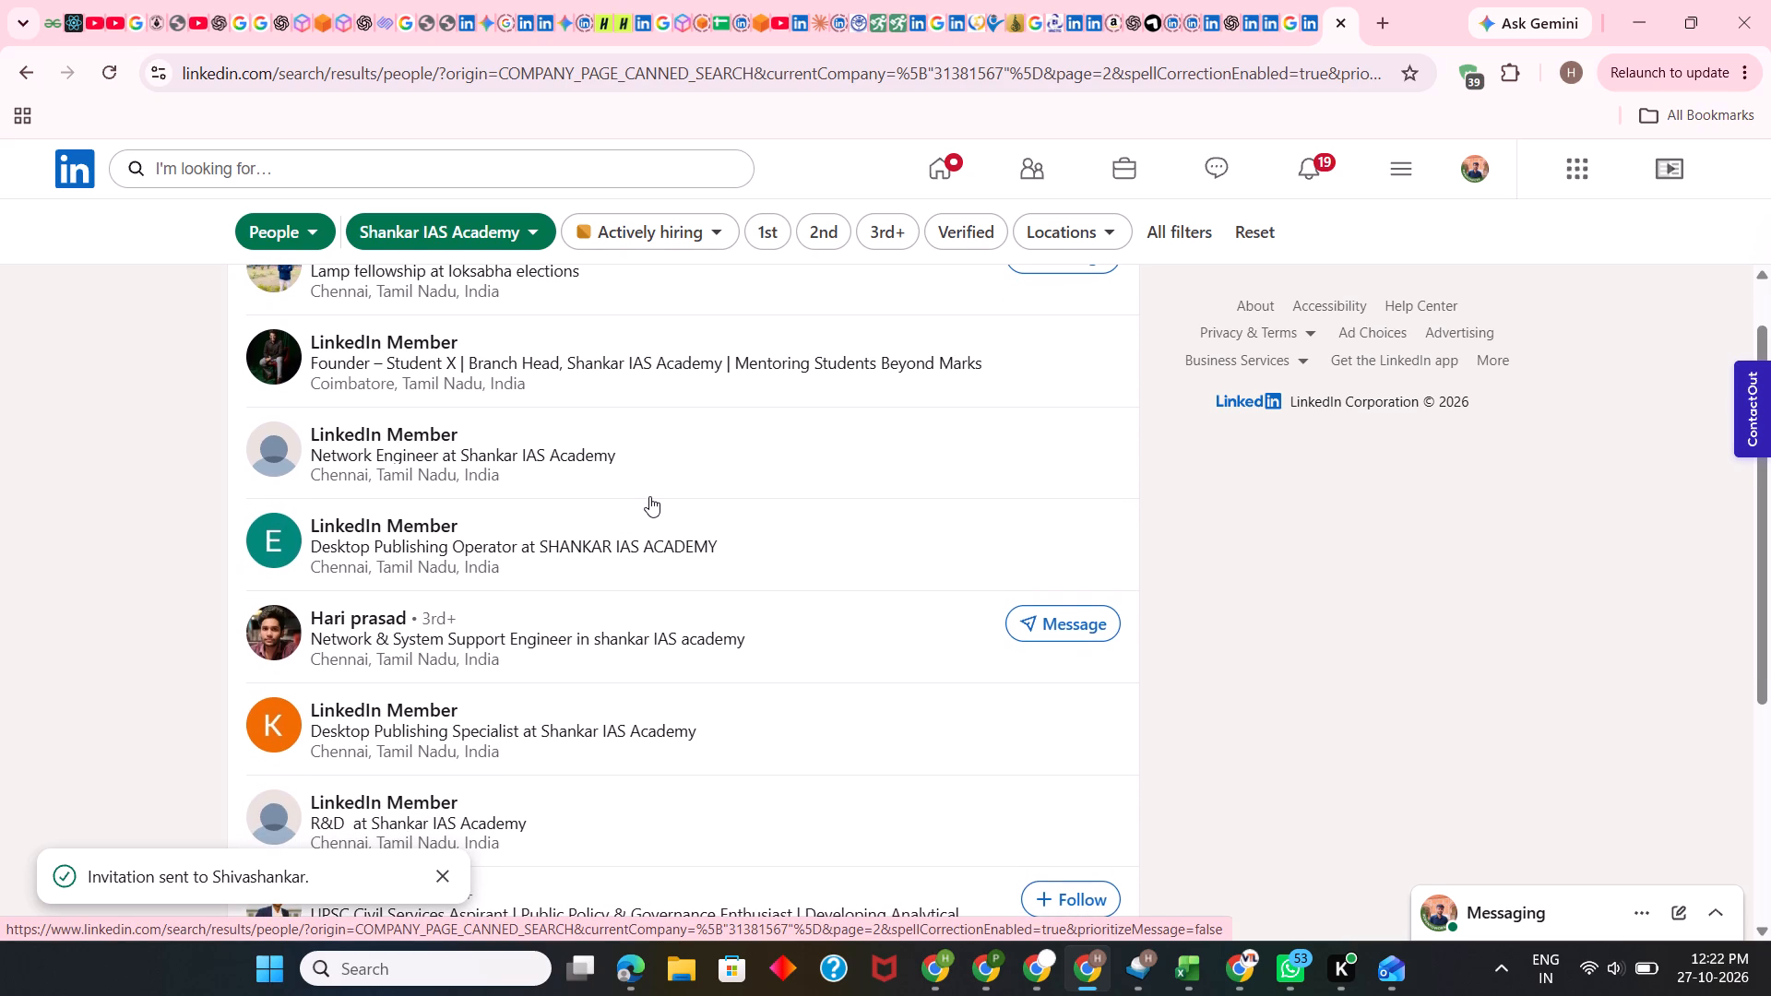
scroll(649, 496, "down", 7)
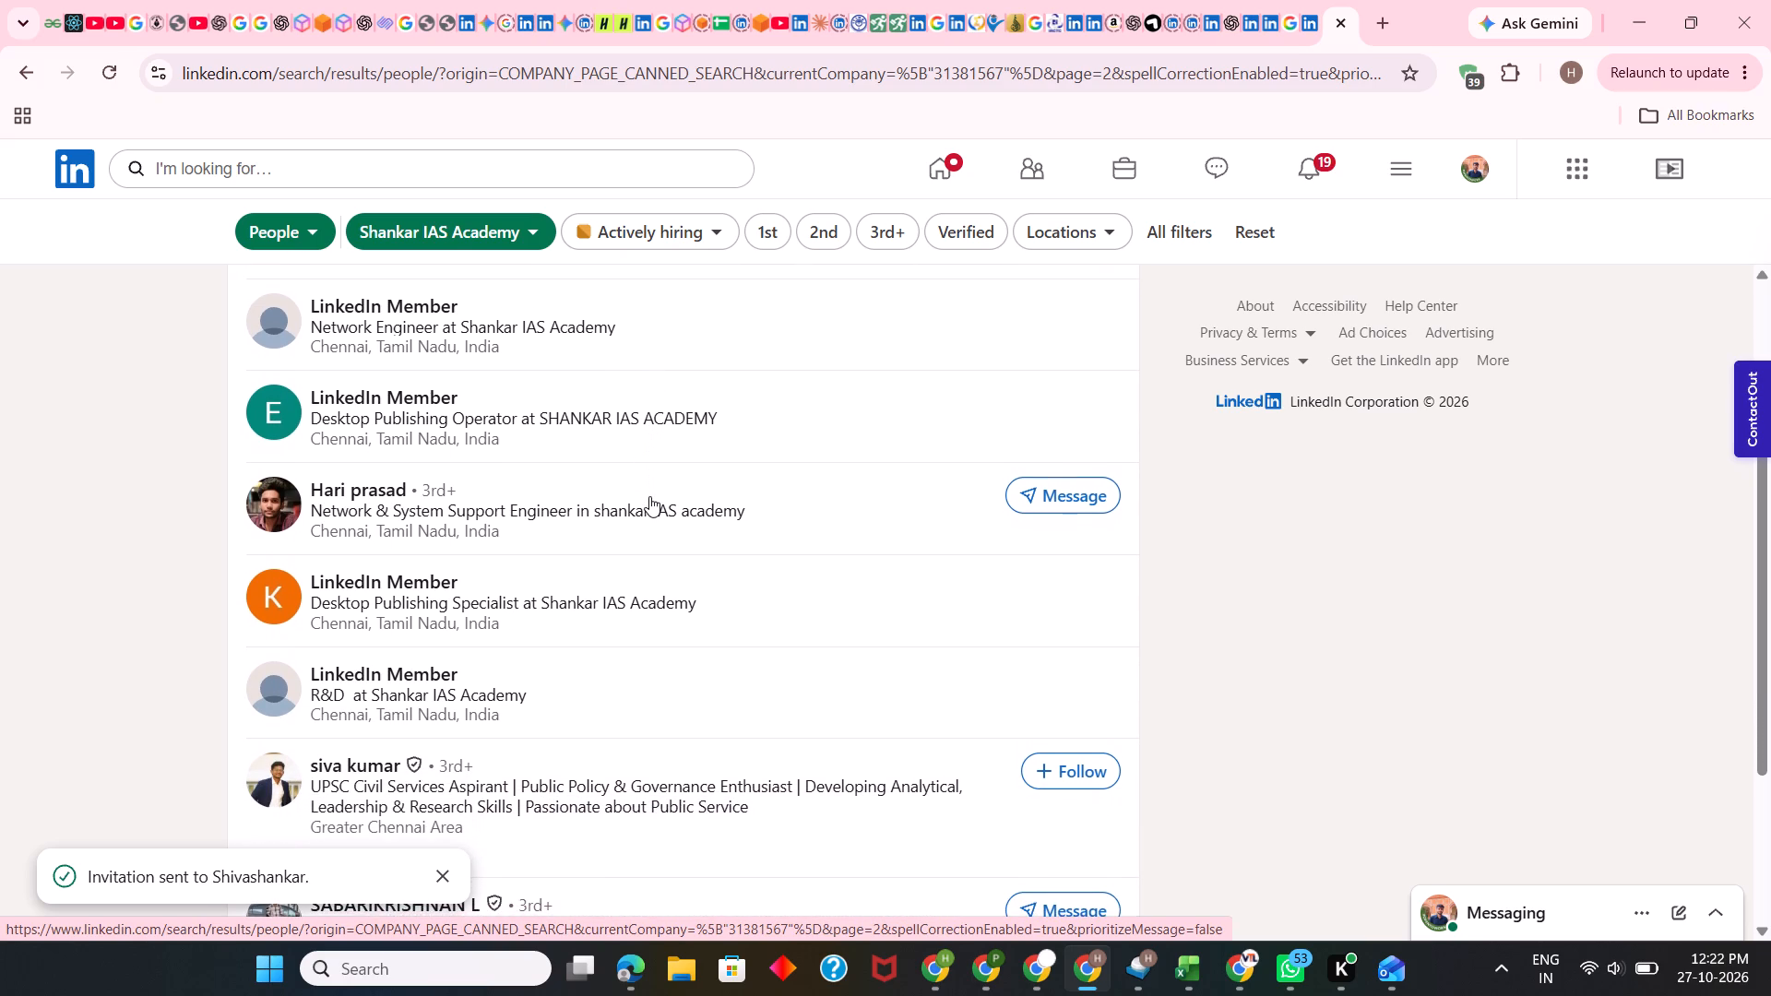
scroll(649, 496, "down", 1)
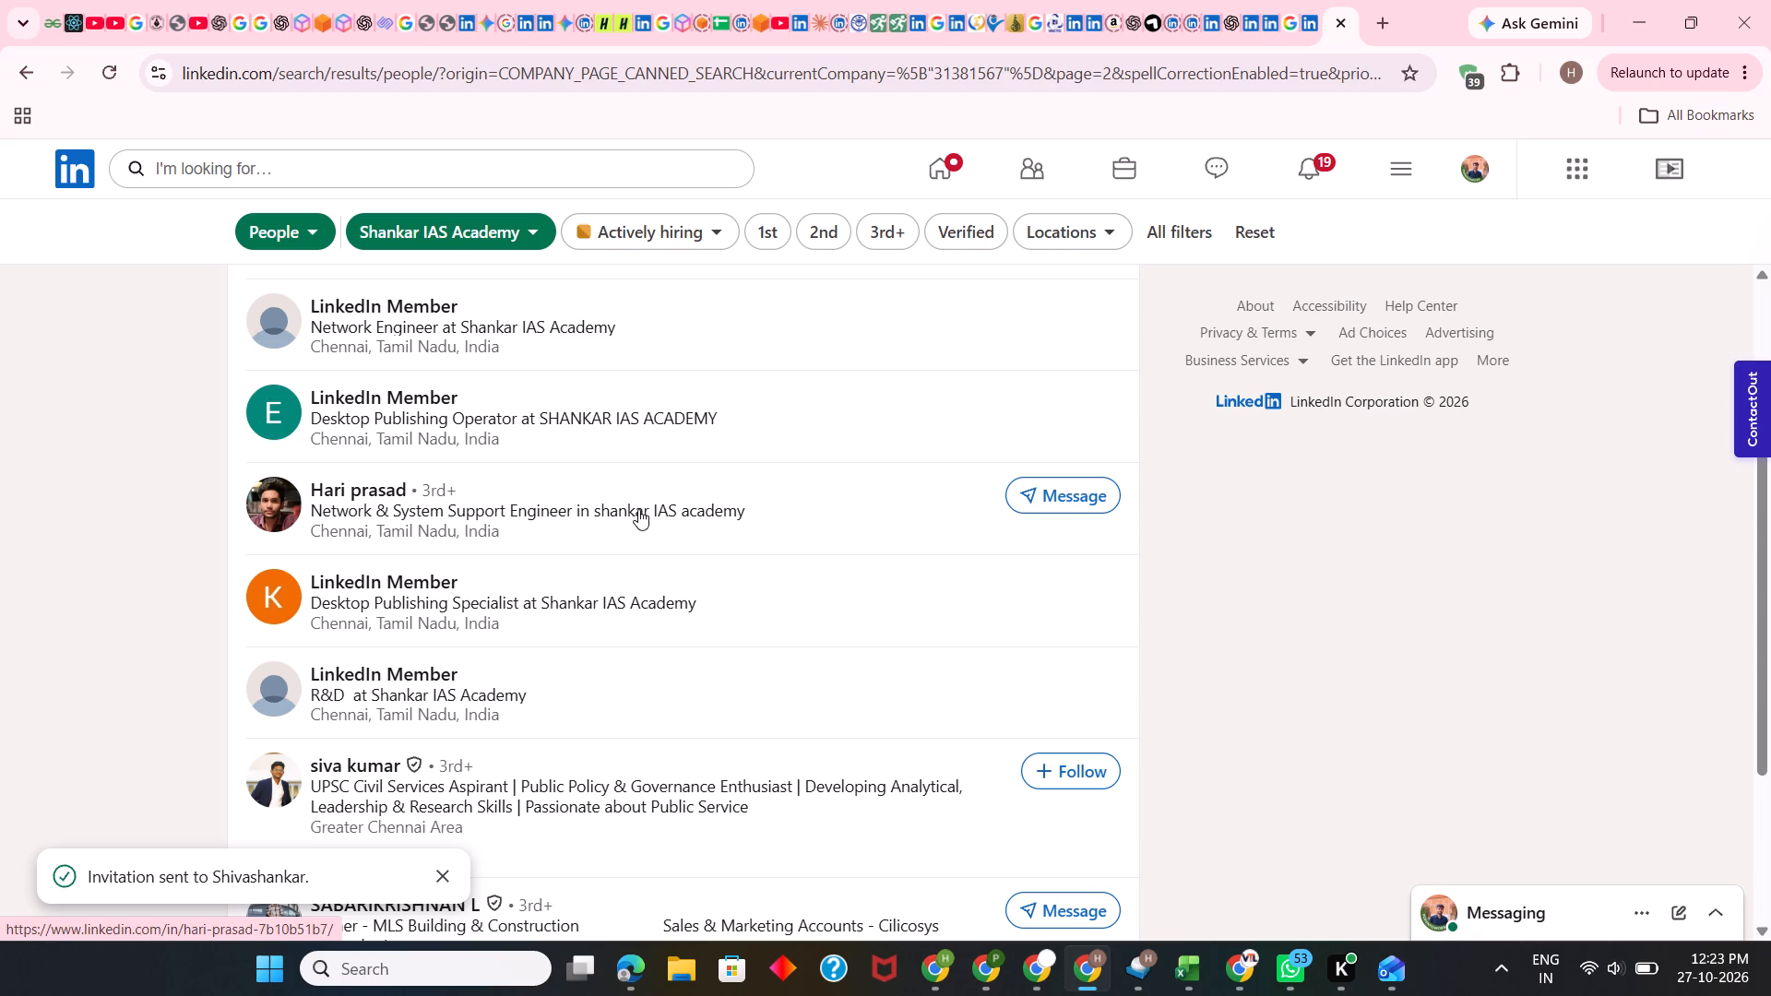
scroll(638, 509, "down", 2)
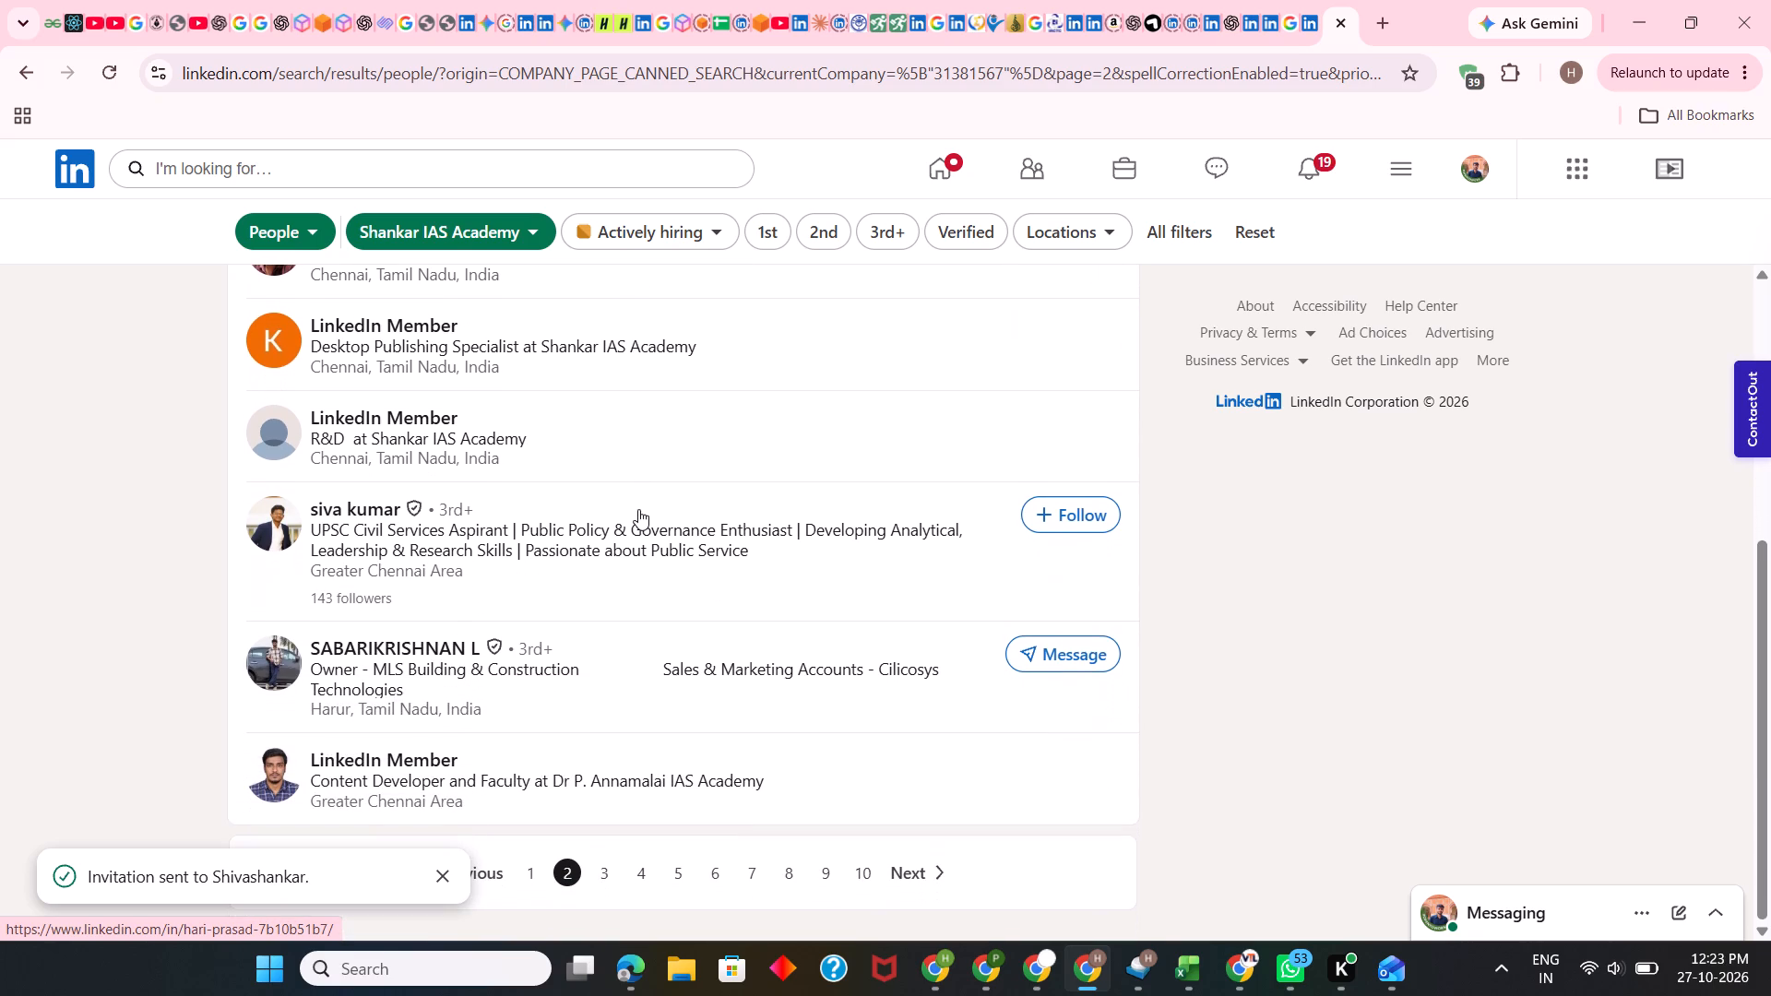
scroll(638, 509, "down", 2)
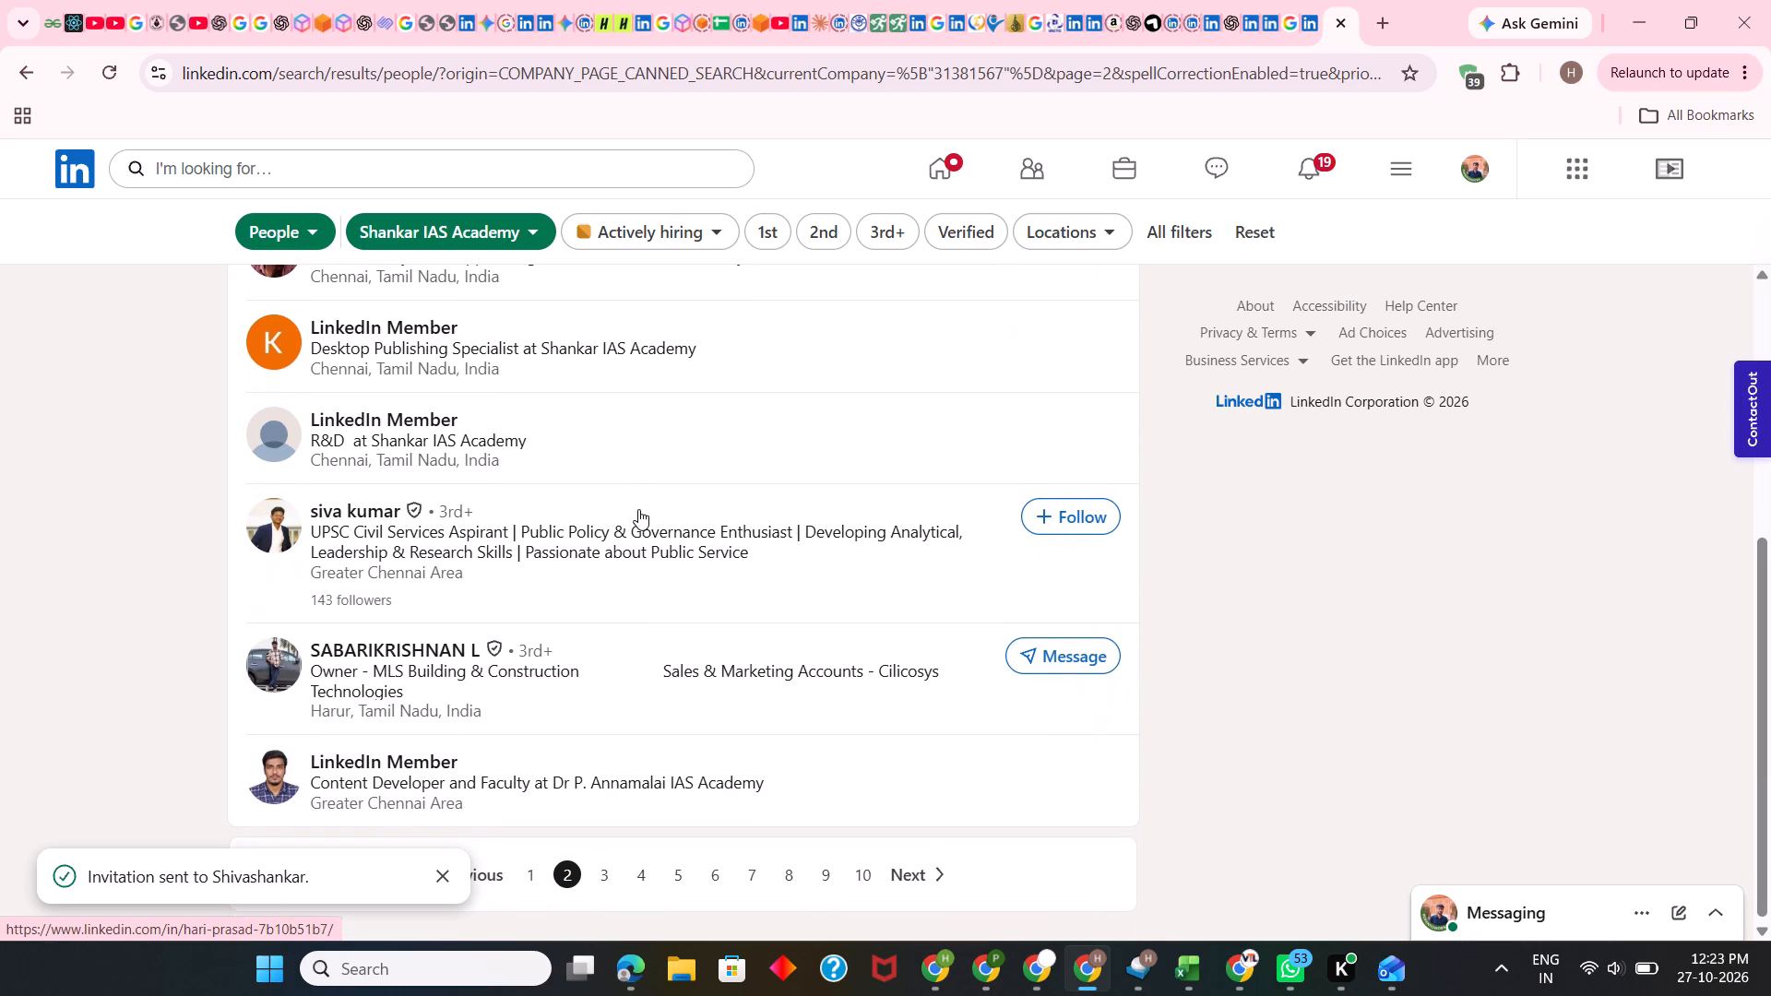
scroll(638, 509, "down", 3)
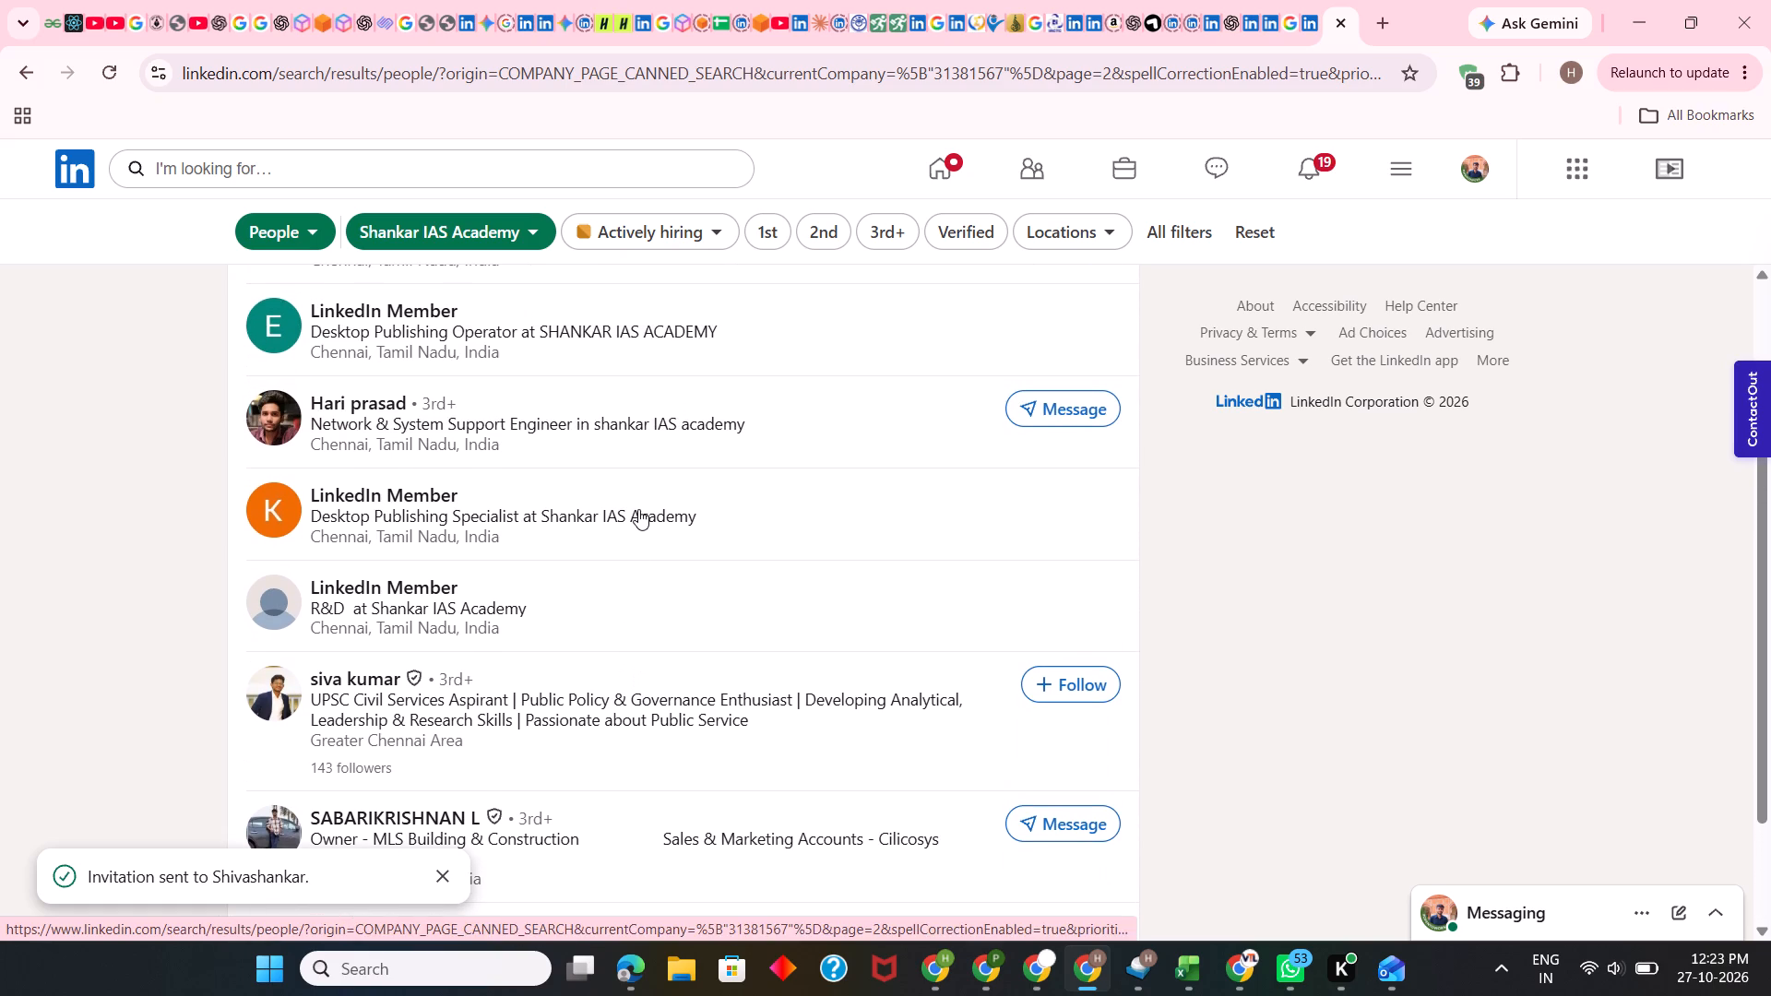
left_click(650, 422)
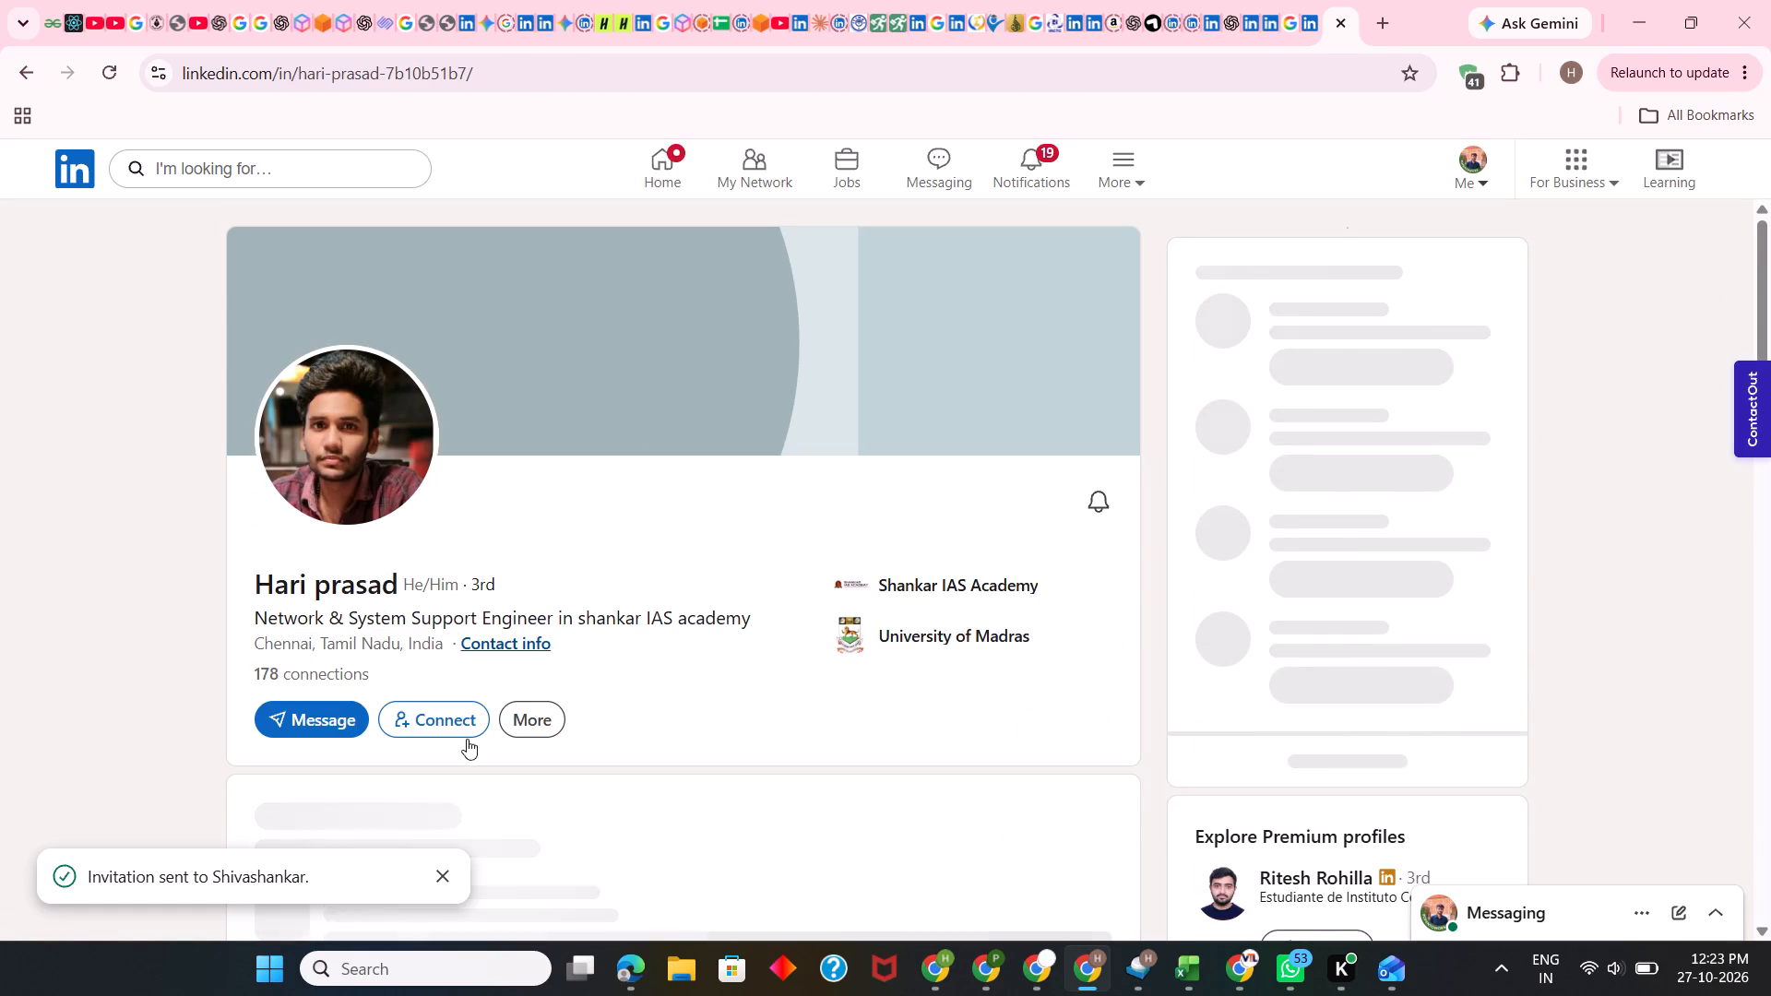
left_click(470, 712)
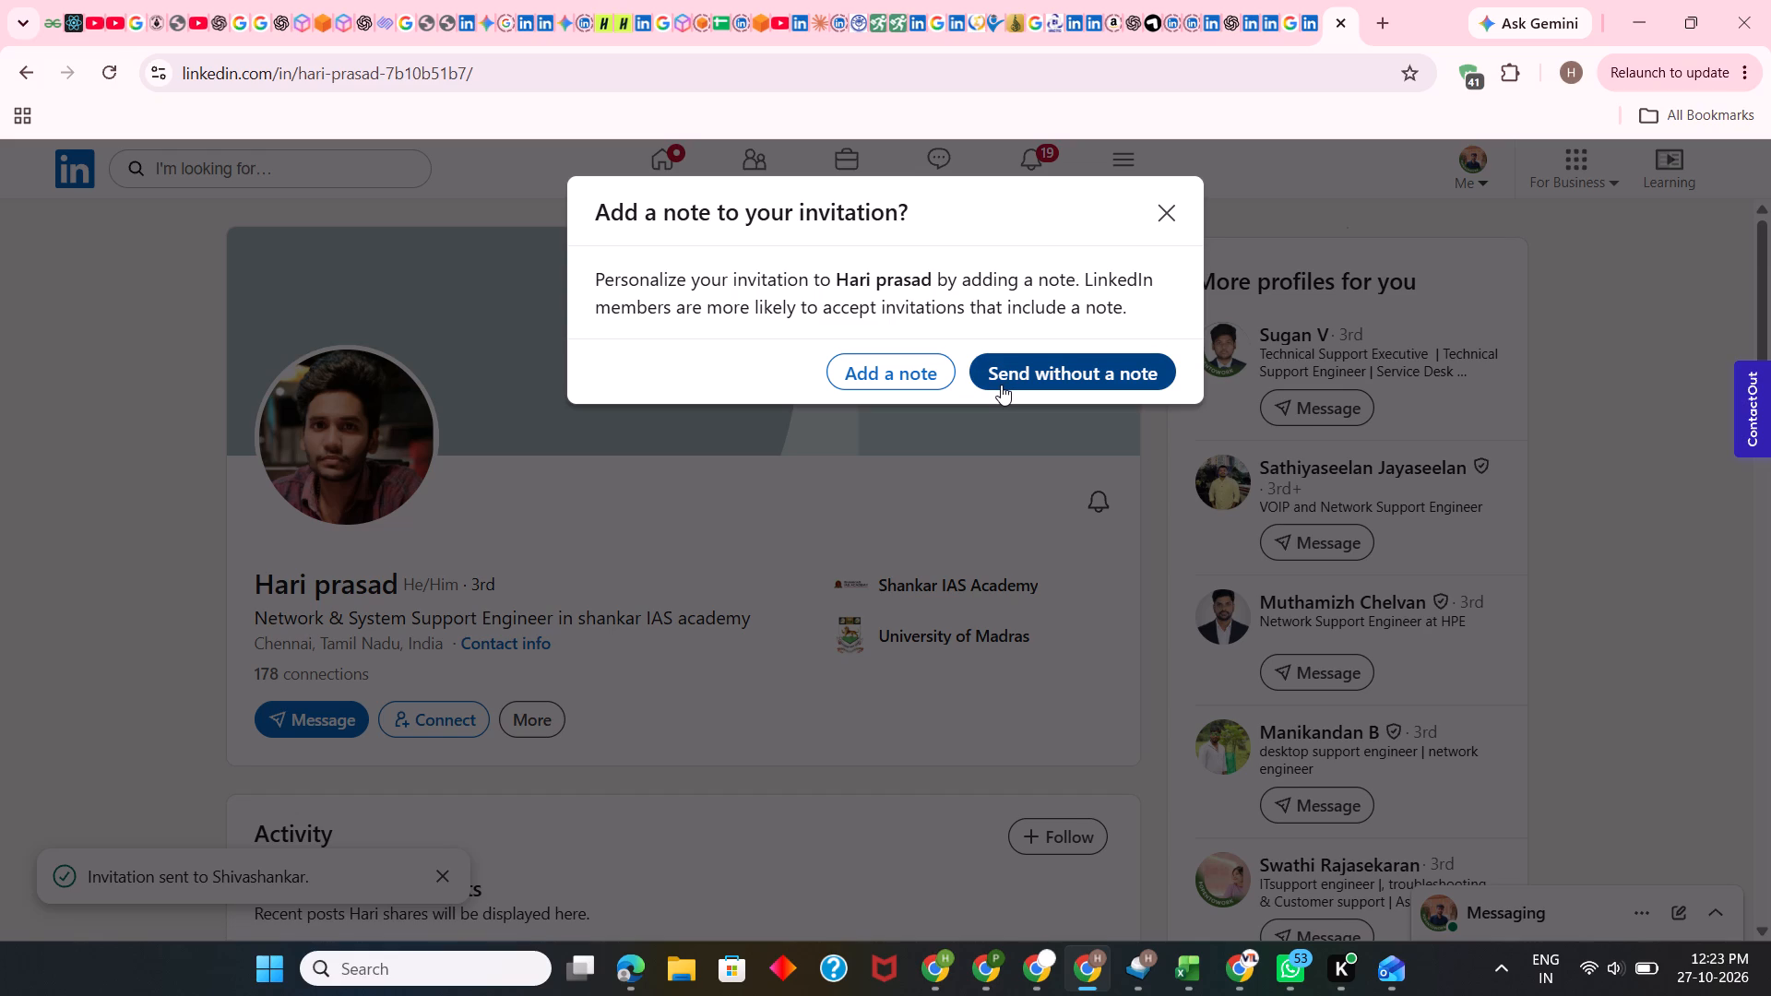
left_click(899, 373)
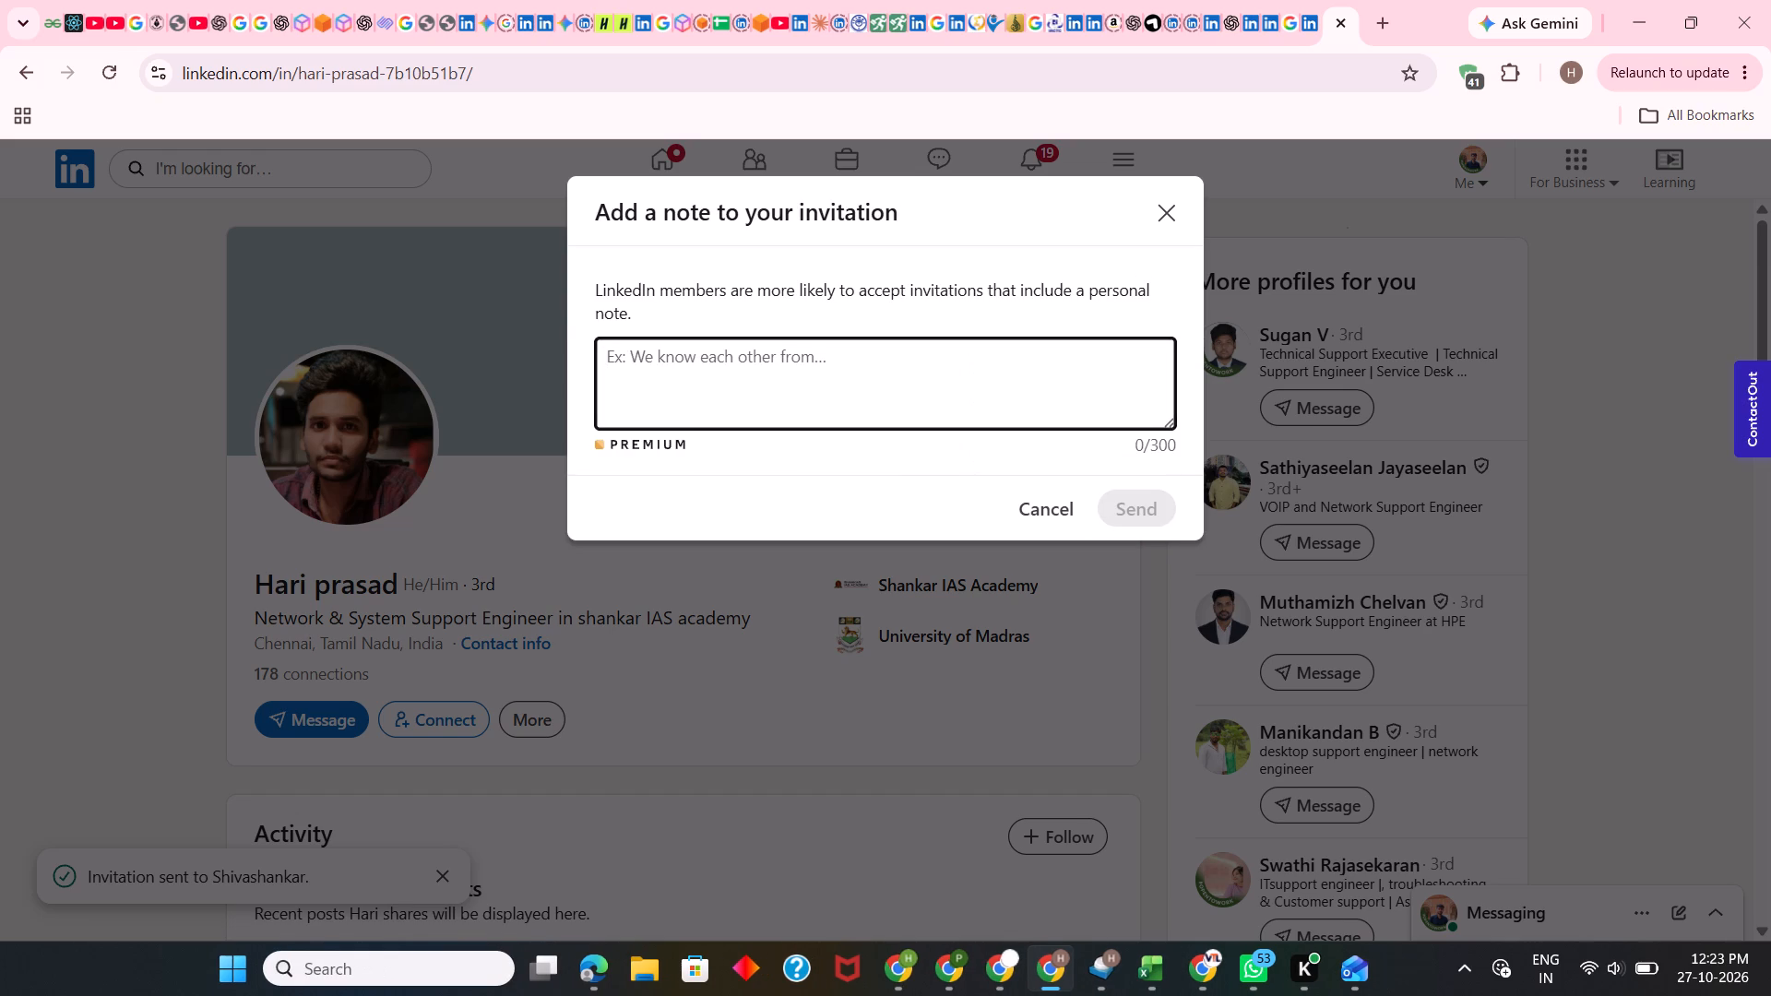
key("shift+h")
type("i")
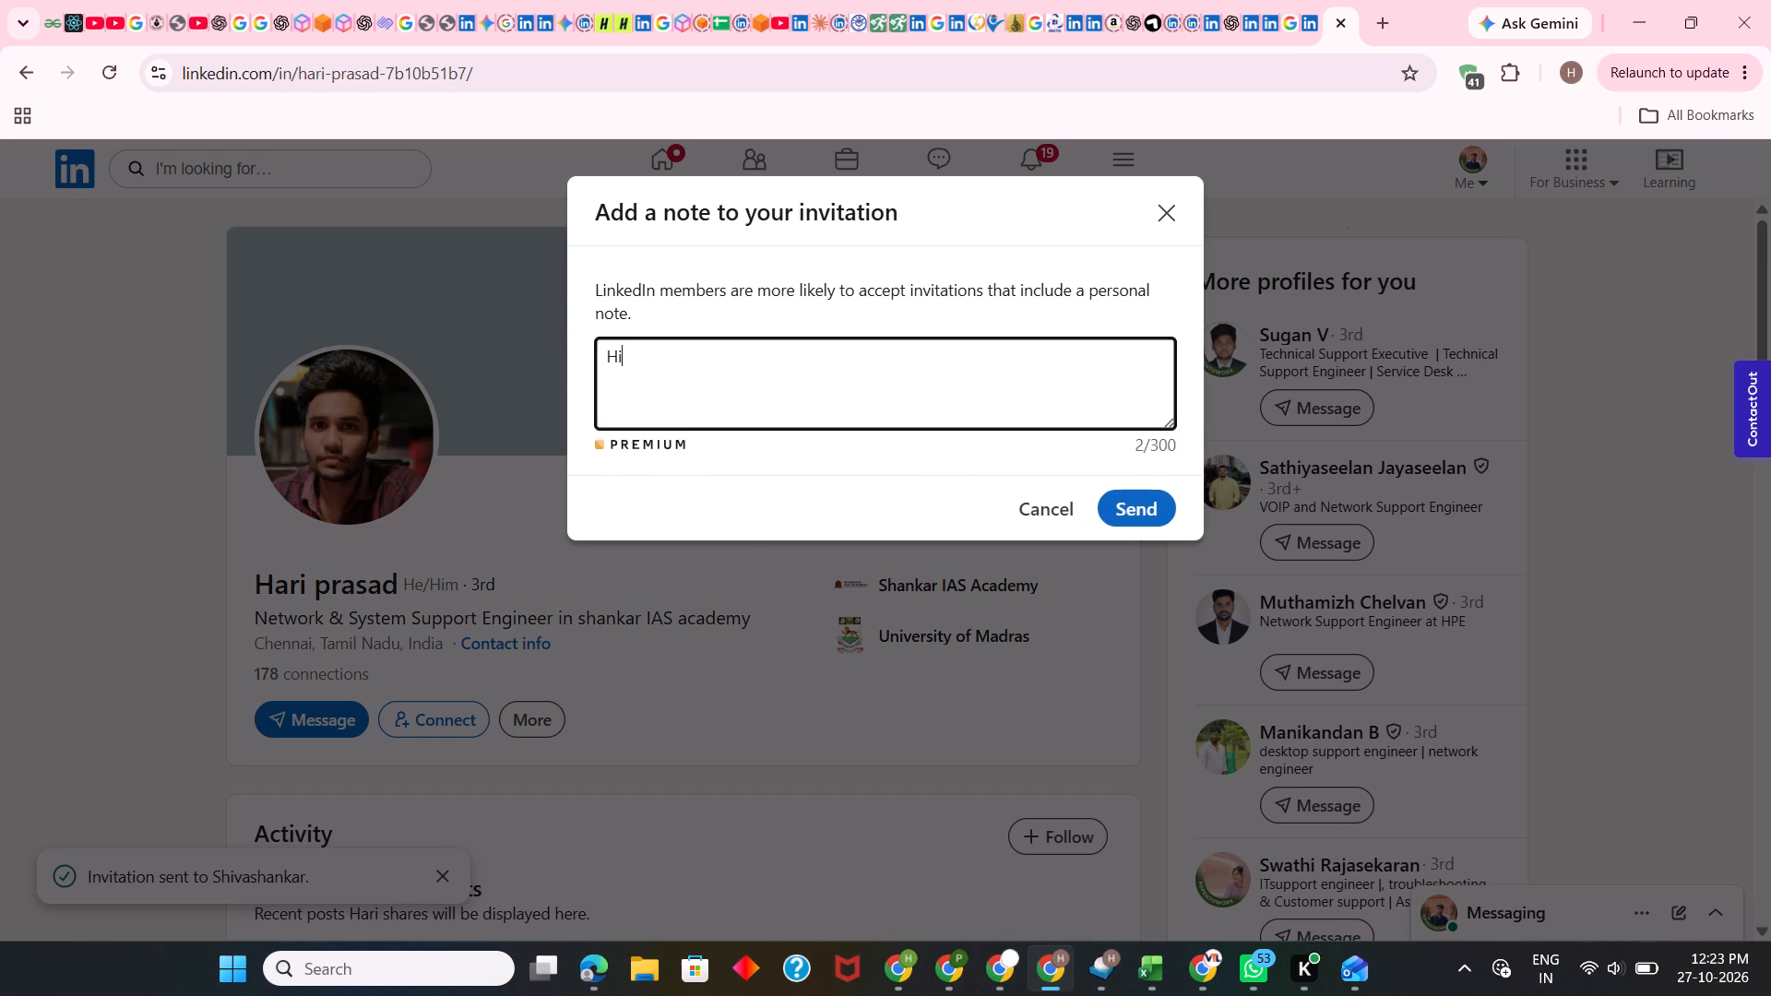
key("space")
type("Hari")
key("shift+exclam")
key("Return")
key("BackSpace")
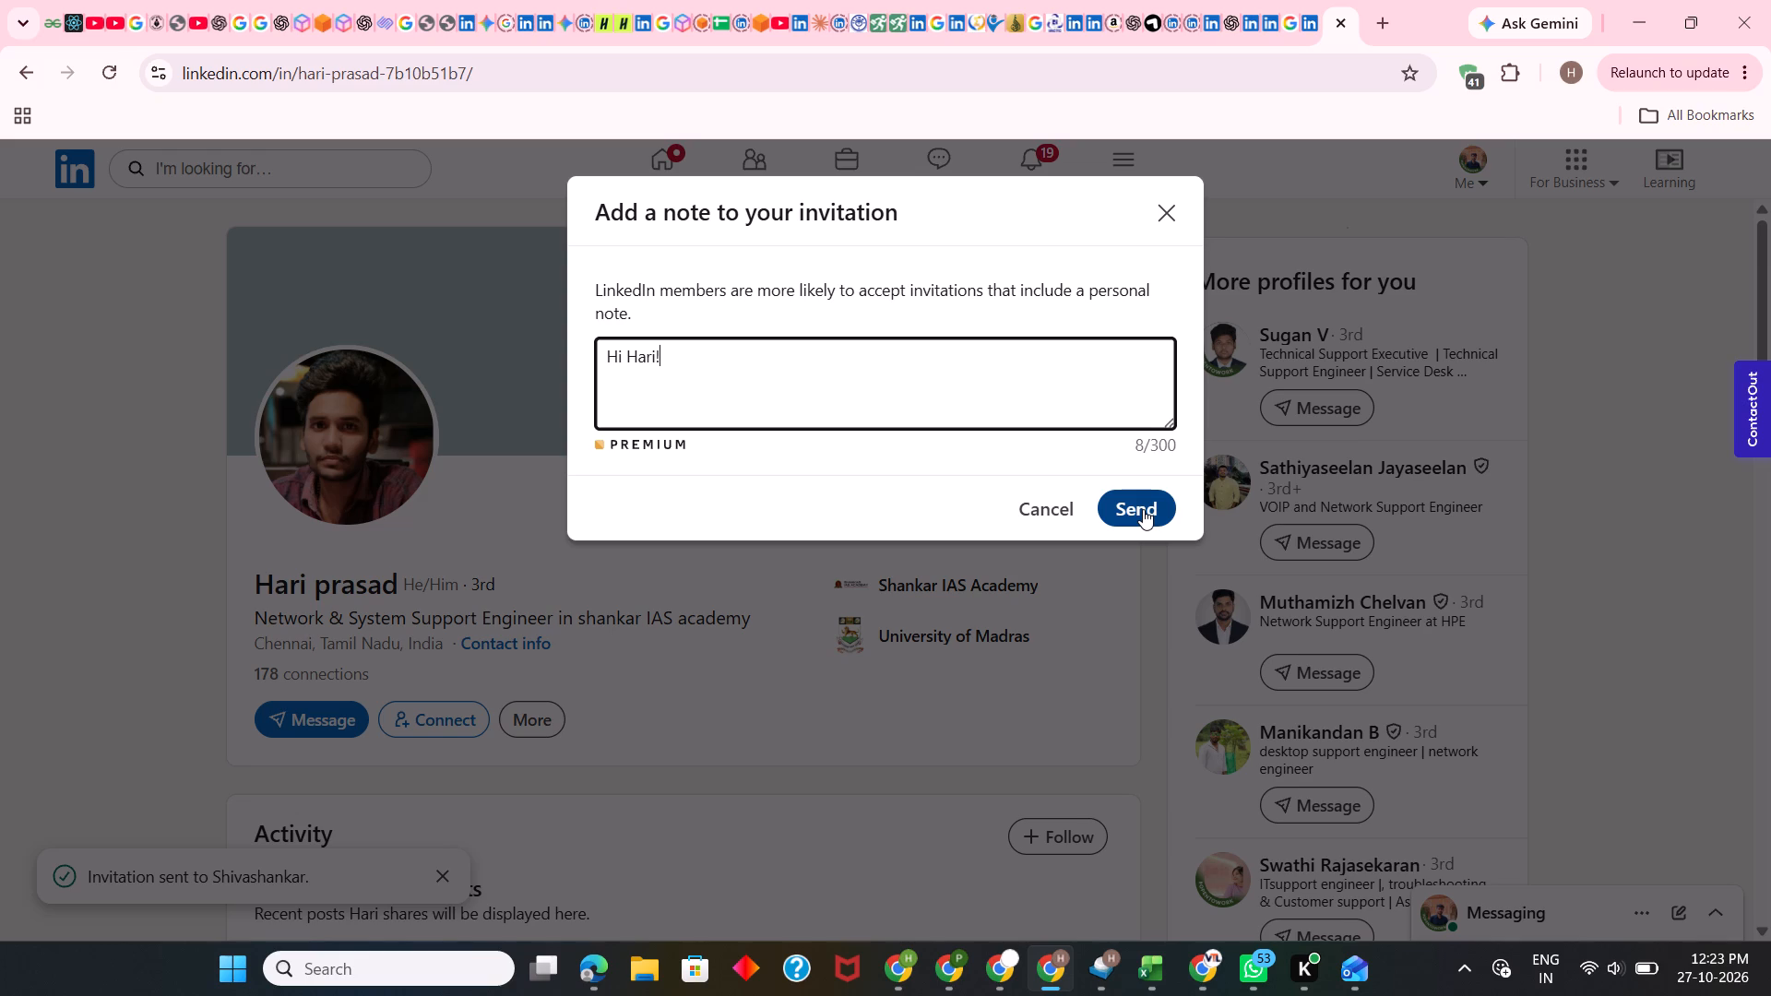
left_click(1143, 509)
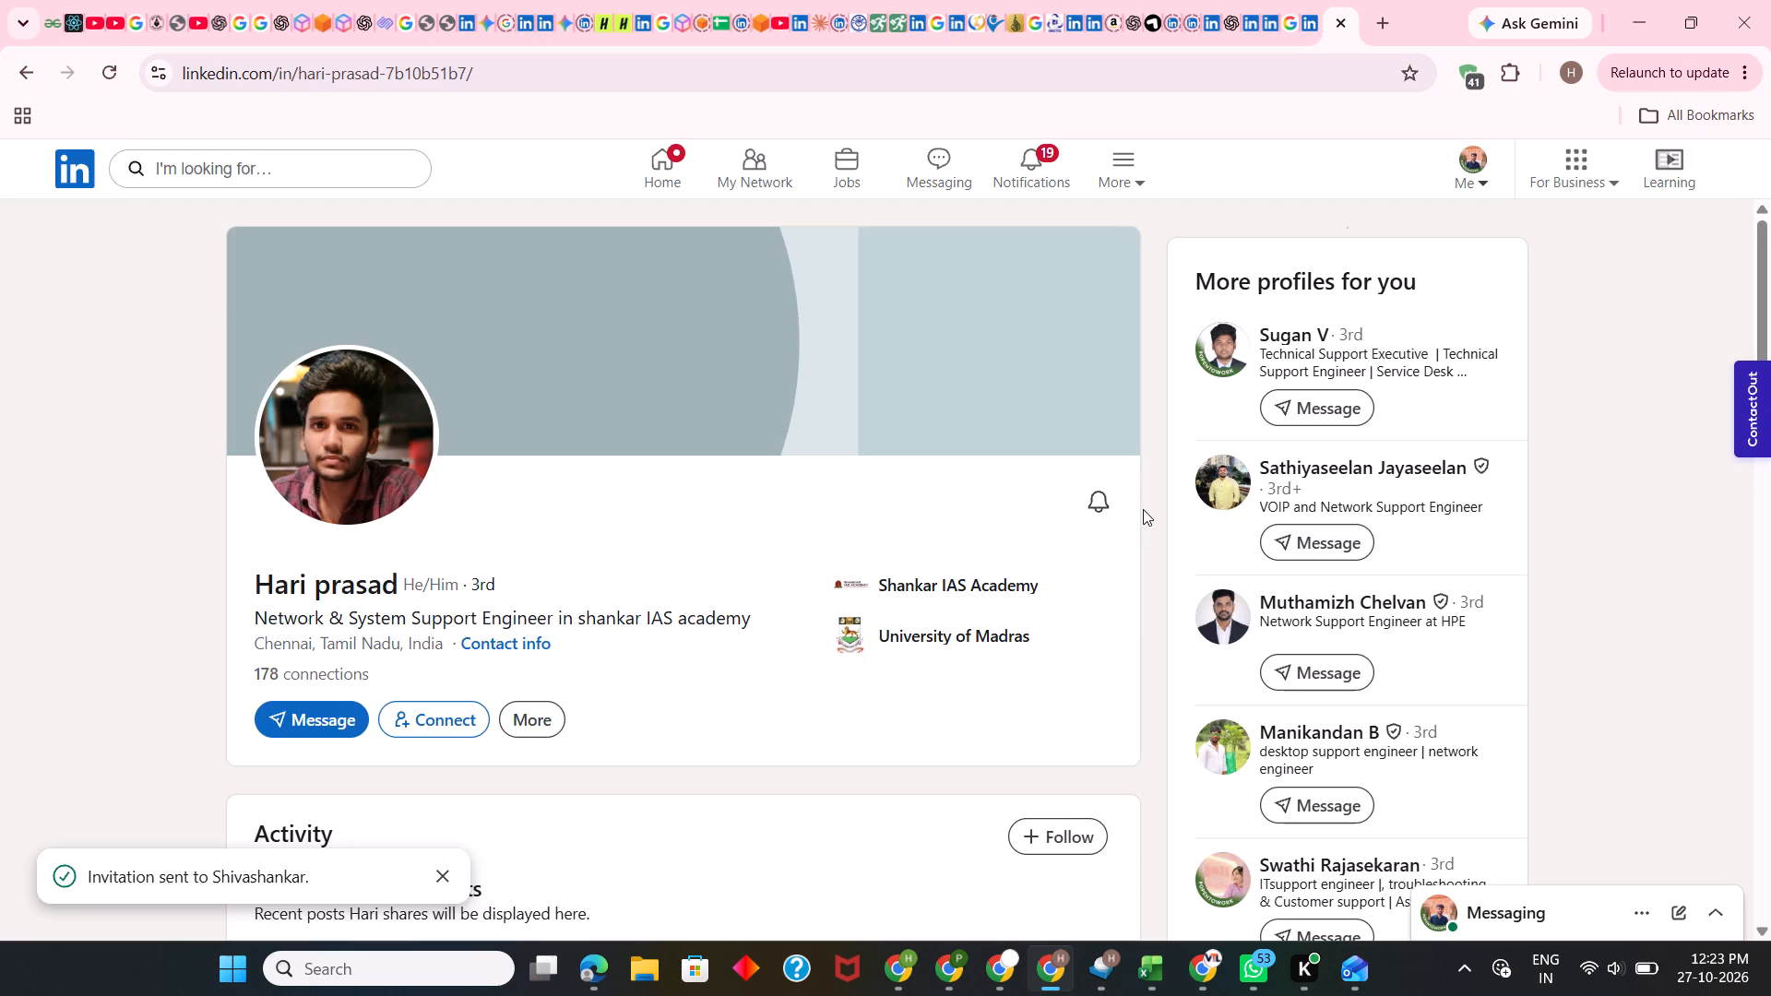
scroll(1149, 632, "down", 2)
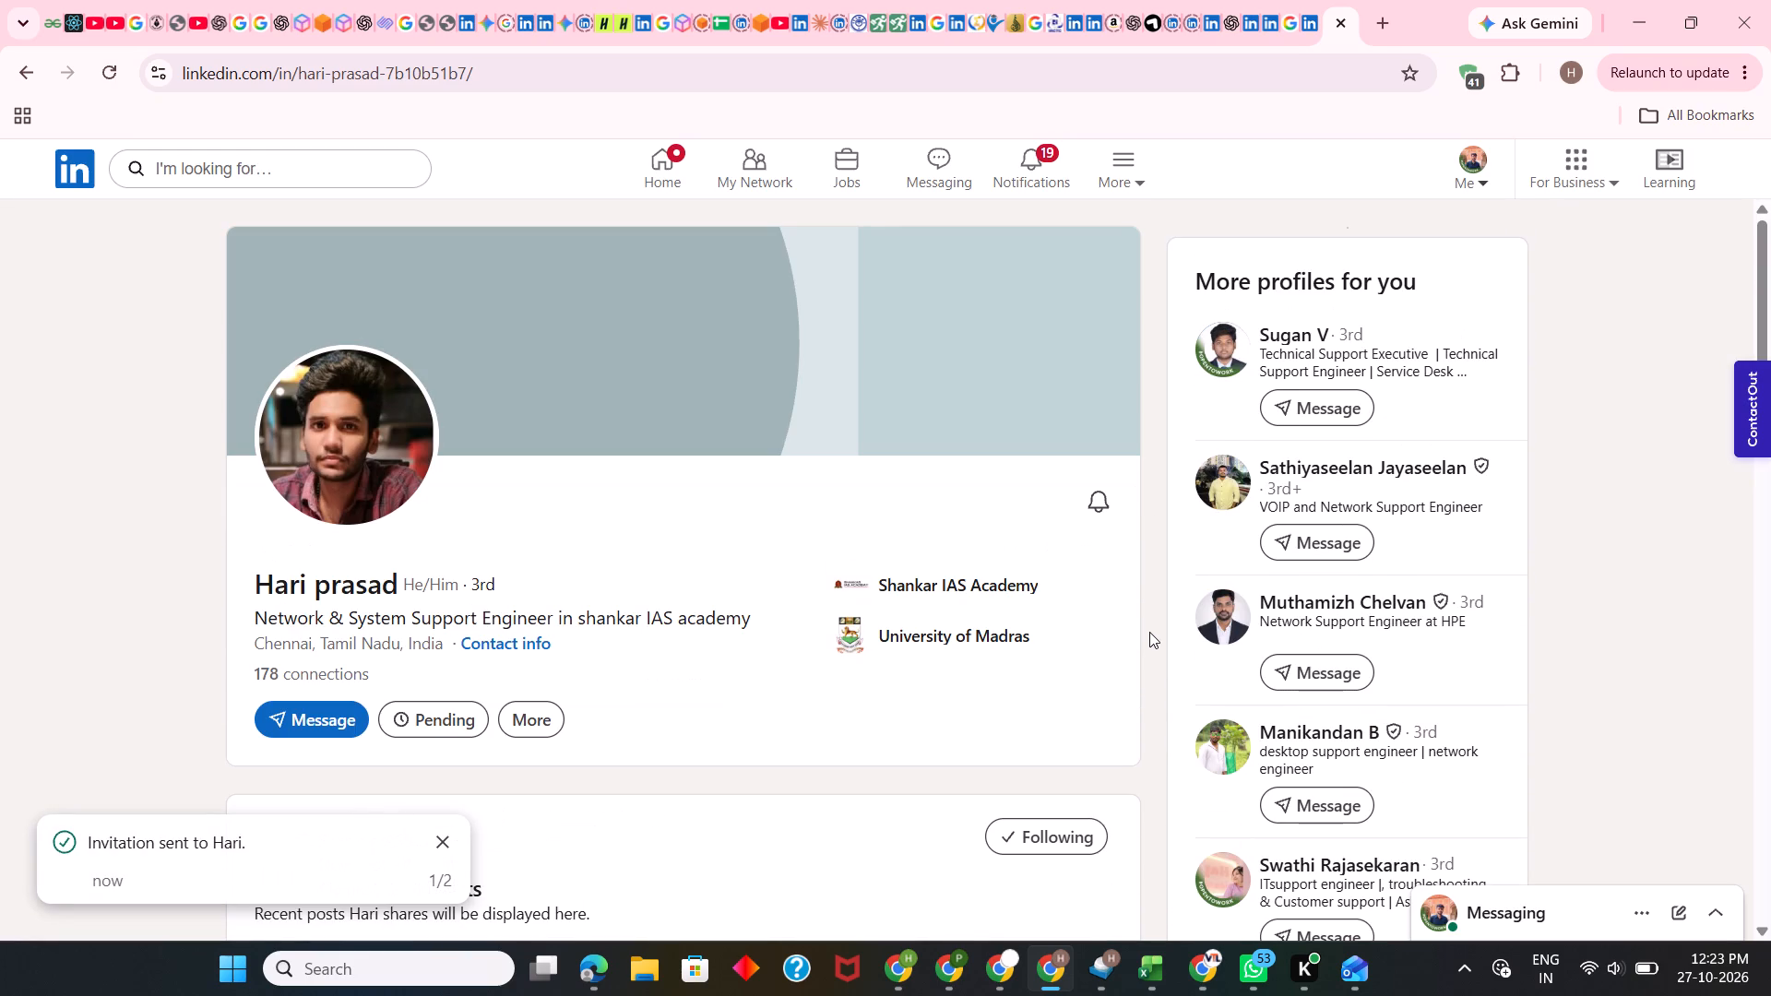
left_click(1295, 349)
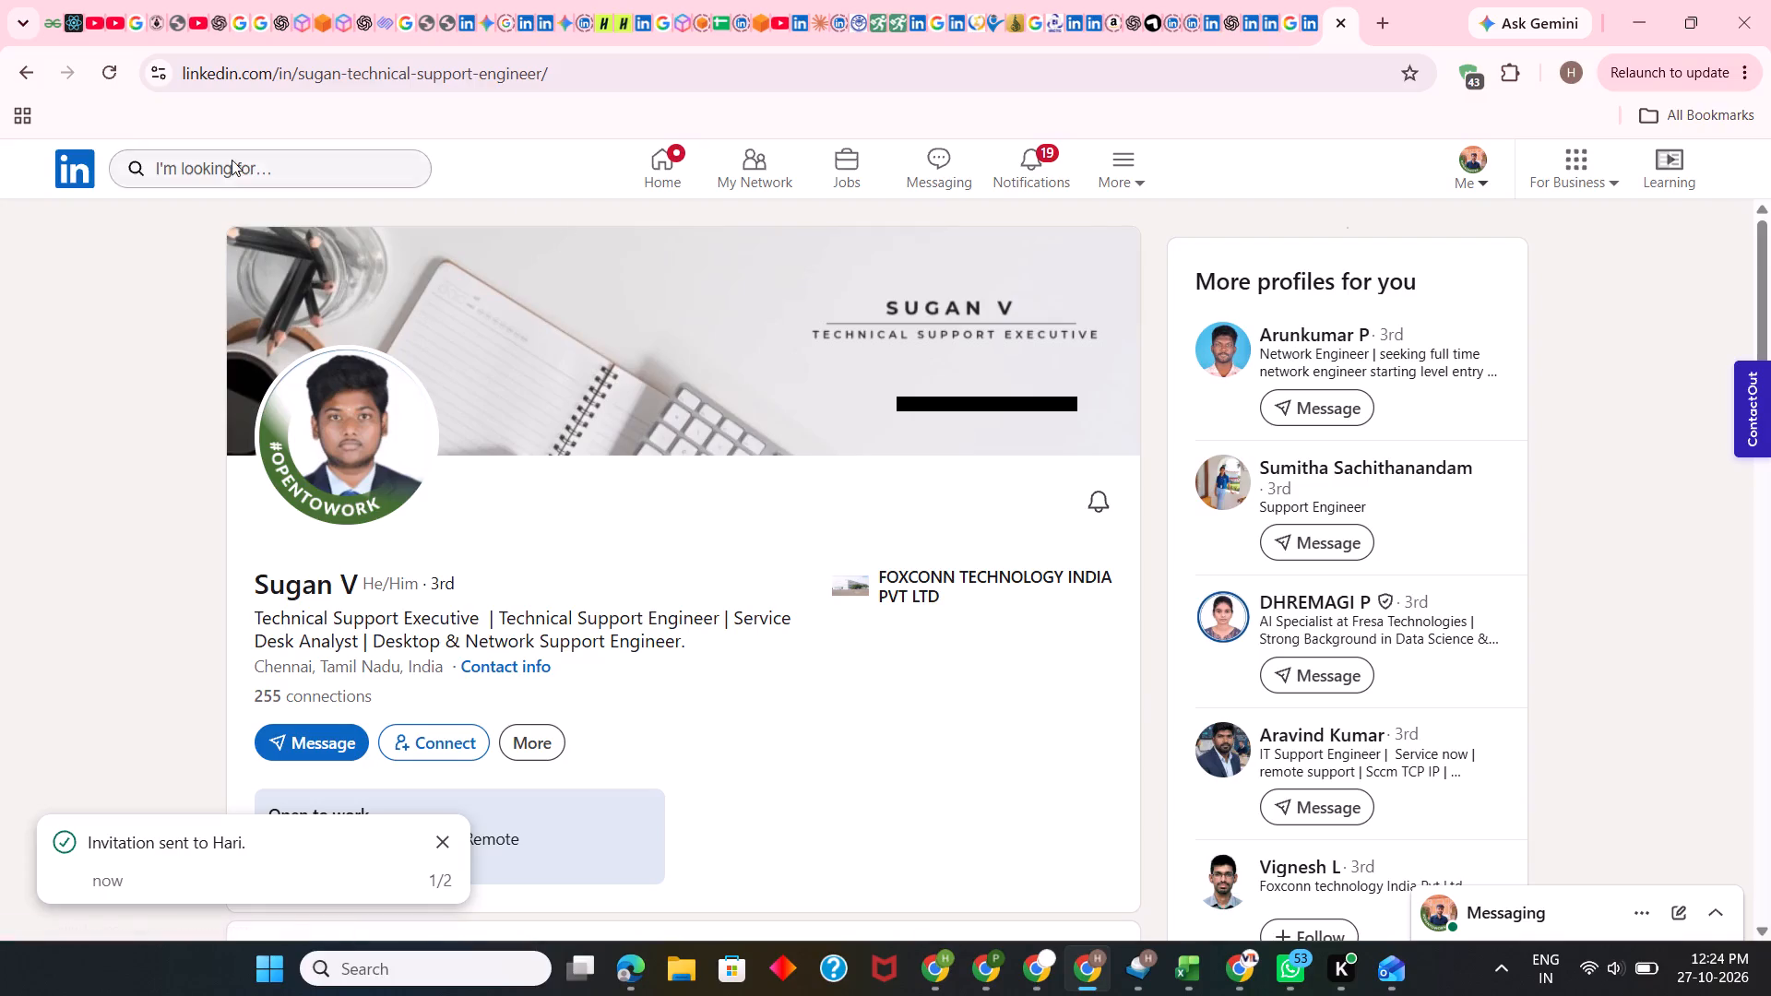
left_click(25, 78)
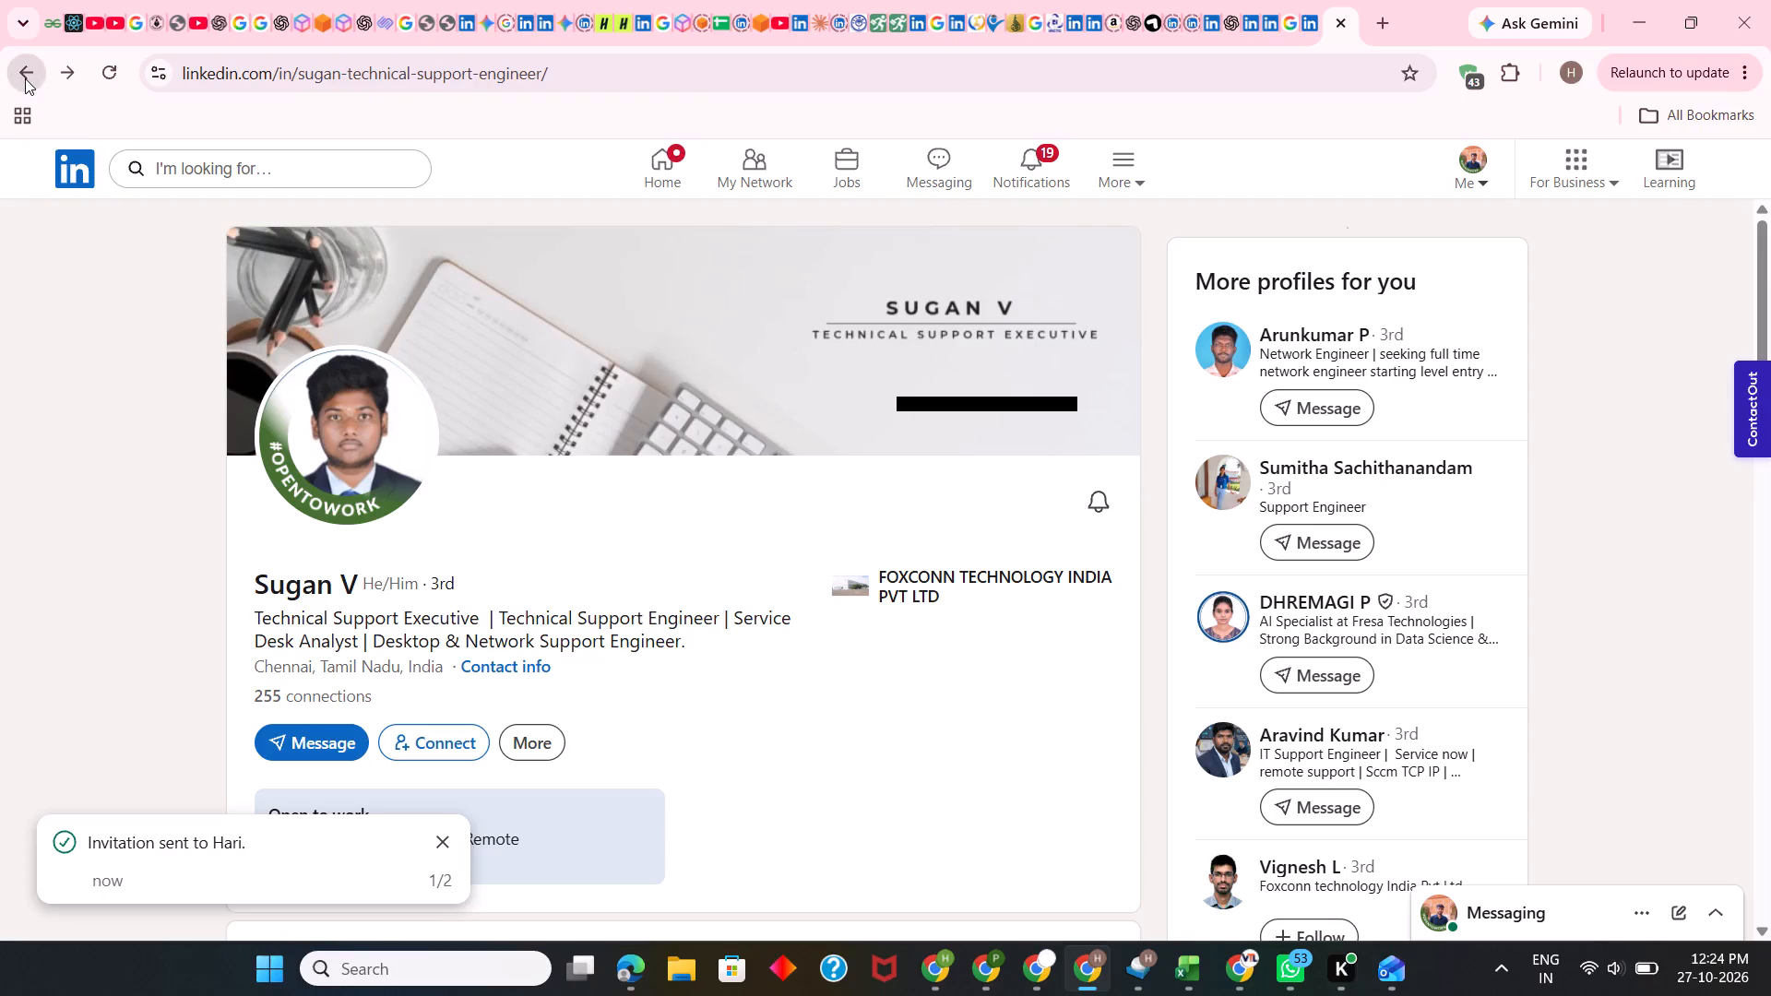
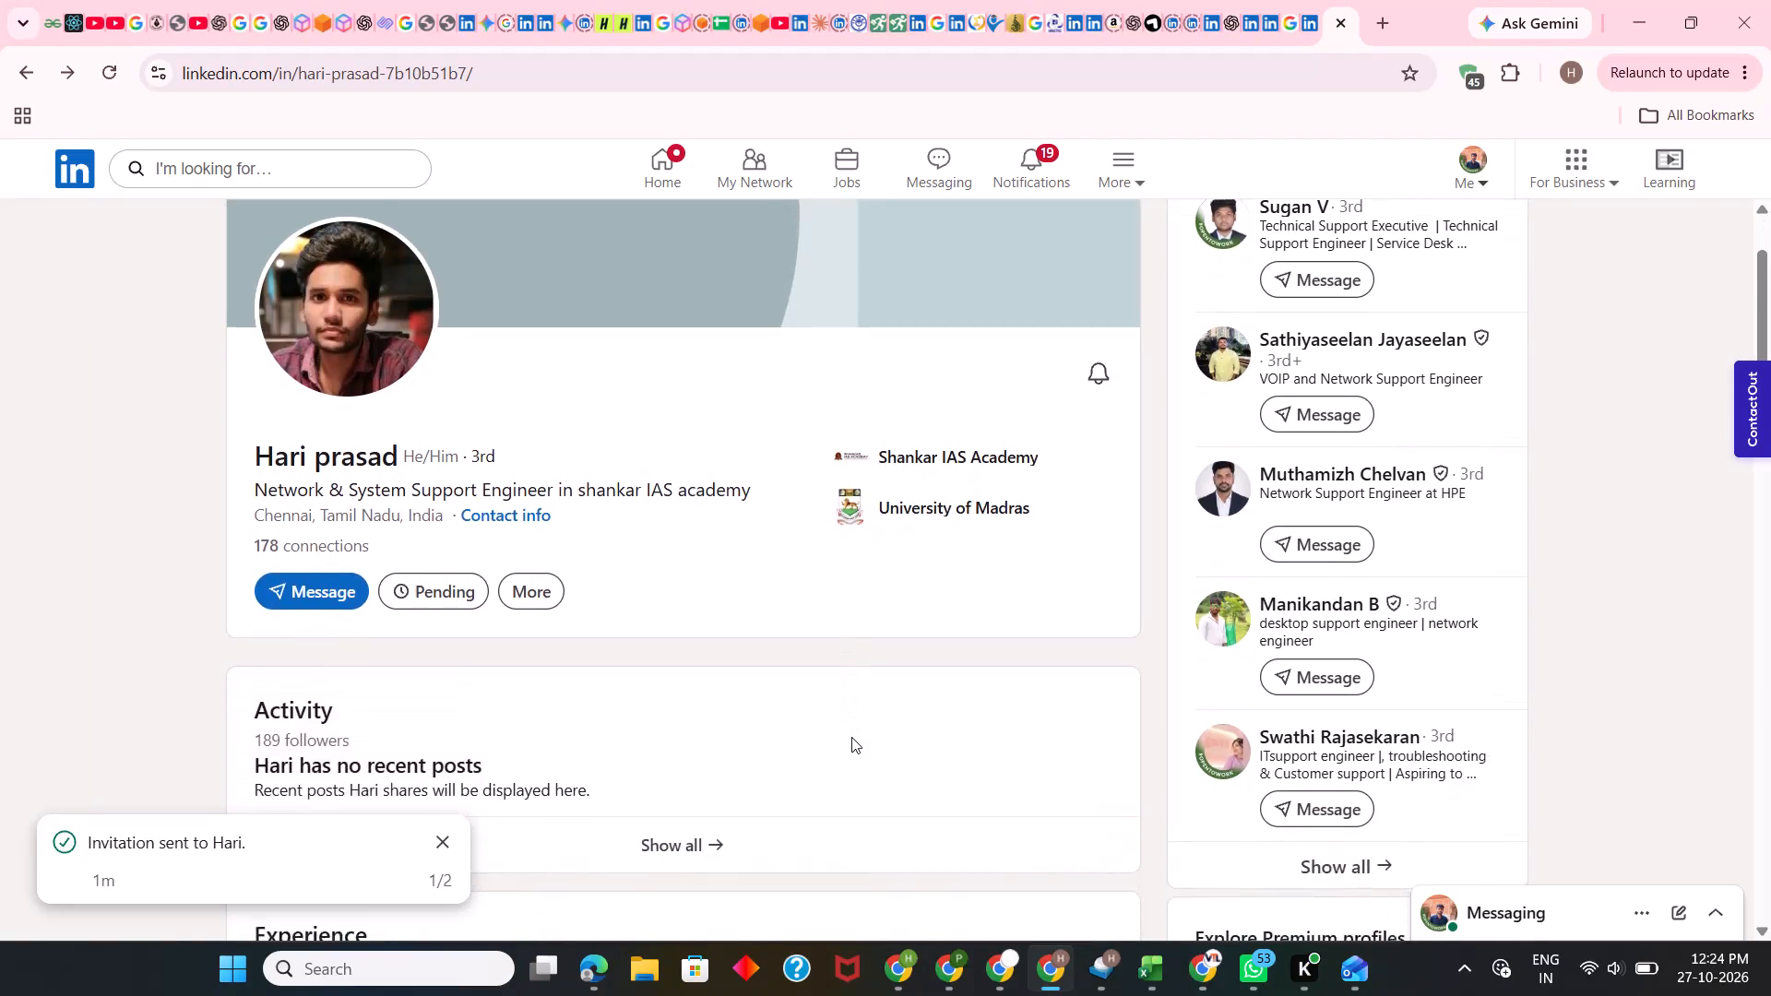
scroll(851, 737, "down", 3)
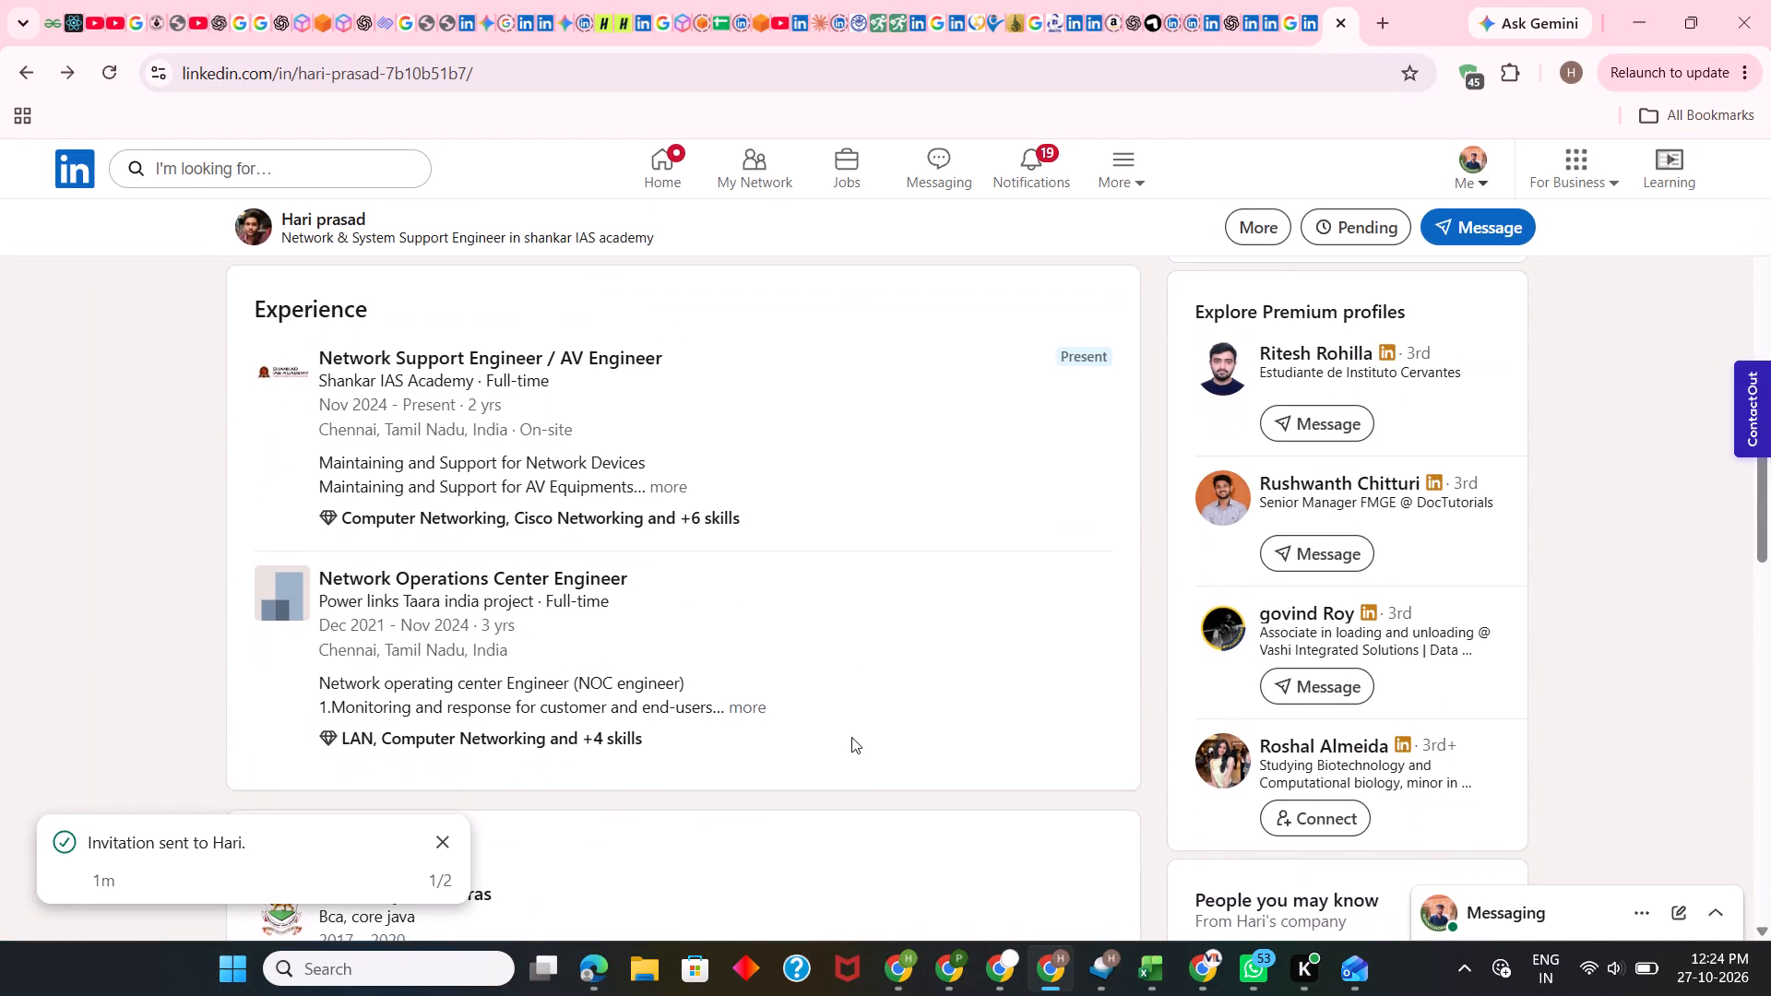
scroll(851, 737, "down", 1)
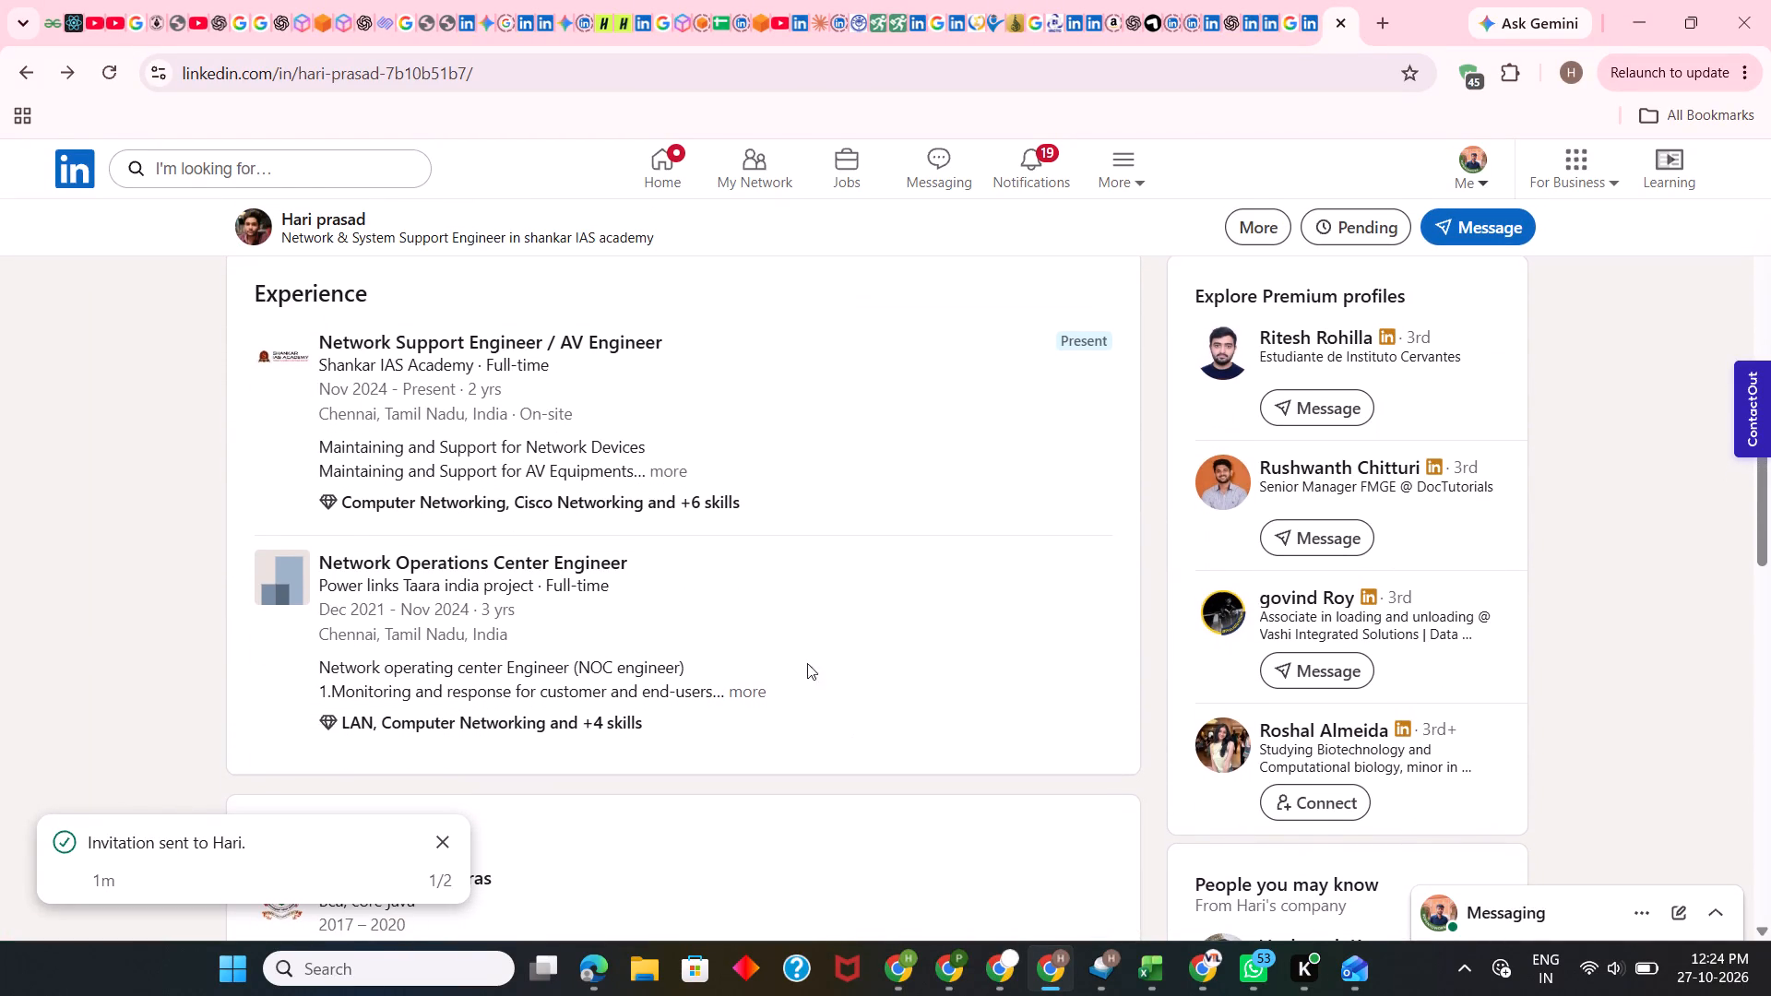
left_click(670, 470)
scroll(670, 470, "down", 2)
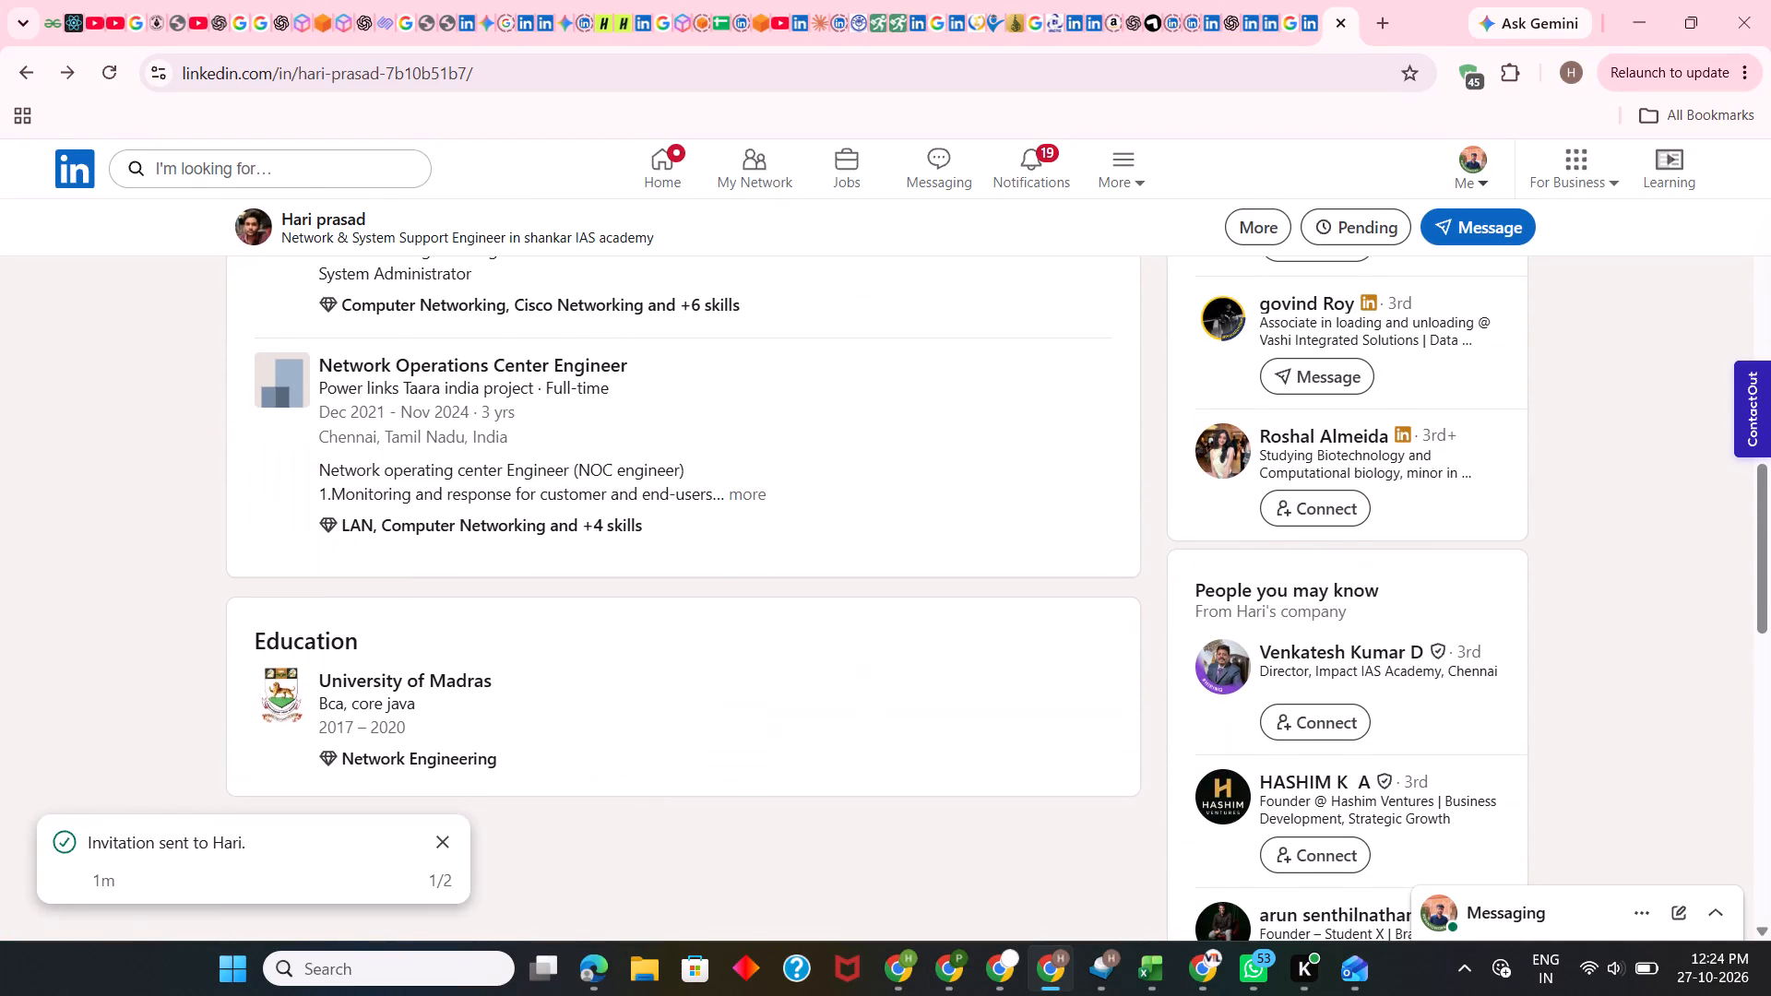
left_click(743, 492)
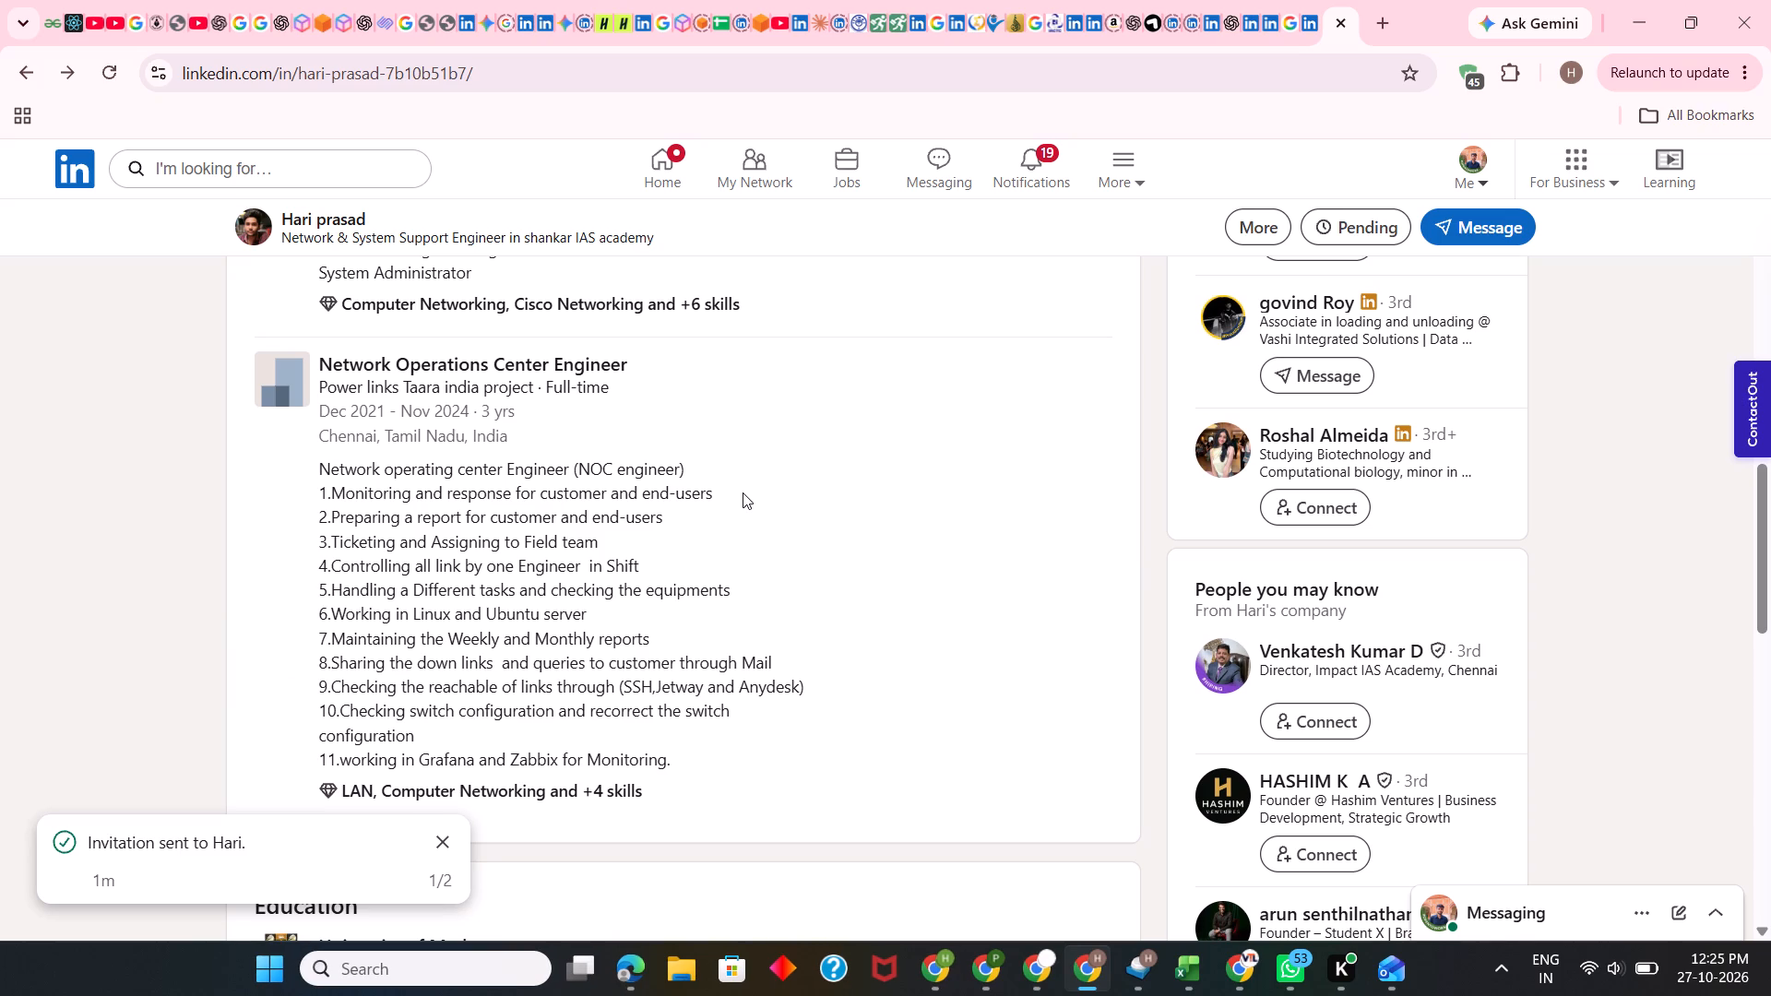
Dismiss the two invitation-sent notices and look over the rest of the Shankar IAS Academy engineer's profile.
left_click(448, 840)
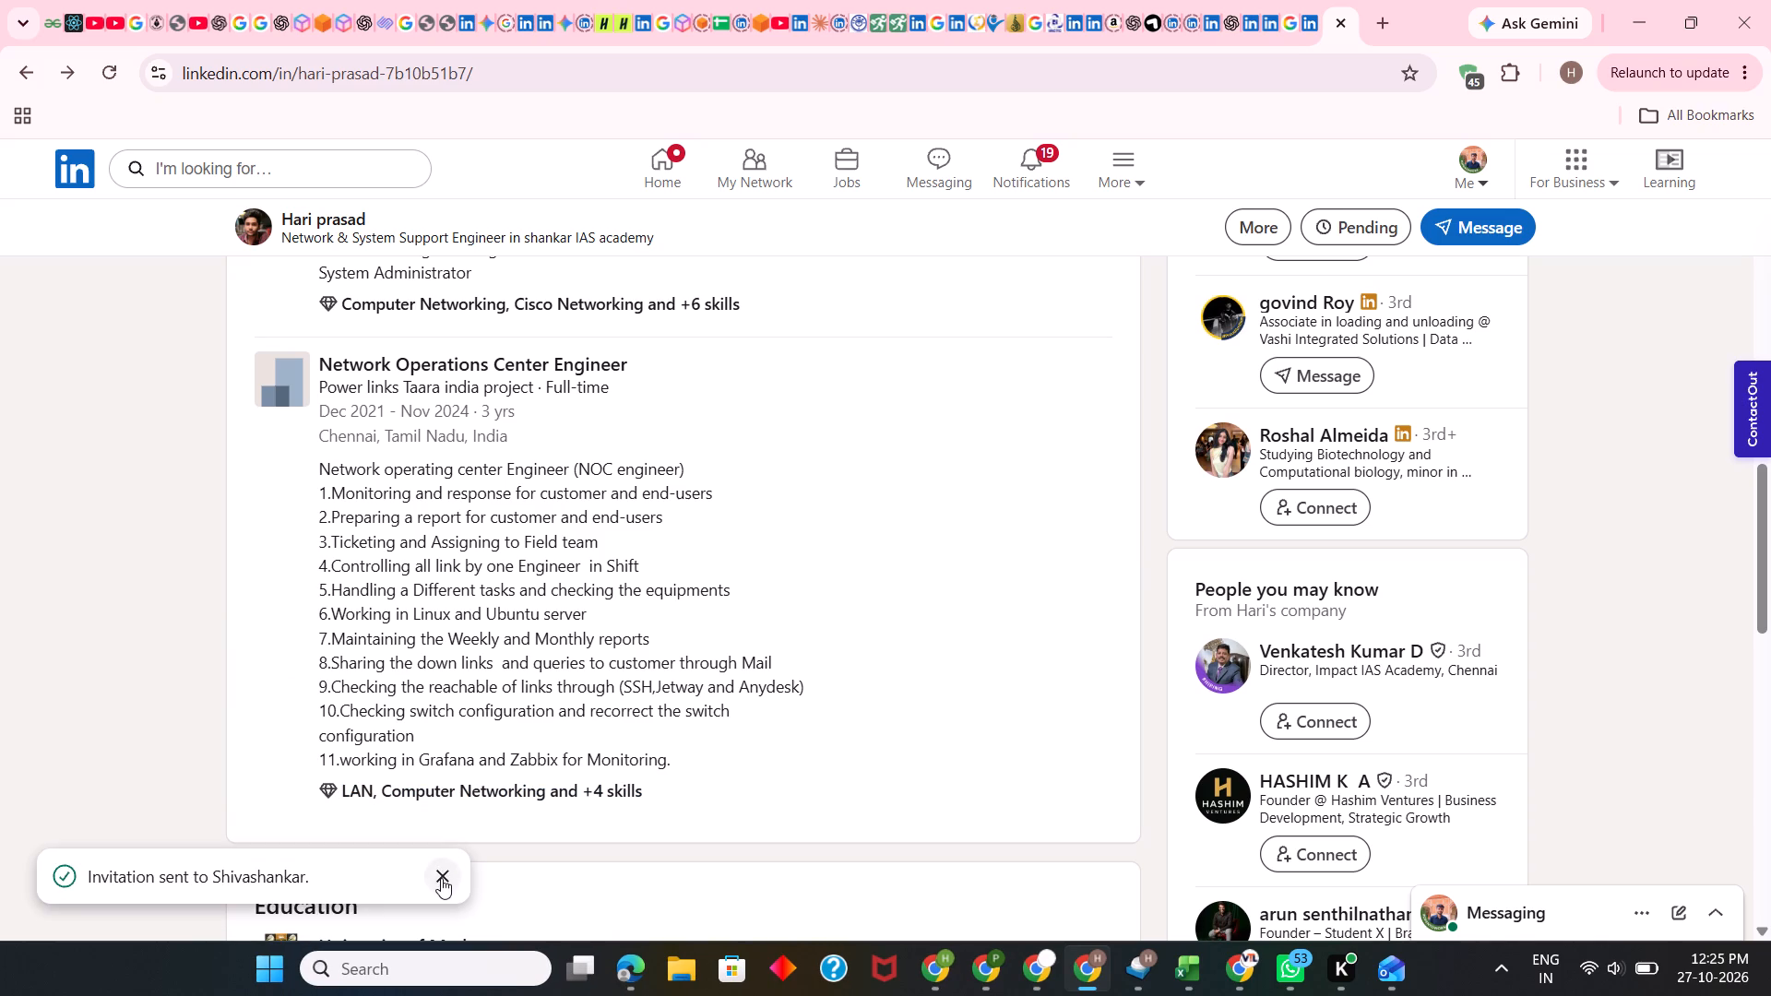
left_click(441, 878)
scroll(441, 878, "down", 4)
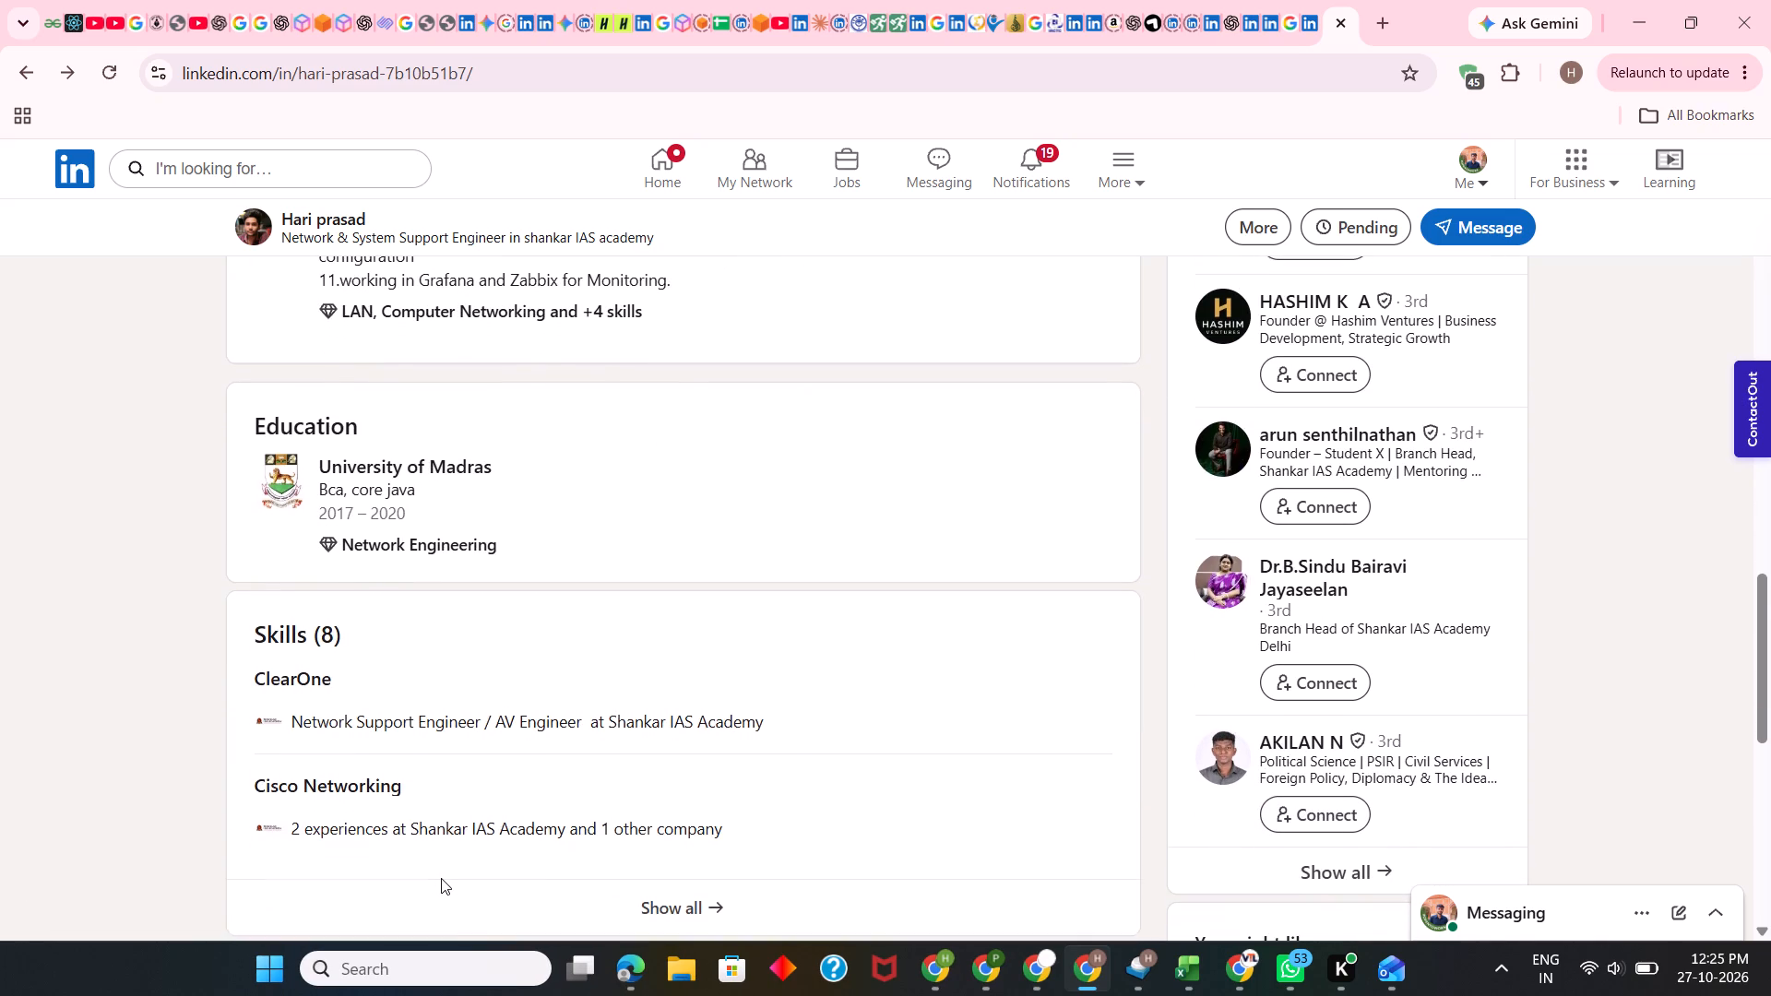
scroll(441, 878, "down", 3)
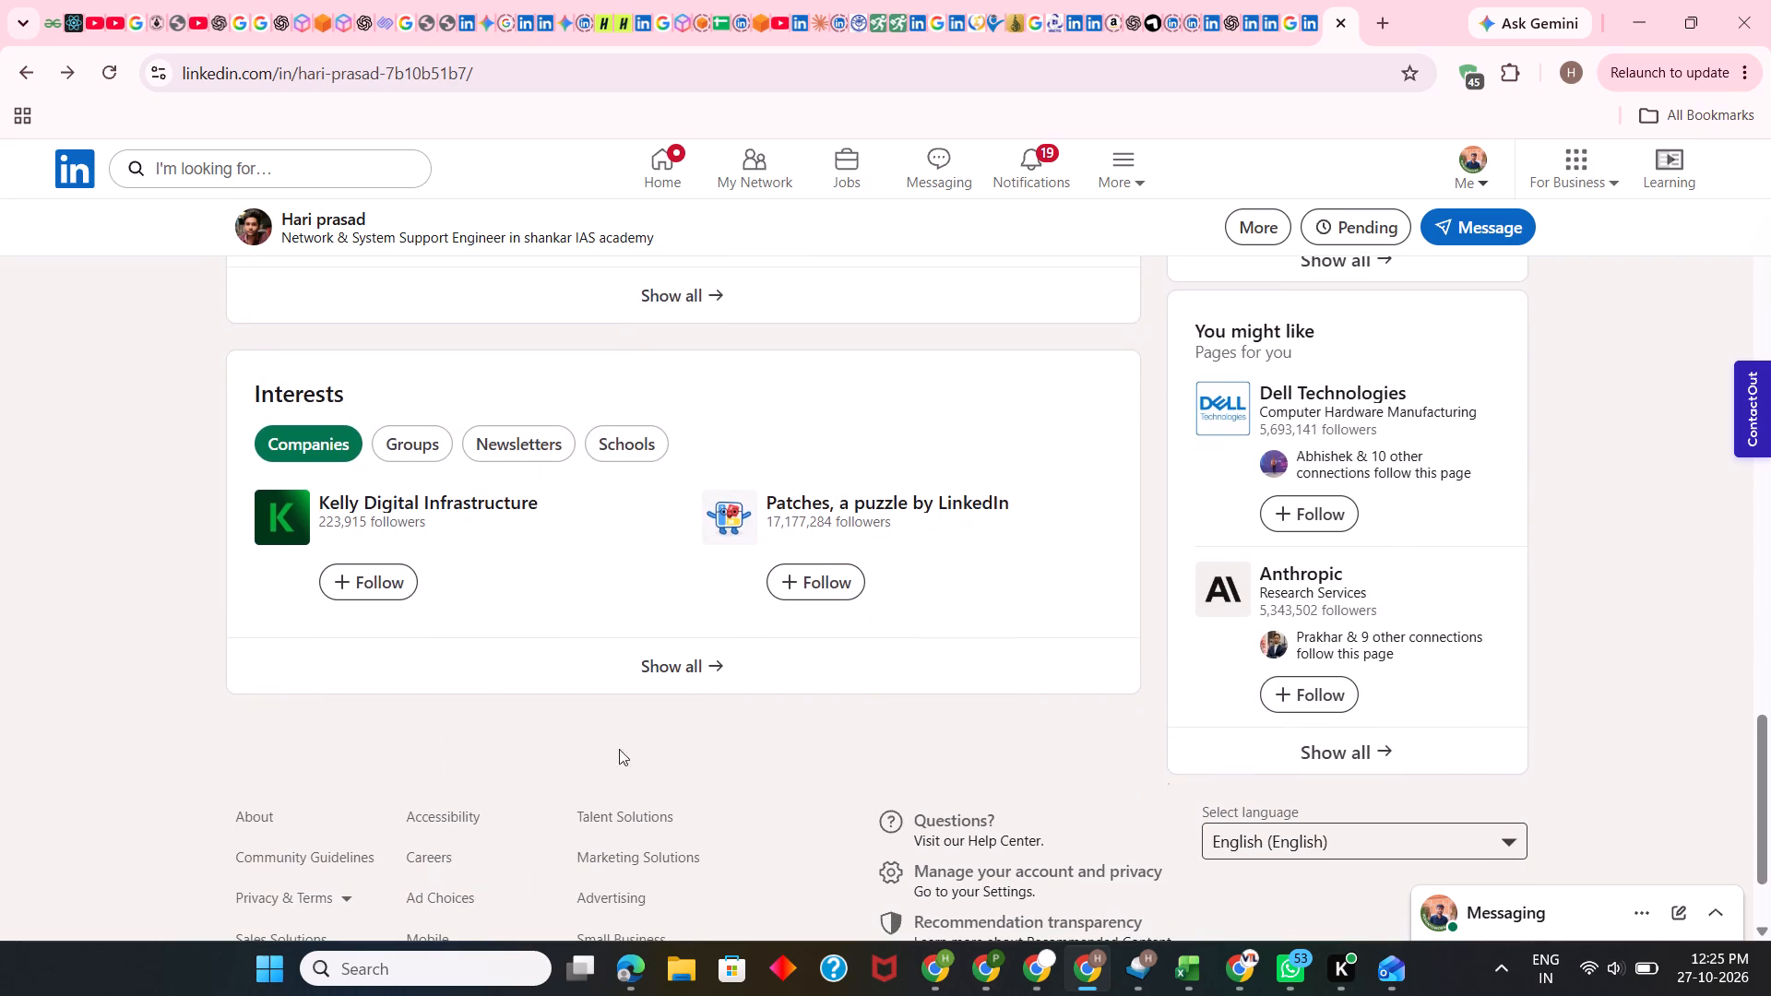
Switch to the AWS Leads Sheet and examine the company details, contacts, follow-up status and call remarks of the Ed Tech leads.
left_click(1244, 966)
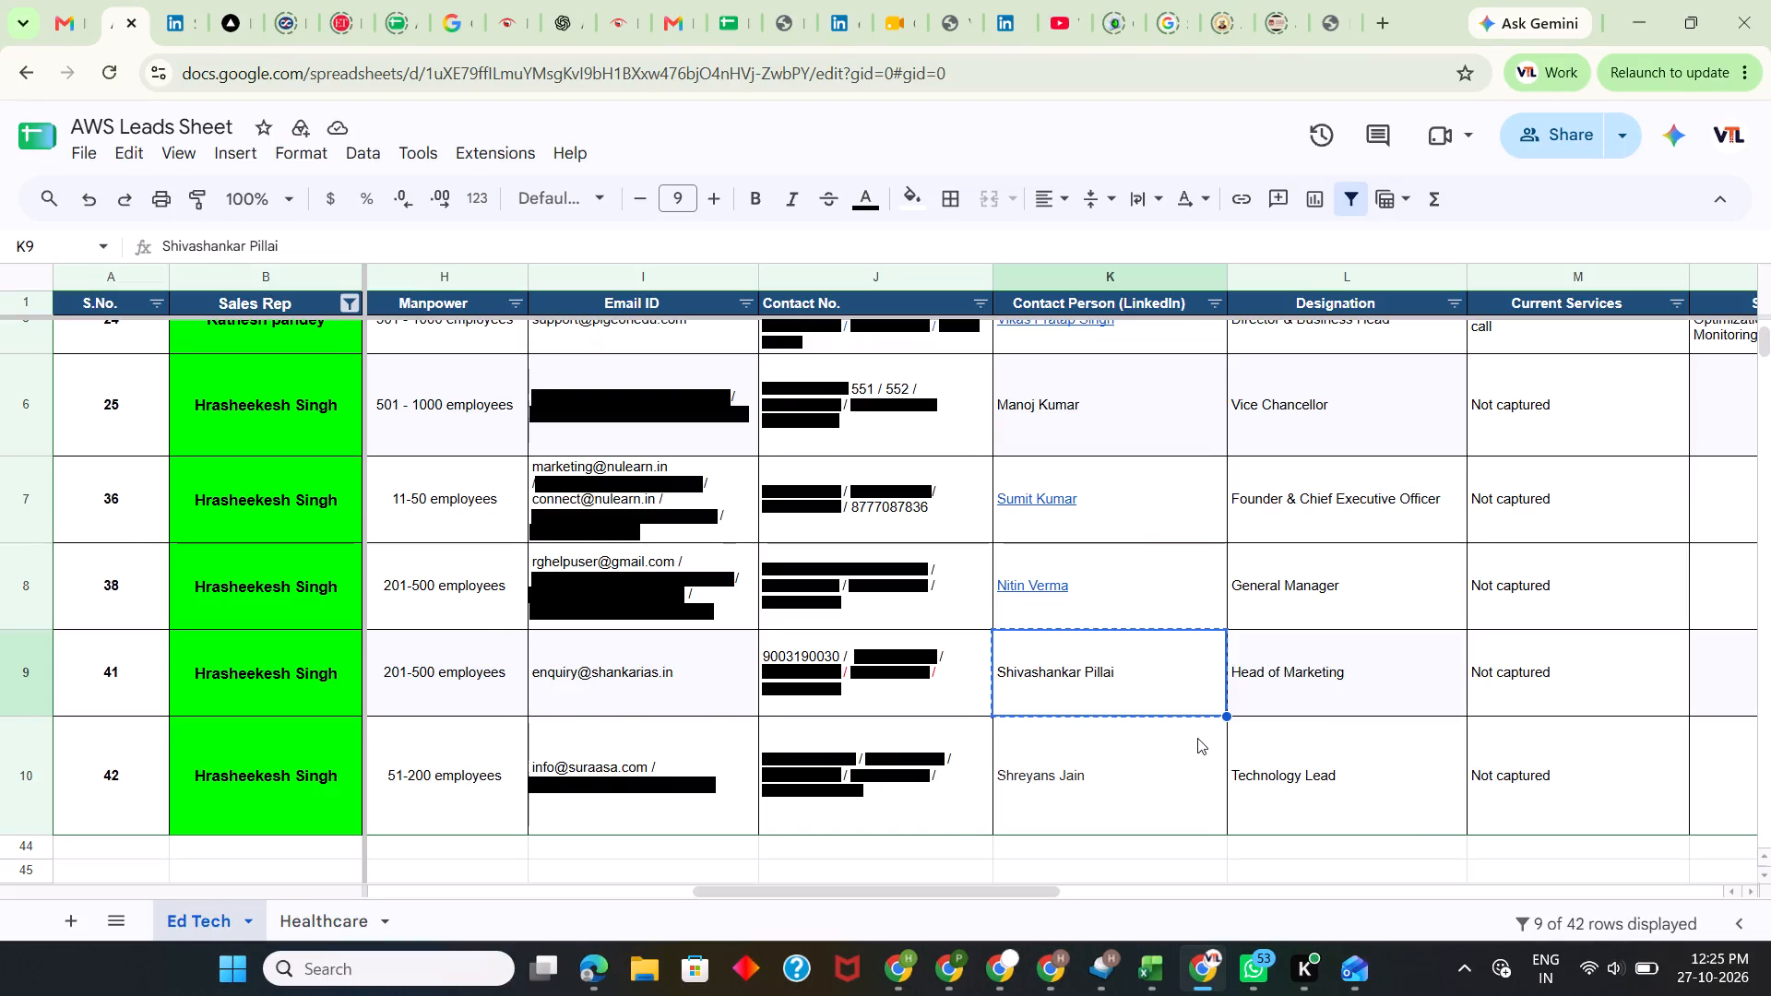
scroll(1197, 738, "left", 4)
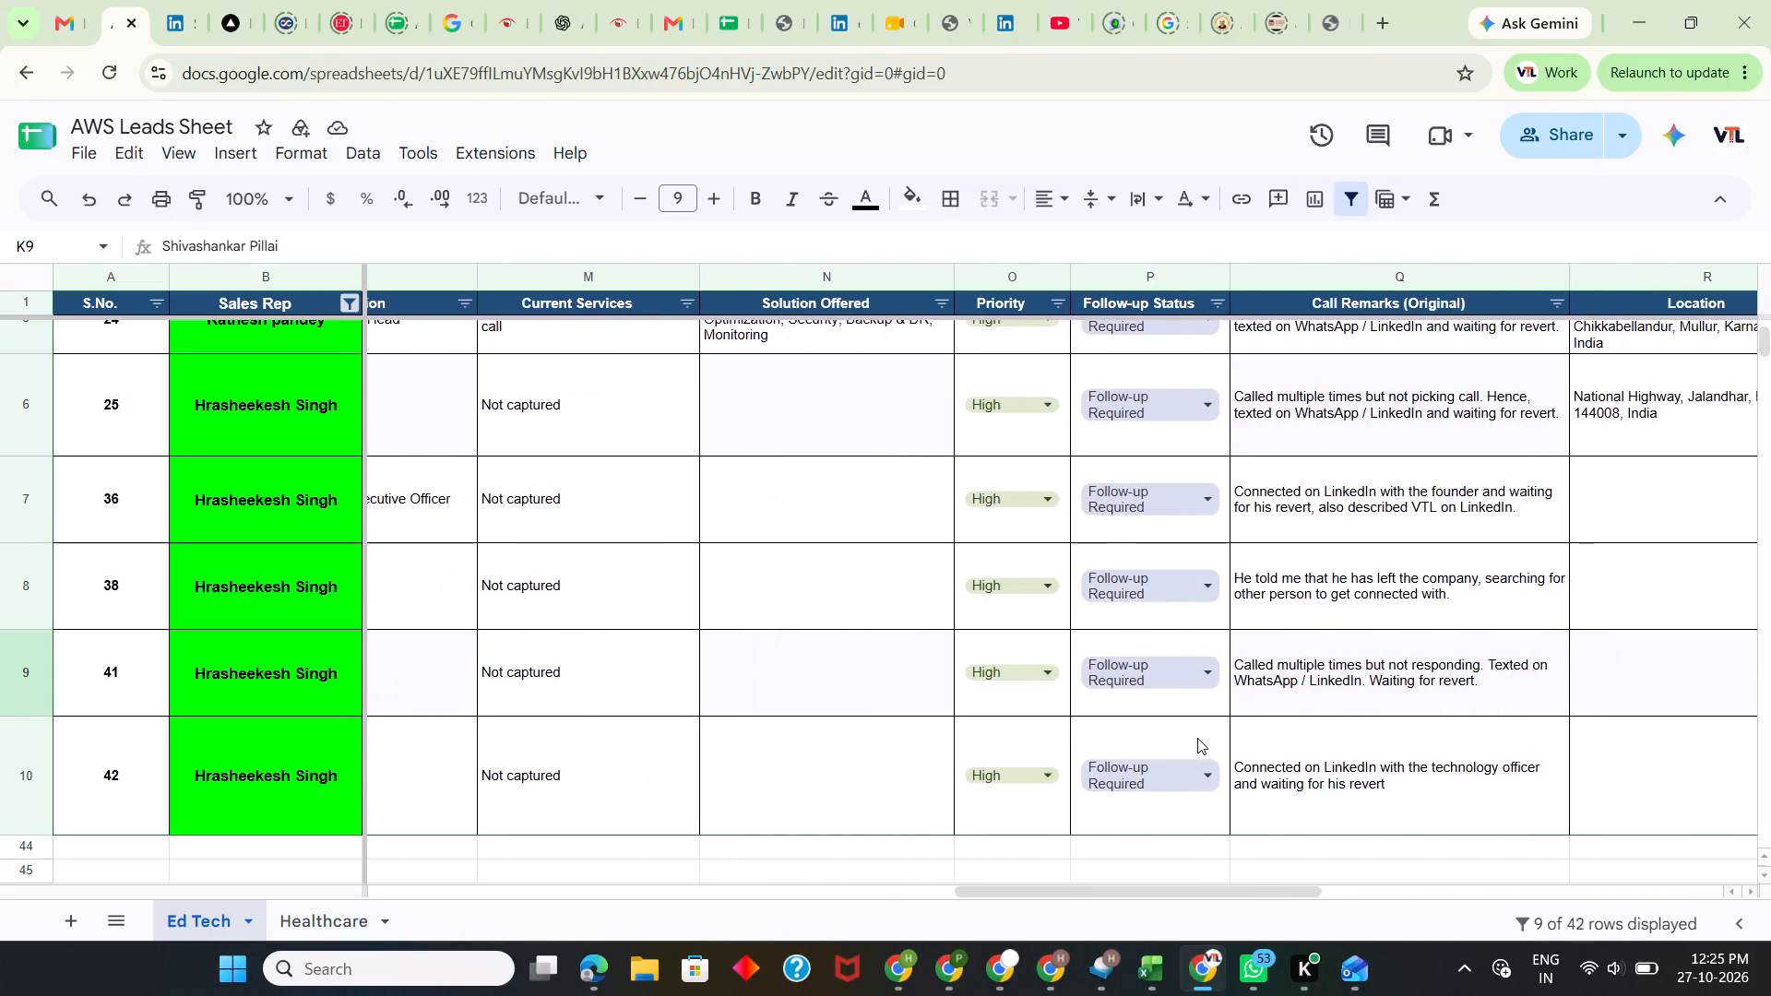
scroll(1197, 738, "right", 7)
scroll(1197, 738, "left", 3)
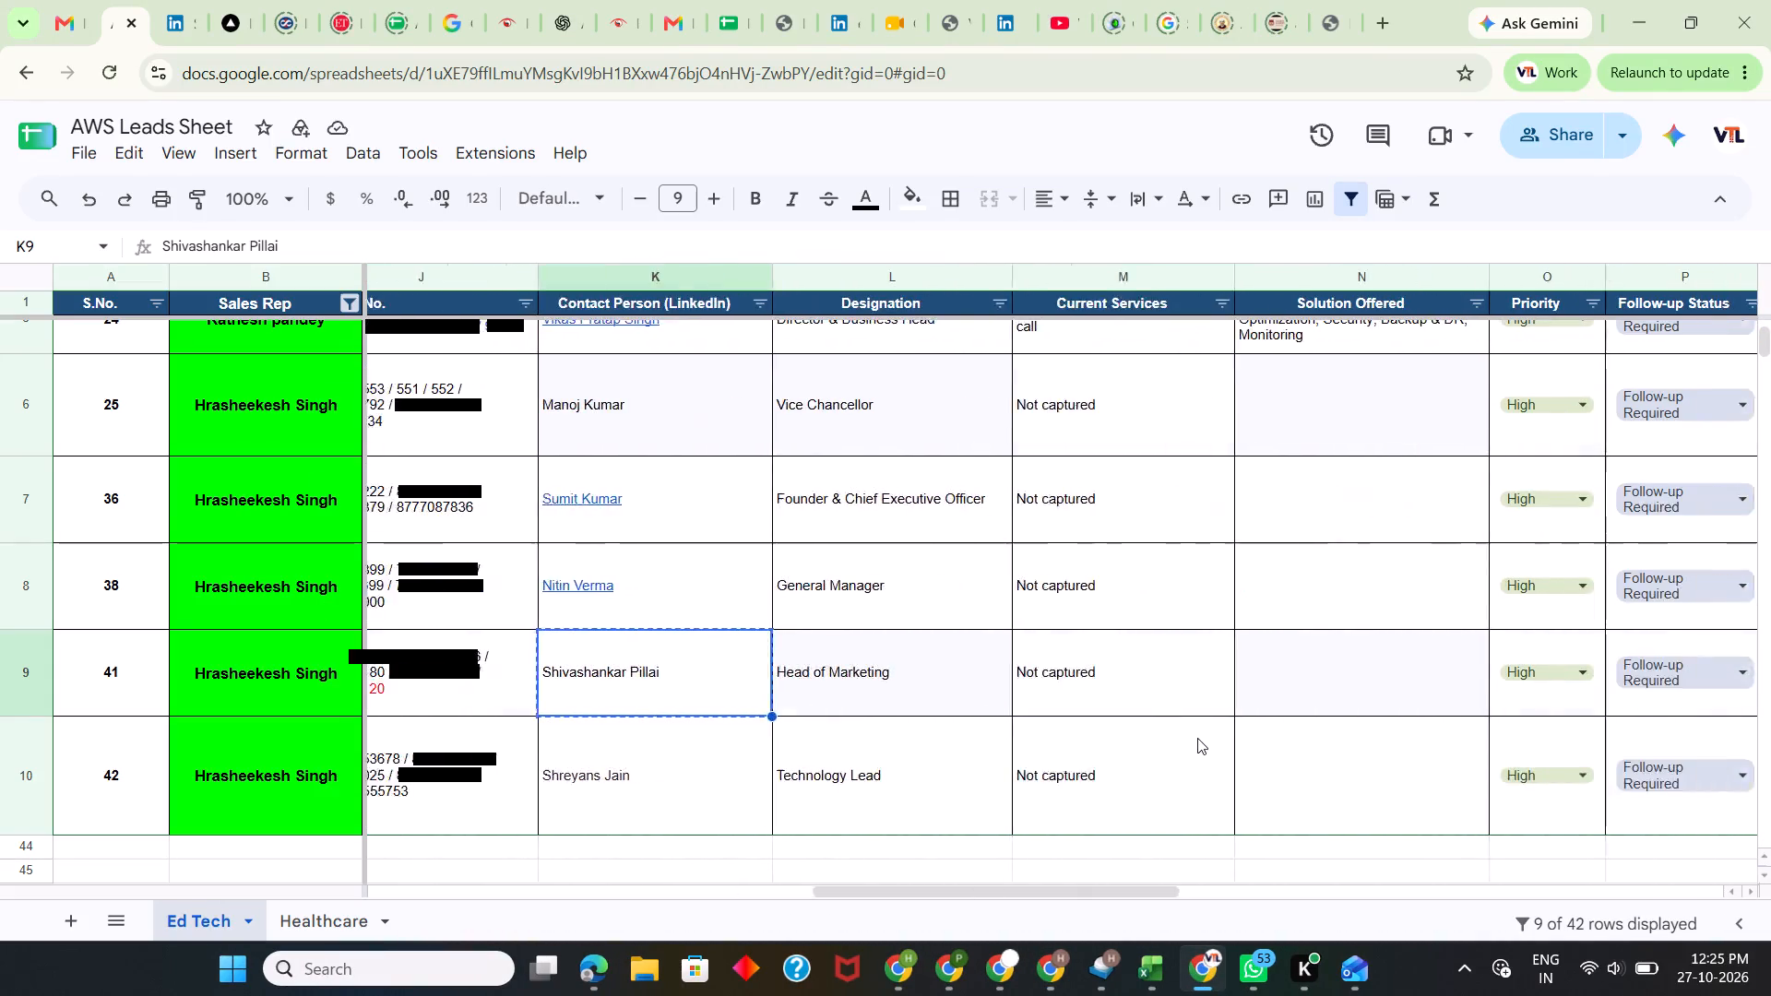
scroll(1197, 738, "right", 2)
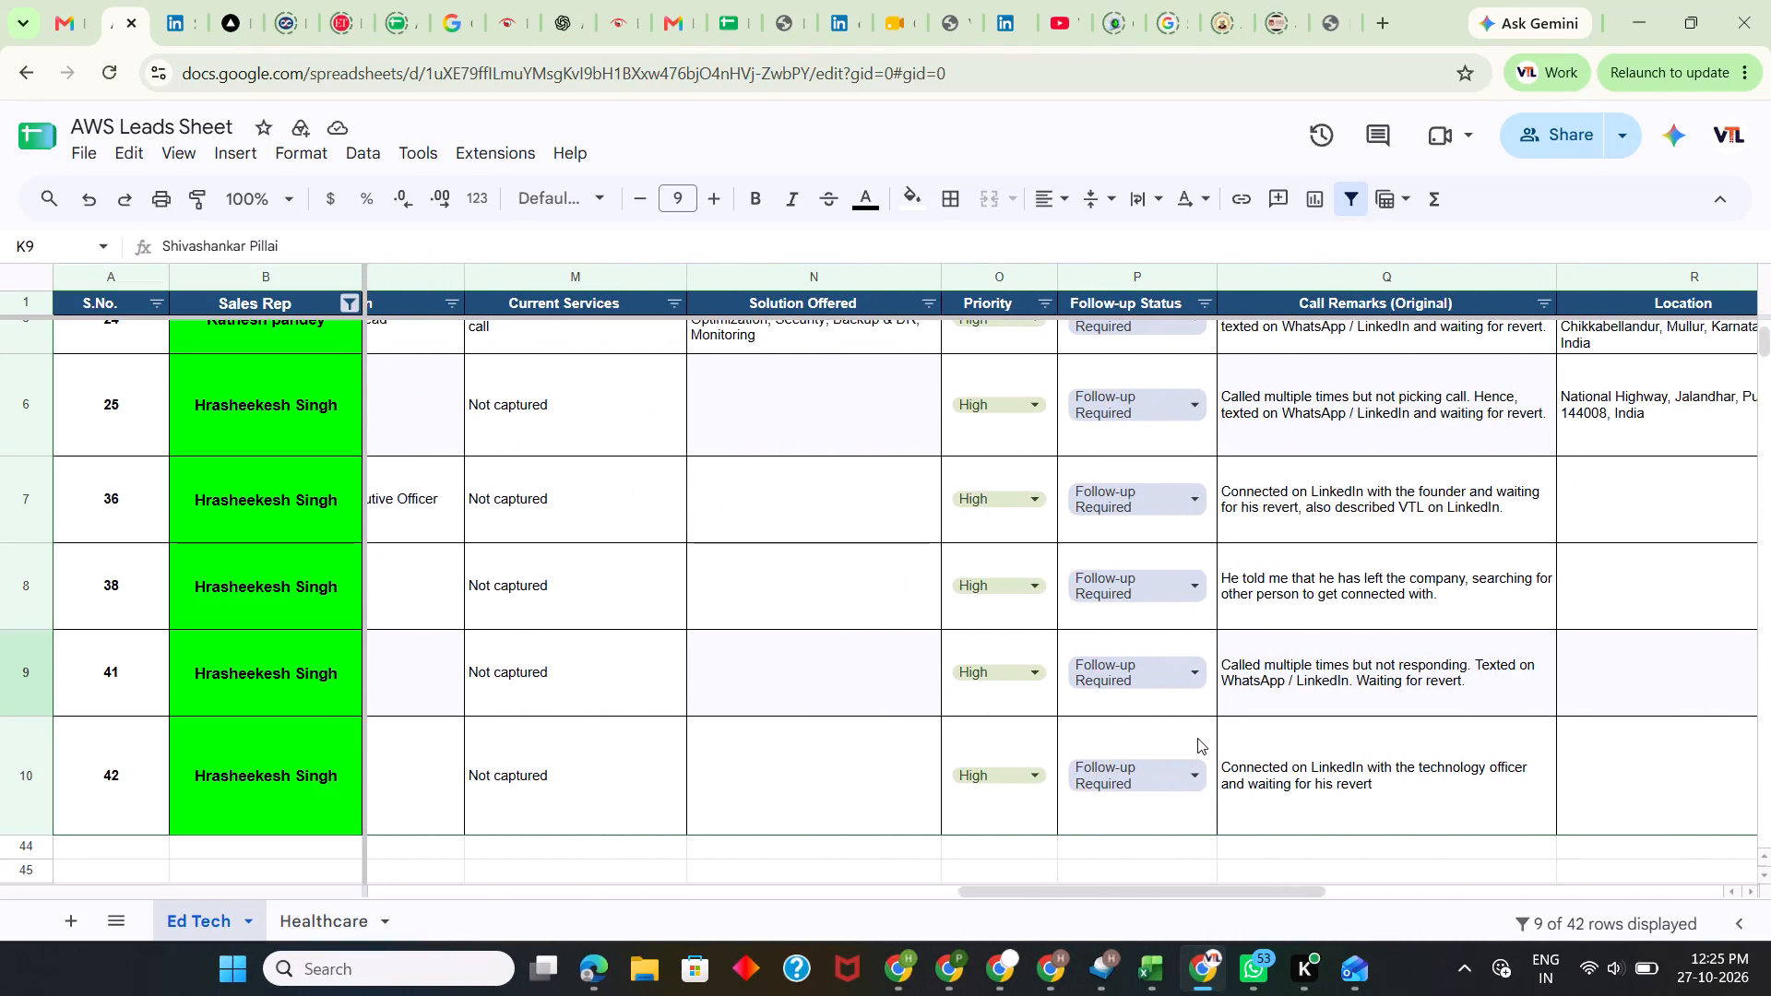
scroll(1197, 738, "right", 2)
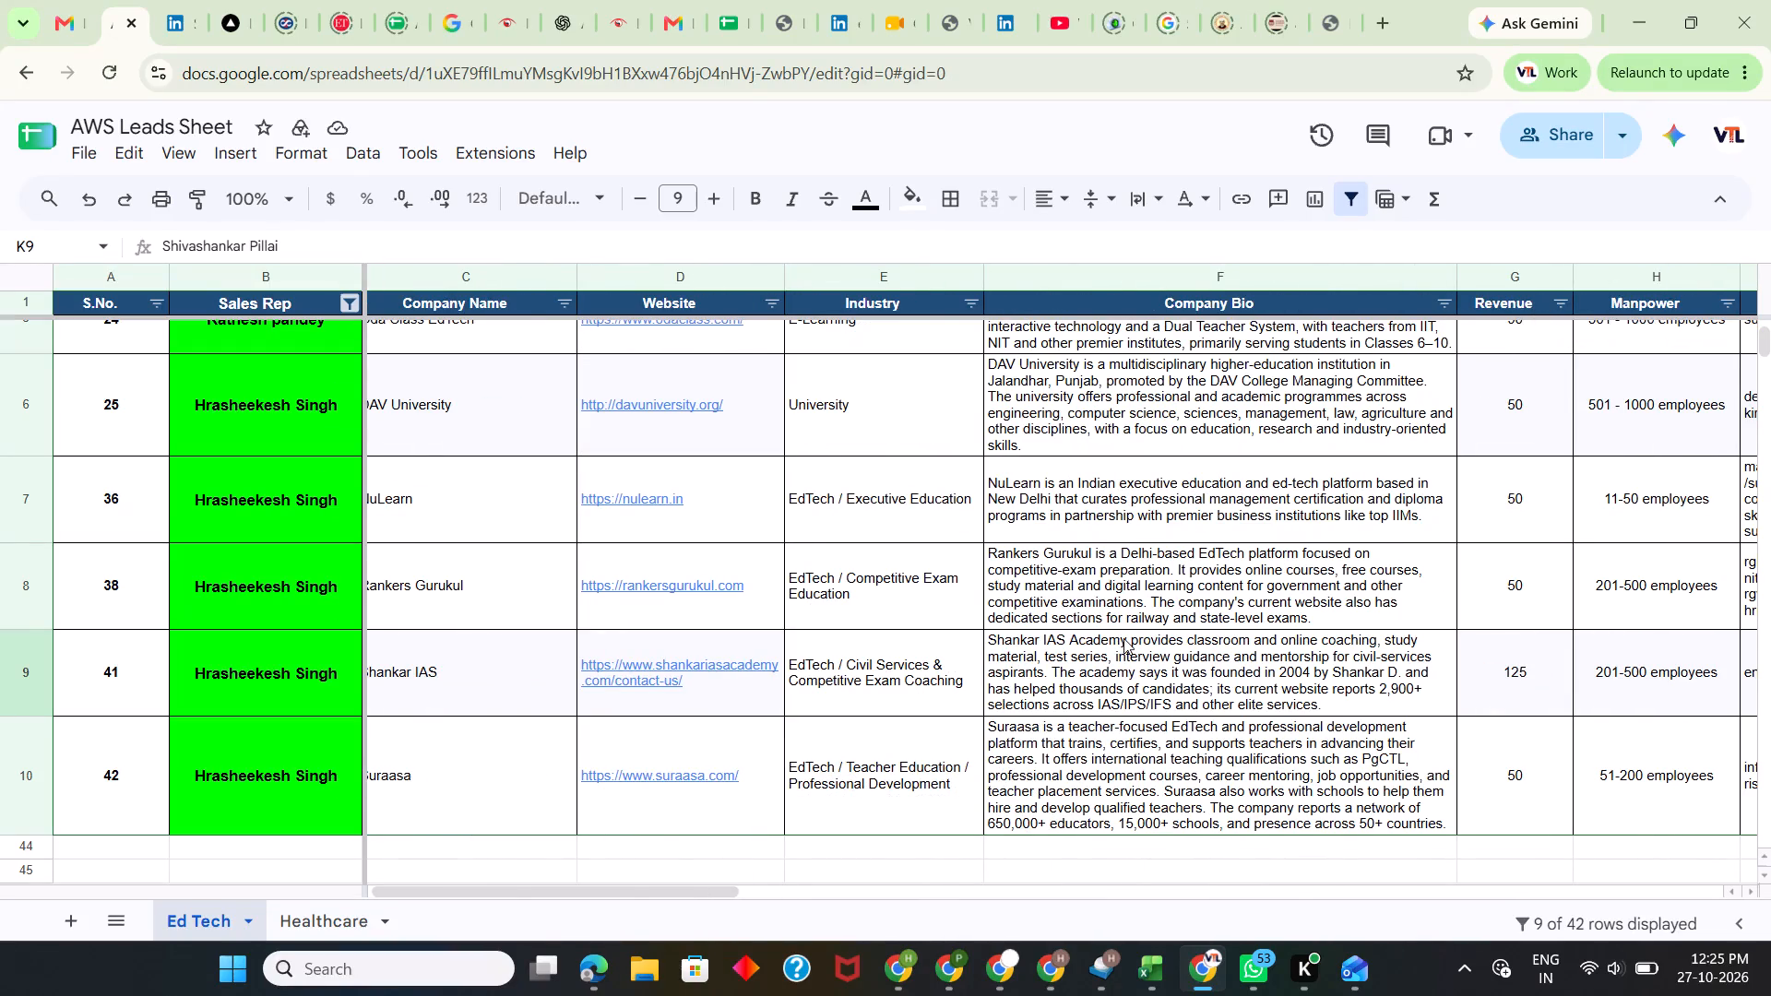
scroll(1123, 638, "left", 12)
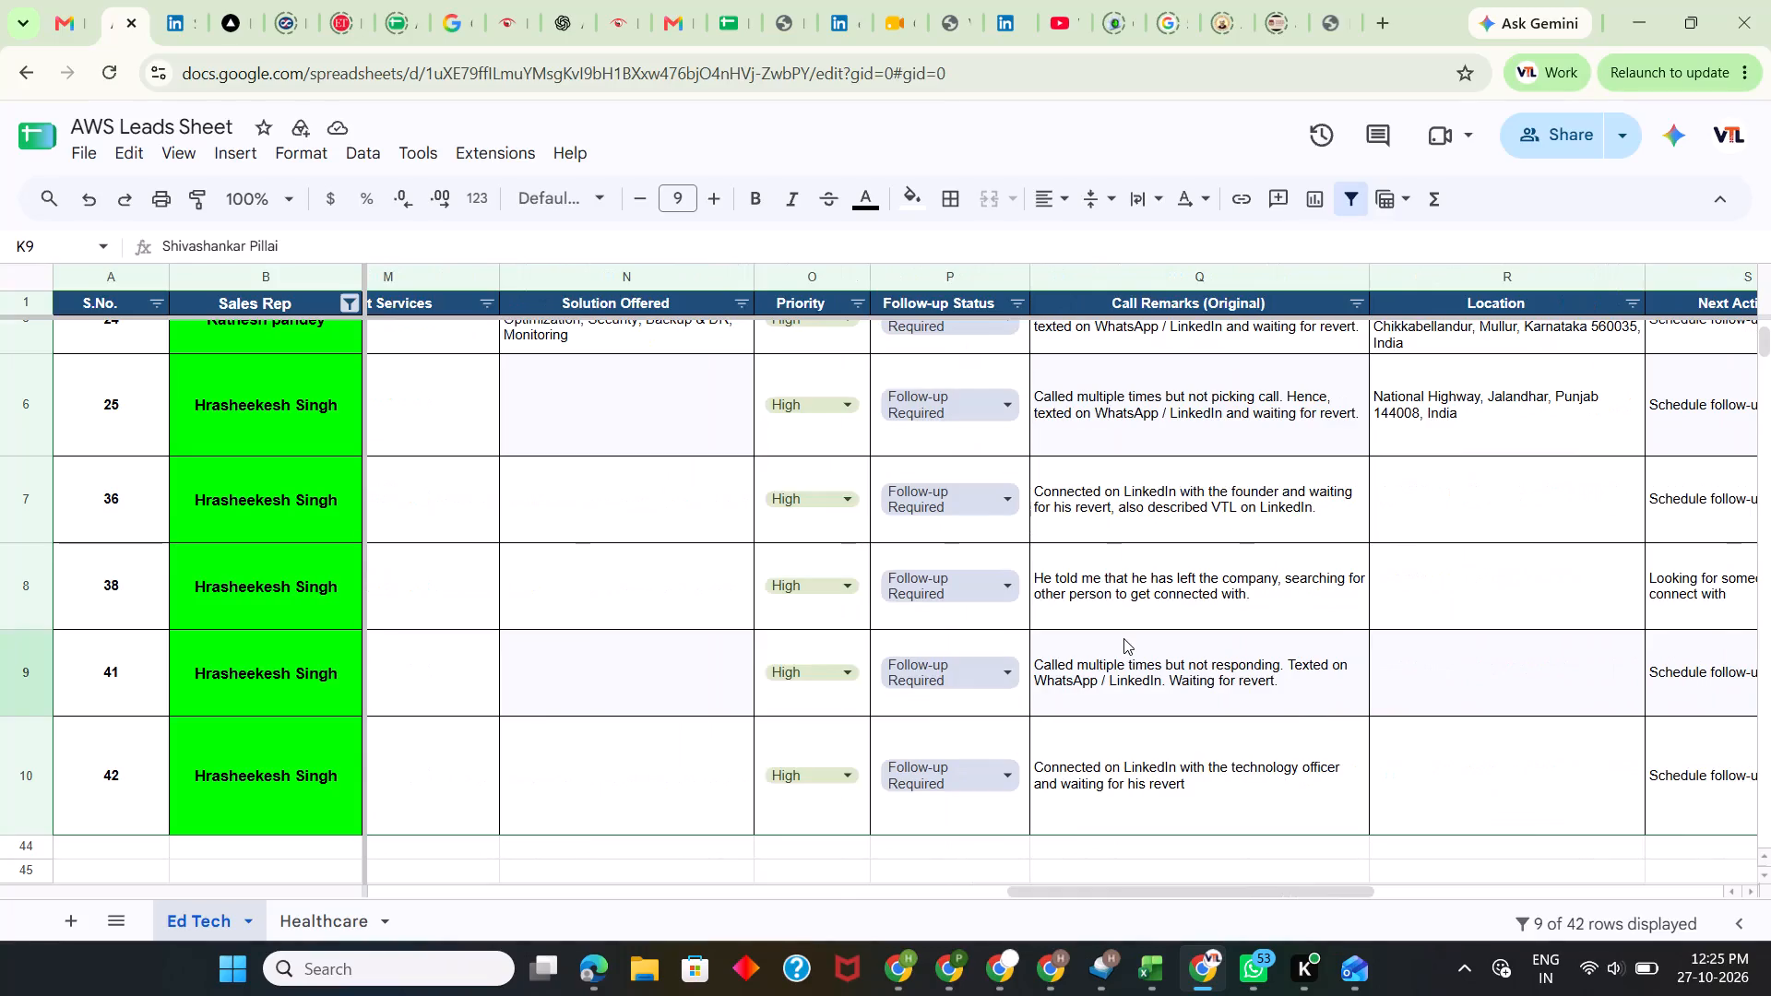
left_click(1228, 473)
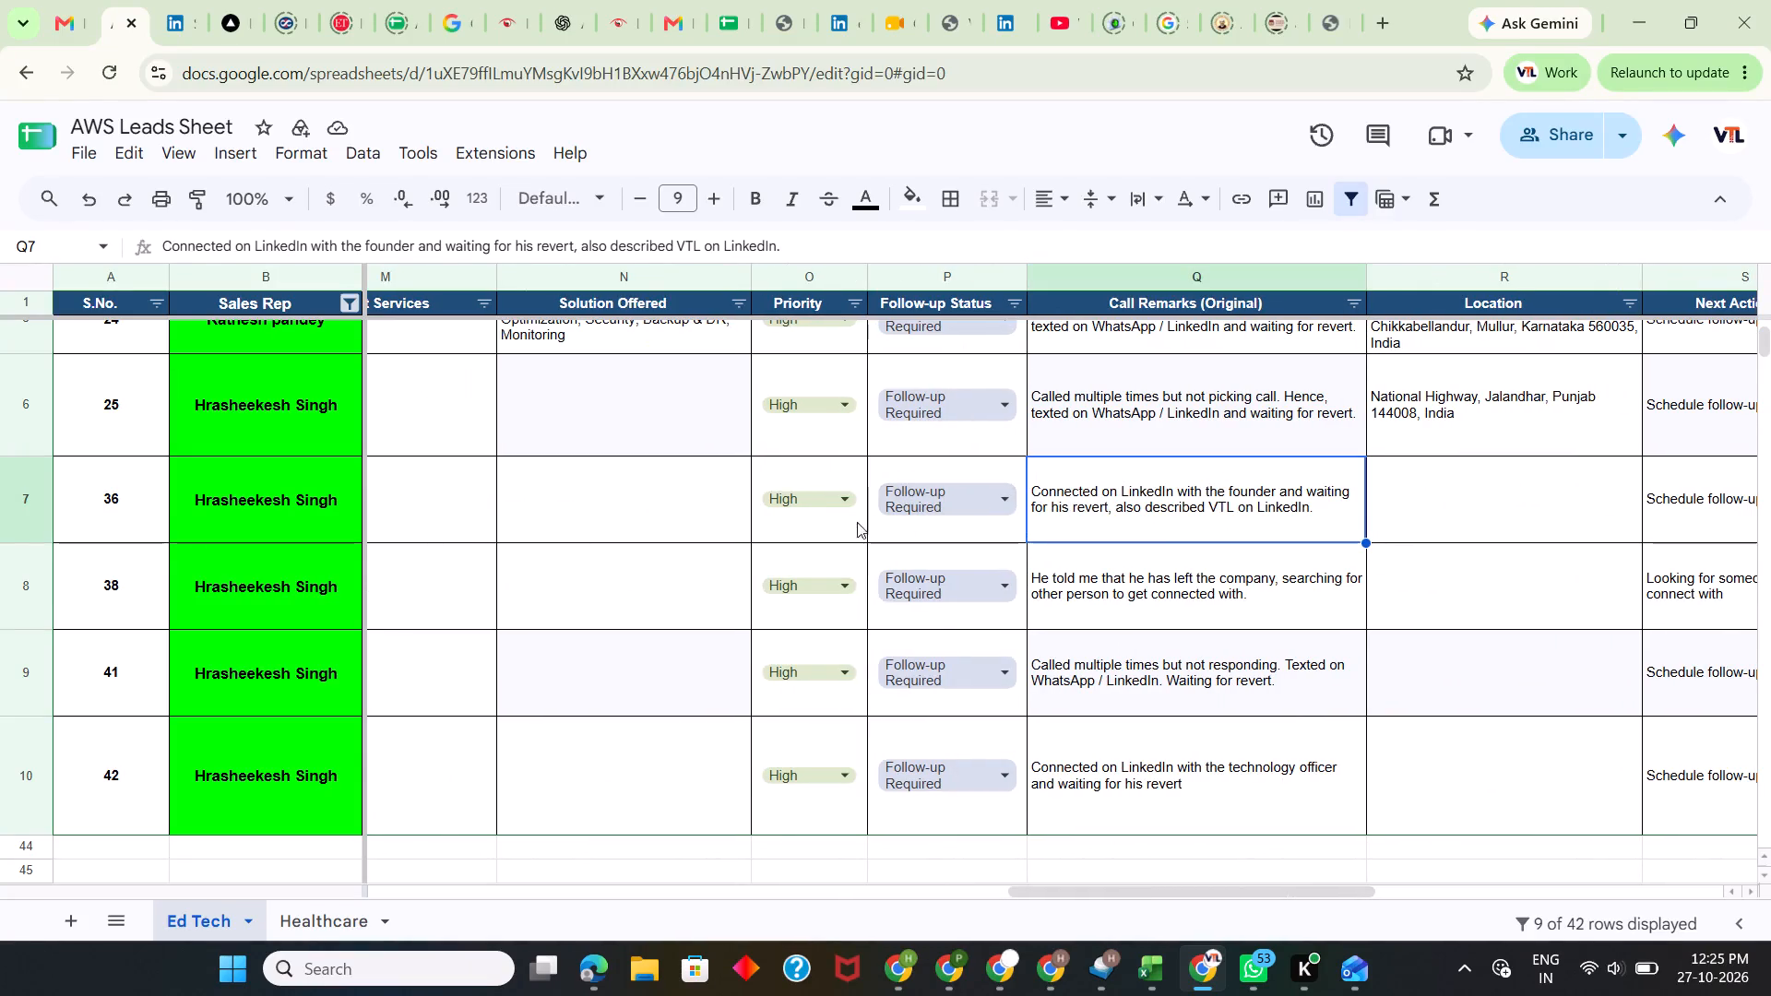
scroll(850, 522, "right", 5)
scroll(850, 522, "left", 5)
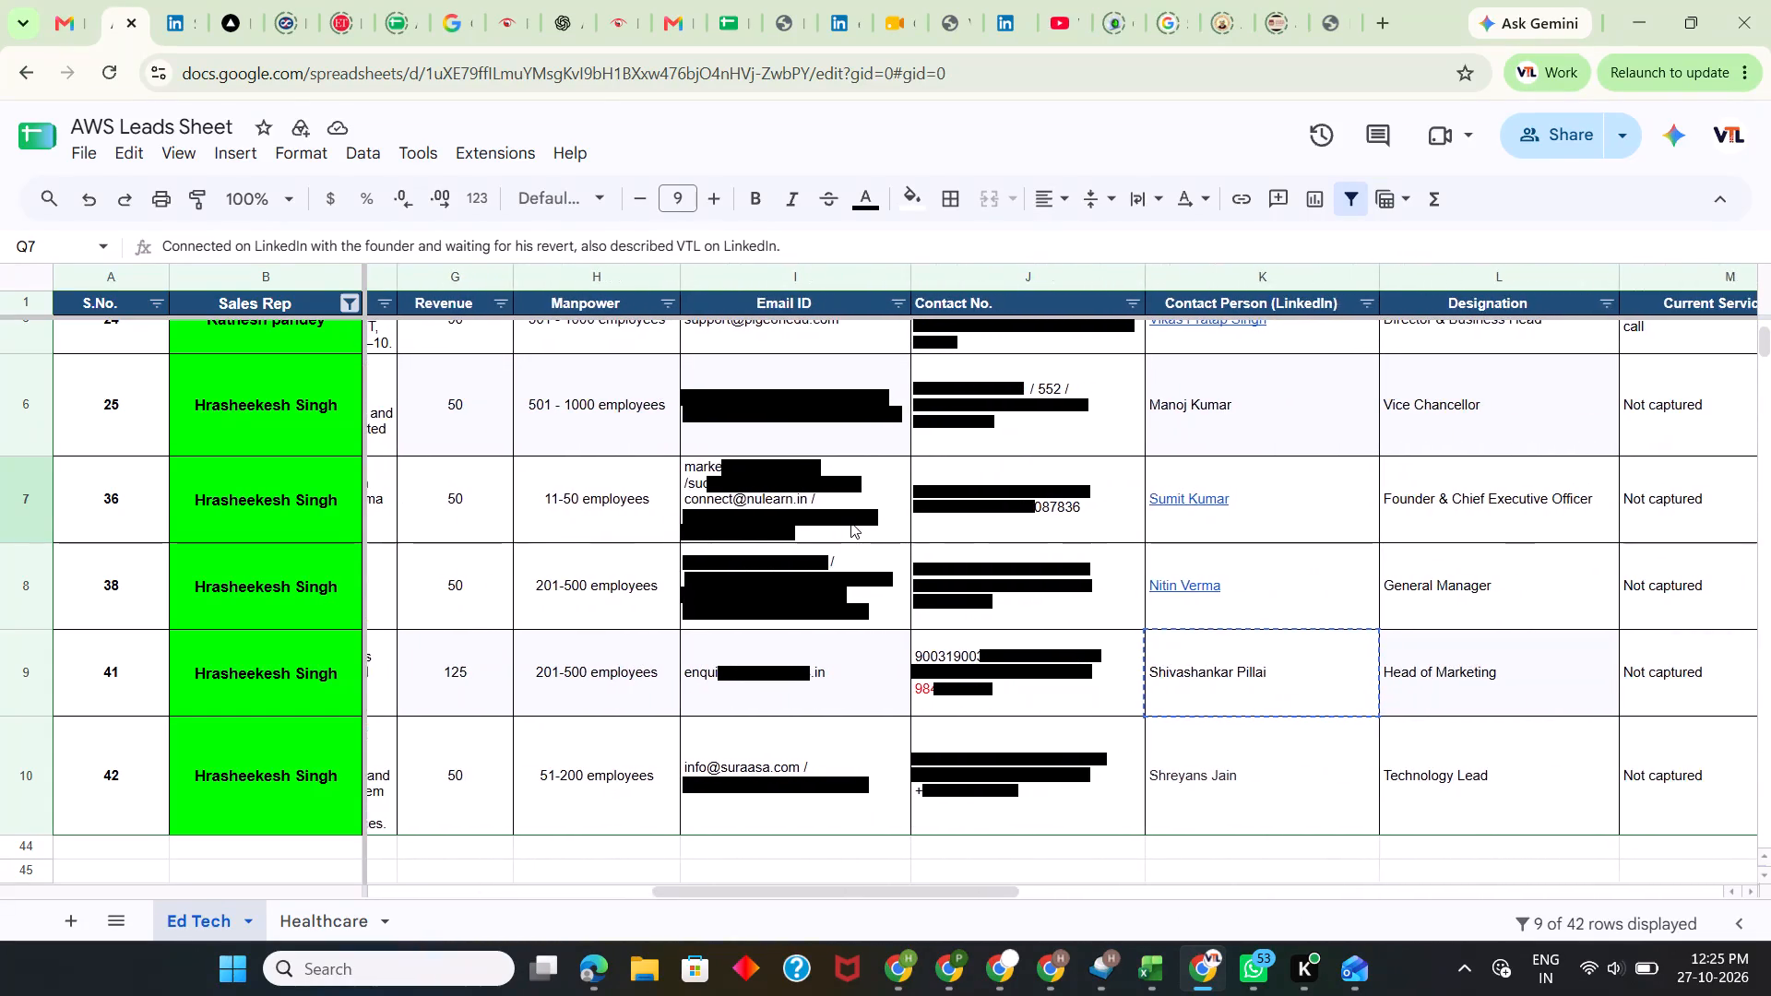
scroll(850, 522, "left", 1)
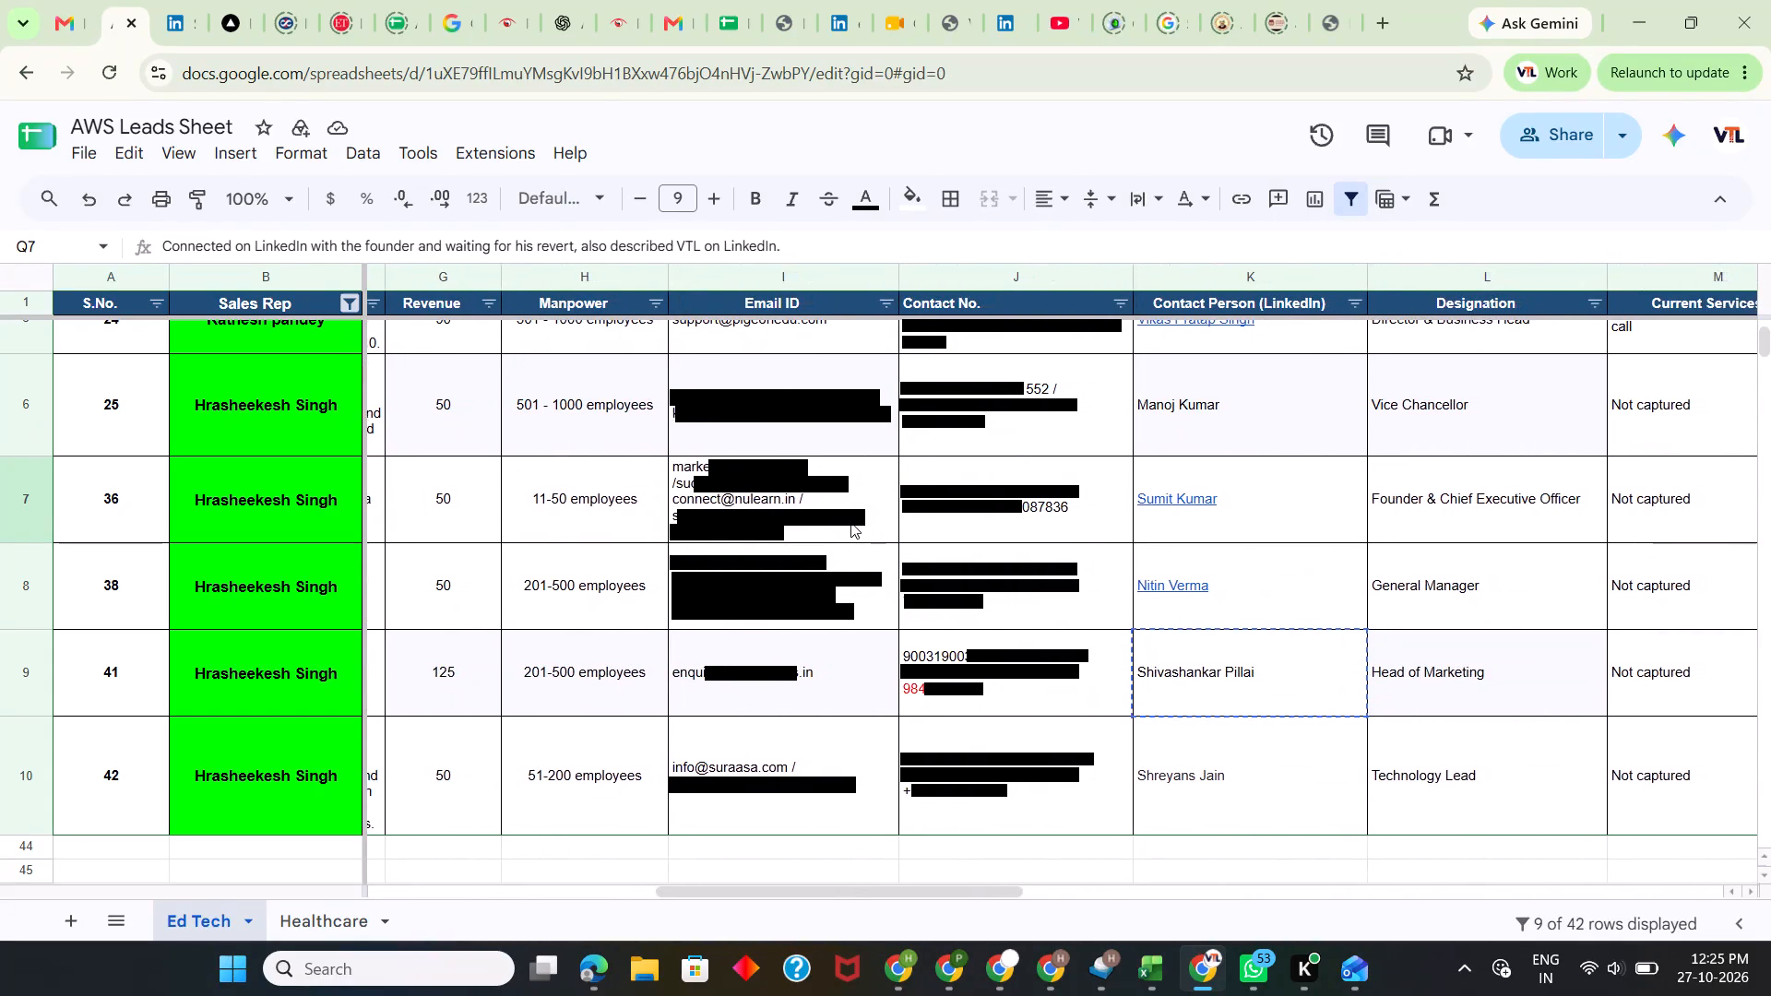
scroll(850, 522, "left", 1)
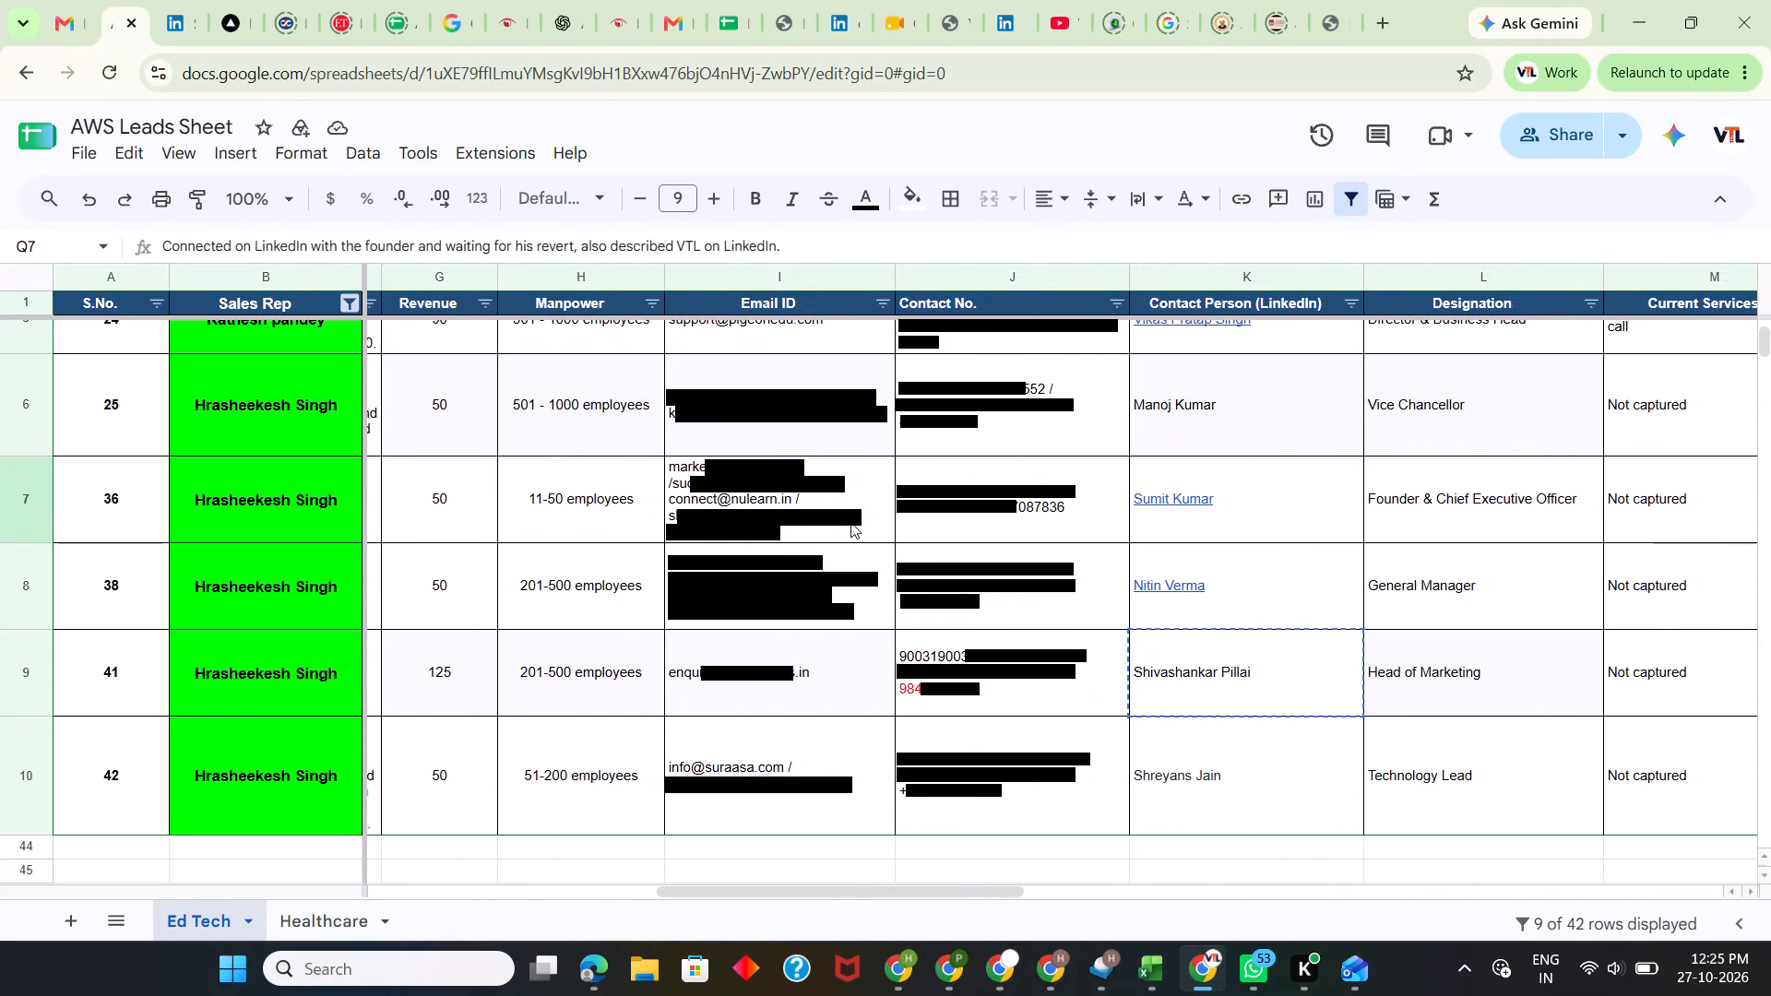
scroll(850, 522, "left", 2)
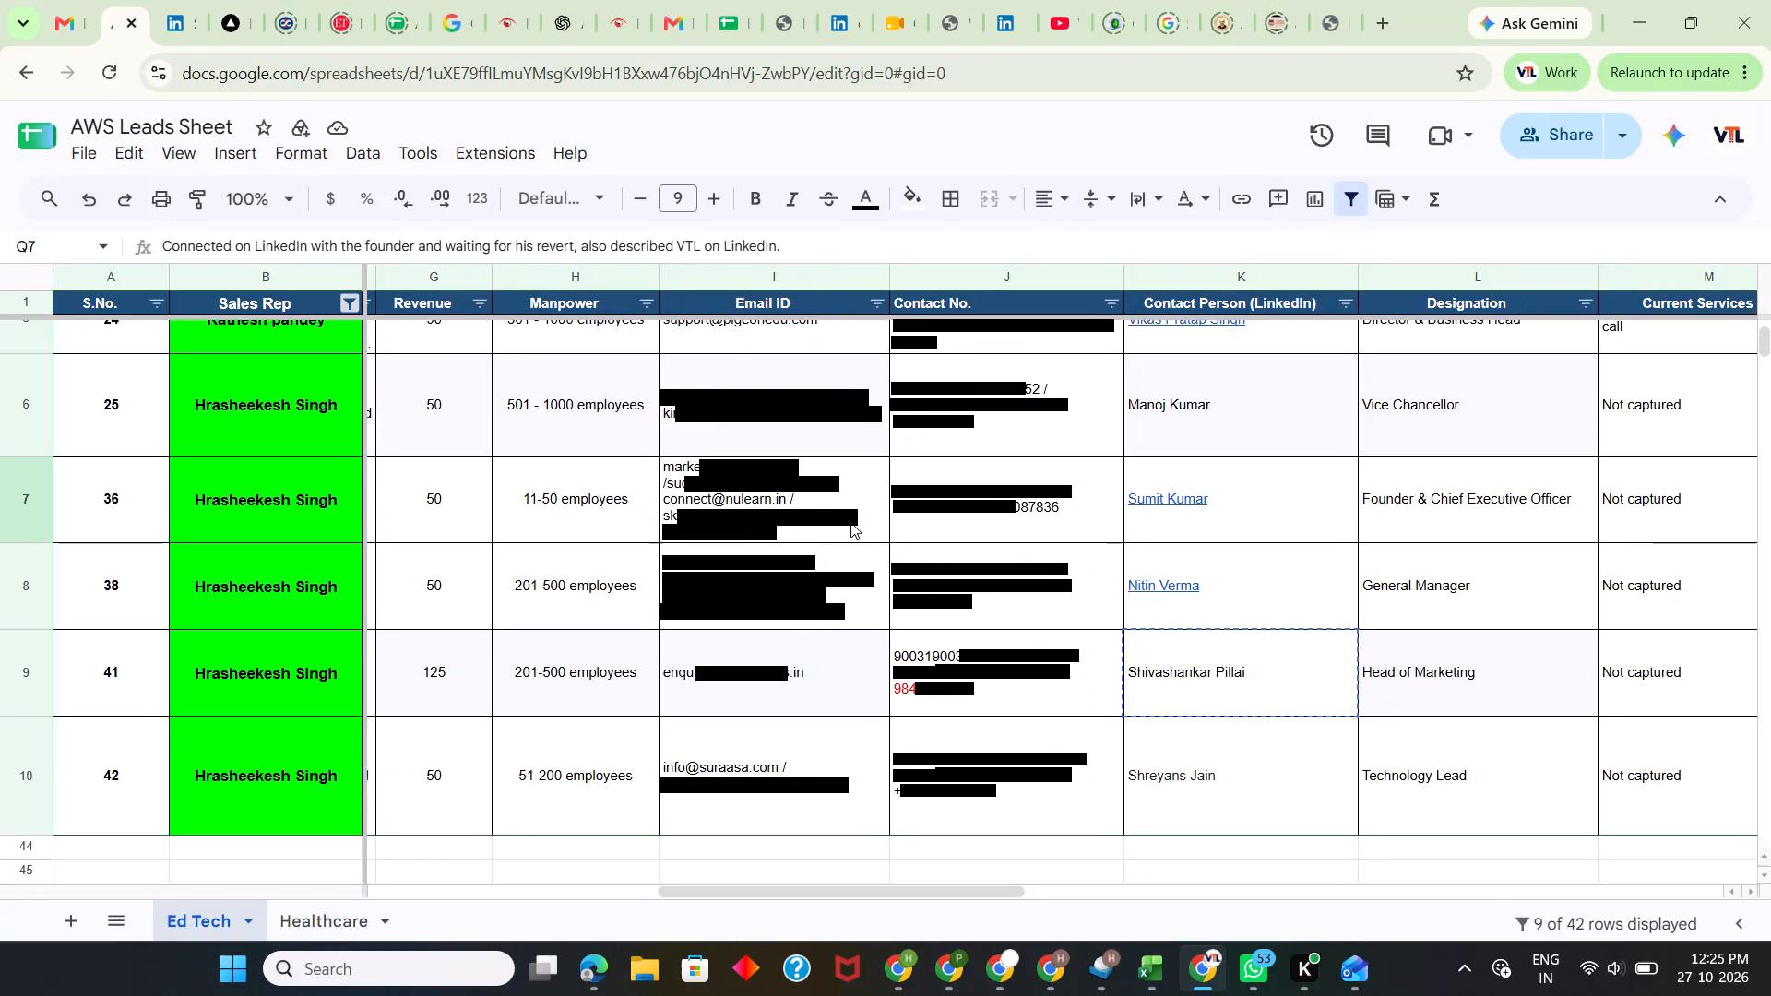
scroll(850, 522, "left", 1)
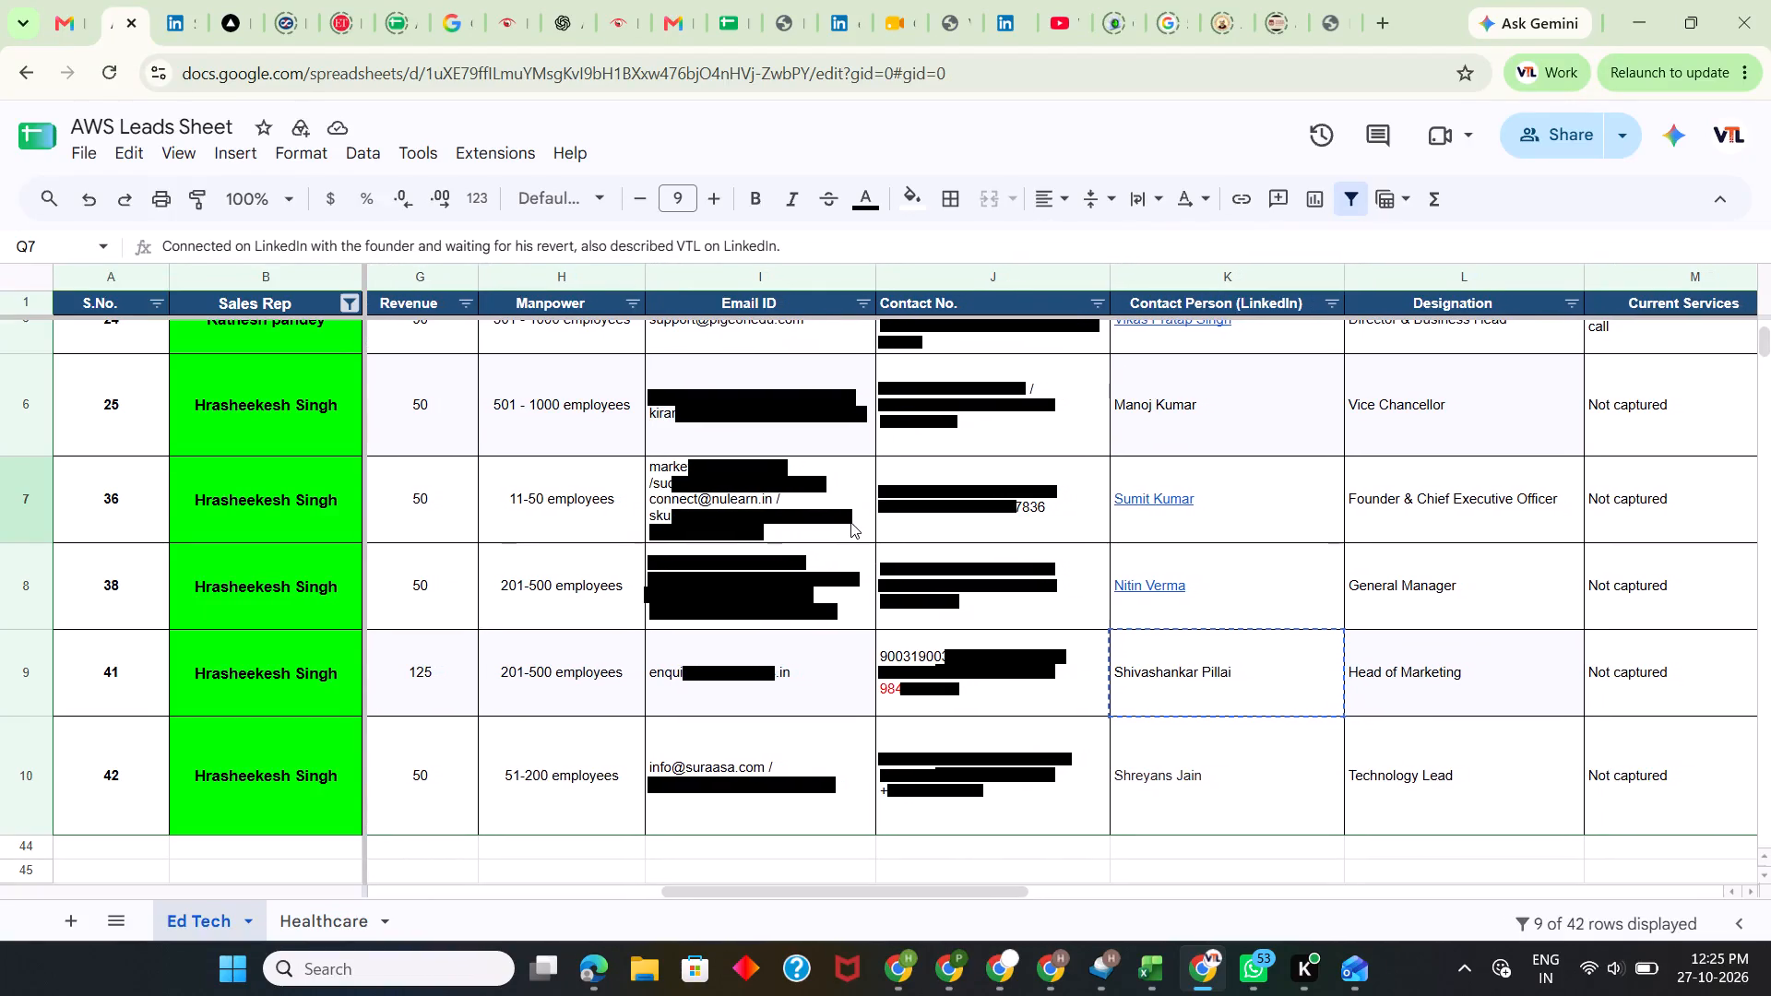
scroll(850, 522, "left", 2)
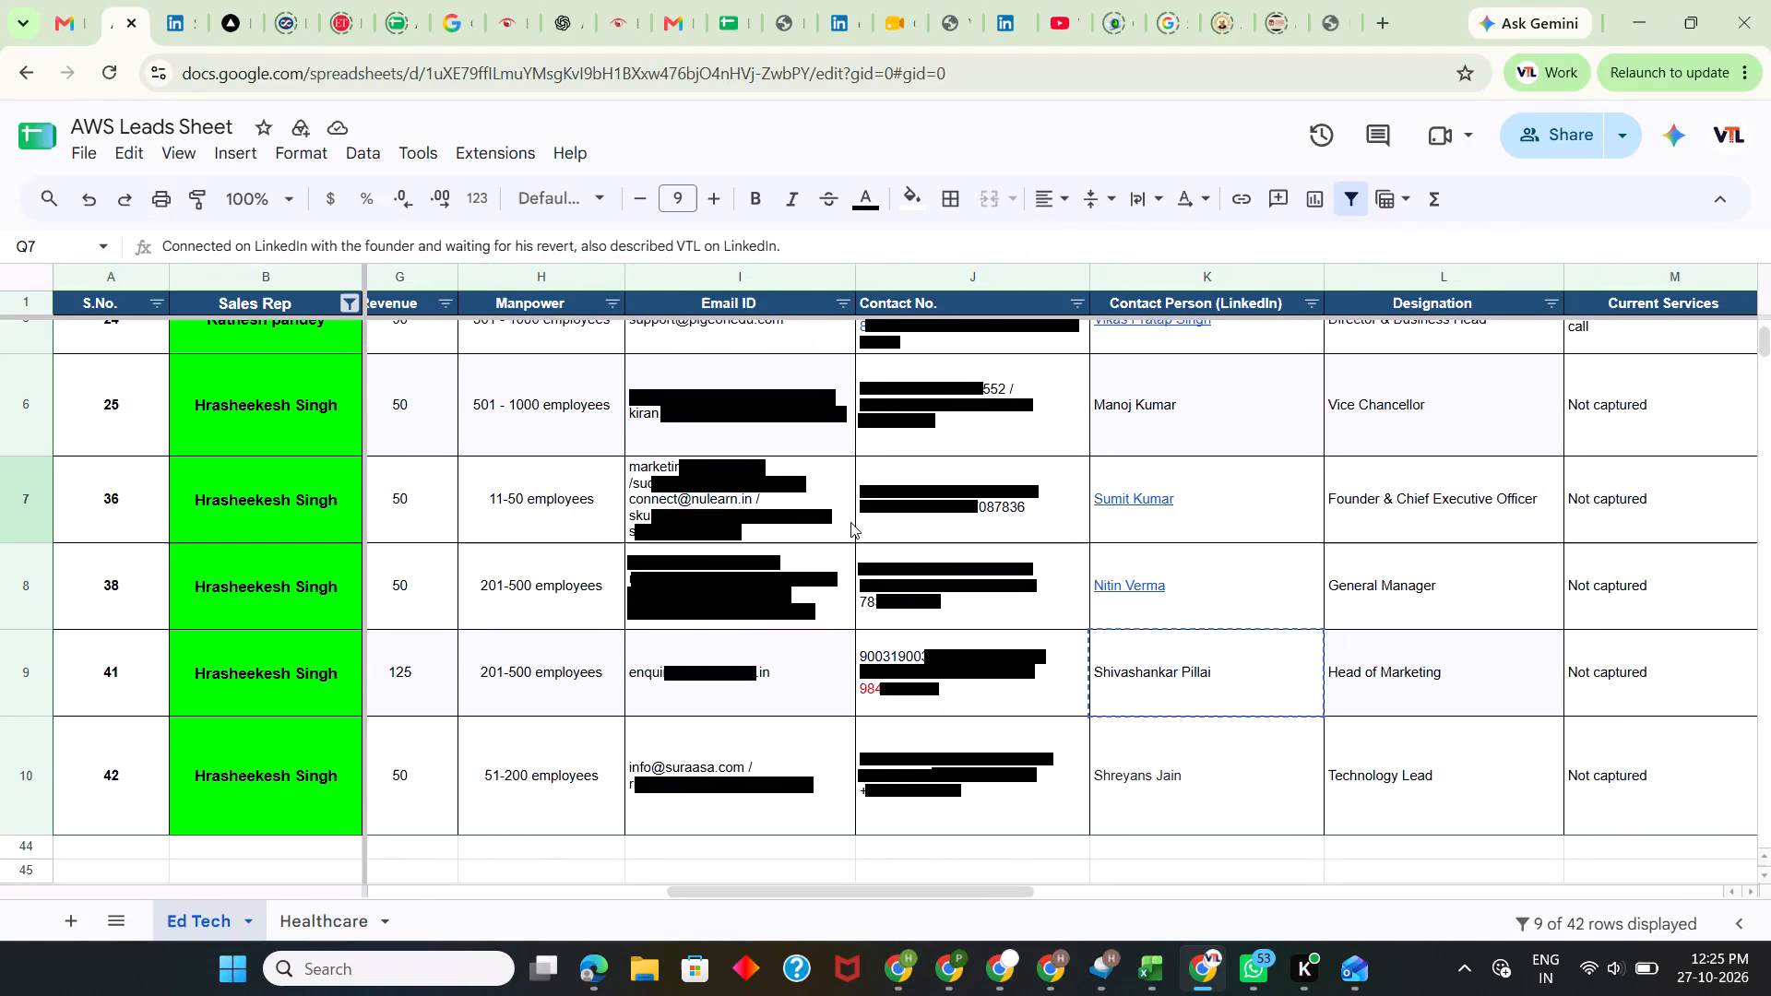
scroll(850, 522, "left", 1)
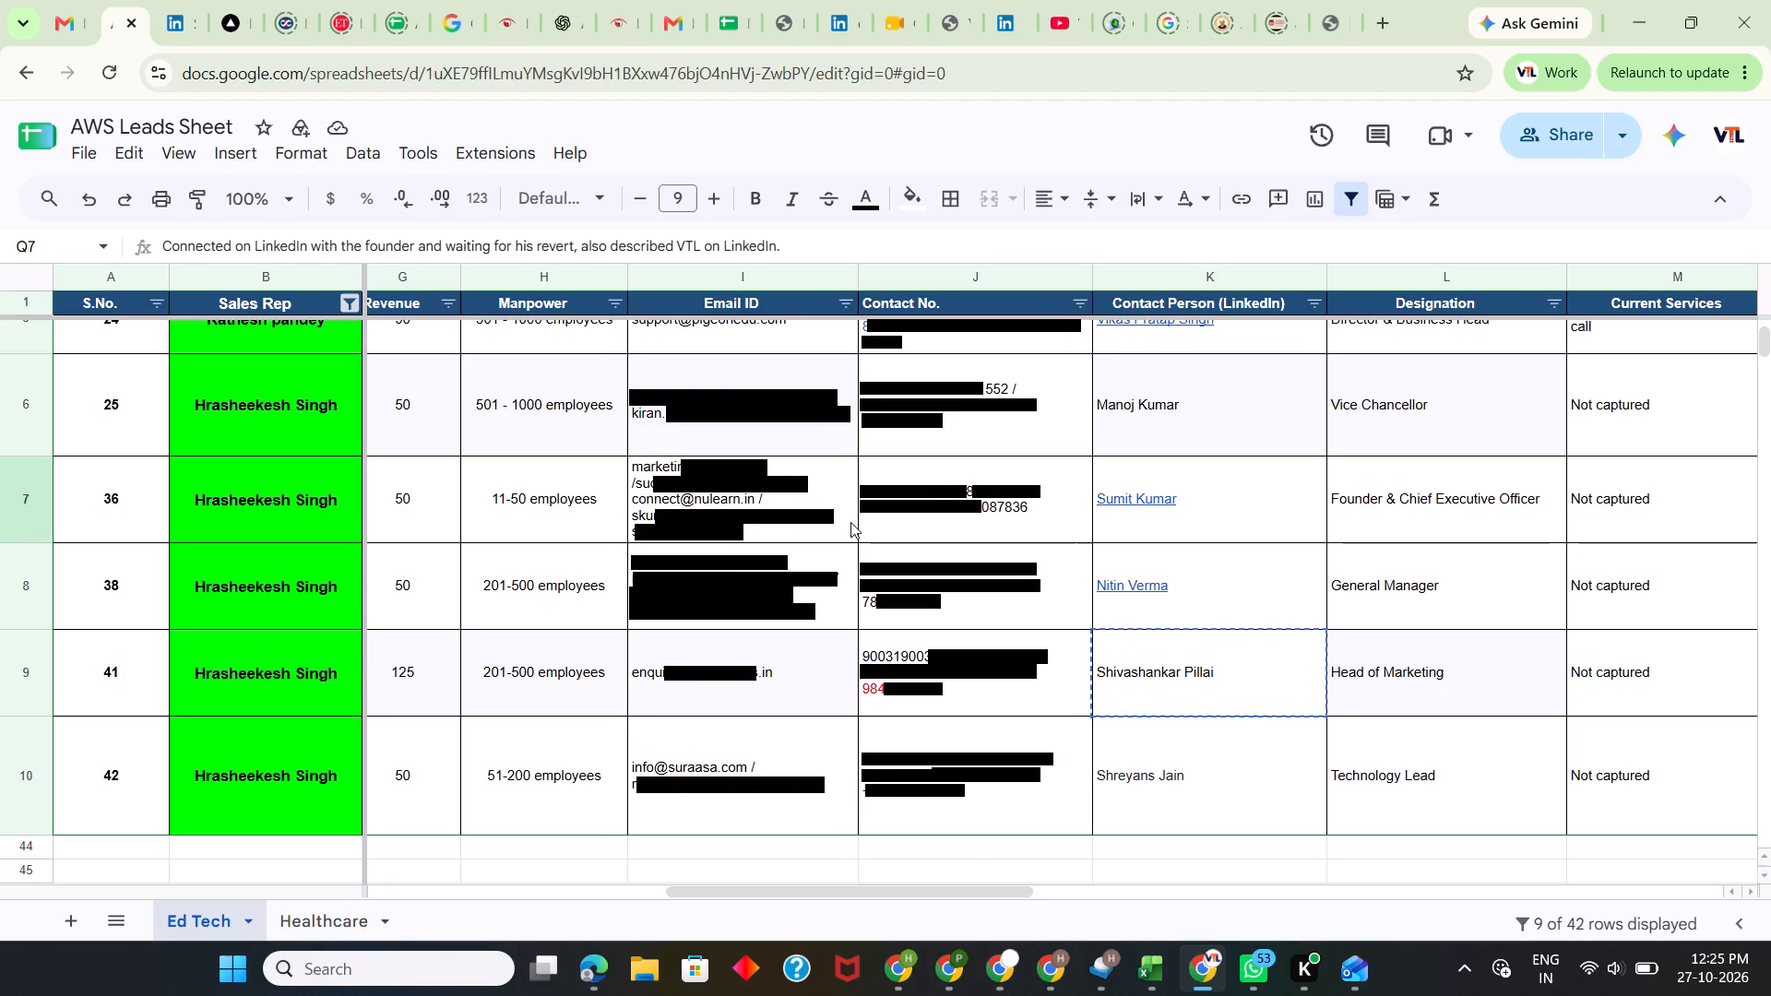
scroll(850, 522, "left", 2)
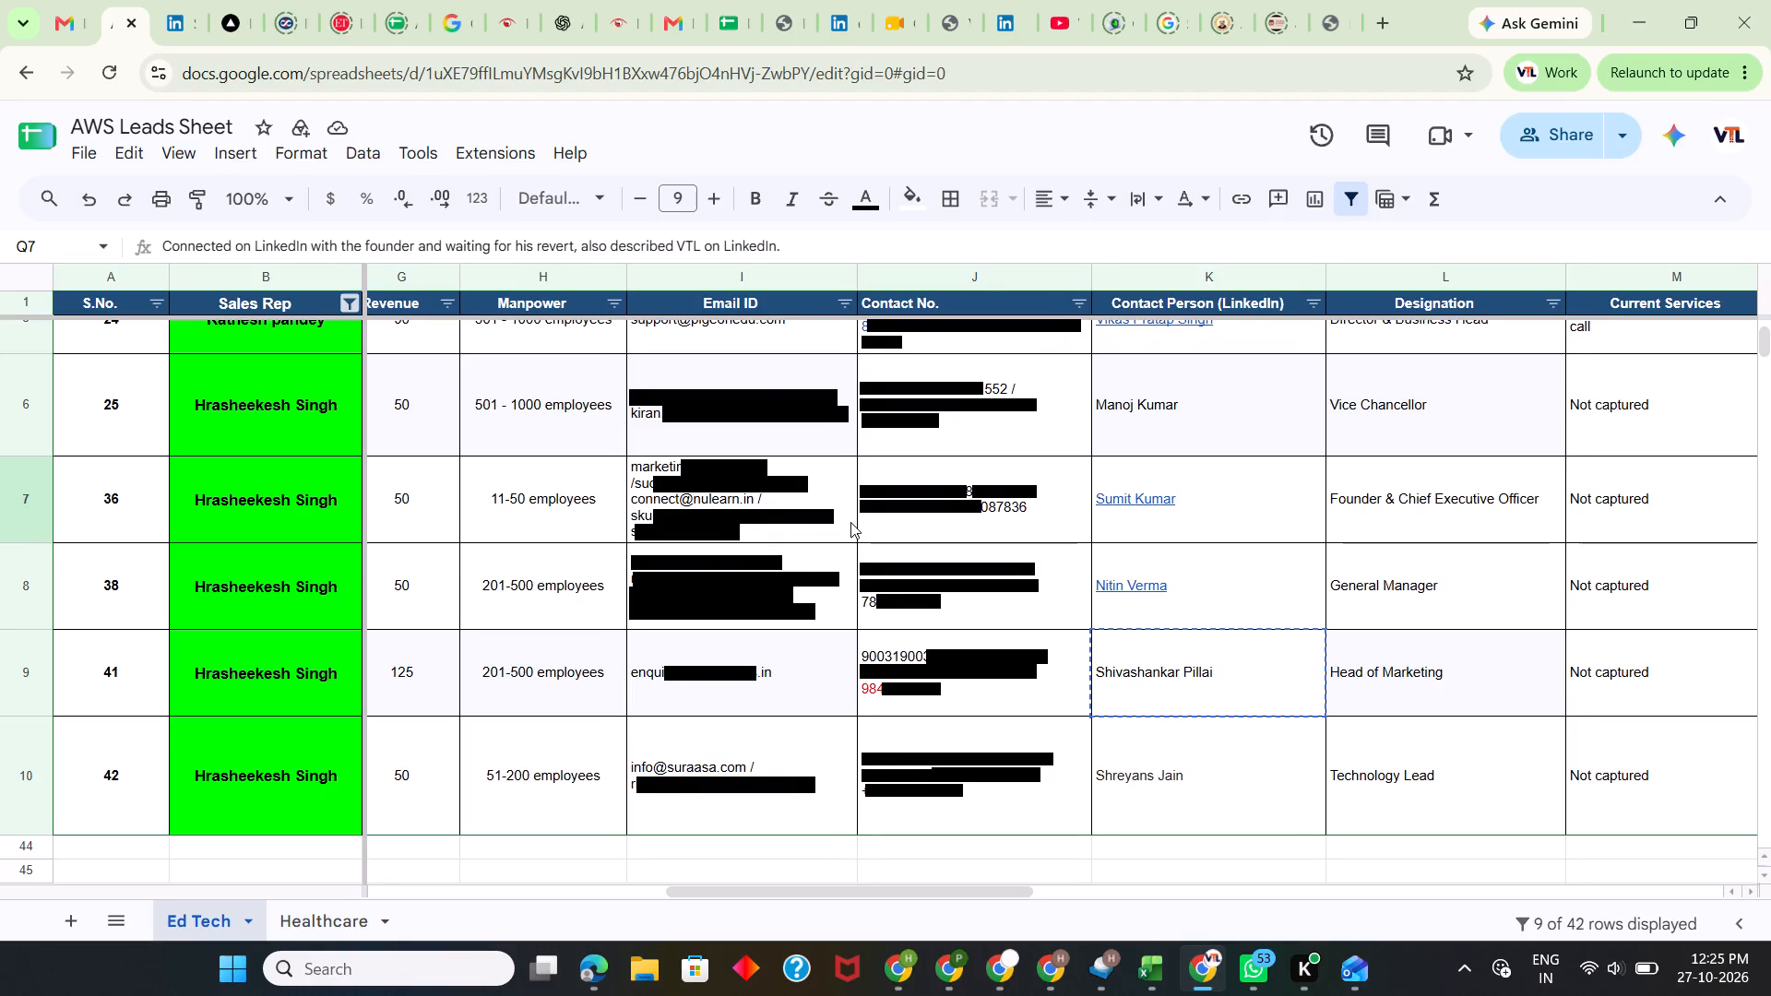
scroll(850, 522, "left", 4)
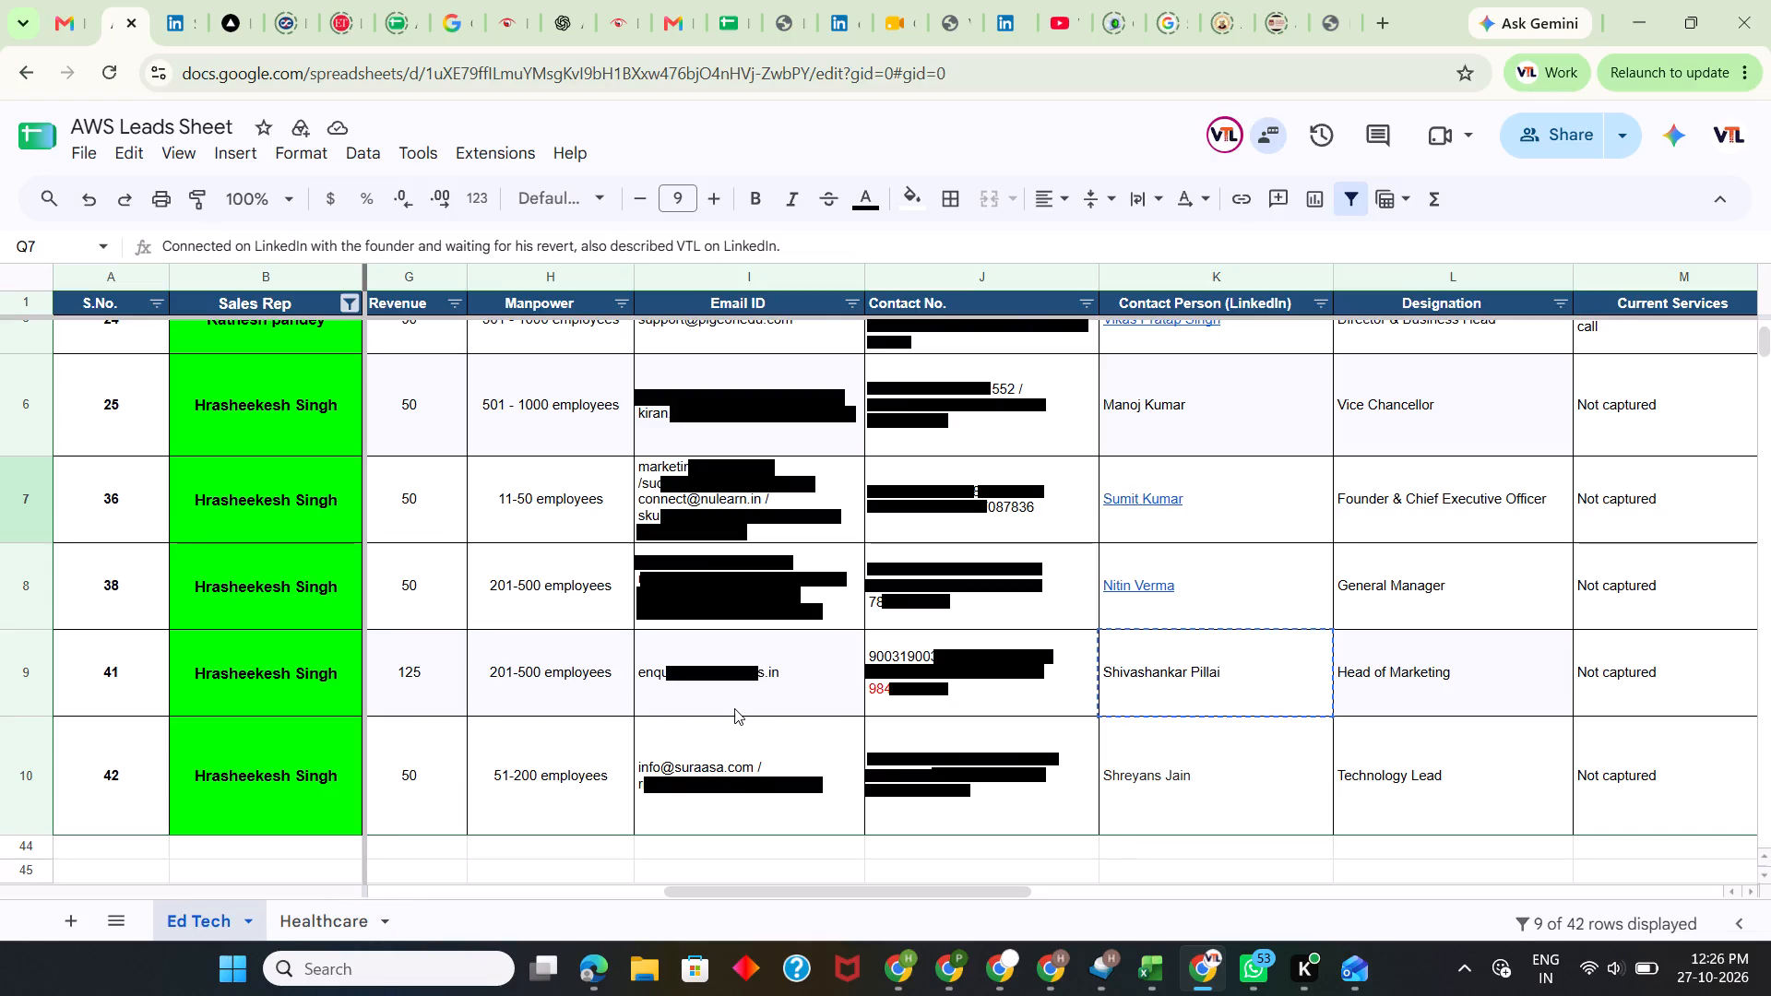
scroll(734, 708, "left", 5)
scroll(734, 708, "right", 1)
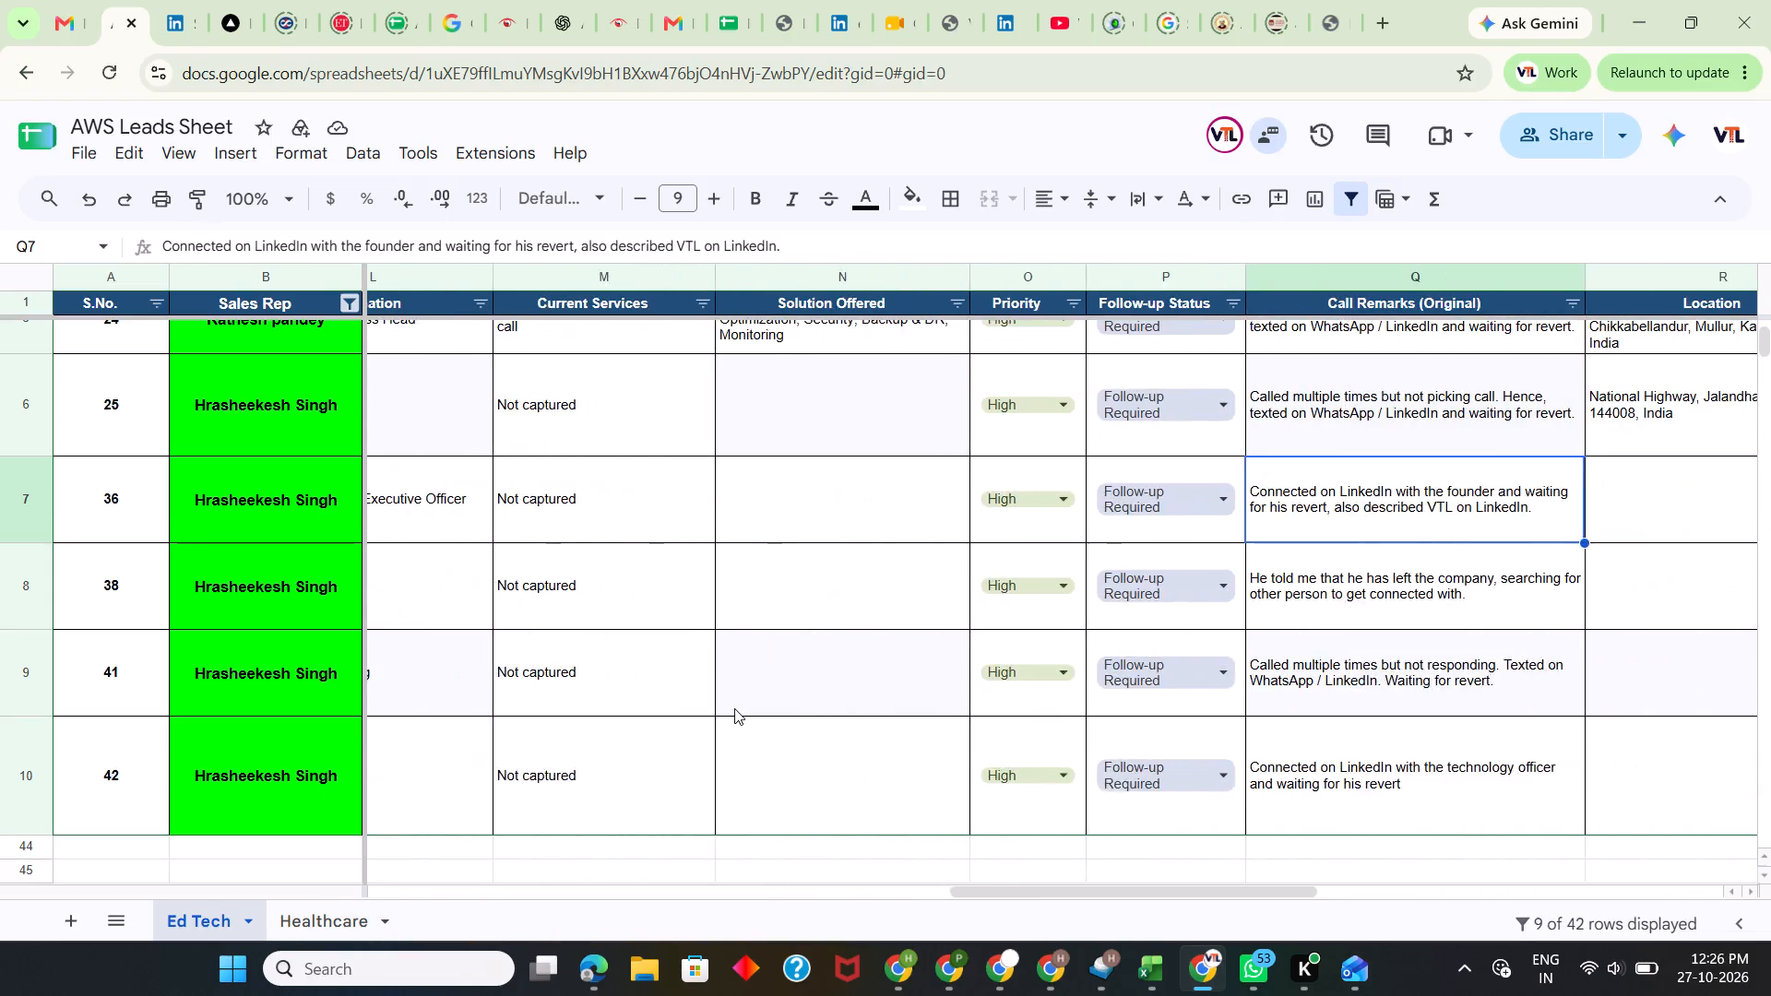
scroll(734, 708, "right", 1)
Examine the Healthcare sheet's leads, covering company details, contact persons, designations, current services and call remarks down to Akhand Jyoti.
left_click(274, 926)
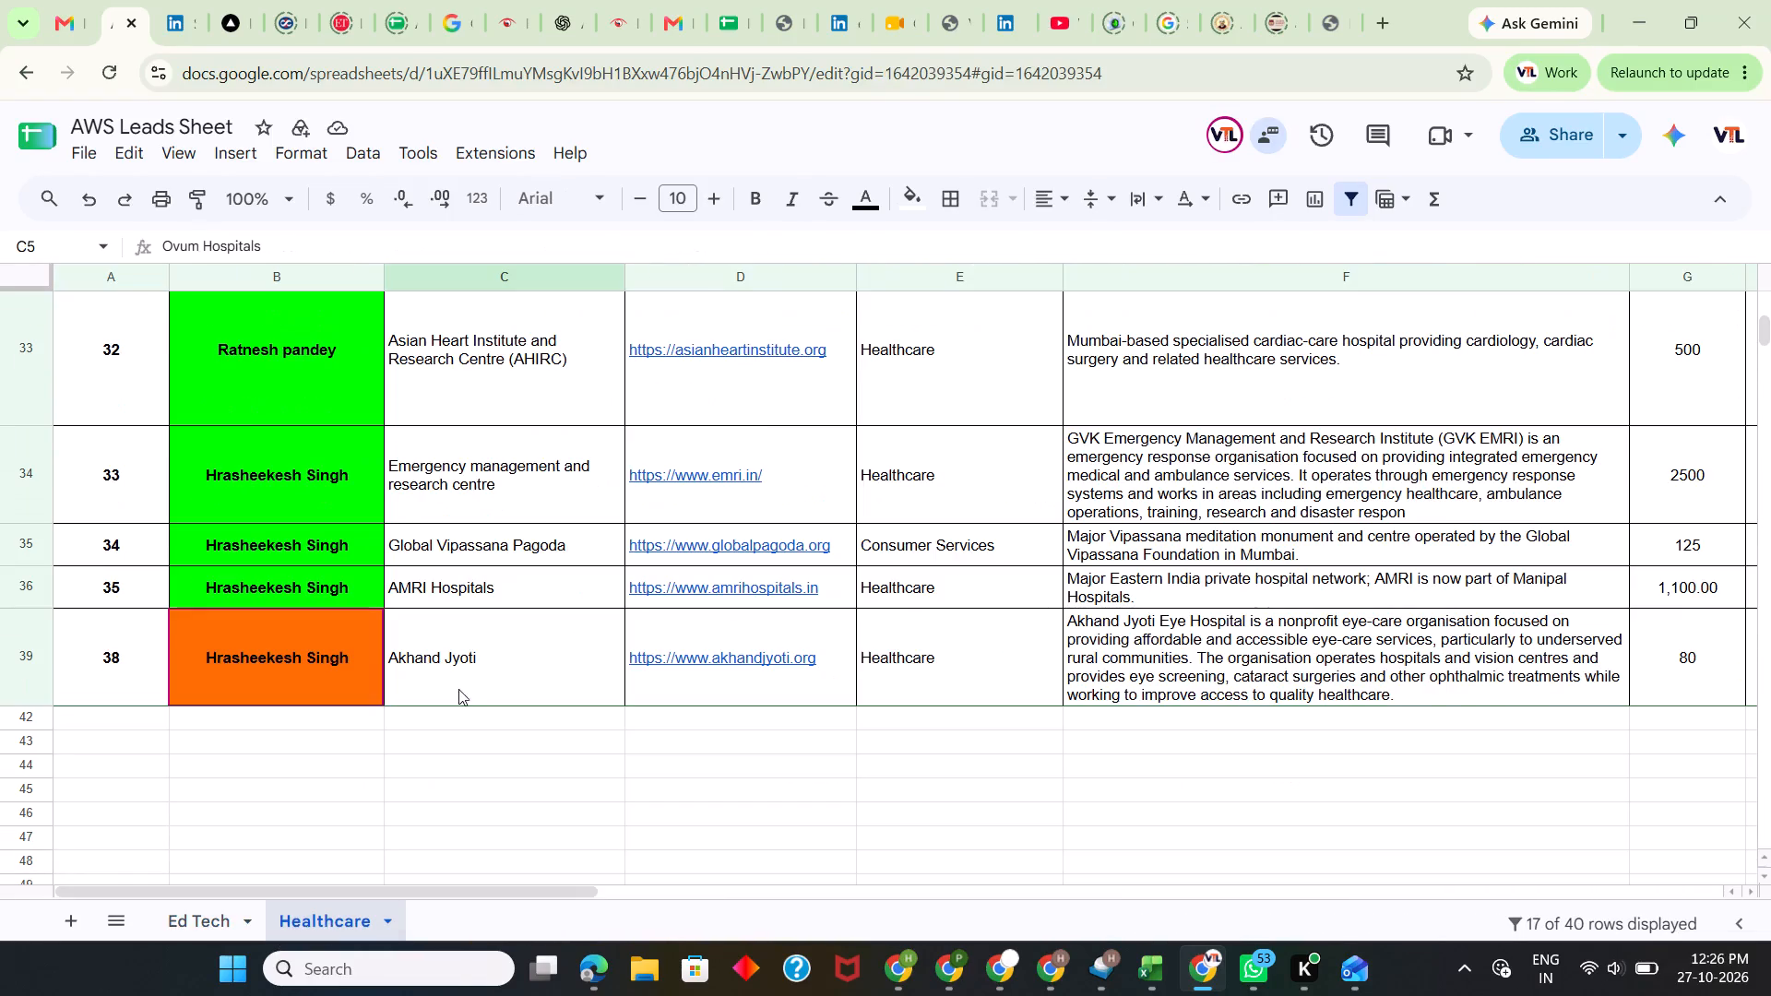
scroll(481, 661, "up", 6)
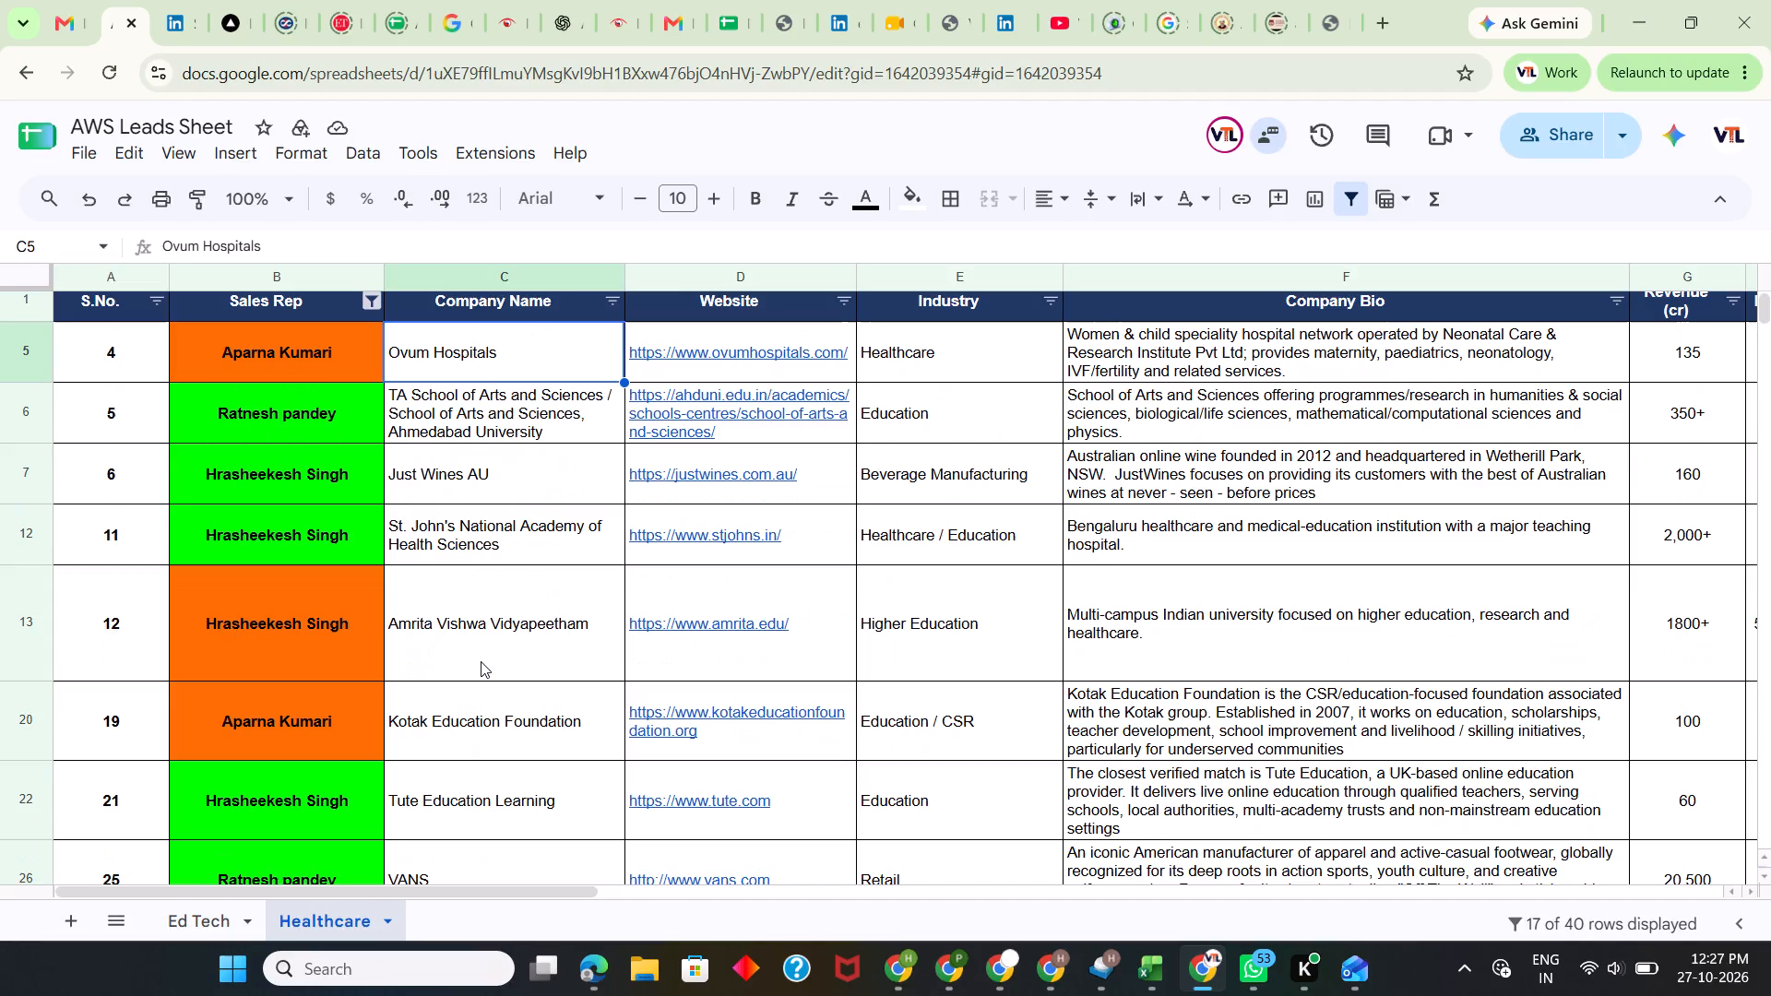
scroll(481, 661, "left", 6)
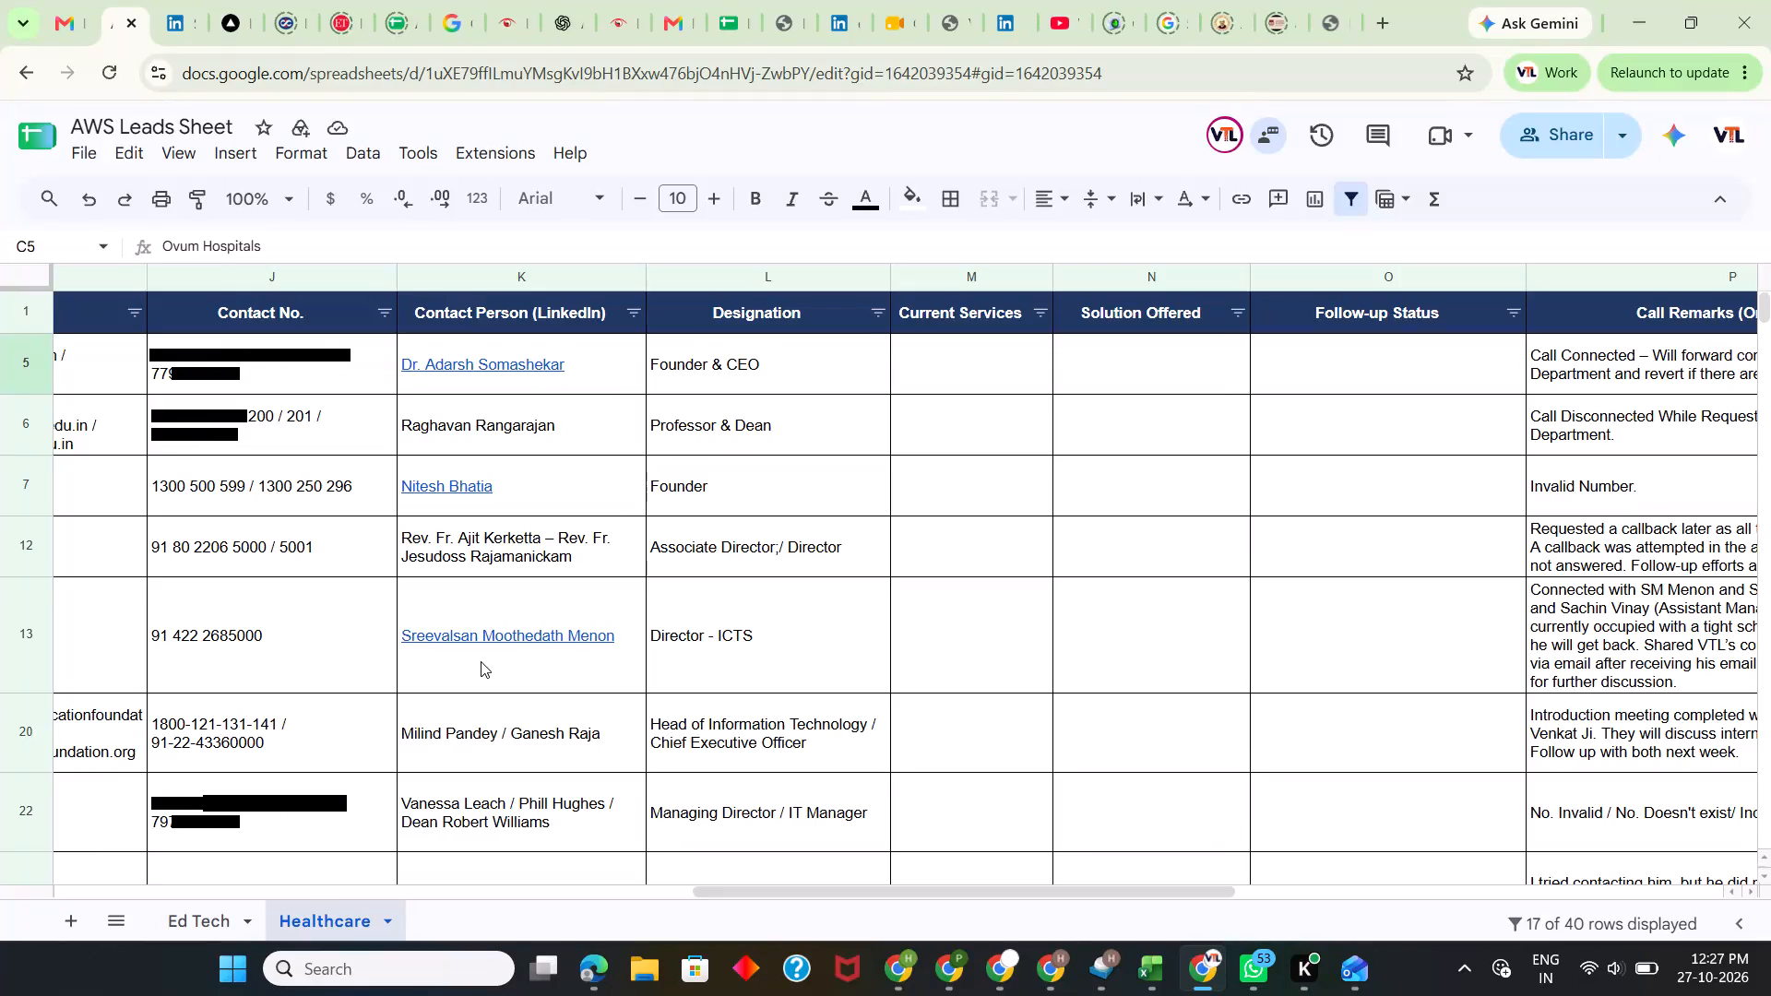
scroll(481, 661, "right", 11)
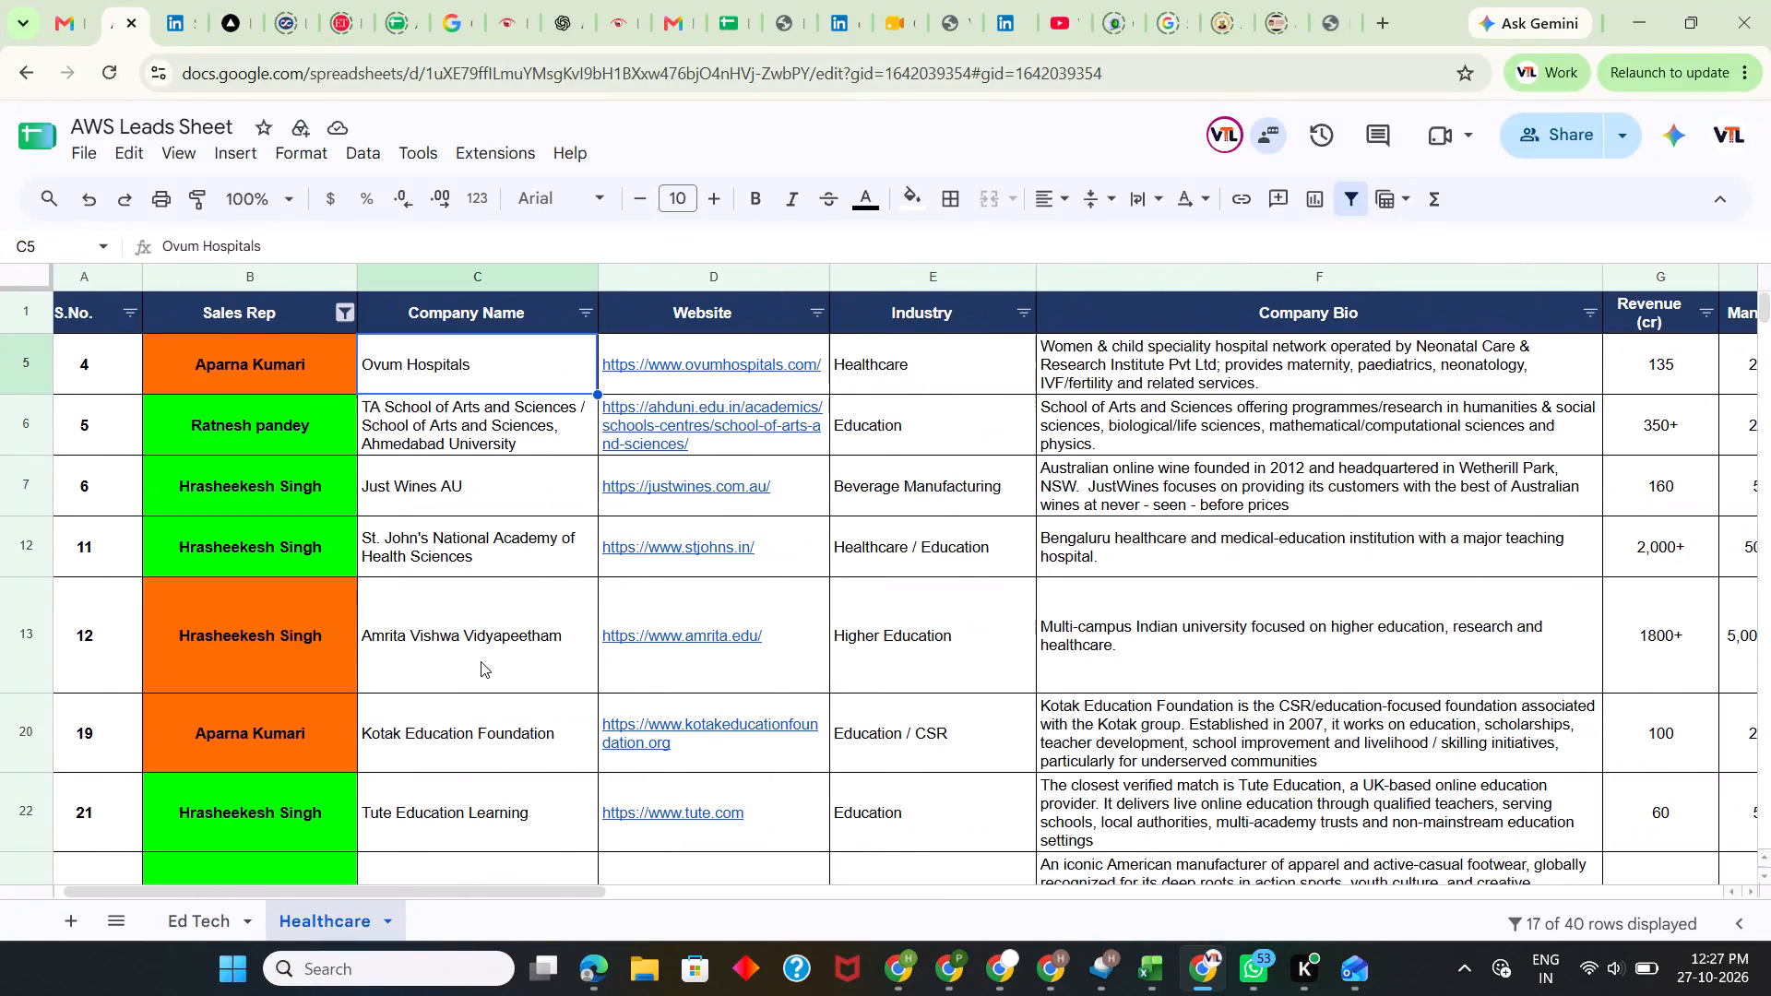
scroll(481, 661, "down", 12)
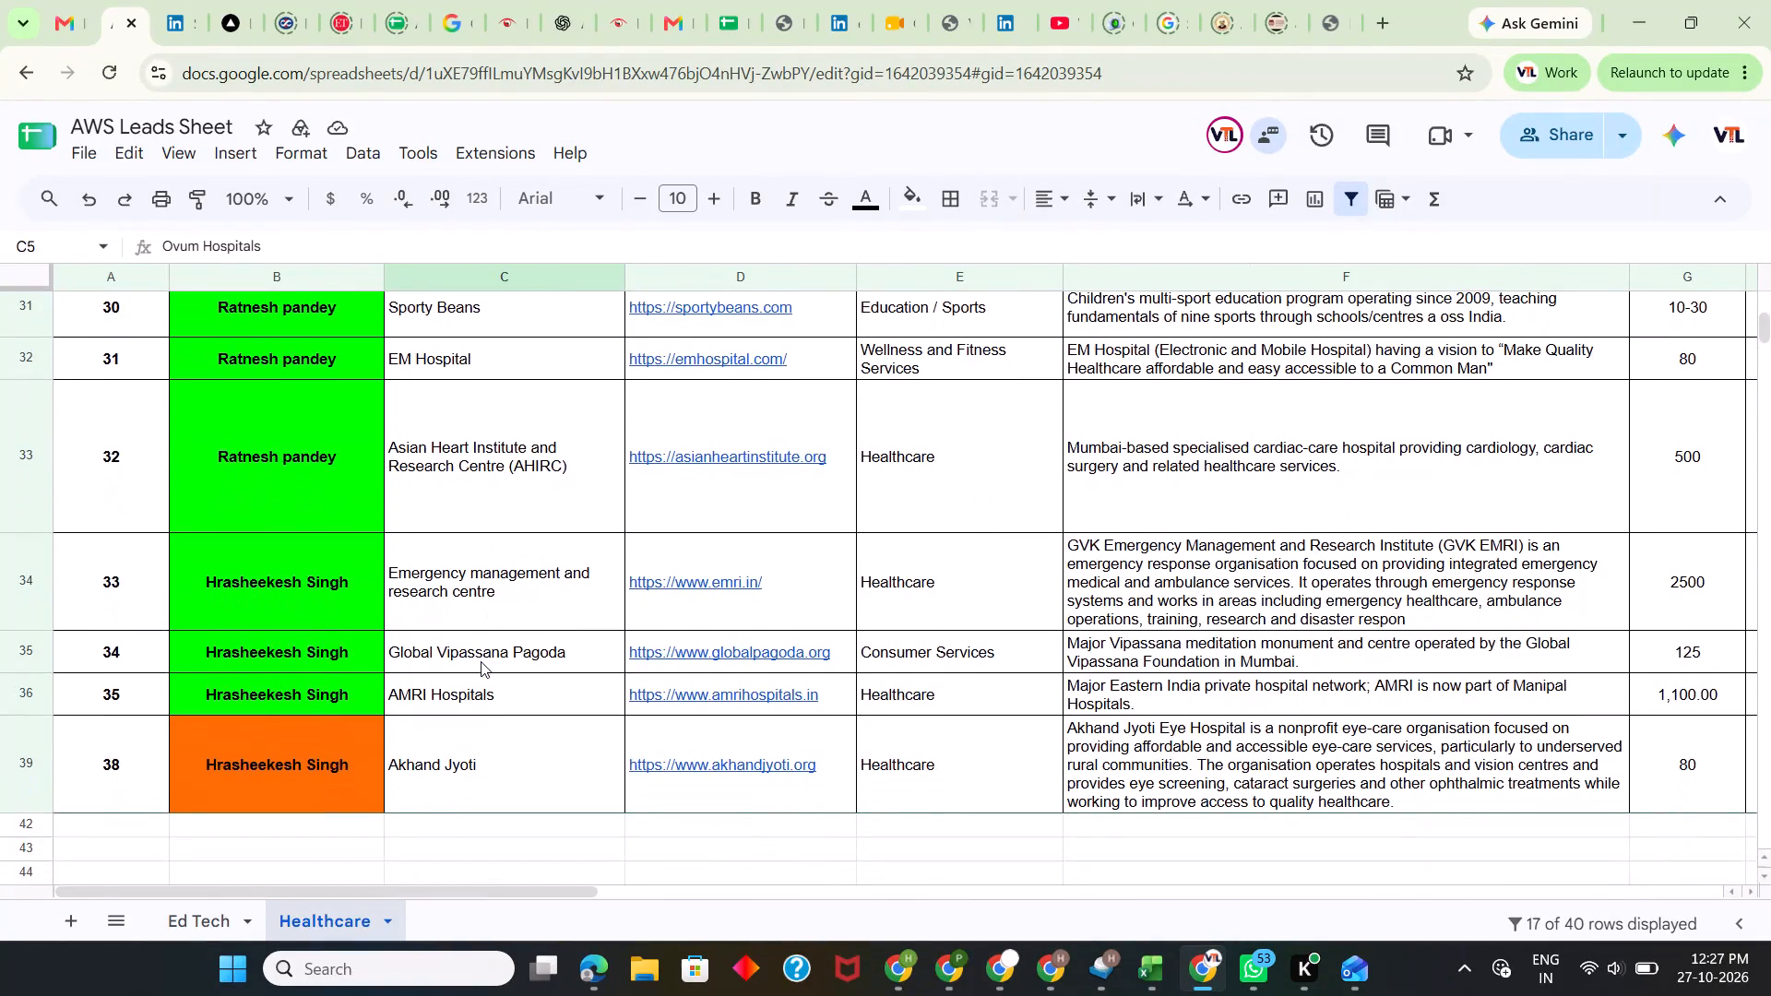
scroll(461, 765, "left", 6)
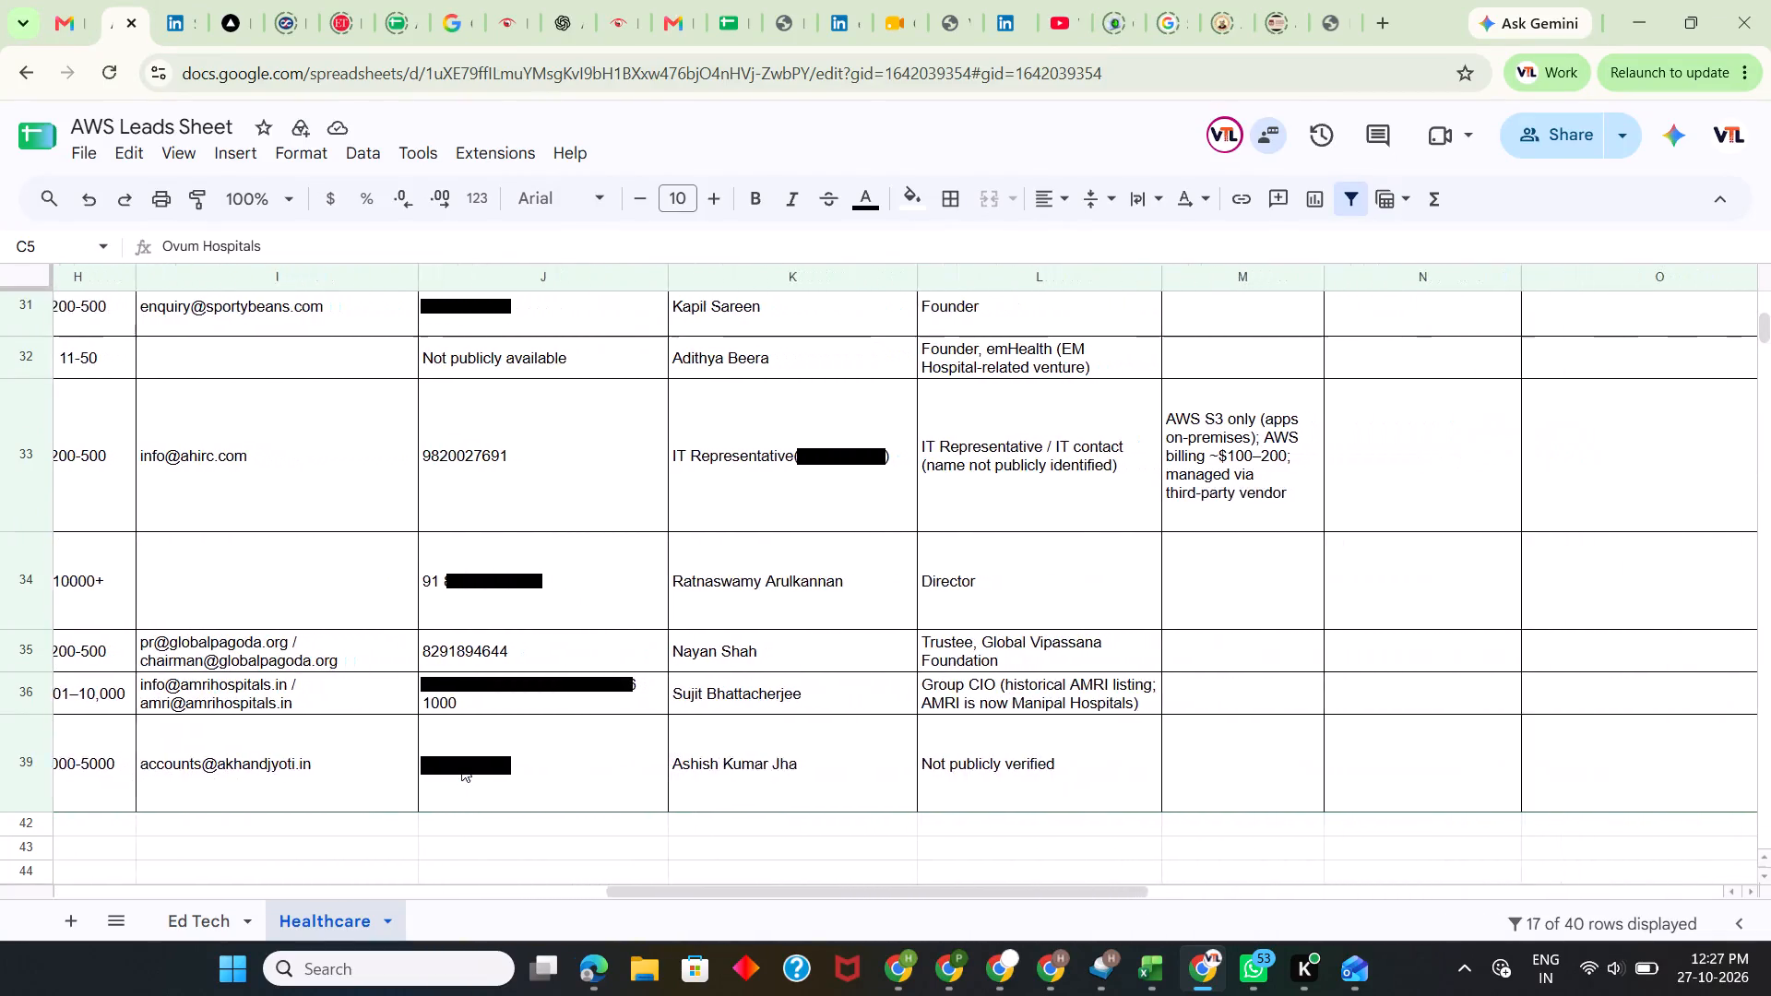
scroll(461, 765, "right", 3)
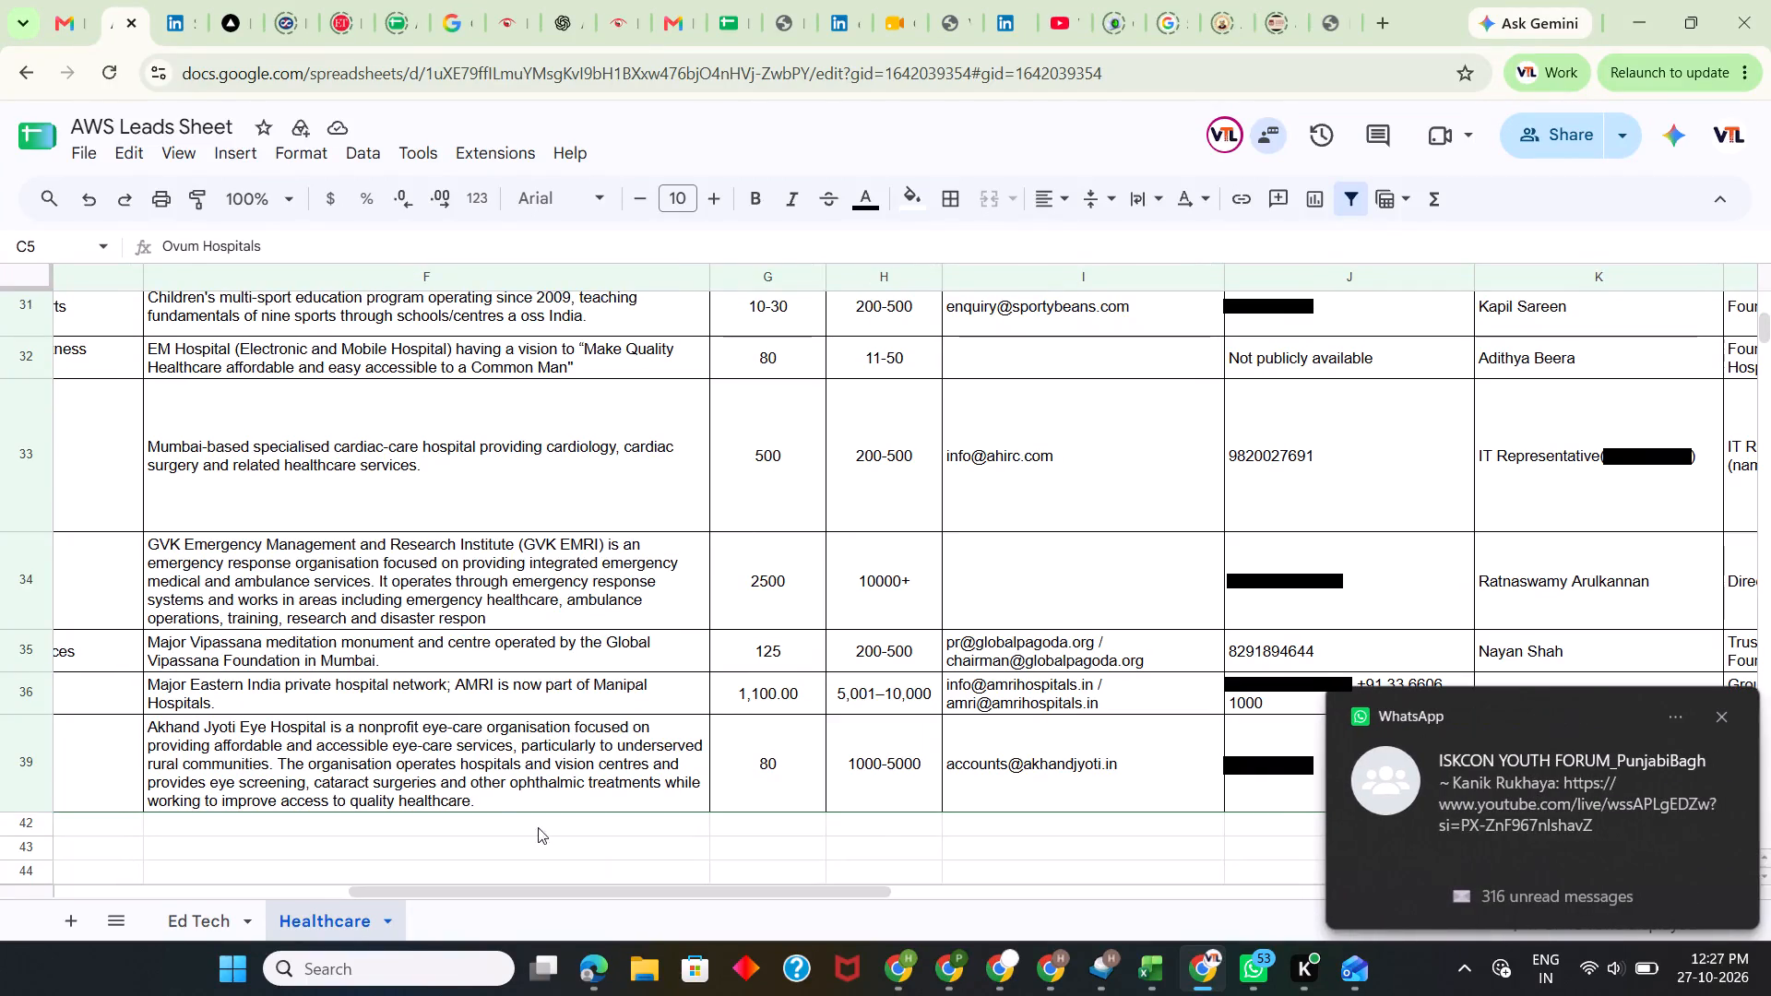
Replace Akhand Jyoti's contact person with the full name of the Akhand Jyoti contact, checking it against their open LinkedIn profile tab.
scroll(860, 840, "left", 4)
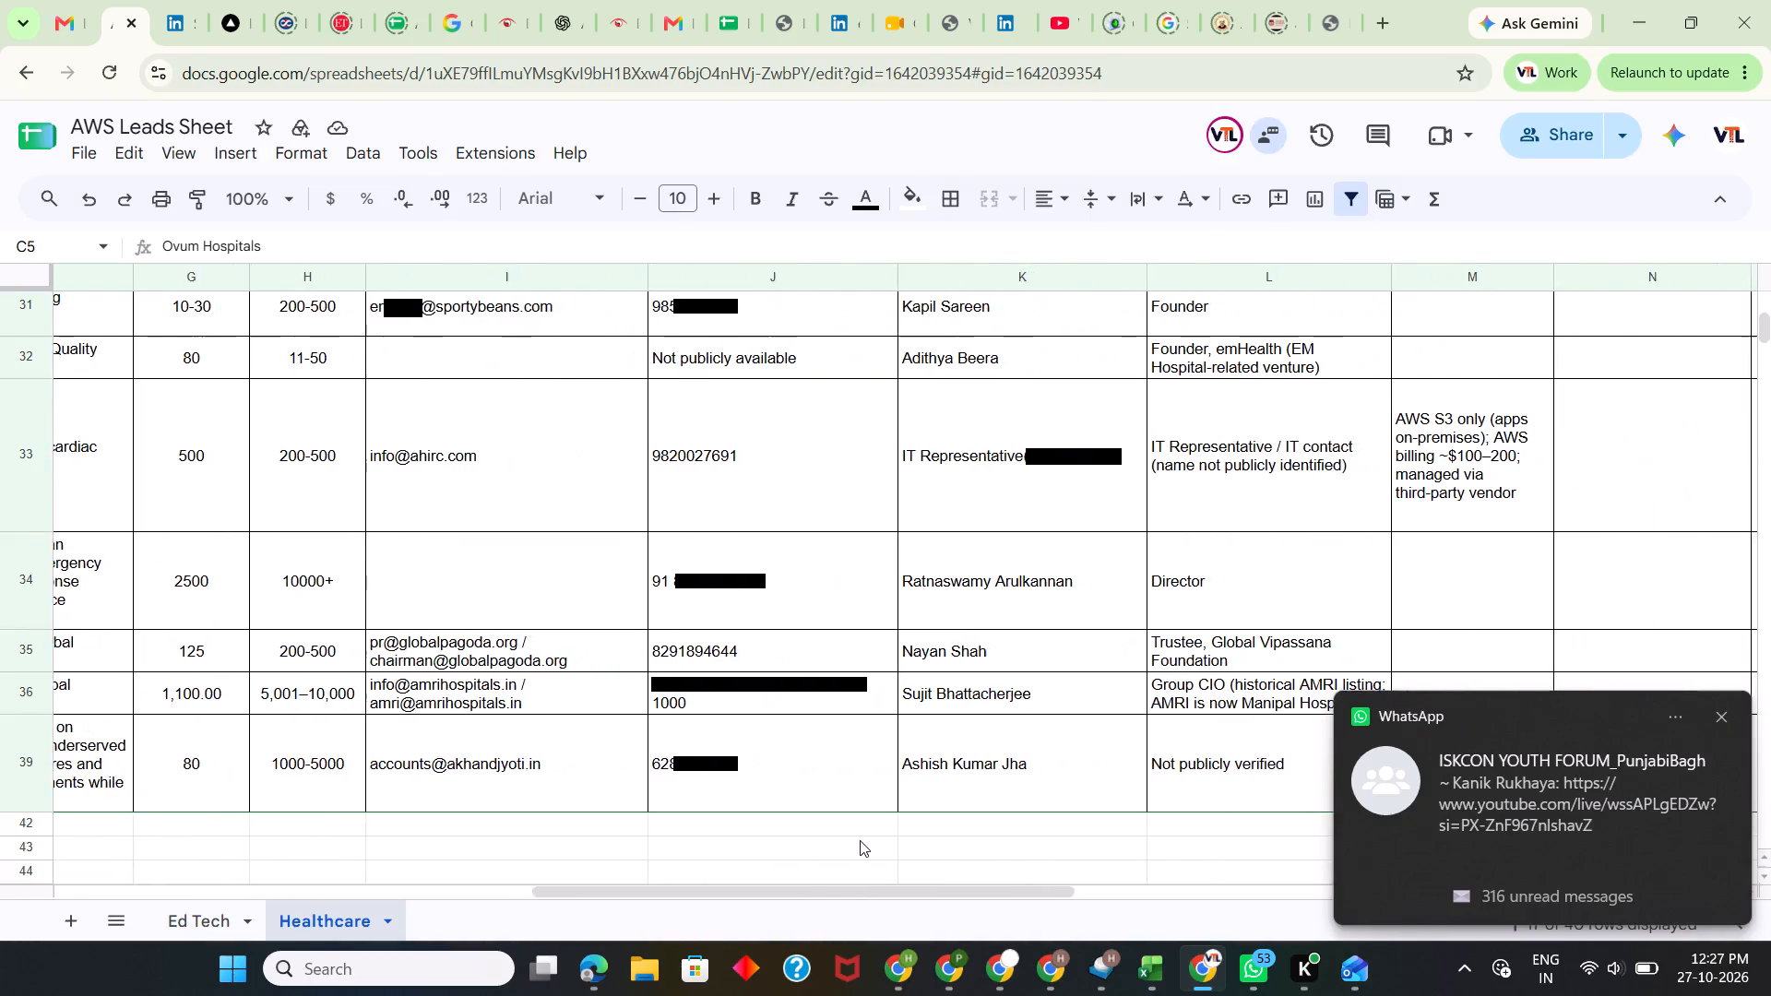
scroll(860, 840, "left", 1)
left_click(879, 781)
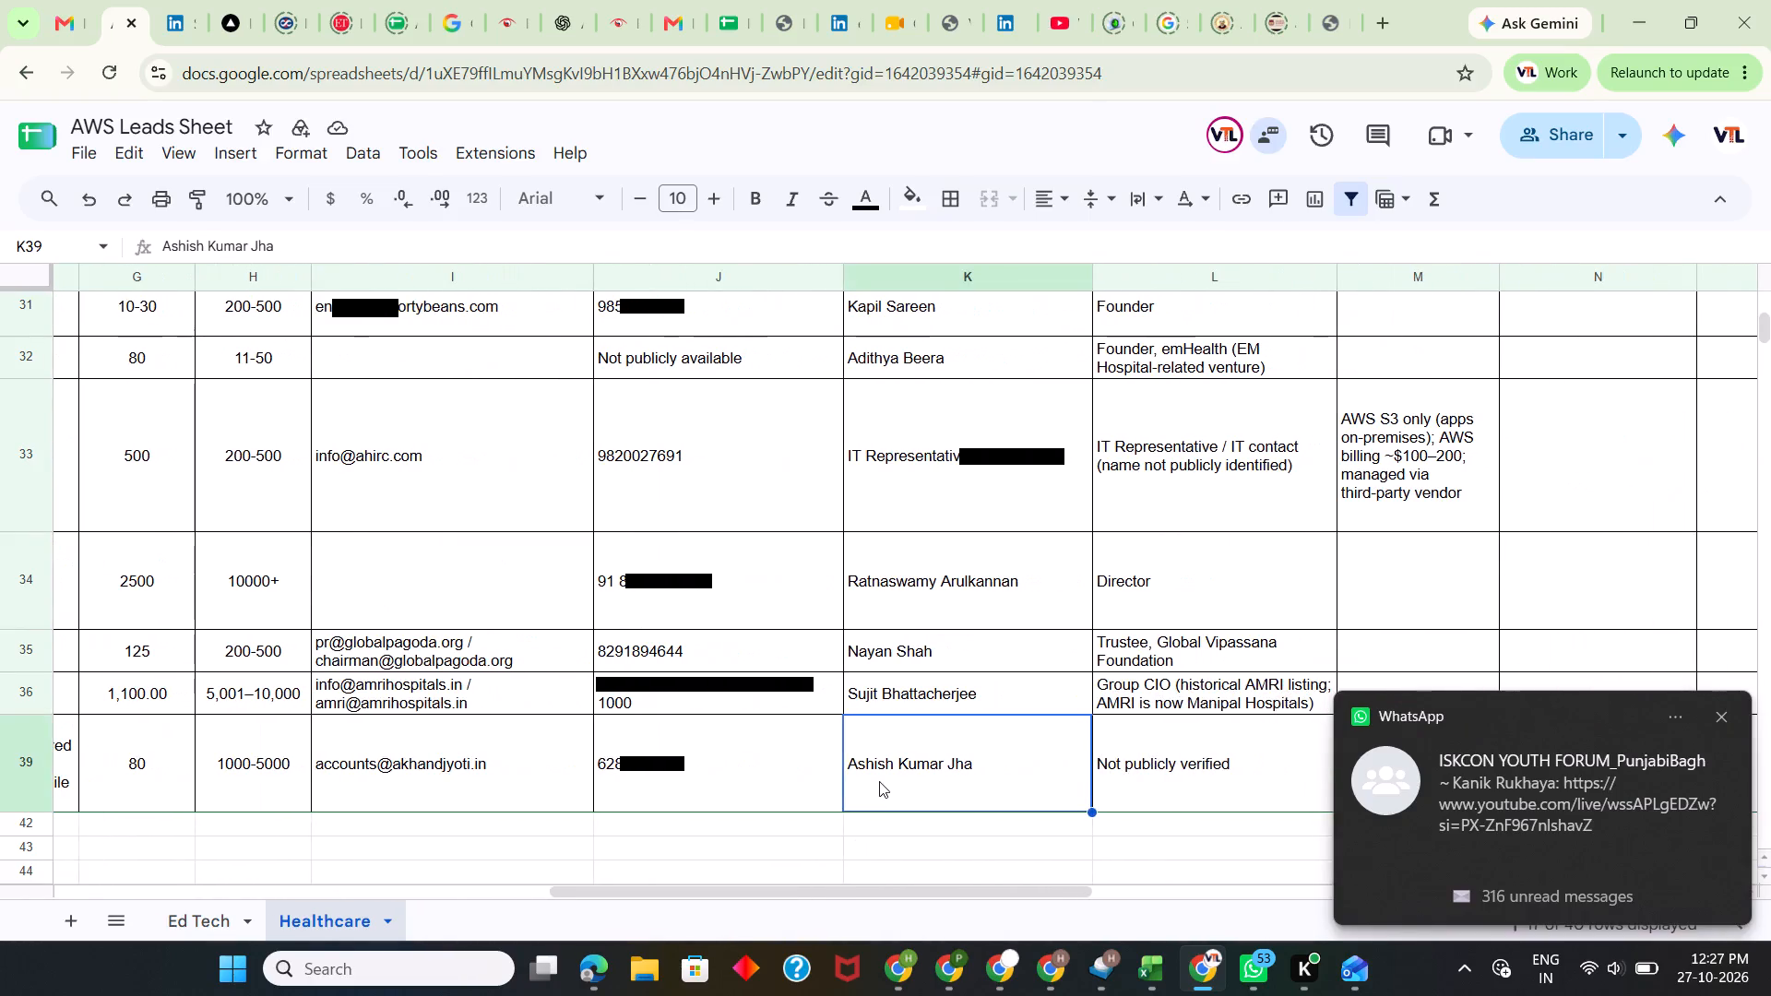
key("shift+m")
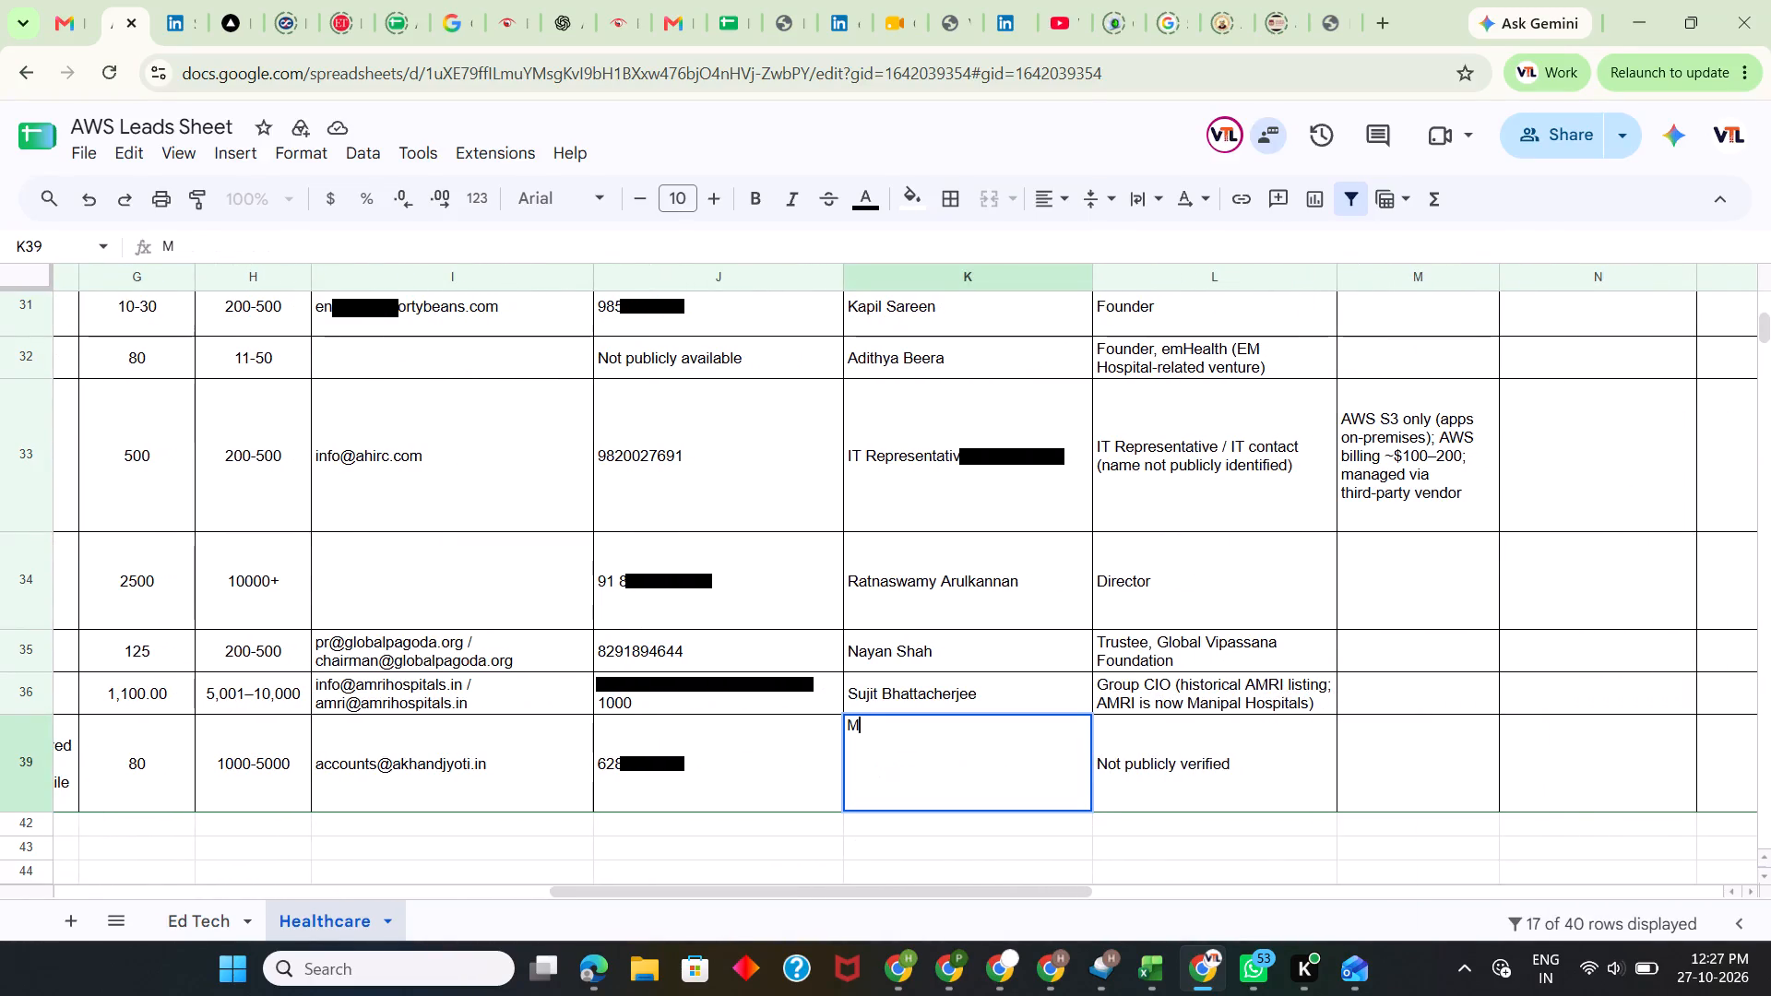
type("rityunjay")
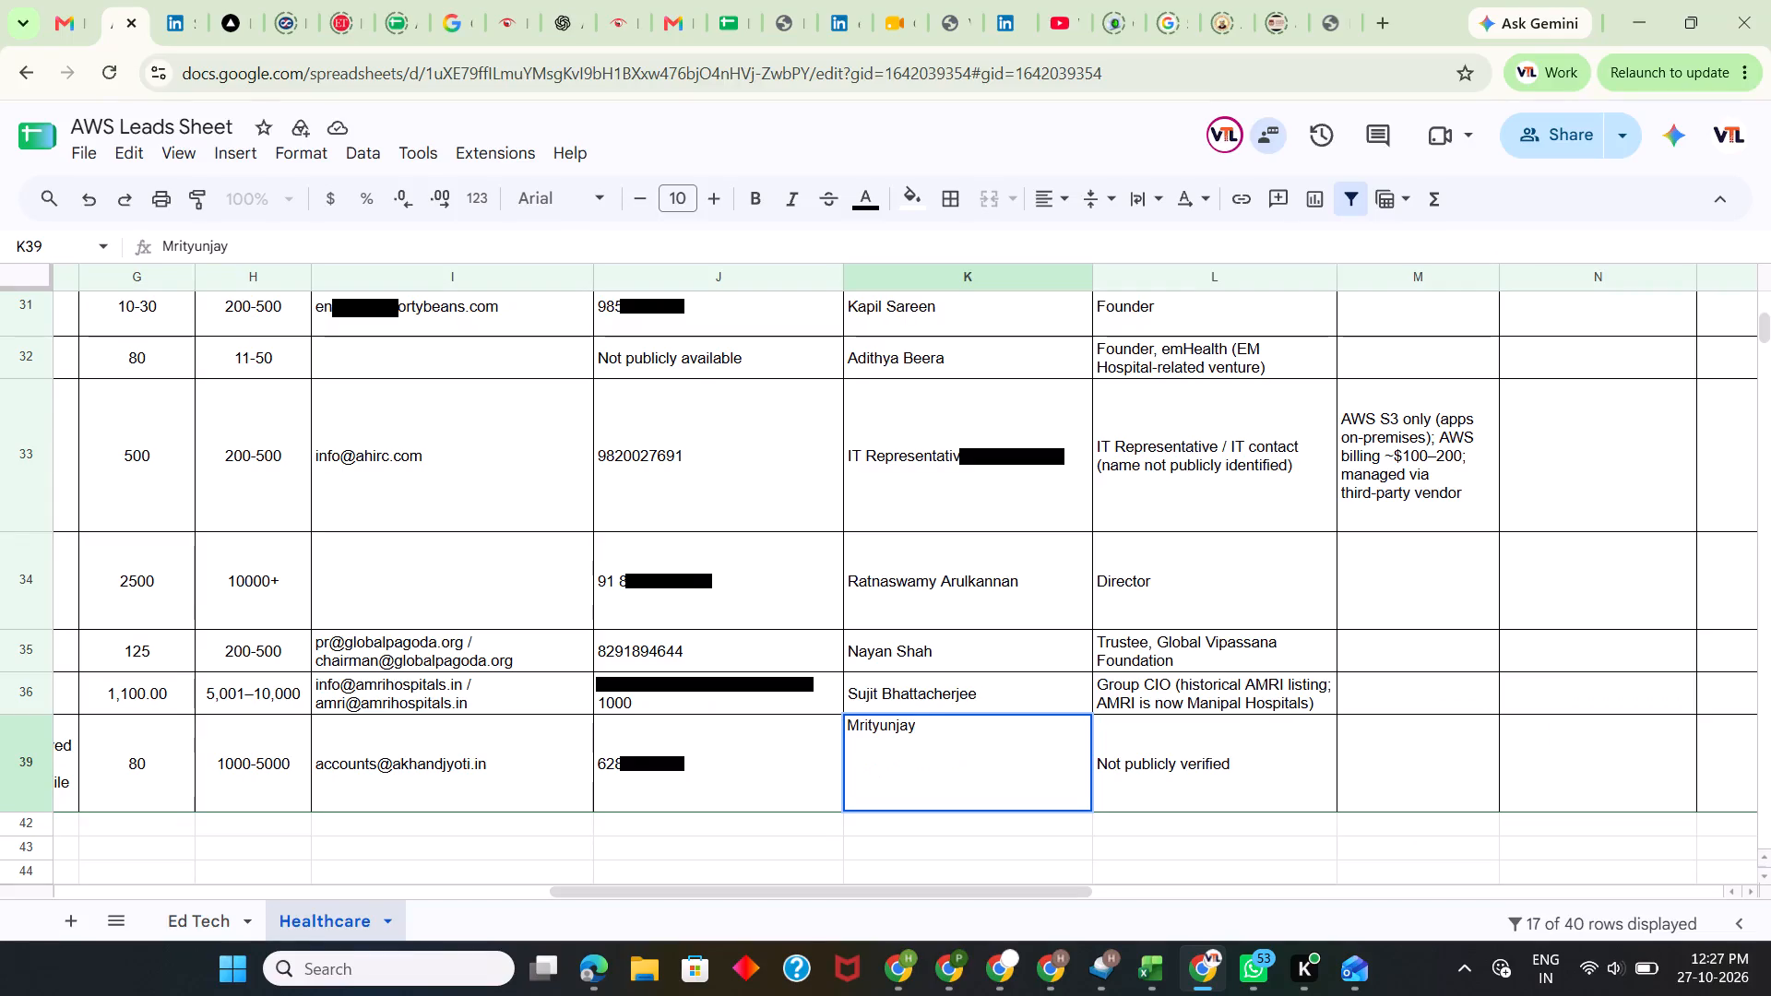
left_click(1053, 955)
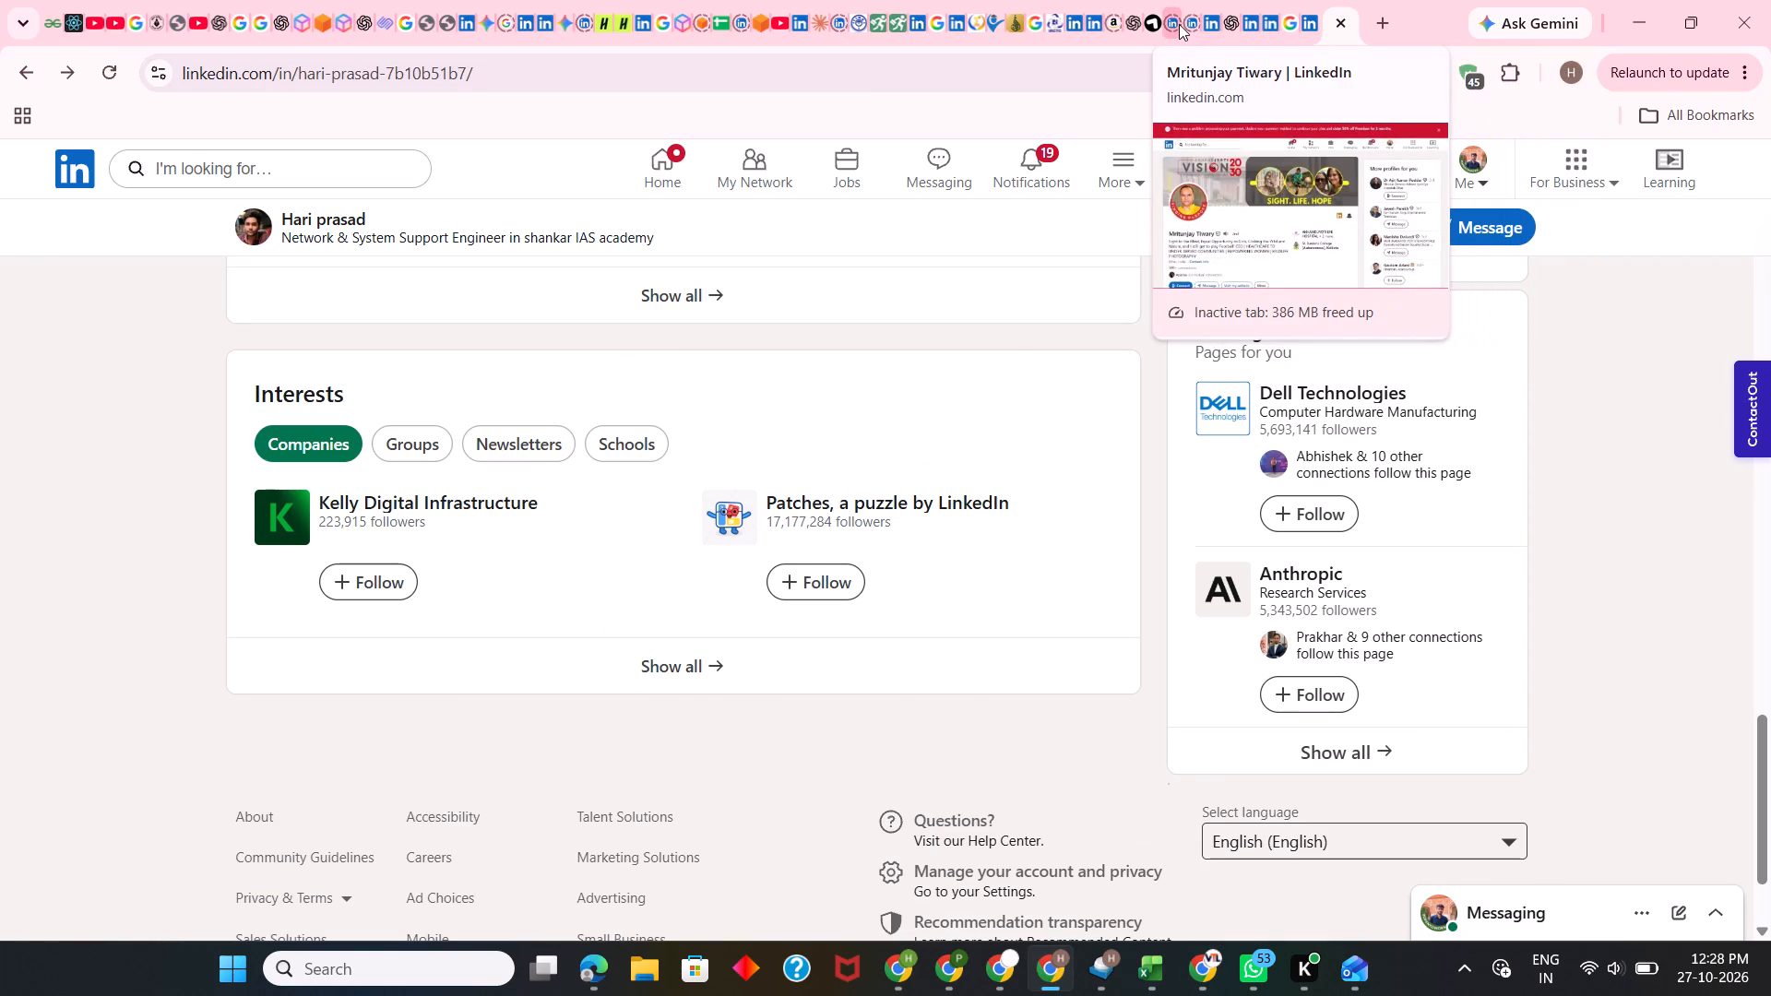
left_click(1647, 9)
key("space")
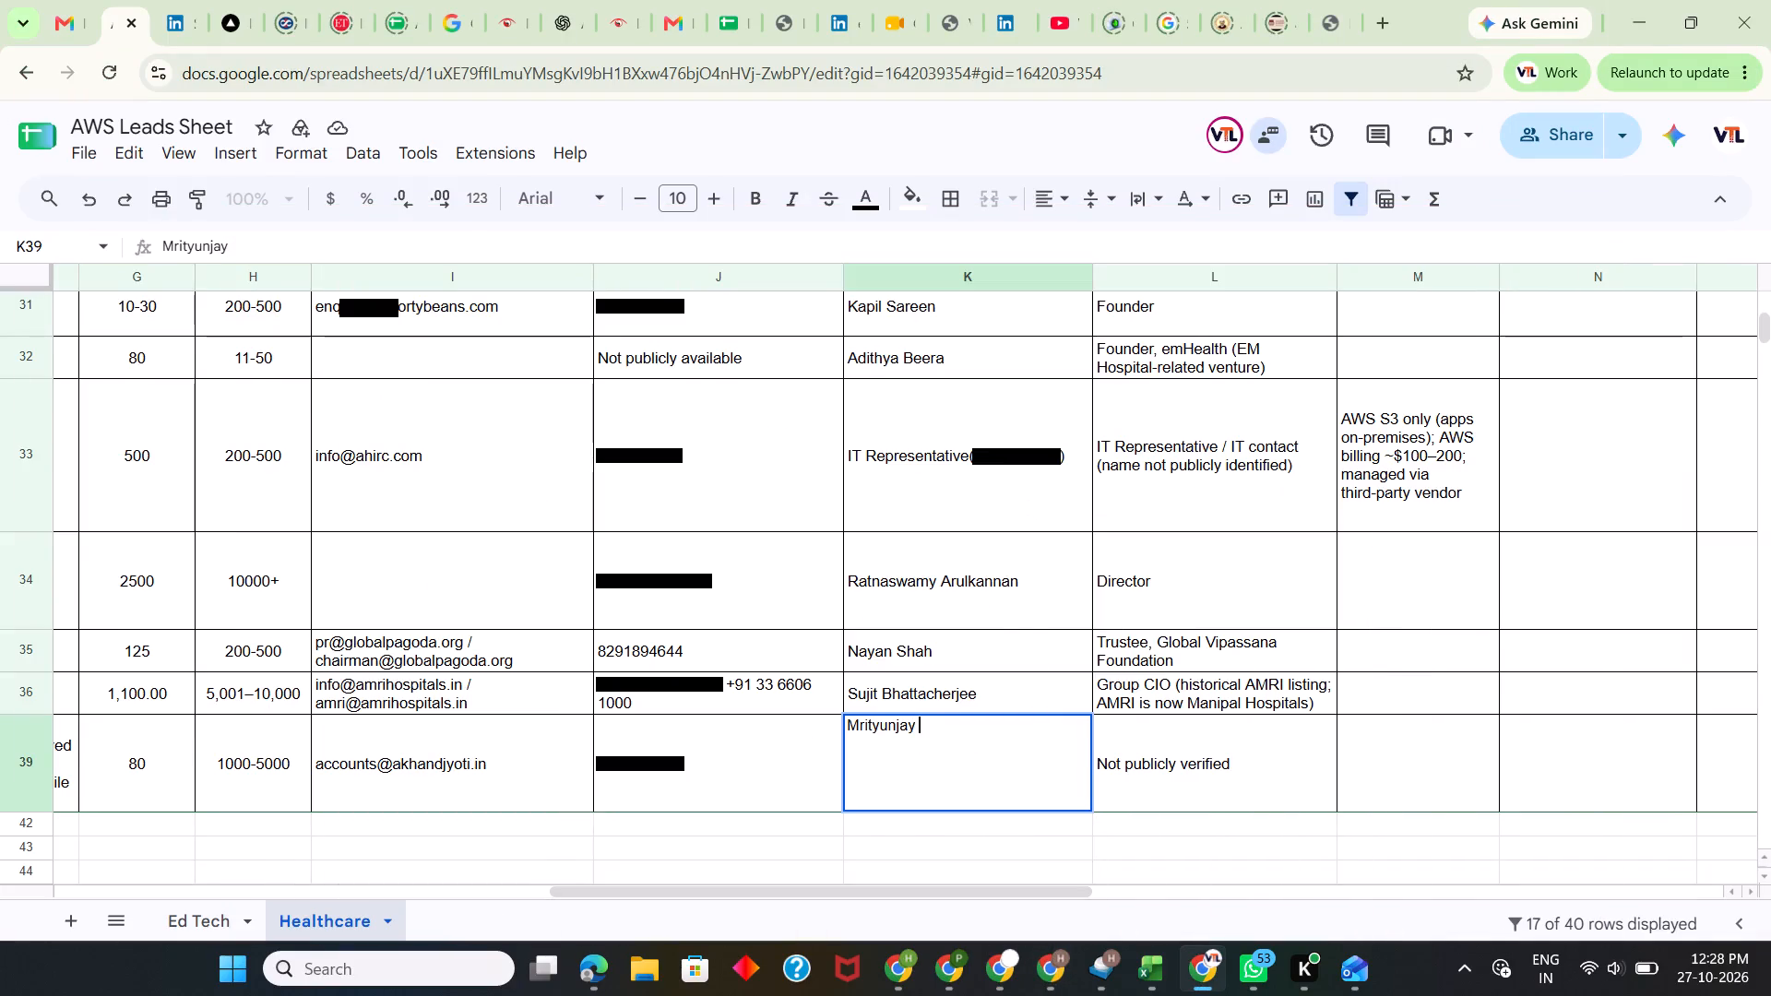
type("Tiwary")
left_click(1230, 771)
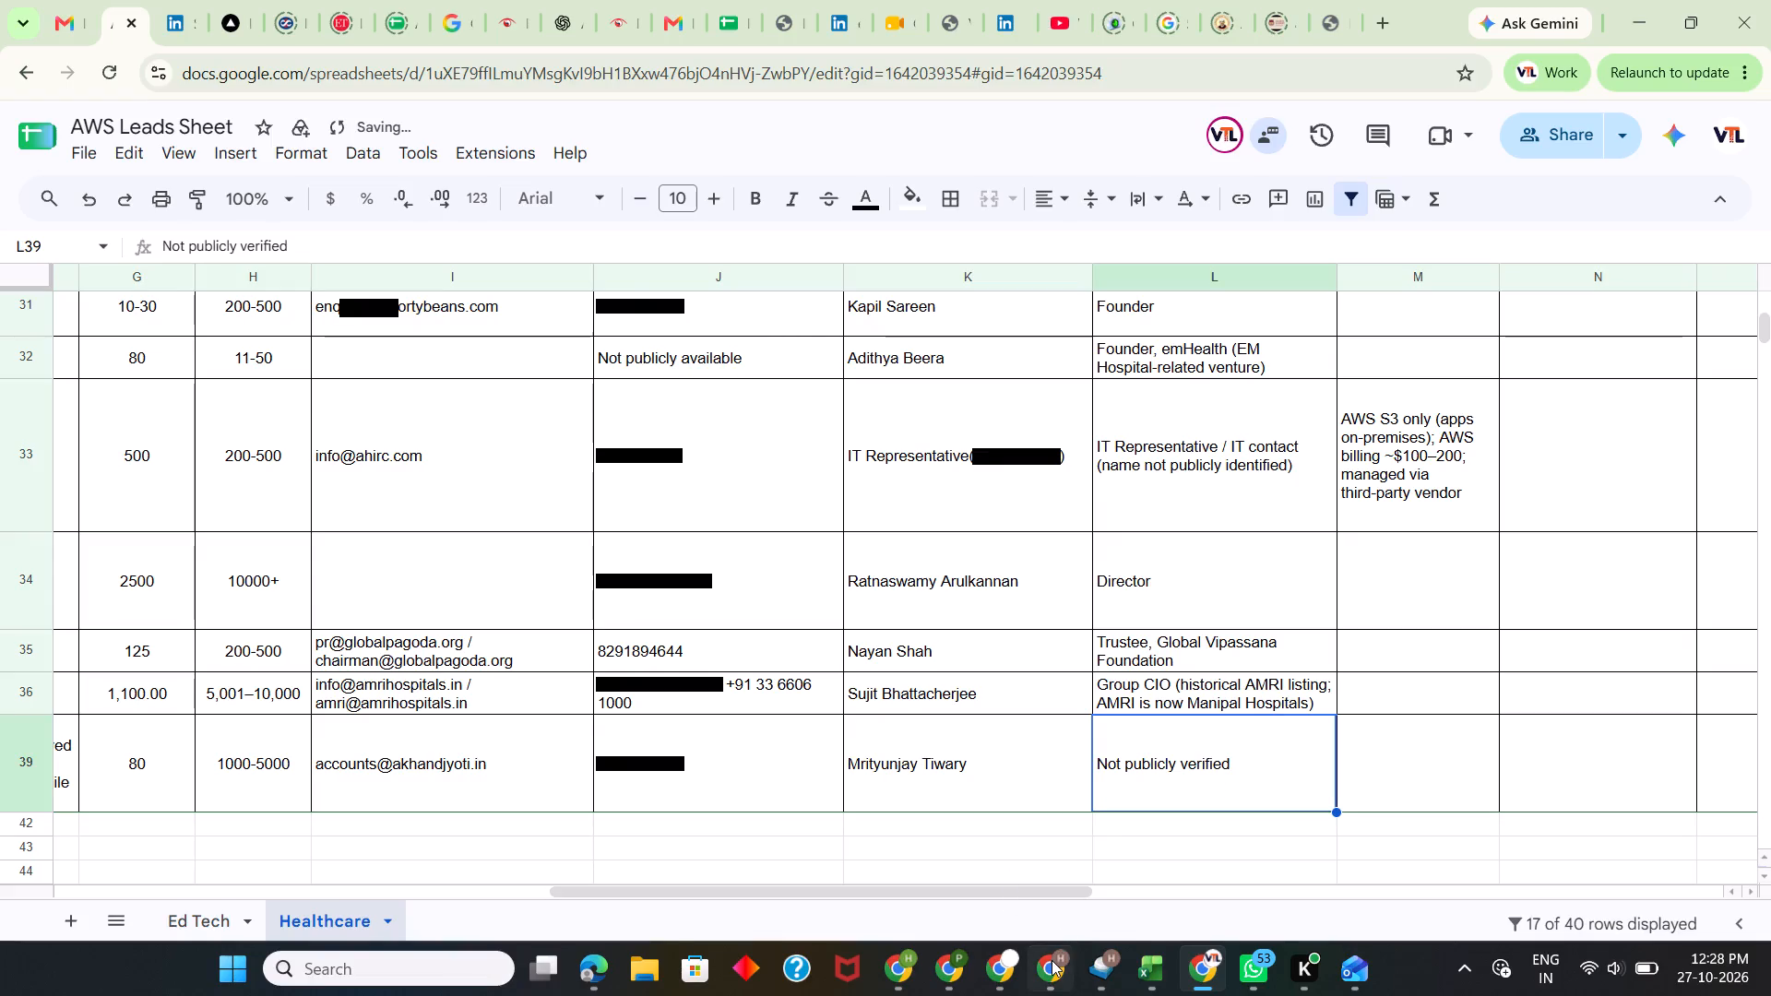
left_click(1052, 960)
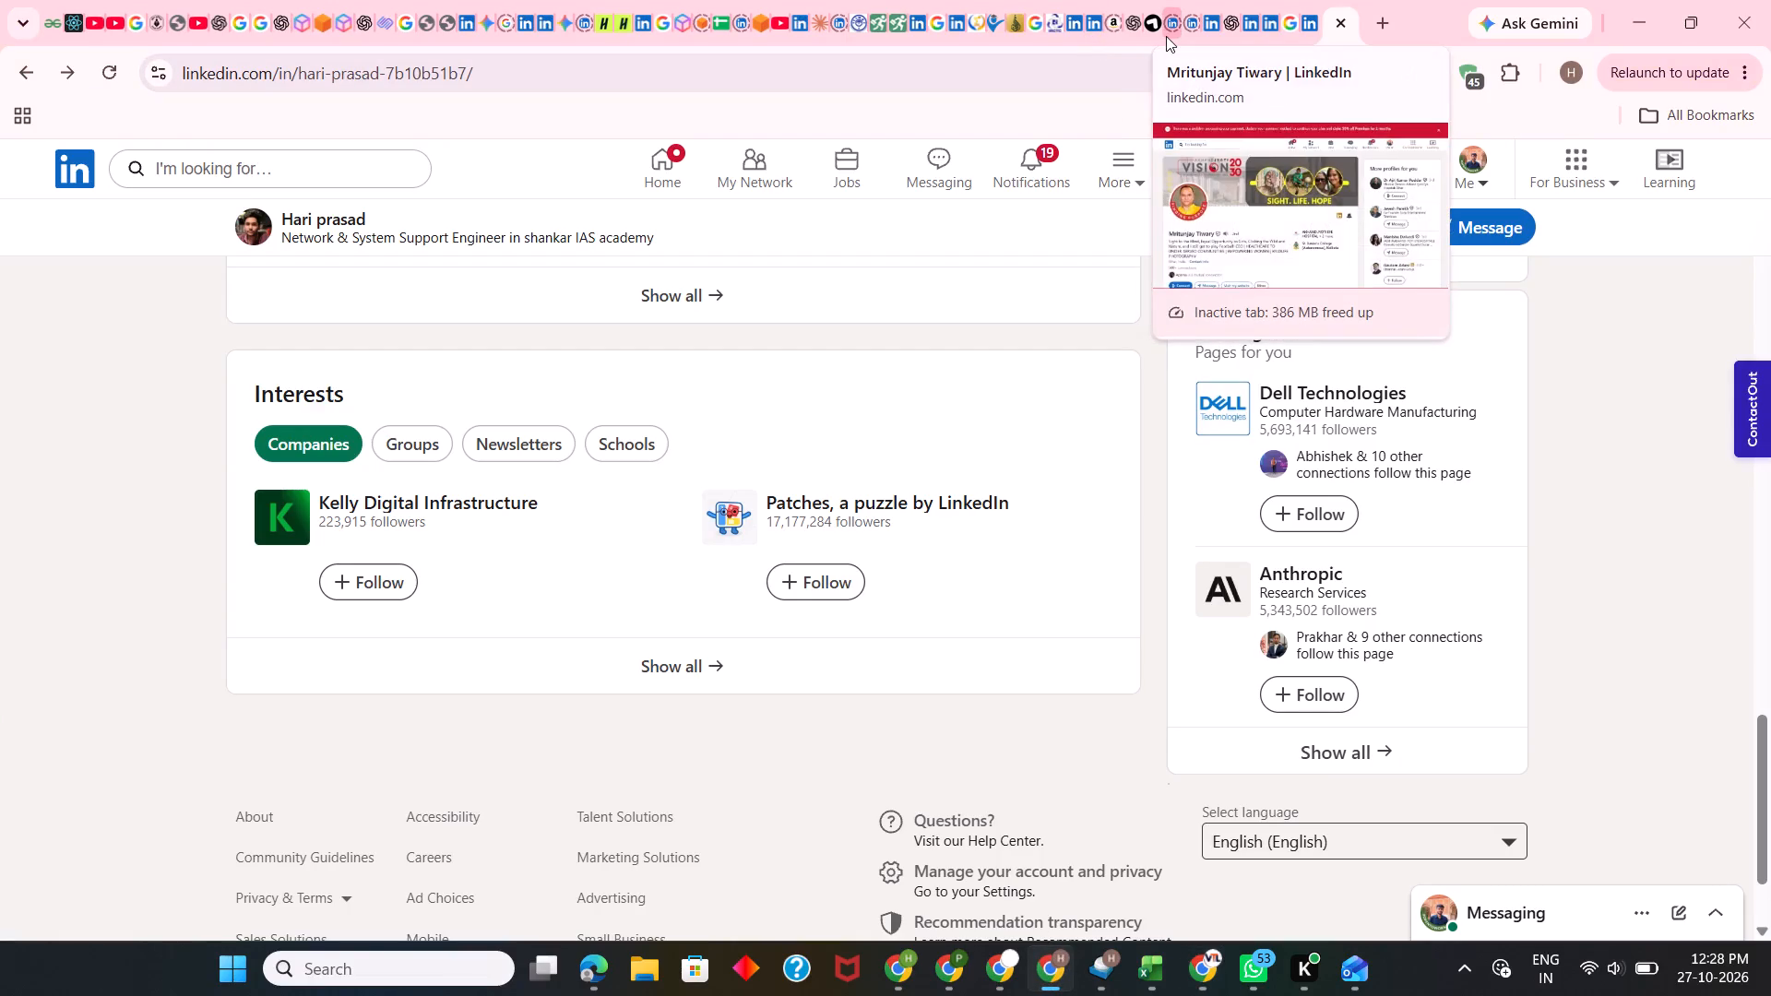
left_click(1166, 36)
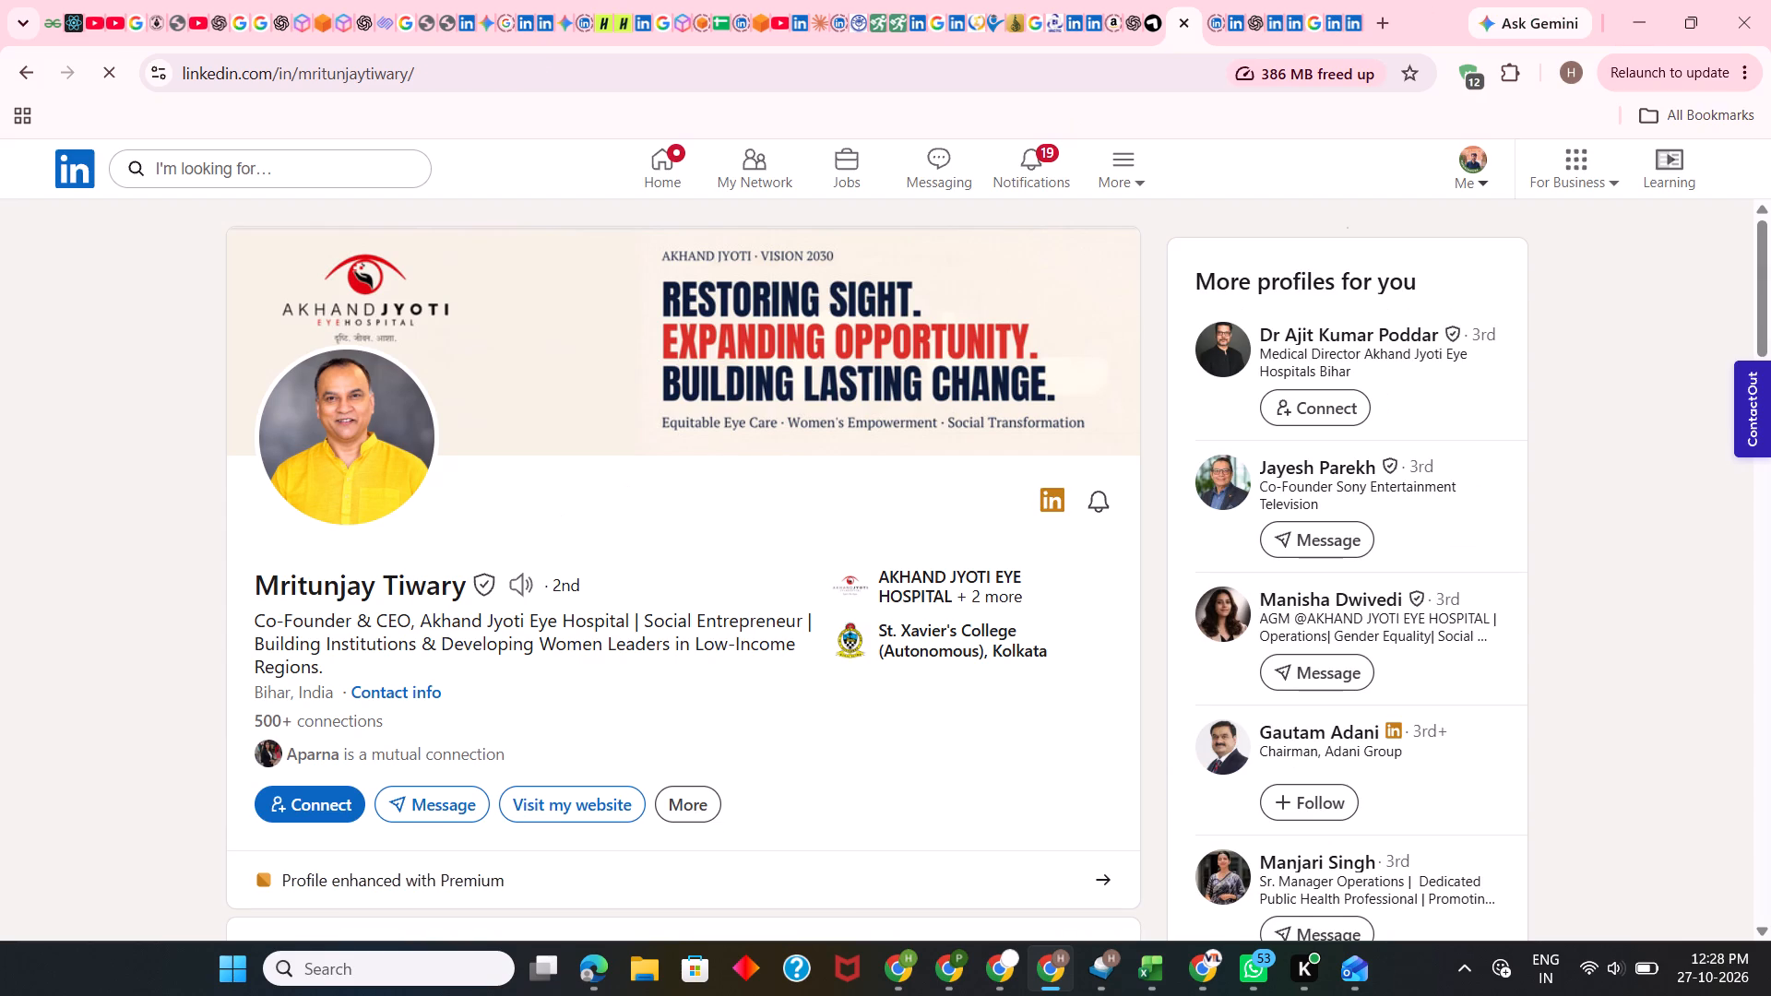
left_click_drag(251, 618, 408, 621)
key("ctrl+c")
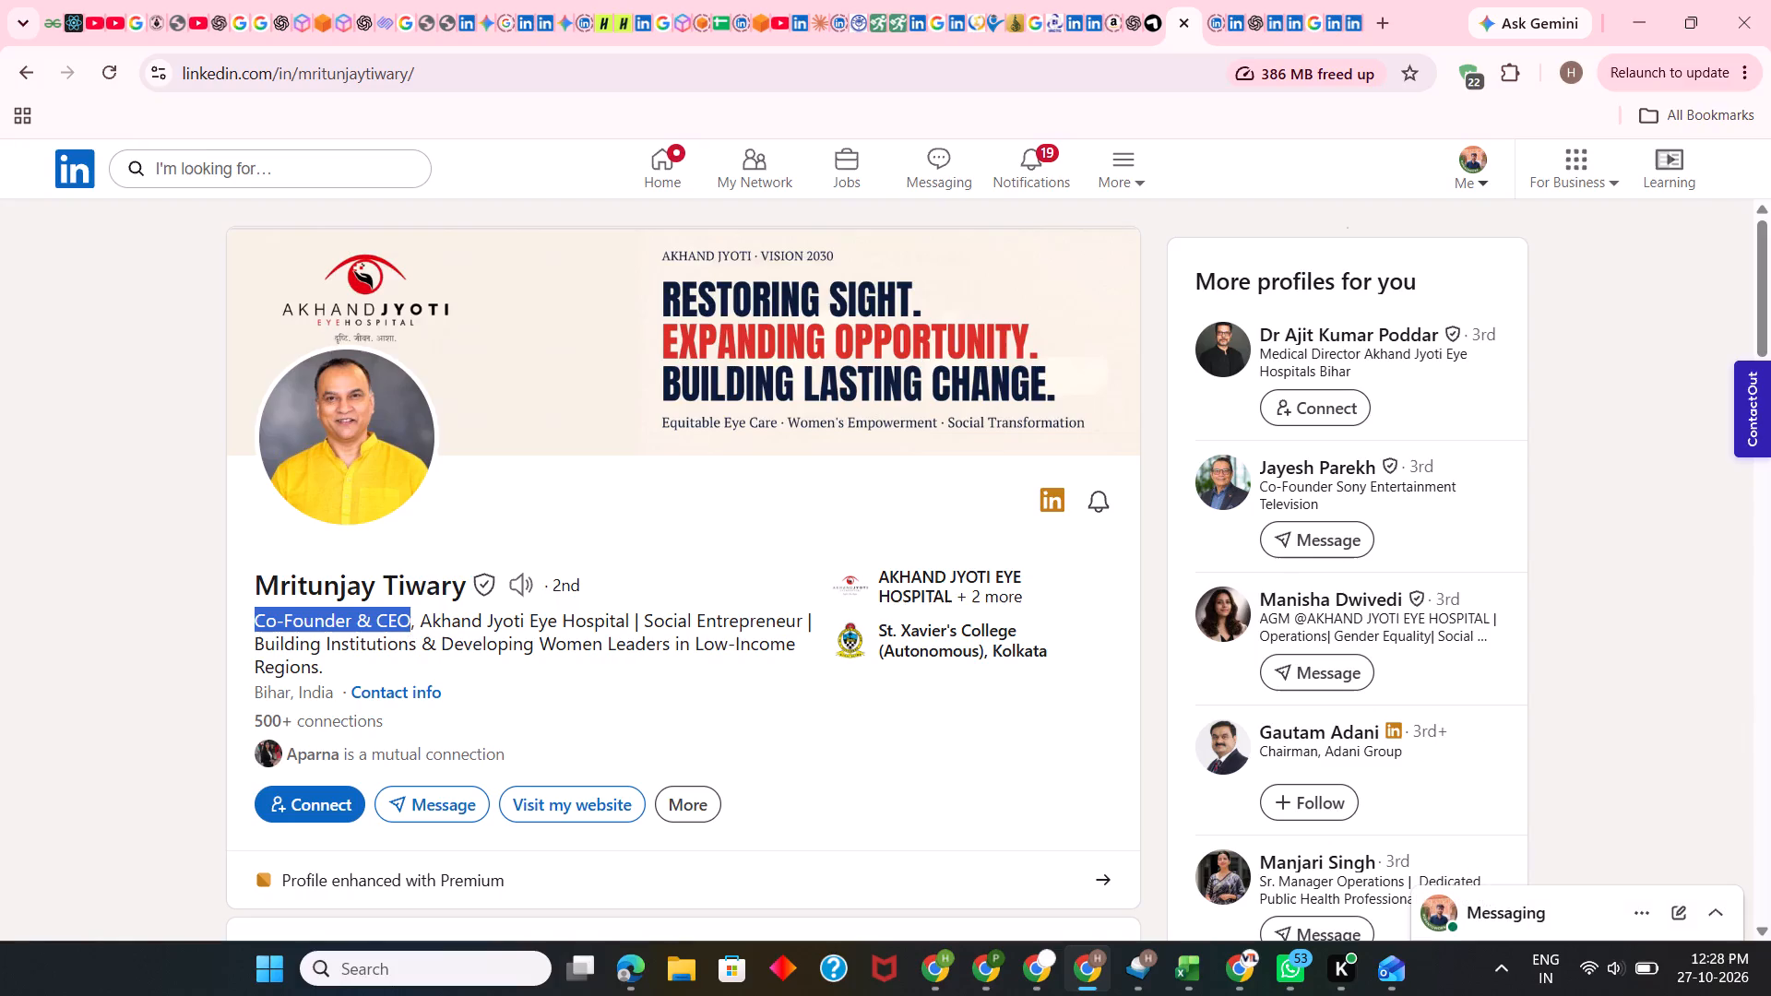
left_click(1624, 20)
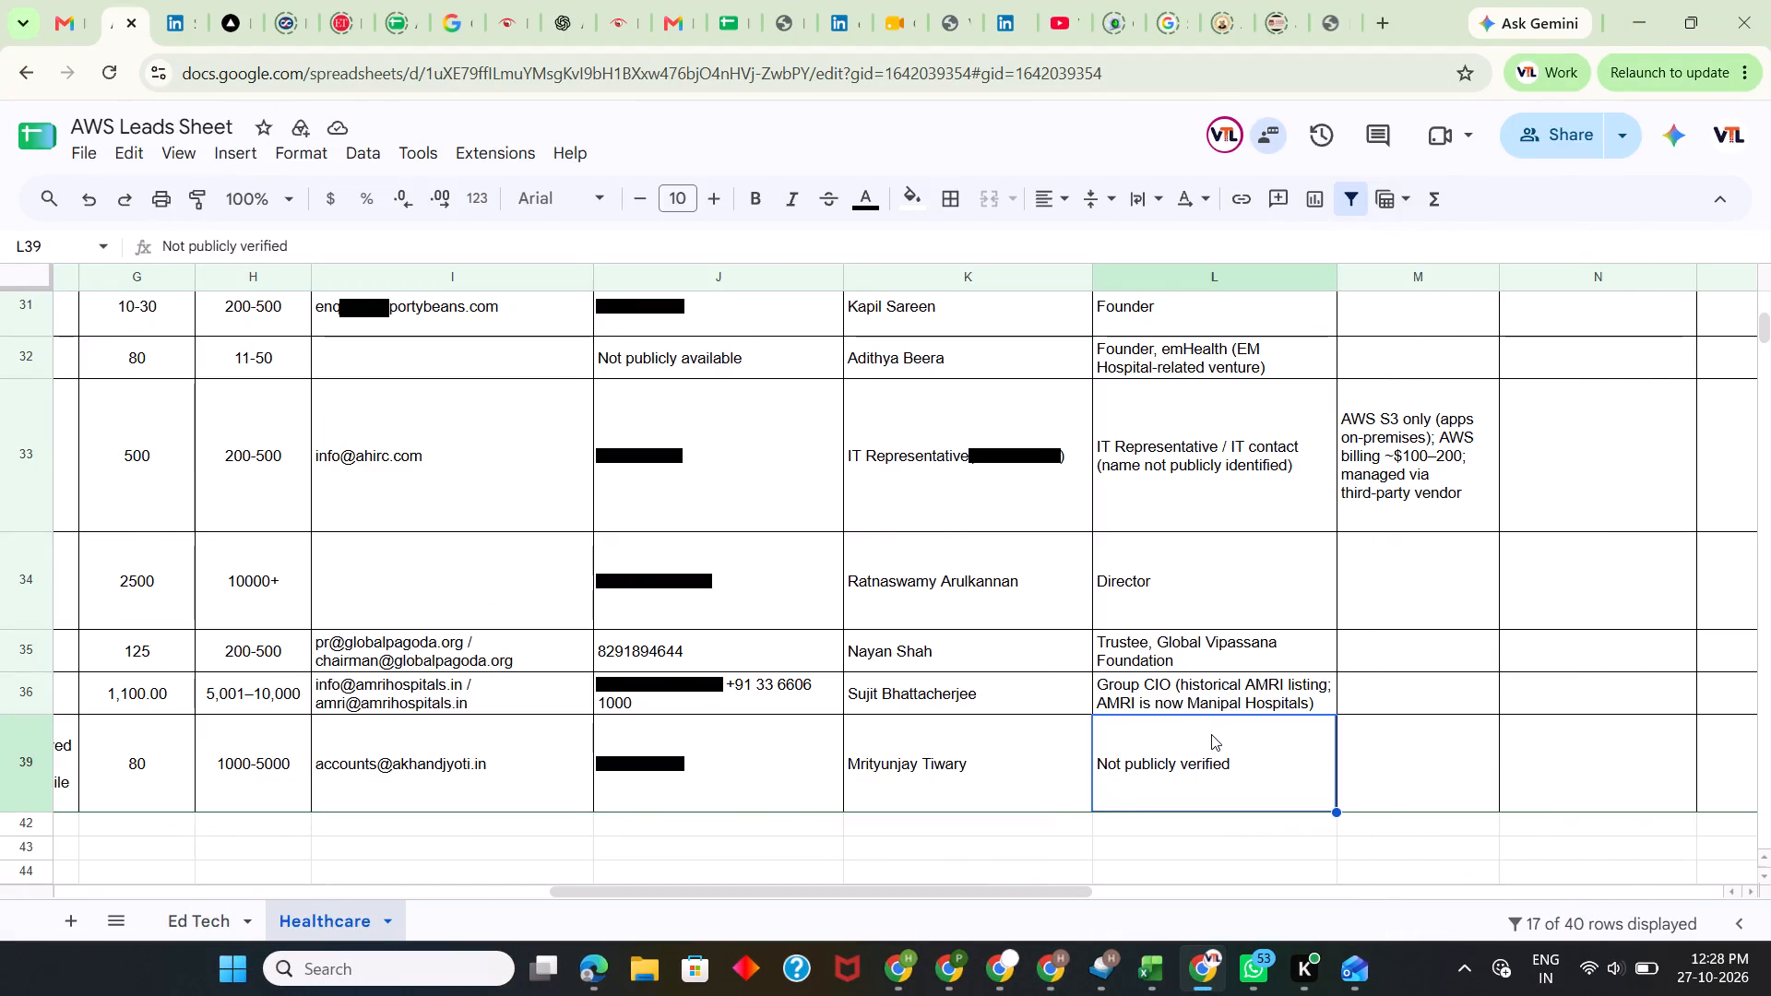
key("ctrl+v")
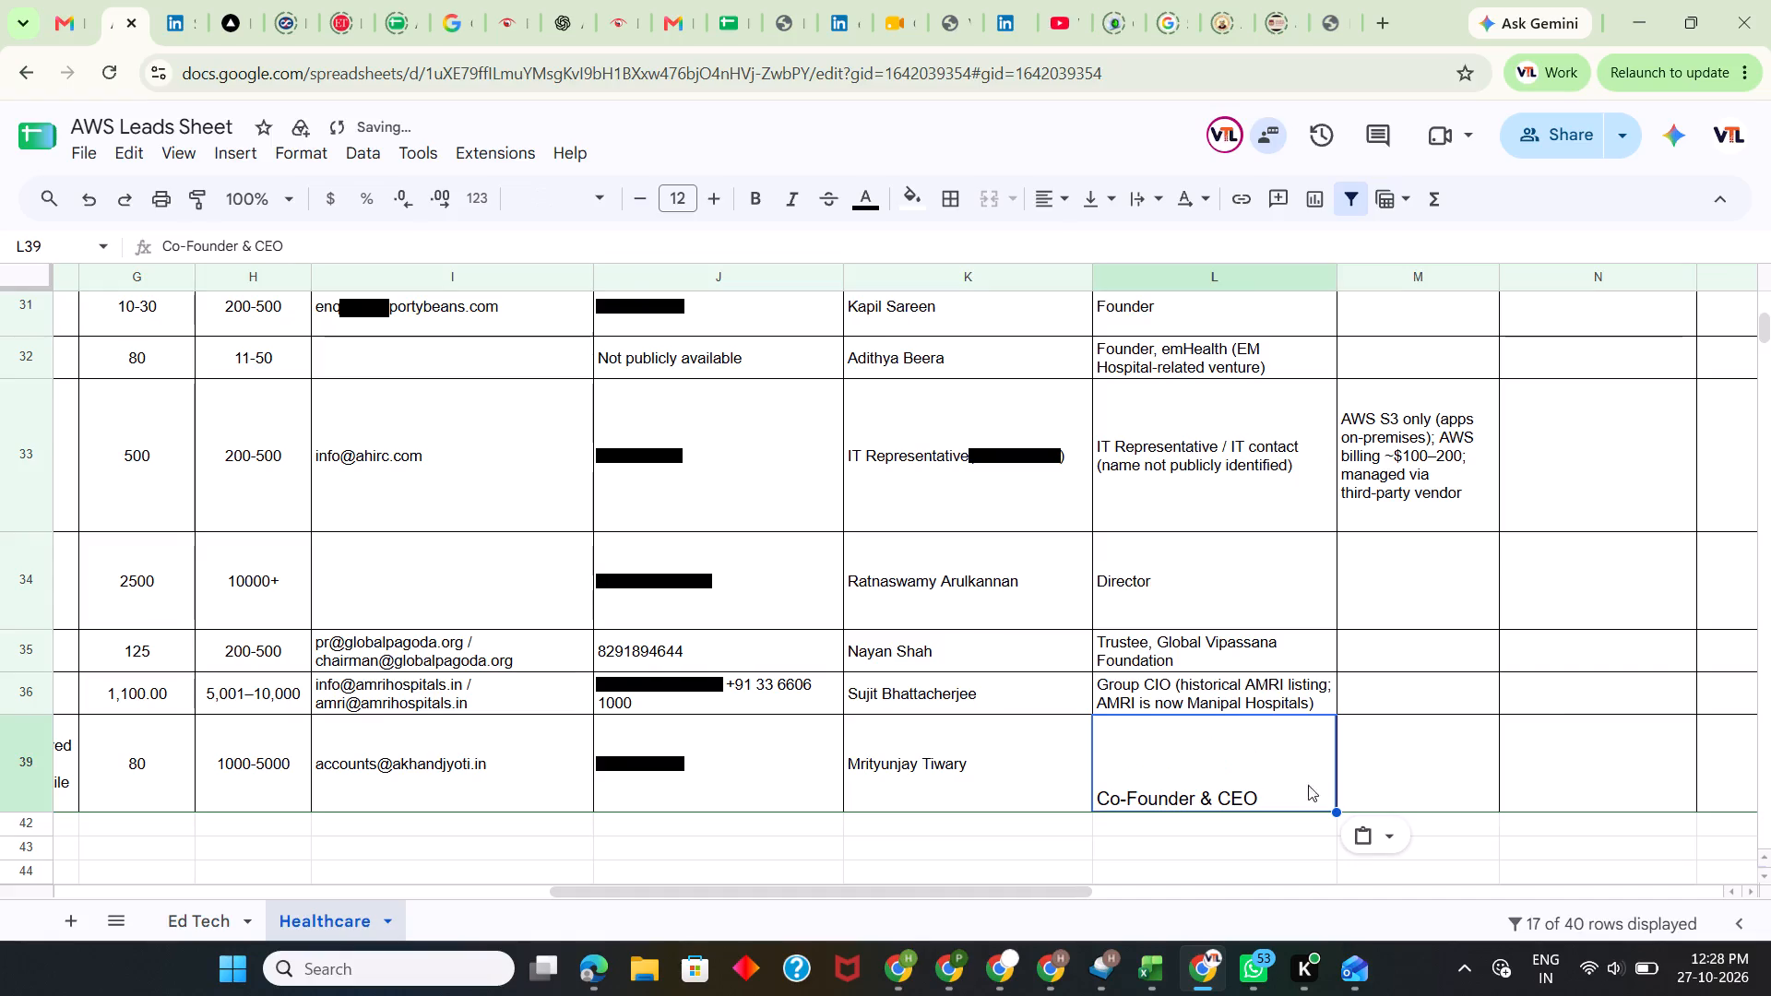
left_click(1356, 822)
left_click(1488, 658)
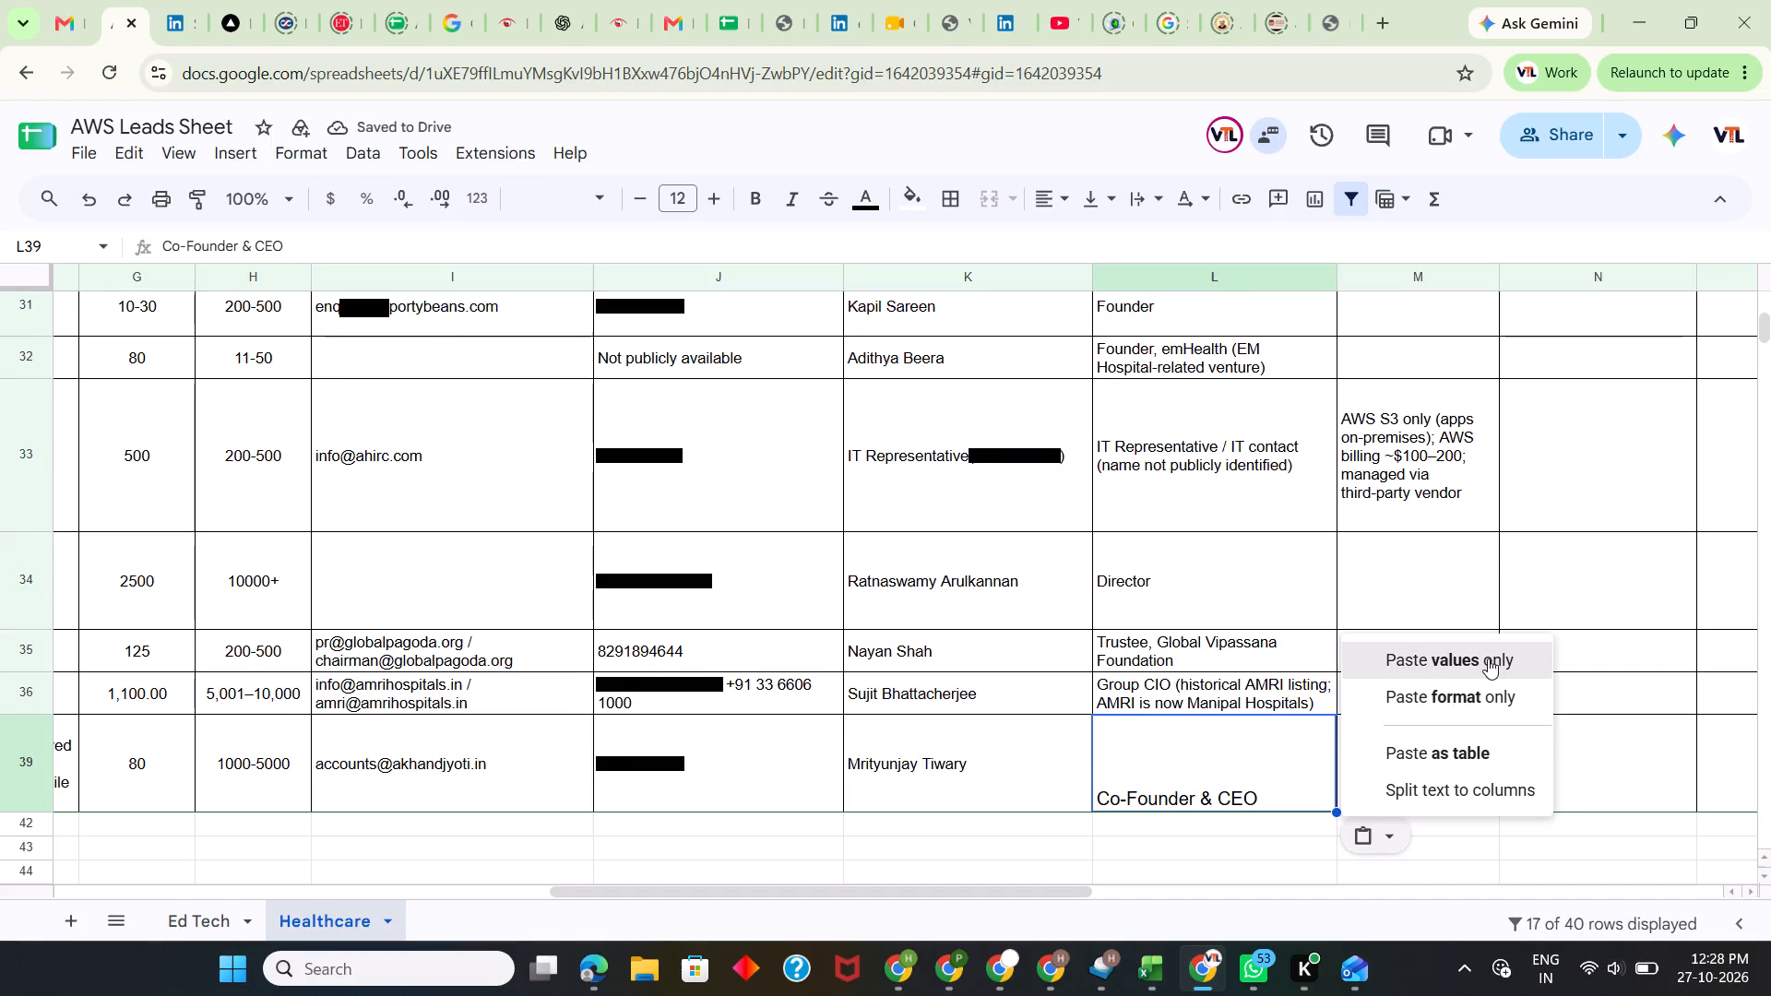
Copy the co-founder's phone number from ContactOut on his LinkedIn profile into the Akhand Jyoti row's phone cell, pasting values only.
left_click(767, 771)
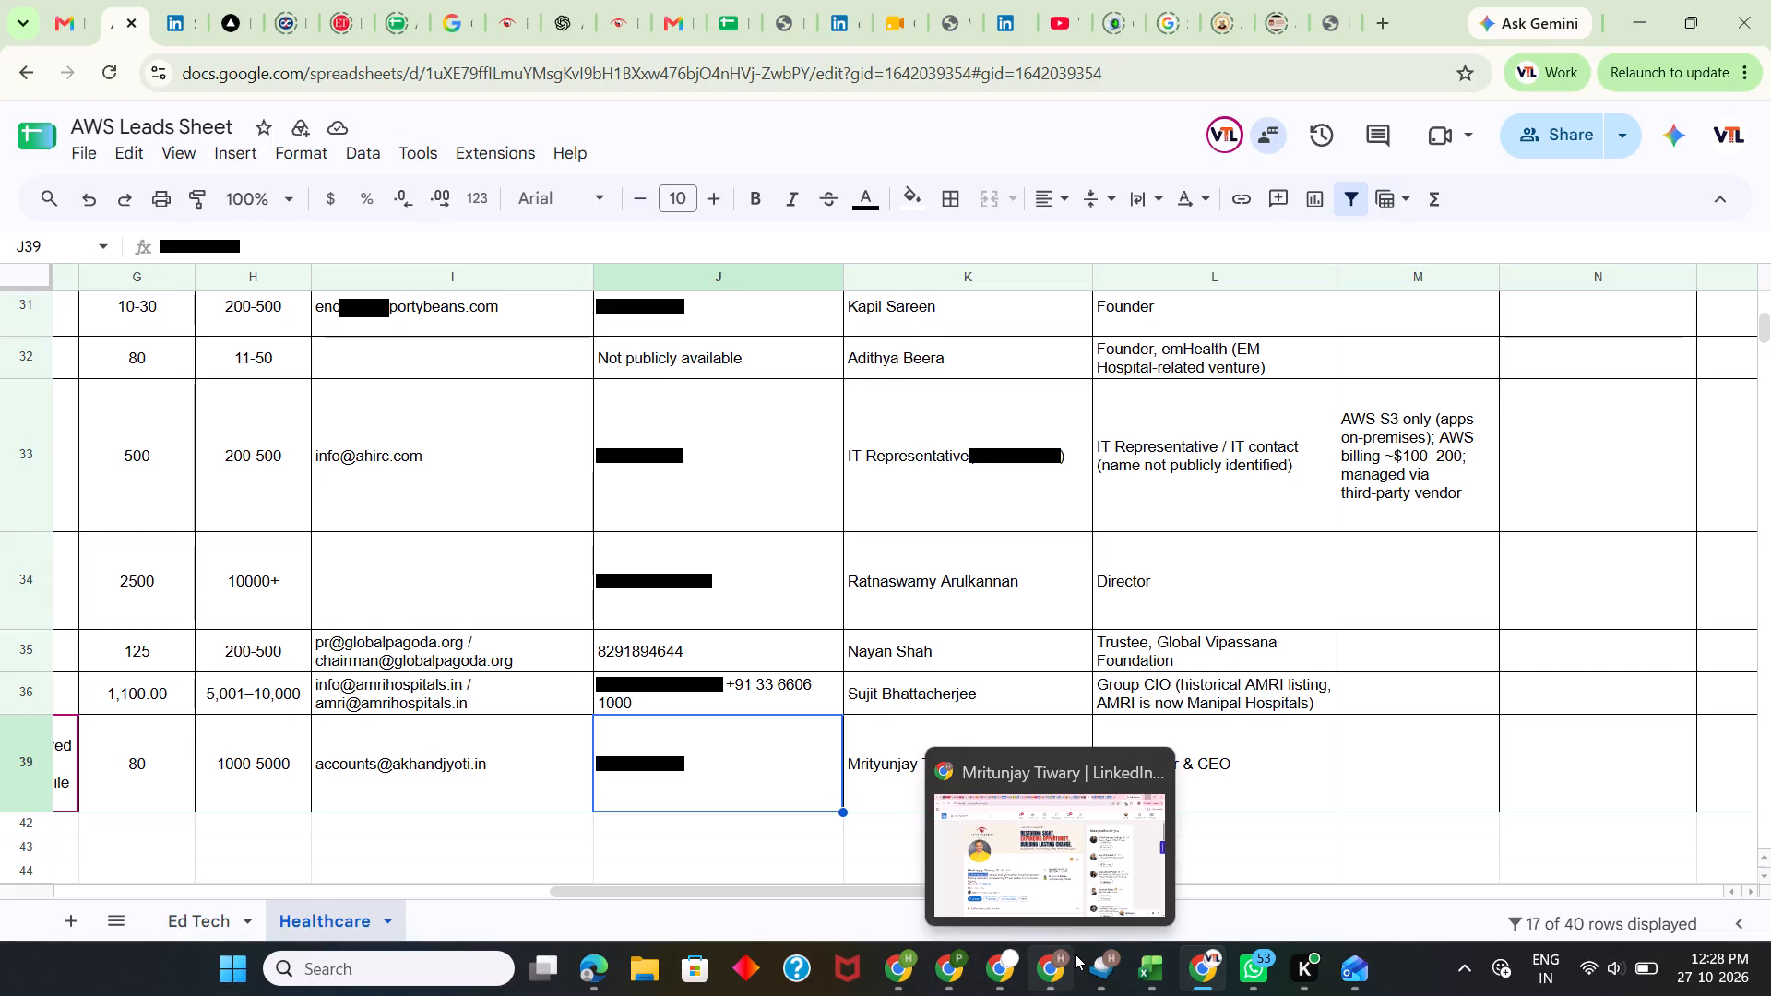
left_click(1048, 963)
left_click(1770, 362)
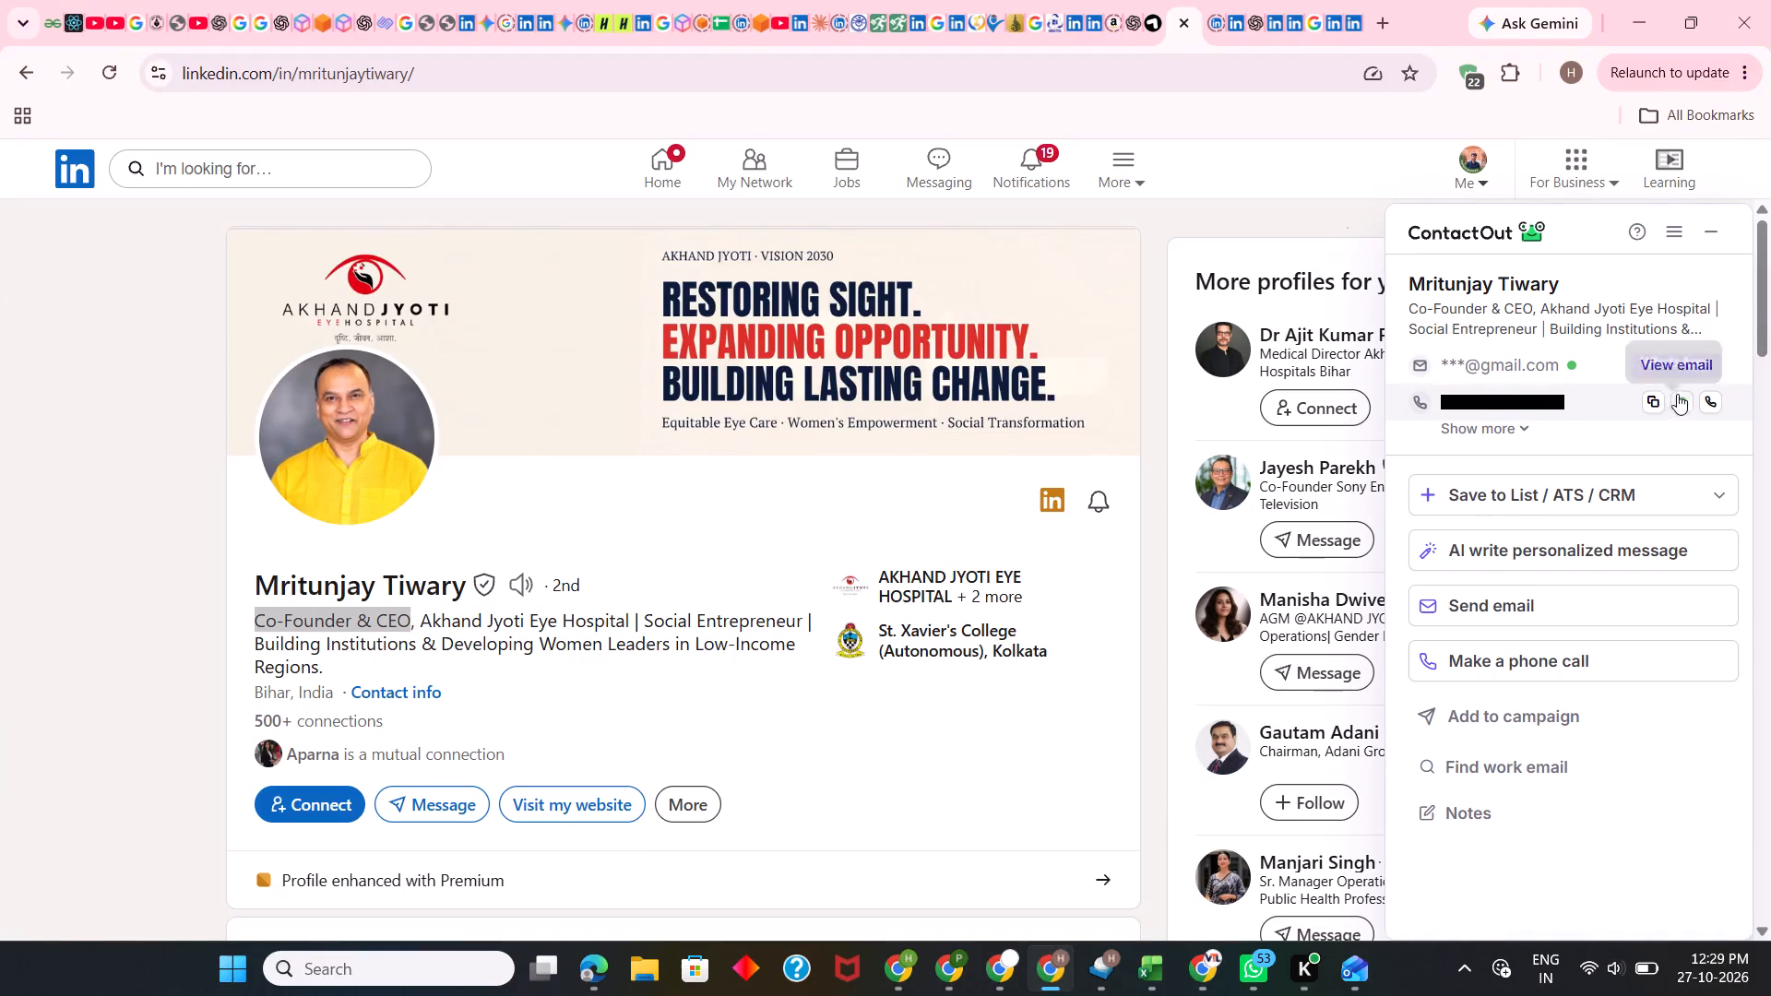
left_click(1650, 402)
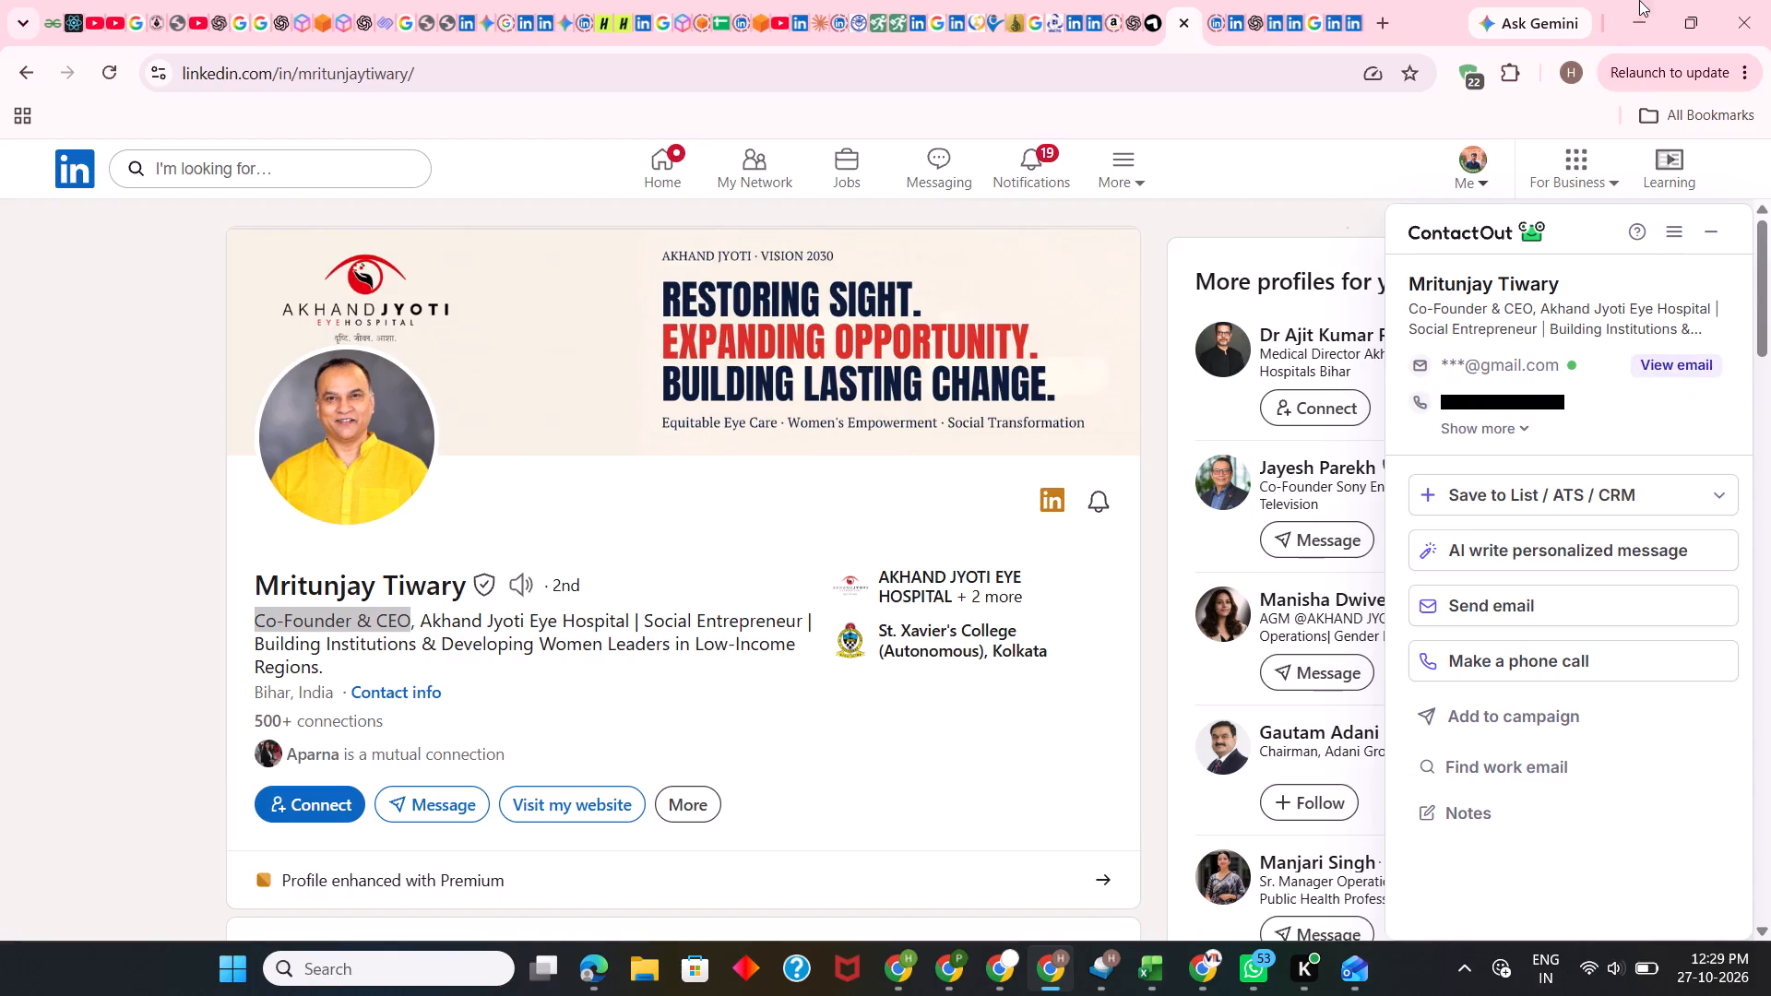
left_click(1638, 0)
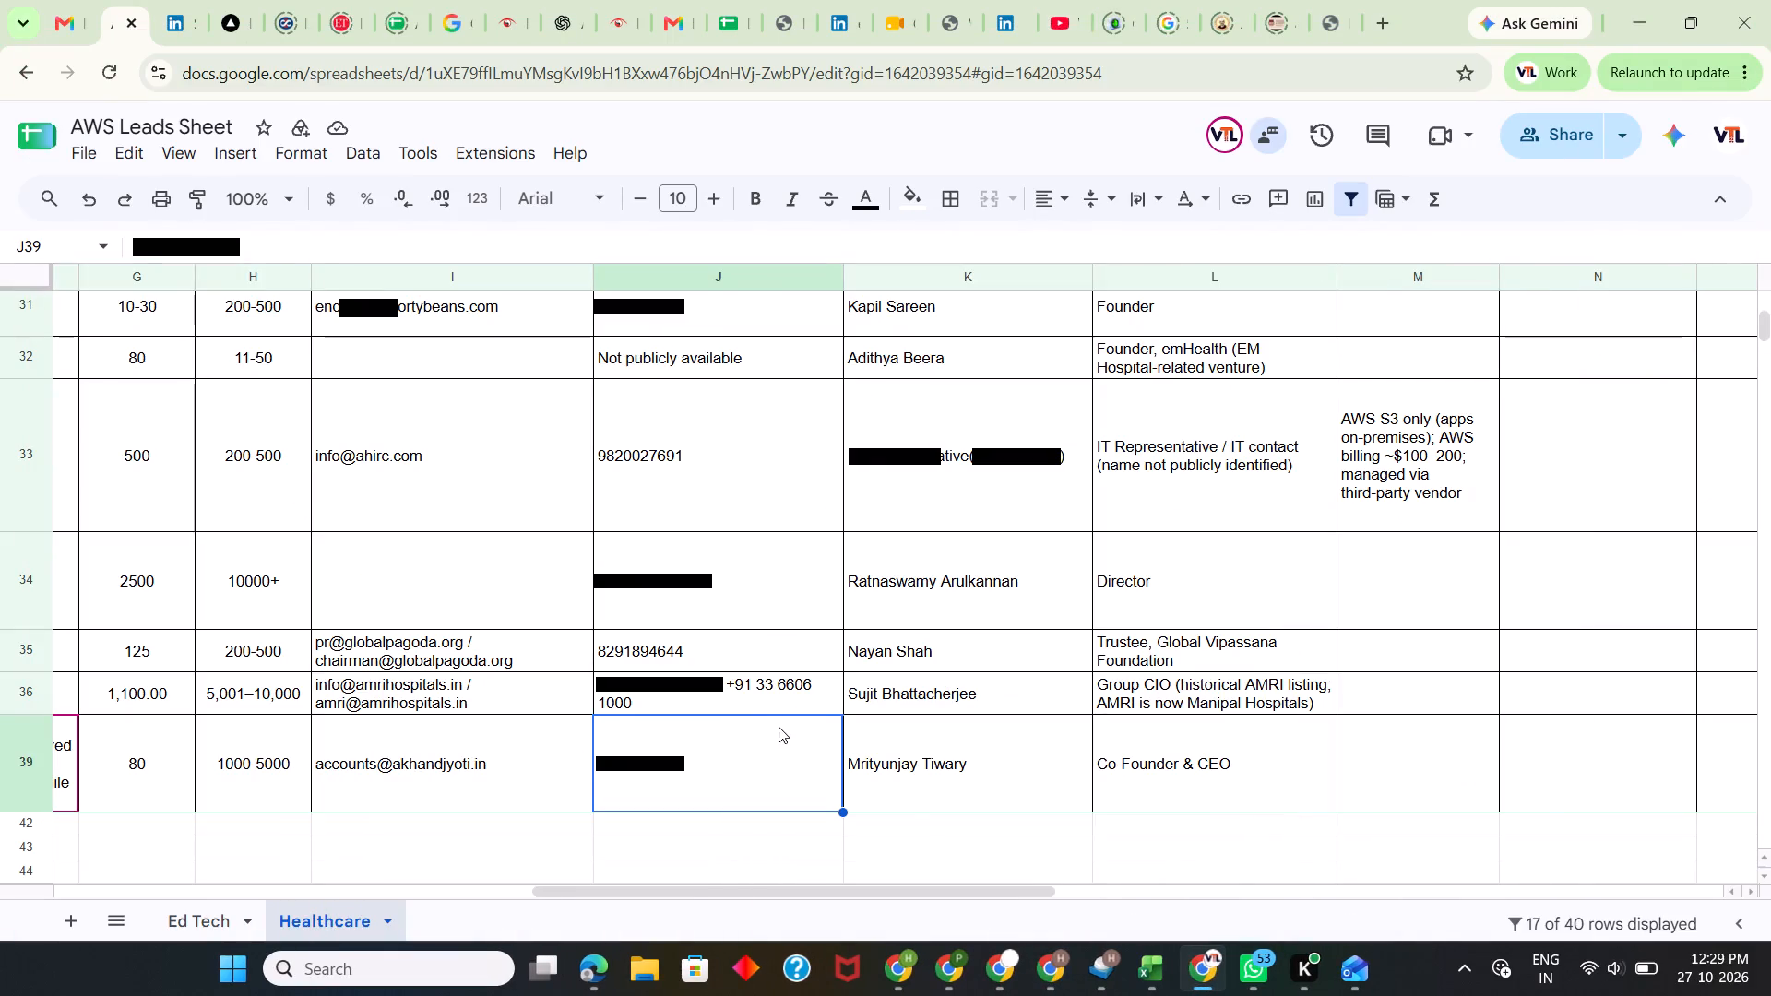
key("ctrl+v")
left_click(898, 829)
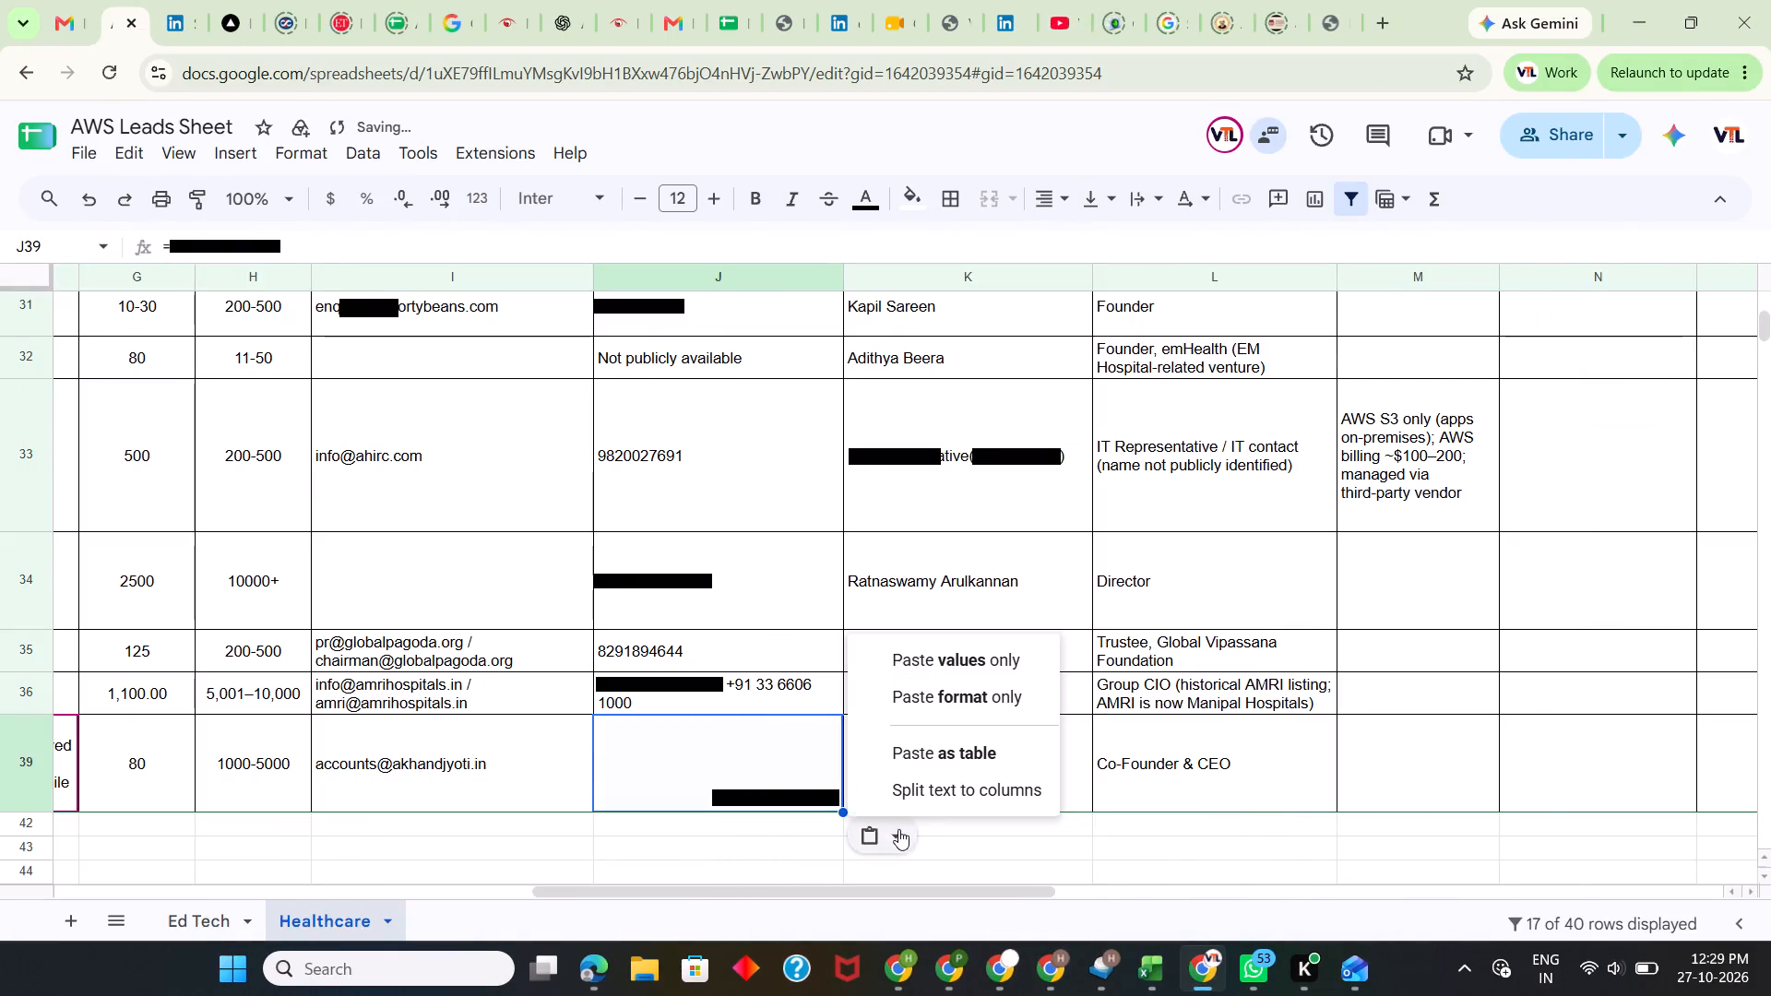
left_click(1001, 669)
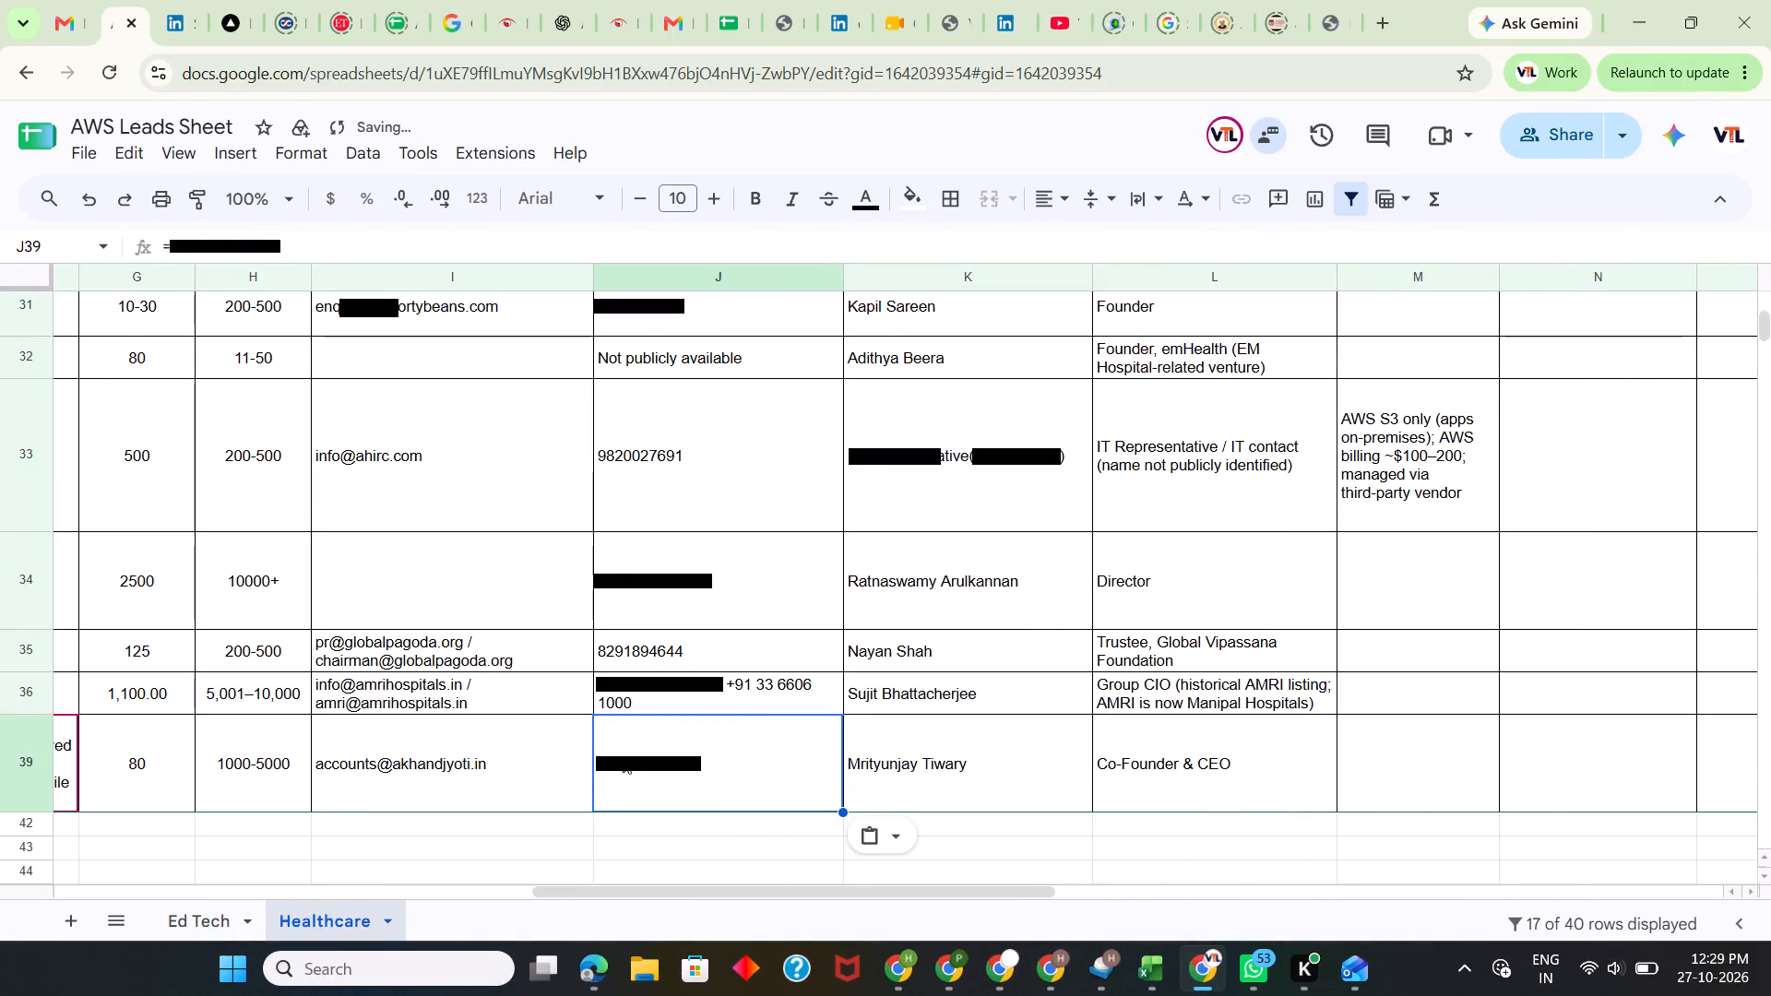
Remove the leading country-code prefix from the phone number in the Akhand Jyoti row.
left_click(612, 757)
double_click(612, 761)
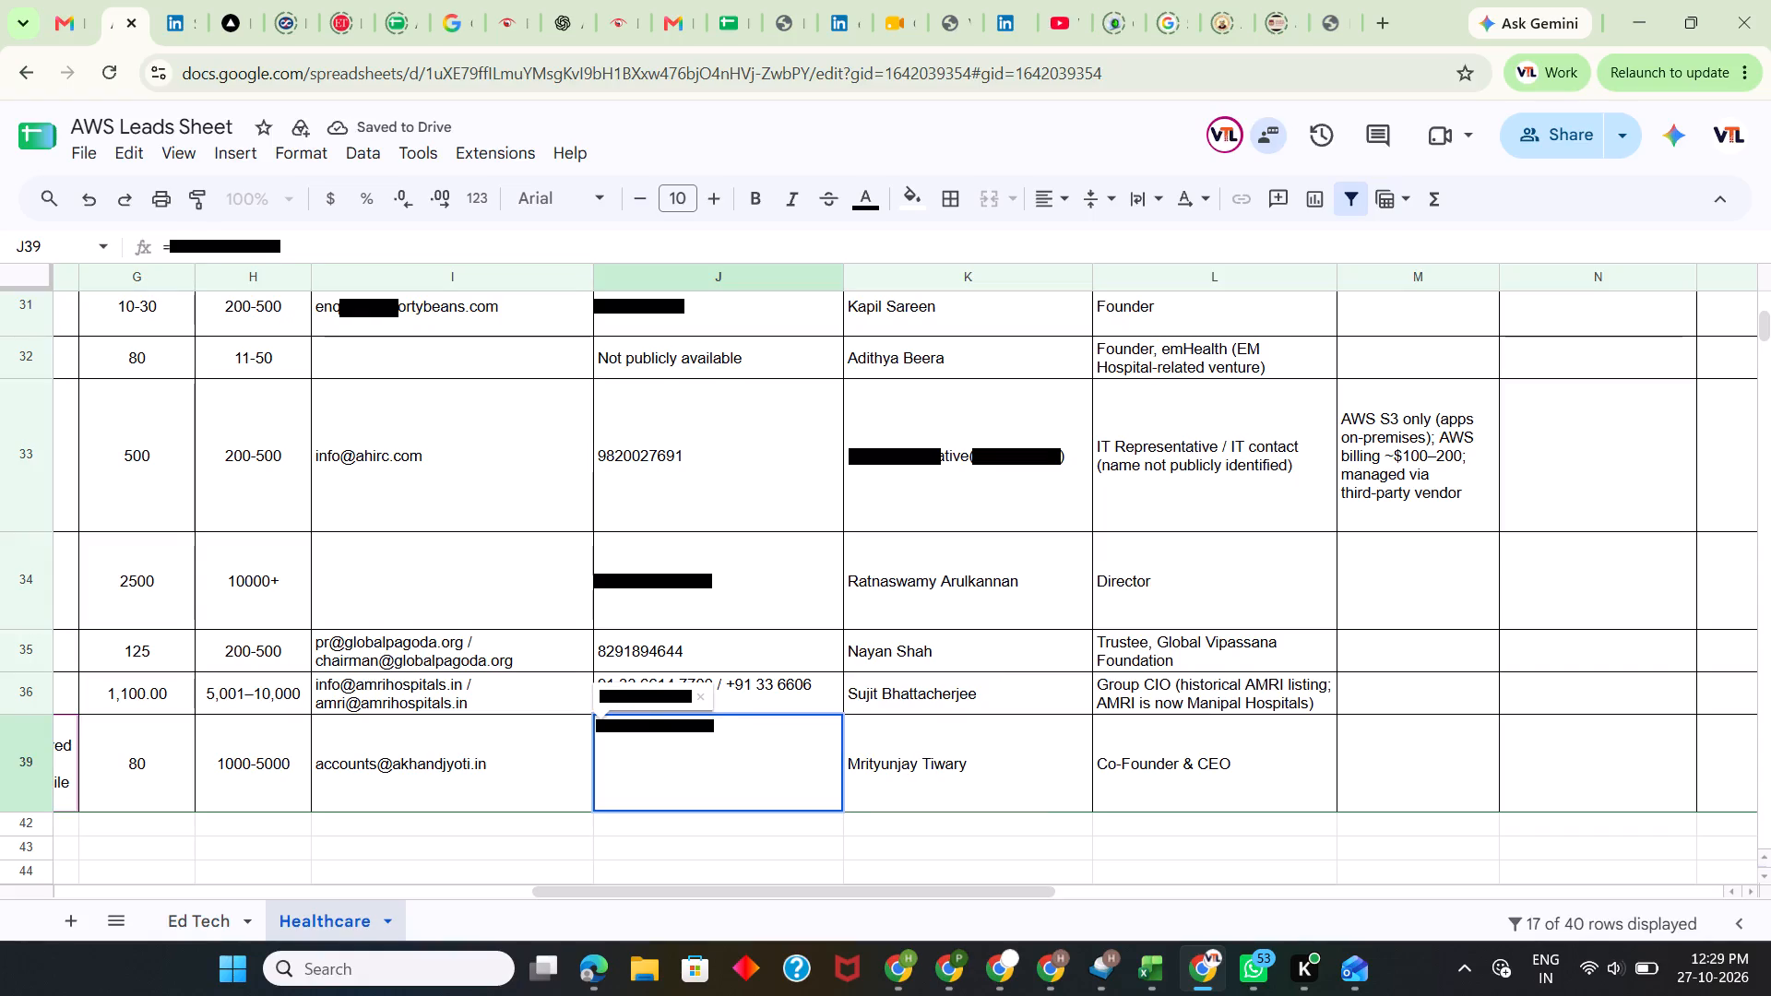
left_click_drag(630, 726, 608, 726)
key("BackSpace")
key("BackSpace")
key("Return")
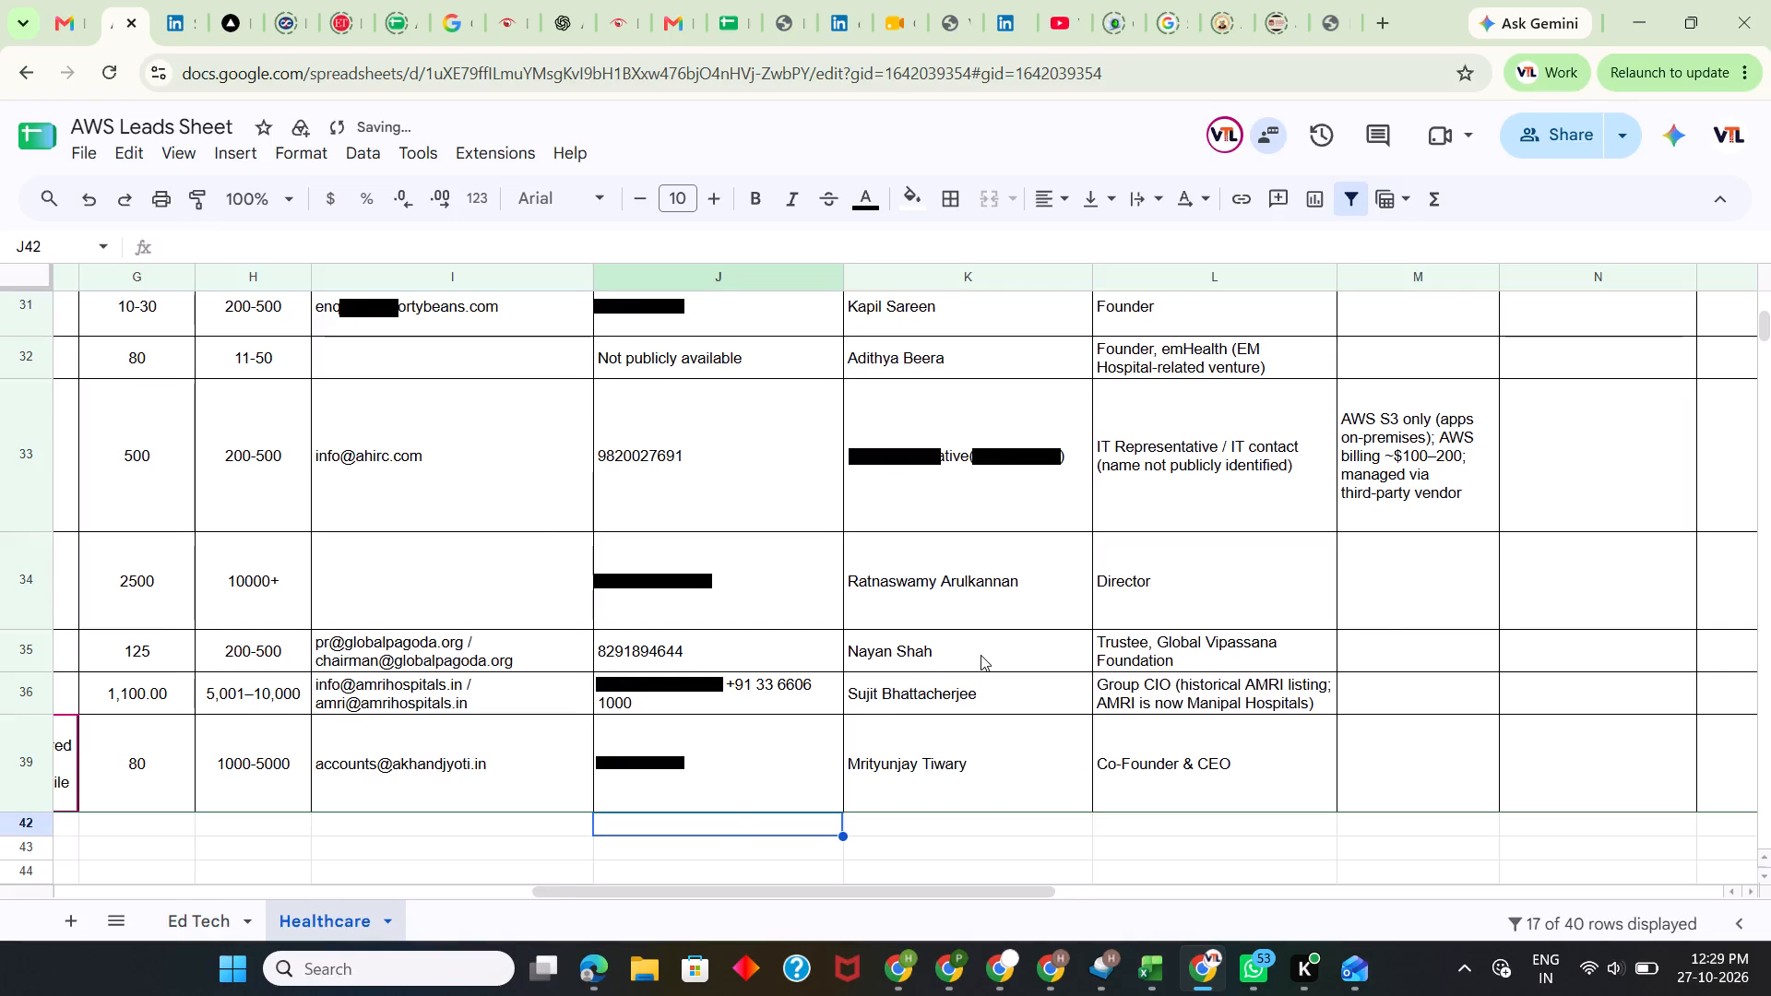
In the Akhand Jyoti call remark, remove the follow-up sentence and replace the IT Head clause with "I need to connect with other person.".
scroll(981, 655, "left", 6)
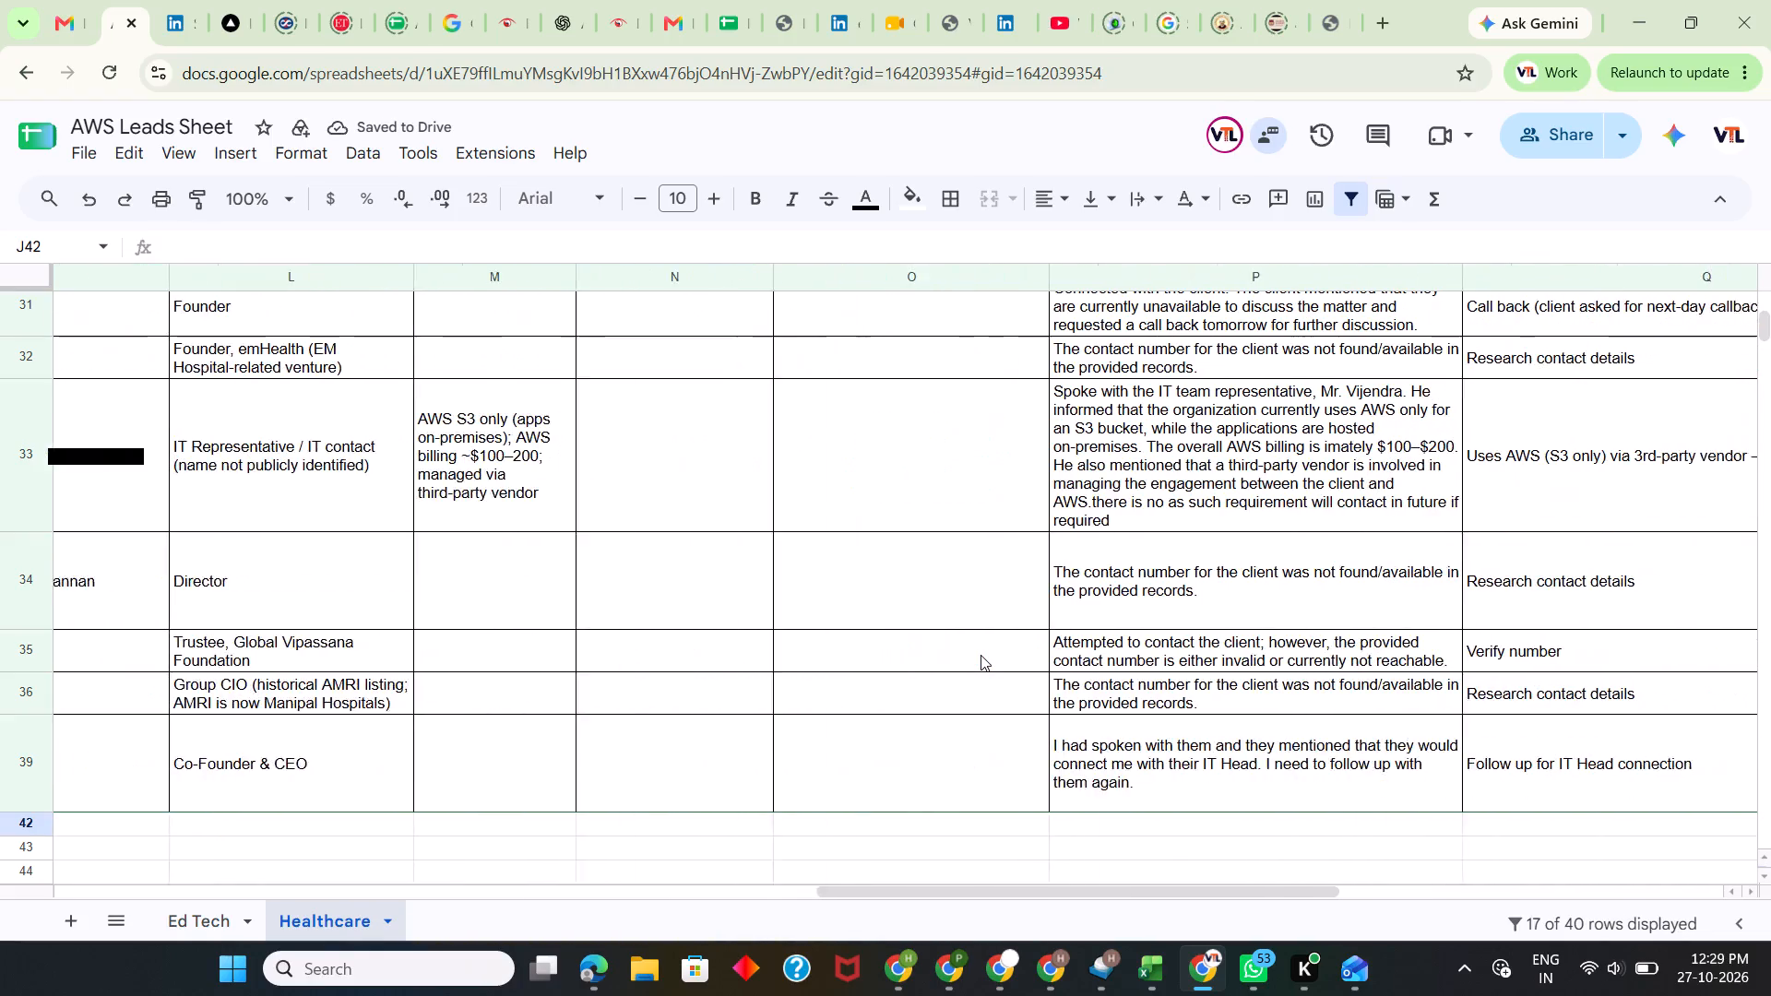
scroll(981, 655, "left", 2)
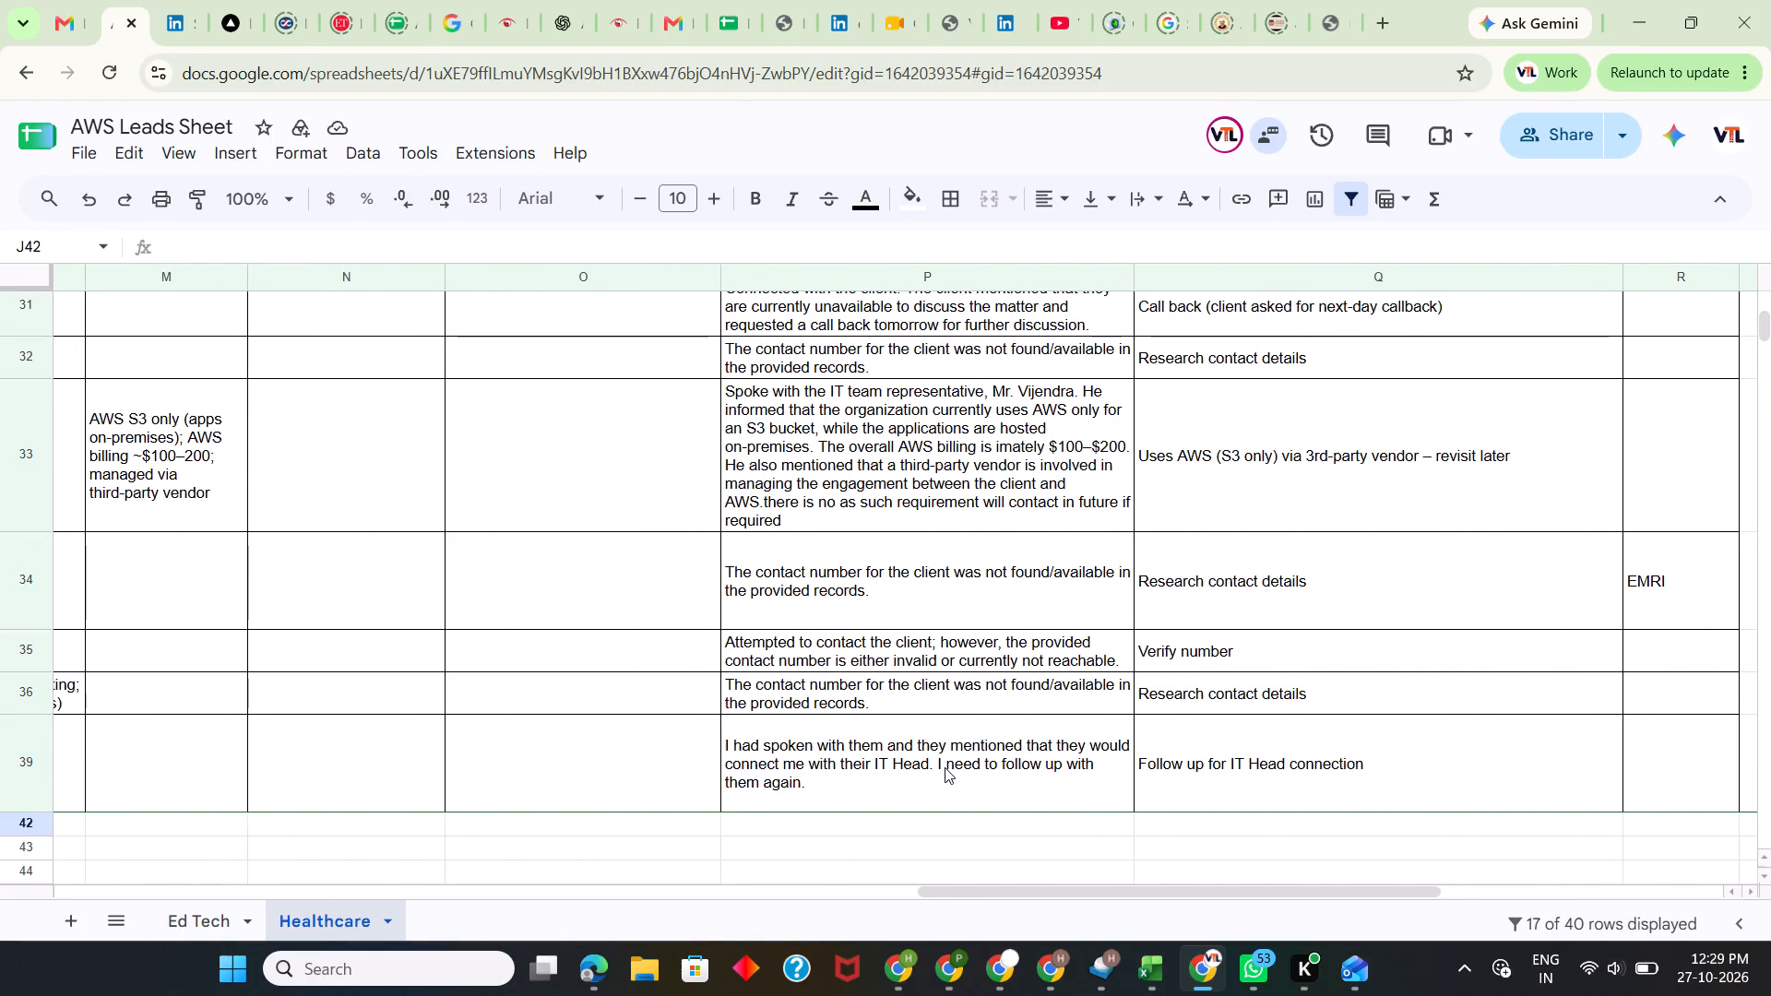
double_click(863, 789)
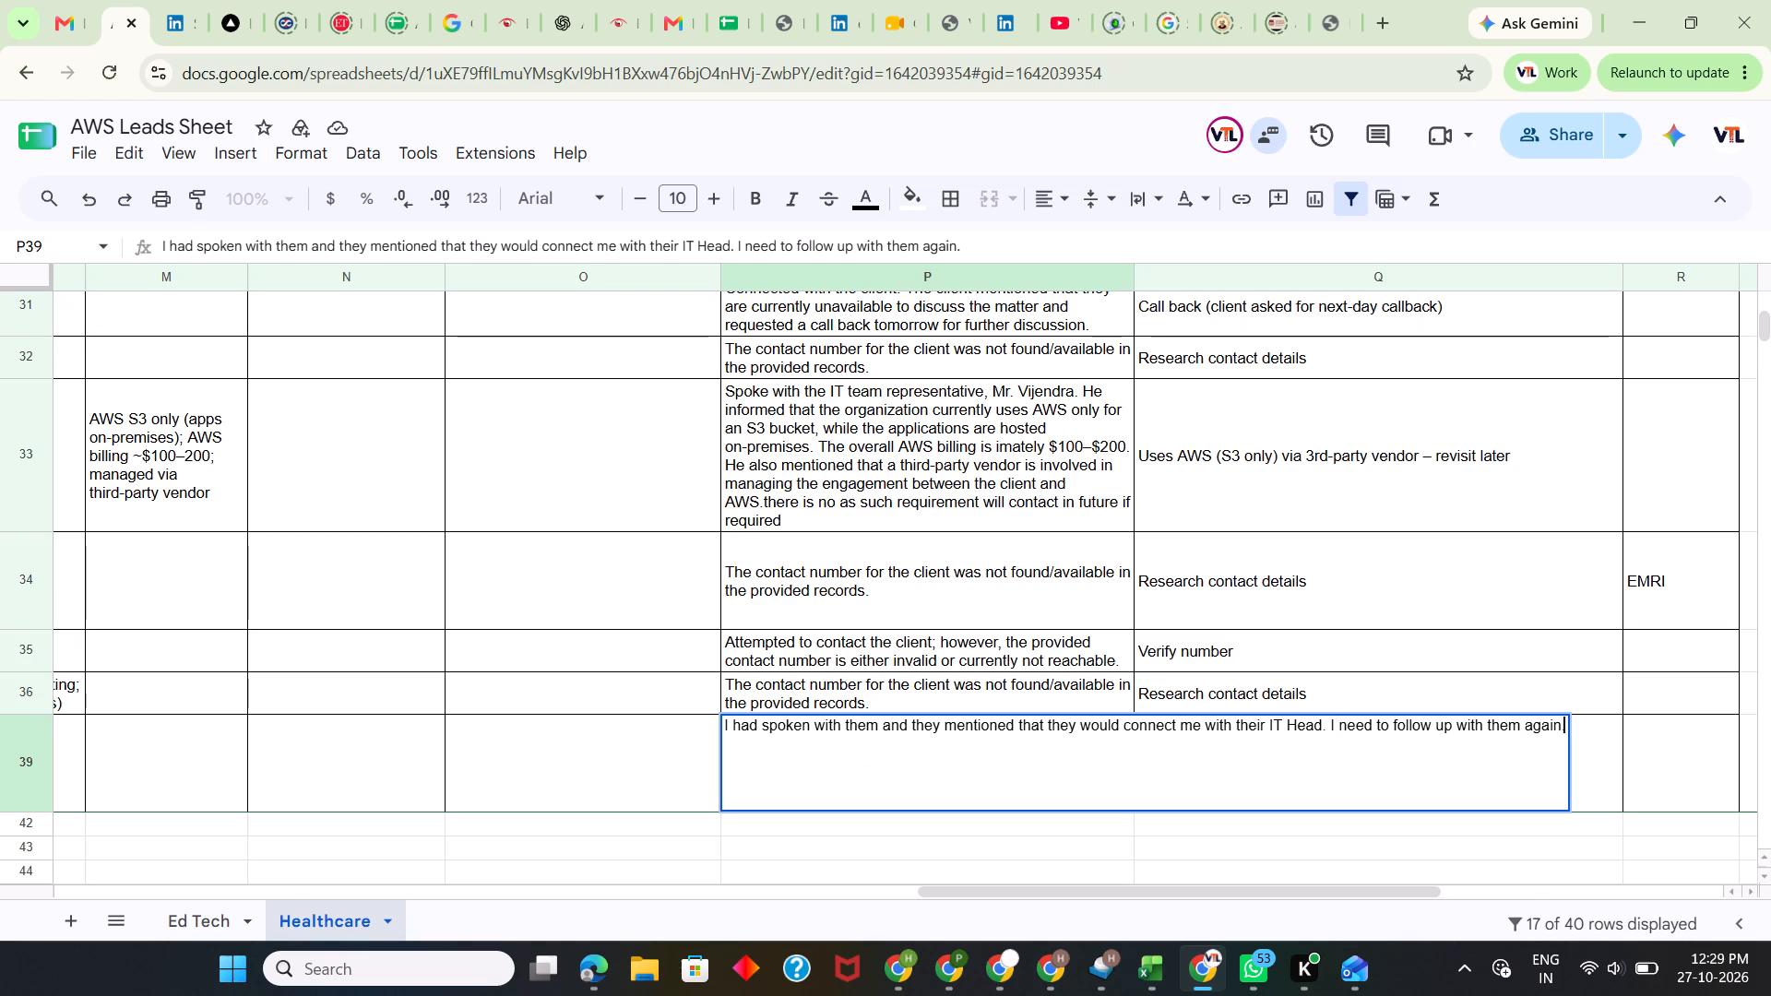
left_click_drag(1330, 723, 1591, 720)
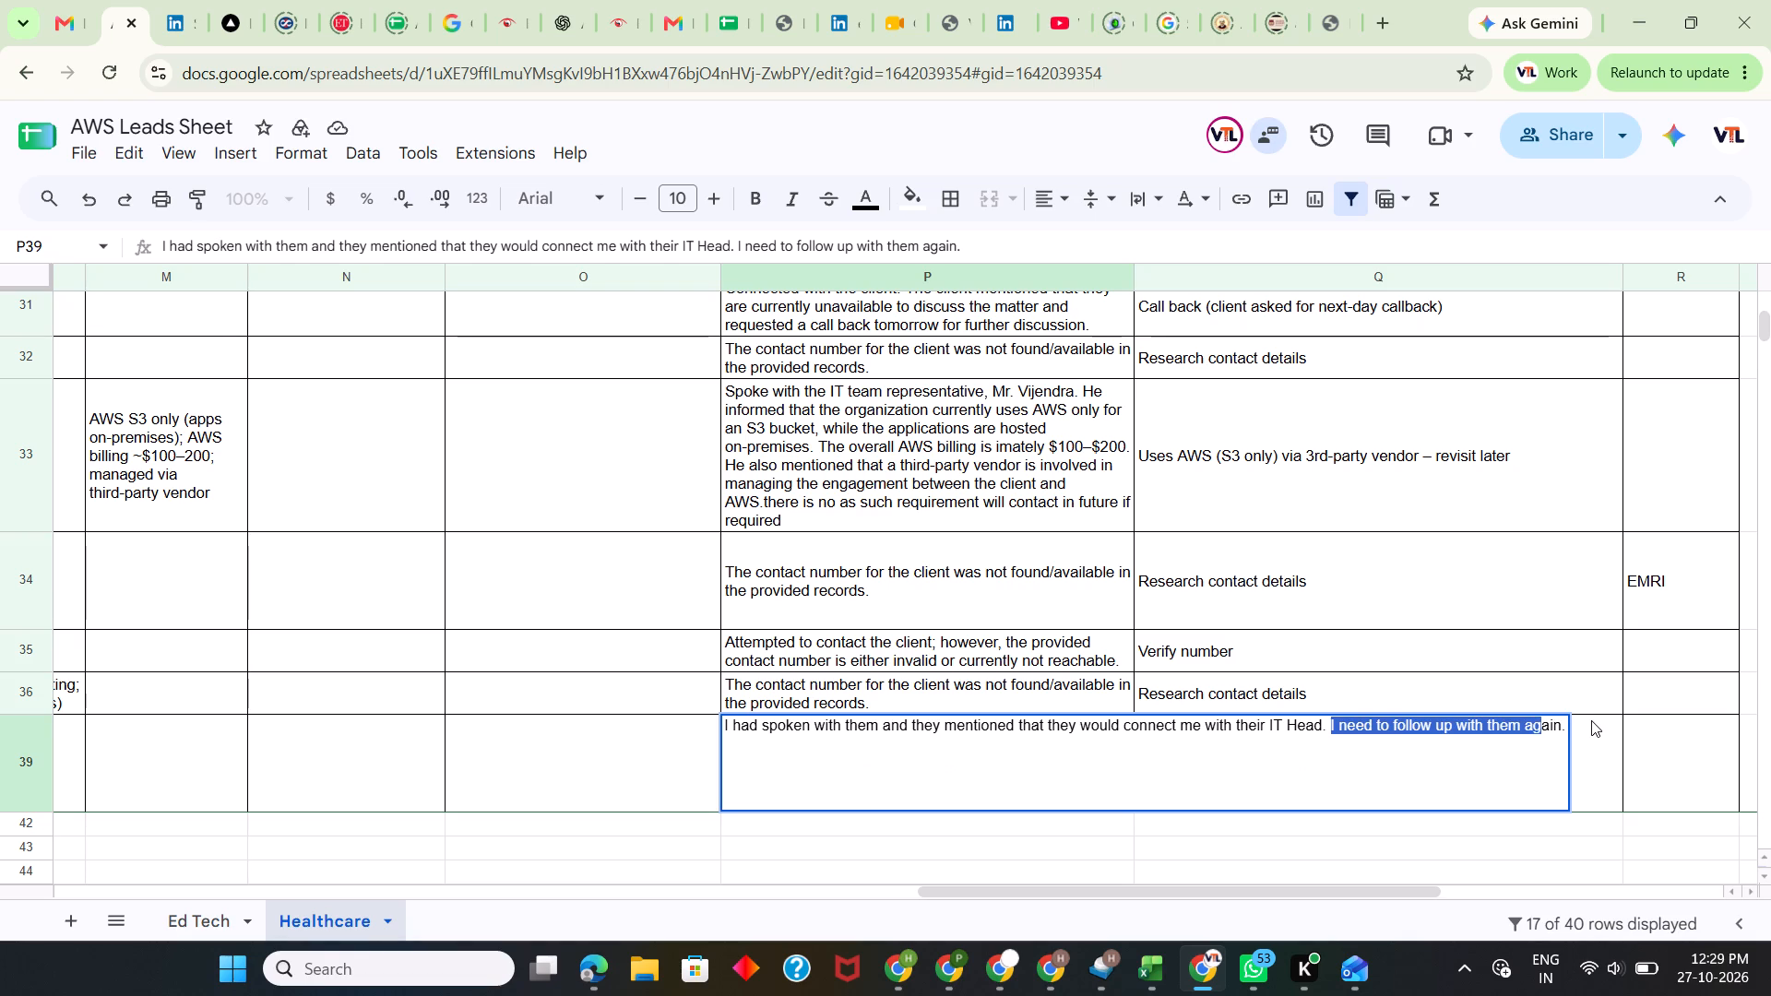
key("BackSpace")
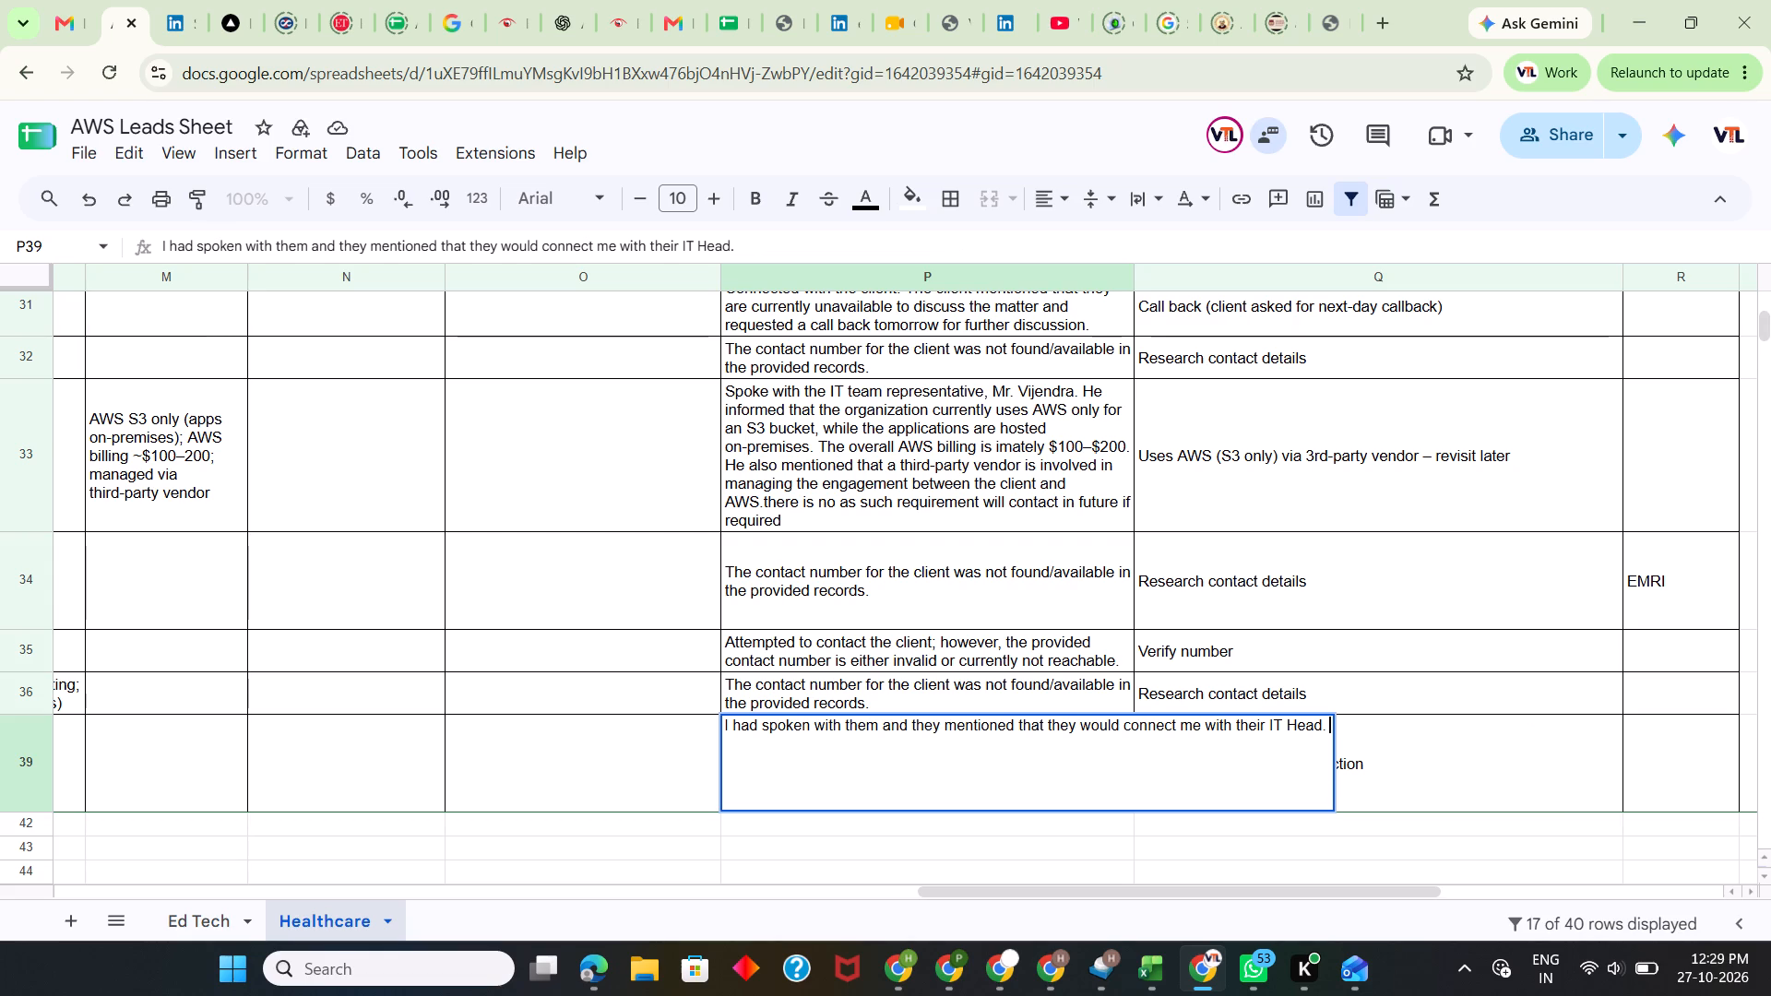
left_click_drag(1050, 724, 1340, 714)
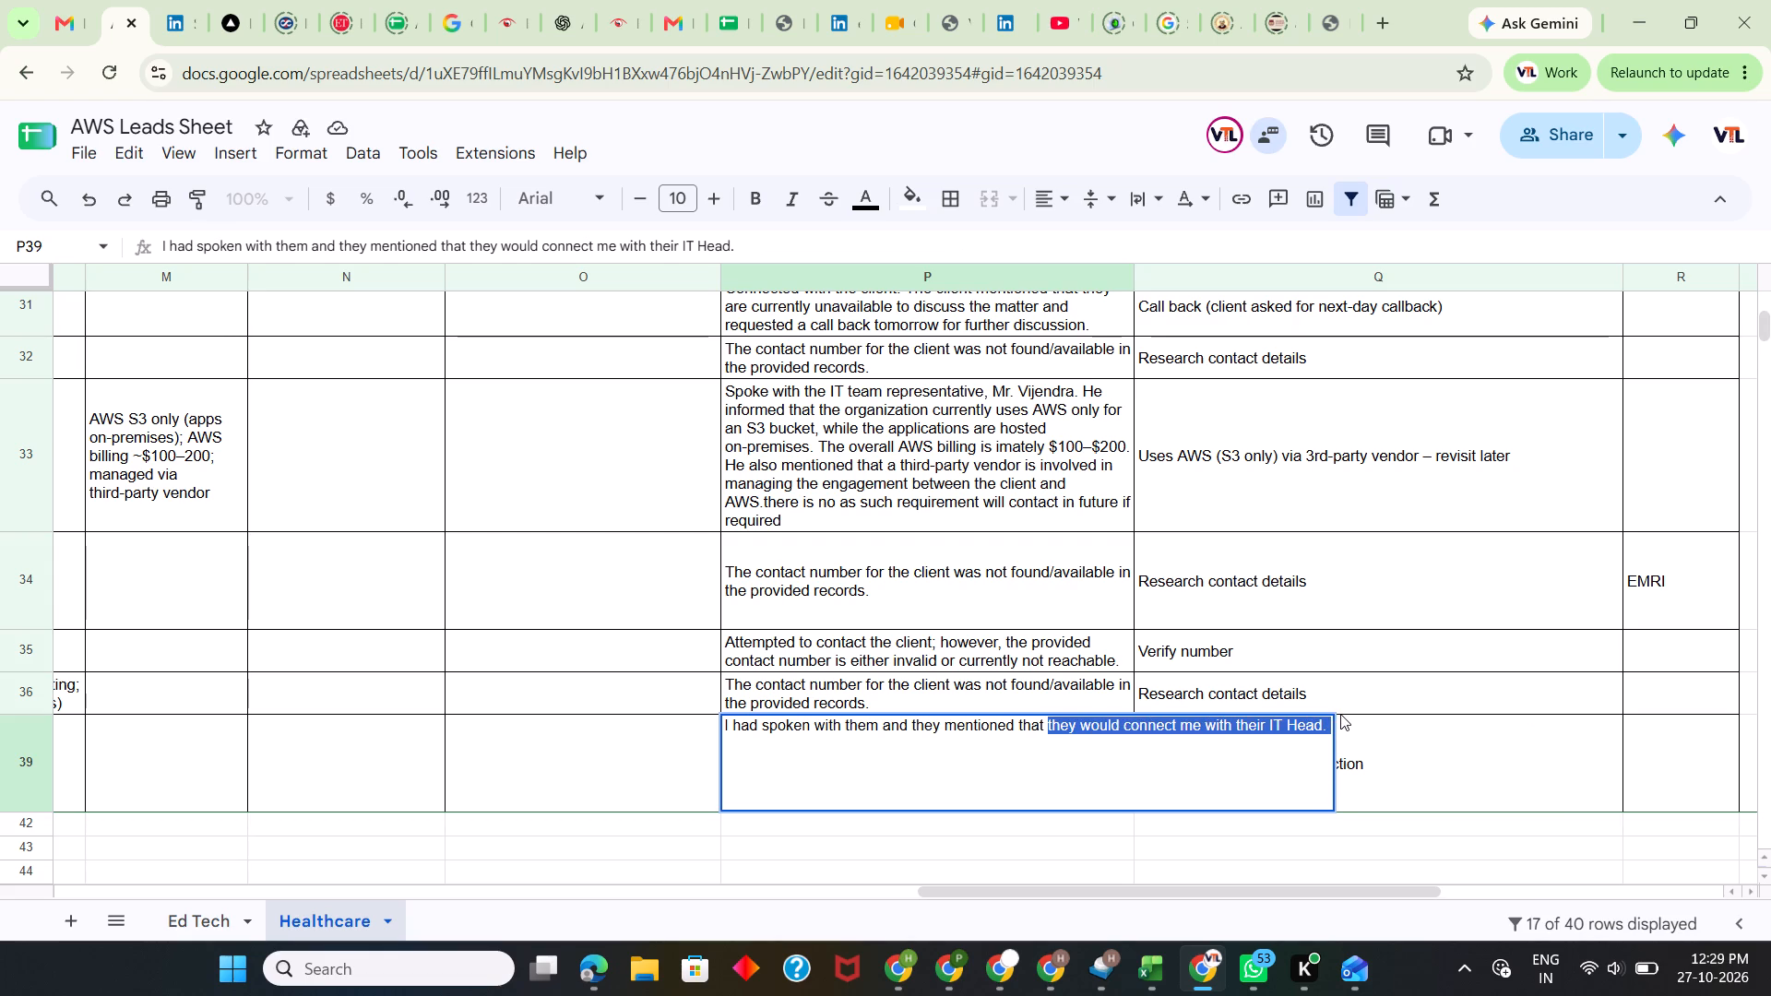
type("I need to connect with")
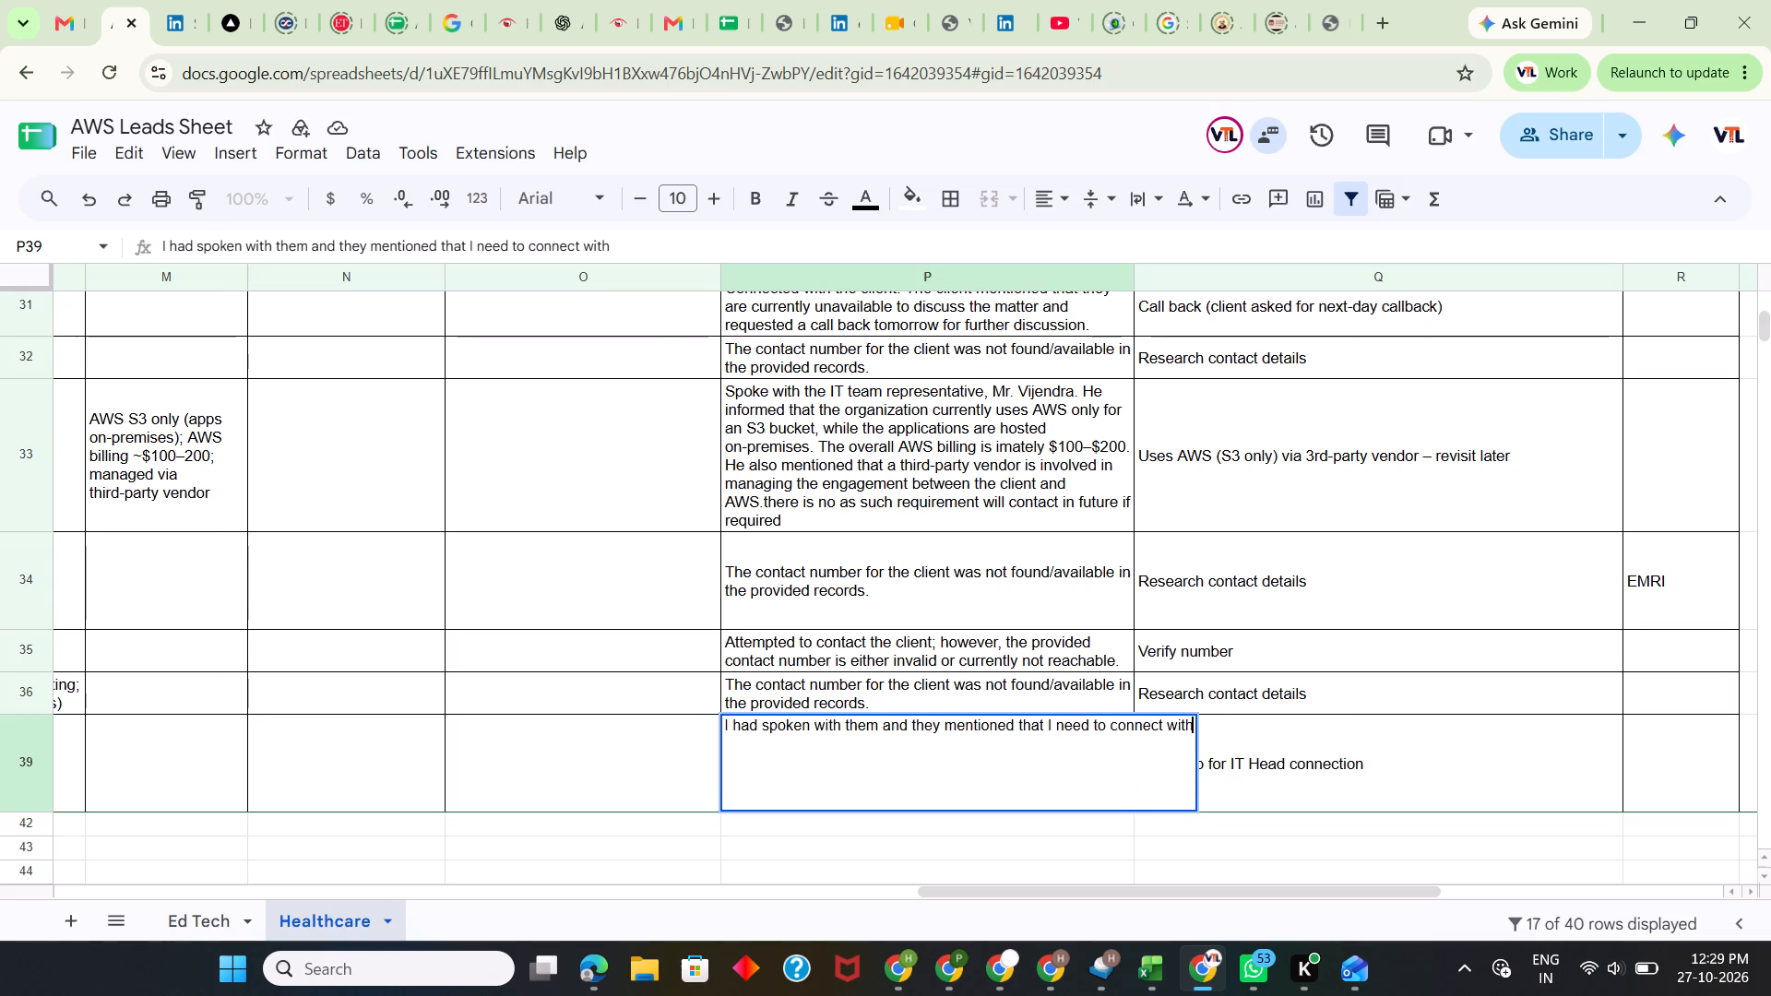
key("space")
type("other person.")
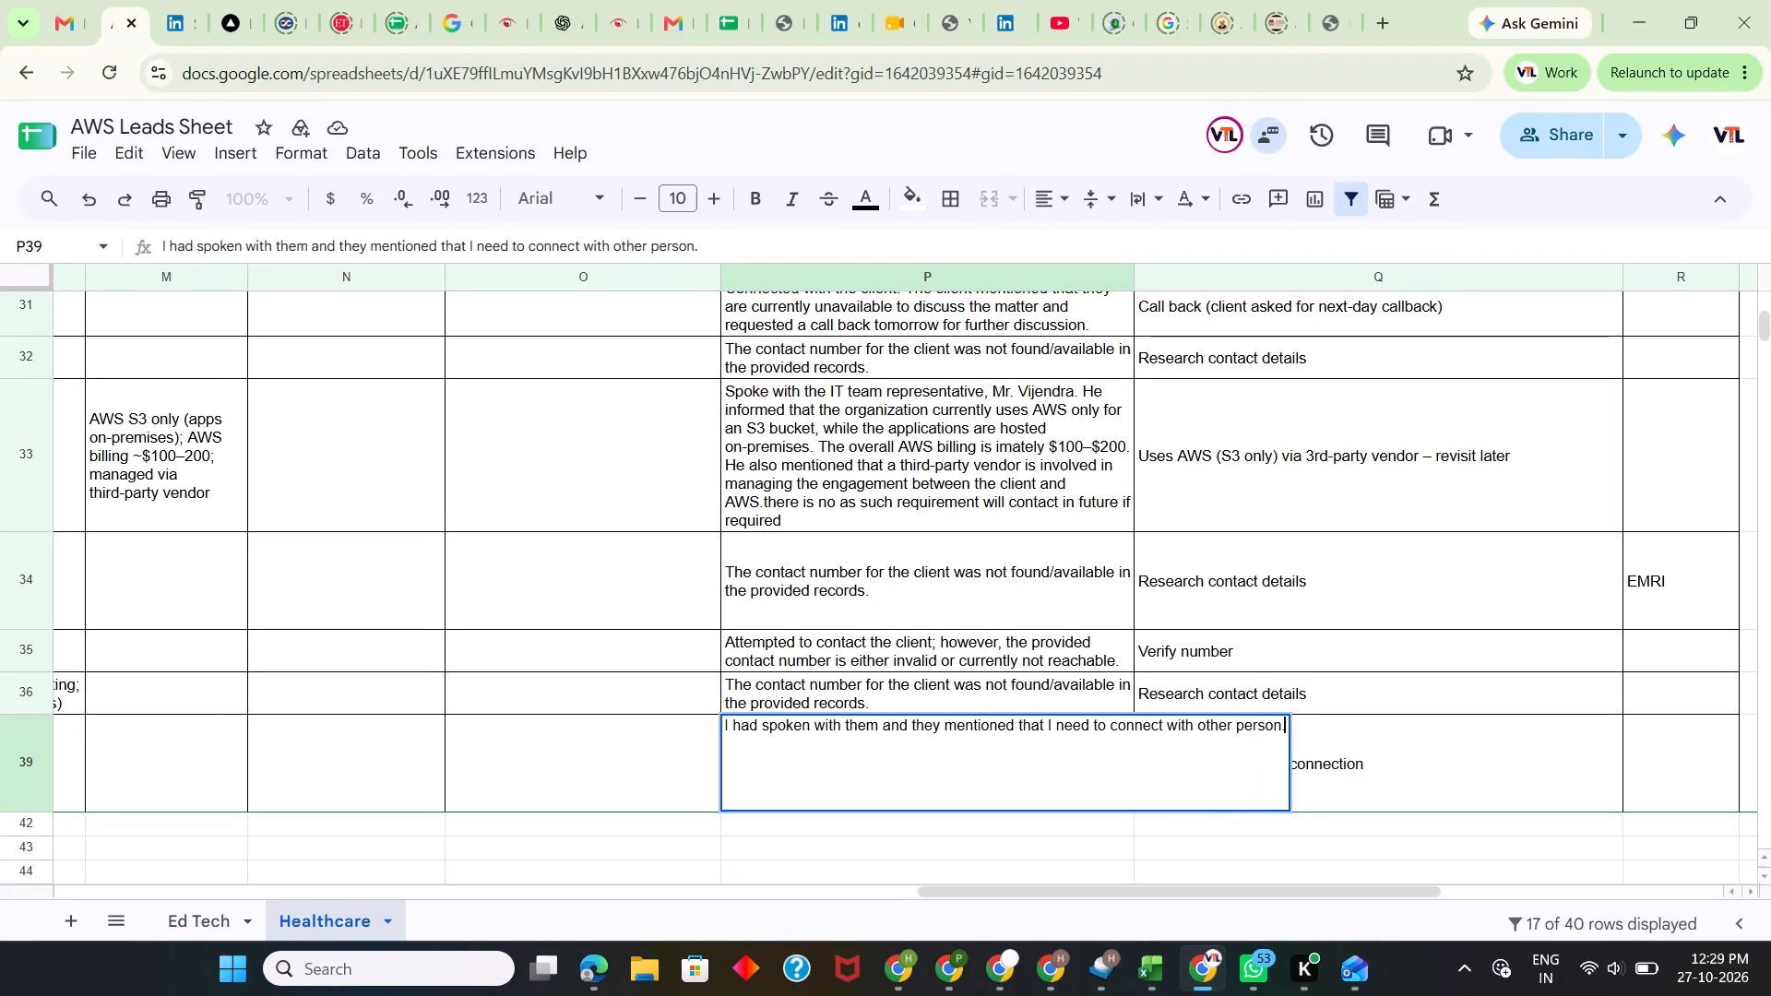
Add the sentence "He has sent me the e-mail d of the person to whom I can contact." to the Akhand Jyoti call remark.
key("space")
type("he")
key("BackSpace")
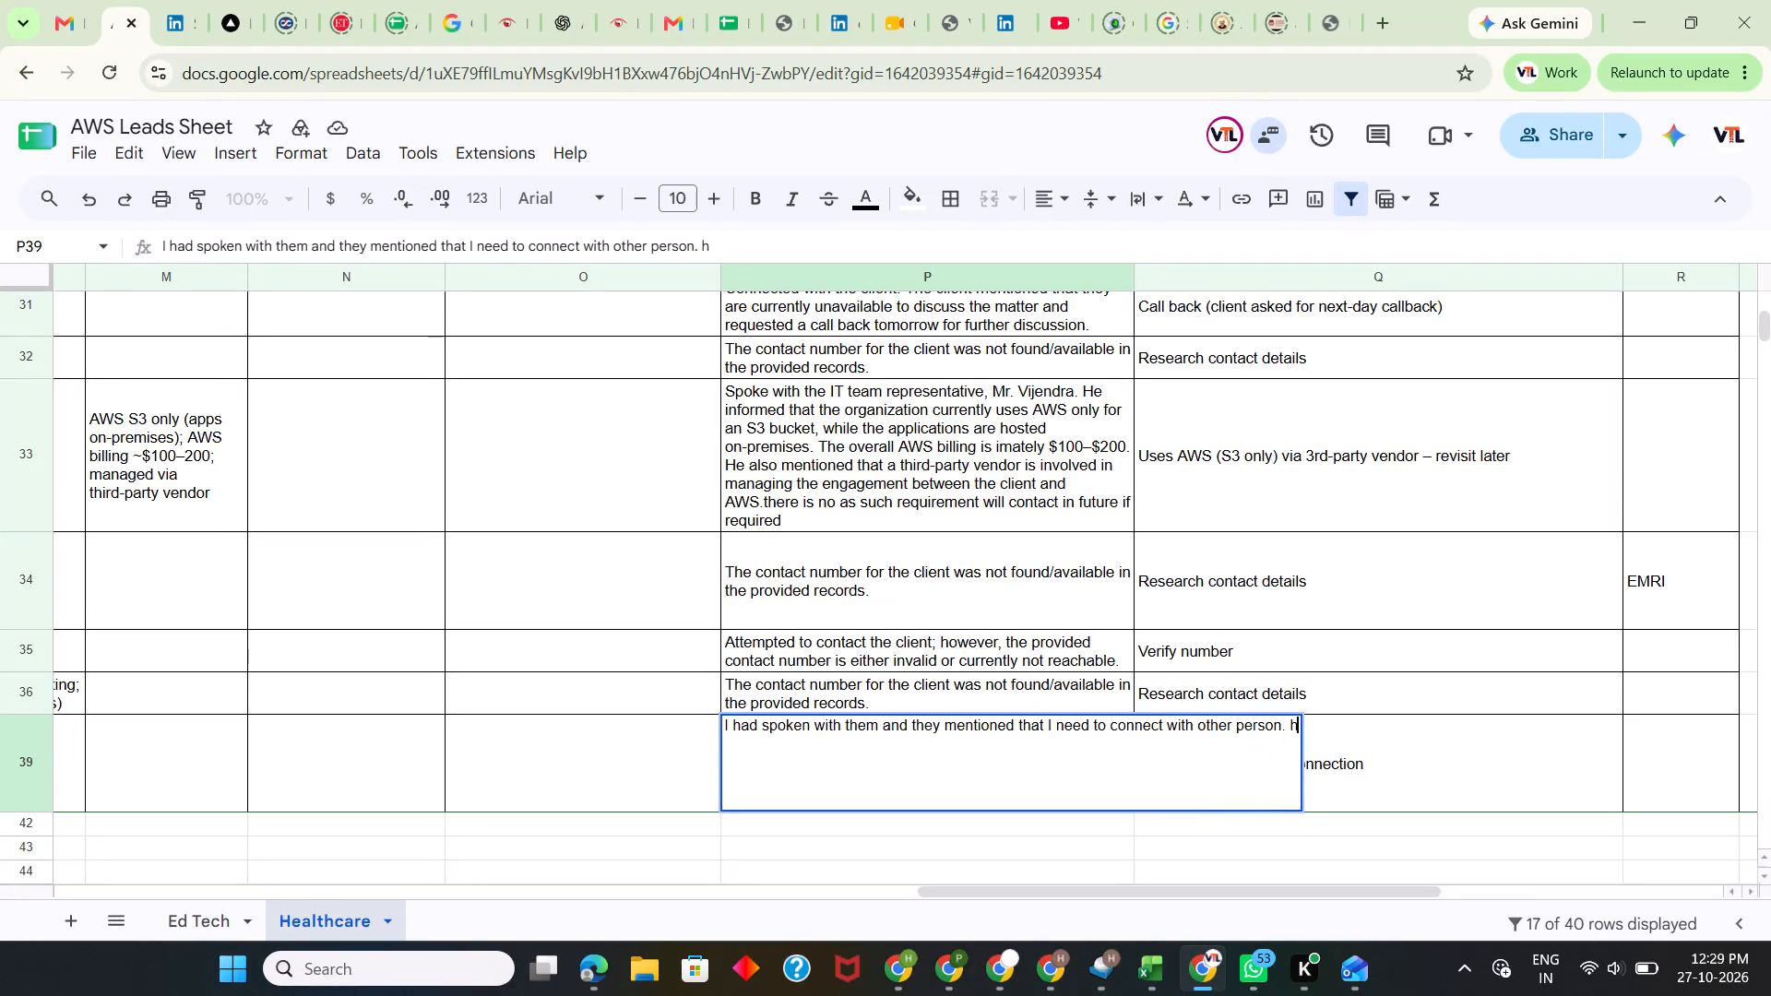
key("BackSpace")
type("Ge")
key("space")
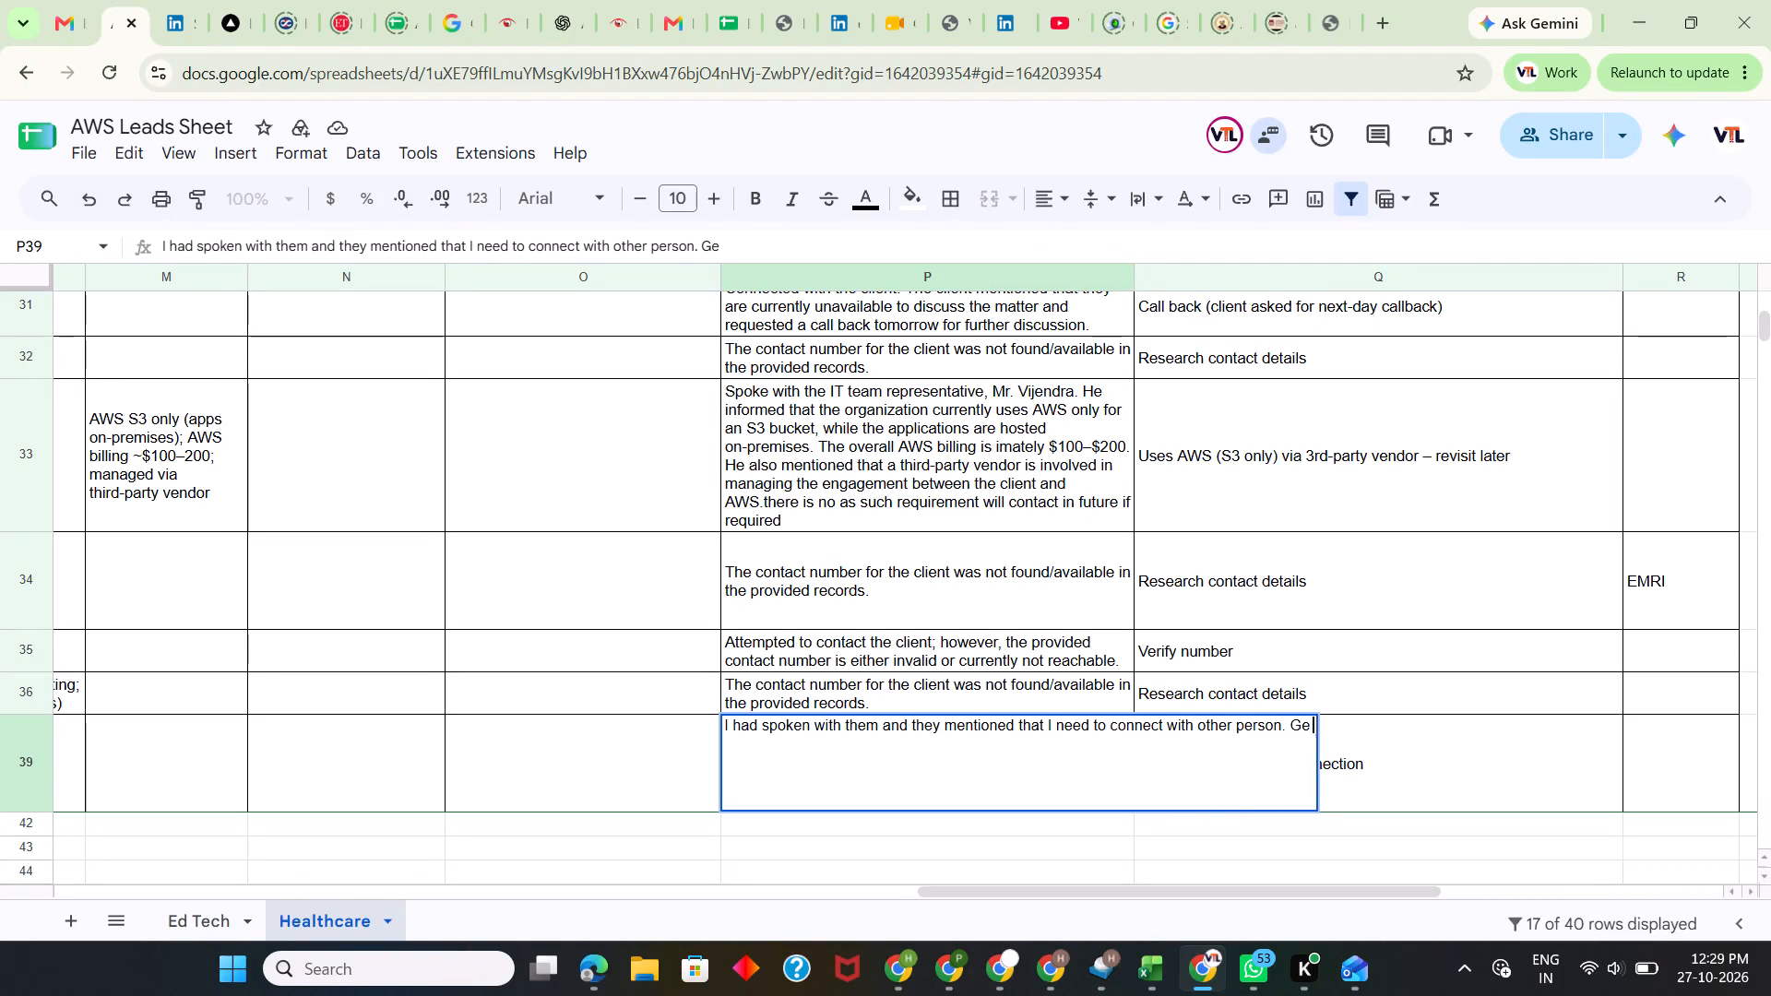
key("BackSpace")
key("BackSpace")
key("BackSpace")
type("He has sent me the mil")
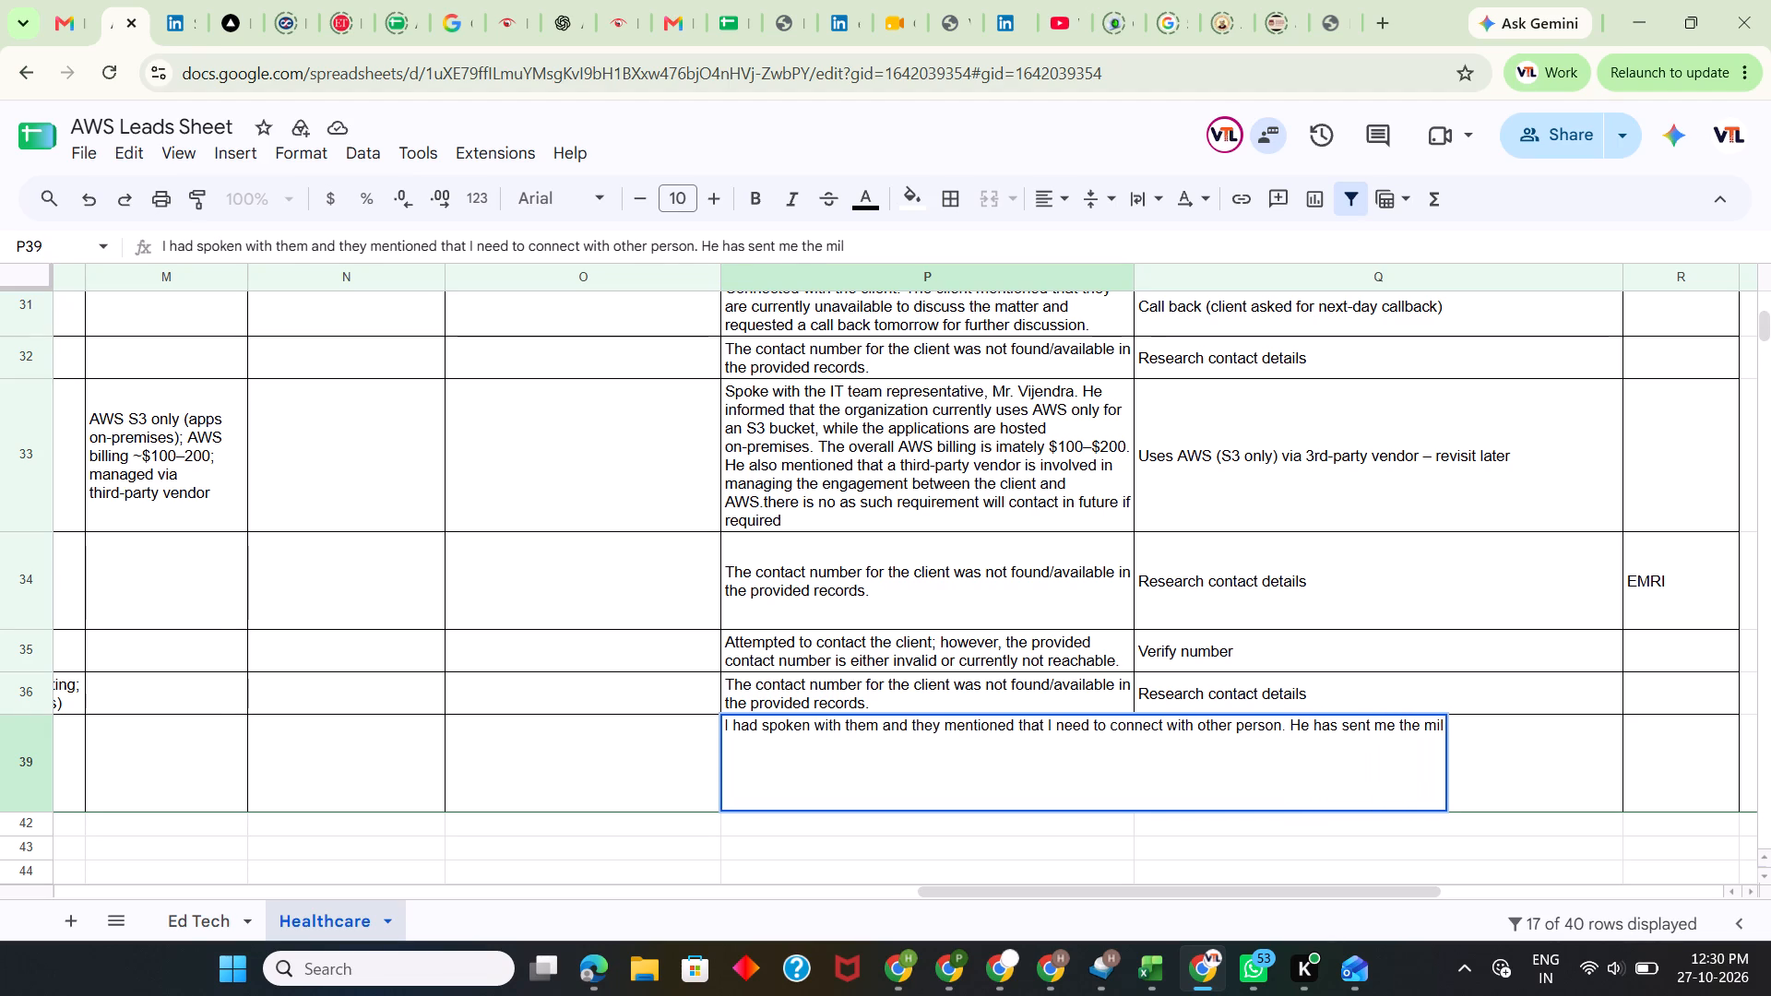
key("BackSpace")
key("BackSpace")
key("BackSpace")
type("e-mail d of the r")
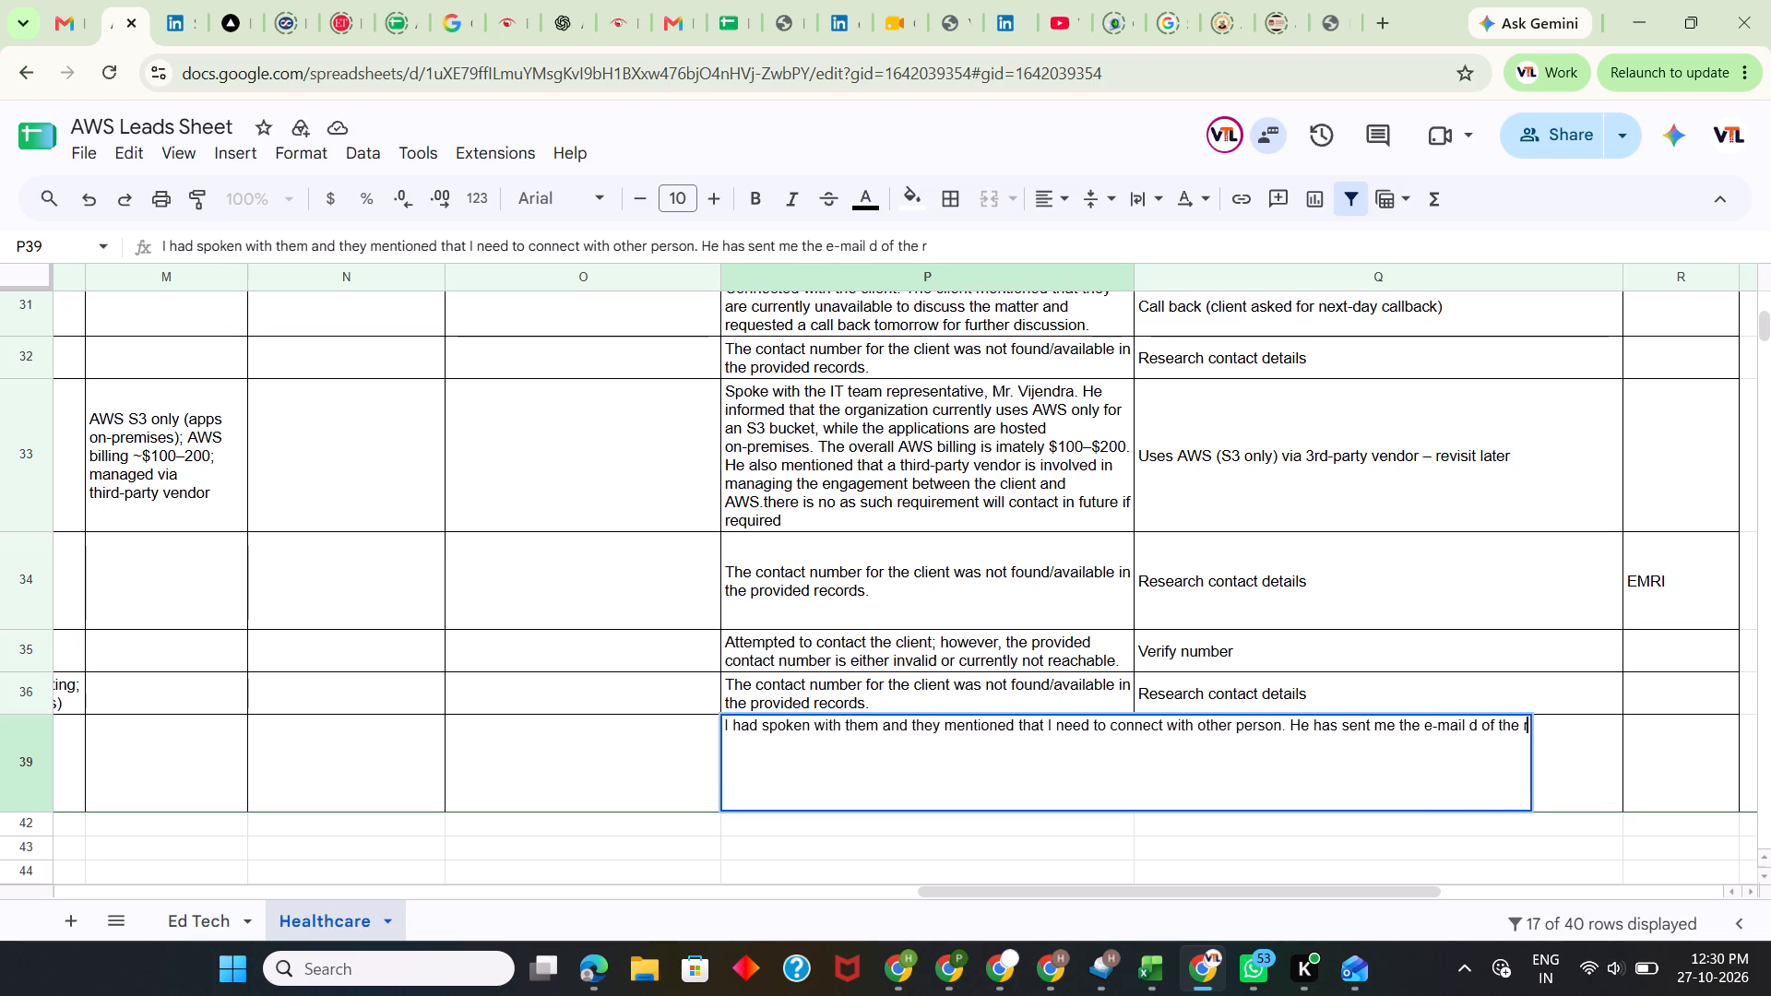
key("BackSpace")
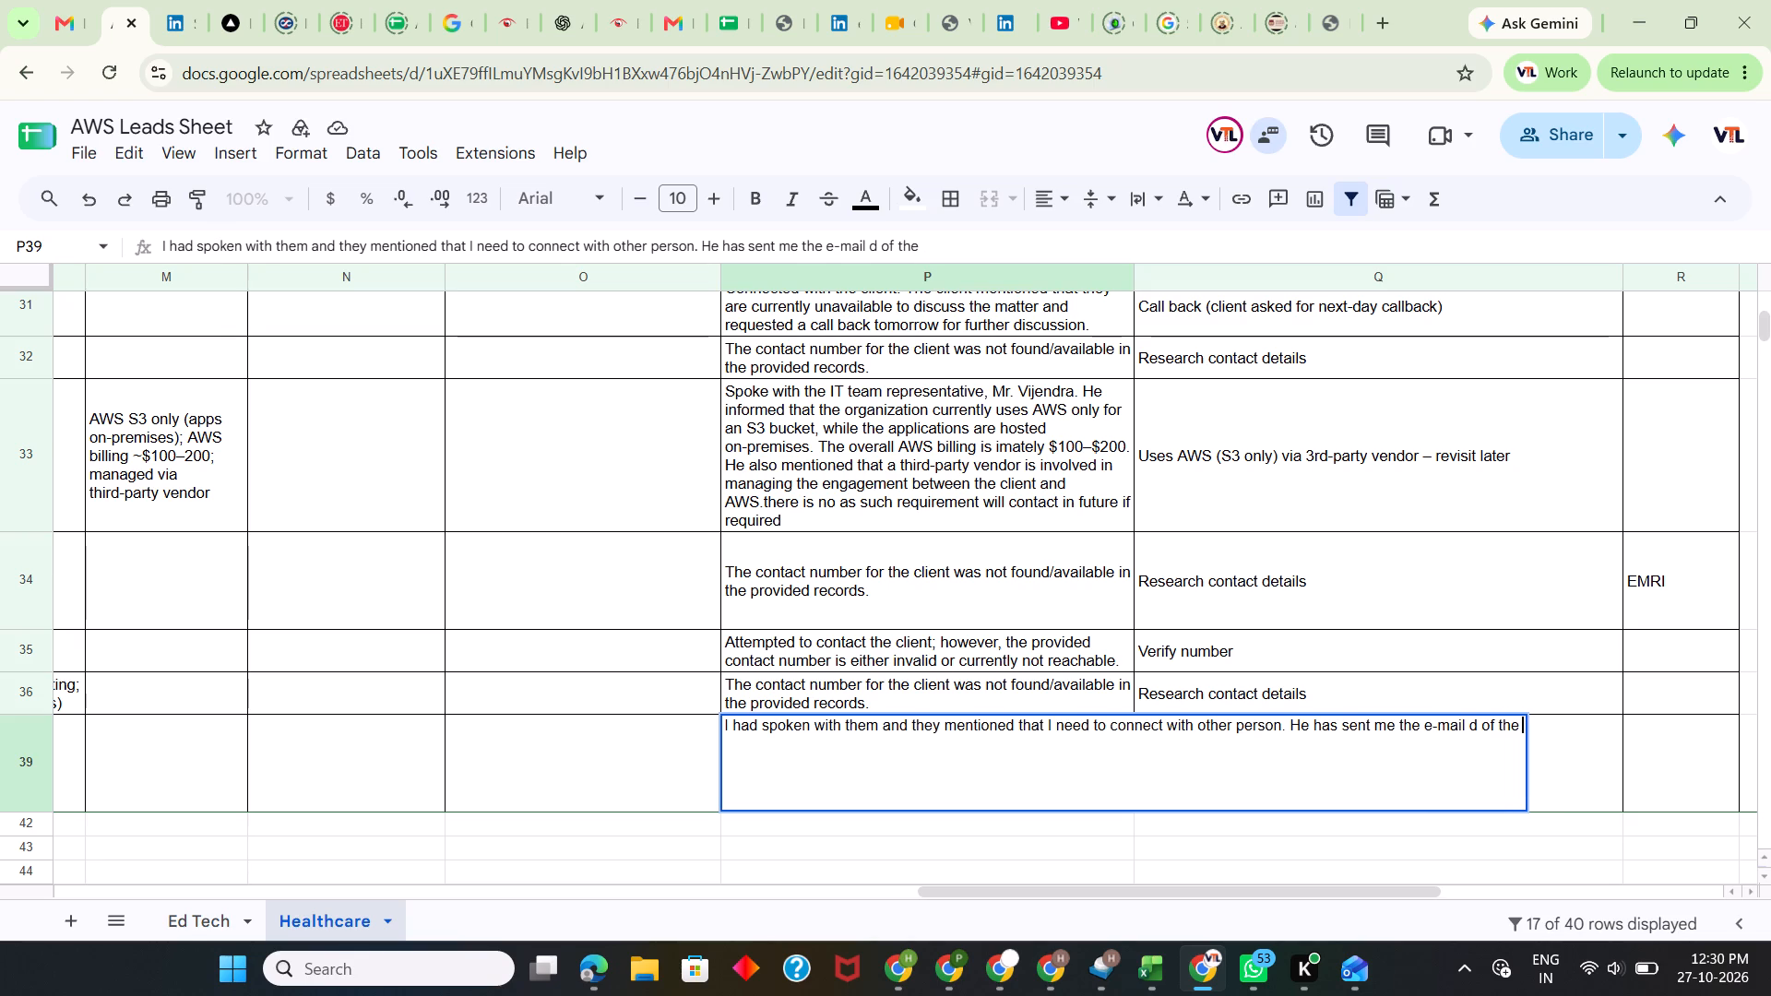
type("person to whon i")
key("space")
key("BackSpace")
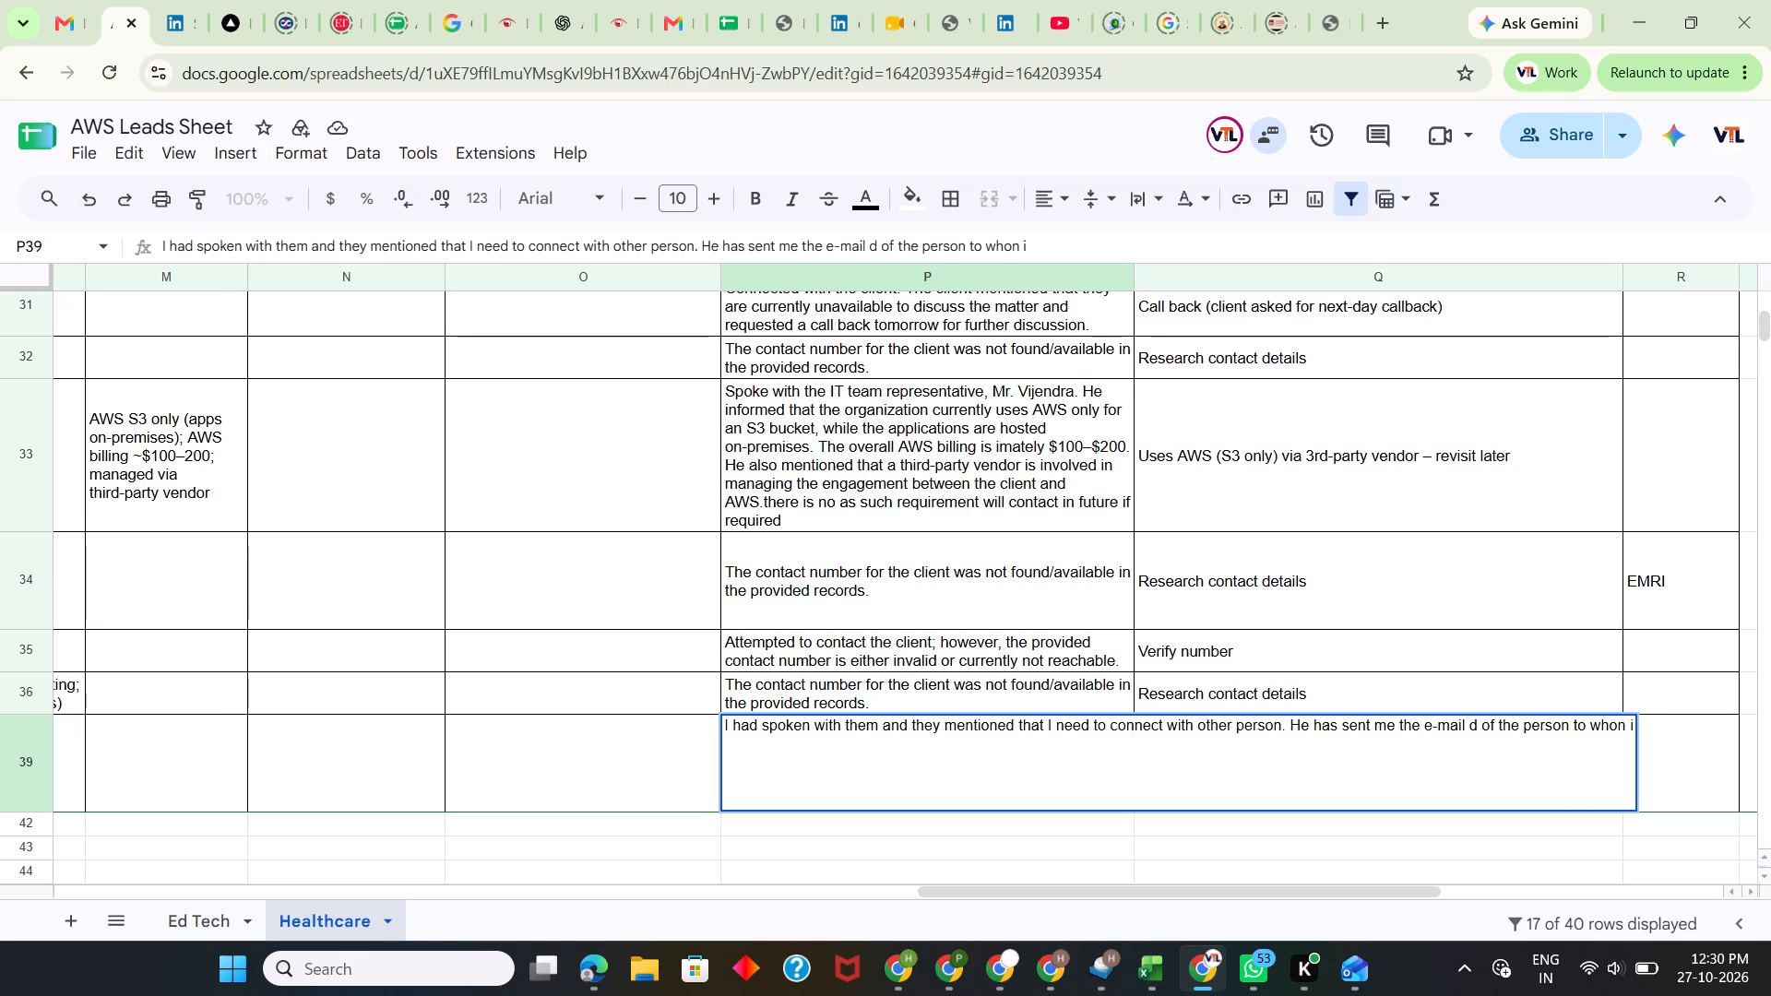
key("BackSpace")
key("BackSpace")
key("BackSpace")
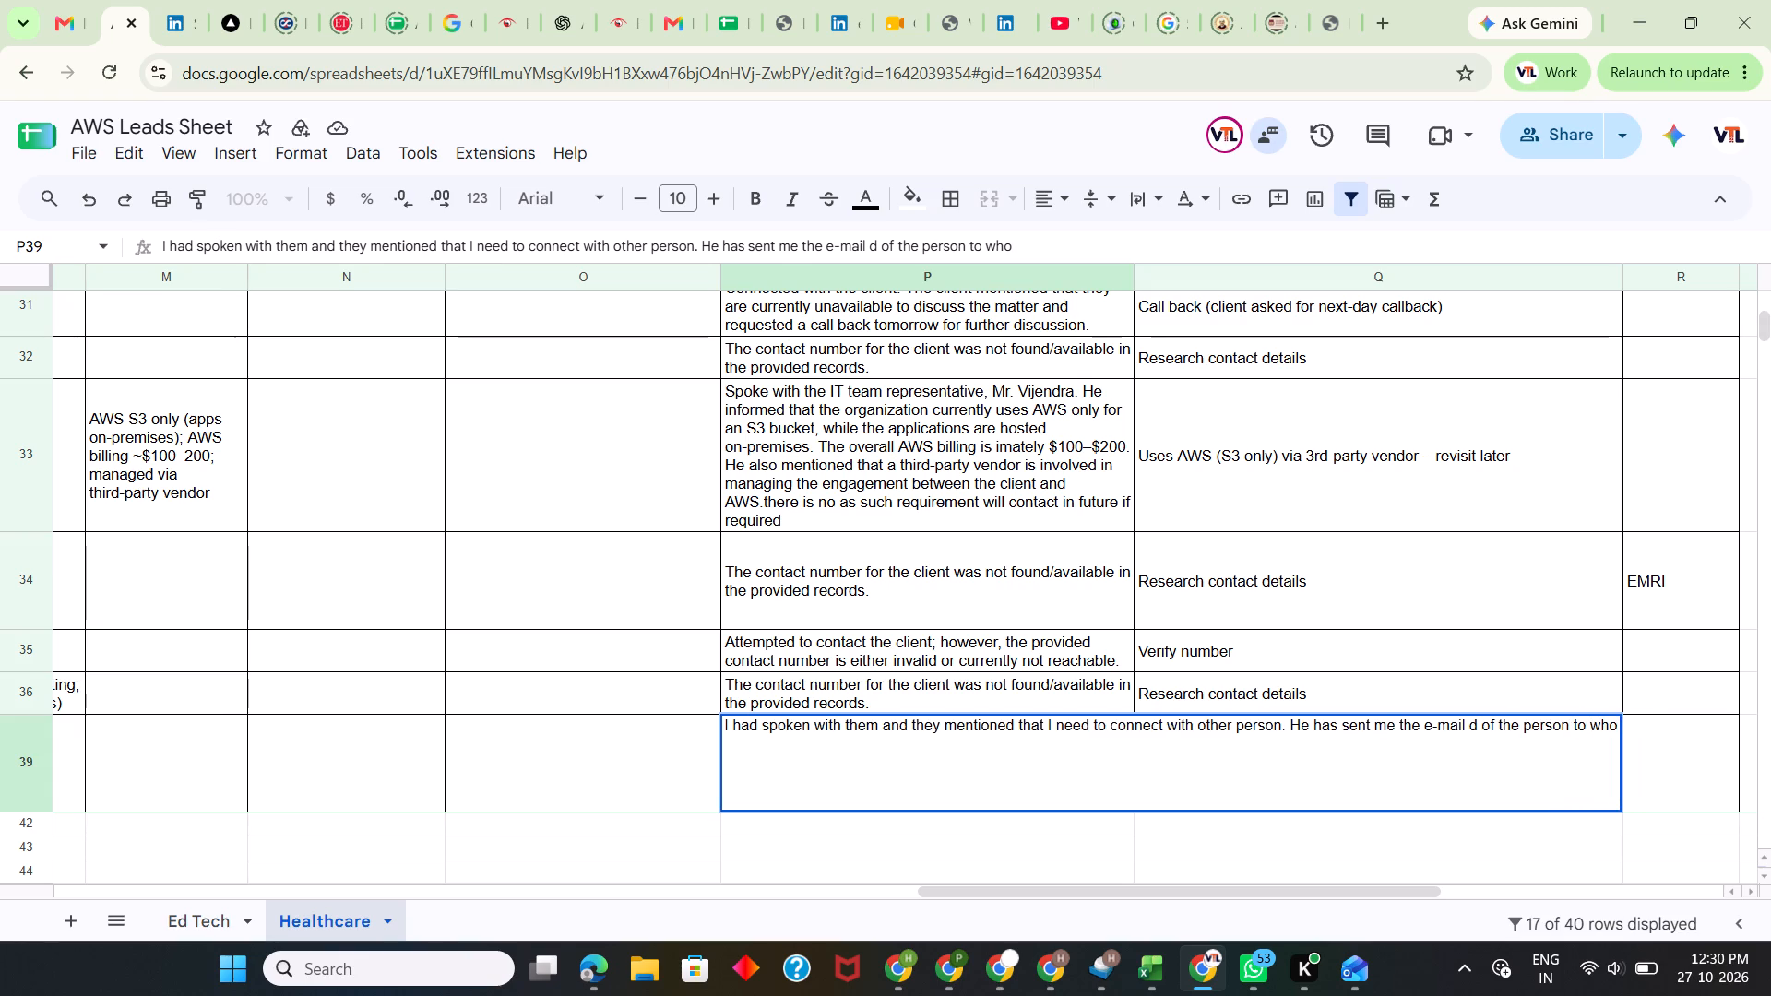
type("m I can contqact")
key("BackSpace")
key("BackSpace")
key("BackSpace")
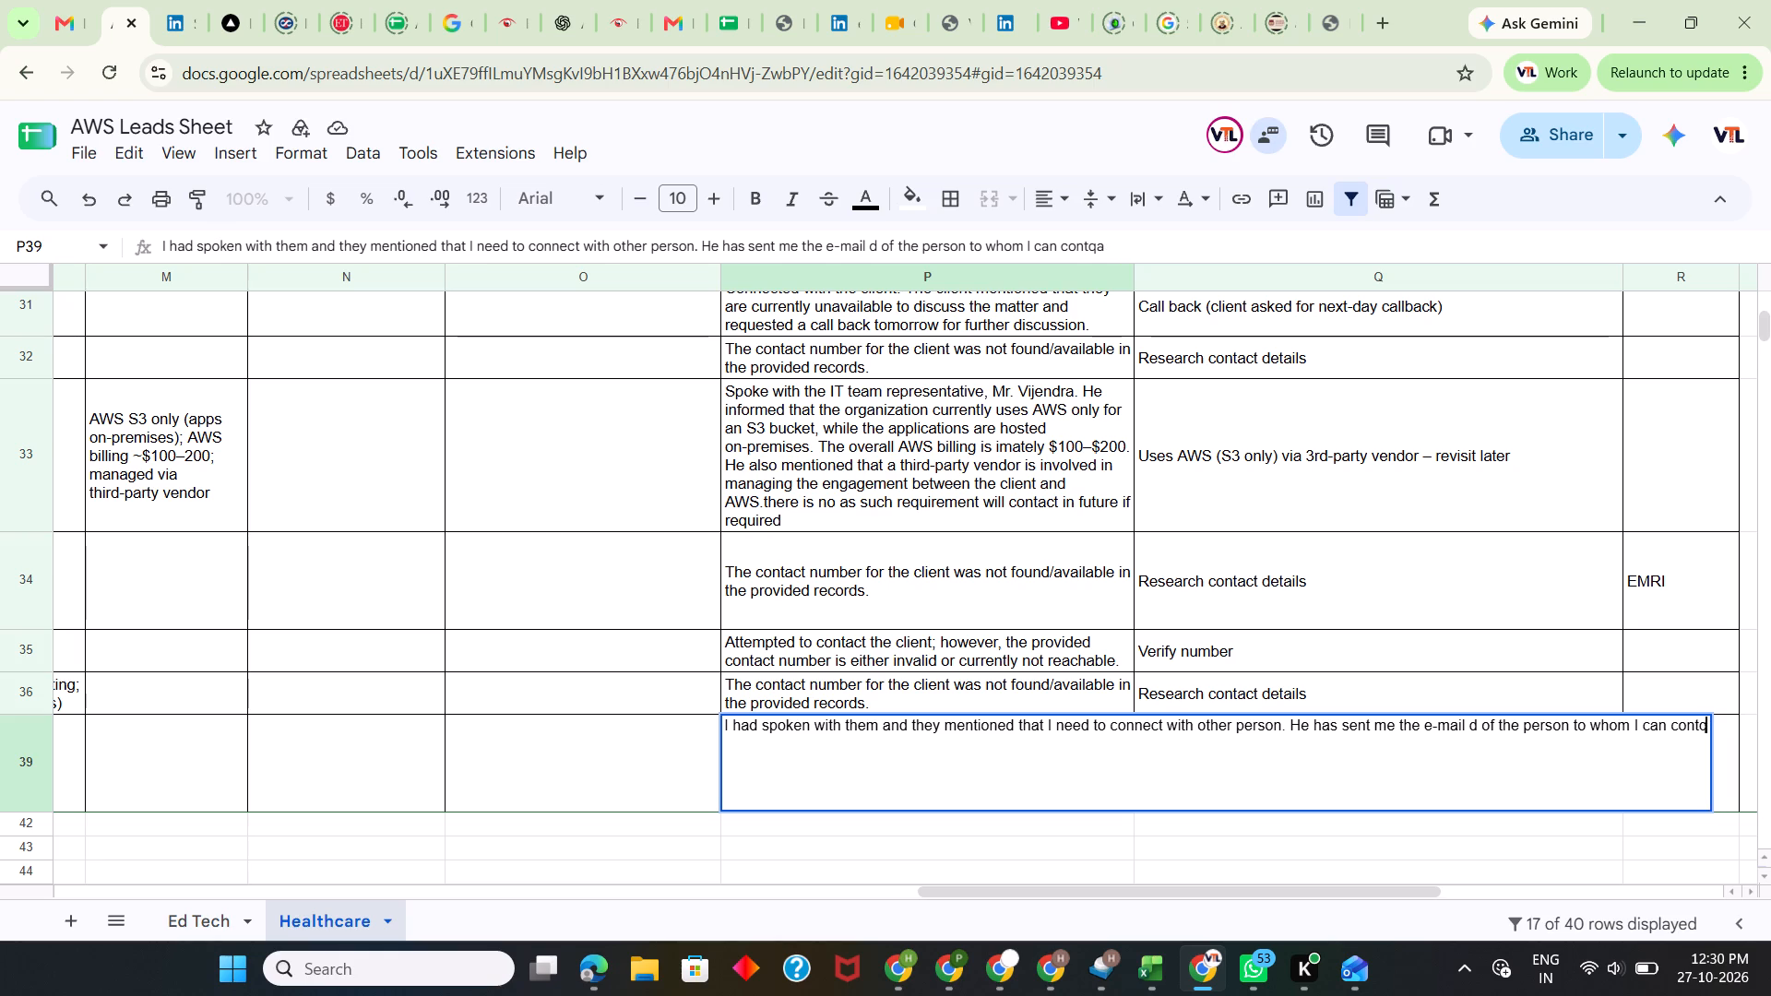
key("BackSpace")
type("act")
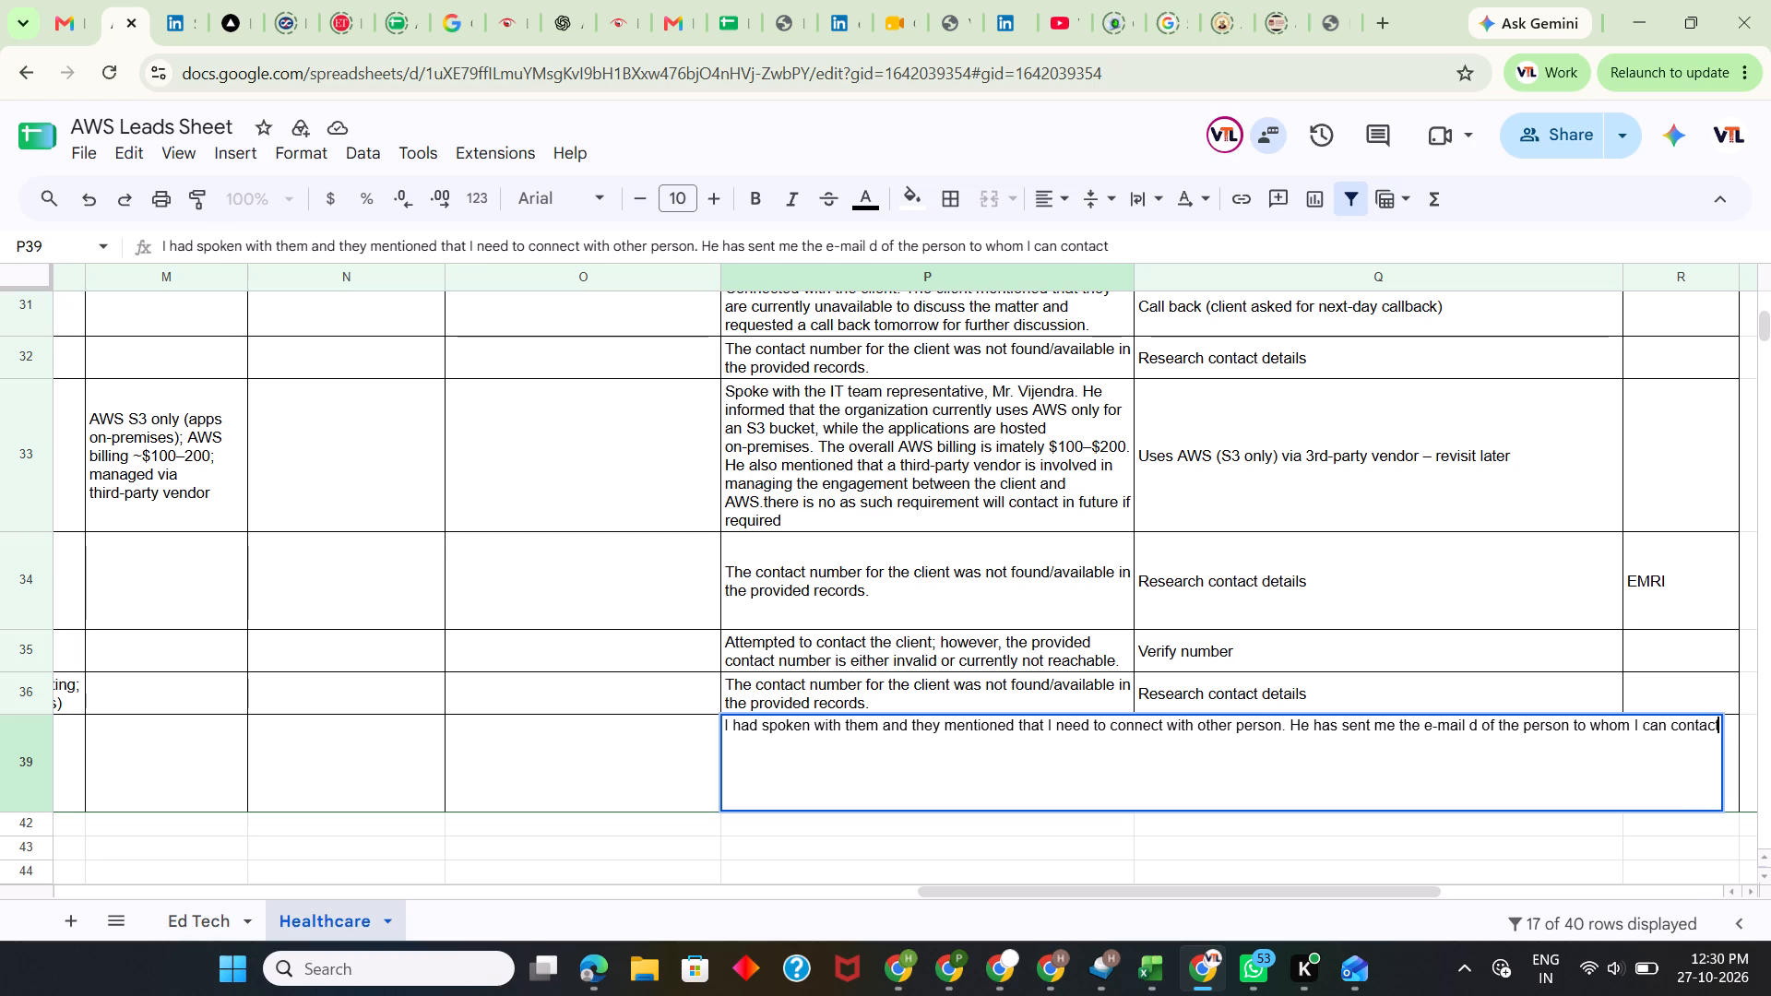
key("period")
Replace the final period of the Akhand Jyoti call remark with "(Chief Digital Officer)" and commit the cell.
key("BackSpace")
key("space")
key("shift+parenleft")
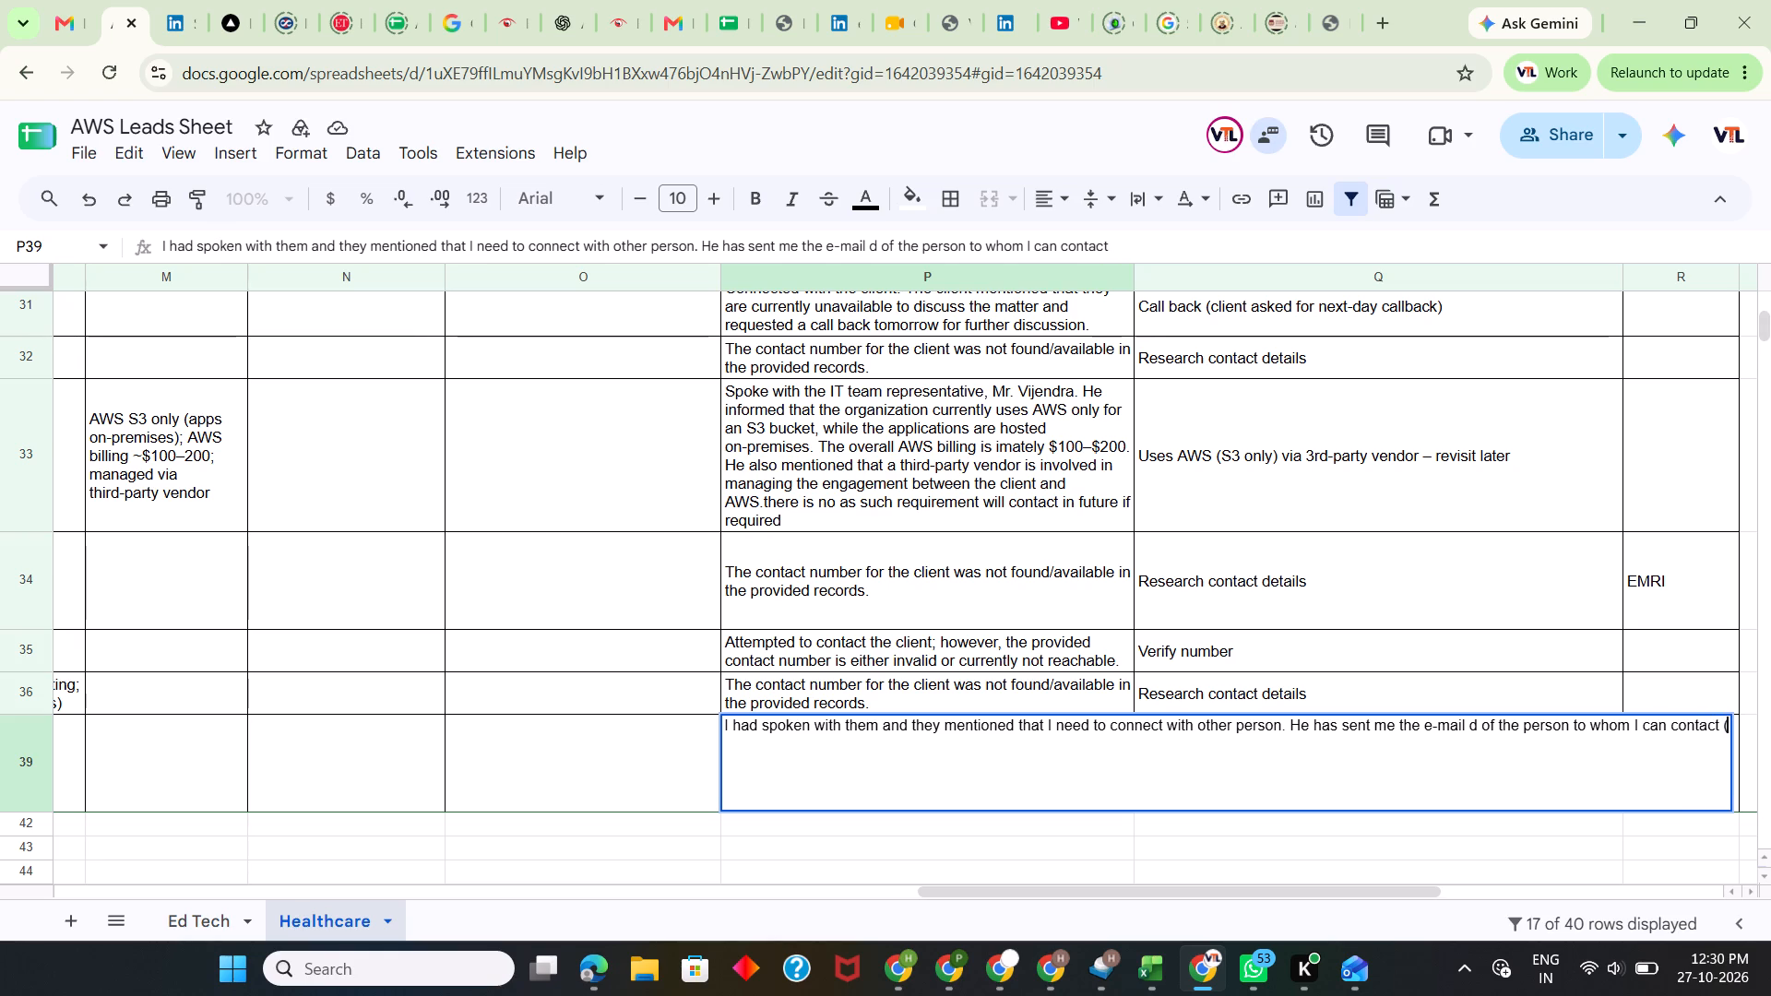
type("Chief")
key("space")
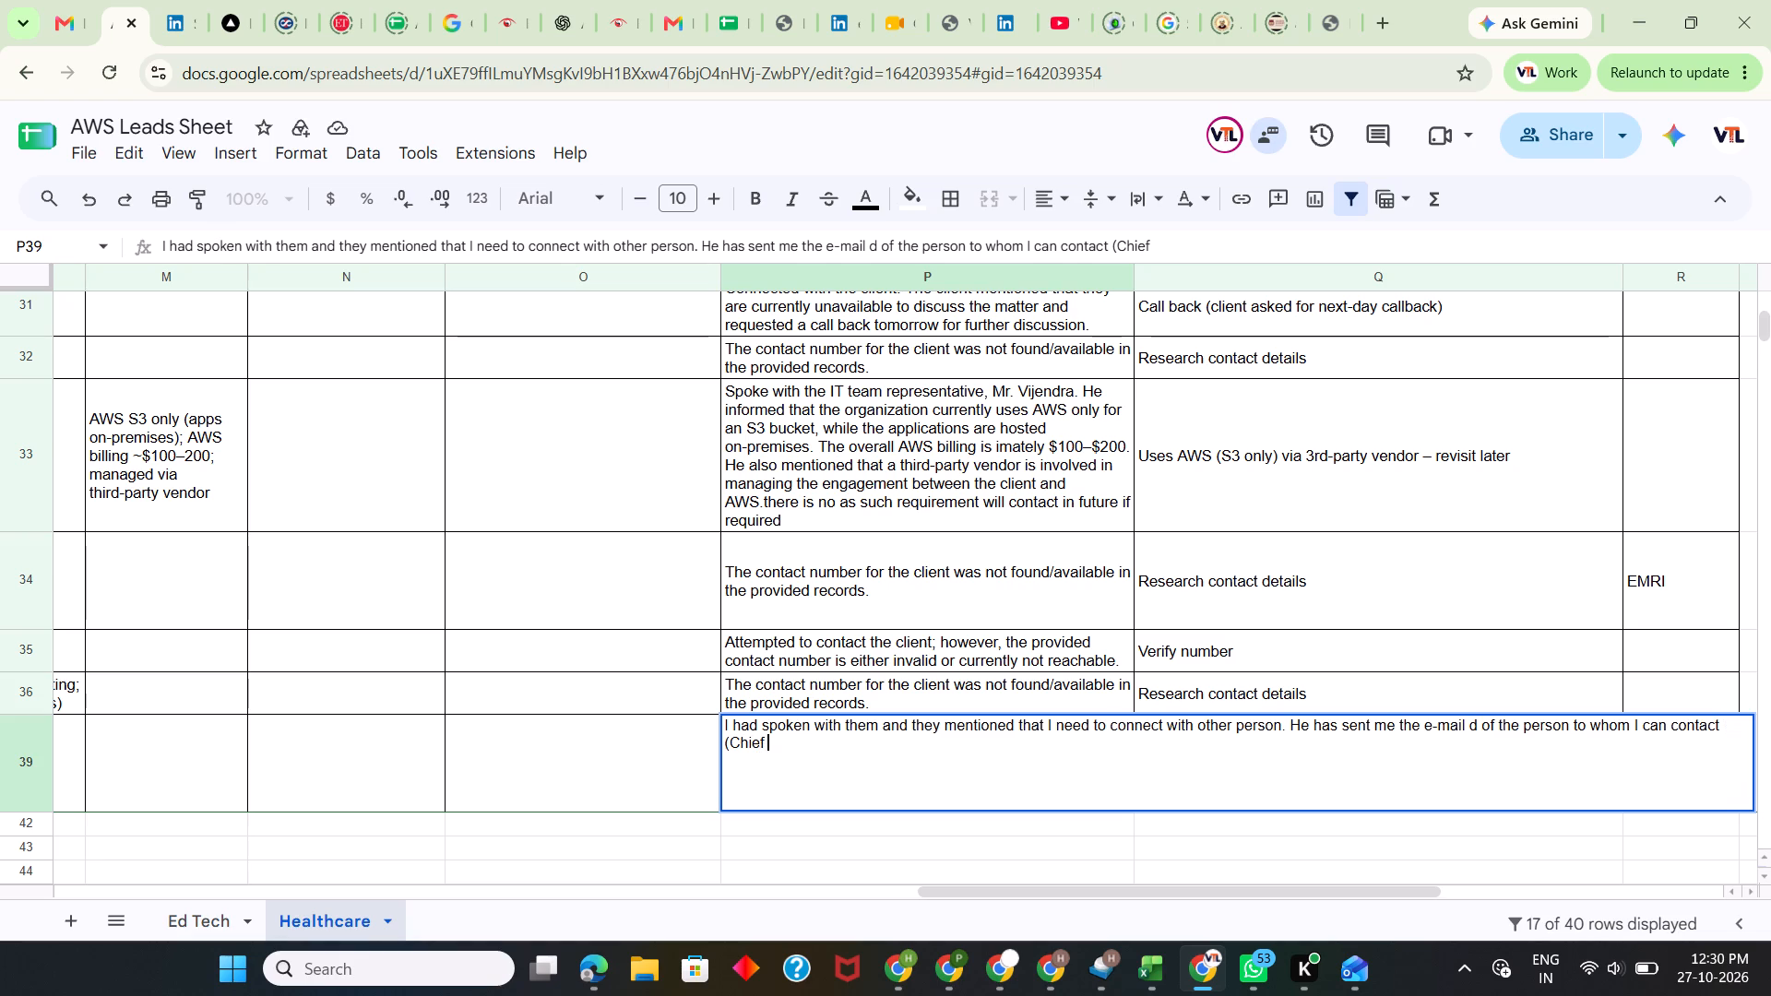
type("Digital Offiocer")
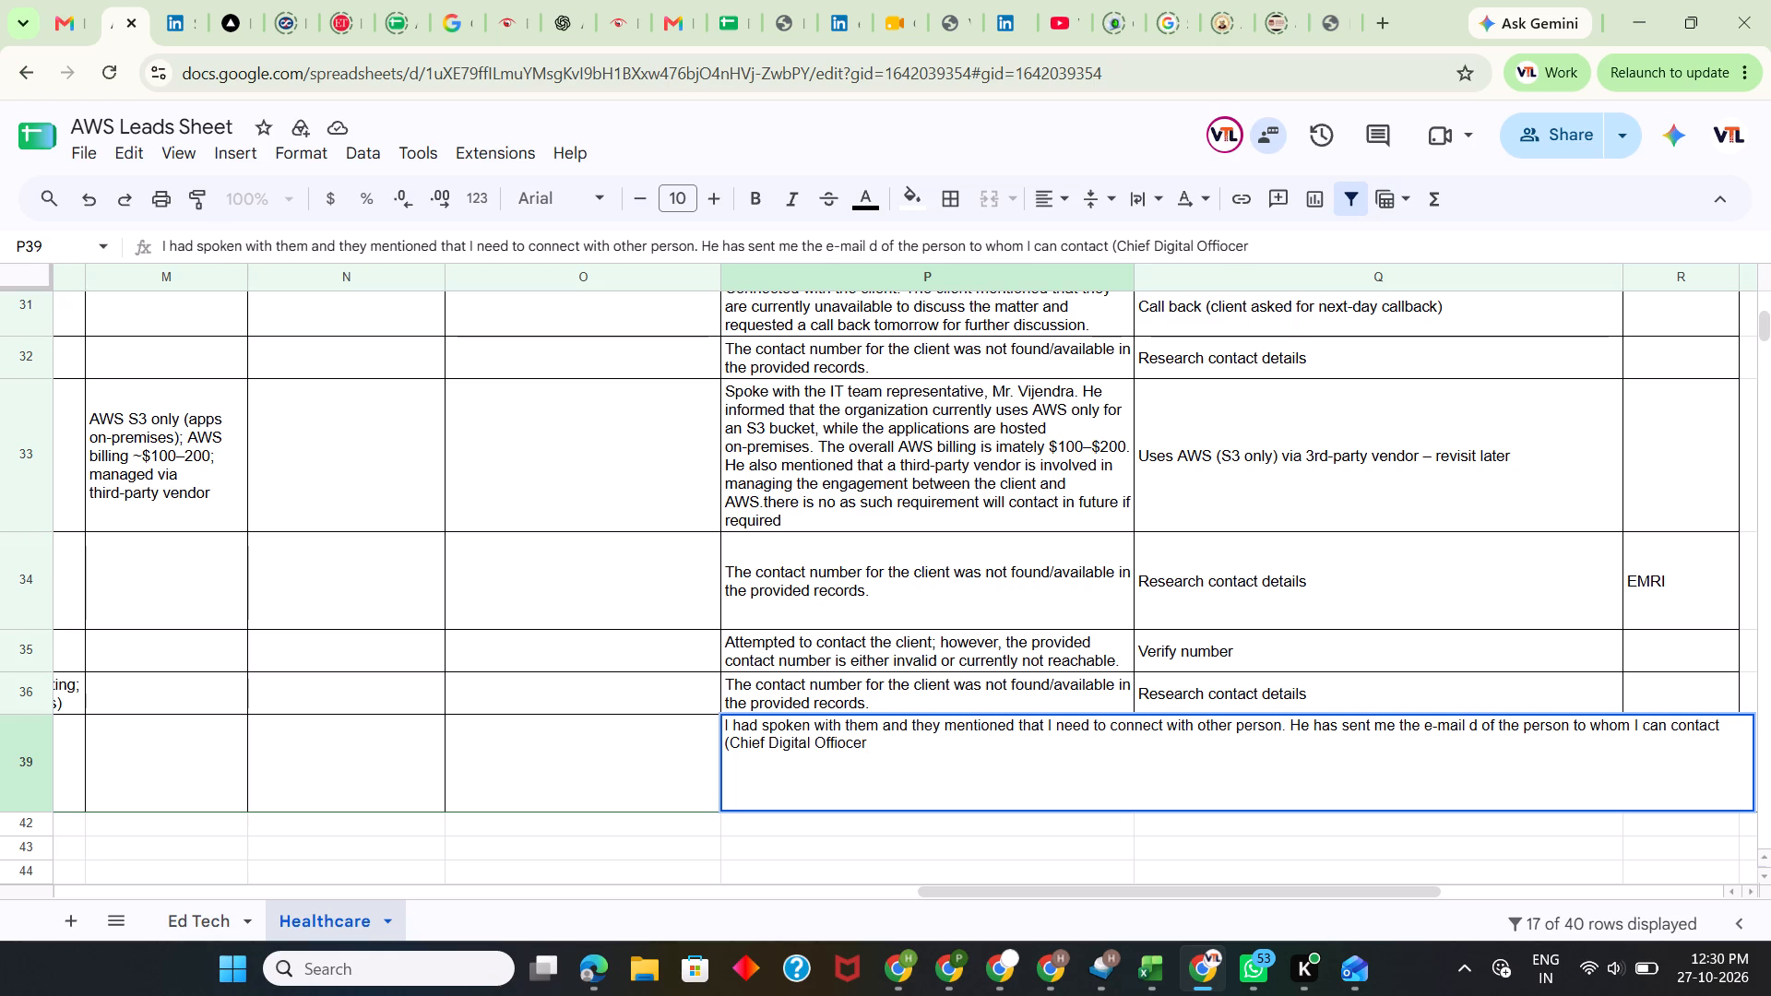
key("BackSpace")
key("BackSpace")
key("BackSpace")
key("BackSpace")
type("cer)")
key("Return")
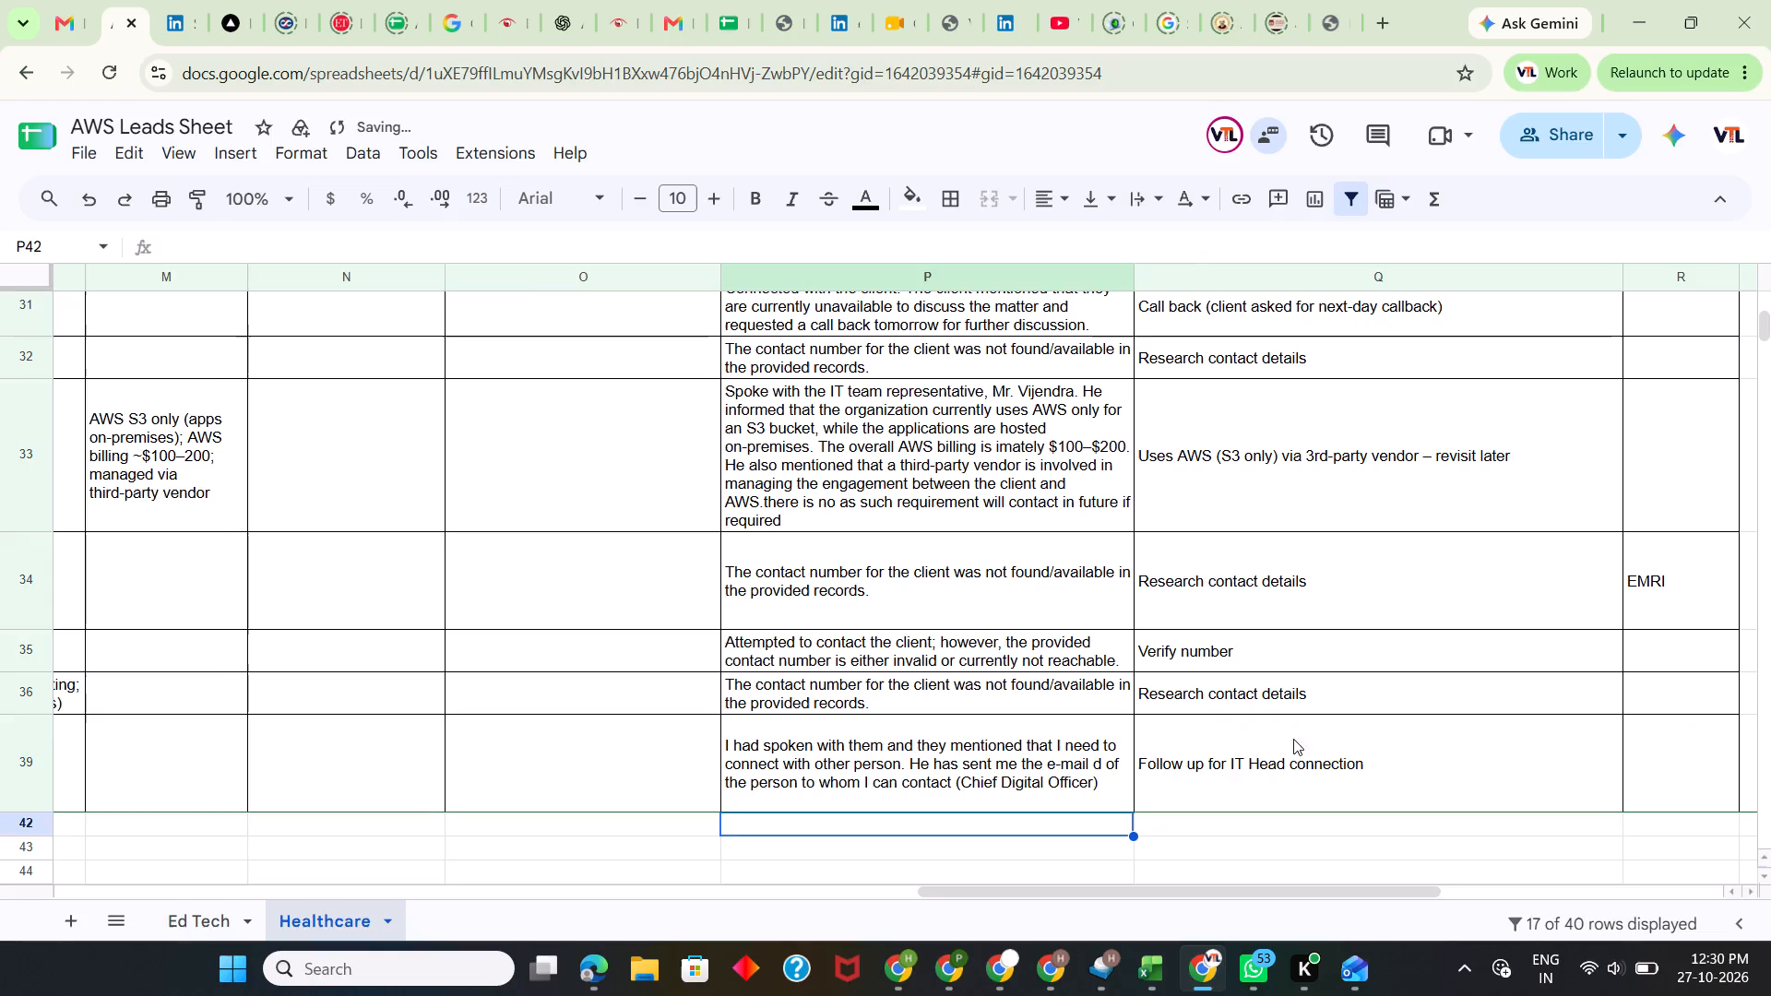
Review the Akhand Jyoti row across its columns, from the company description and contact details to the call remark and follow-up status.
scroll(1334, 738, "left", 6)
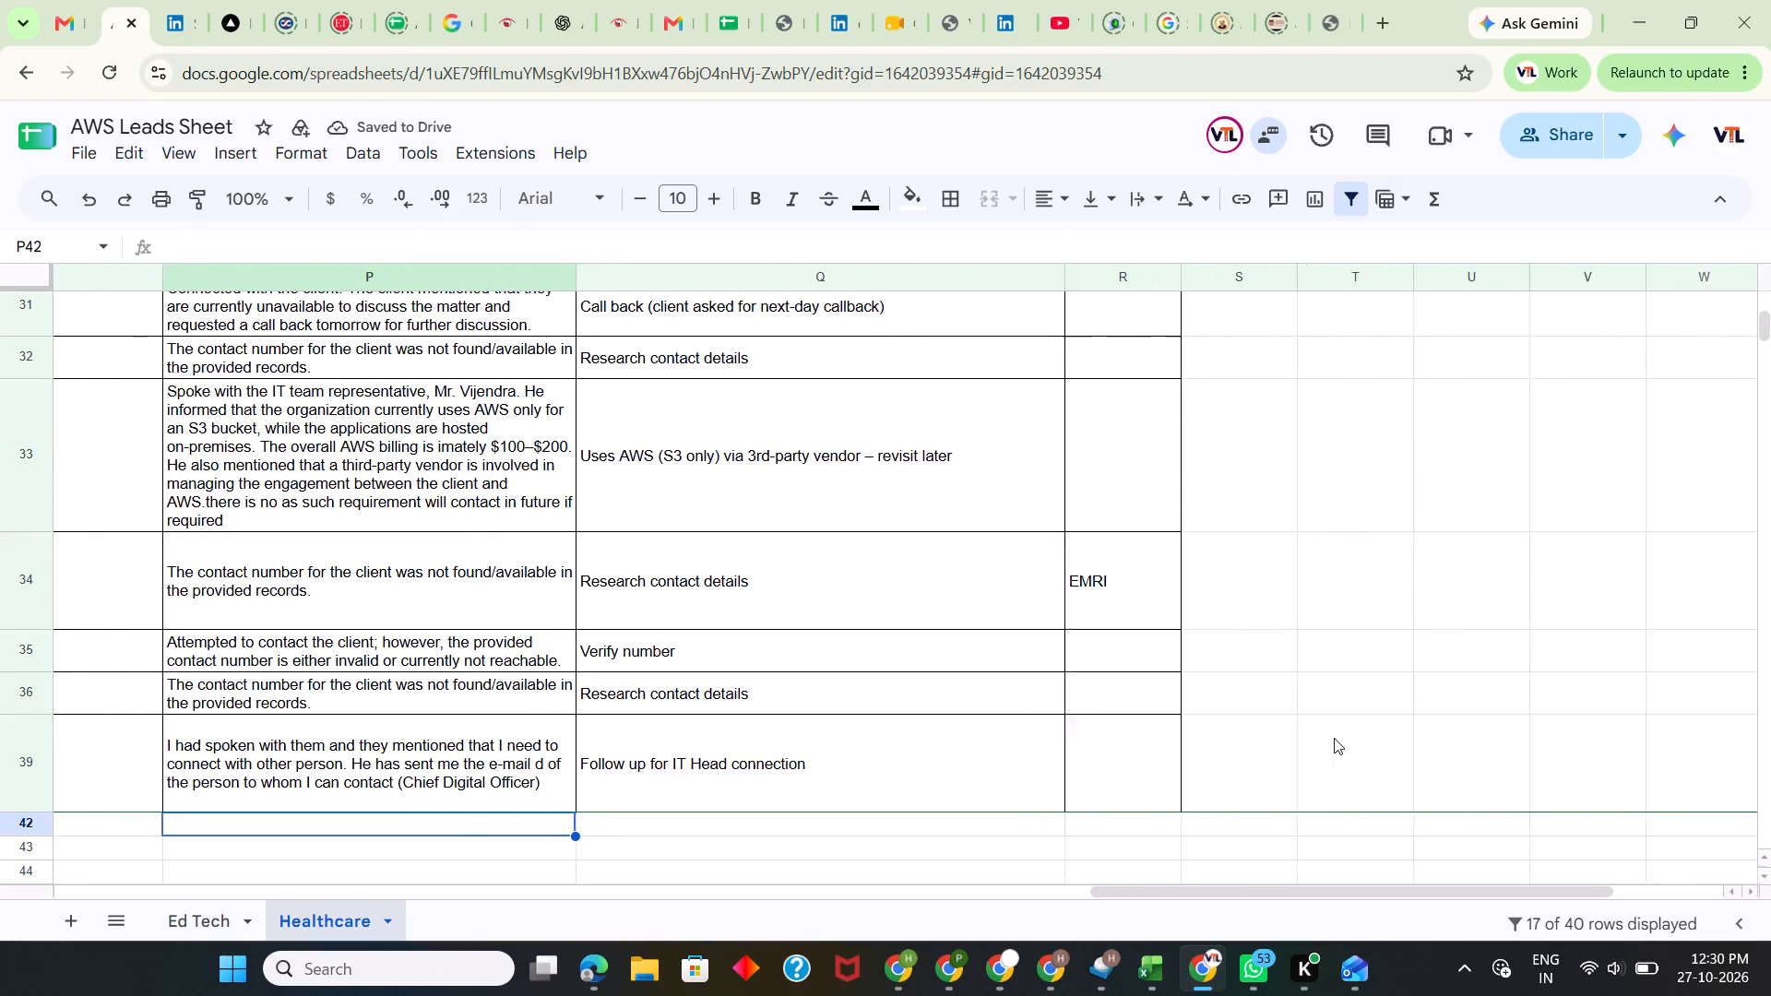
scroll(1334, 738, "left", 1)
scroll(1334, 738, "right", 5)
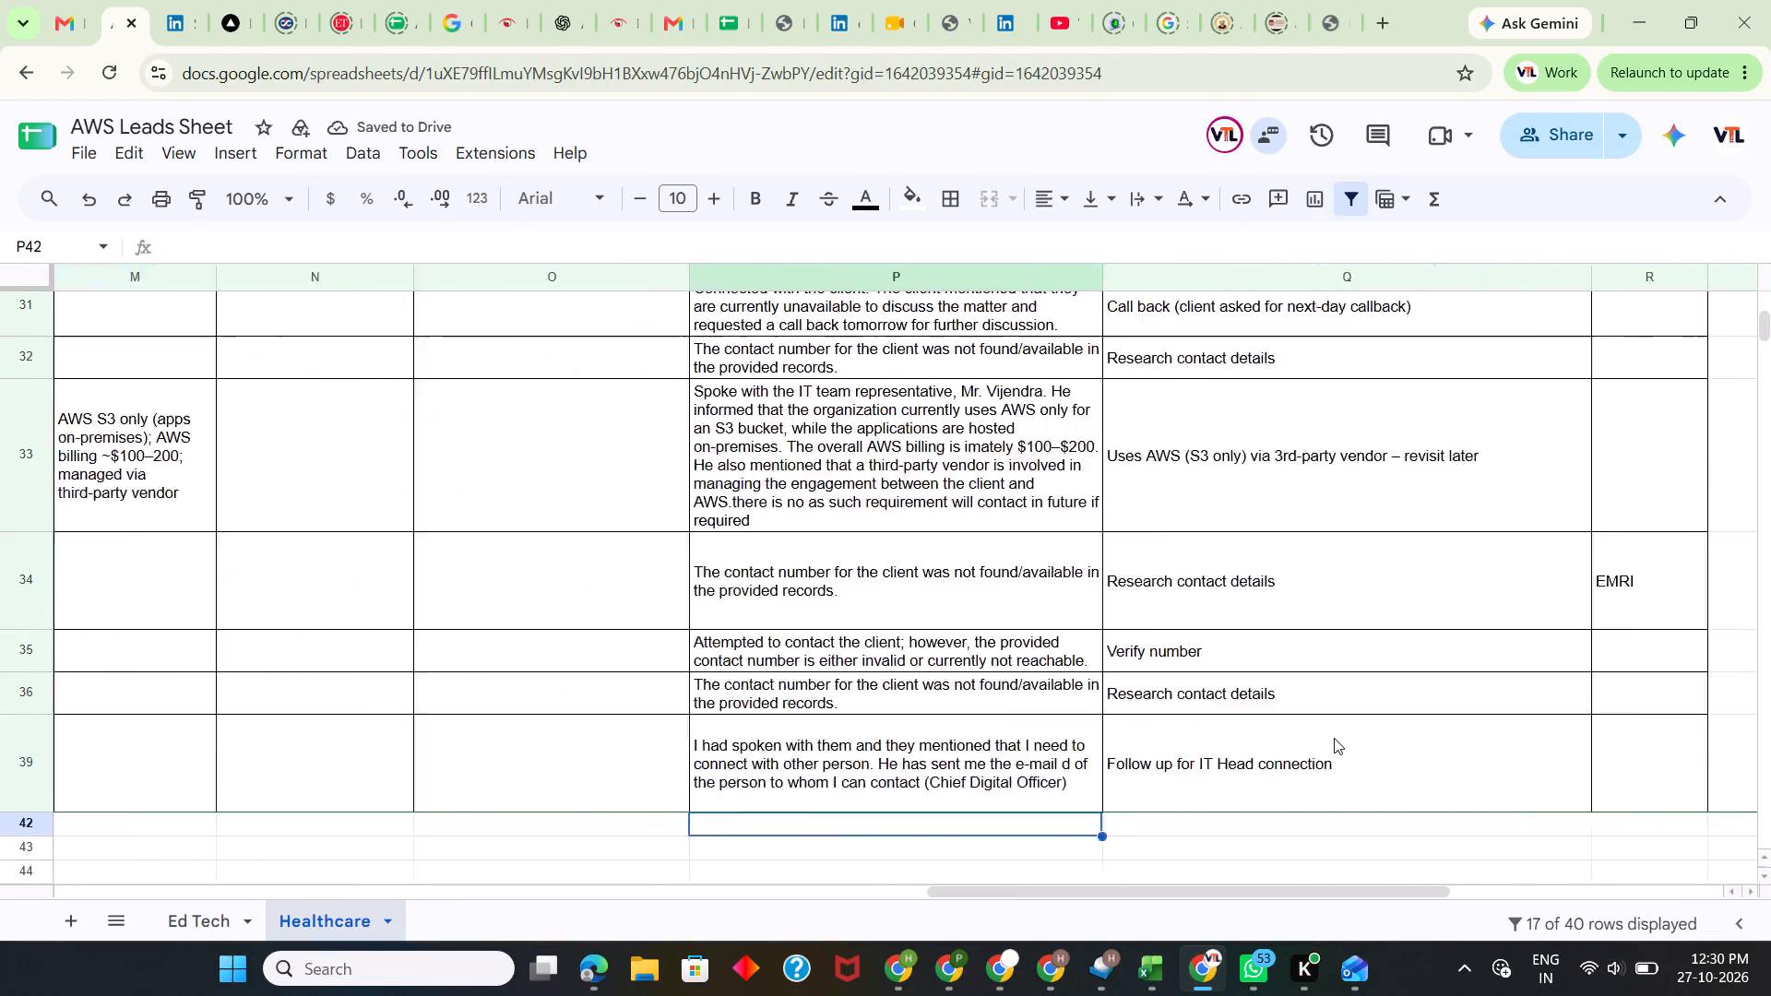
scroll(1334, 738, "right", 5)
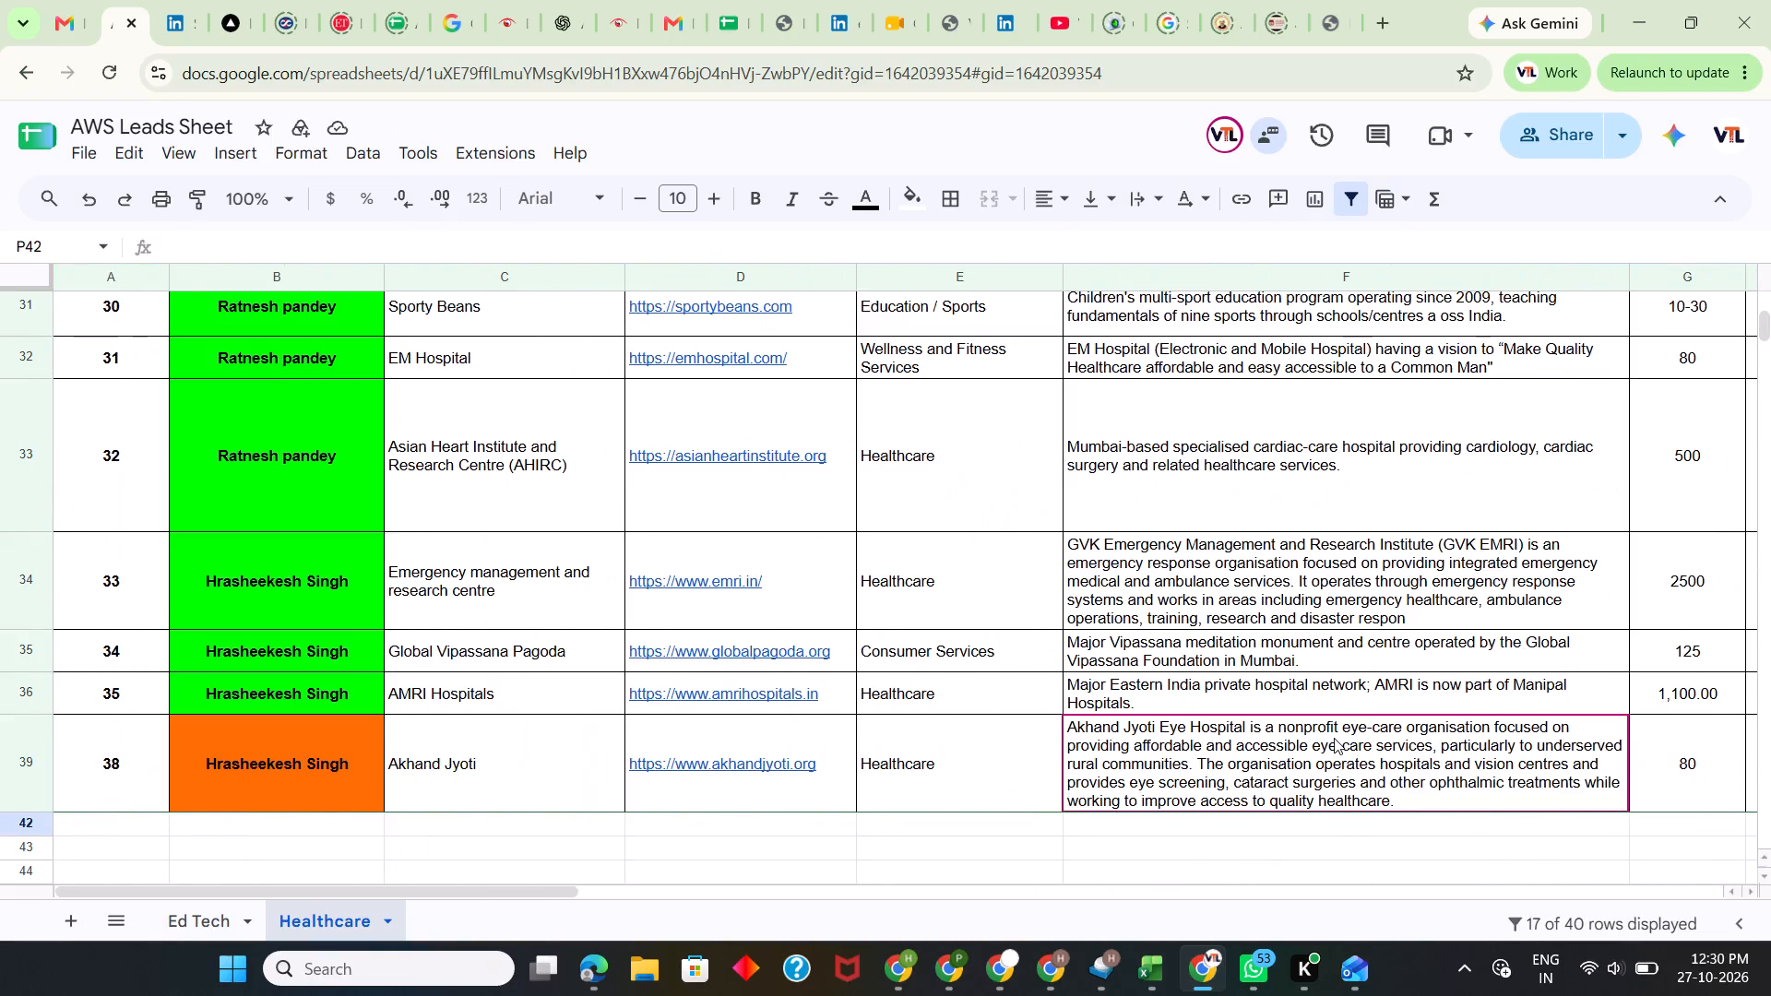
left_click(1334, 738)
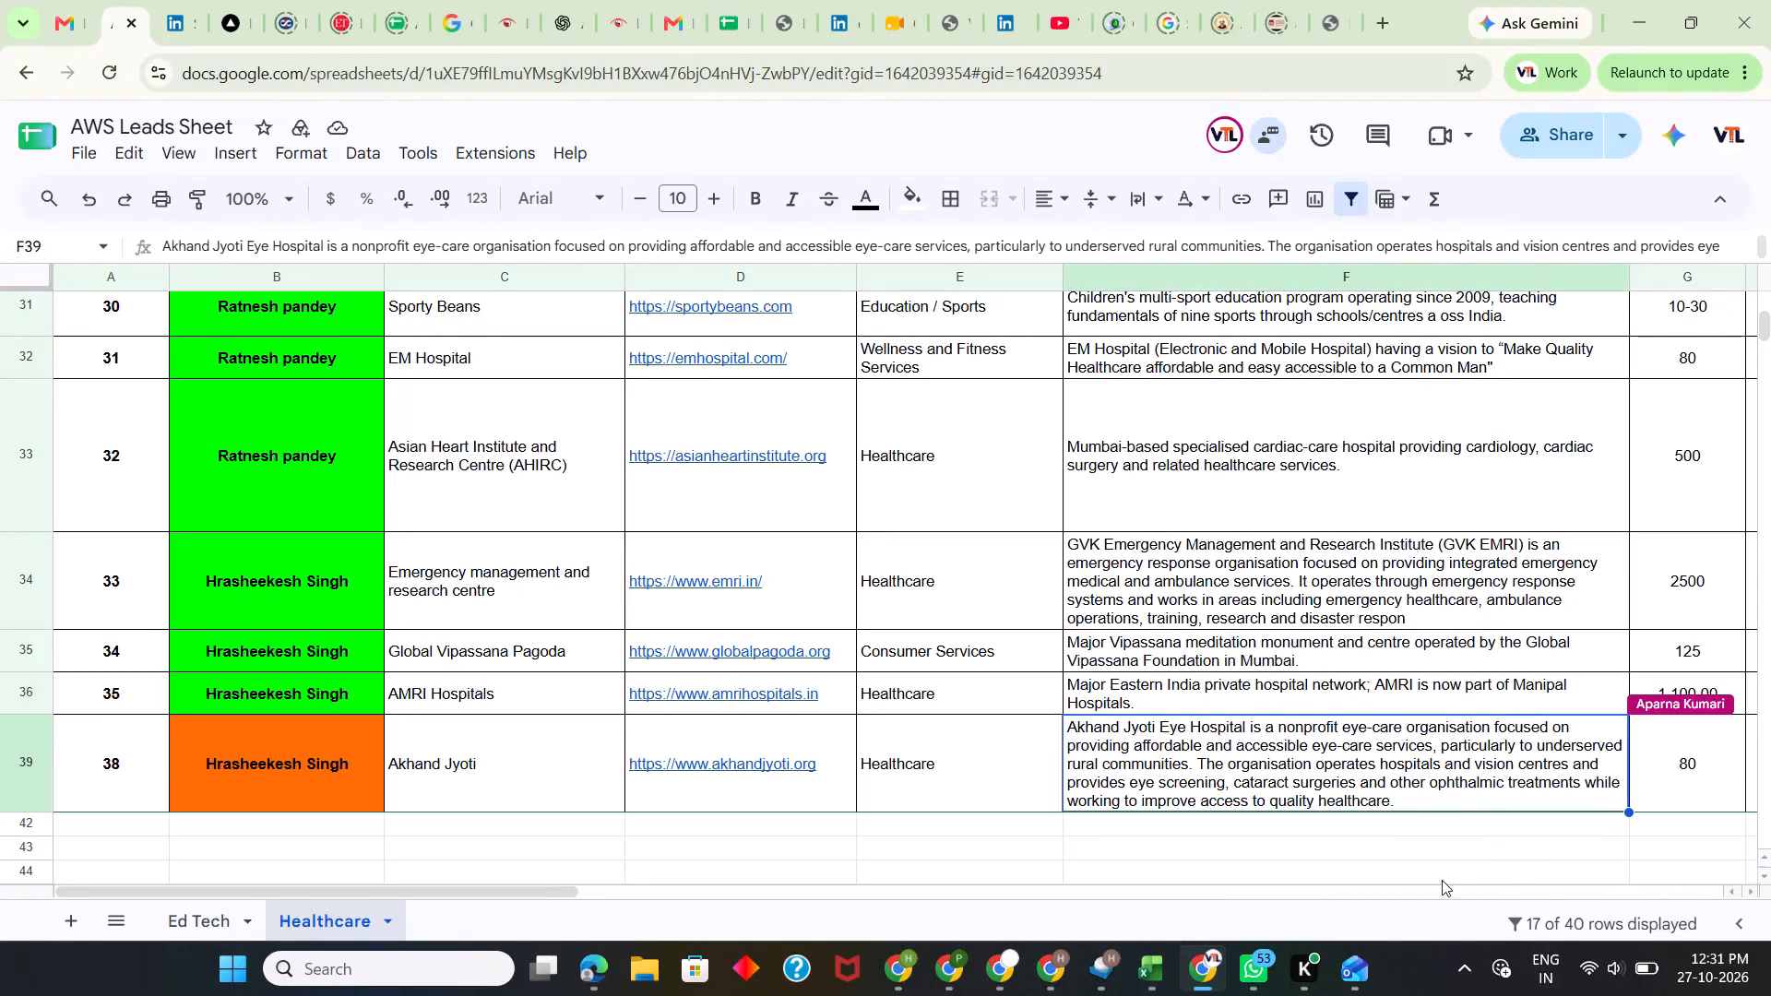
scroll(1380, 789, "left", 4)
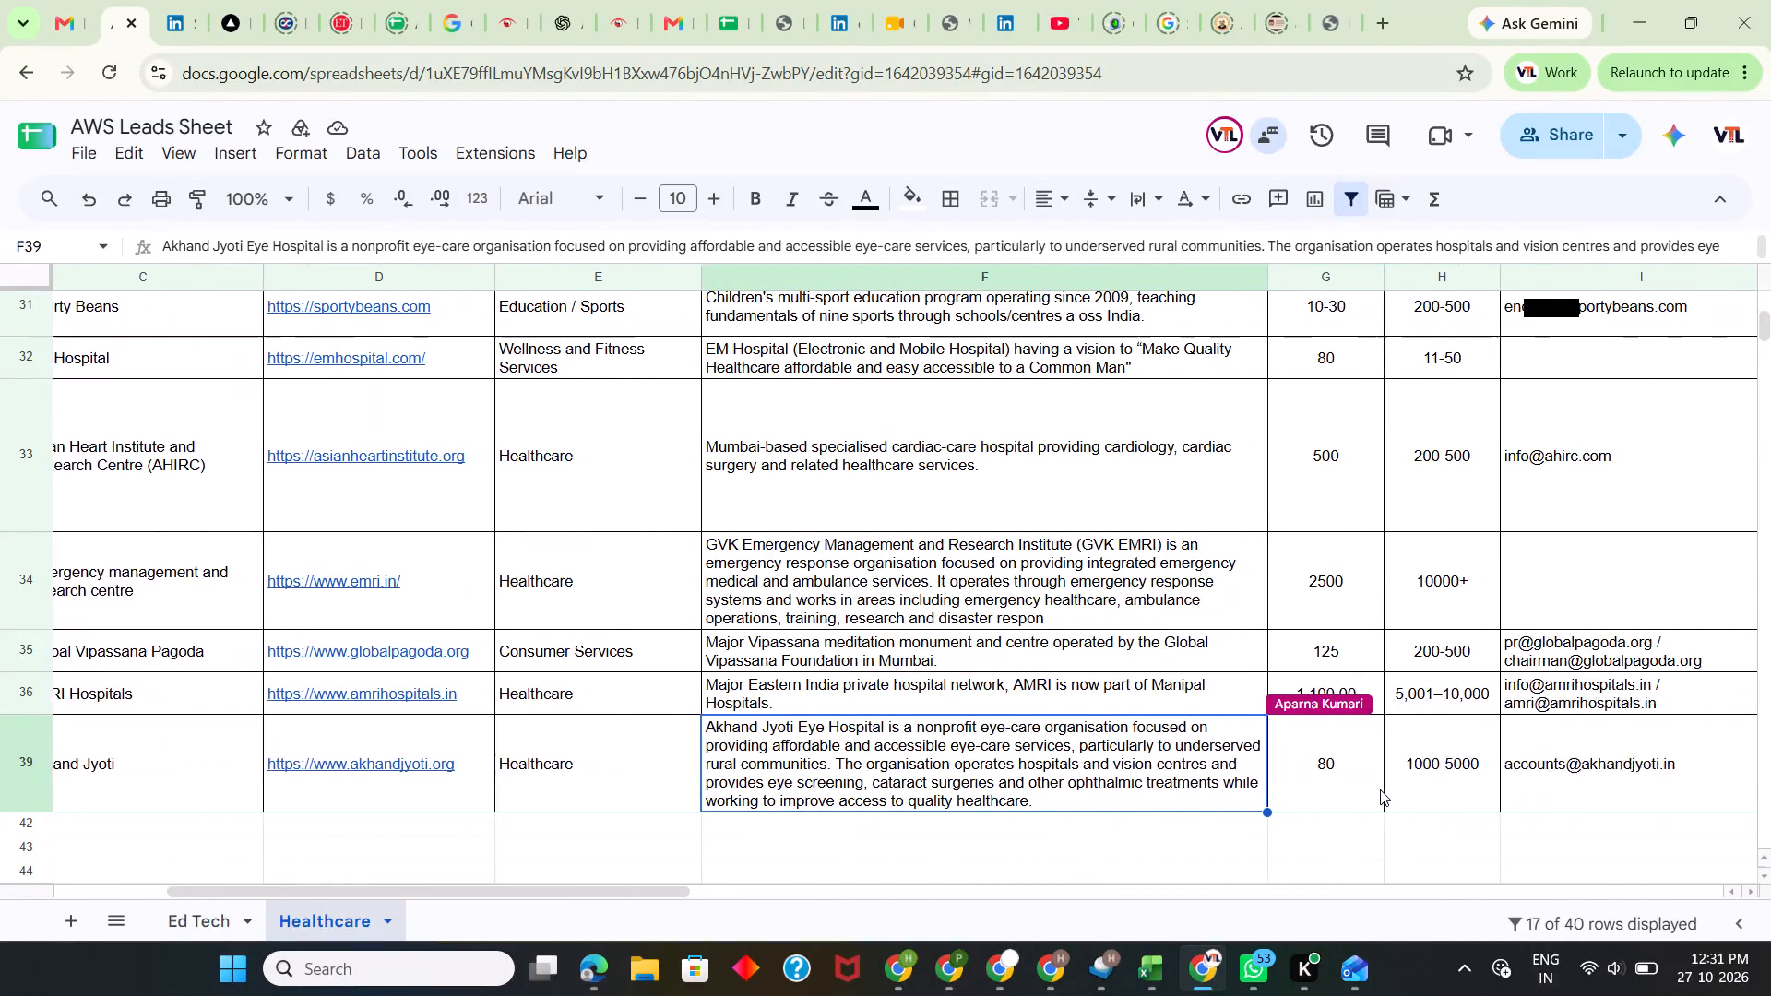
scroll(1380, 789, "left", 2)
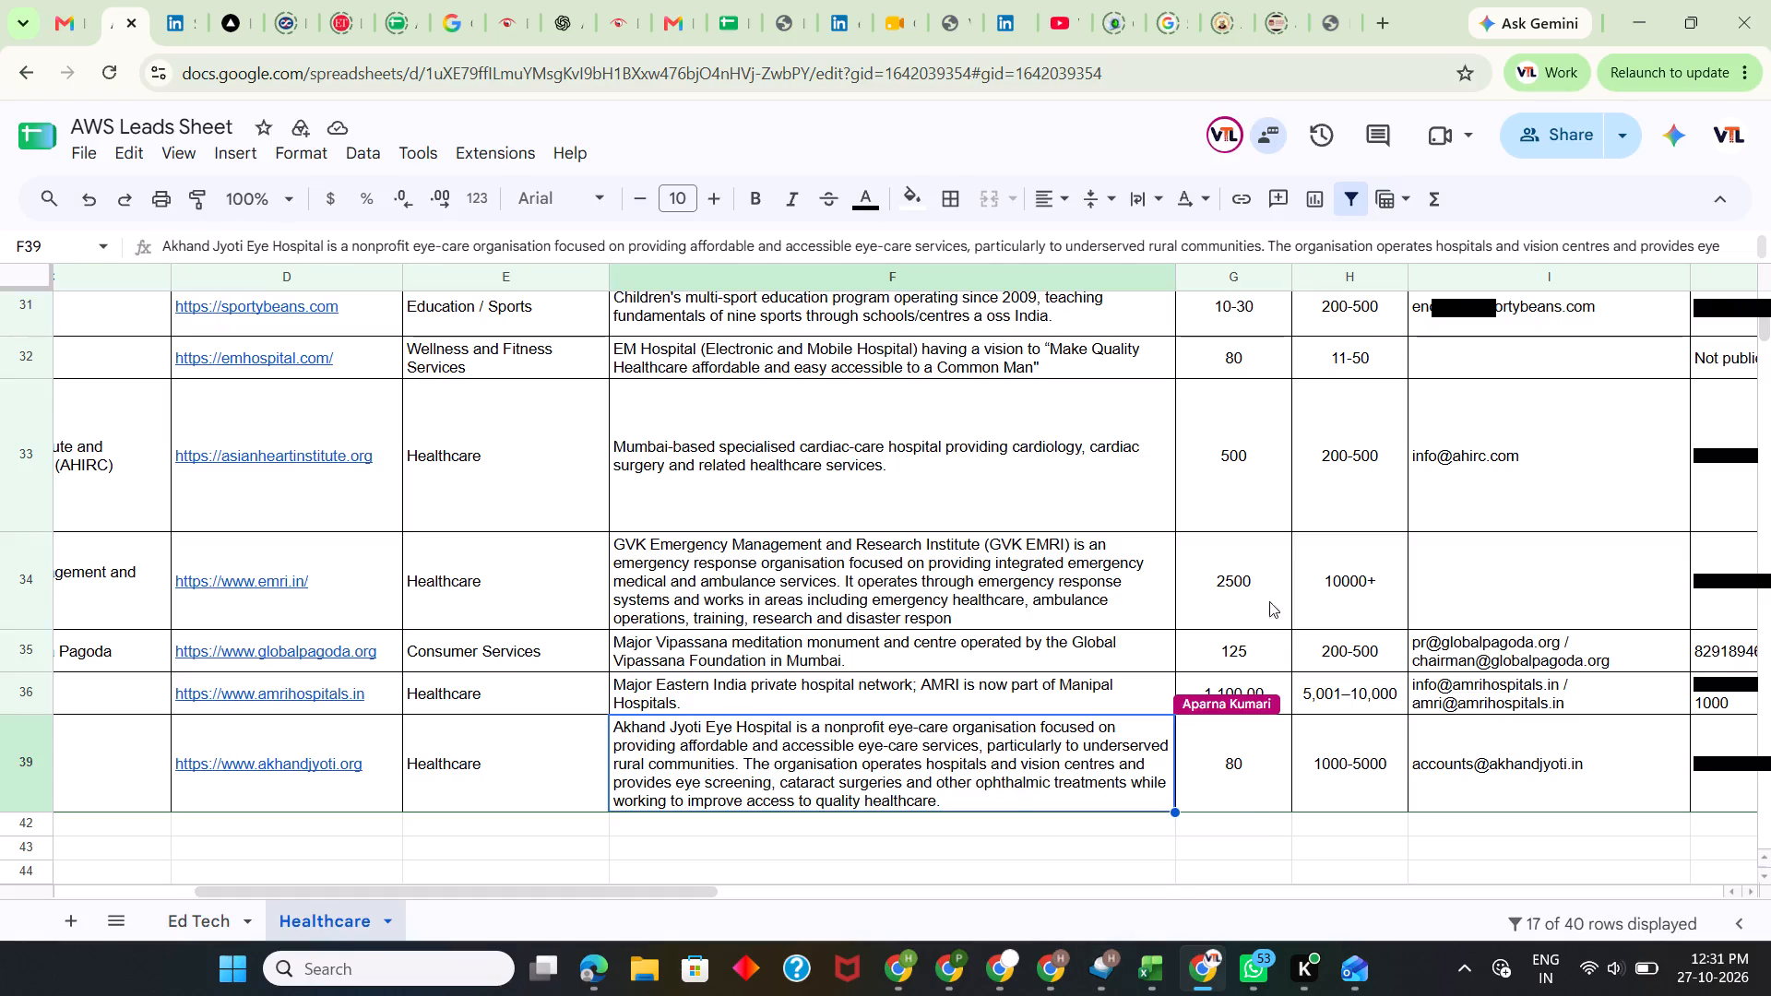
scroll(1298, 796, "left", 3)
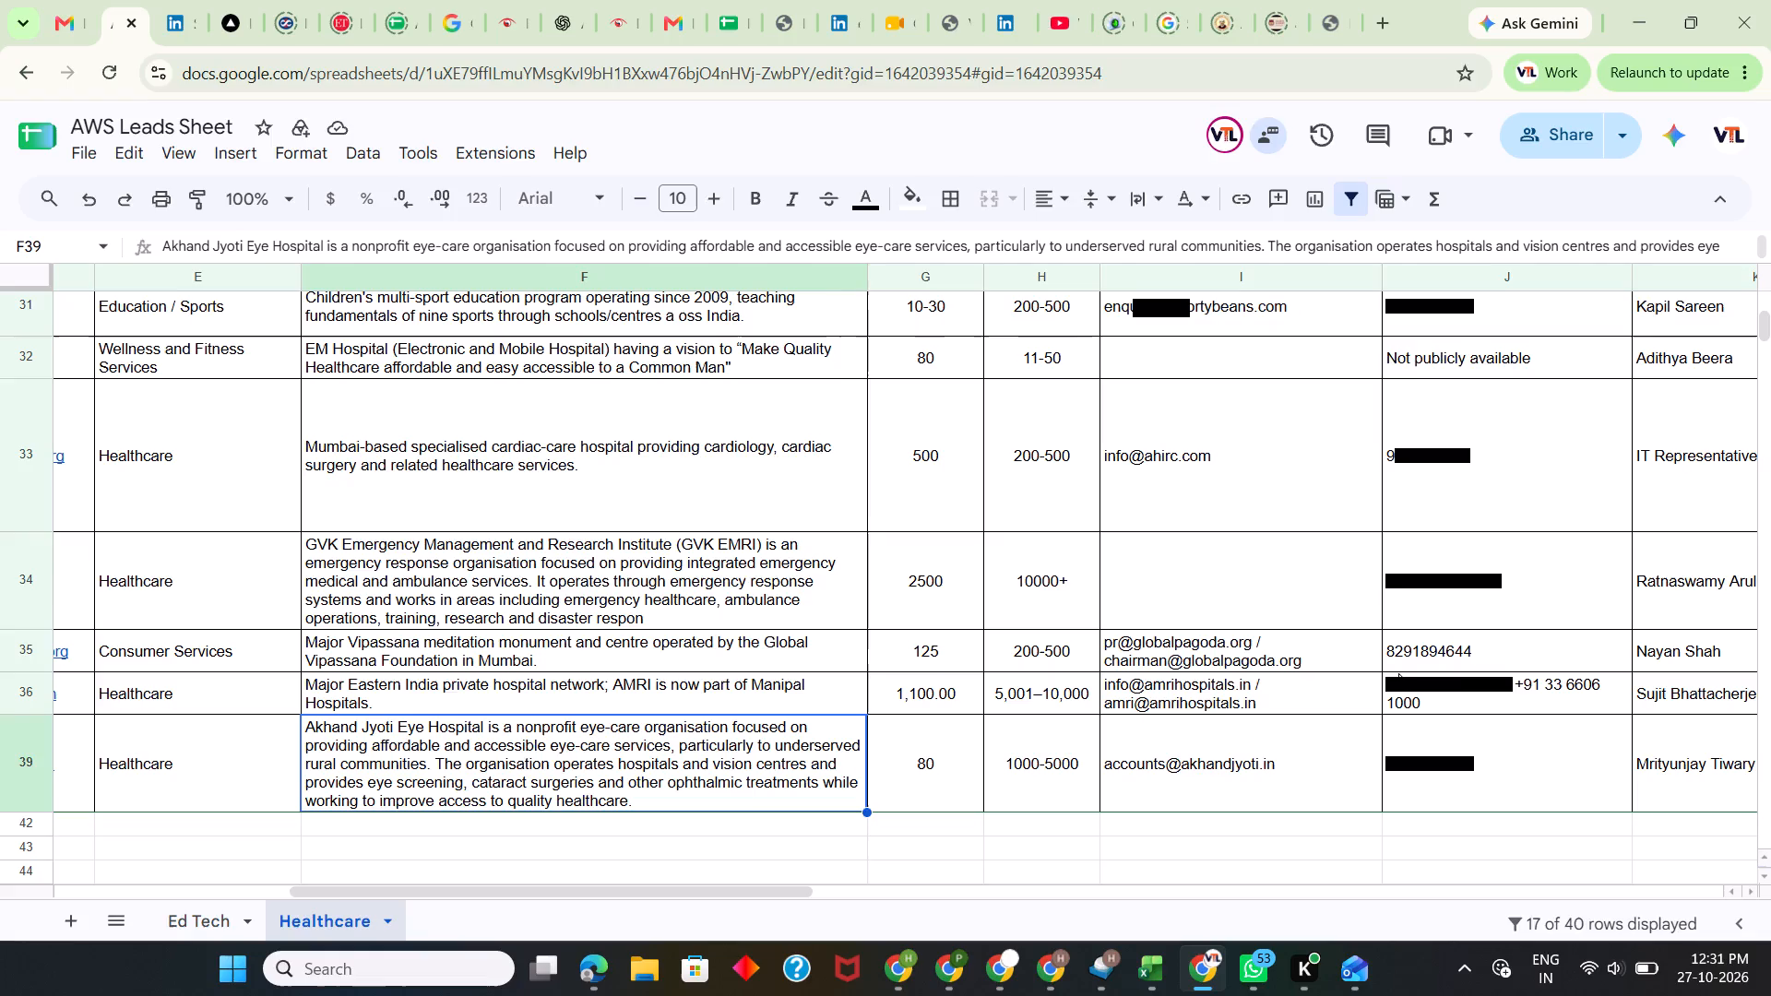
scroll(1398, 673, "left", 3)
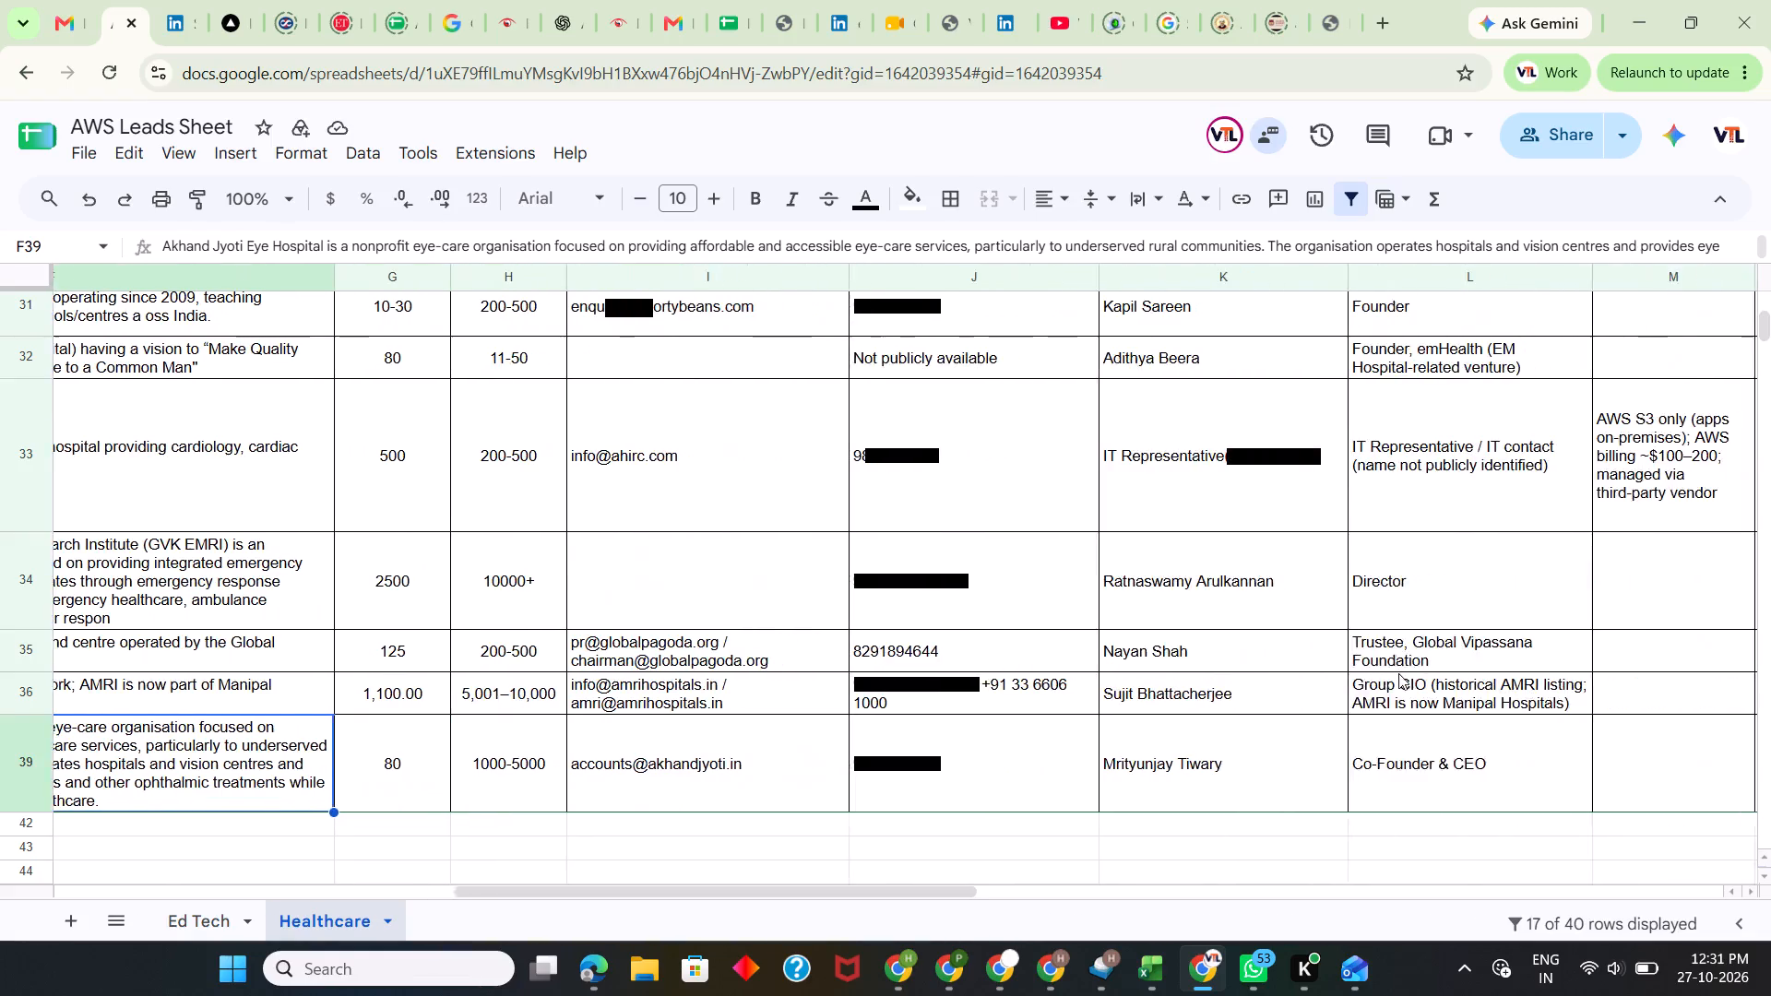
scroll(1398, 673, "left", 1)
scroll(1398, 673, "right", 2)
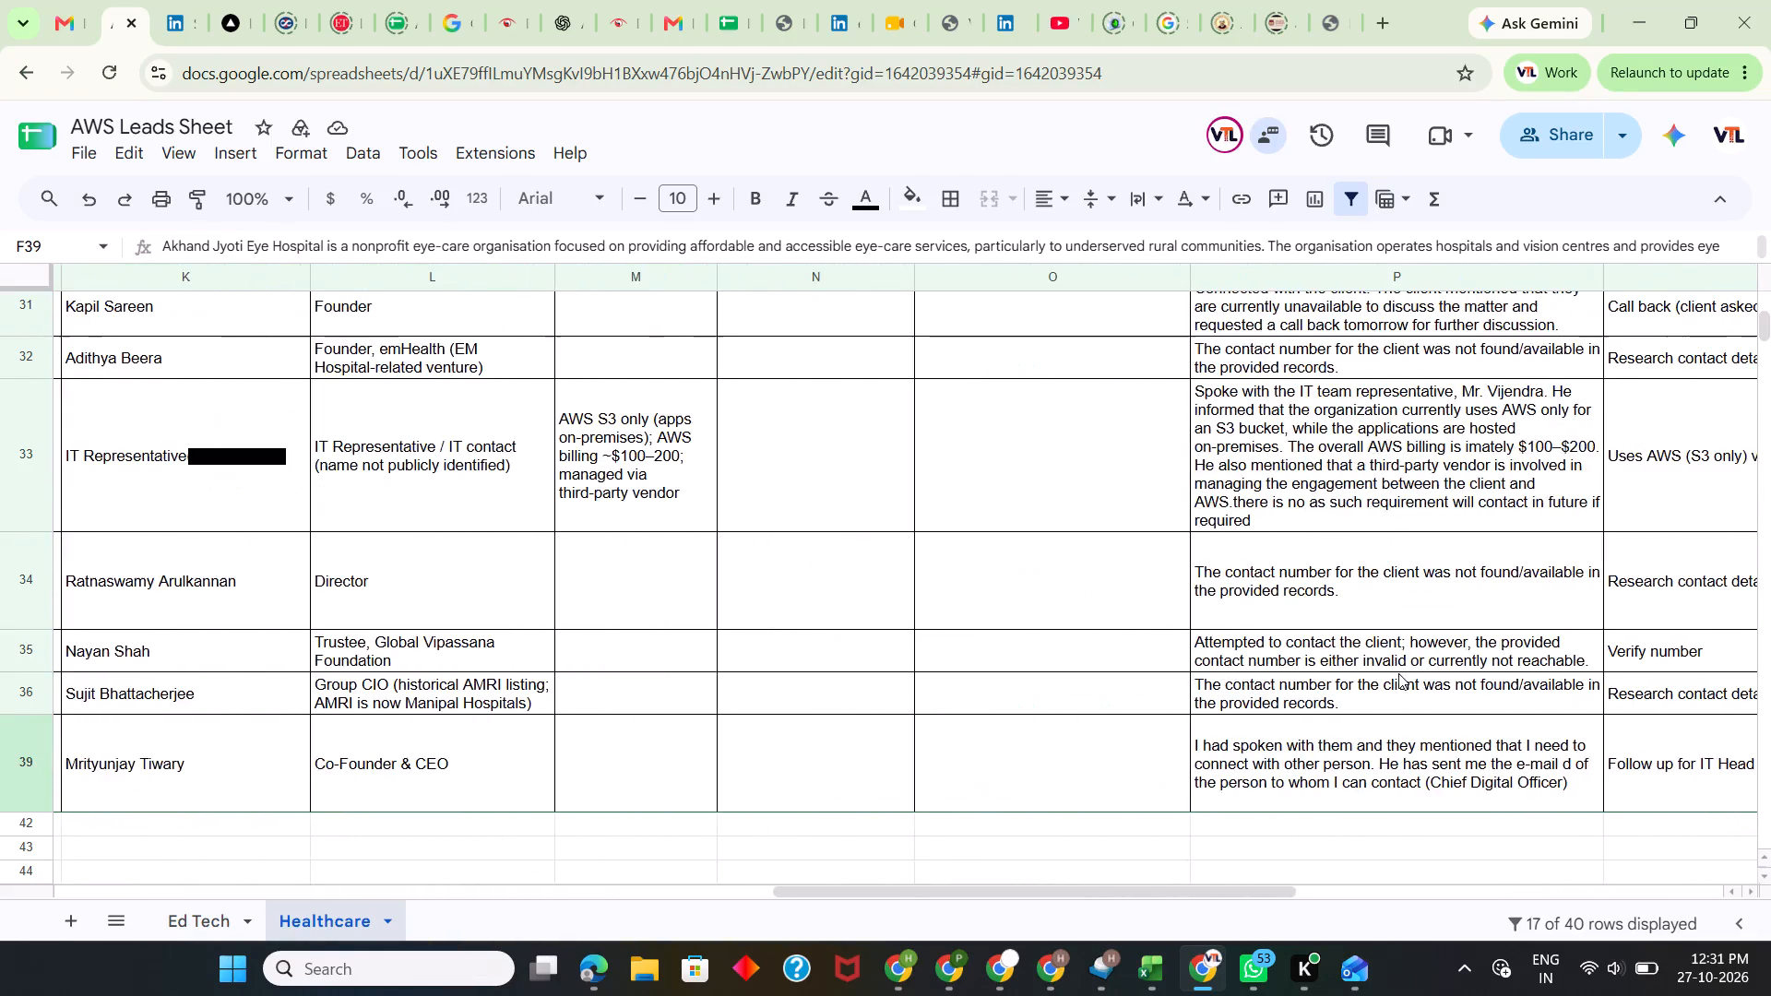
scroll(1398, 673, "right", 2)
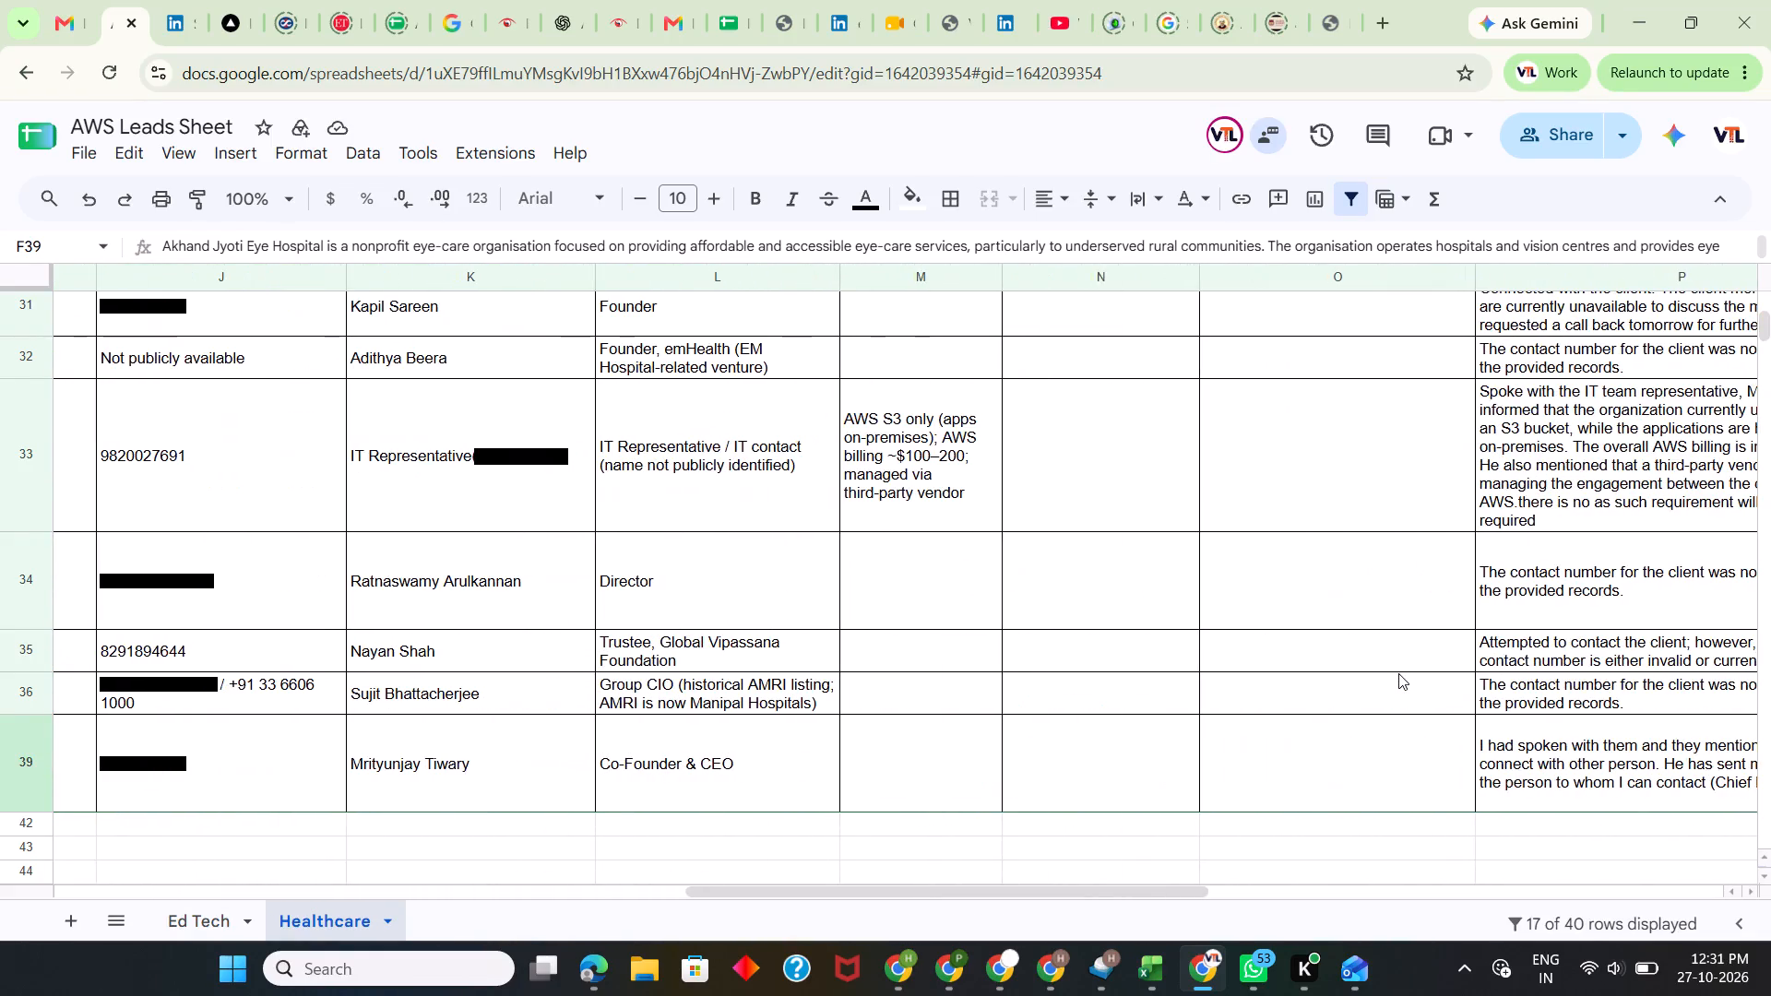
scroll(1398, 673, "left", 1)
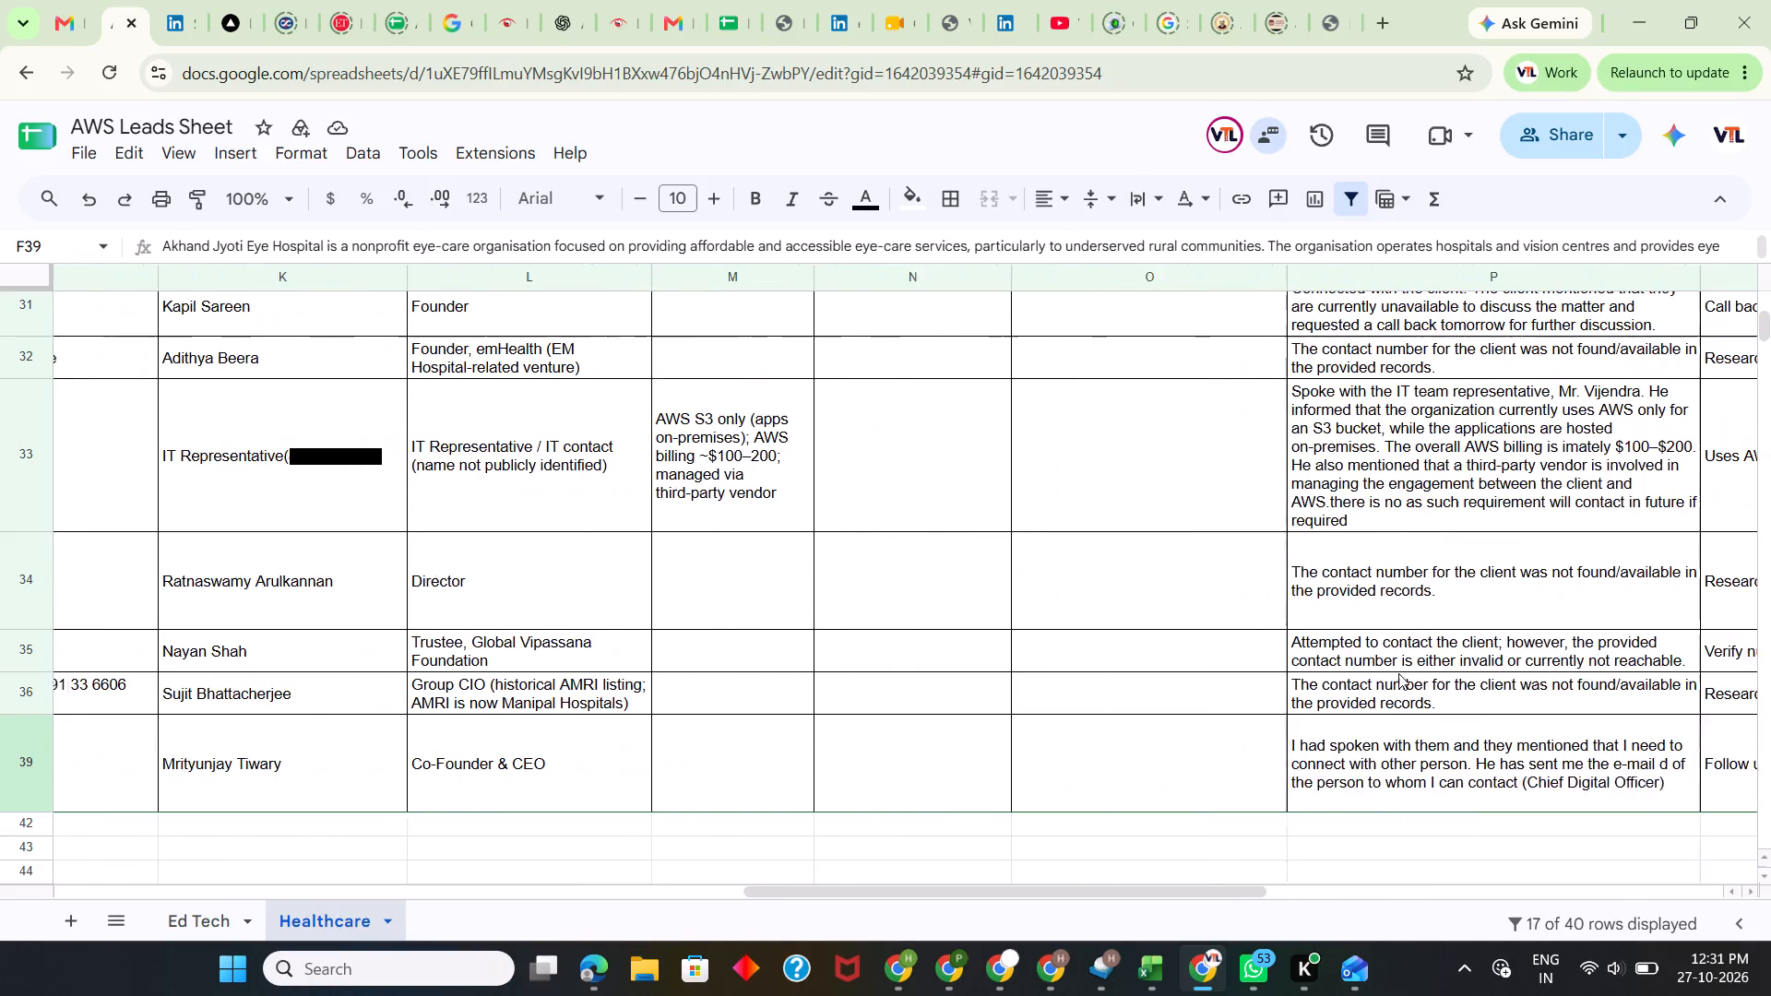
scroll(1398, 673, "left", 1)
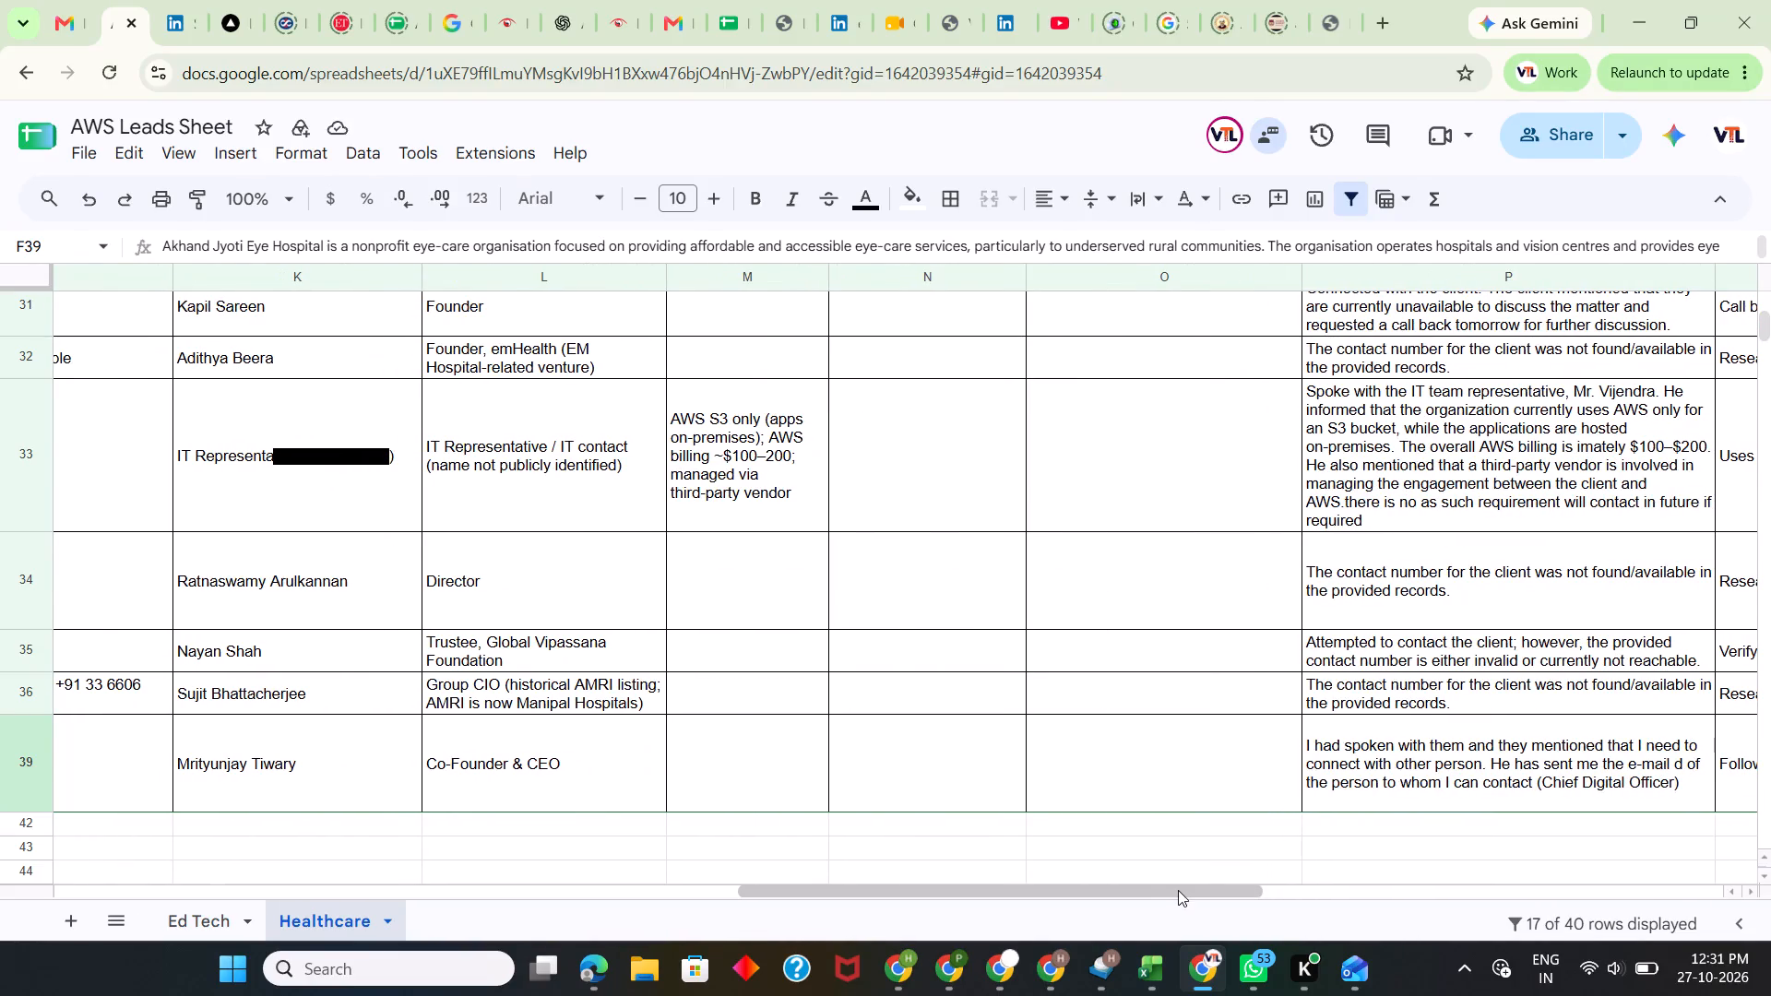
left_click(1062, 952)
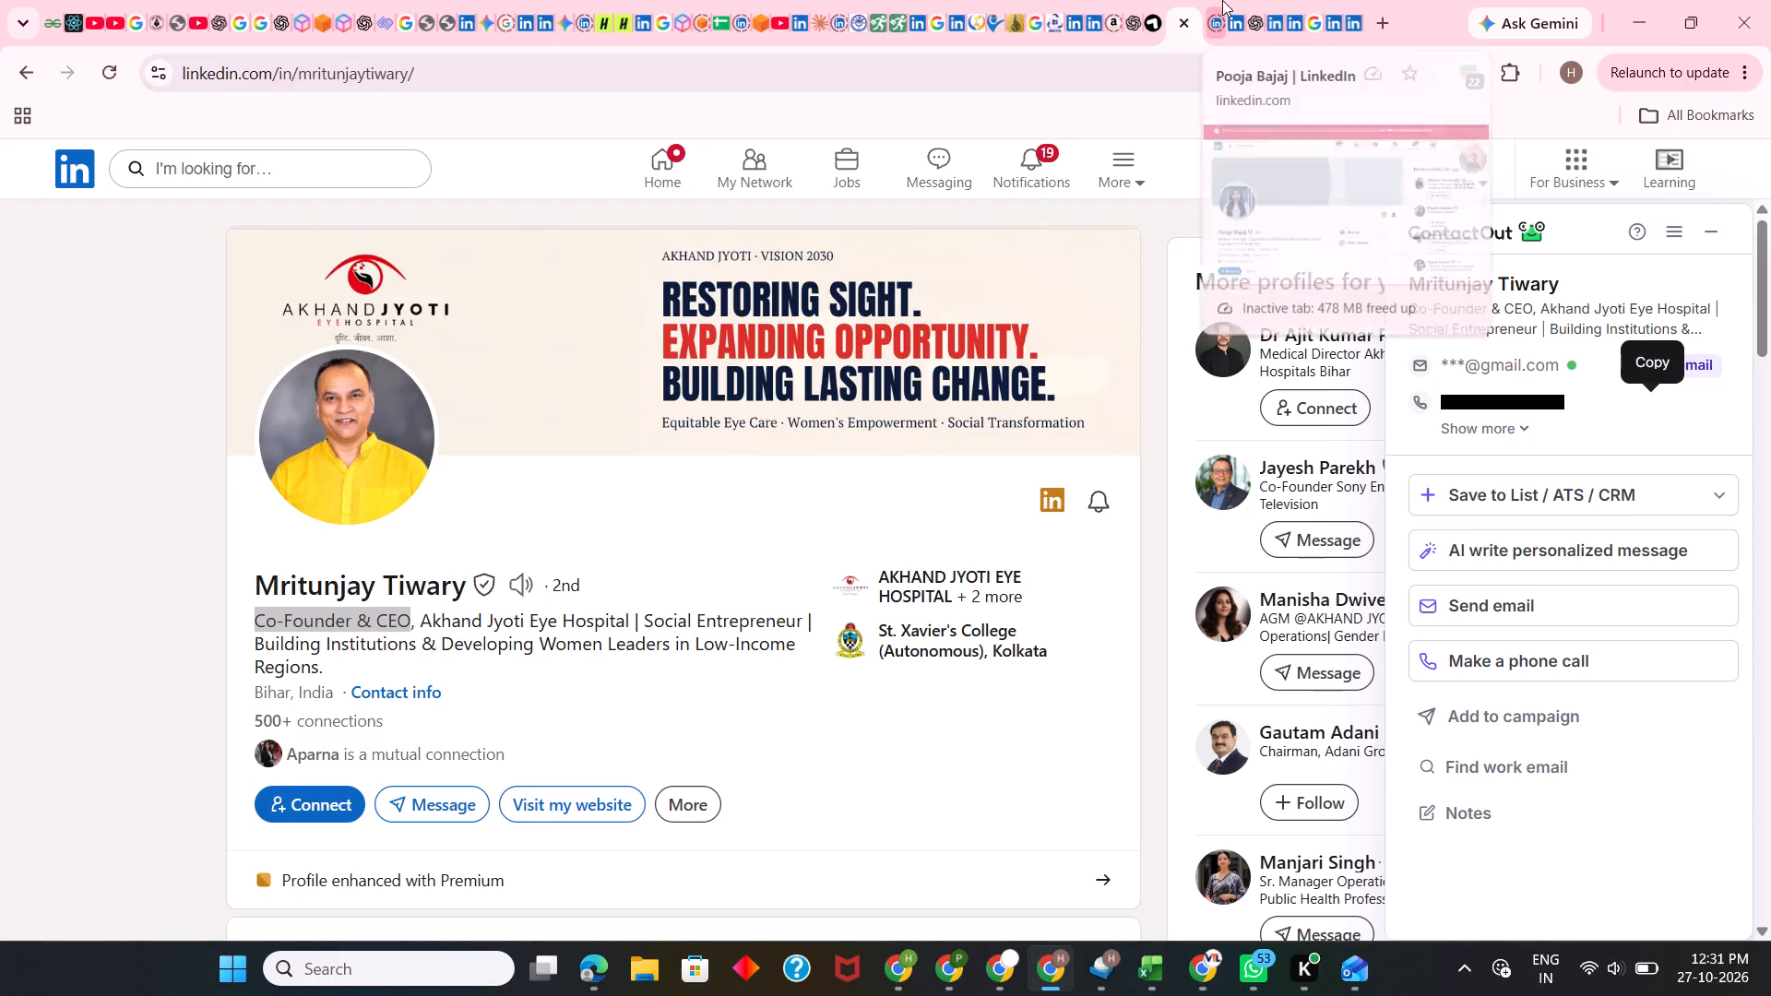
left_click(1301, 27)
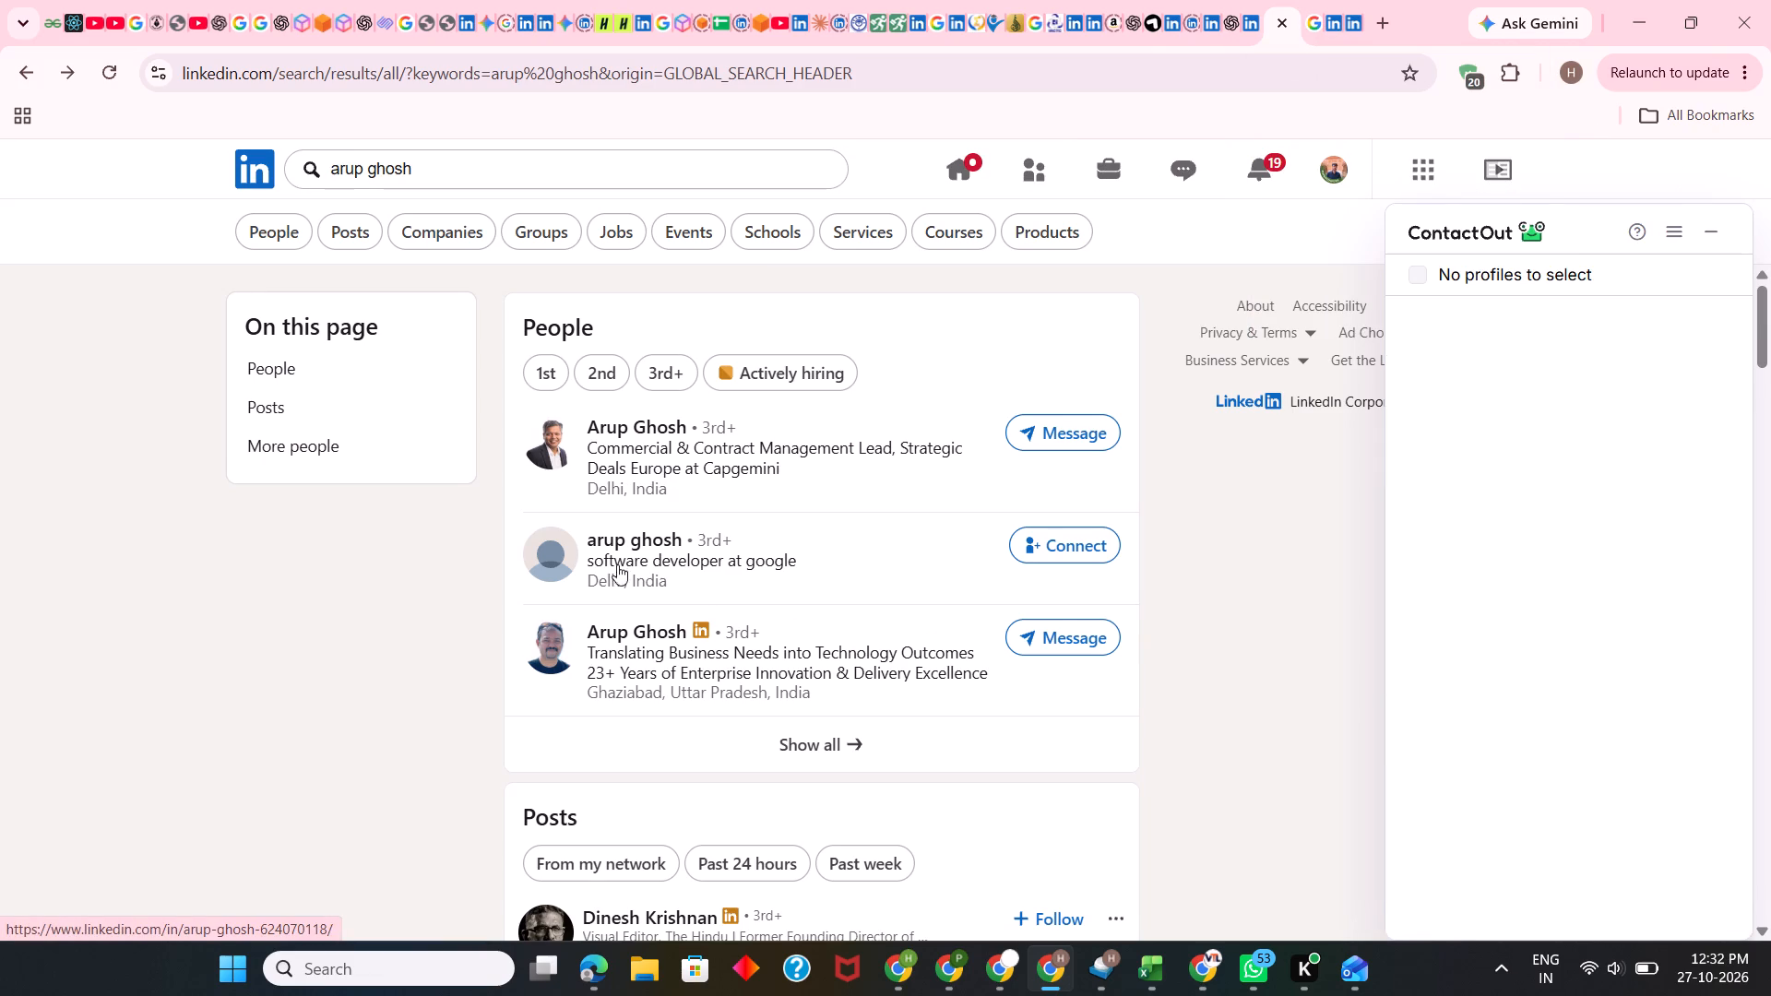
left_click(1715, 227)
left_click(374, 379)
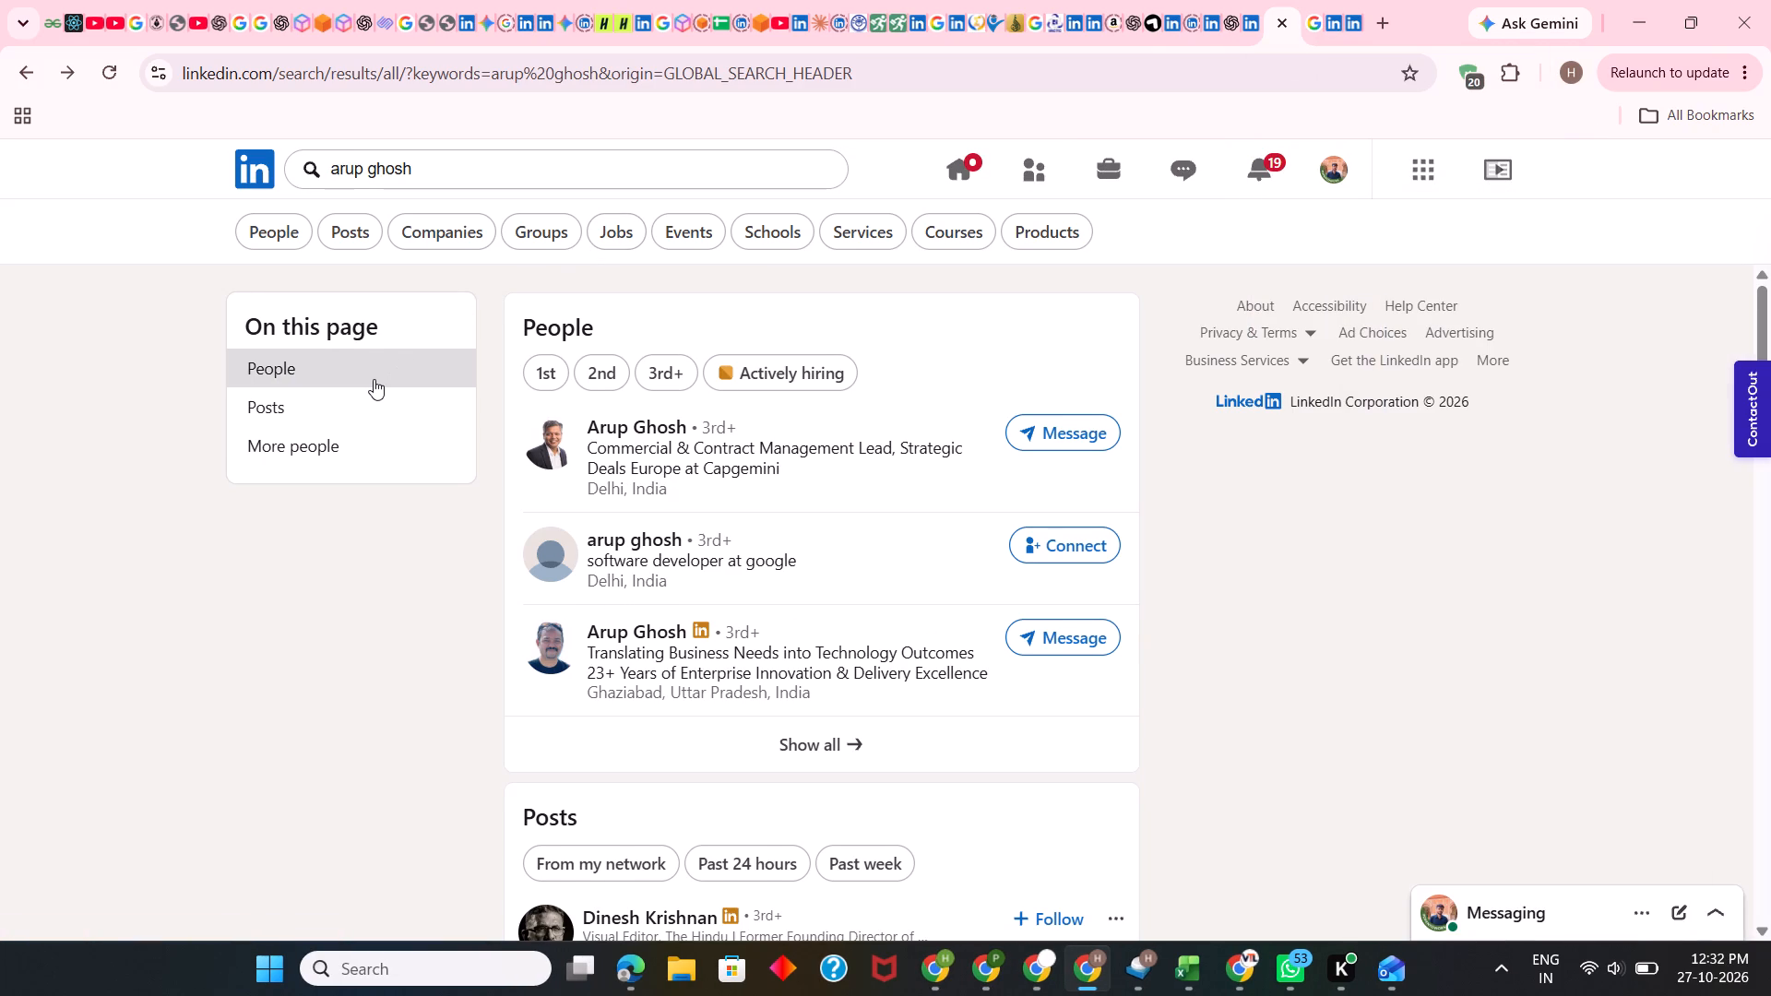
left_click(355, 167)
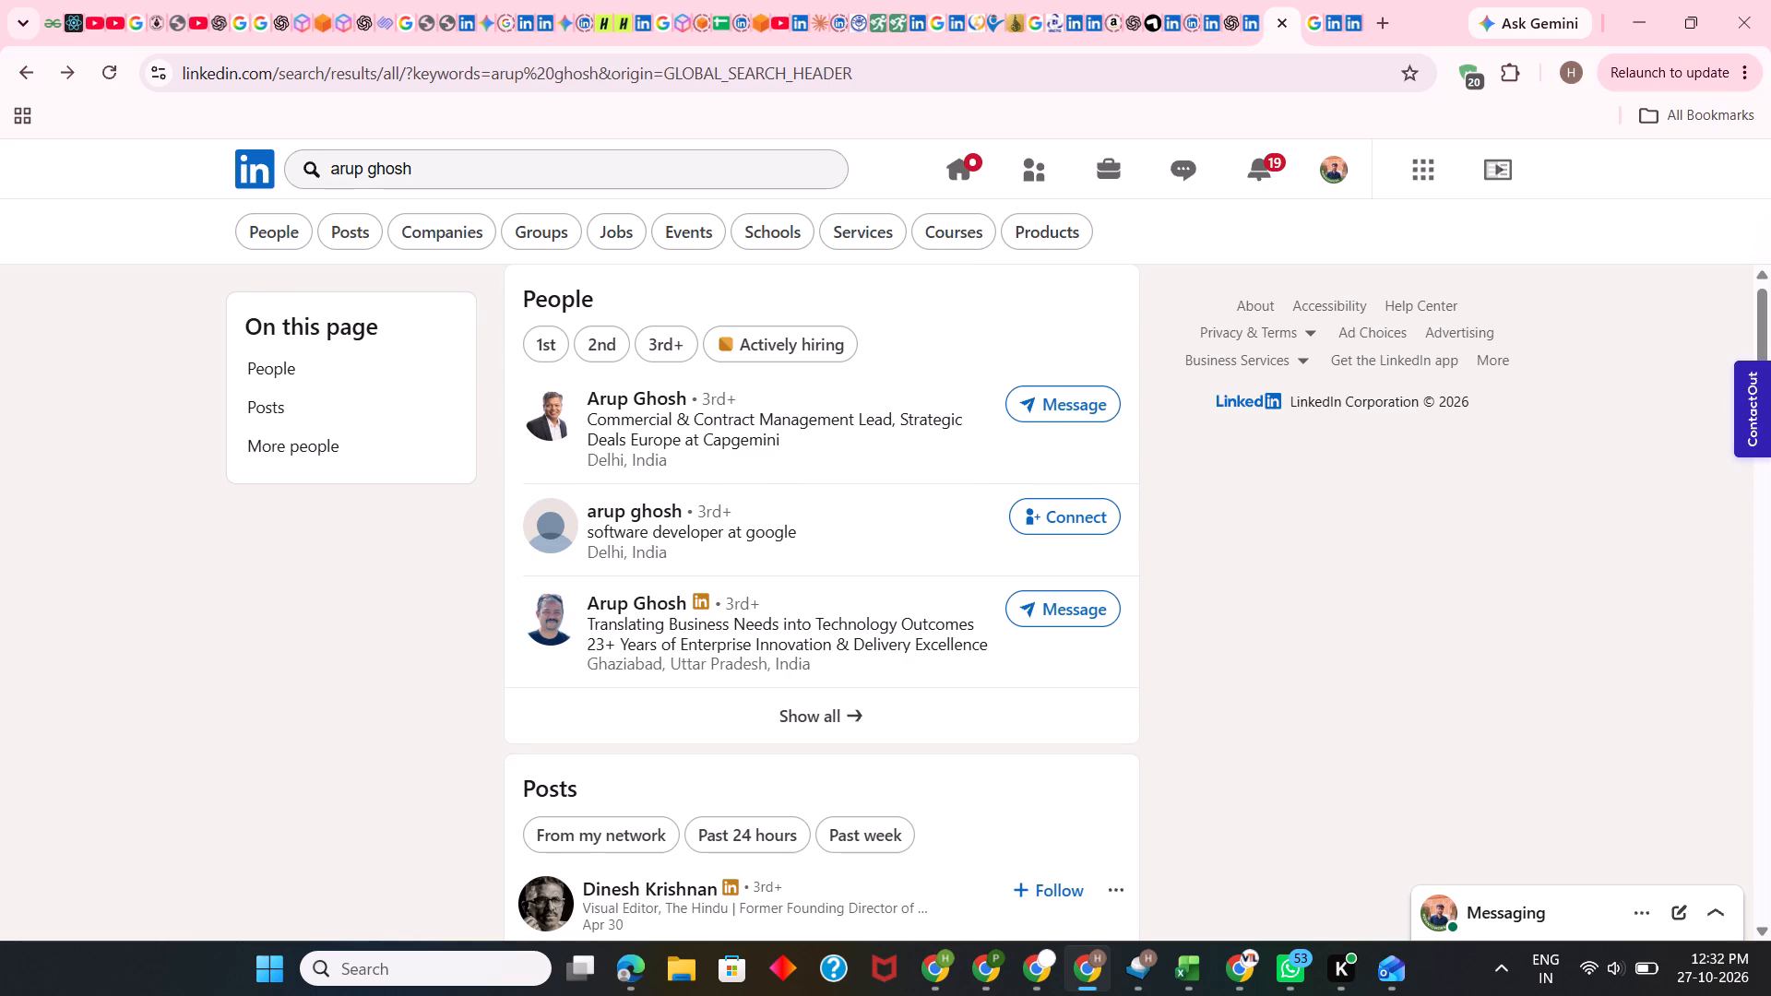
left_click(355, 167)
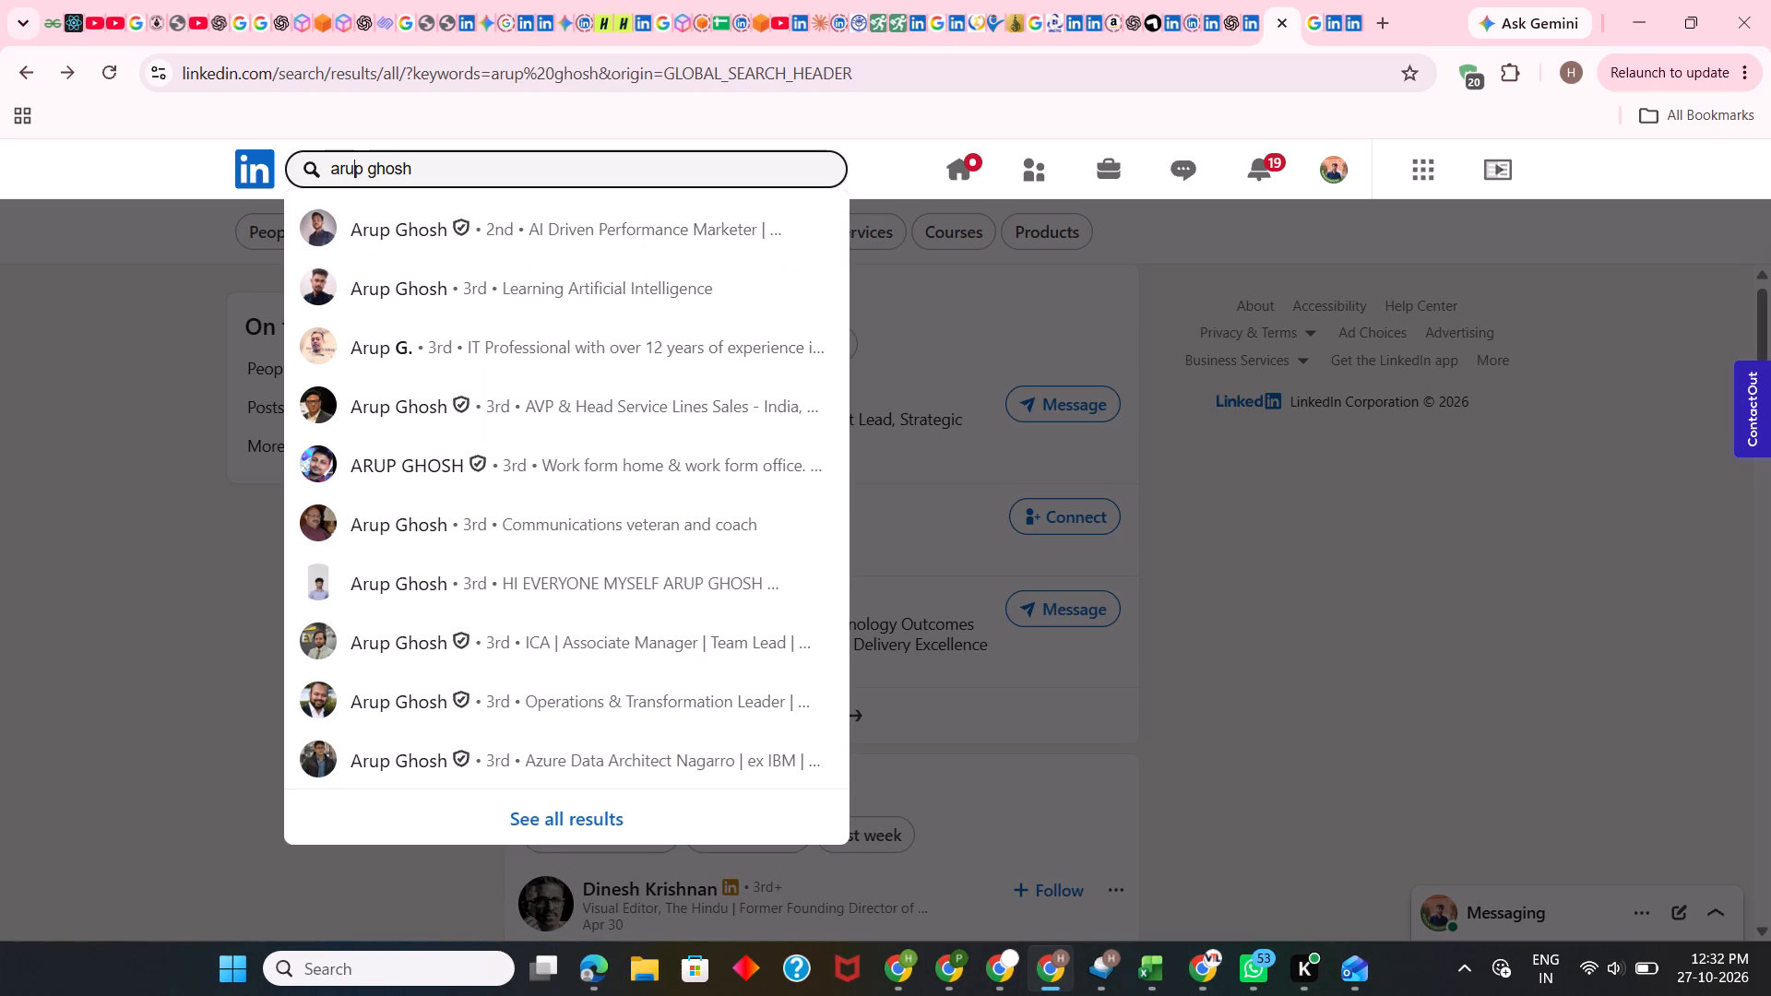
key("BackSpace")
key("BackSpace")
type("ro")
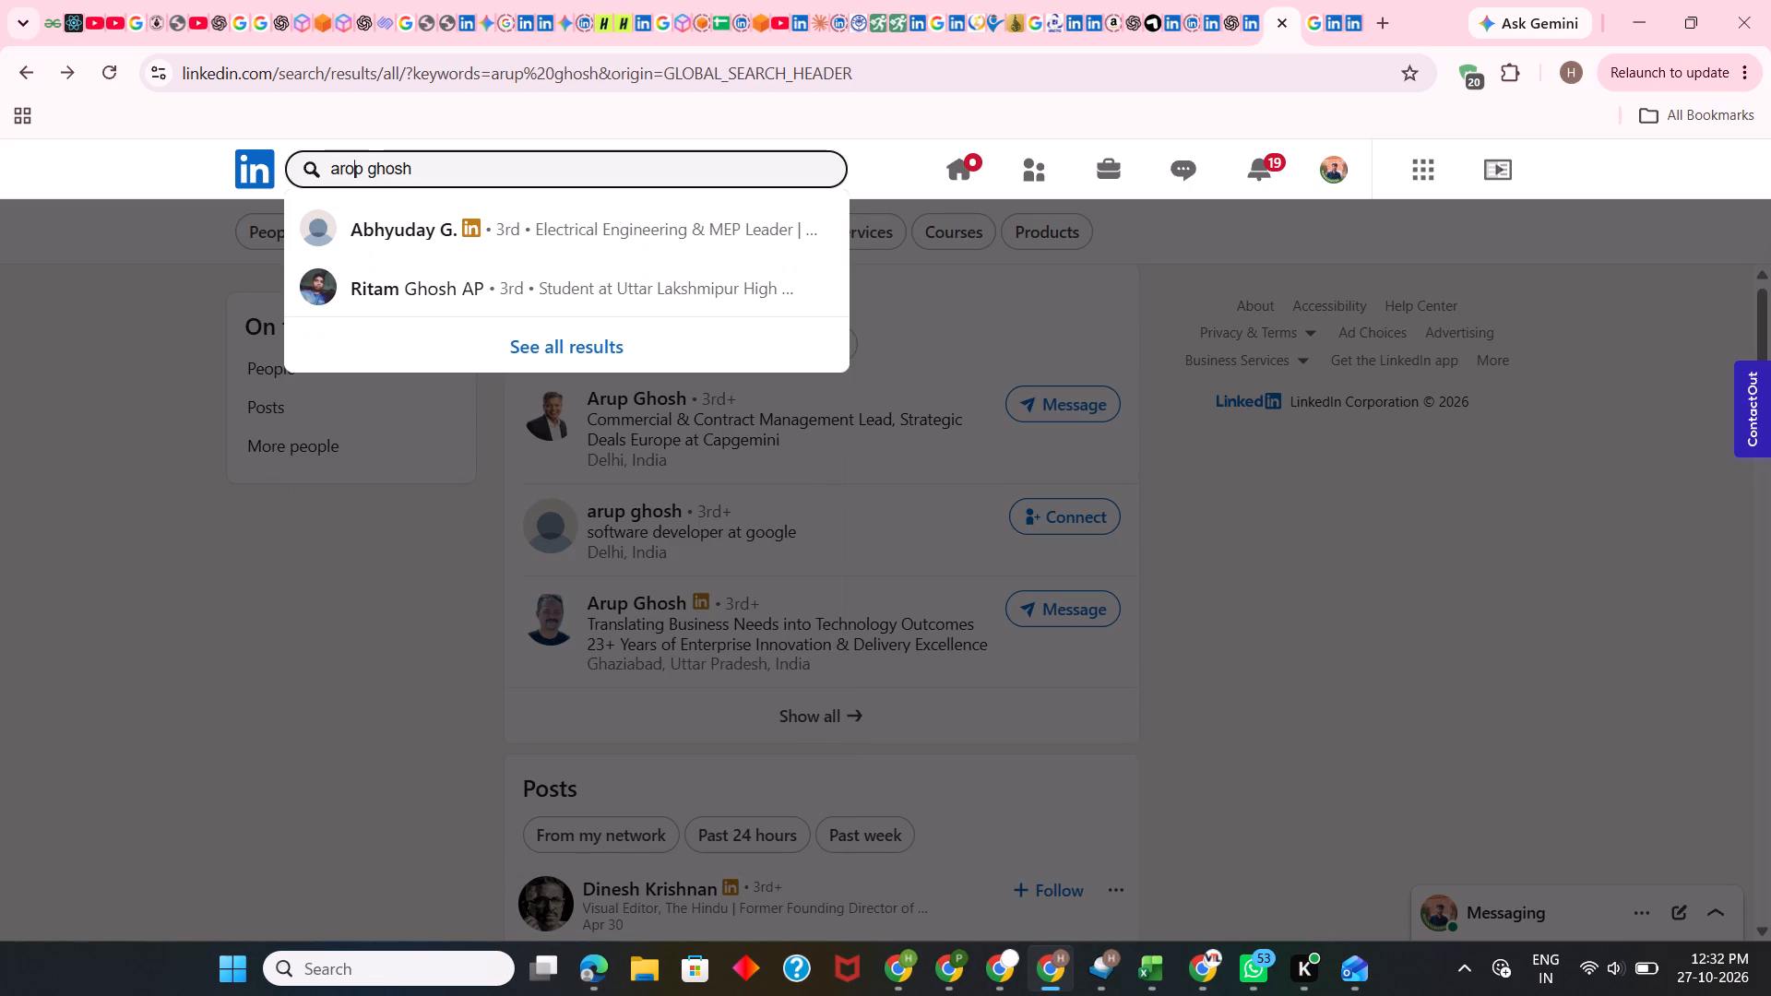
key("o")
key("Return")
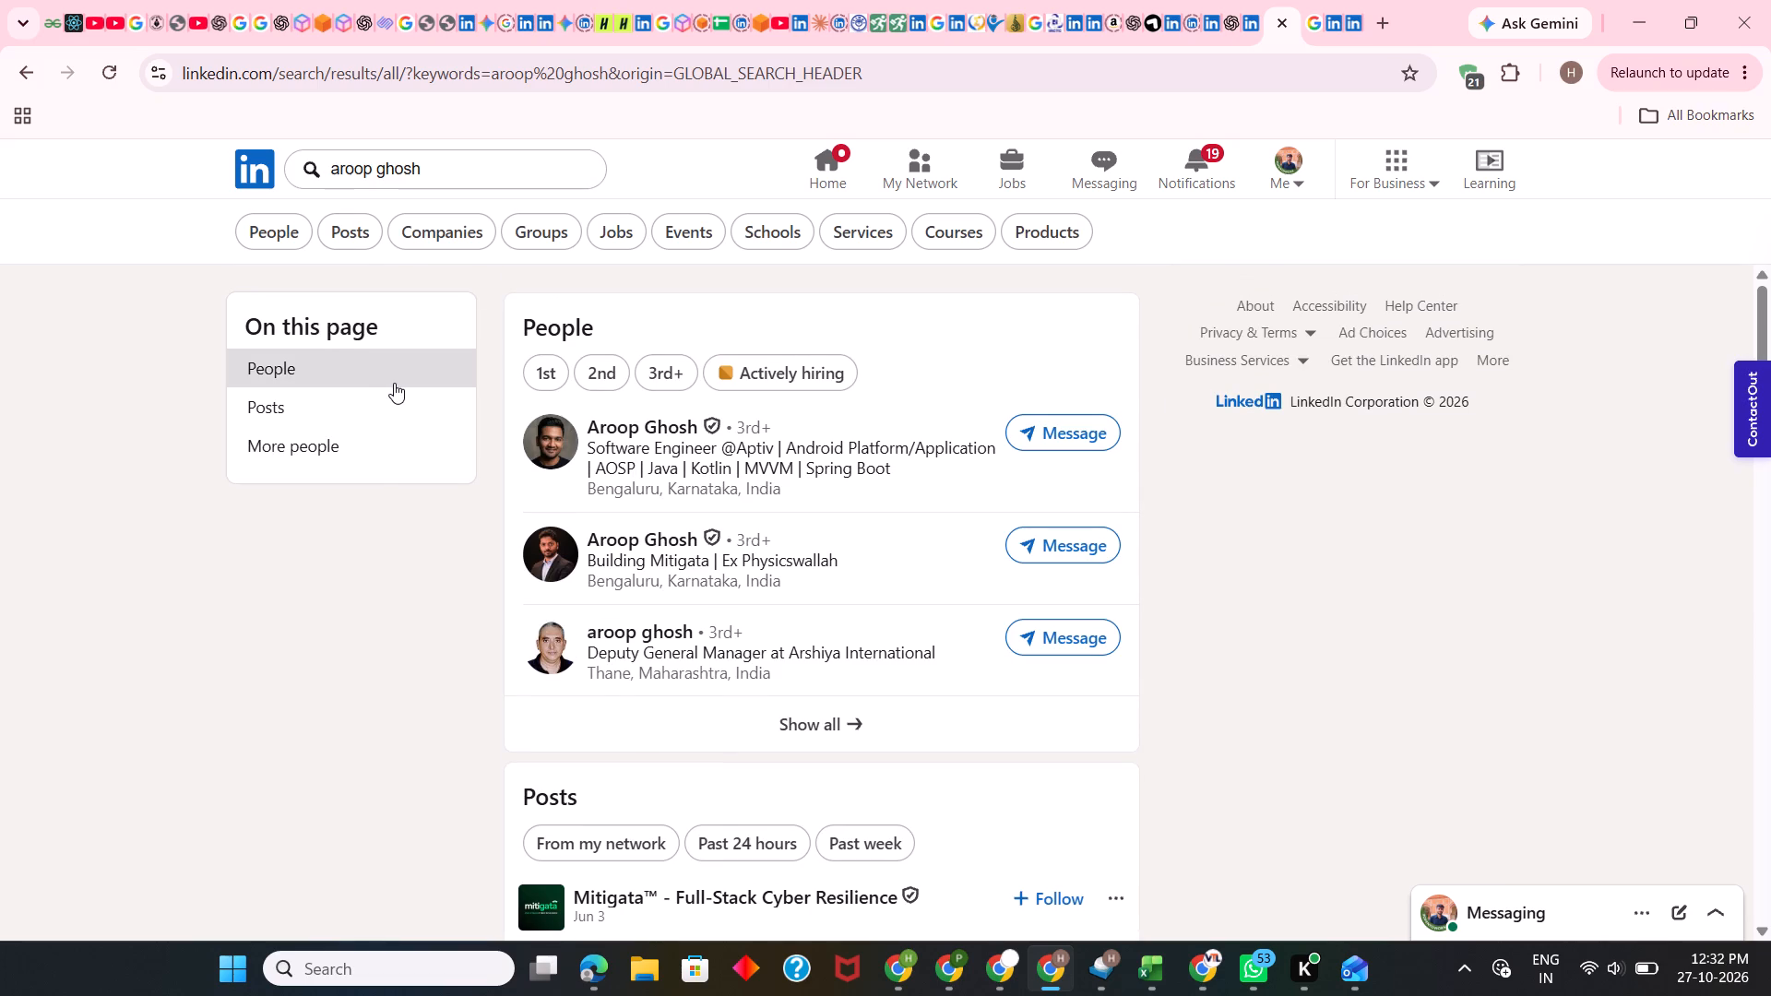
Limit the LinkedIn search results to people and look through the listed profiles for the Akhand Jyoti contact.
left_click(394, 383)
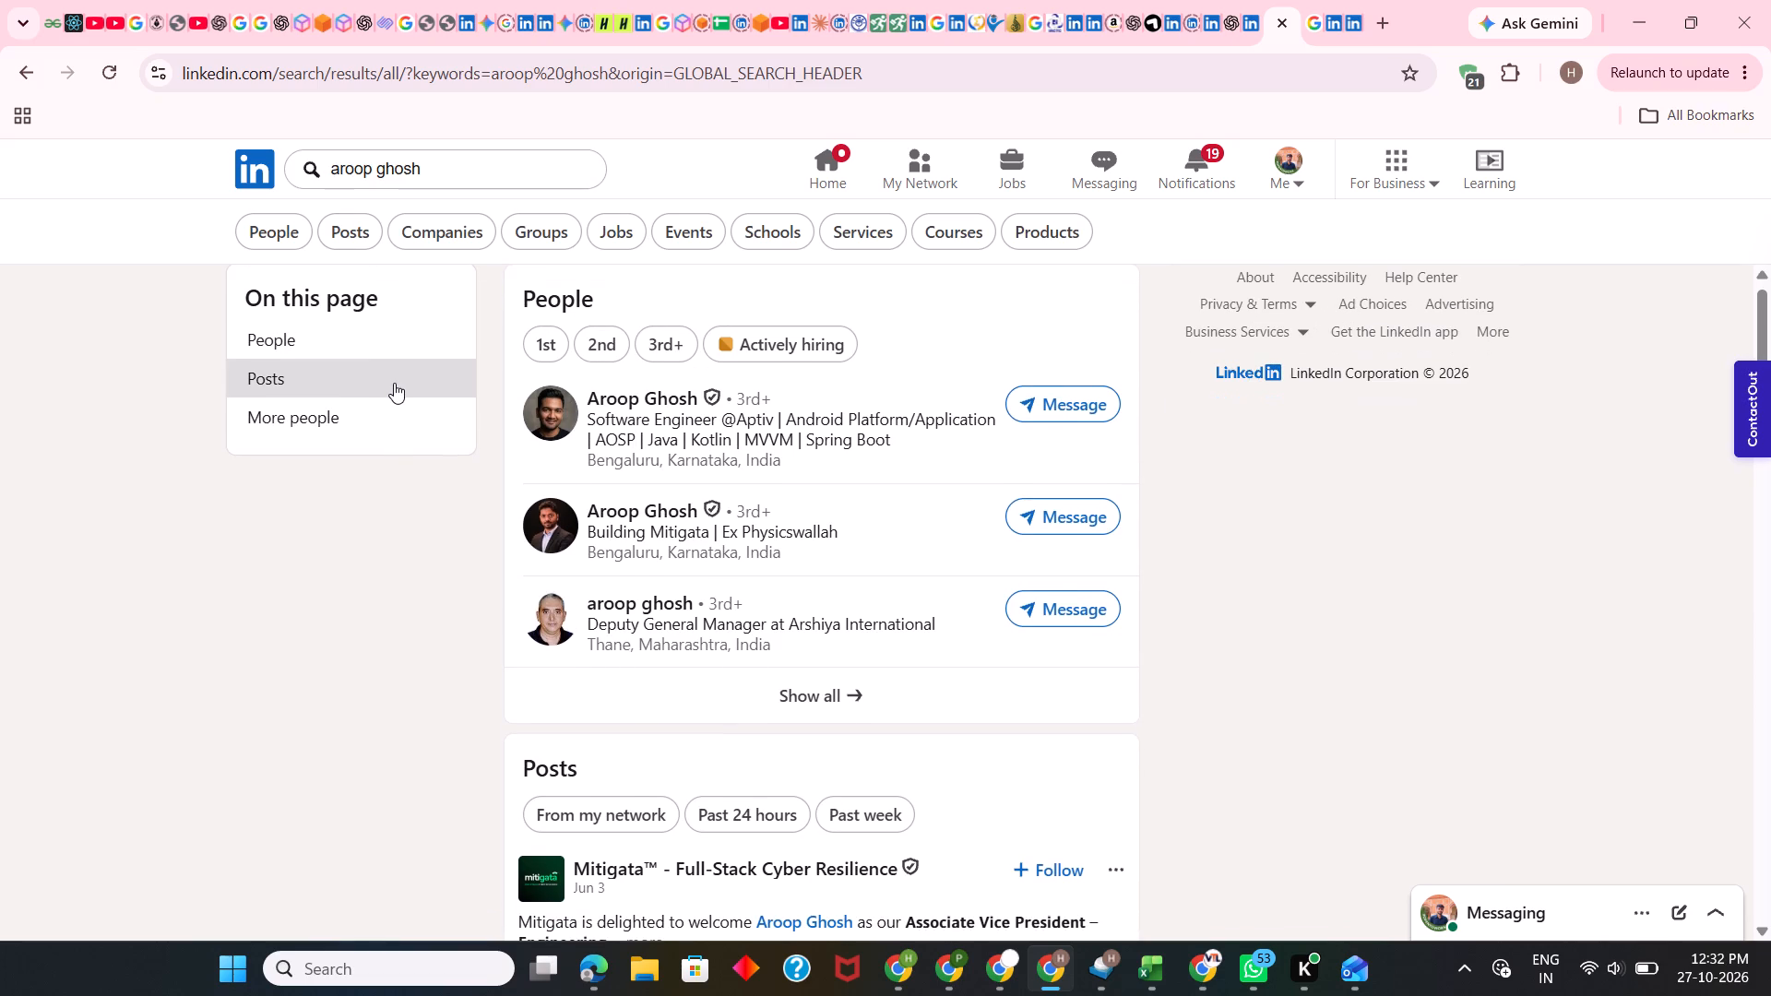
left_click(270, 329)
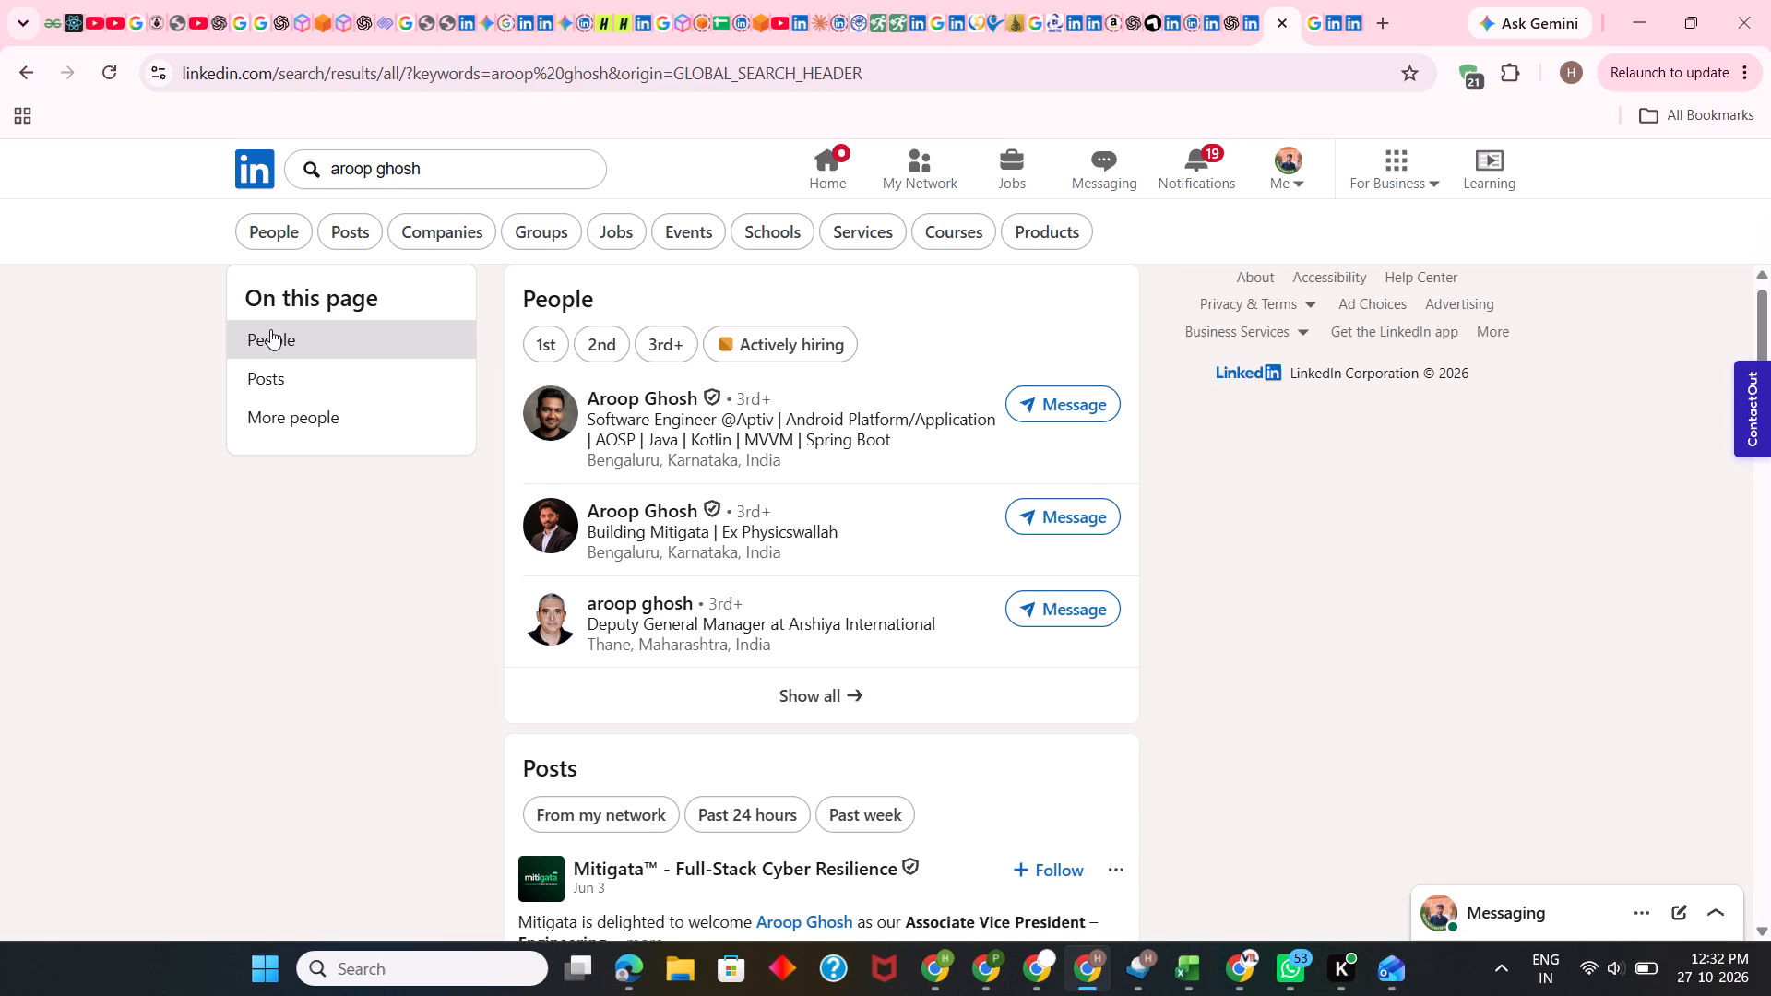
left_click(263, 233)
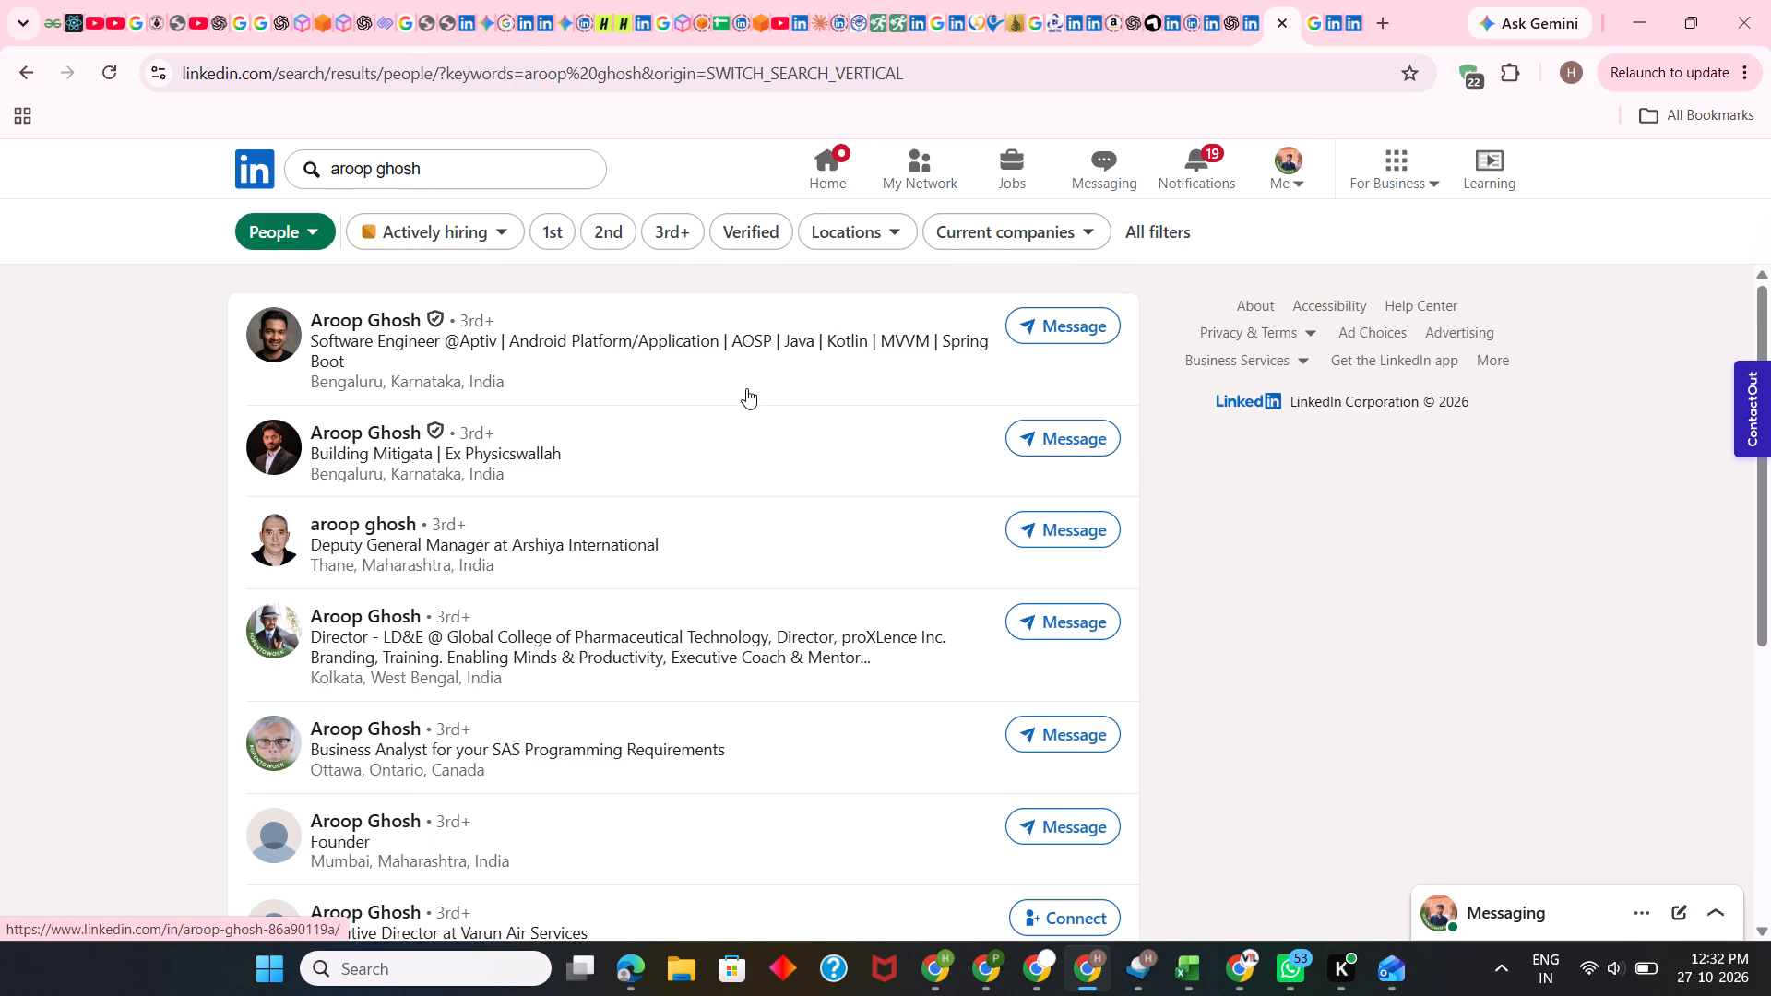
scroll(704, 606, "right", 1)
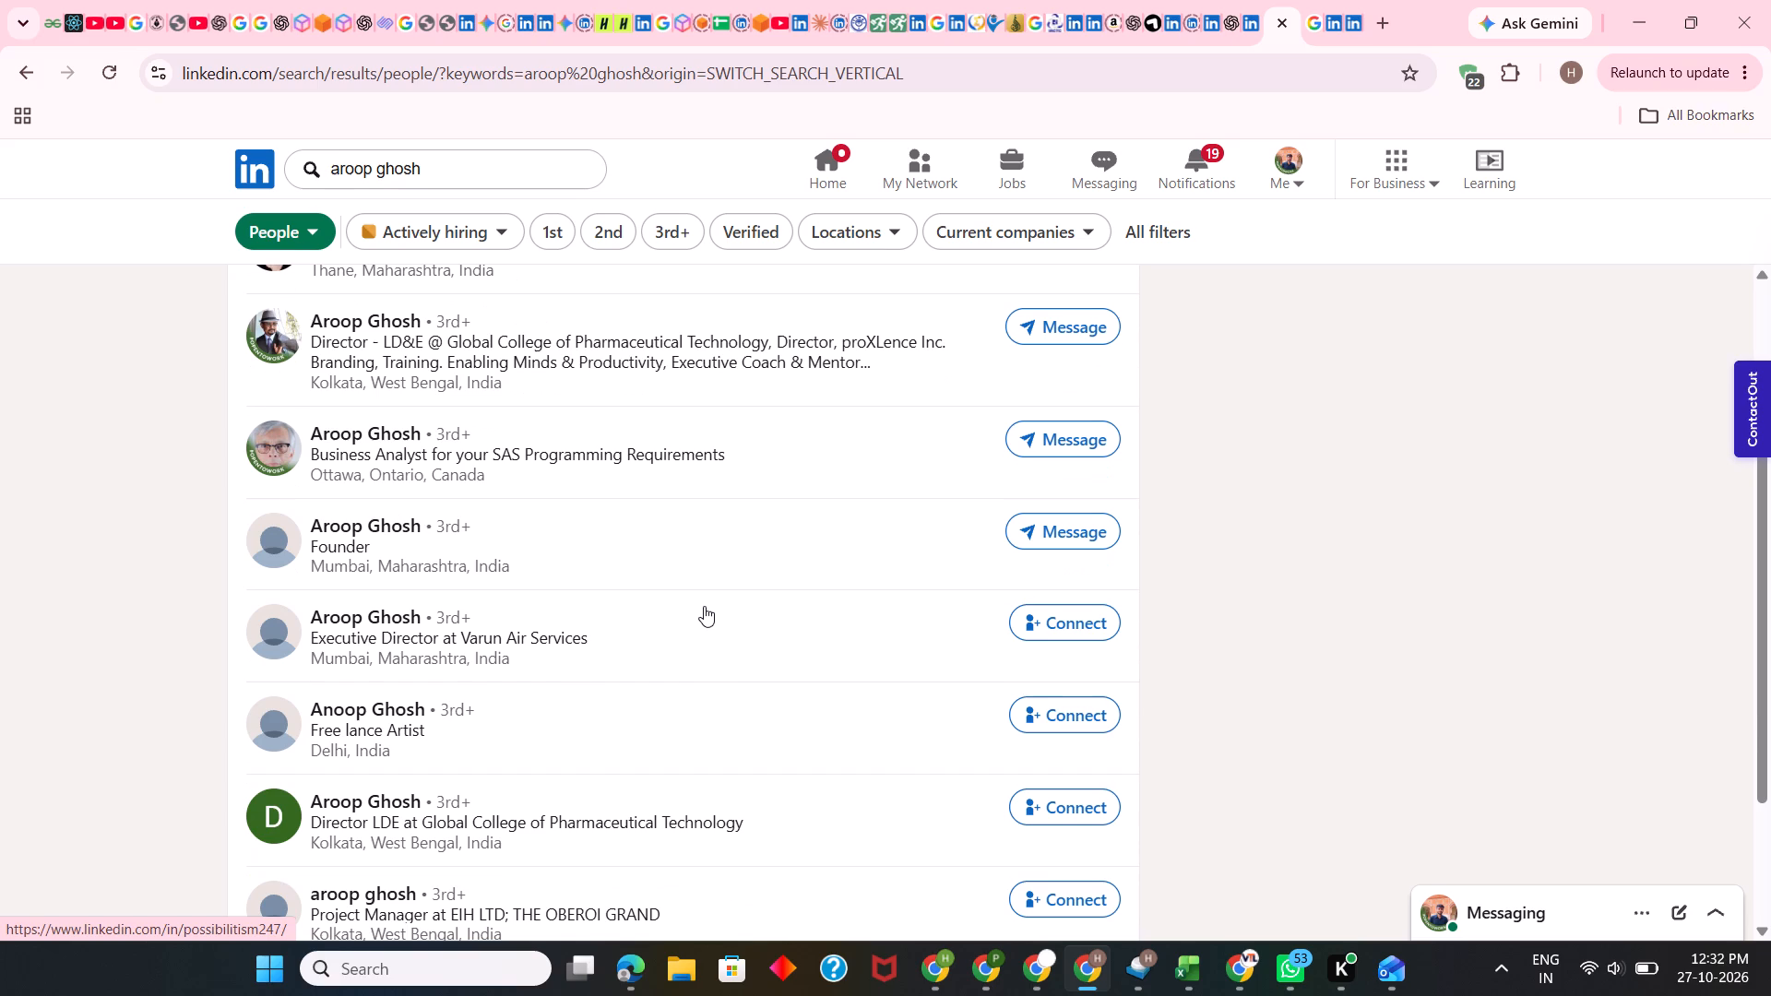
scroll(704, 606, "right", 1)
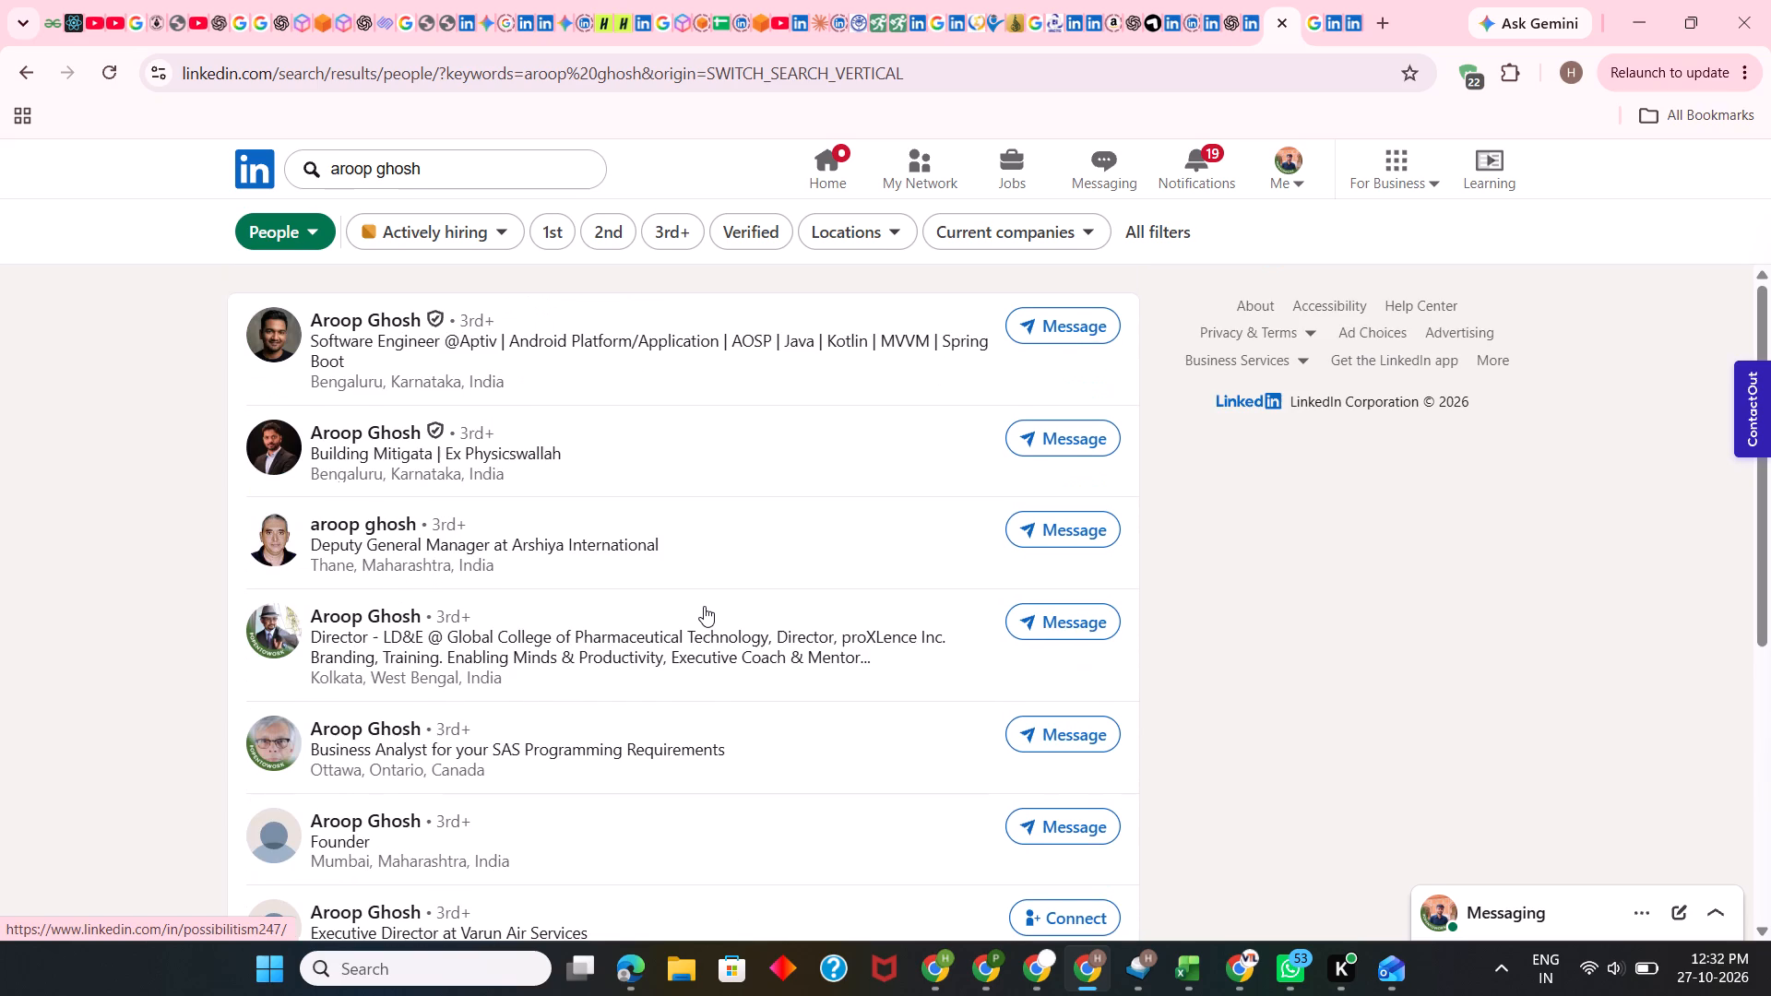
Filter the LinkedIn people results by the current company AKHAND JYOTI EYE HOSPITAL.
left_click(990, 242)
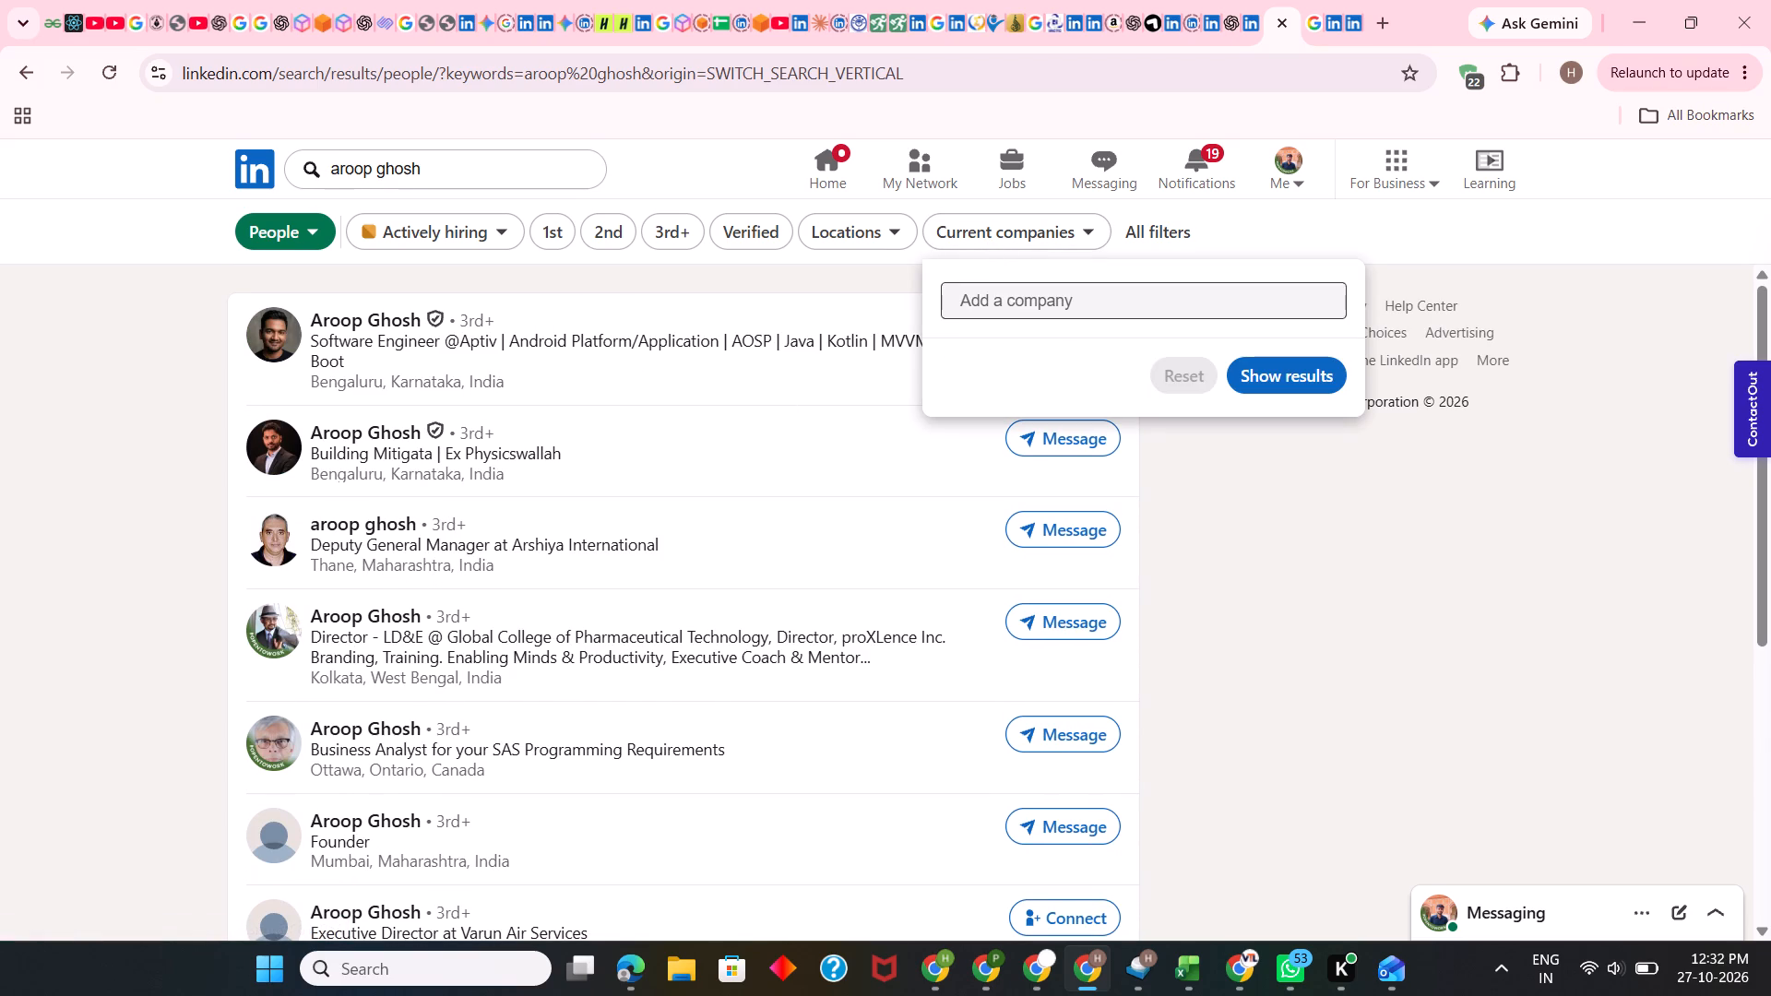
left_click(1026, 292)
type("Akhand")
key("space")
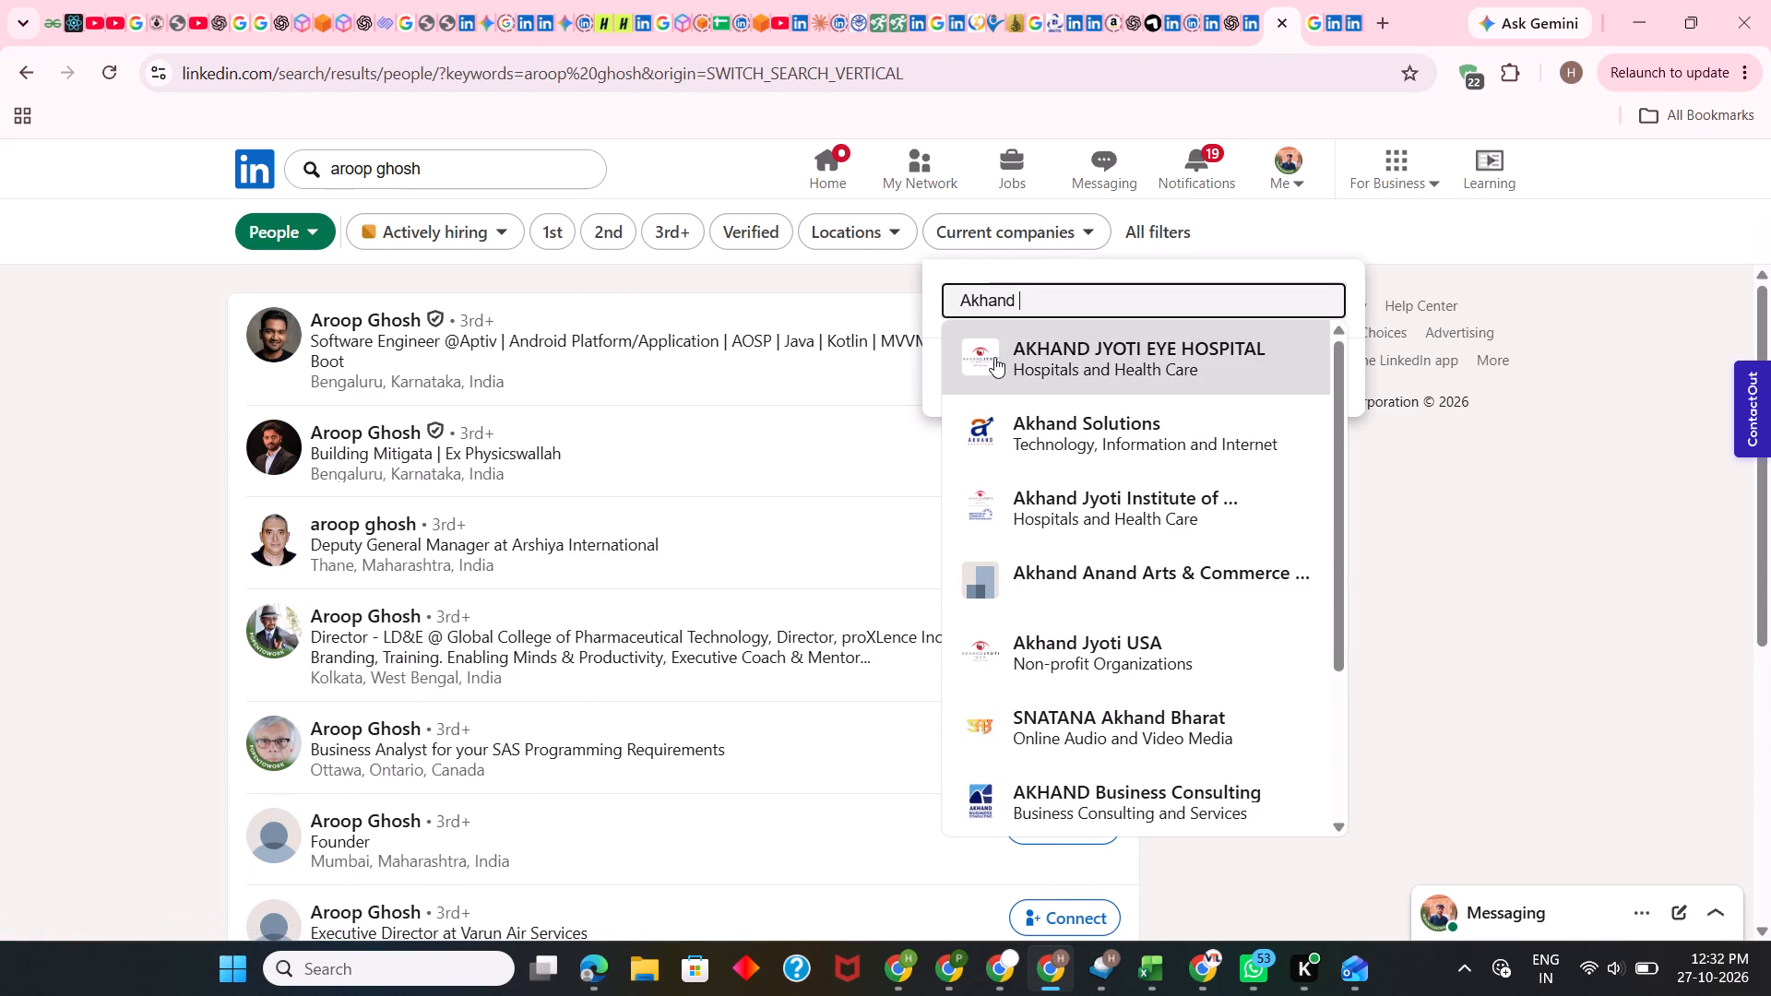
left_click(994, 357)
left_click(1273, 445)
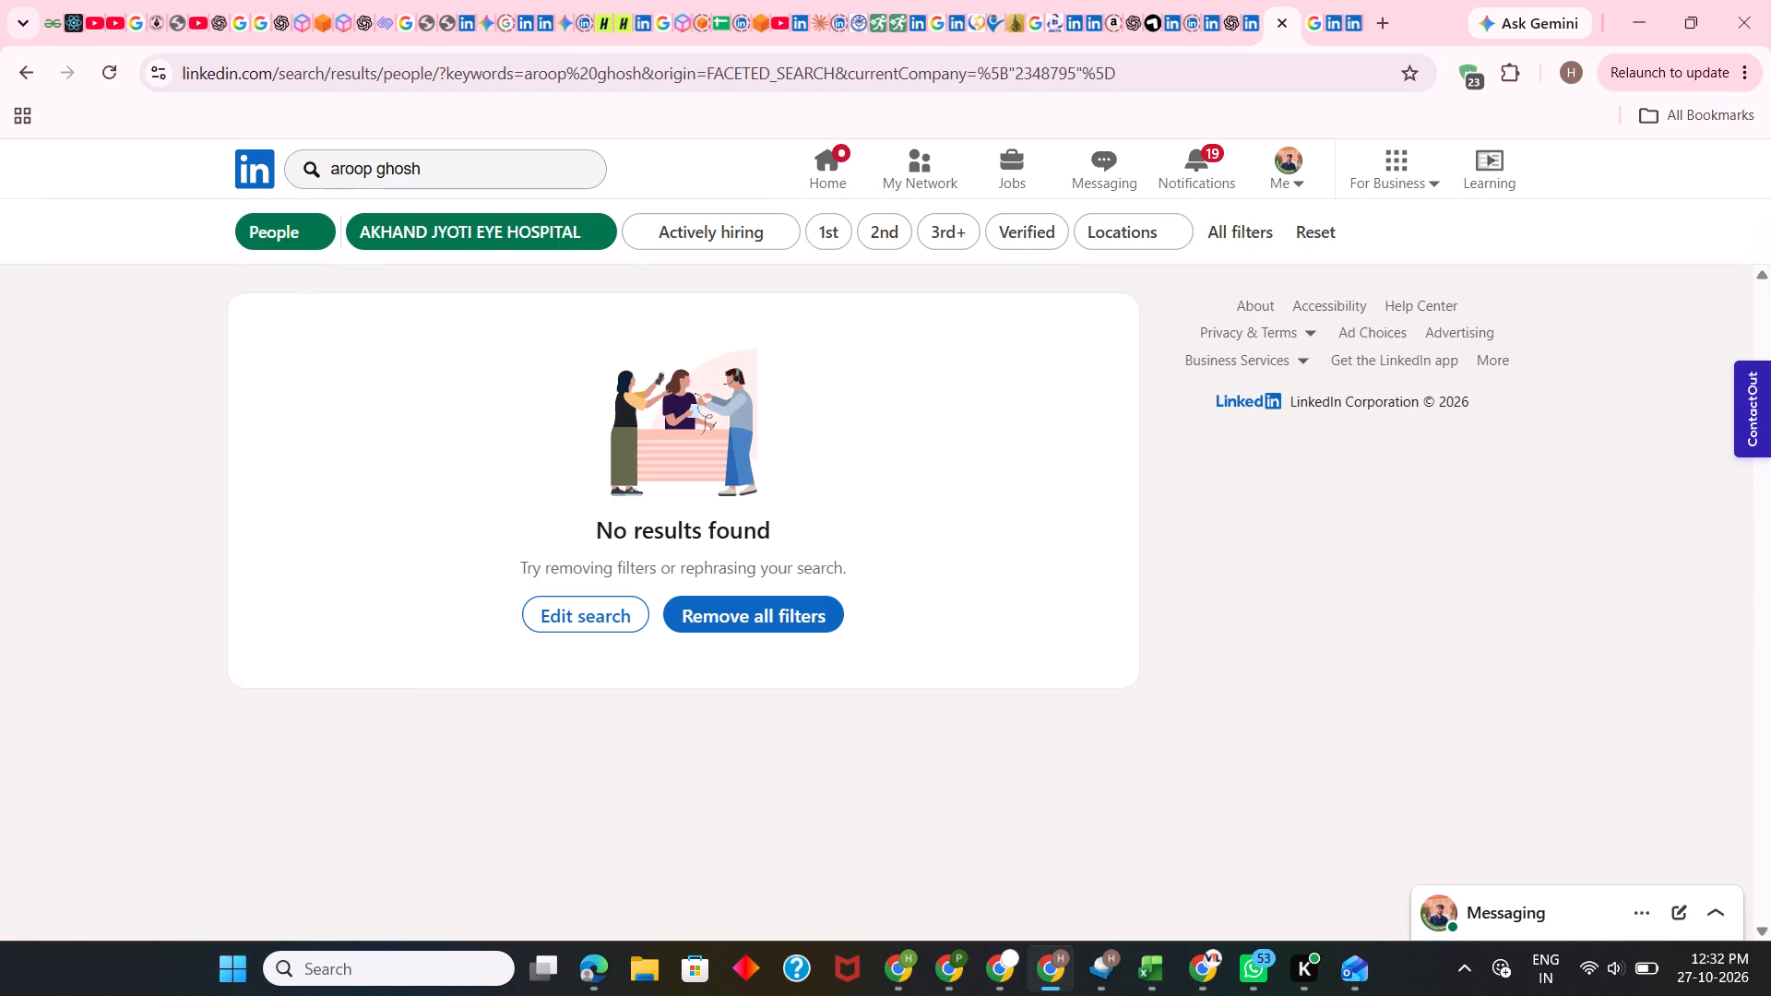
left_click(360, 169)
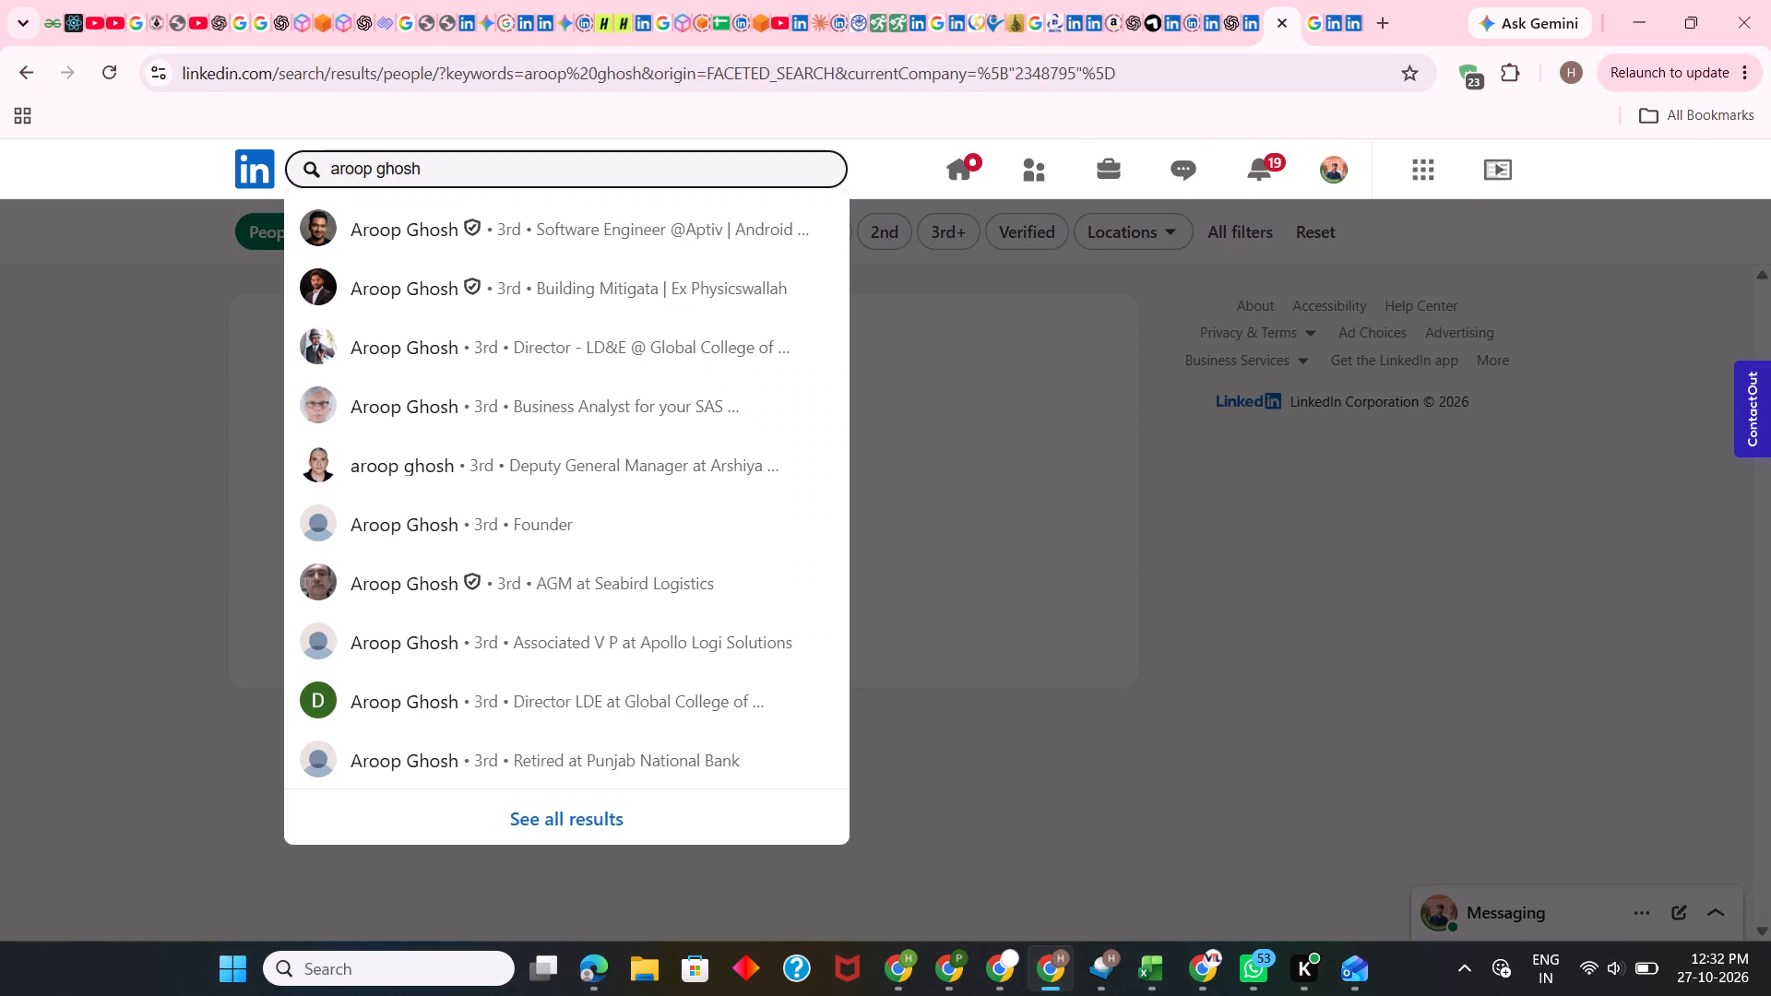
left_click_drag(481, 167, 234, 160)
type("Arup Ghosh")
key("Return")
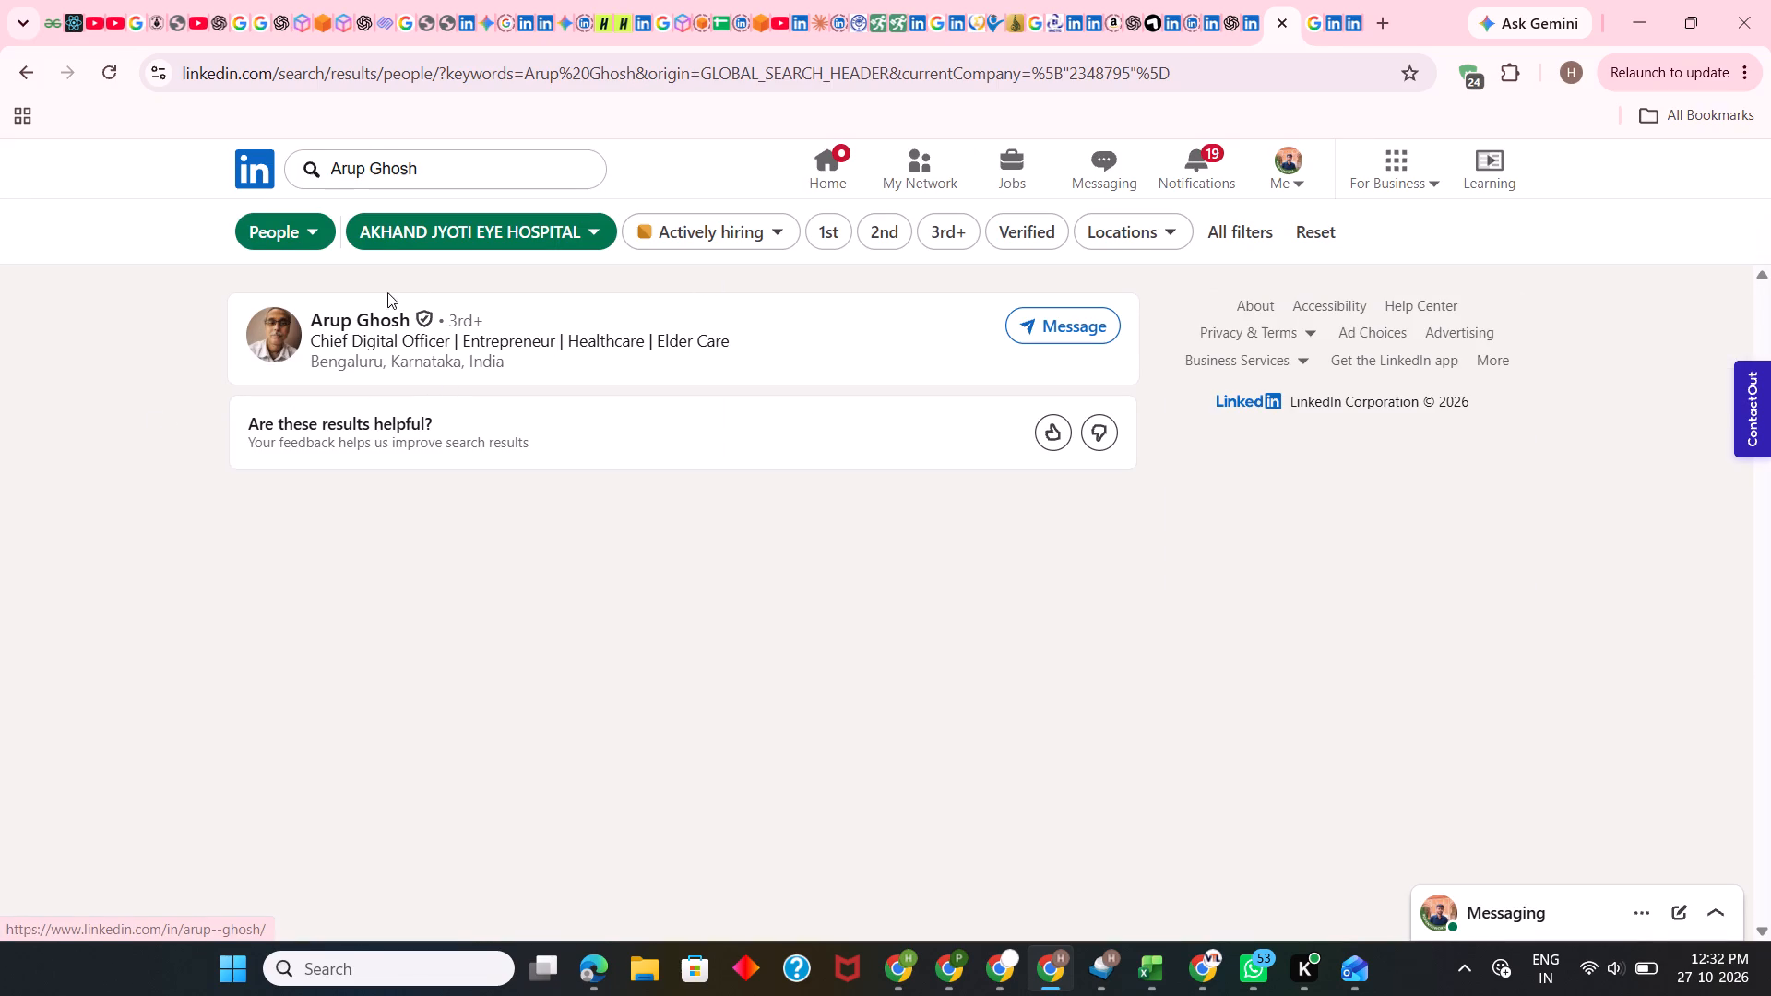
left_click(368, 314)
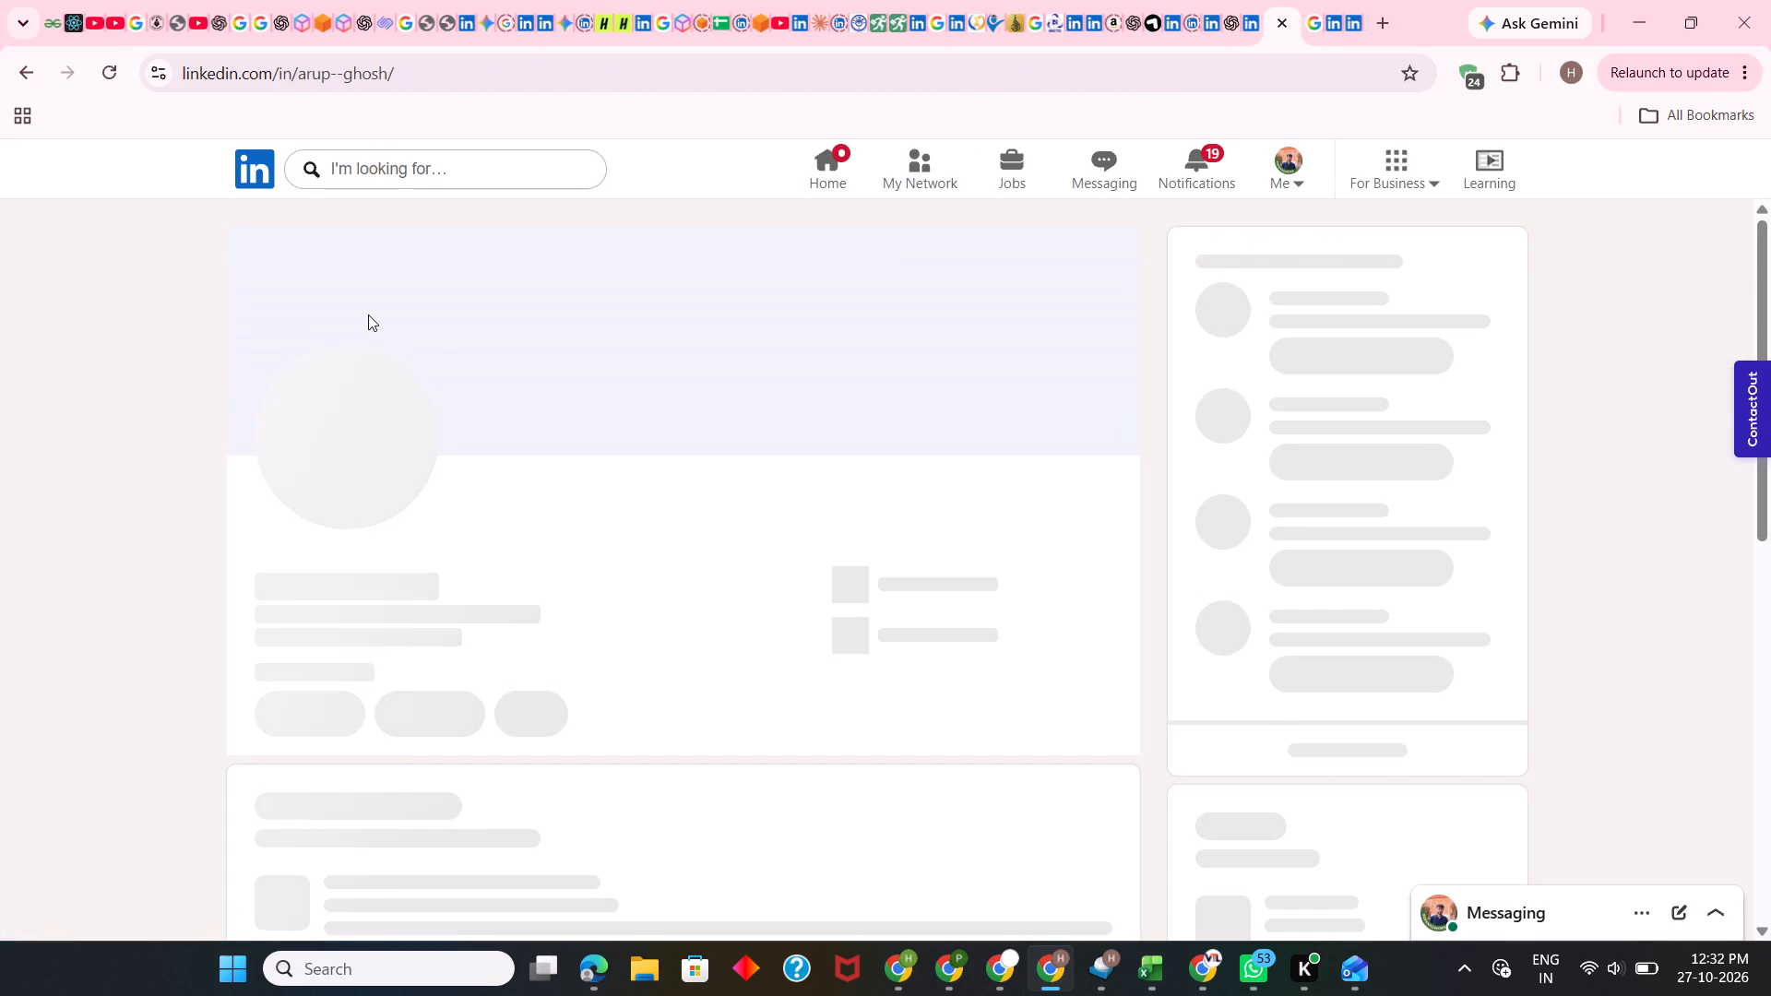
Send the Akhand Jyoti Chief Digital Officer a LinkedIn connection invitation without a note.
left_click(439, 707)
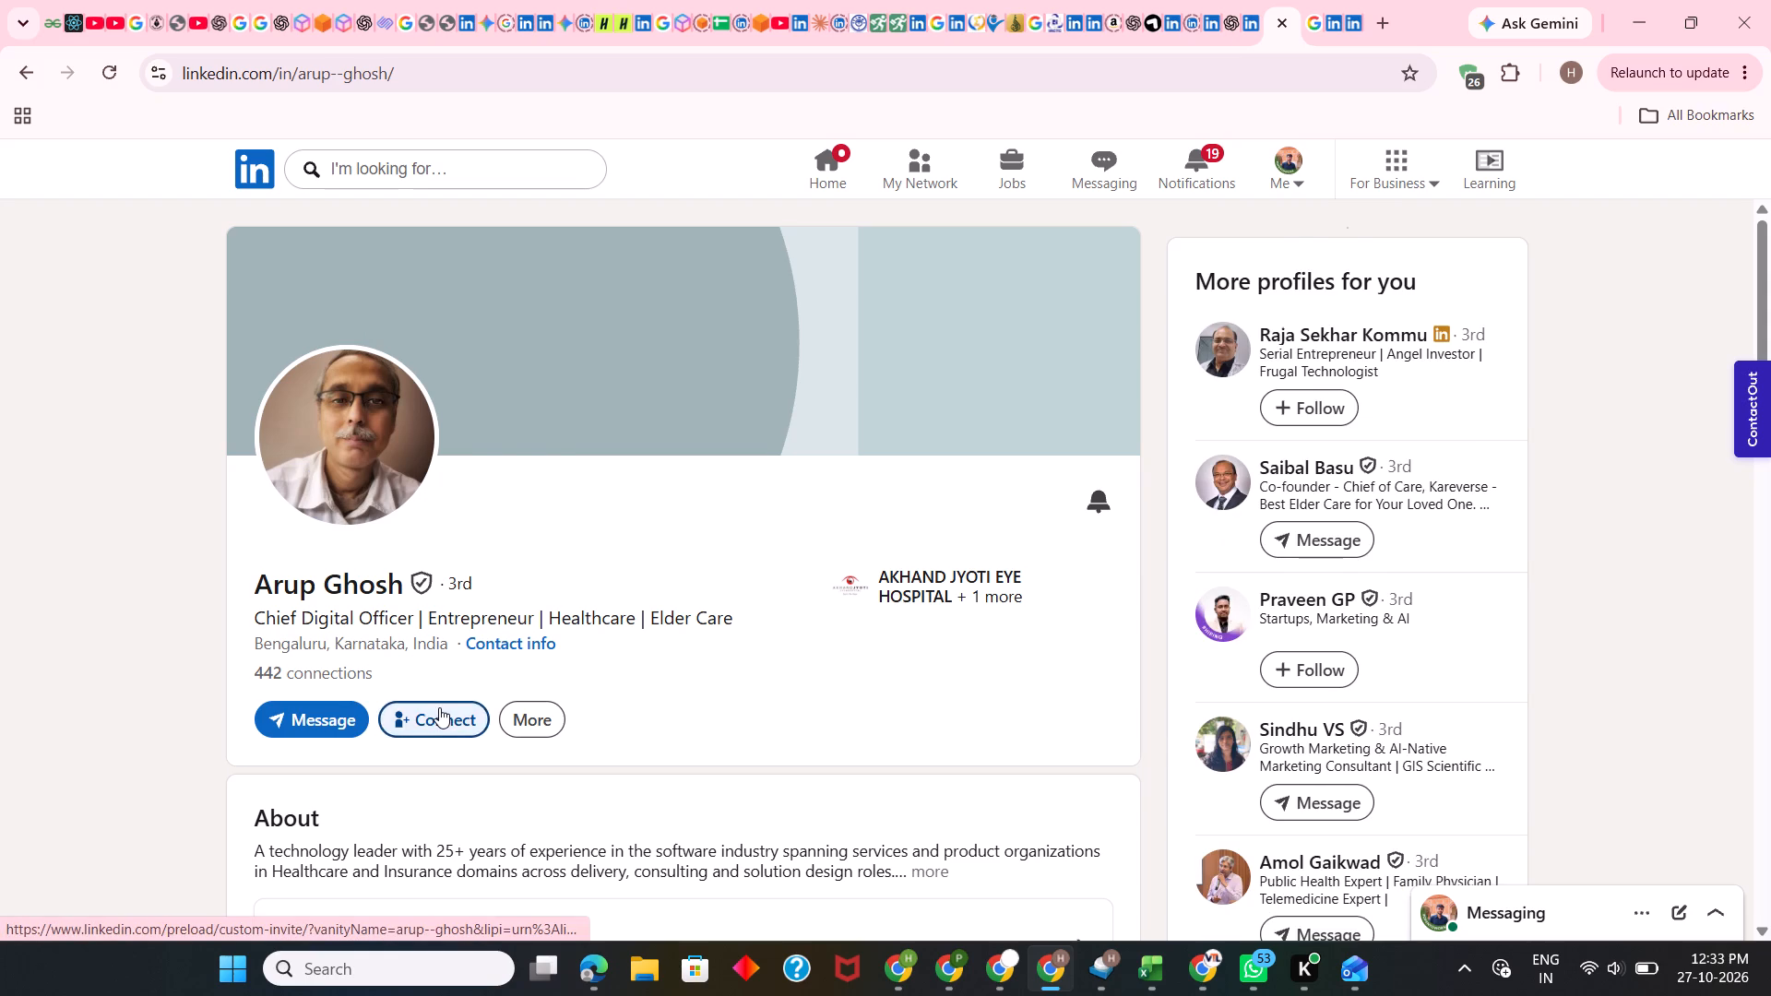
scroll(439, 707, "down", 2)
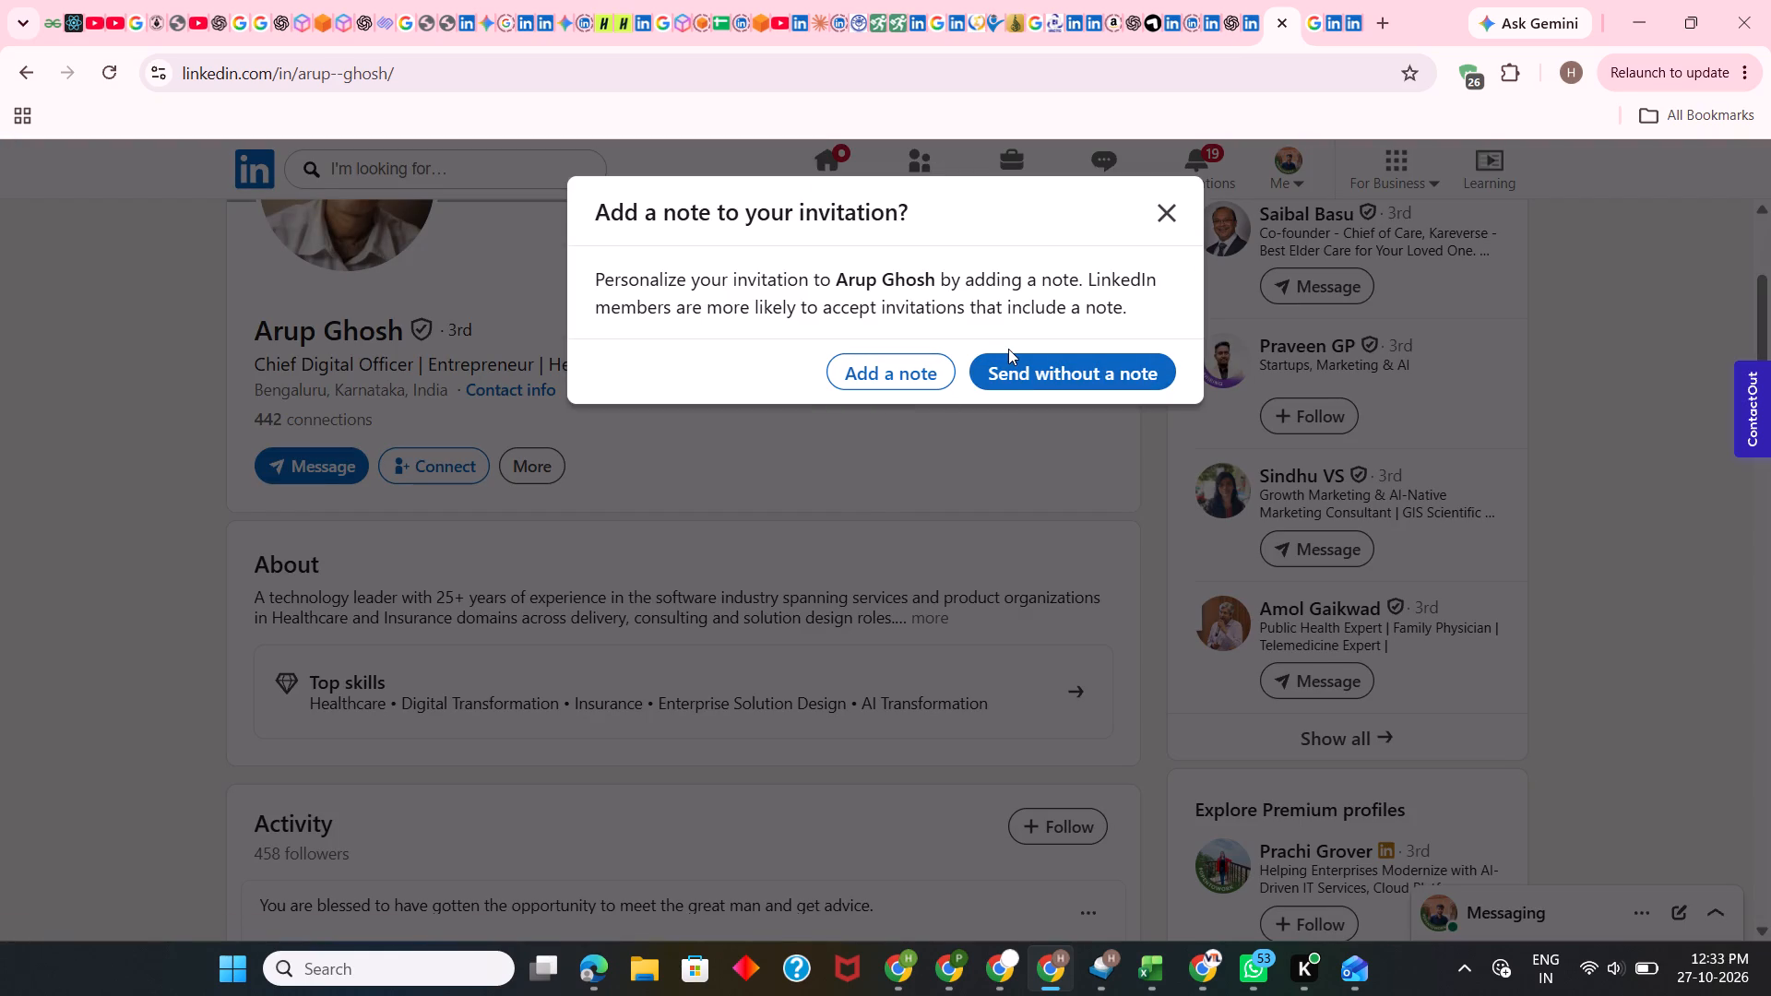
left_click(1011, 369)
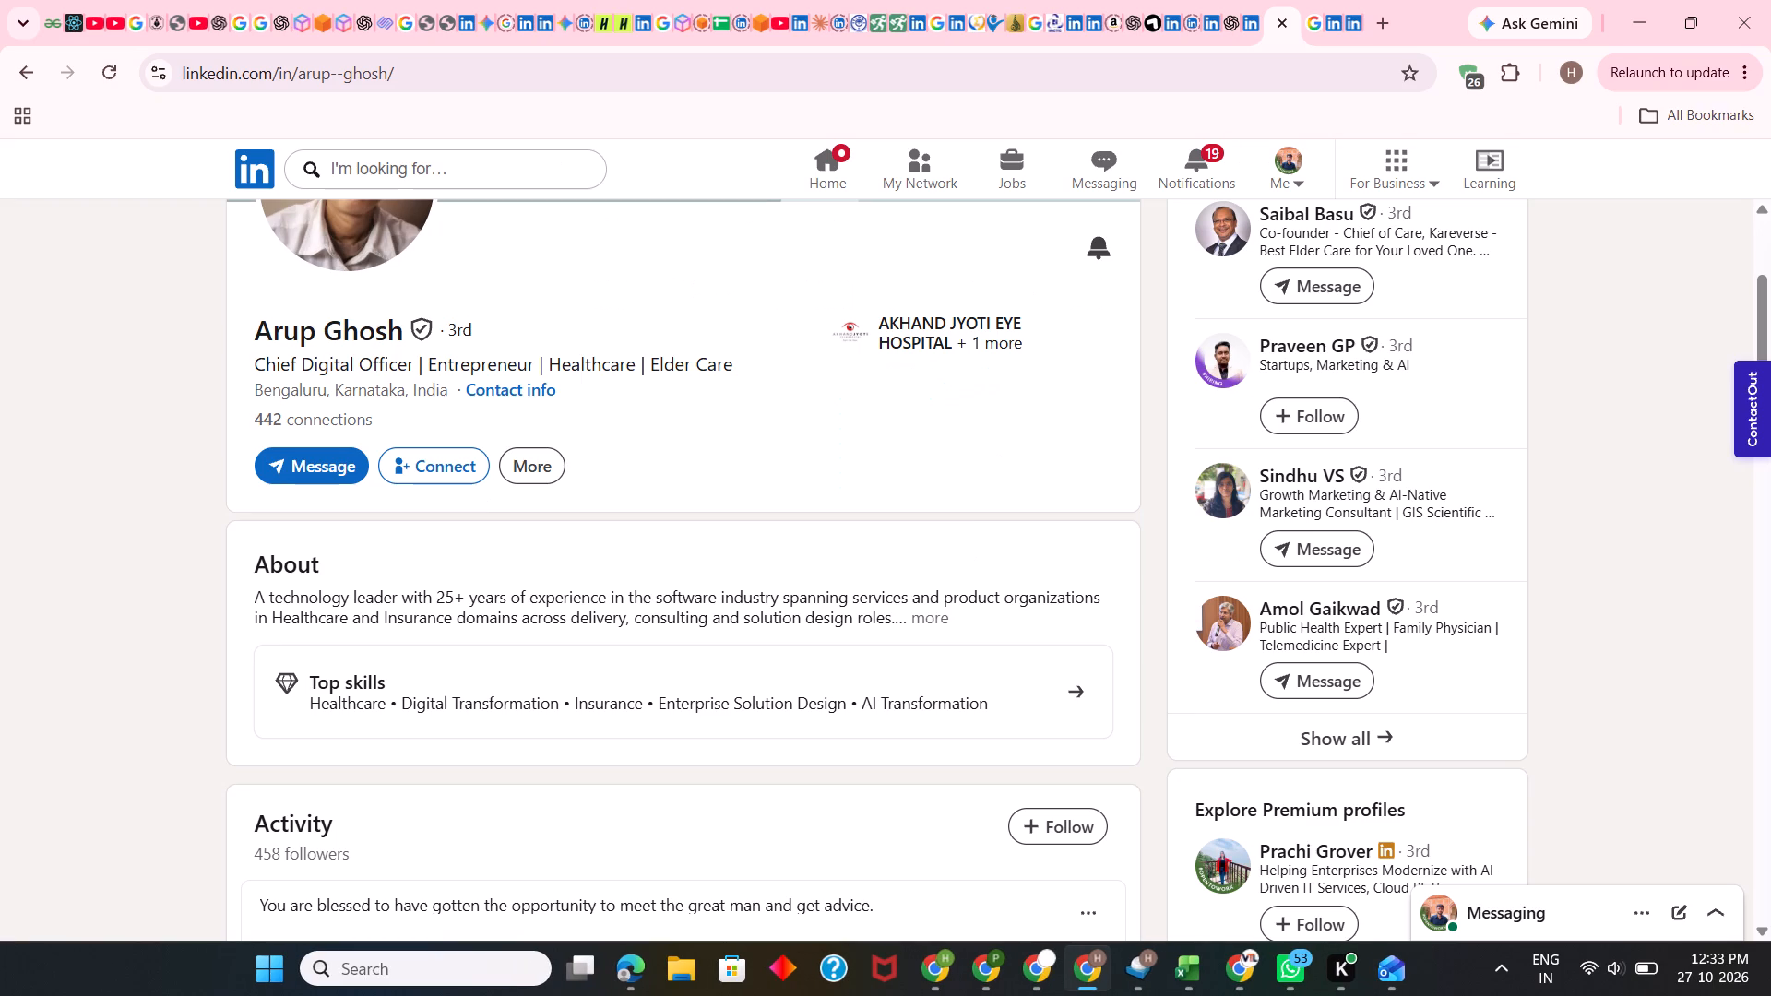
Expand the full About description on the Chief Digital Officer's LinkedIn profile.
left_click(932, 619)
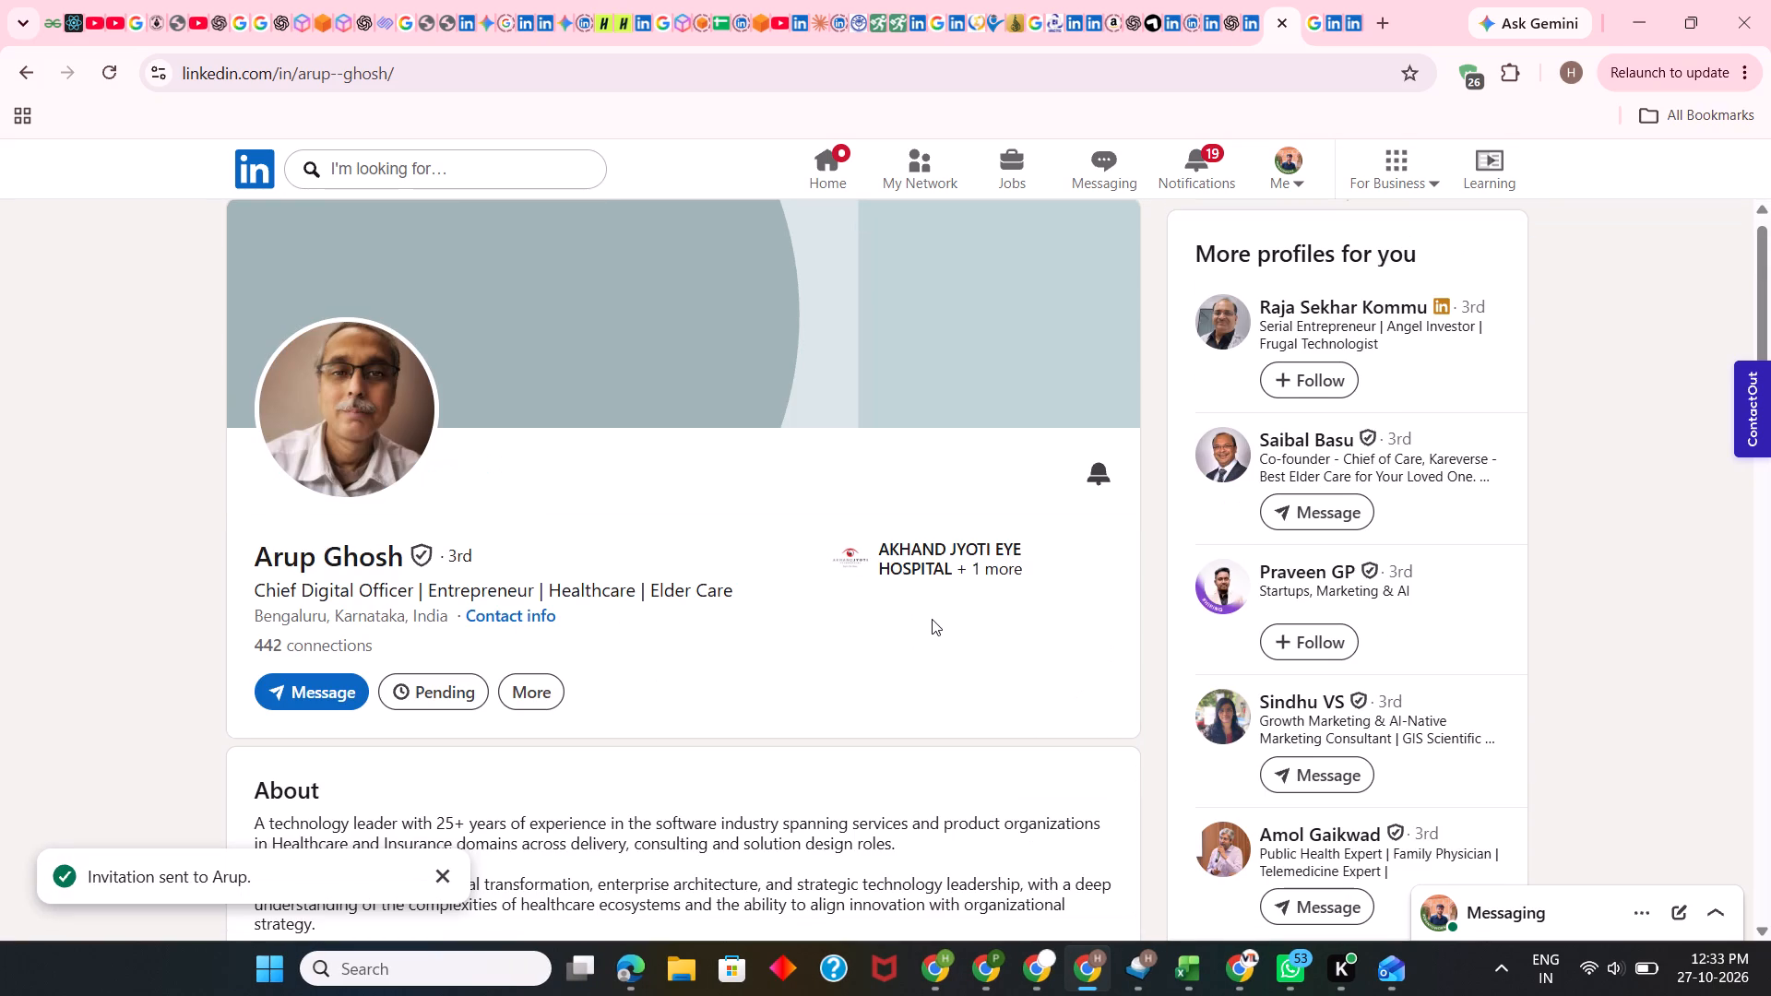
Return to the AWS Leads Sheet and examine the Healthcare leads from the Akhand Jyoti row up to the header.
left_click(1237, 948)
scroll(1000, 761, "right", 8)
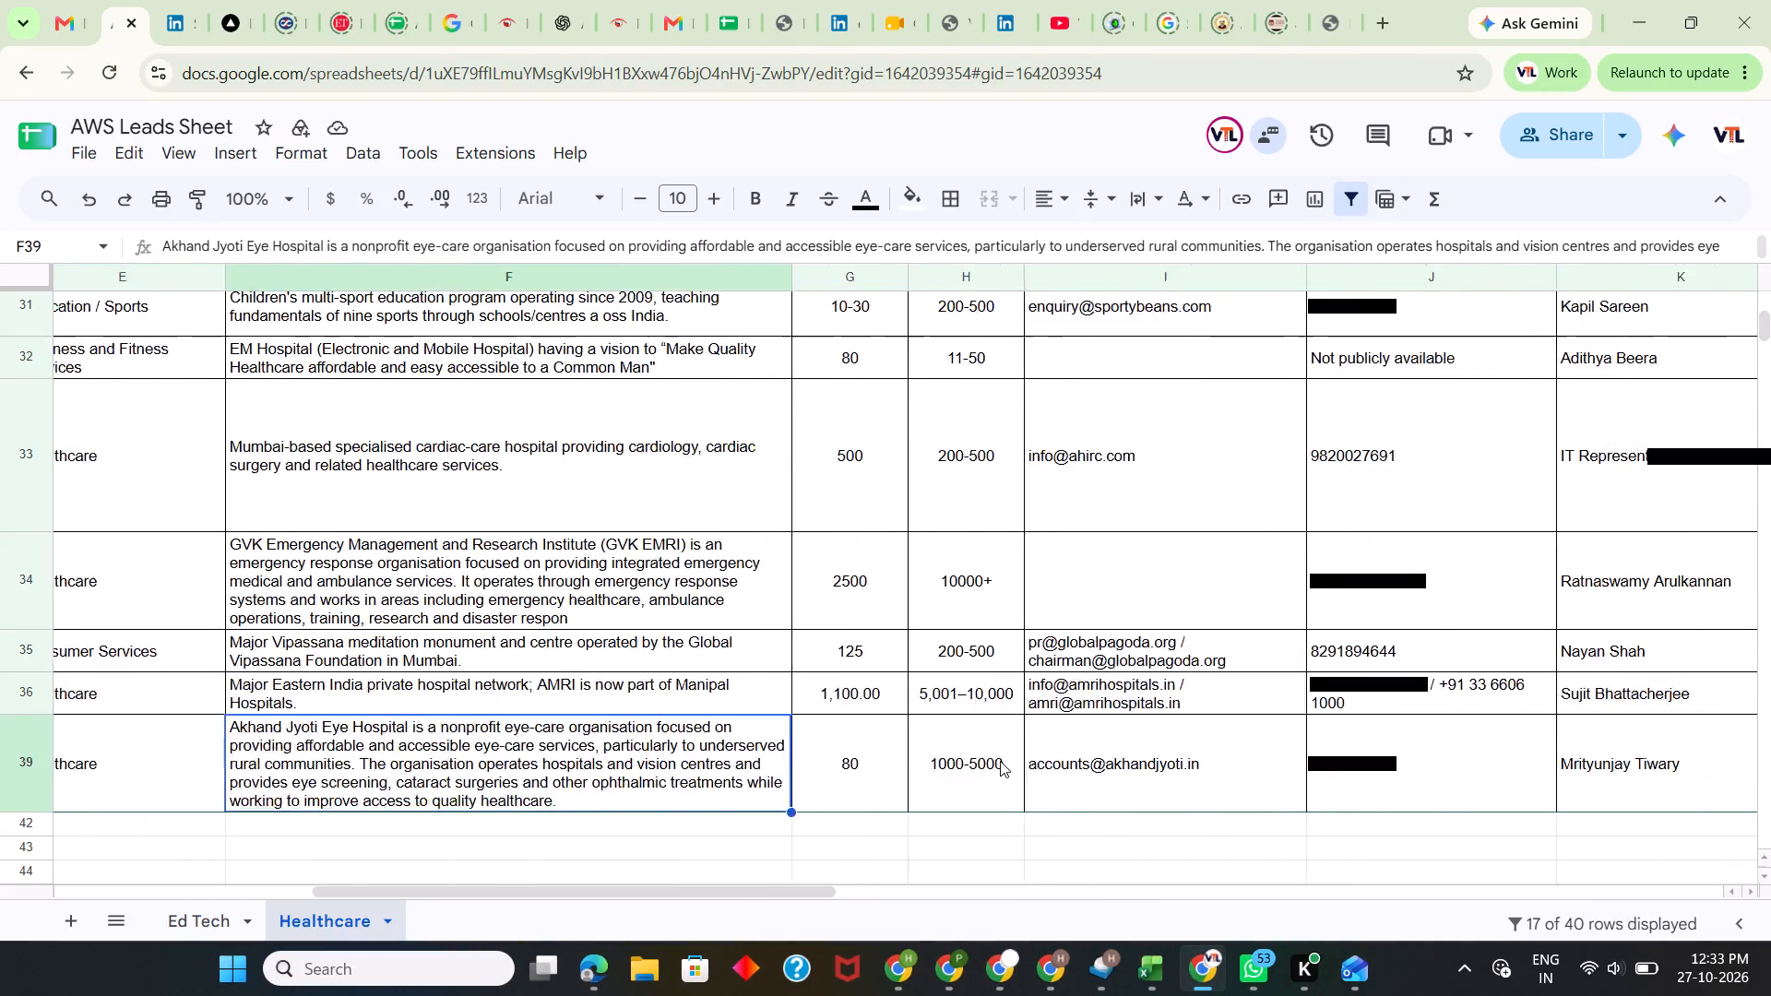
scroll(1000, 761, "right", 6)
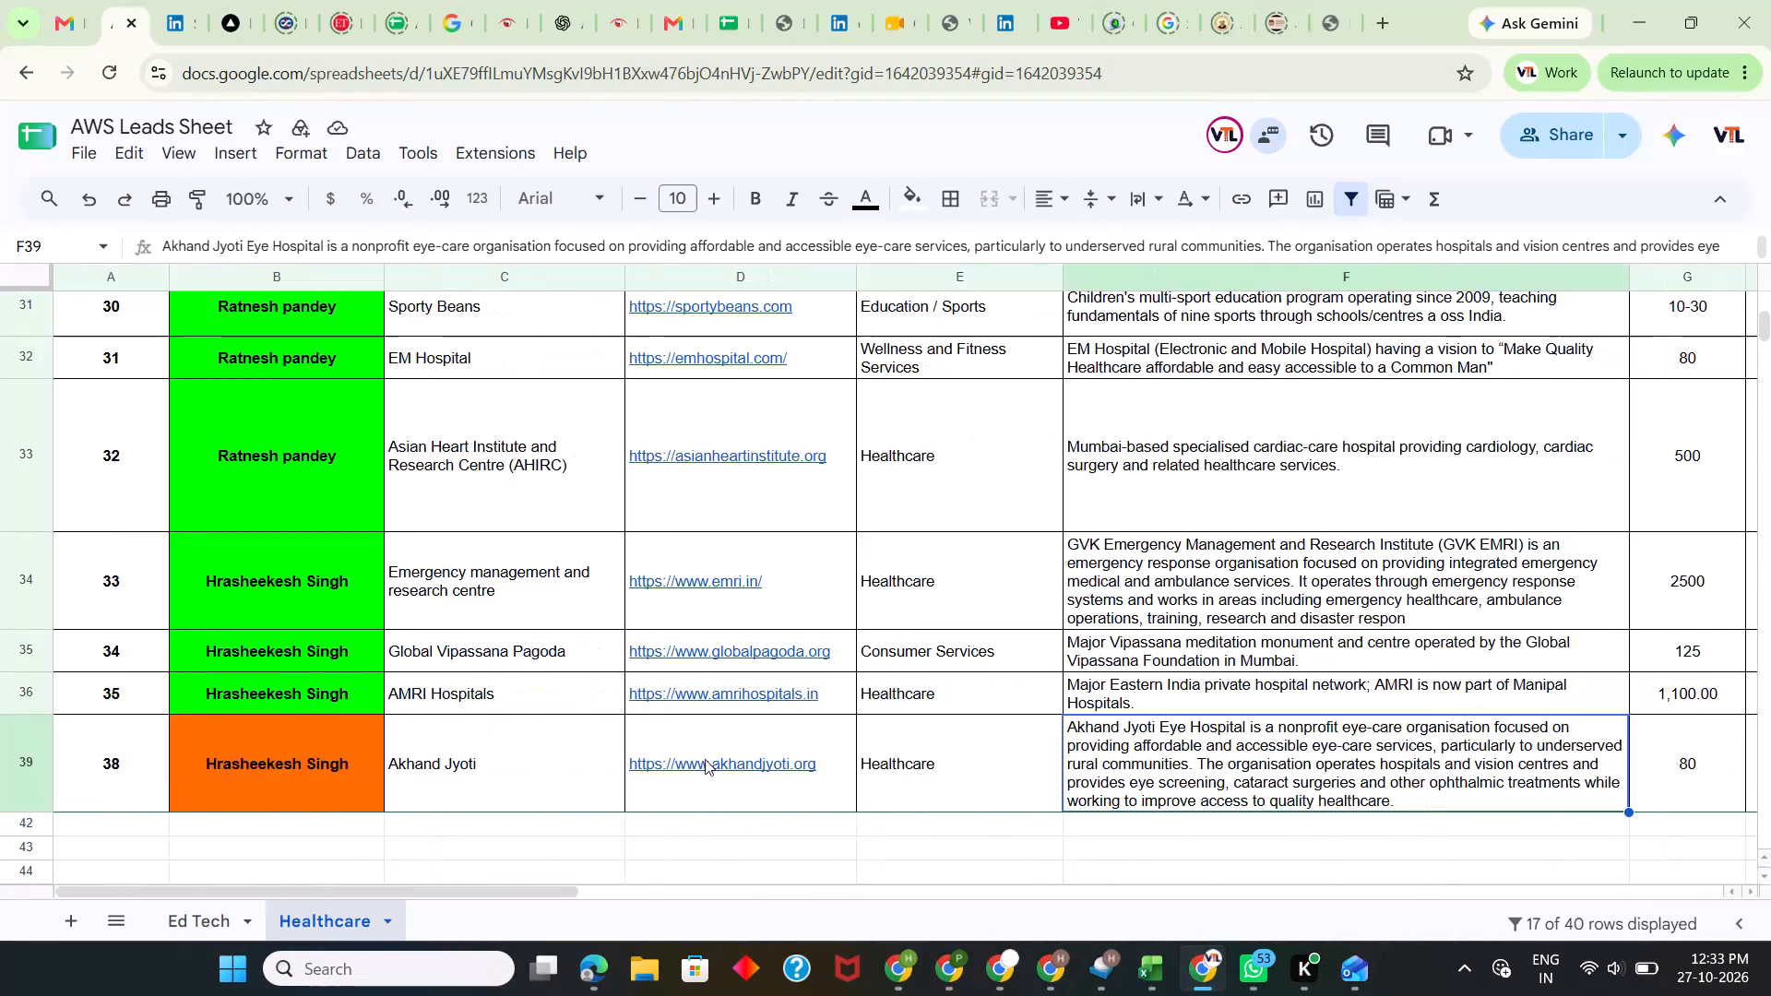
scroll(306, 683, "up", 3)
scroll(354, 525, "up", 2)
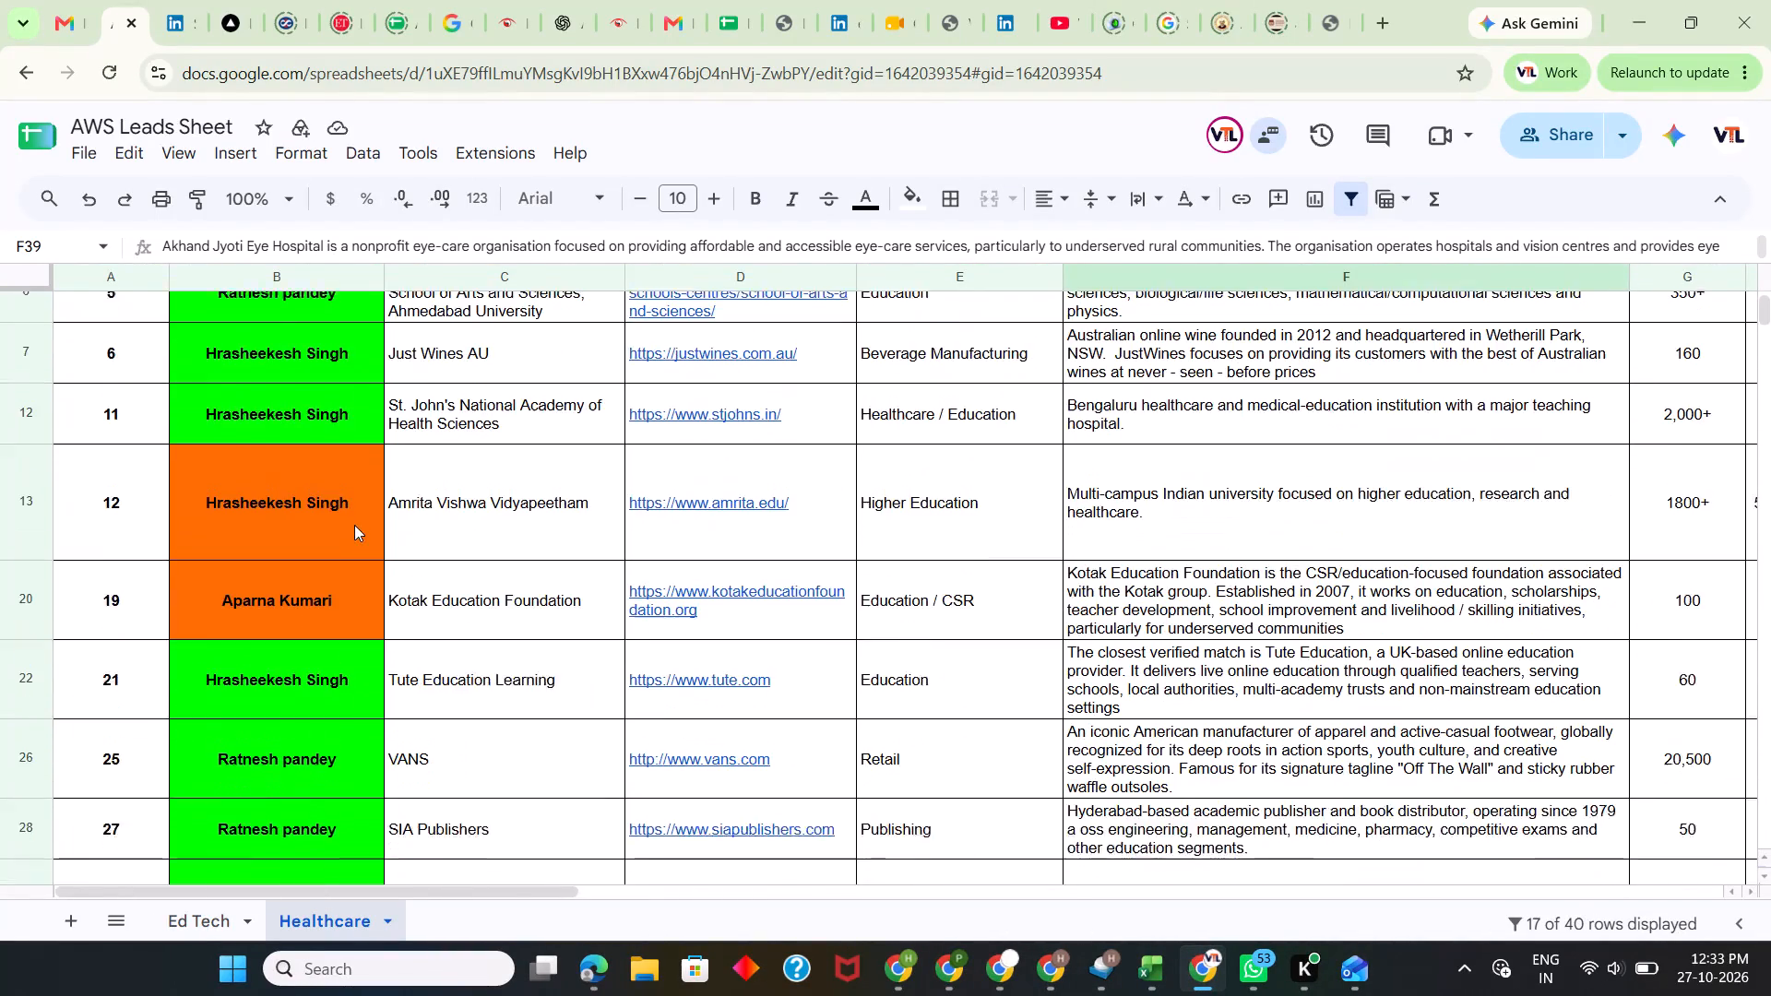
scroll(354, 525, "up", 3)
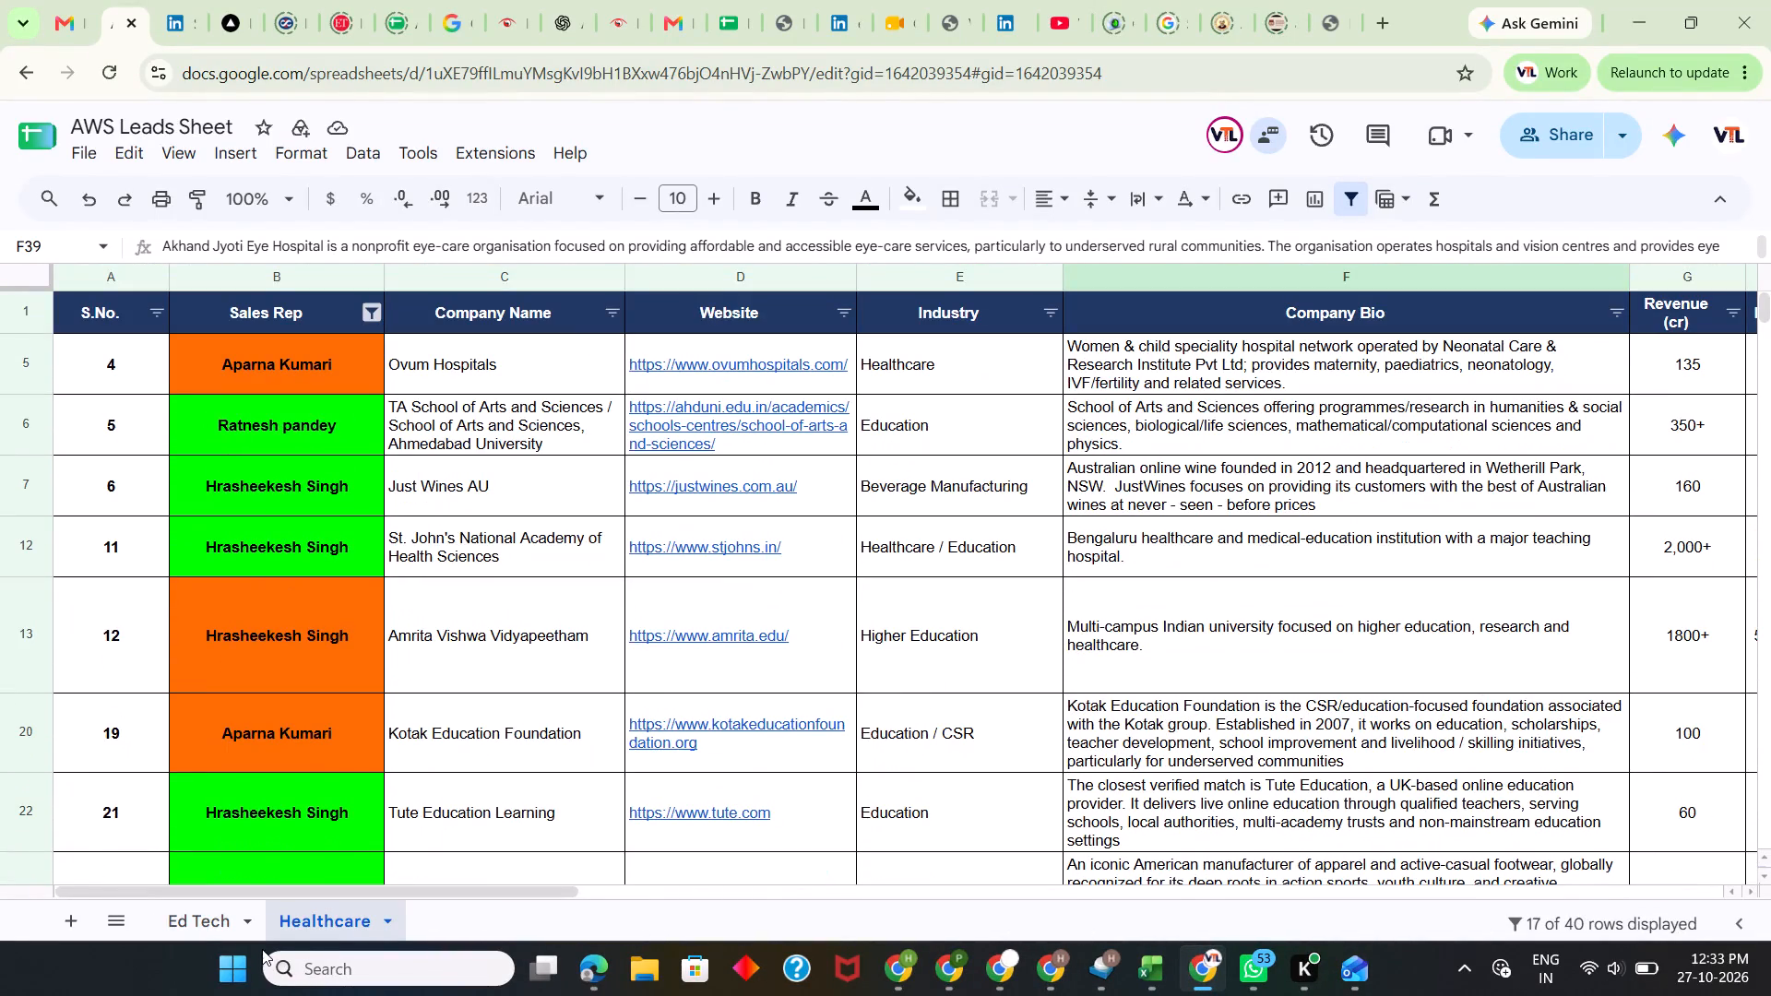
Examine the Ed Tech leads across their company details, contact persons, designations, follow-up status and call remarks.
left_click(197, 927)
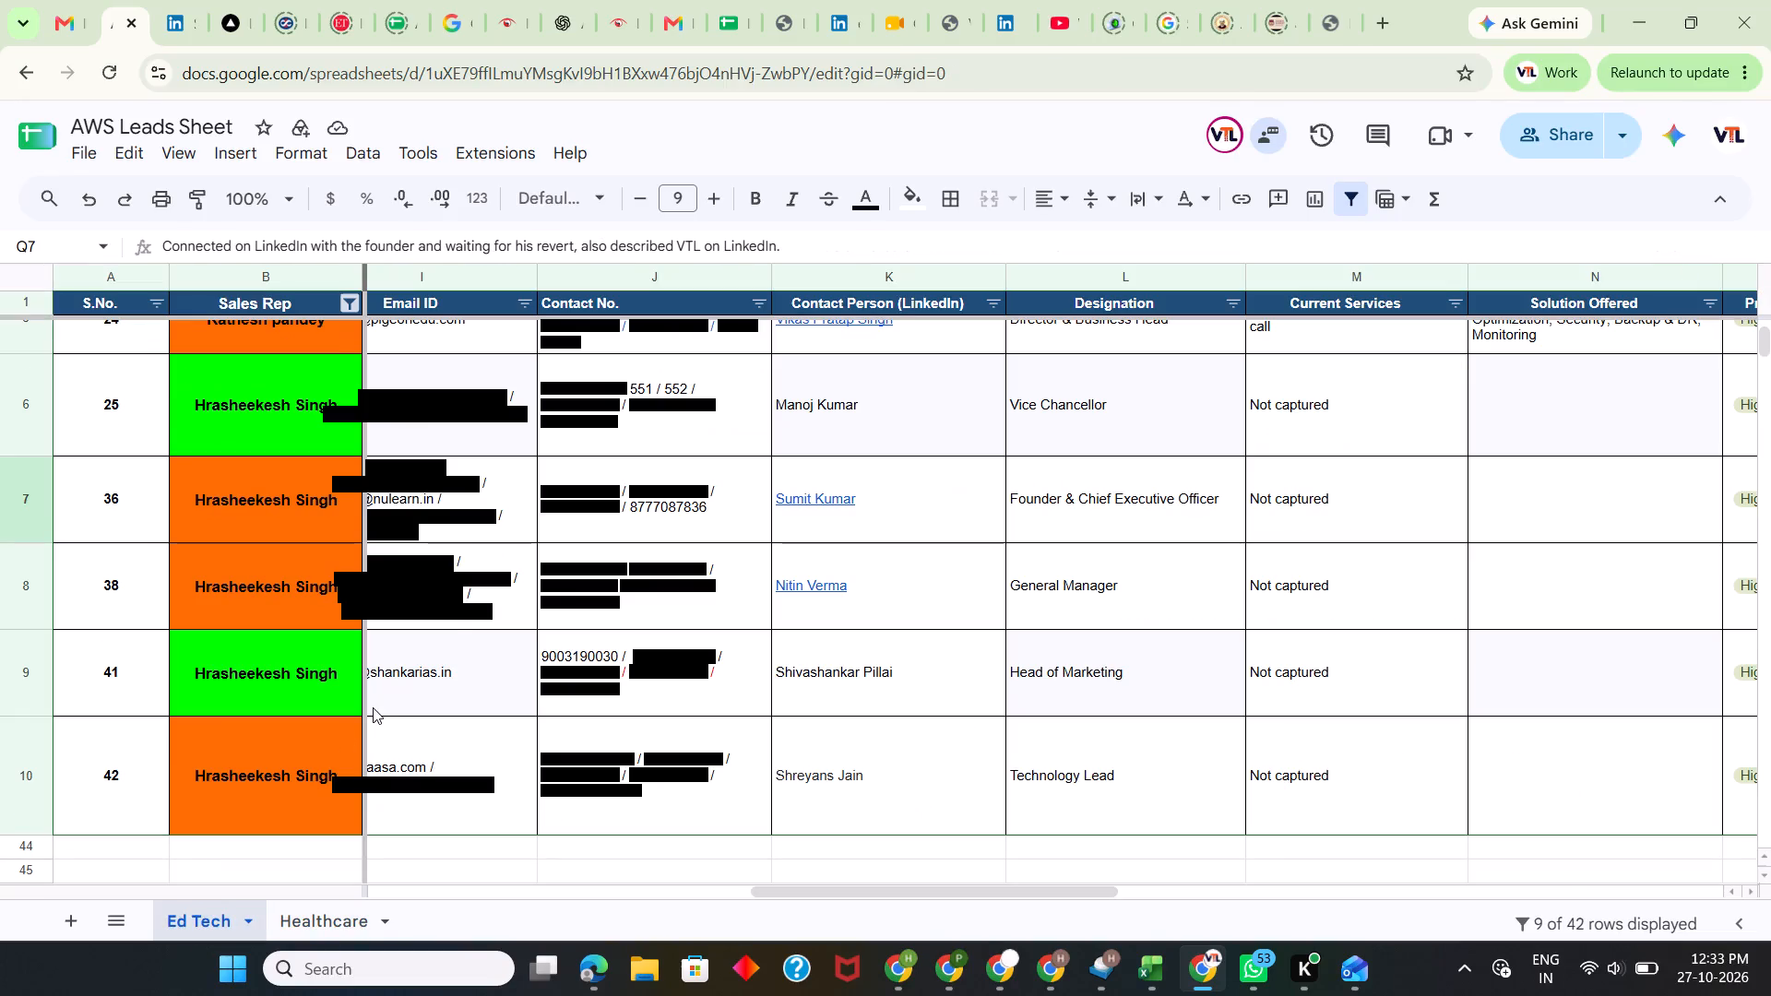
scroll(373, 707, "right", 11)
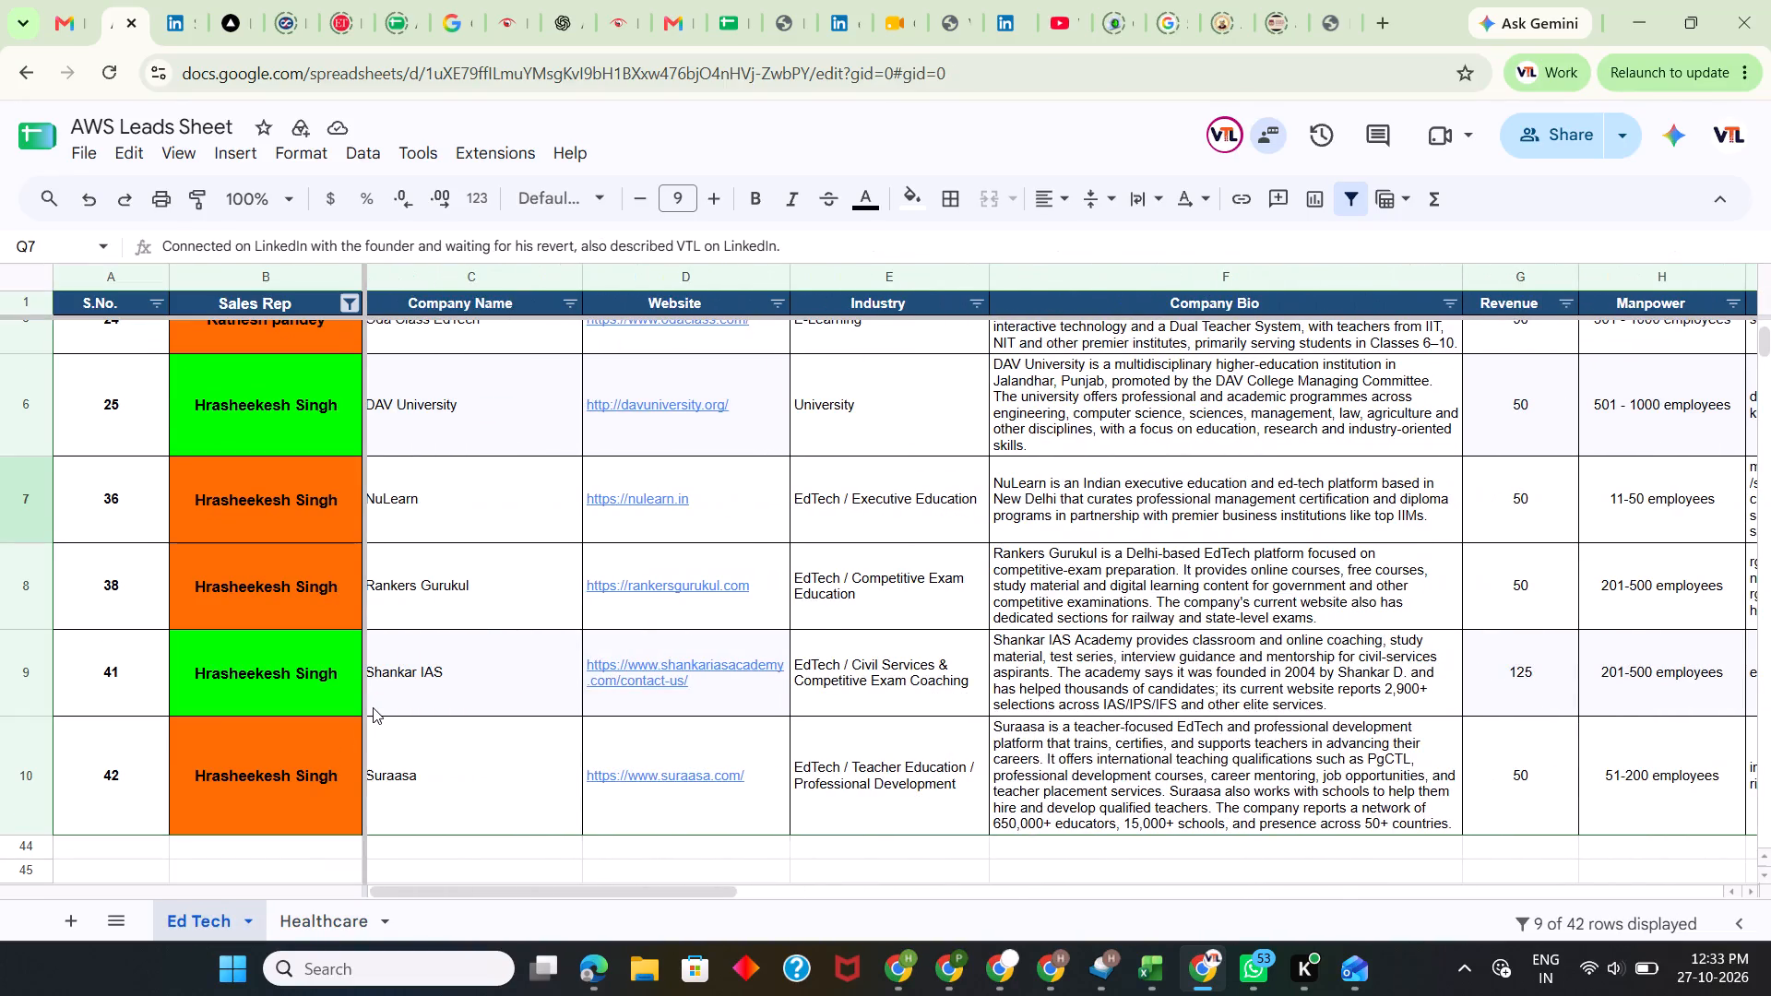
scroll(373, 707, "right", 4)
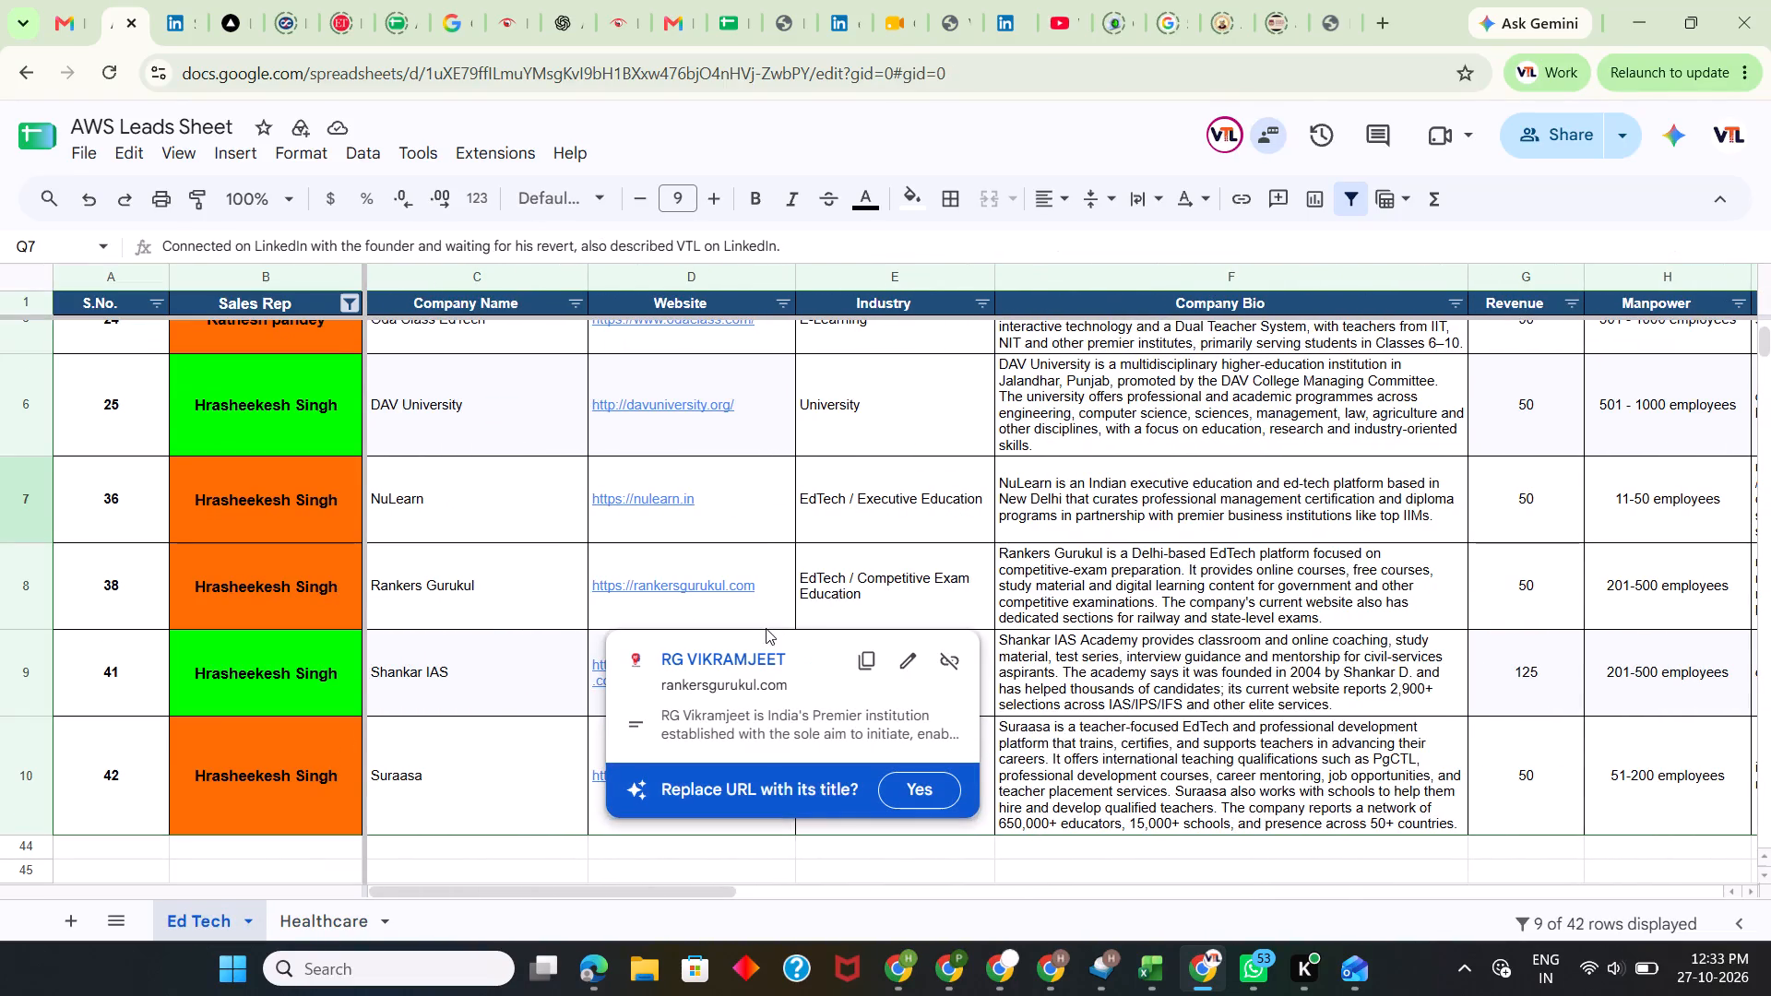
scroll(926, 588, "left", 8)
scroll(926, 588, "right", 1)
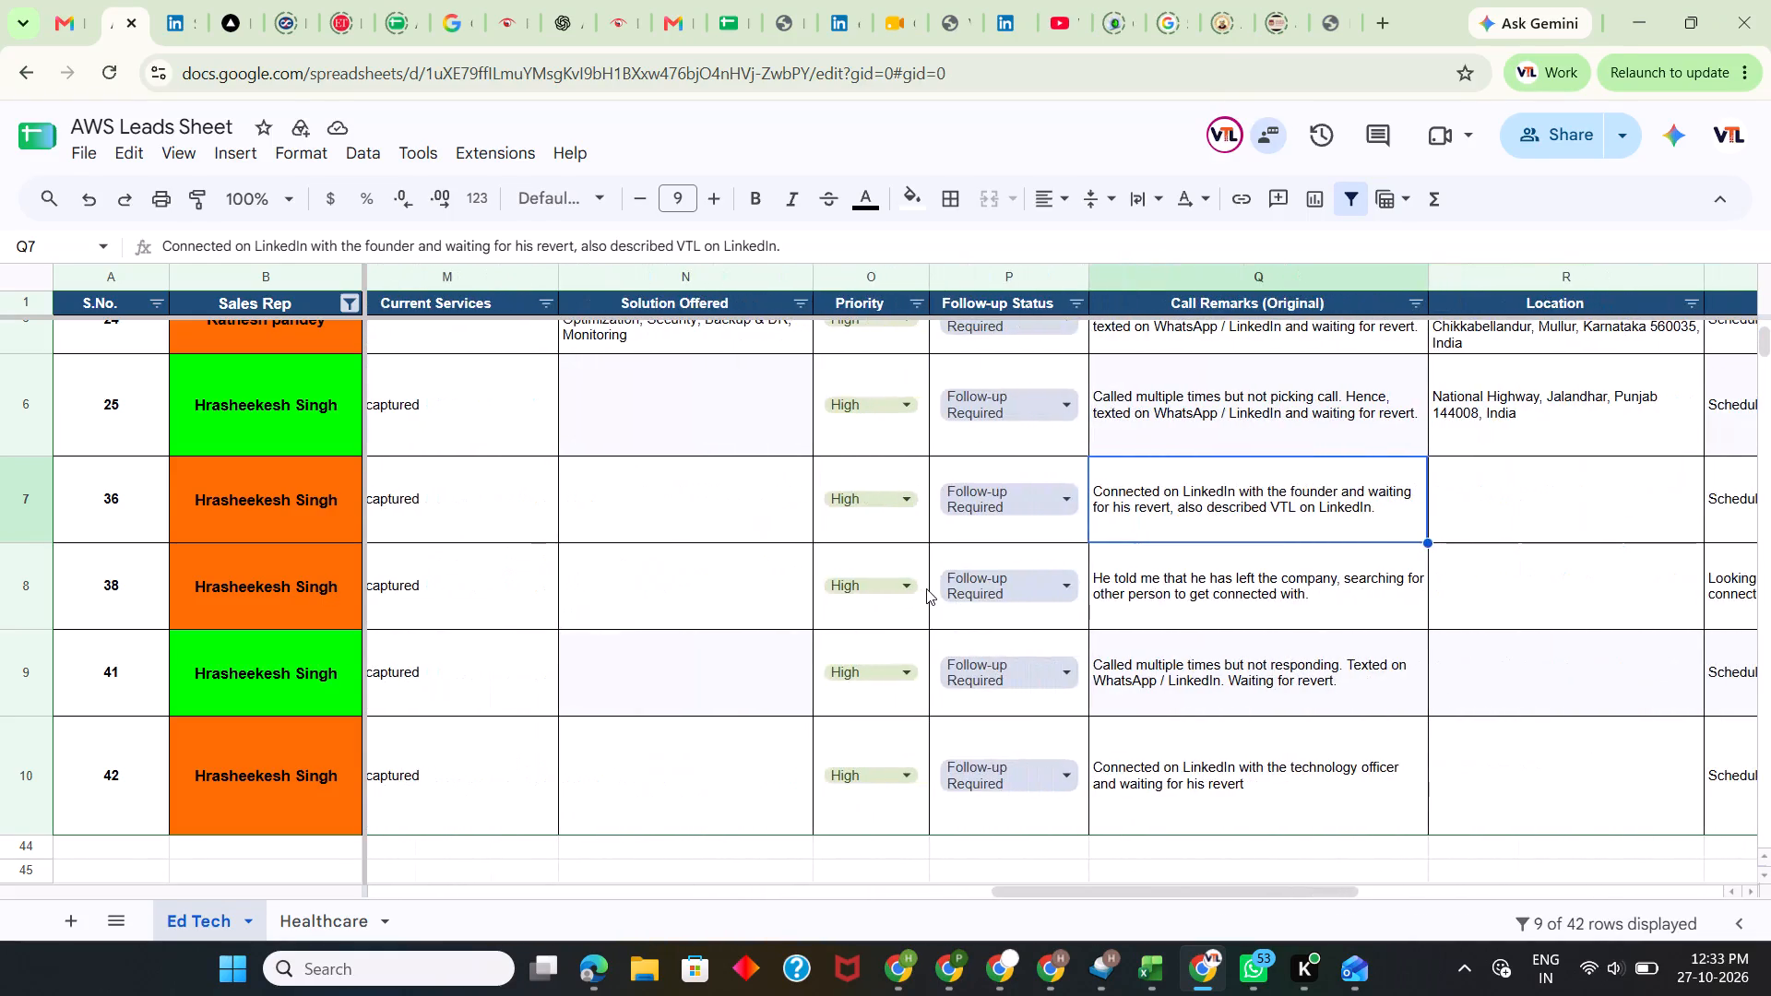
scroll(926, 588, "right", 2)
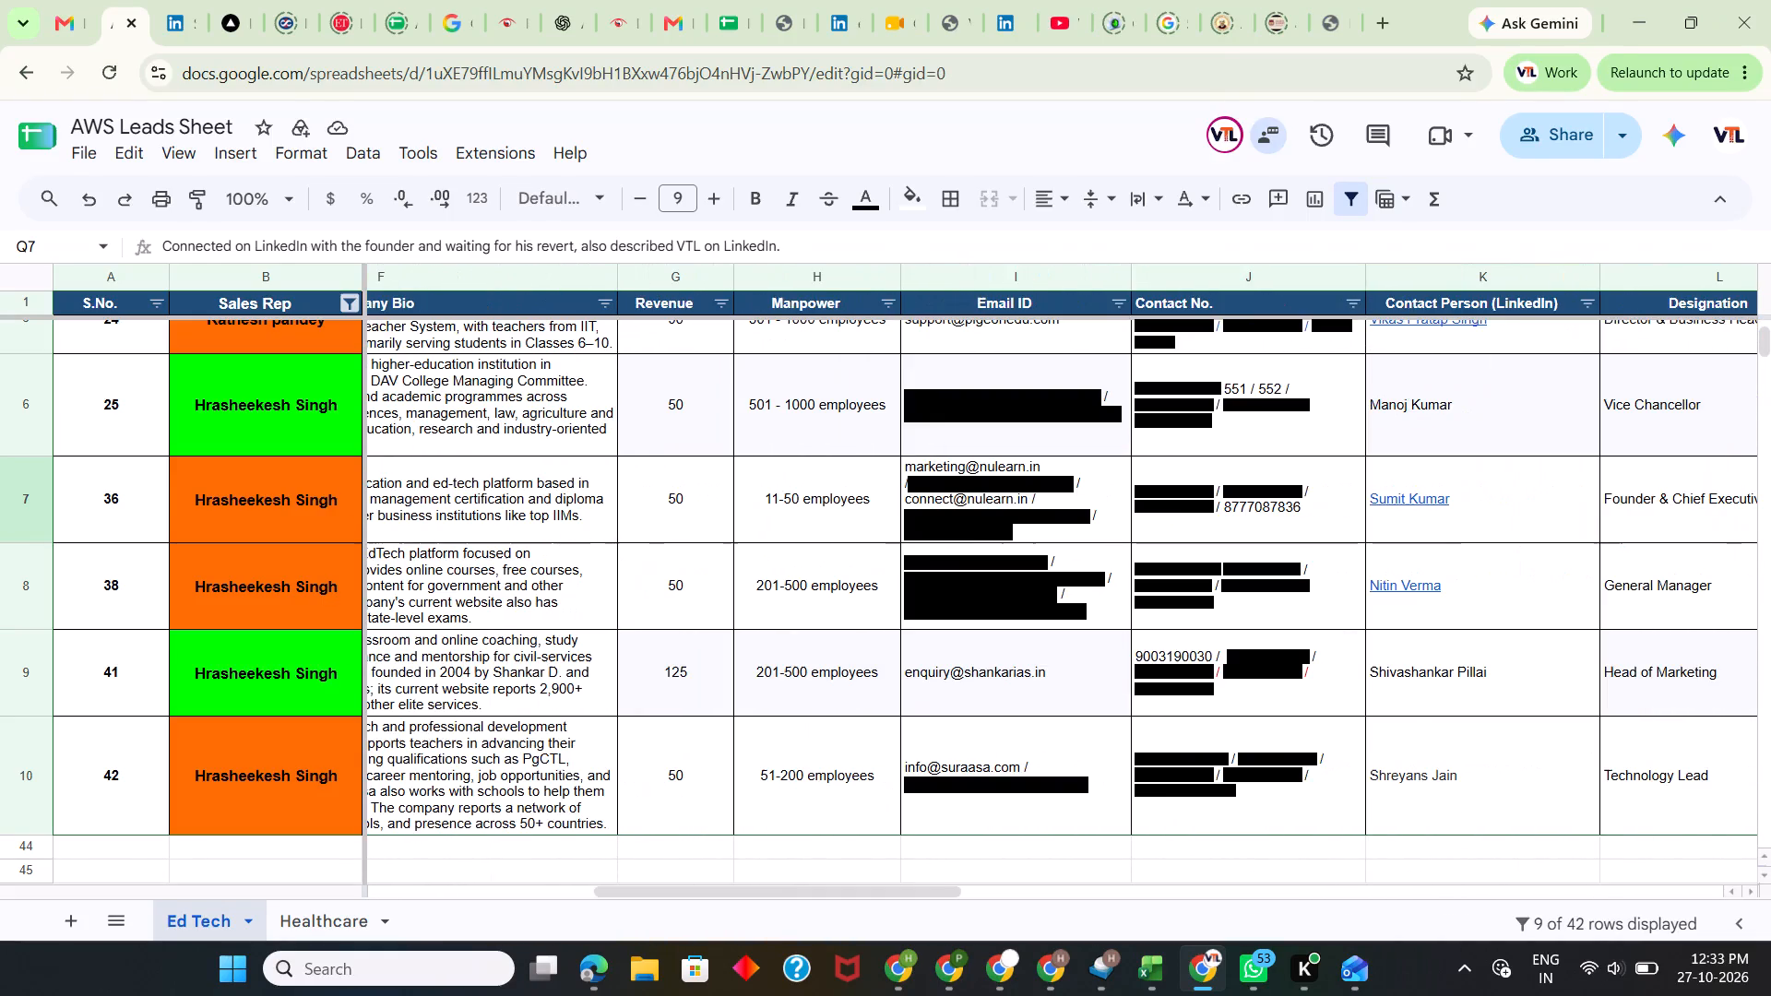
scroll(926, 588, "left", 5)
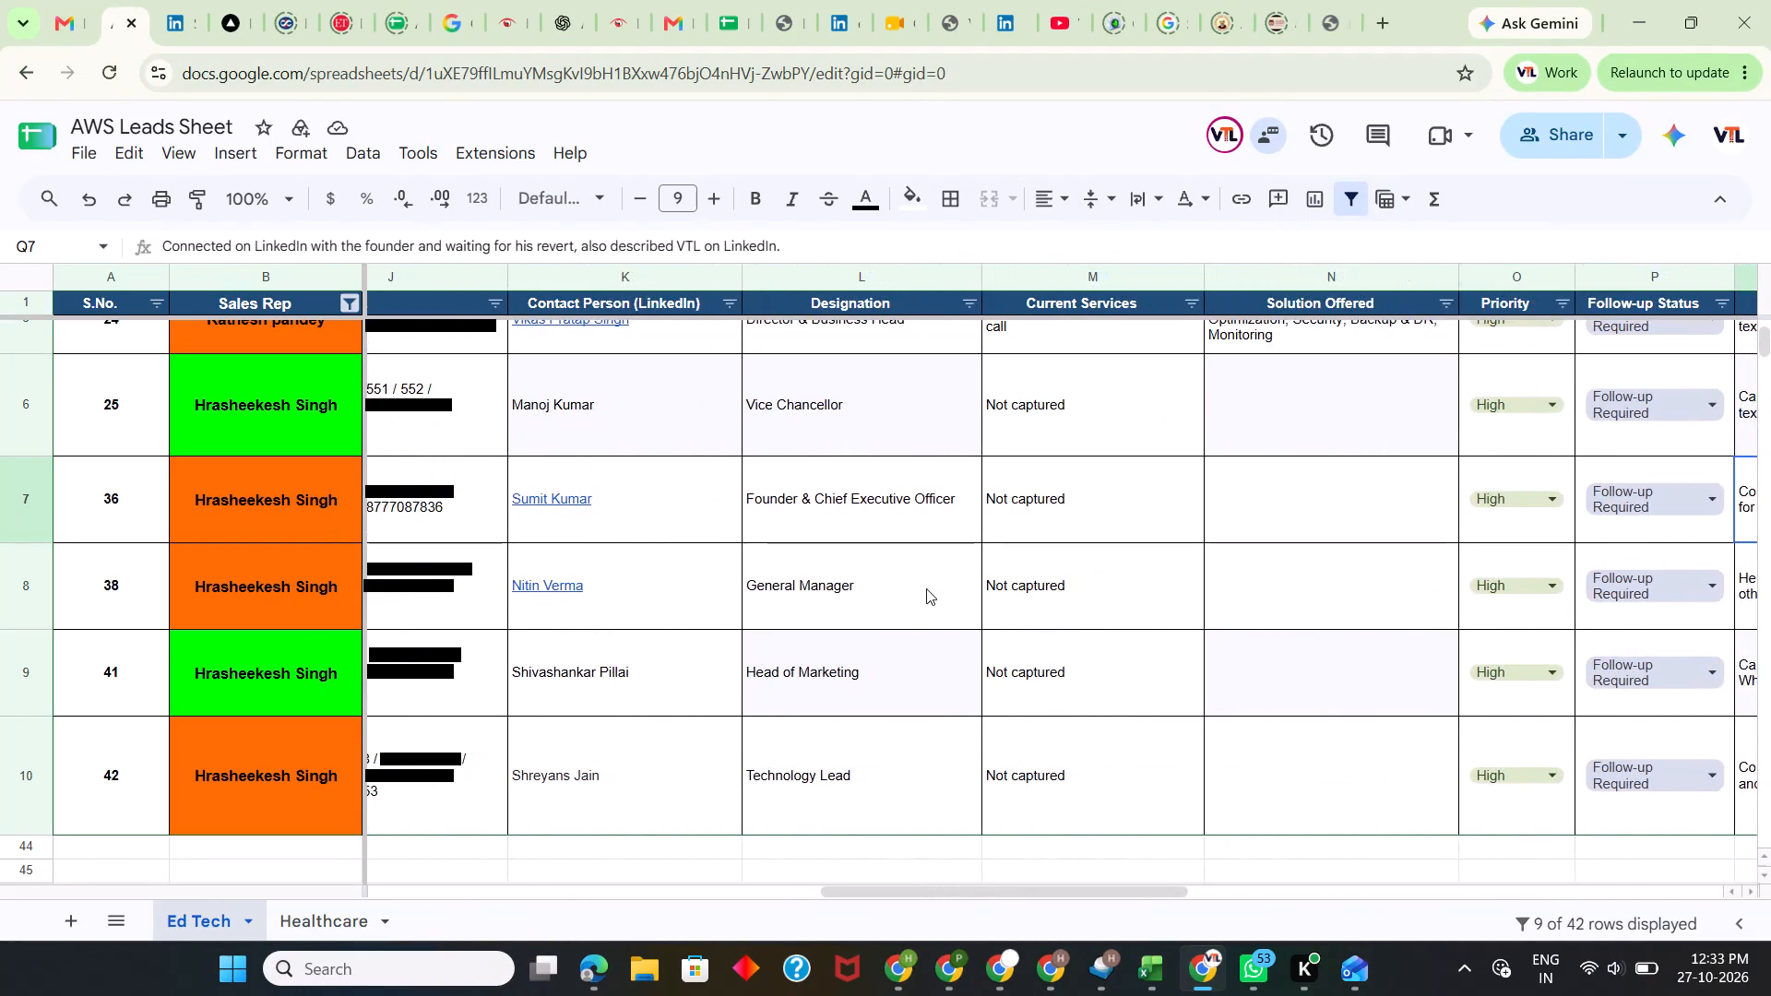
scroll(926, 588, "right", 1)
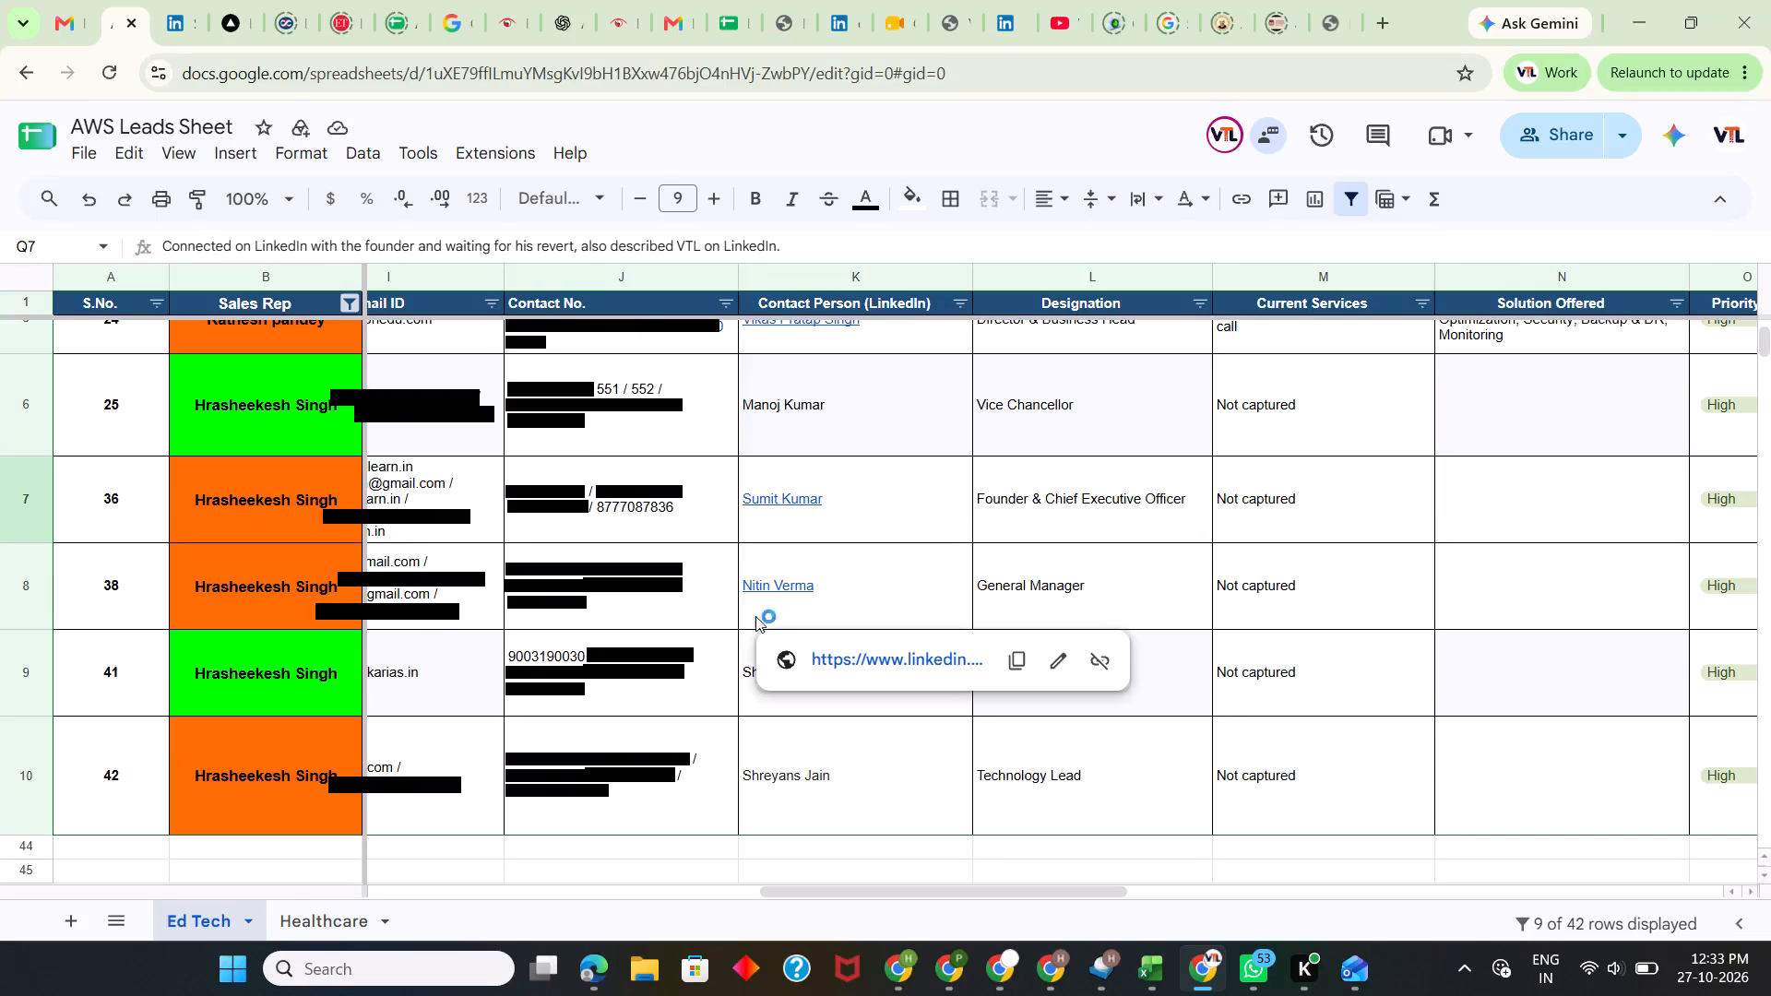
scroll(632, 666, "left", 2)
scroll(632, 666, "up", 1)
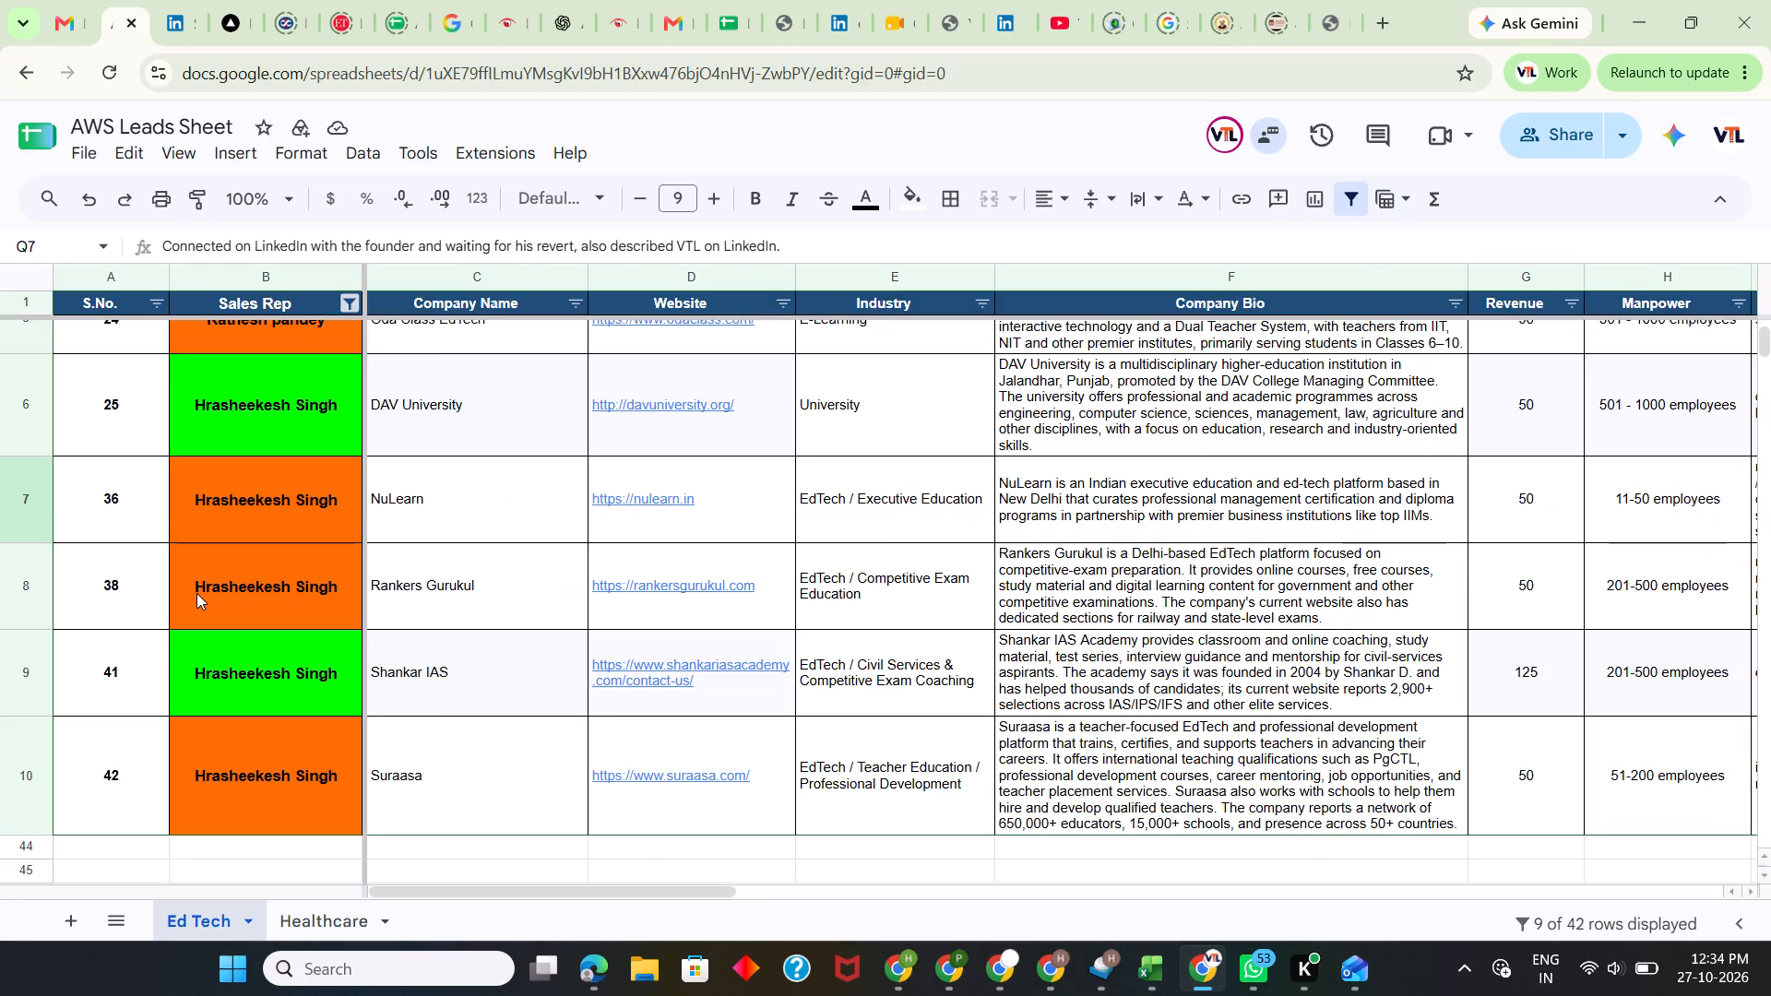
scroll(196, 593, "left", 5)
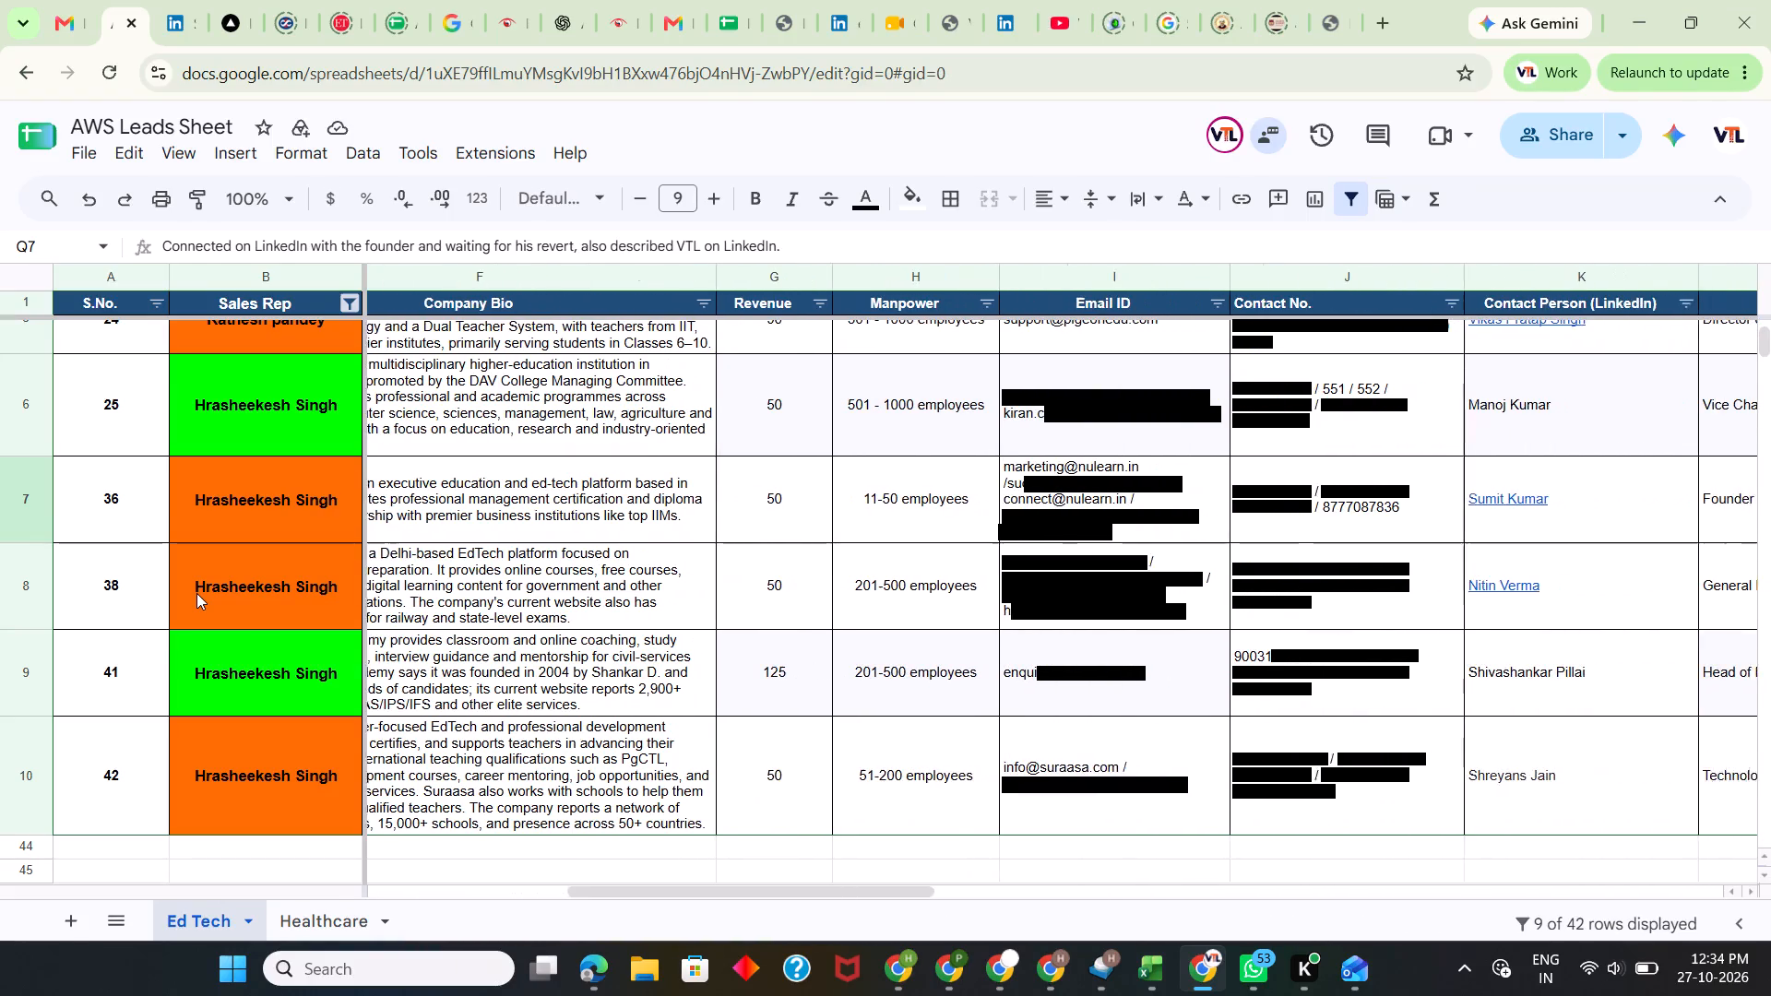
Review the Ed Tech leads from DAV University to Suraasa, checking company details, contacts, call remarks, locations, next actions and recent sales team remarks.
scroll(837, 638, "left", 6)
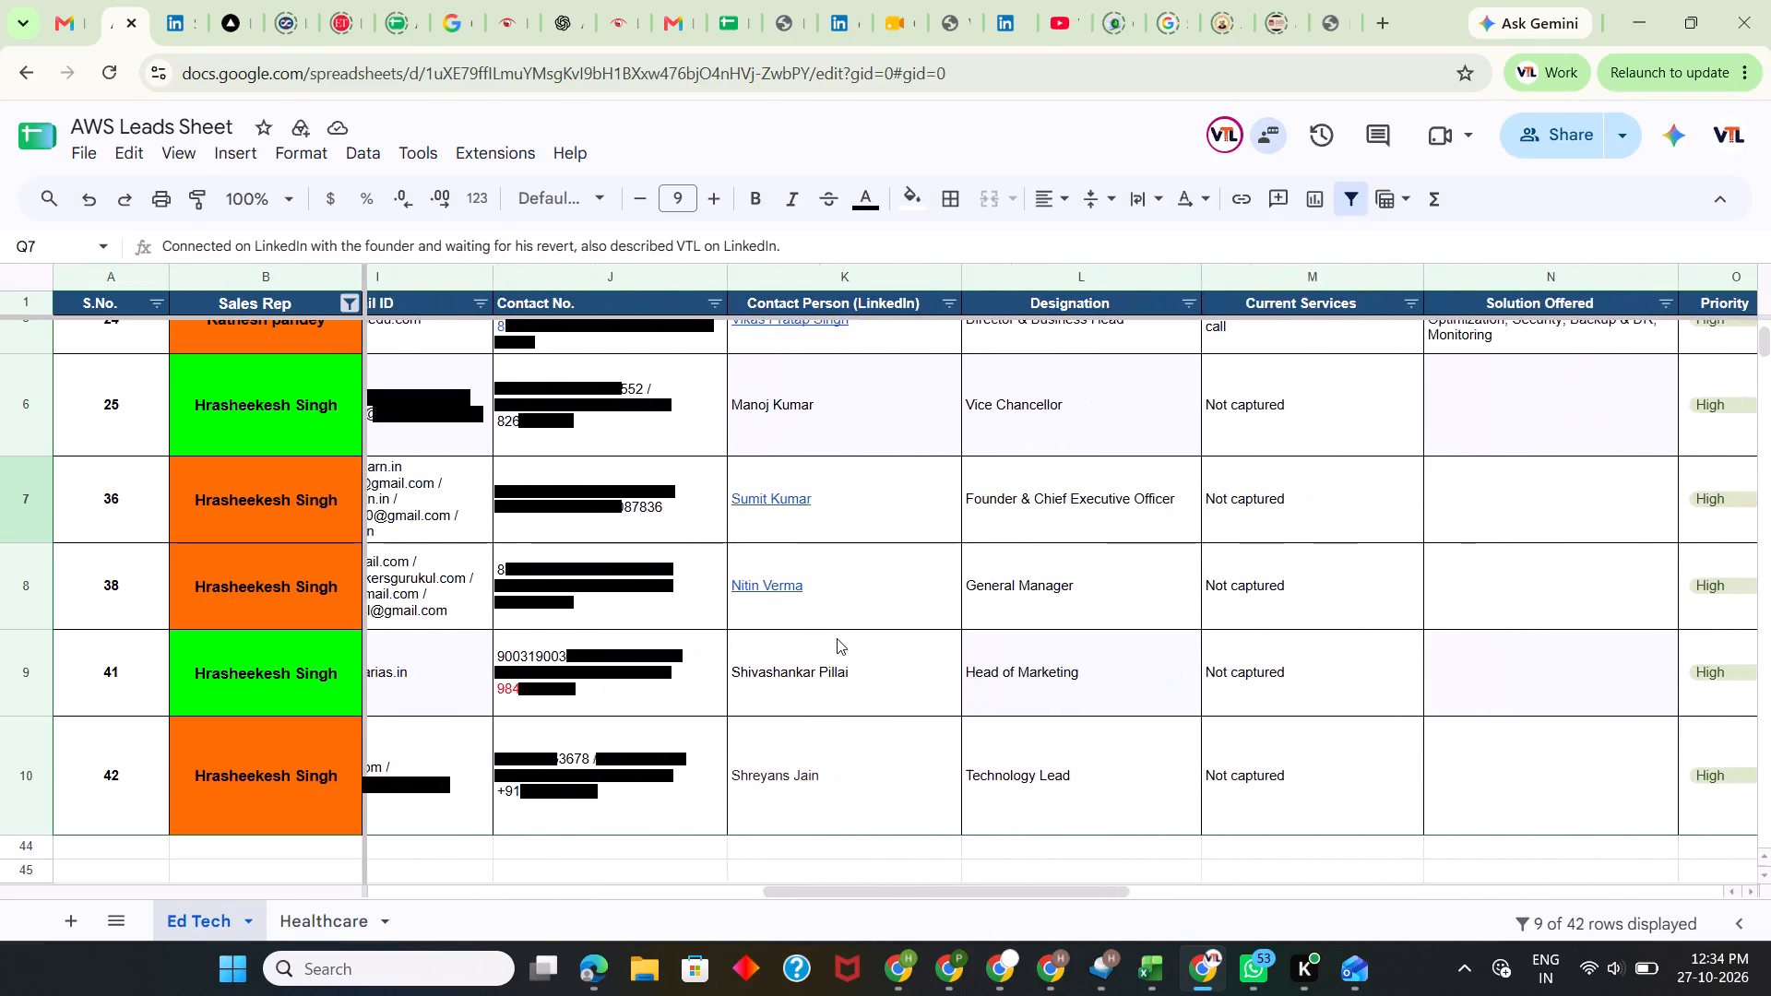
scroll(837, 638, "left", 3)
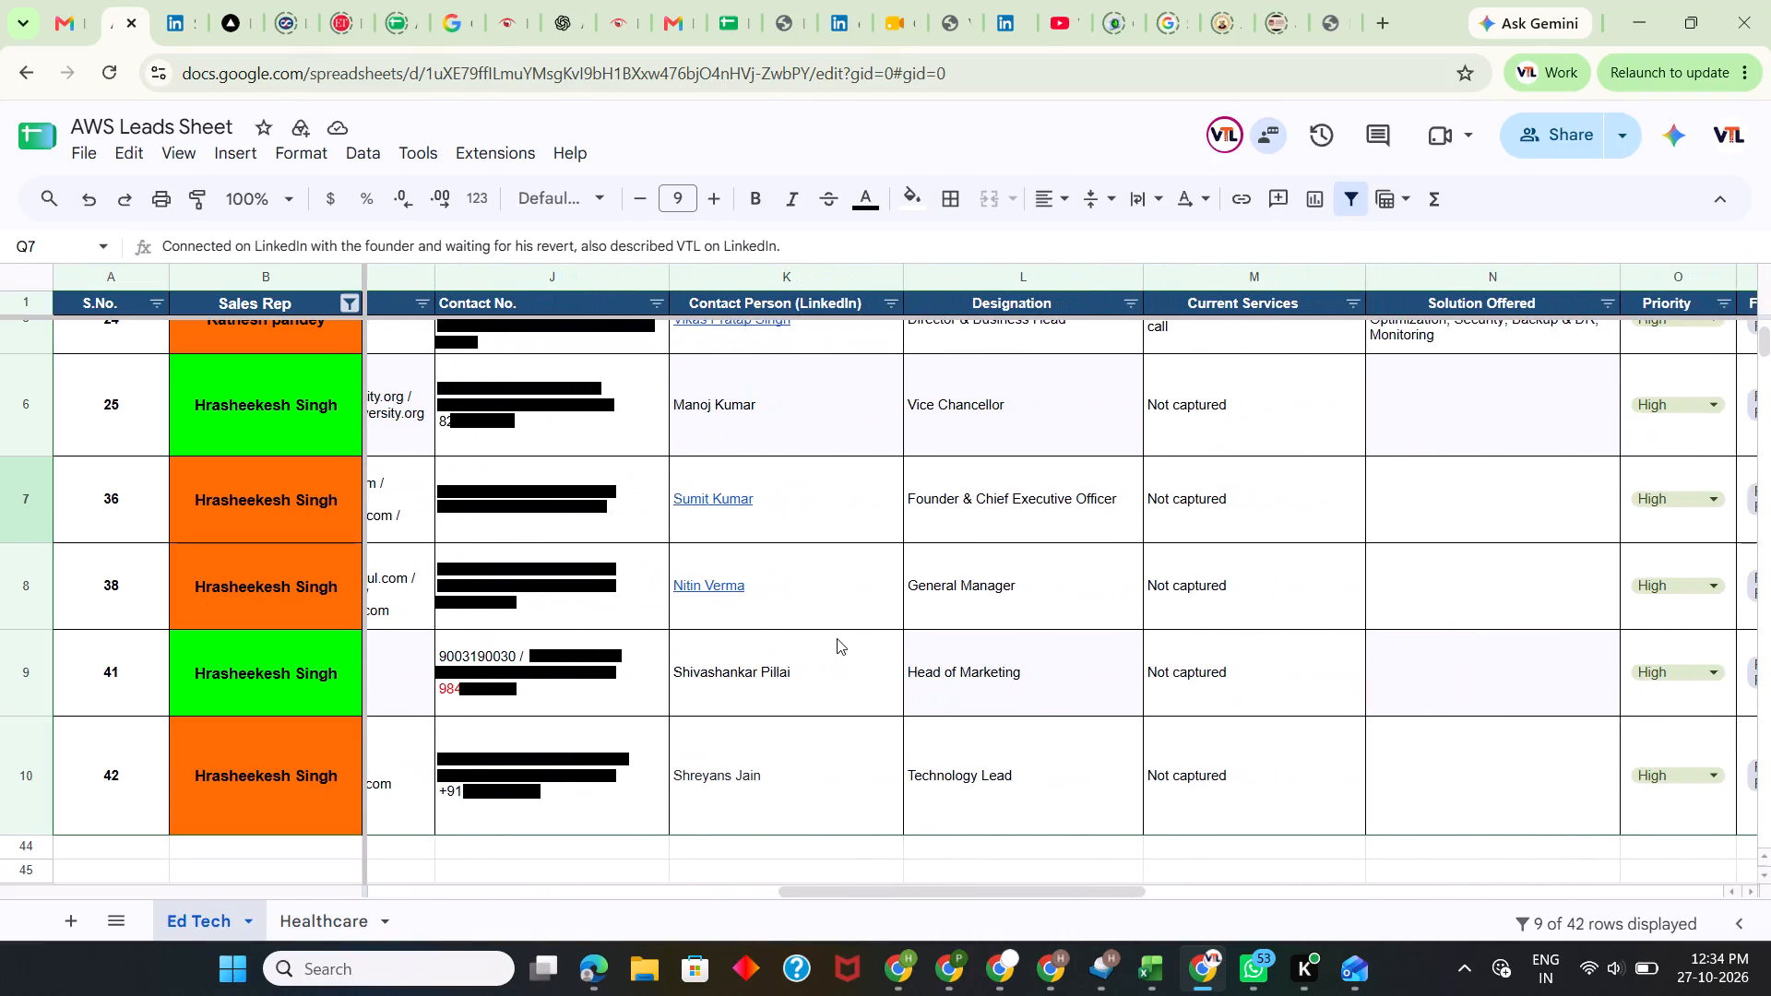
scroll(837, 638, "left", 3)
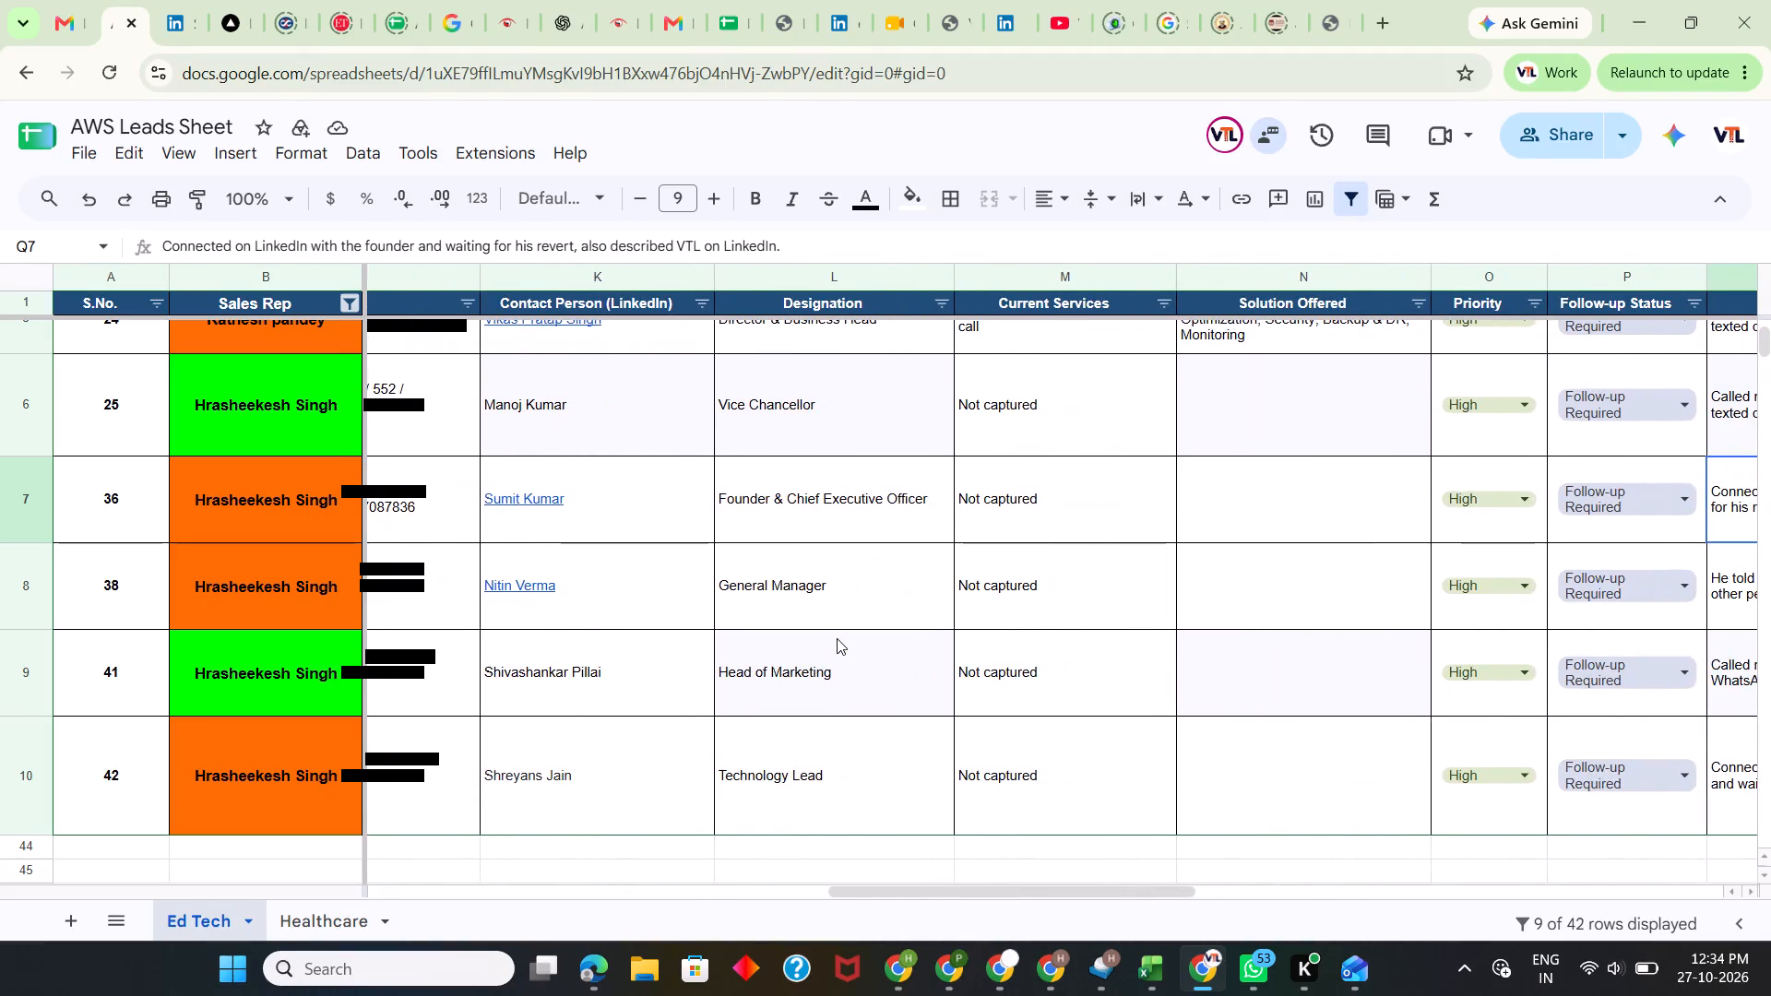
scroll(837, 638, "left", 1)
scroll(837, 638, "right", 2)
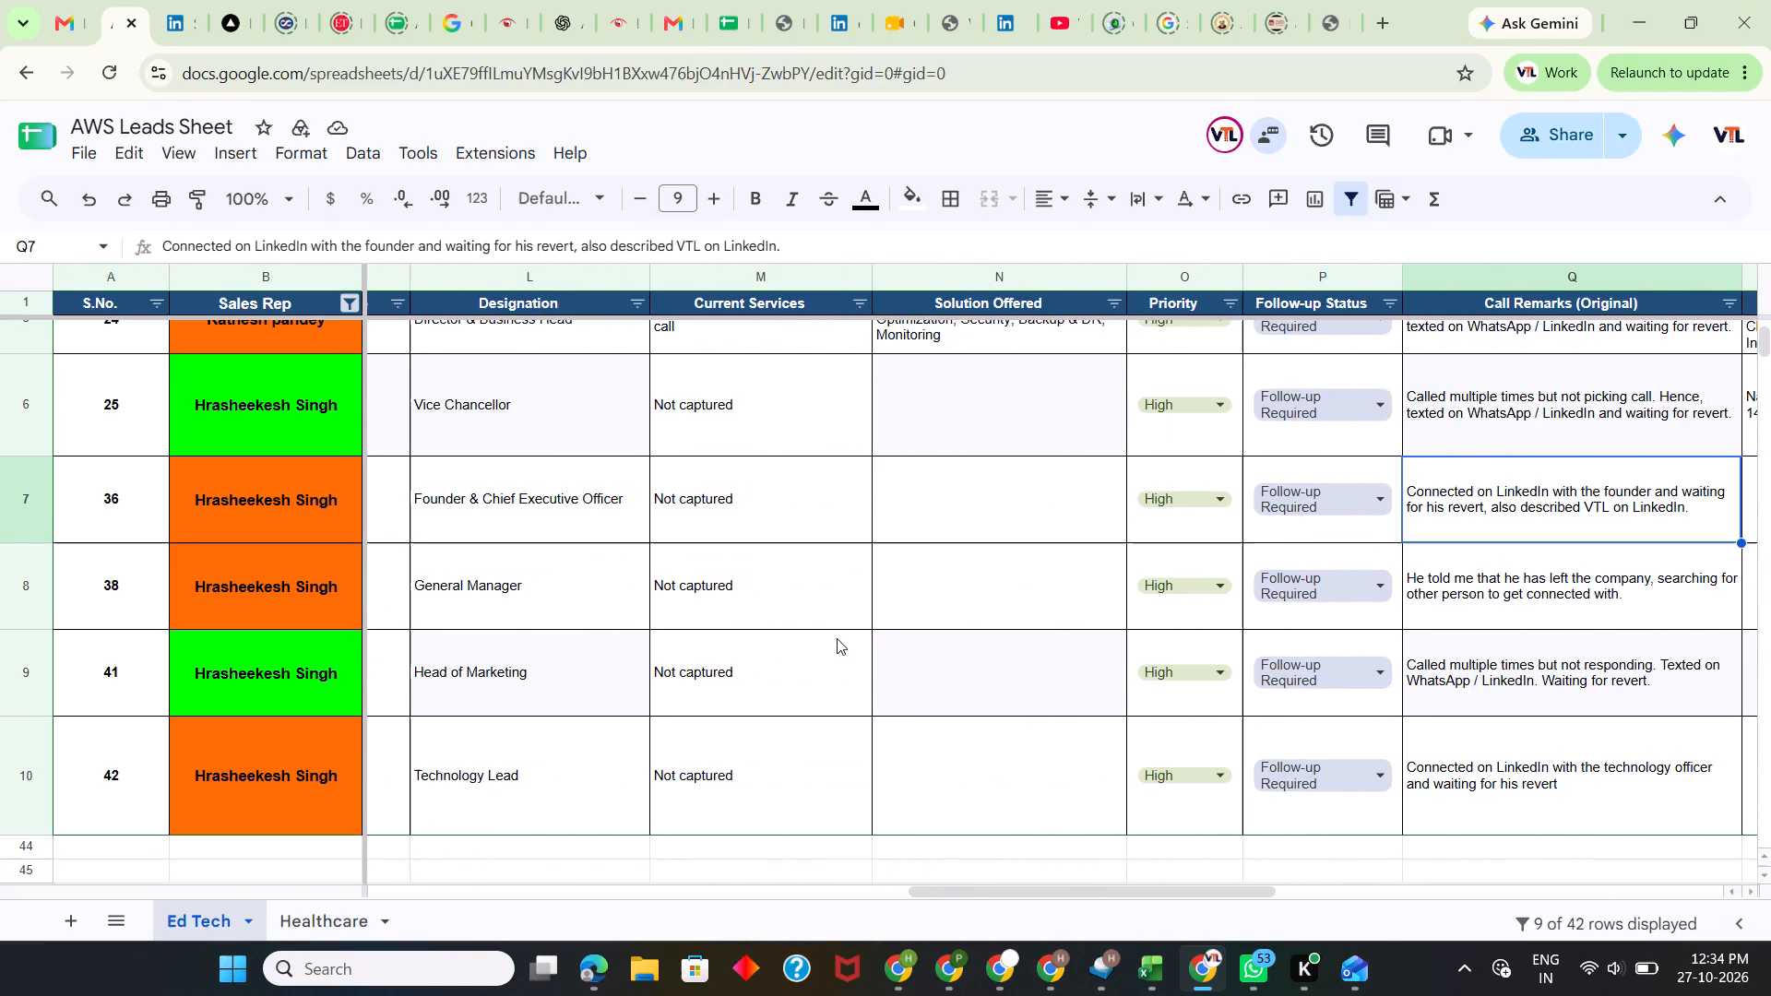
scroll(837, 638, "right", 2)
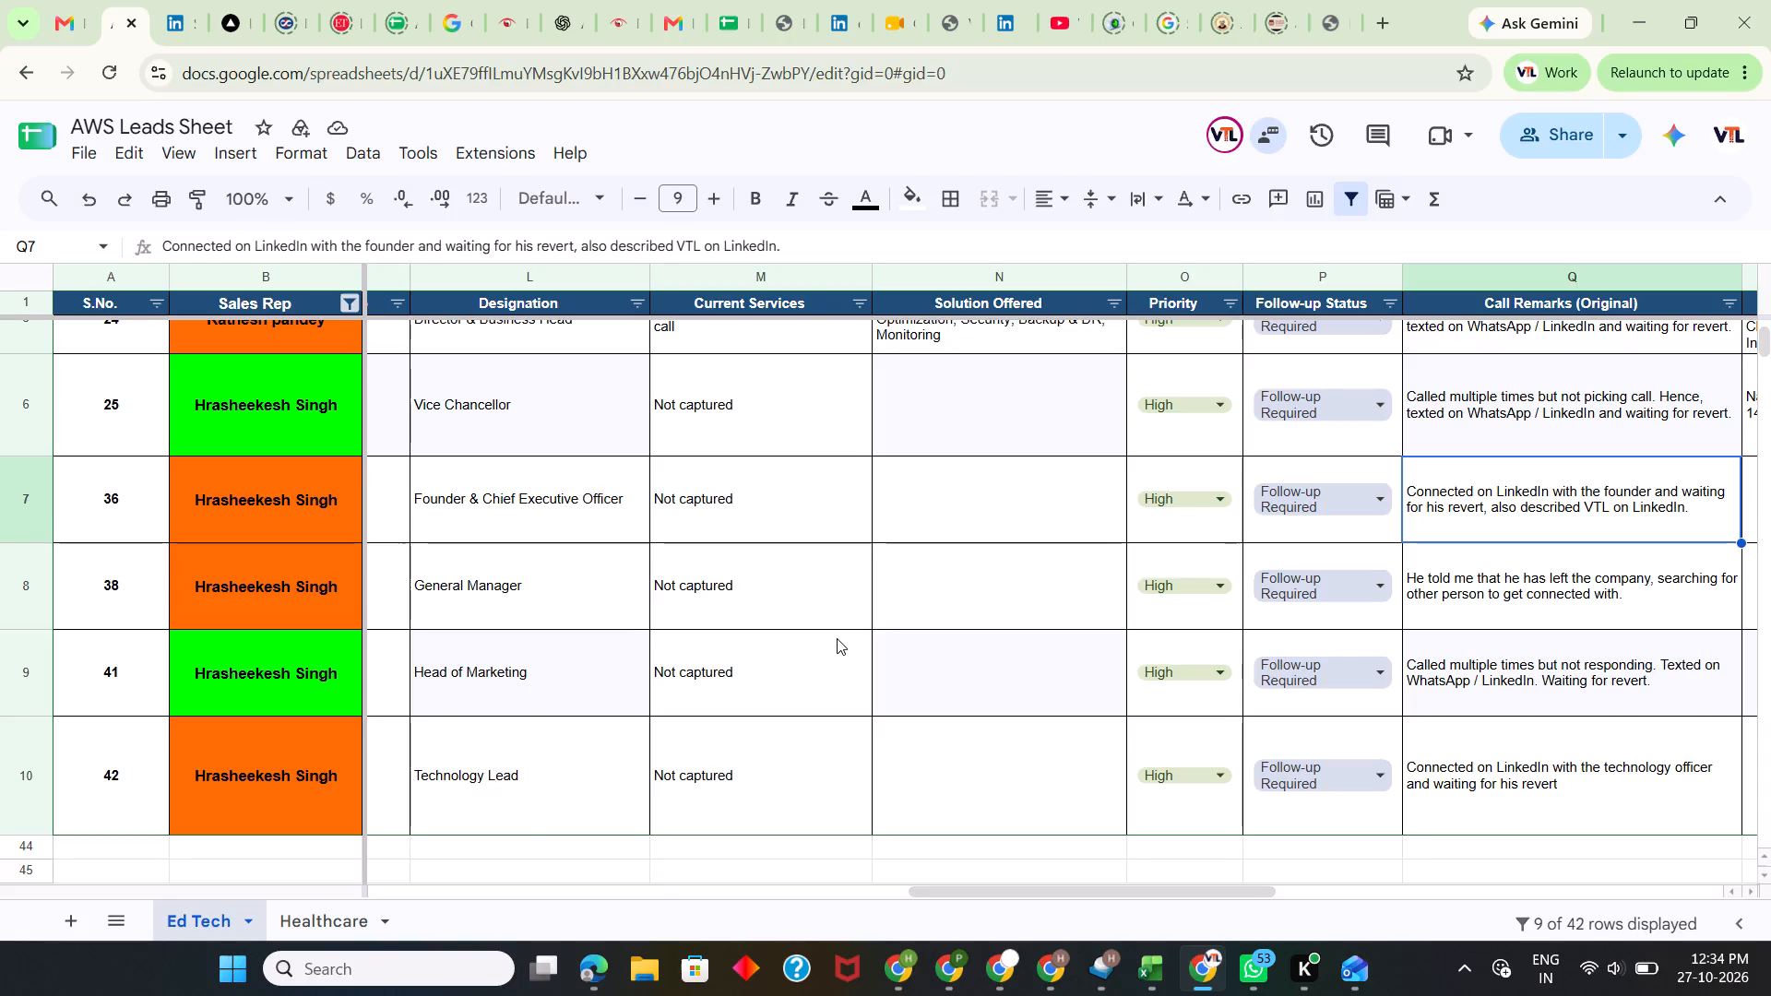
scroll(837, 638, "right", 1)
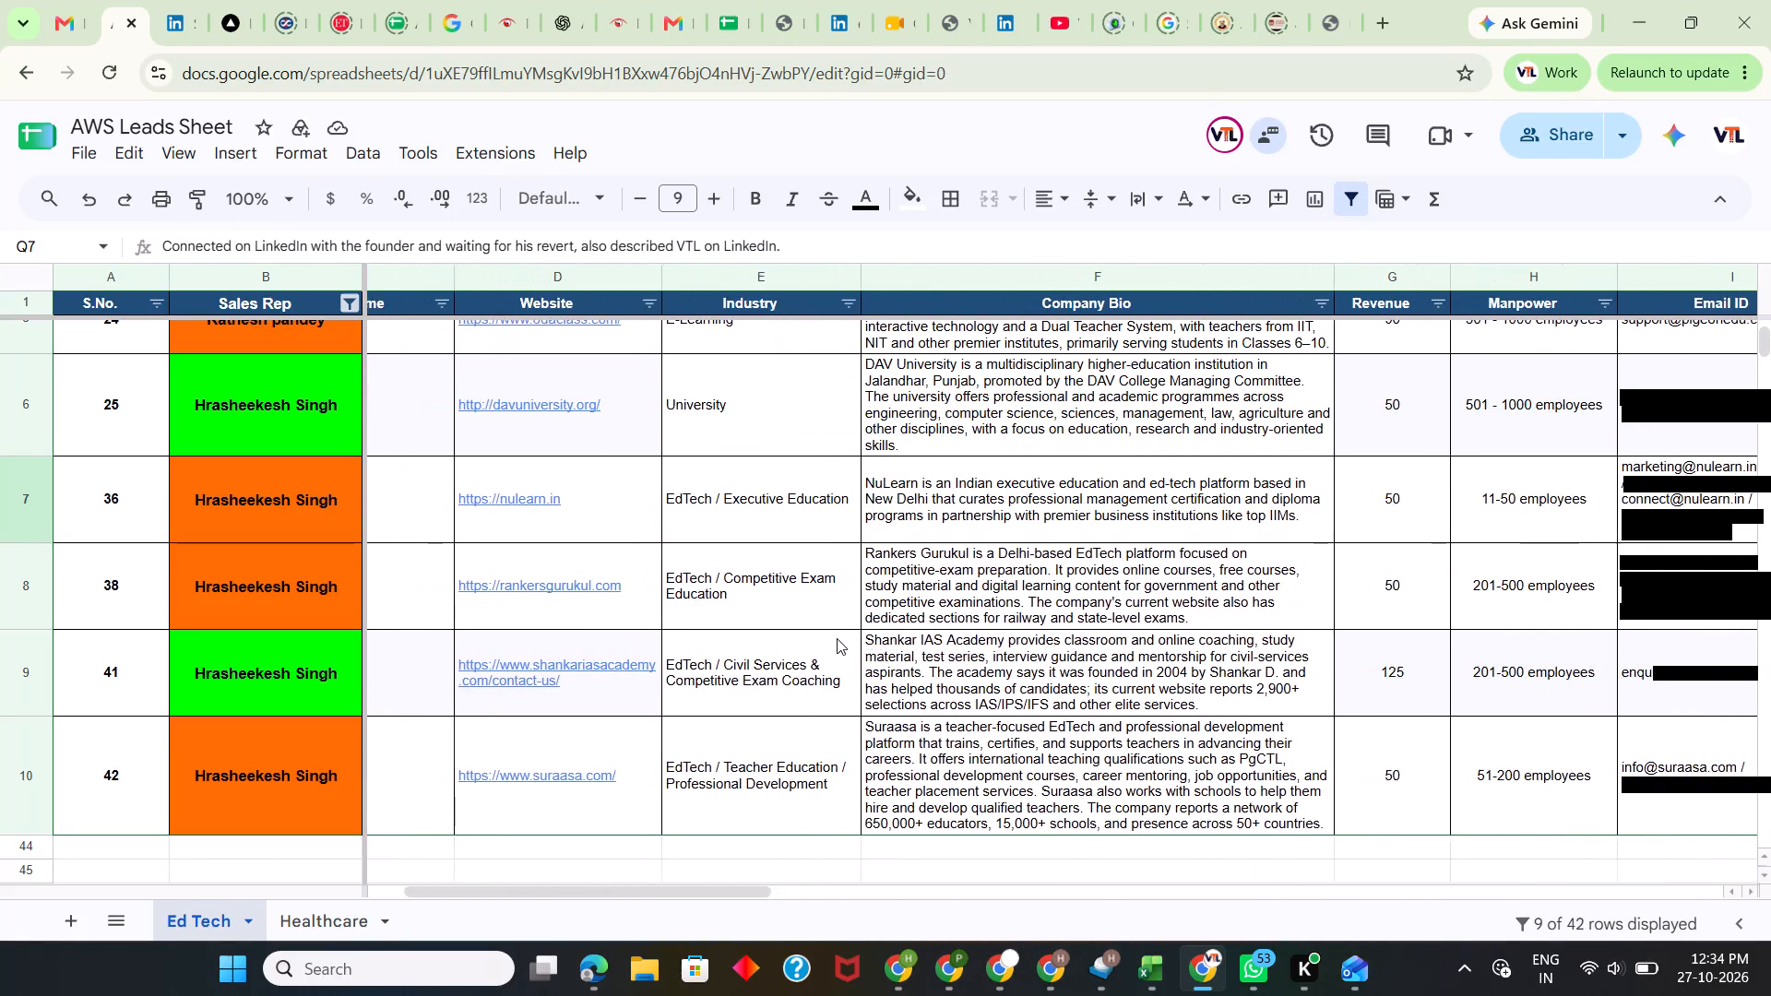
scroll(837, 638, "right", 4)
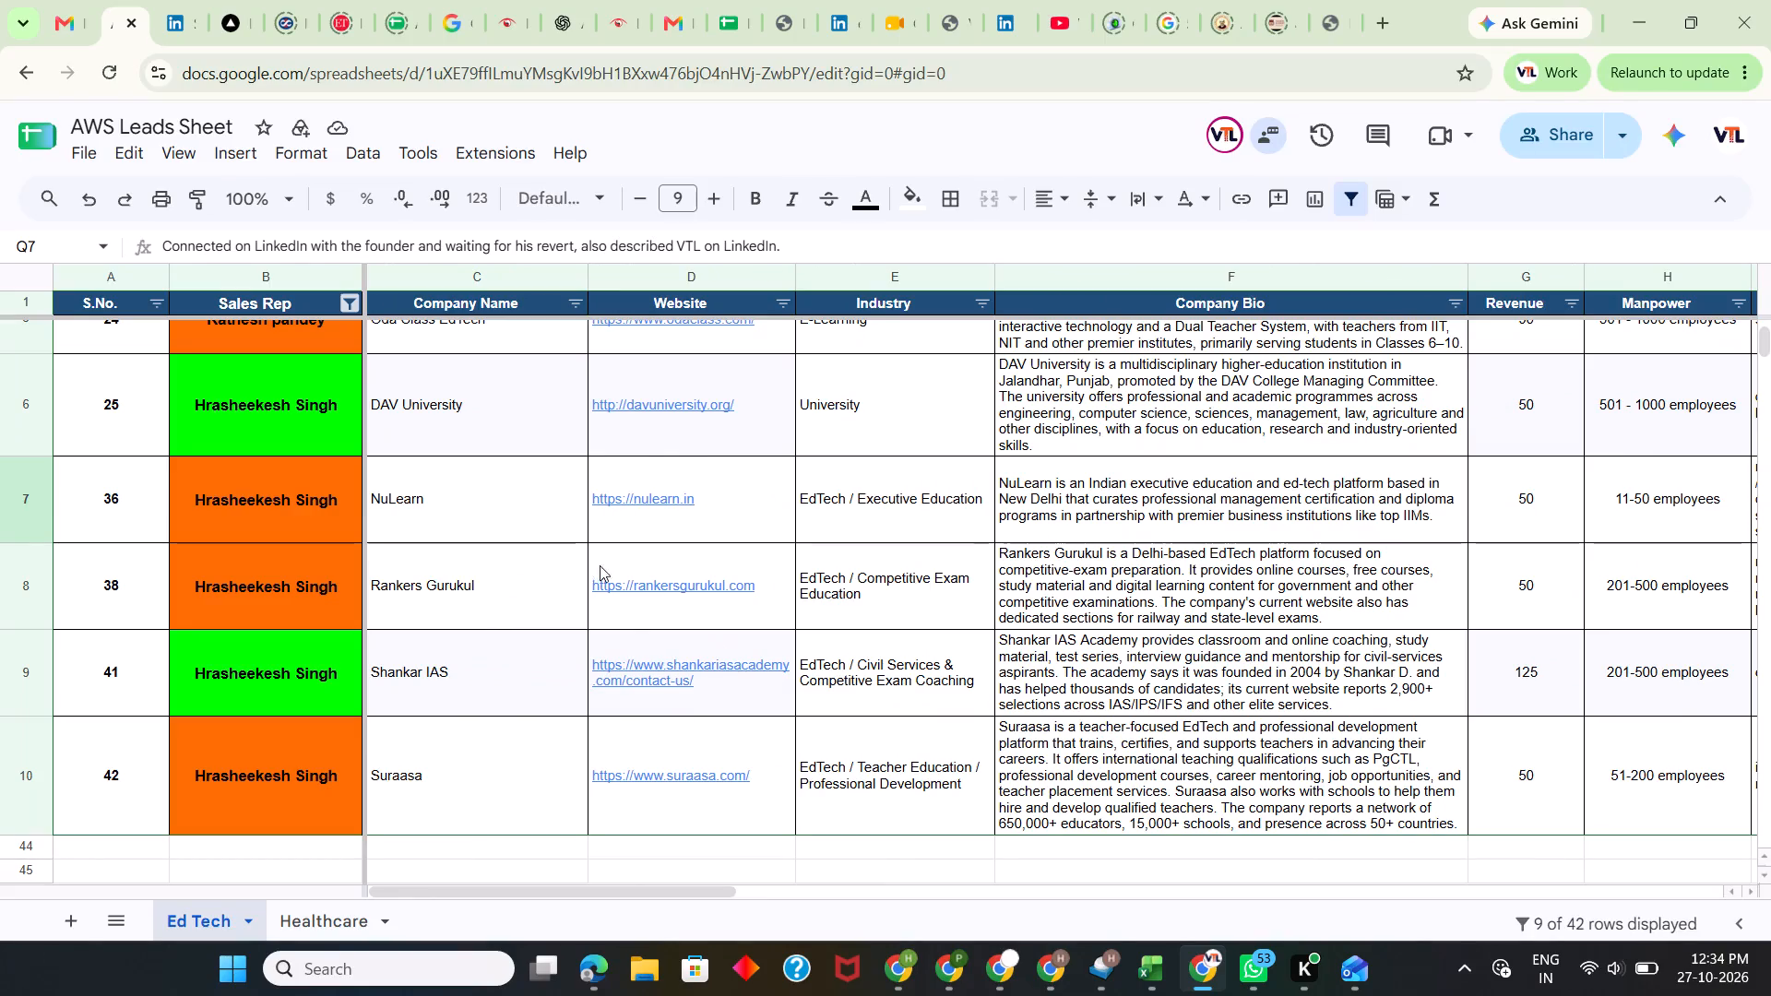
scroll(971, 425, "left", 7)
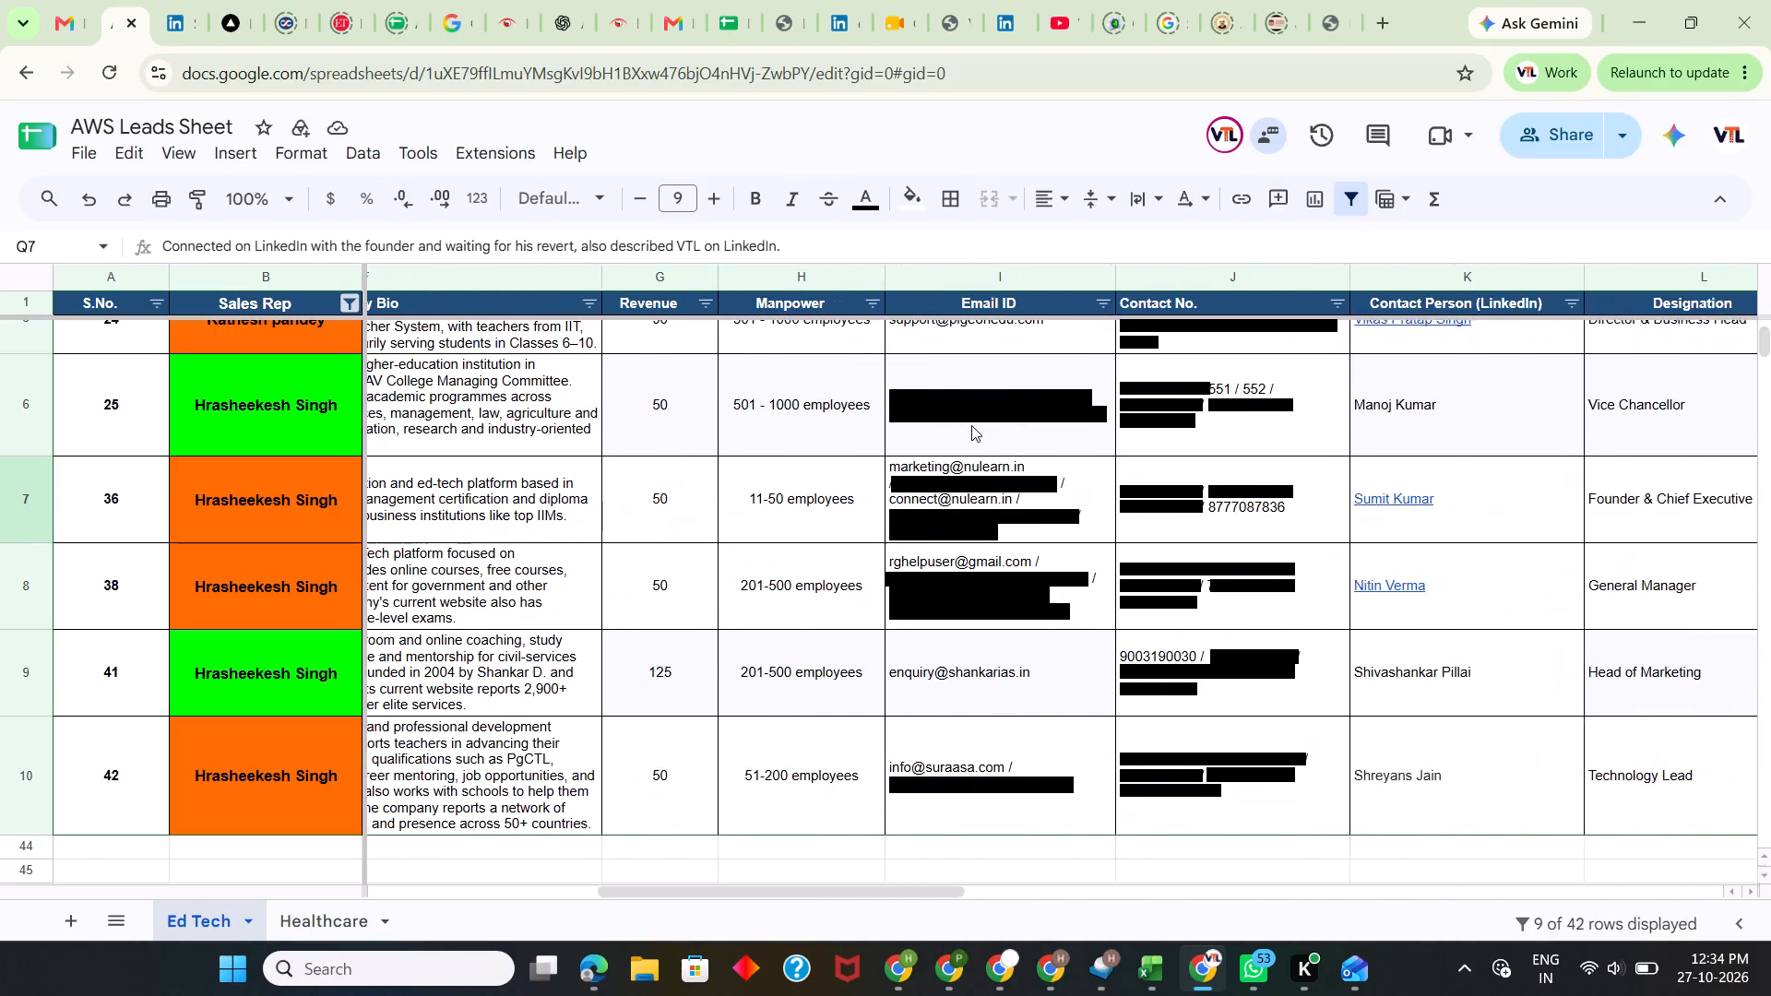
scroll(971, 425, "left", 1)
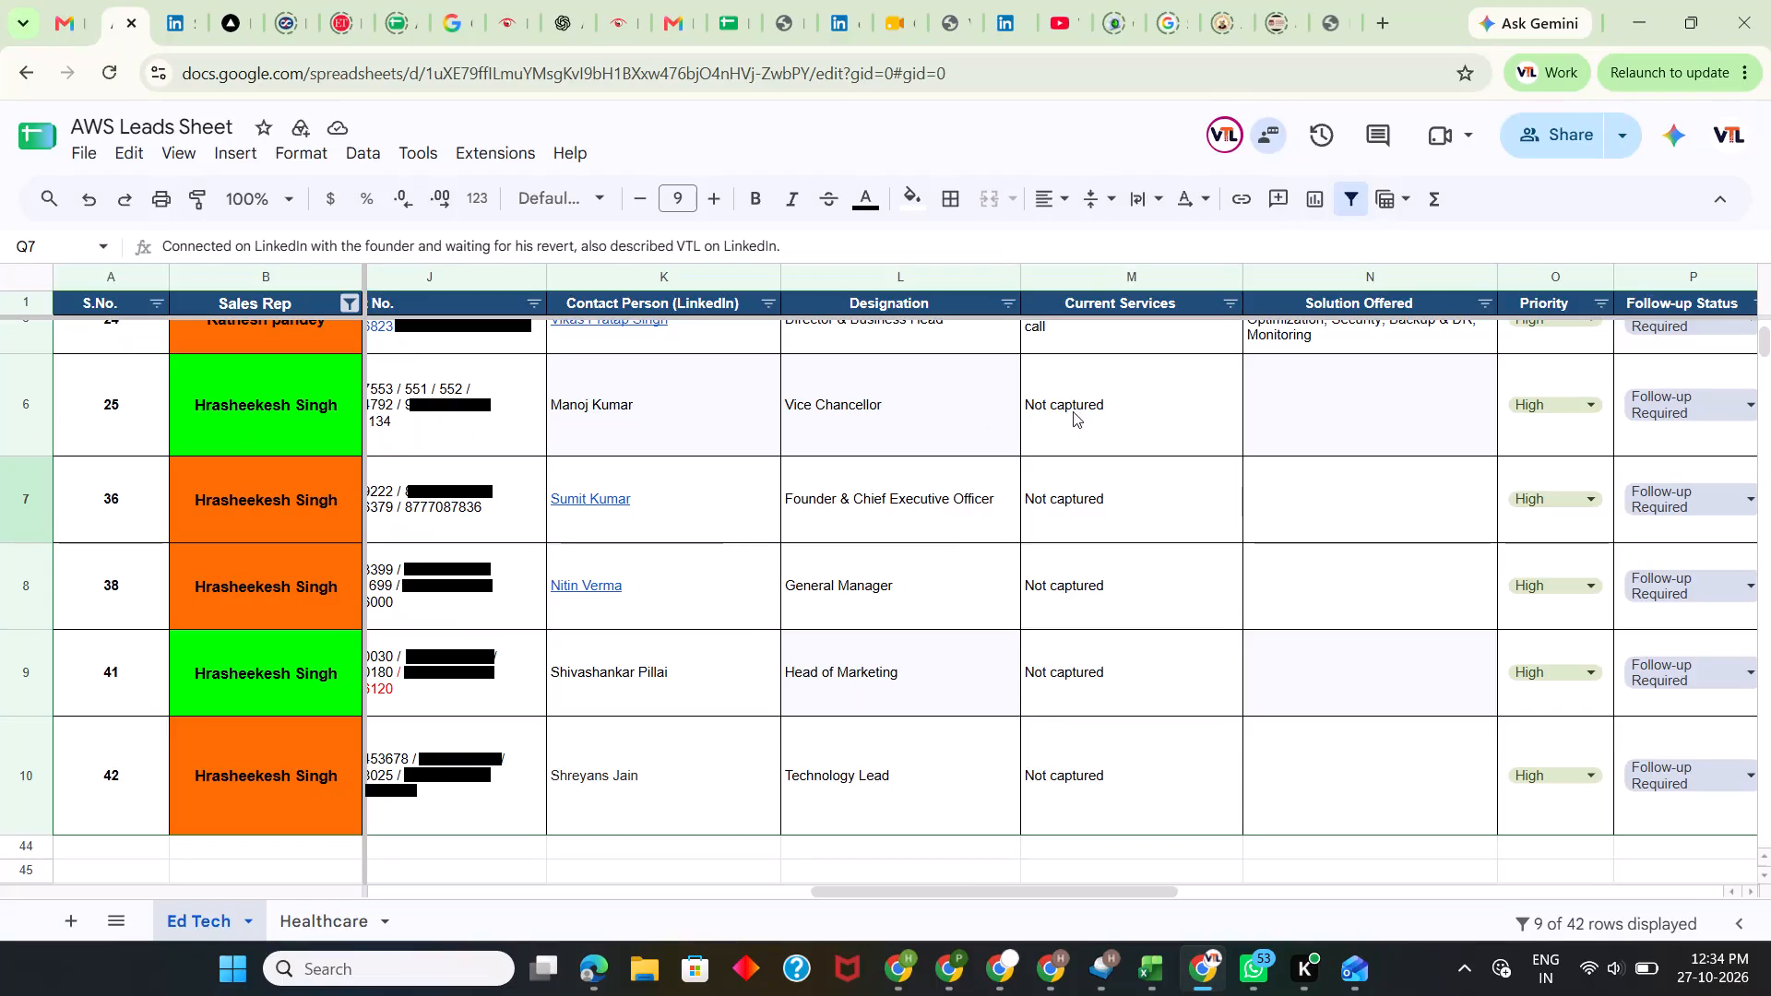
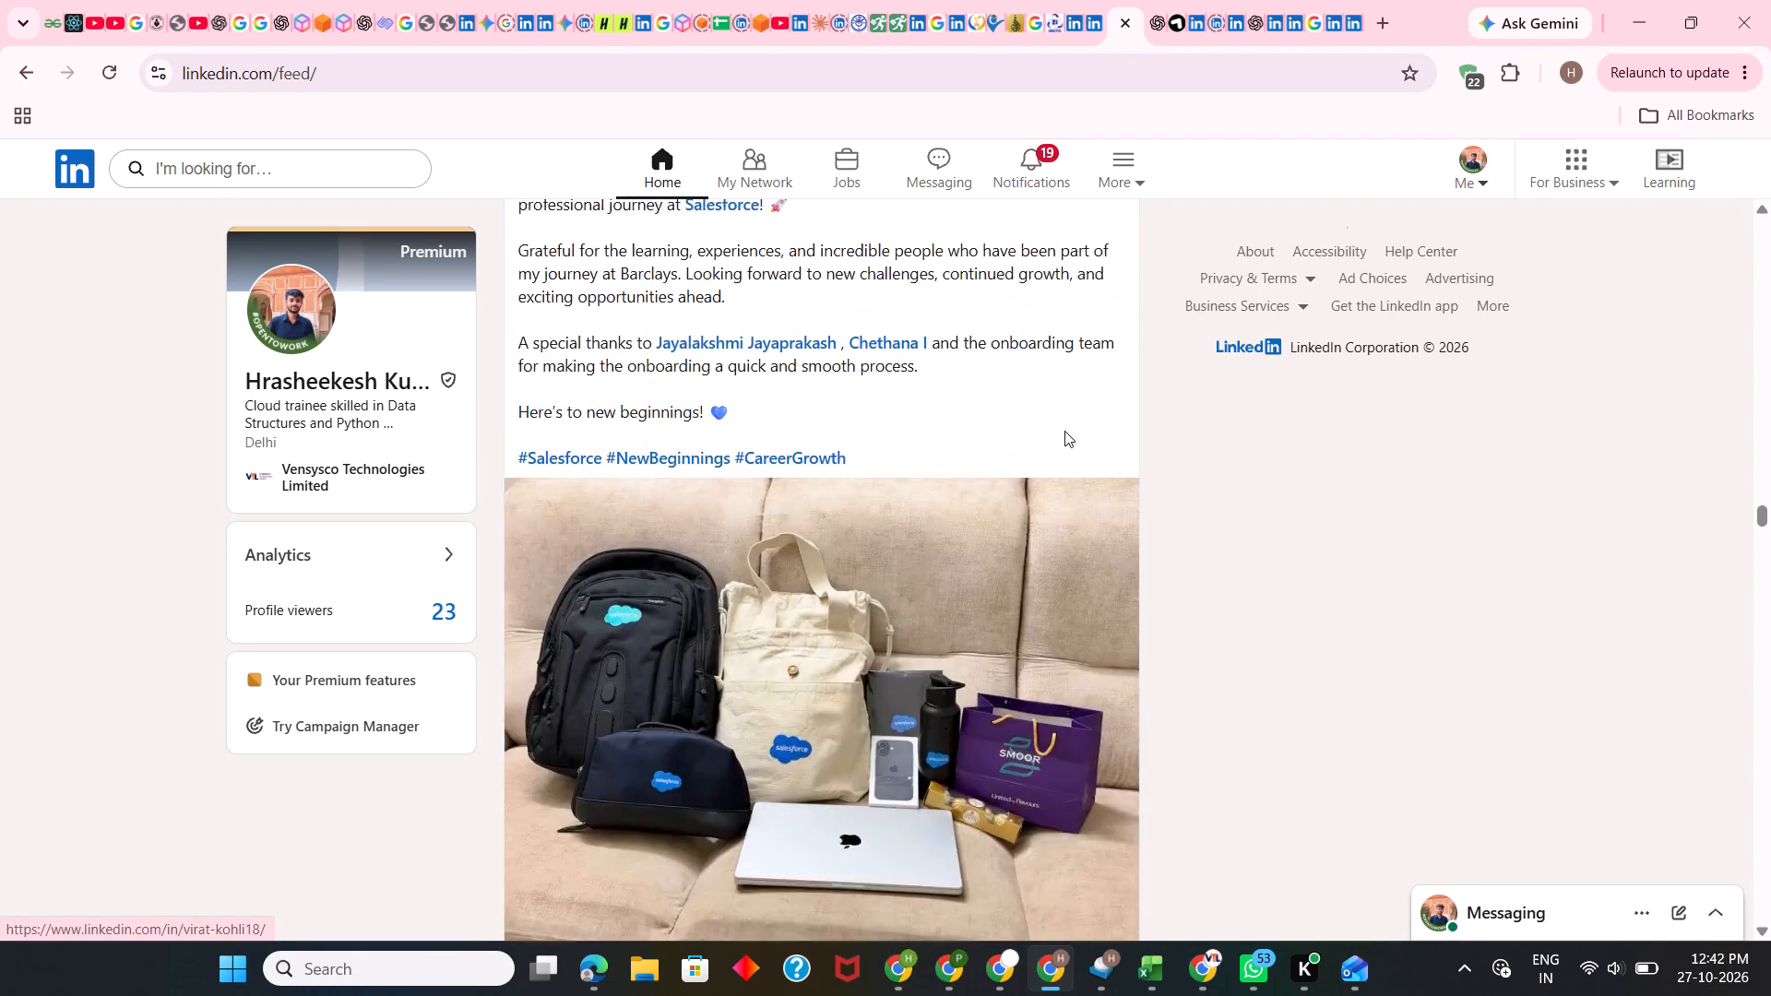
Reload the LinkedIn feed and read the full DevOps and MERN Stack hiring post and the Network Engineer – NOC L1 Support post.
left_click(125, 81)
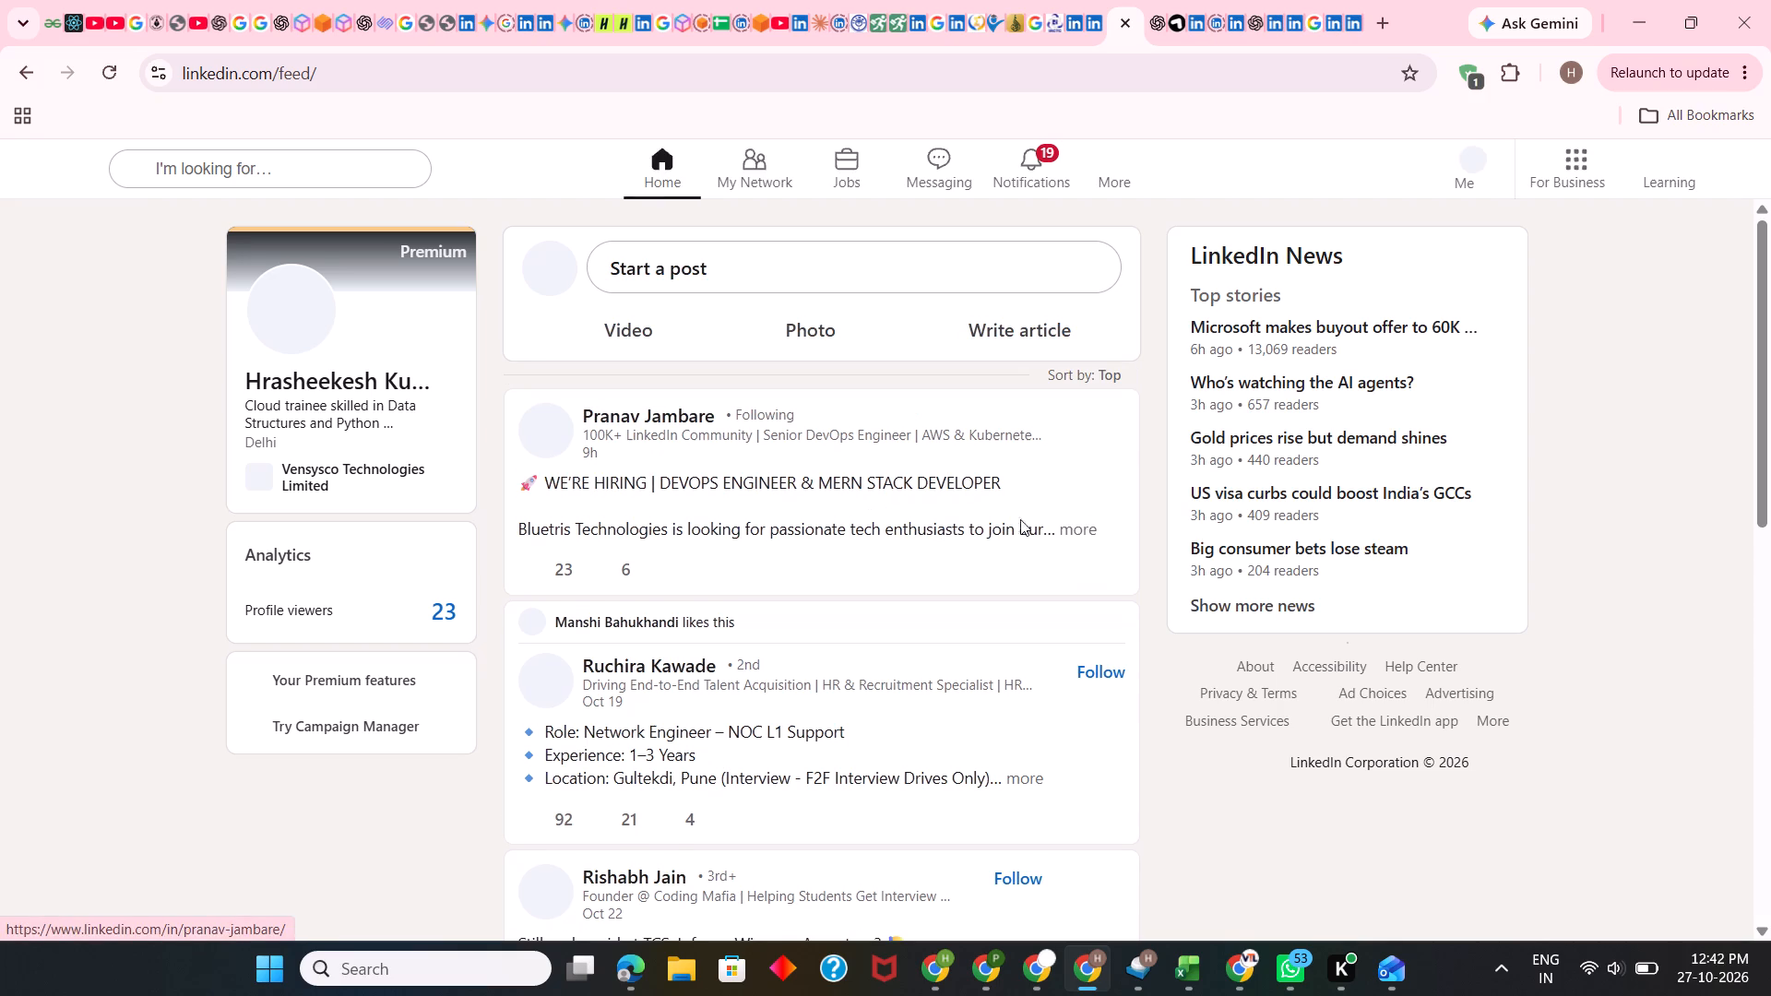
left_click(1068, 533)
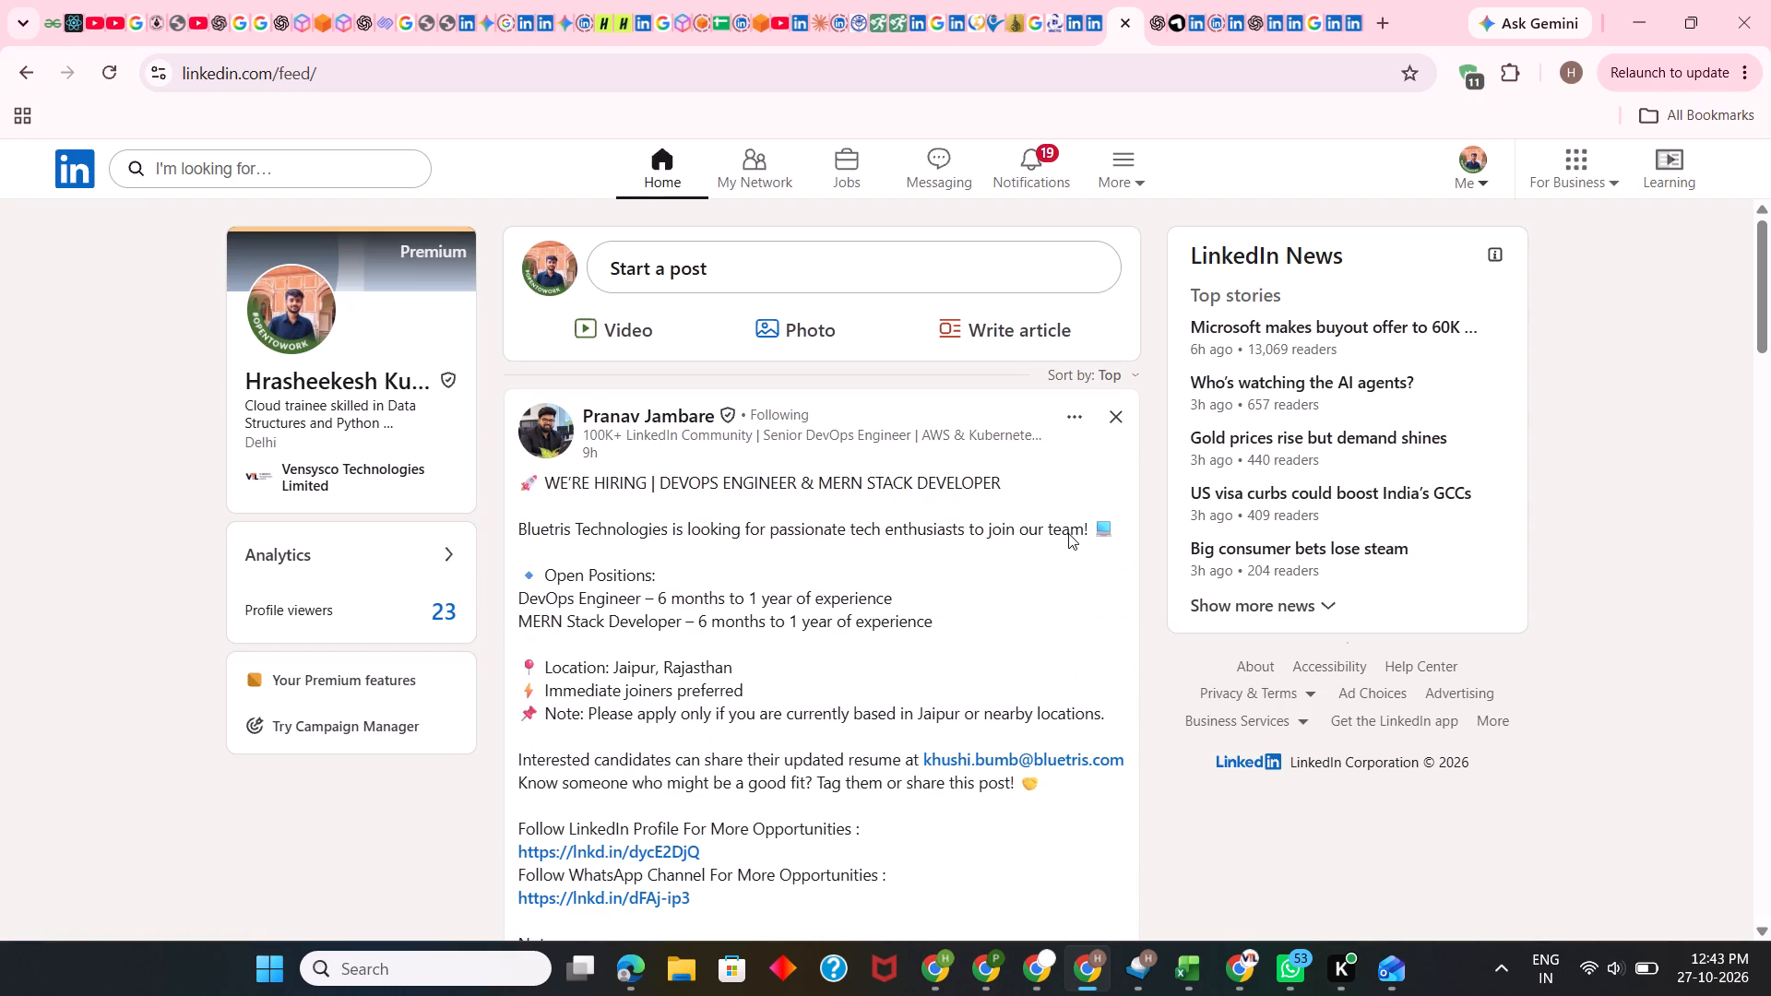
scroll(1068, 533, "down", 5)
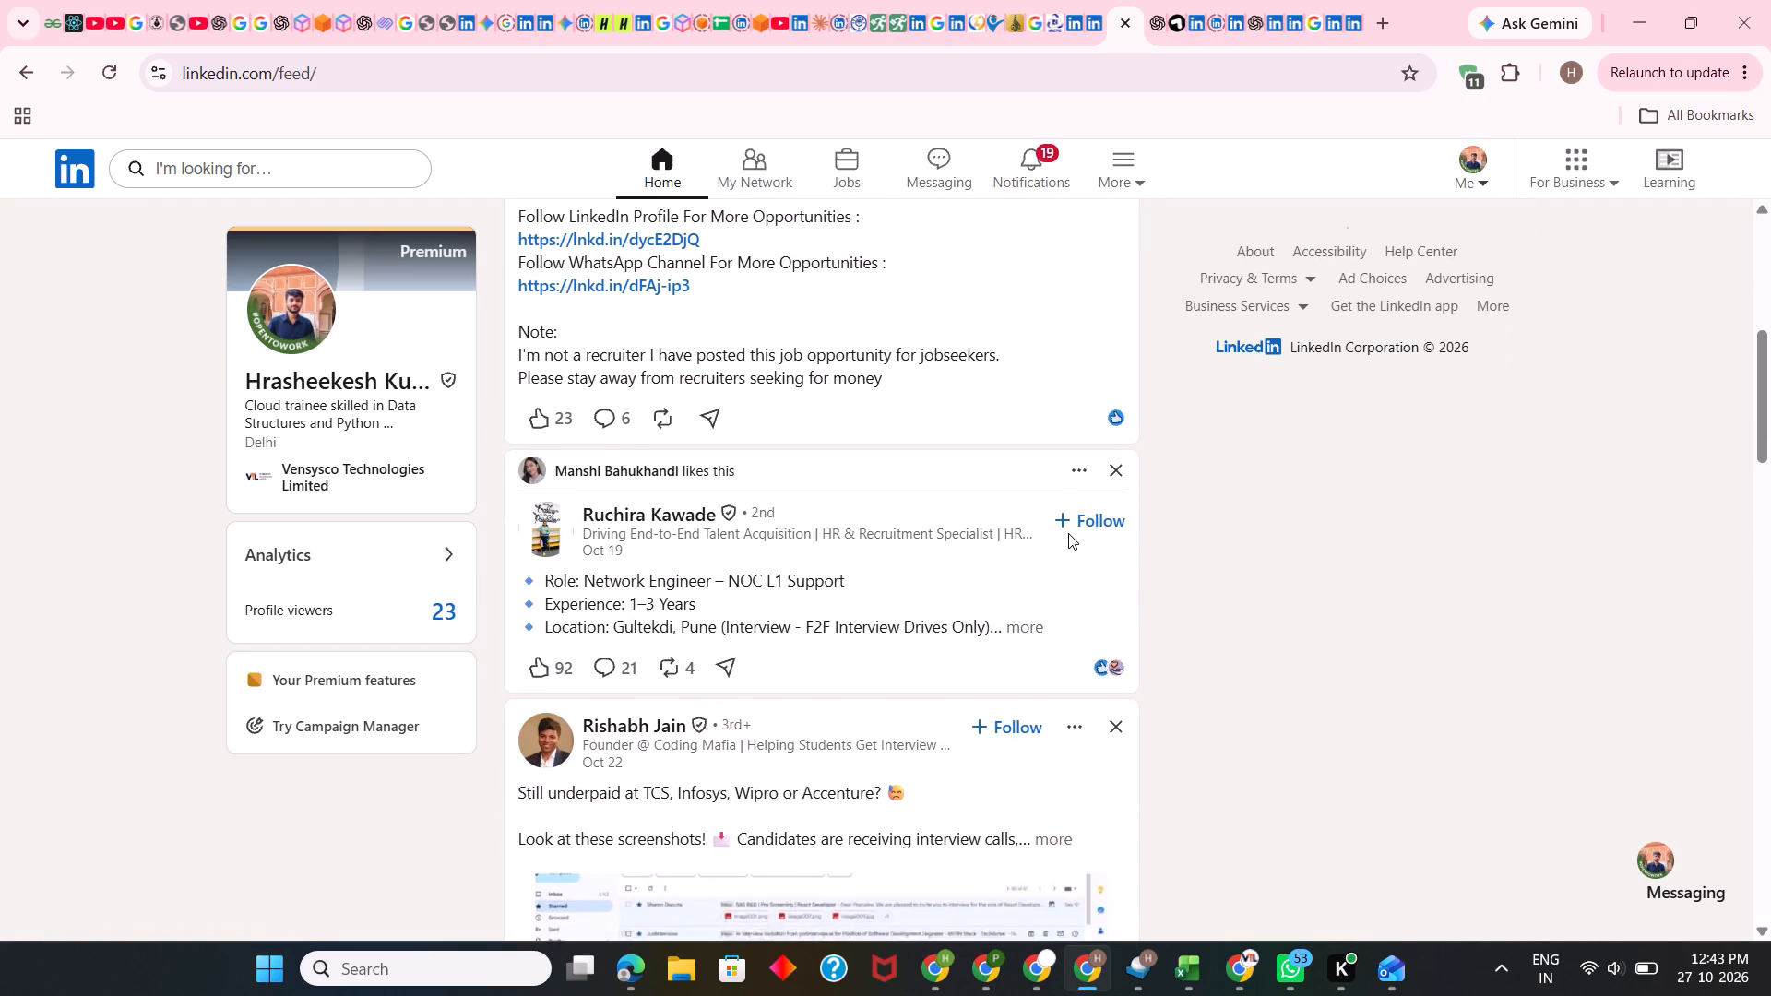
scroll(1068, 533, "down", 1)
left_click(1041, 528)
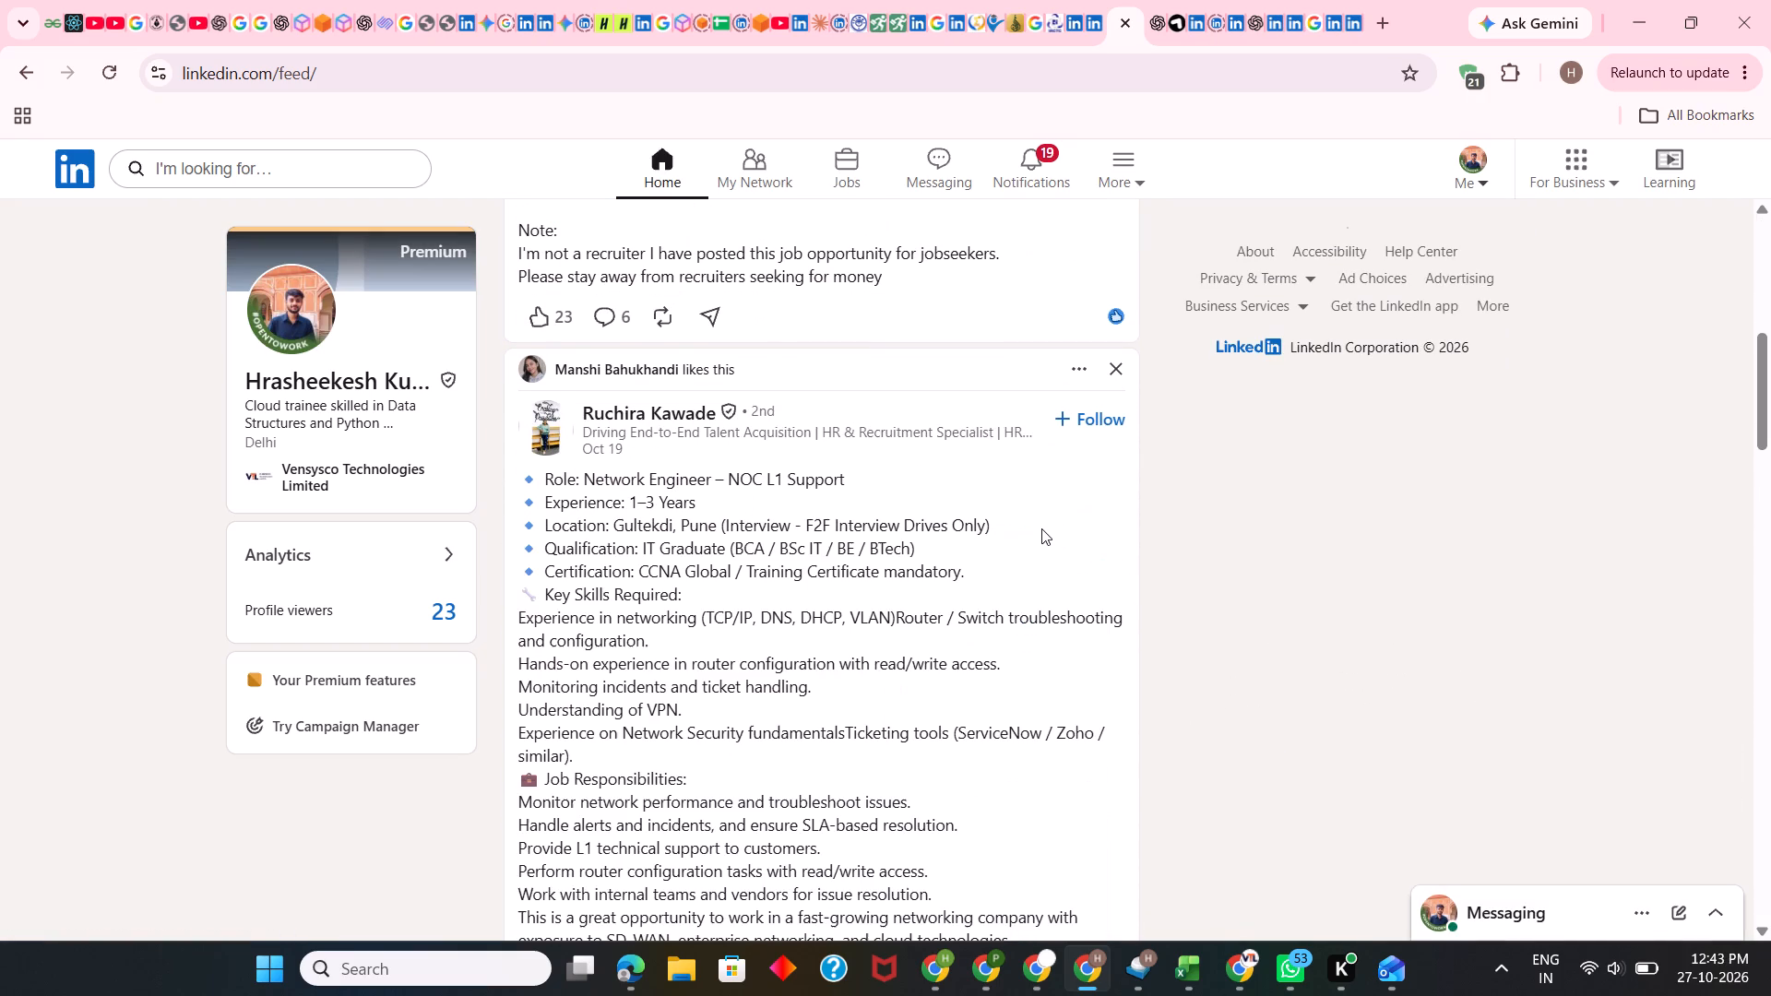
scroll(1041, 528, "down", 4)
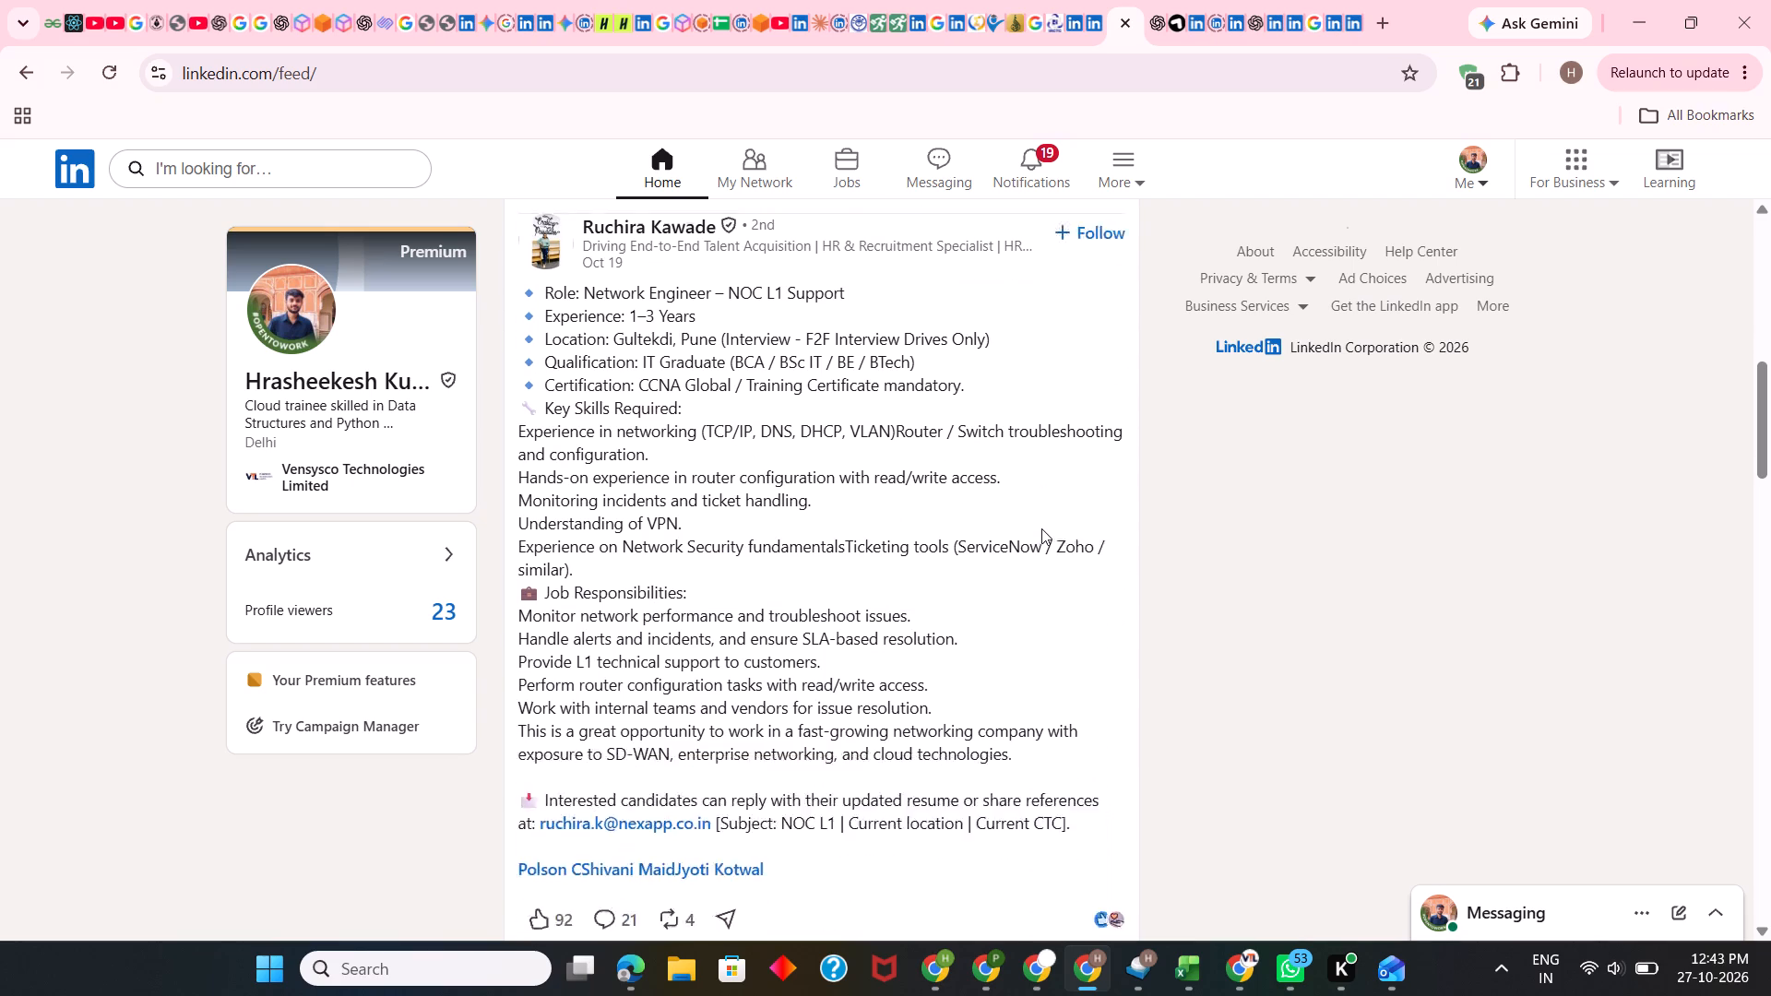
scroll(1041, 528, "down", 3)
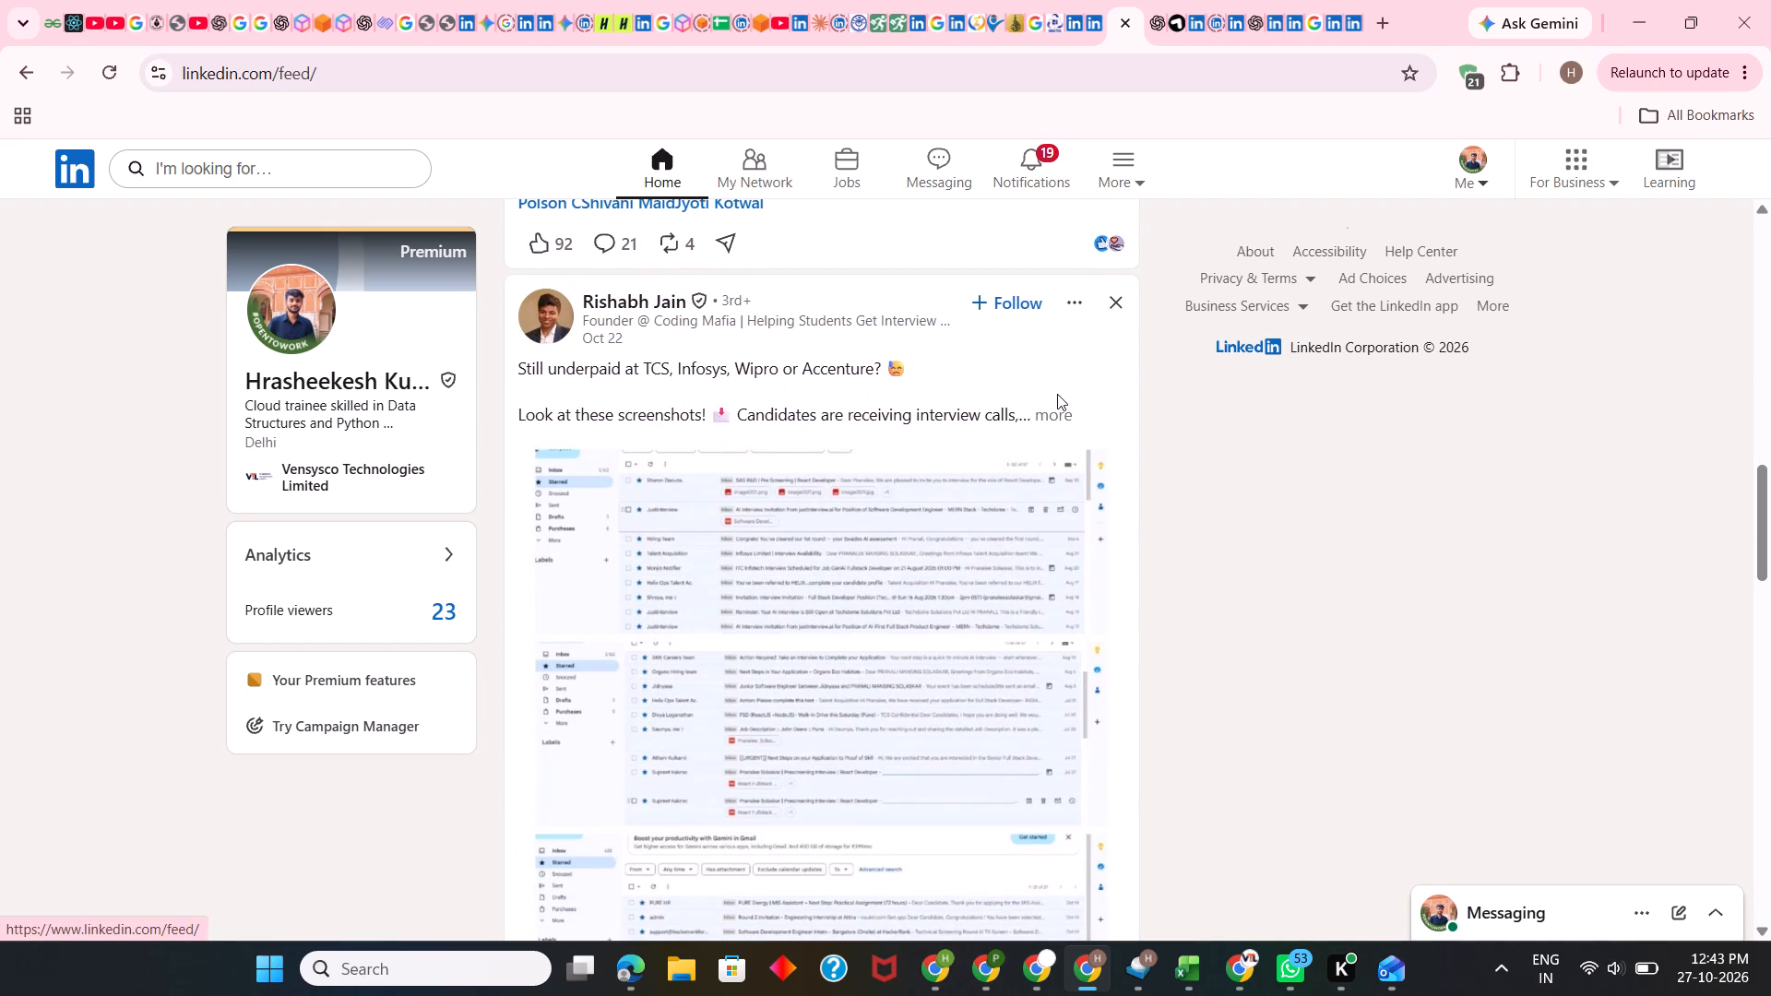
Read the full feed posts about being underpaid at TCS, Infosys, Wipro or Accenture and about timesheet and invoice tracking.
left_click(1052, 412)
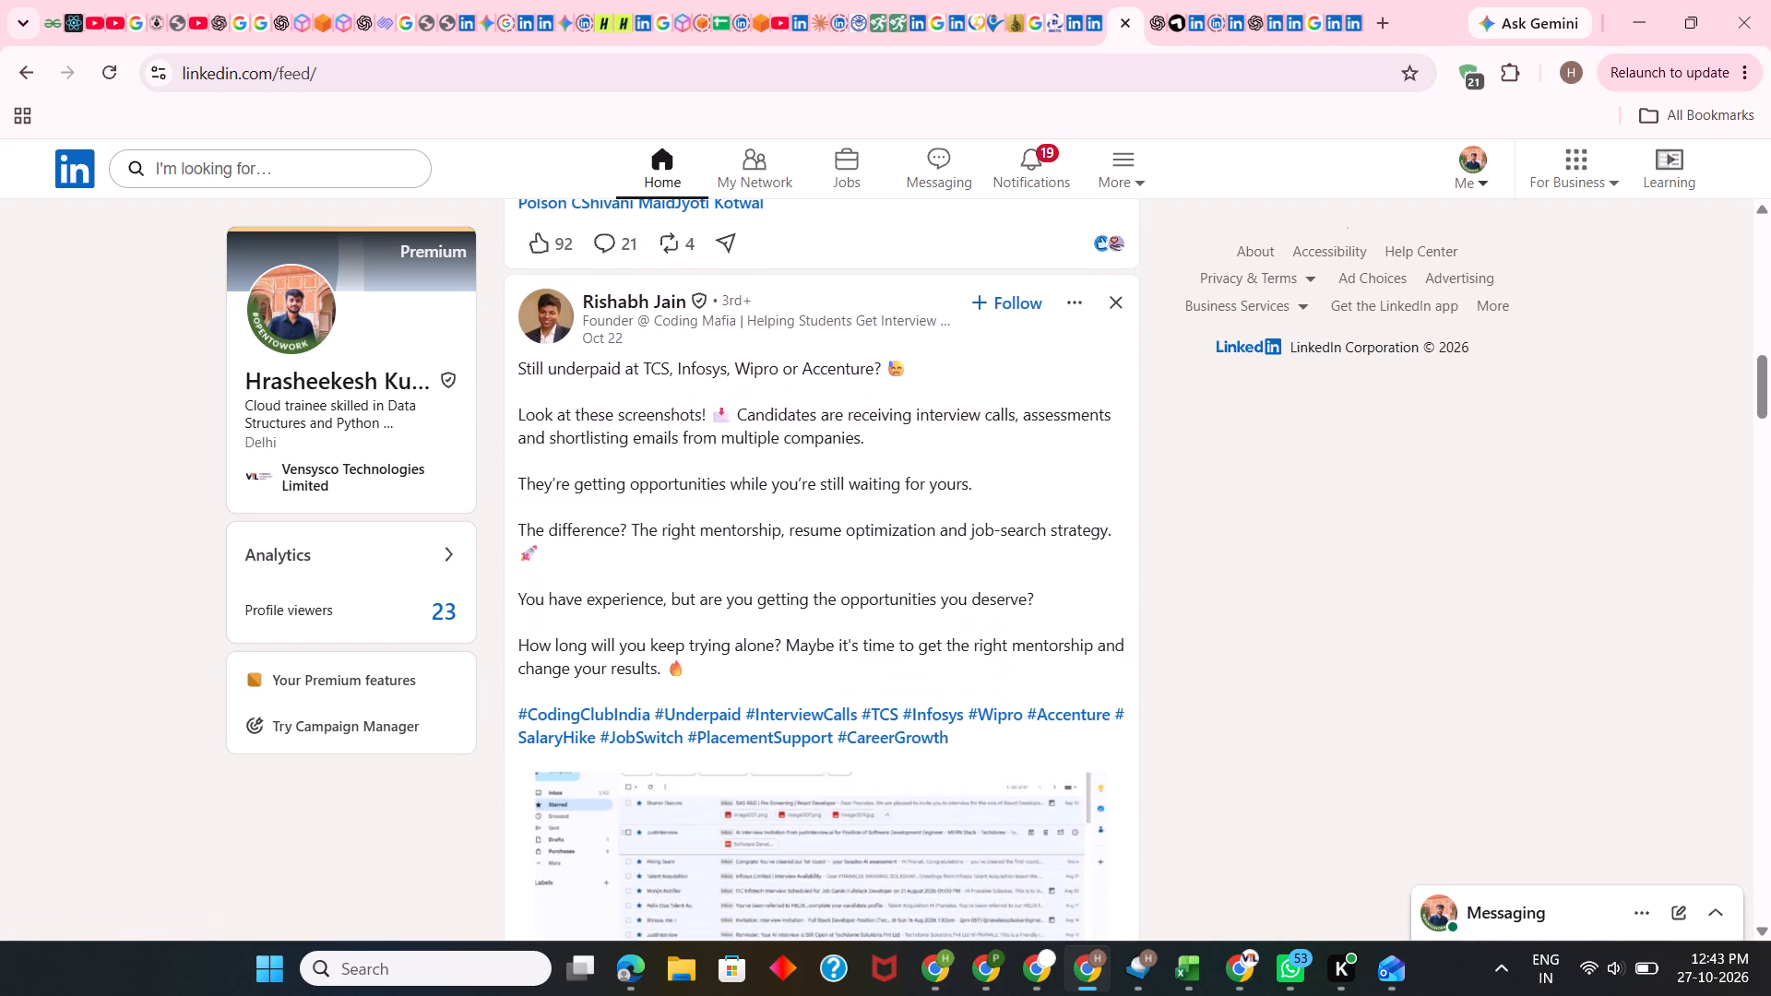
scroll(1052, 412, "down", 2)
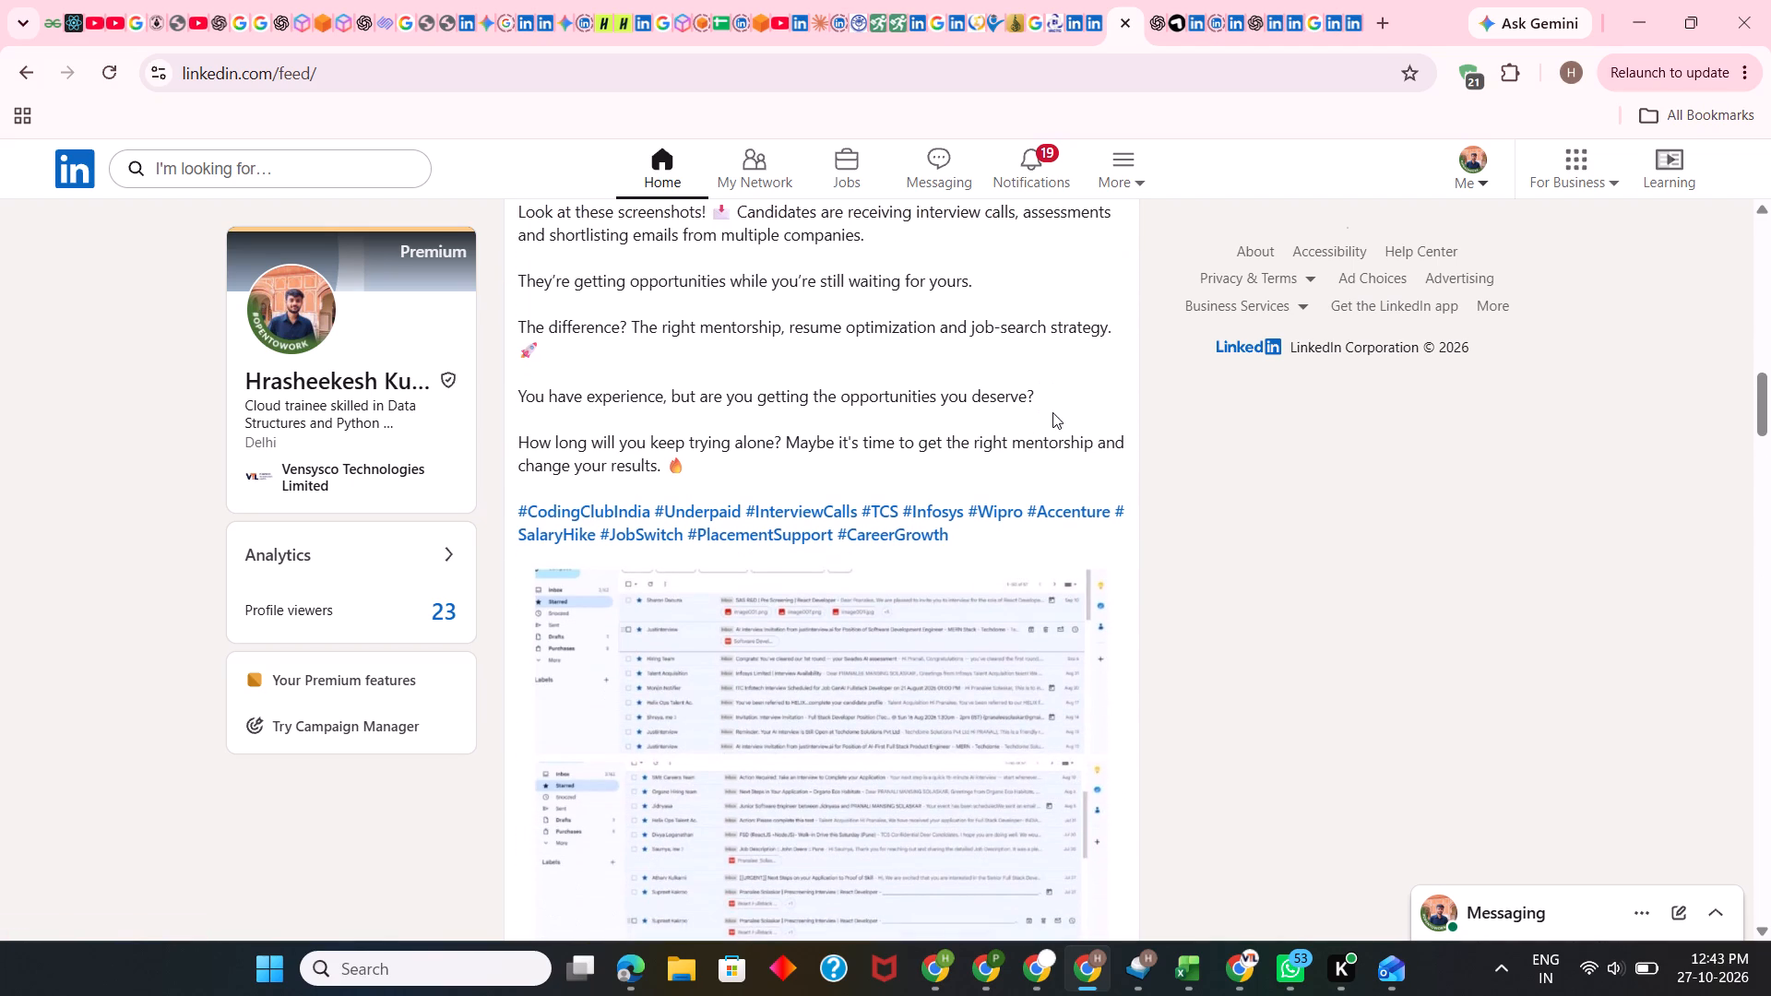
scroll(1052, 412, "down", 4)
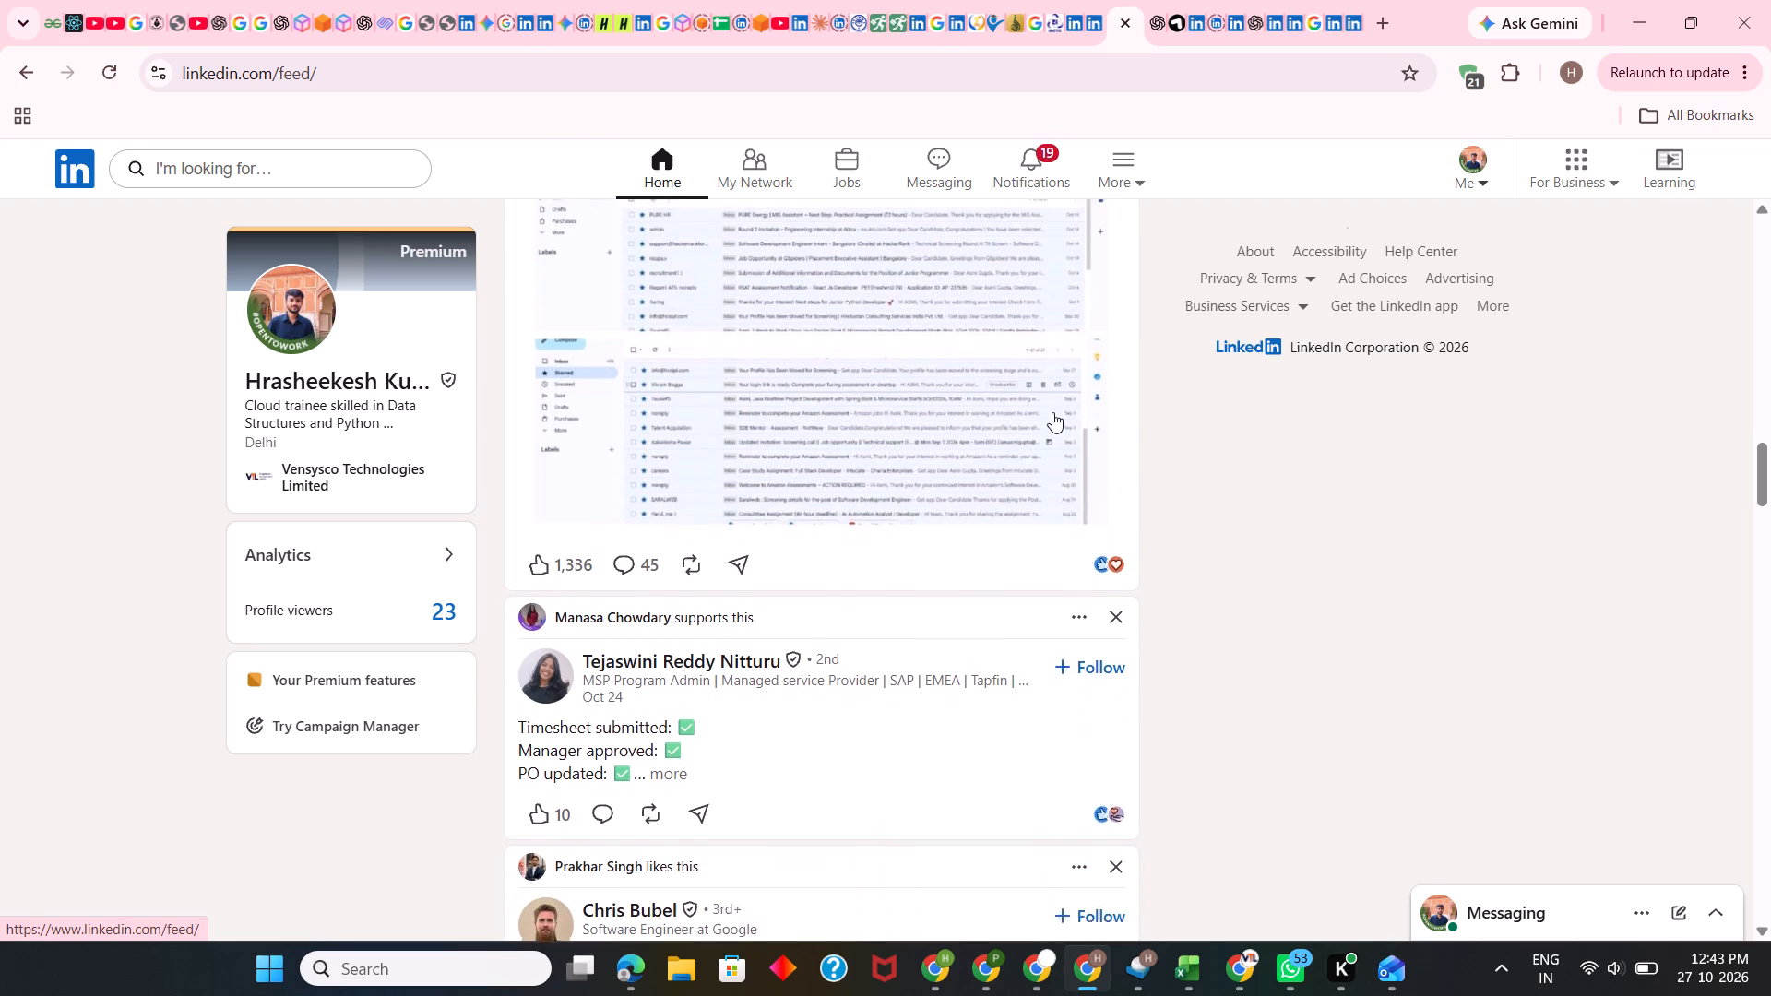
scroll(1052, 412, "down", 1)
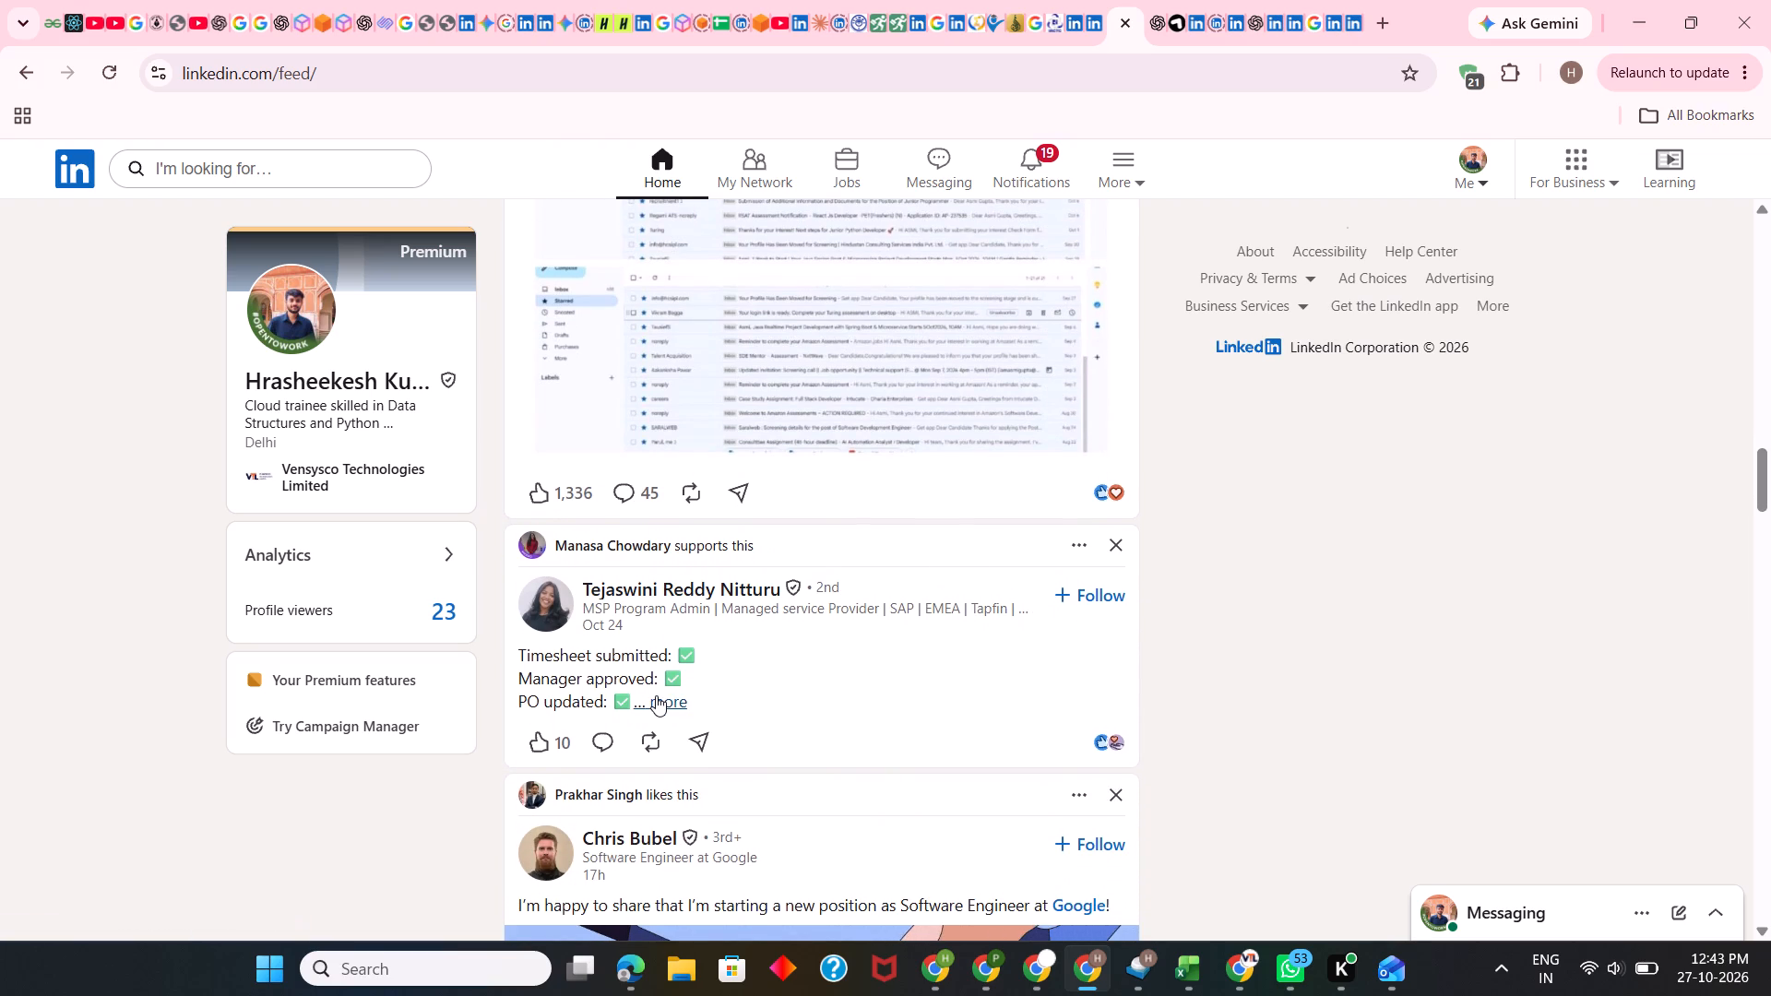
left_click(656, 695)
scroll(656, 695, "down", 1)
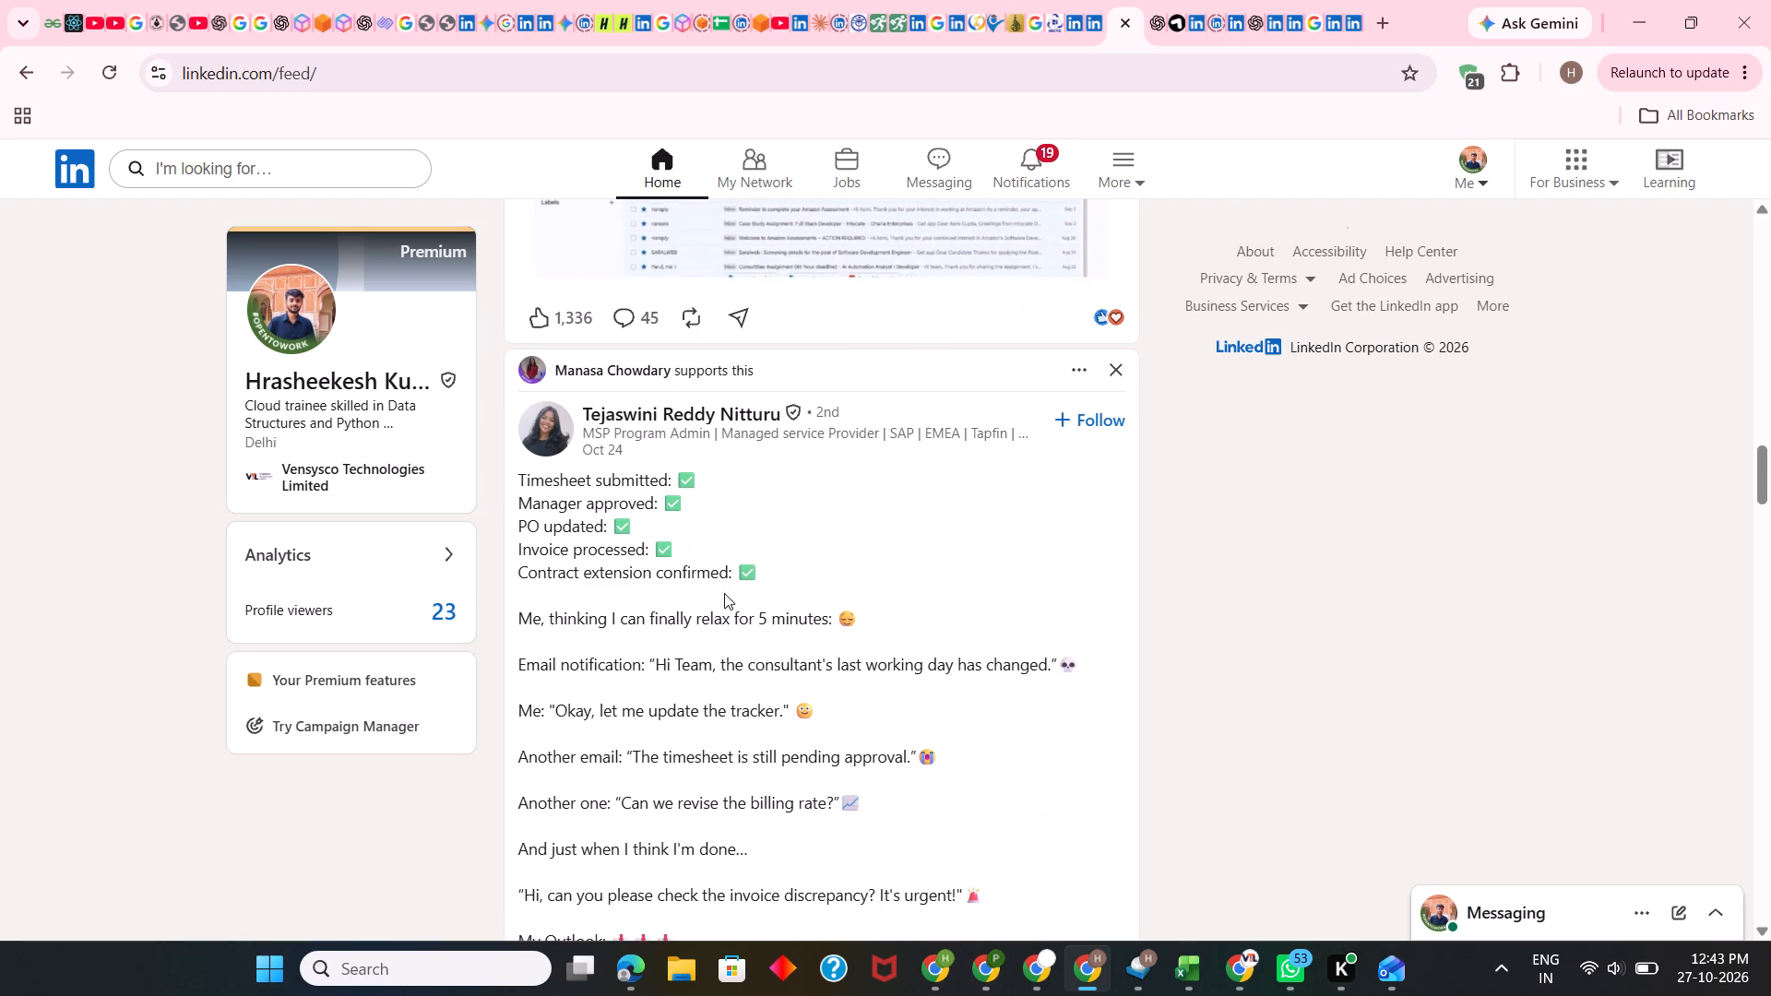
scroll(724, 593, "down", 1)
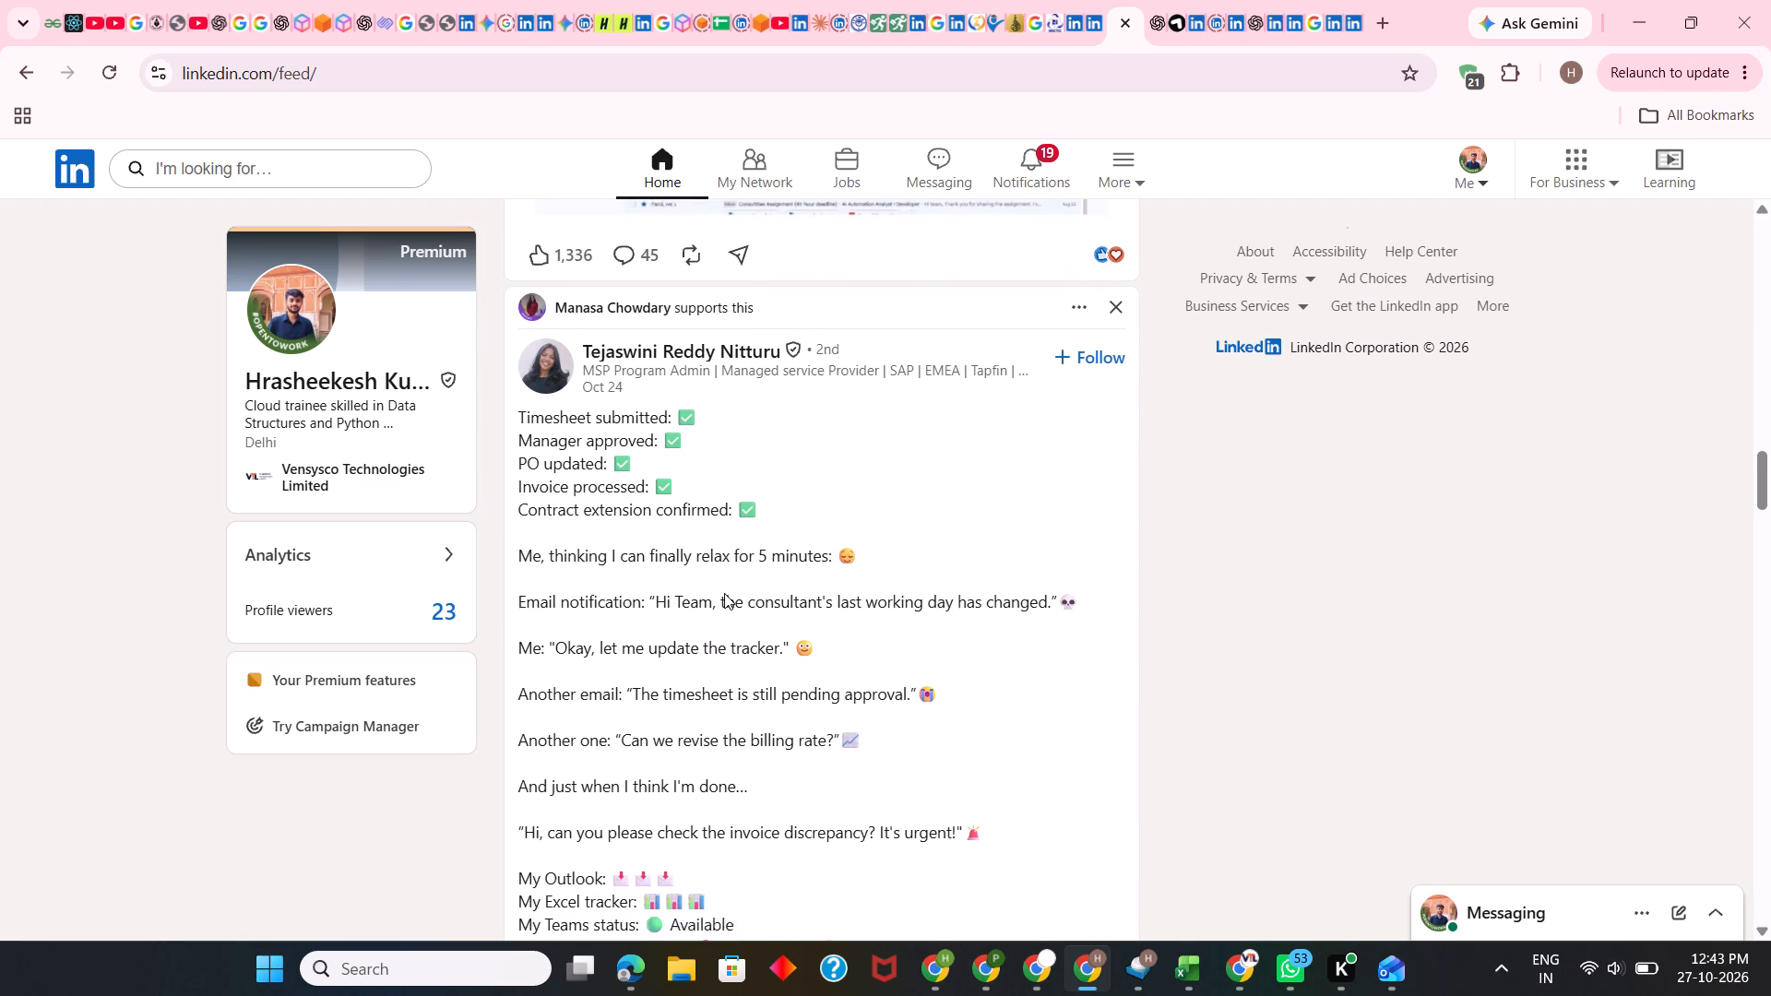
scroll(724, 593, "down", 1)
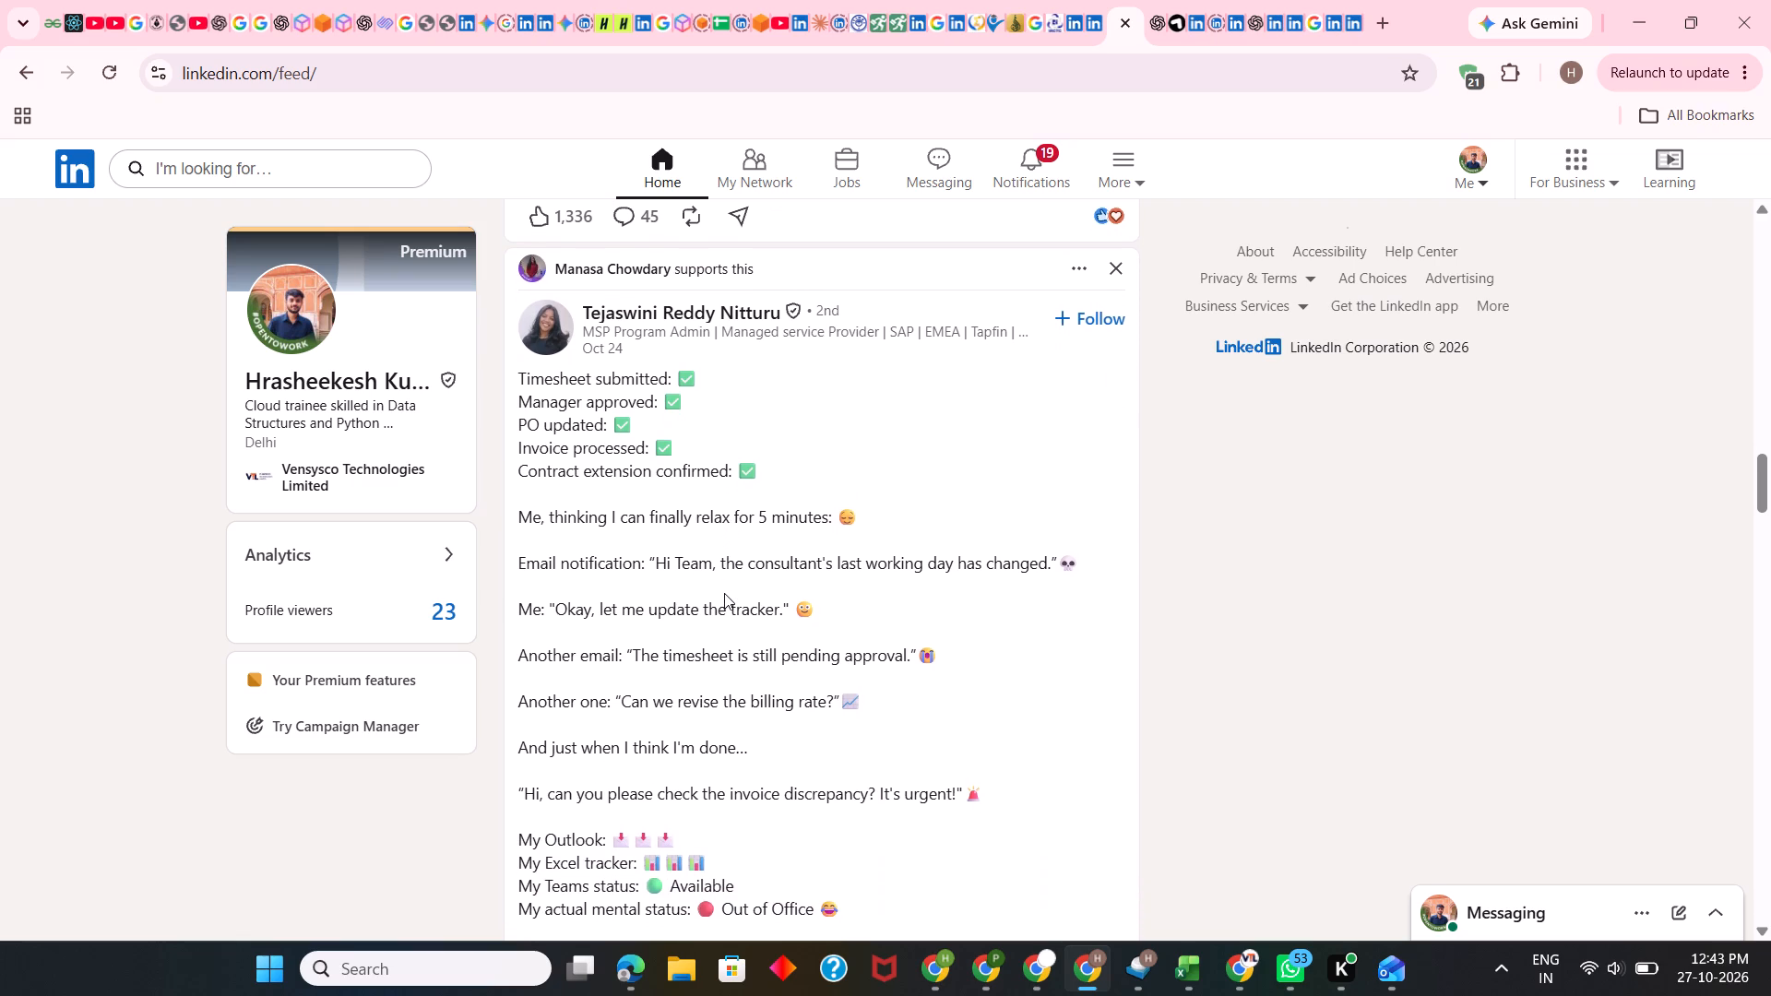
Read the MSP Program Admin's feed post about timesheets, billing rates and invoice discrepancies, from the email notification line to its closing remarks.
left_click_drag(720, 563, 819, 552)
left_click_drag(819, 552, 979, 614)
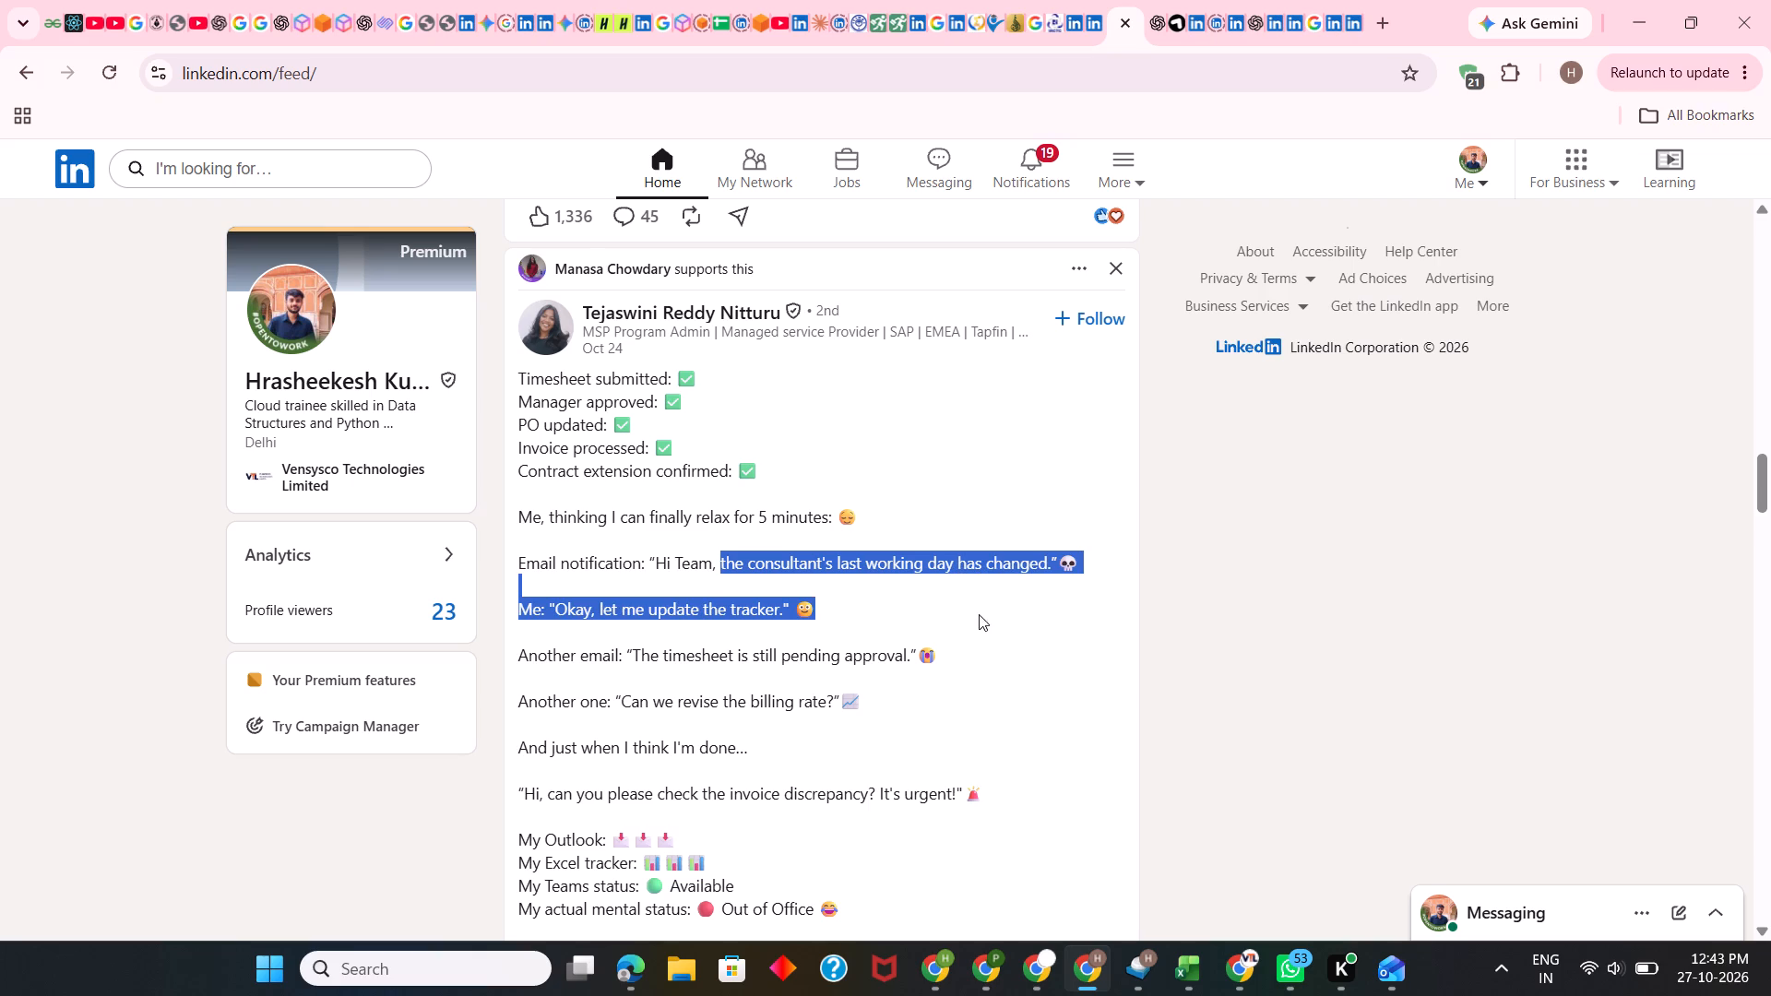
left_click_drag(979, 614, 955, 631)
left_click_drag(955, 631, 857, 717)
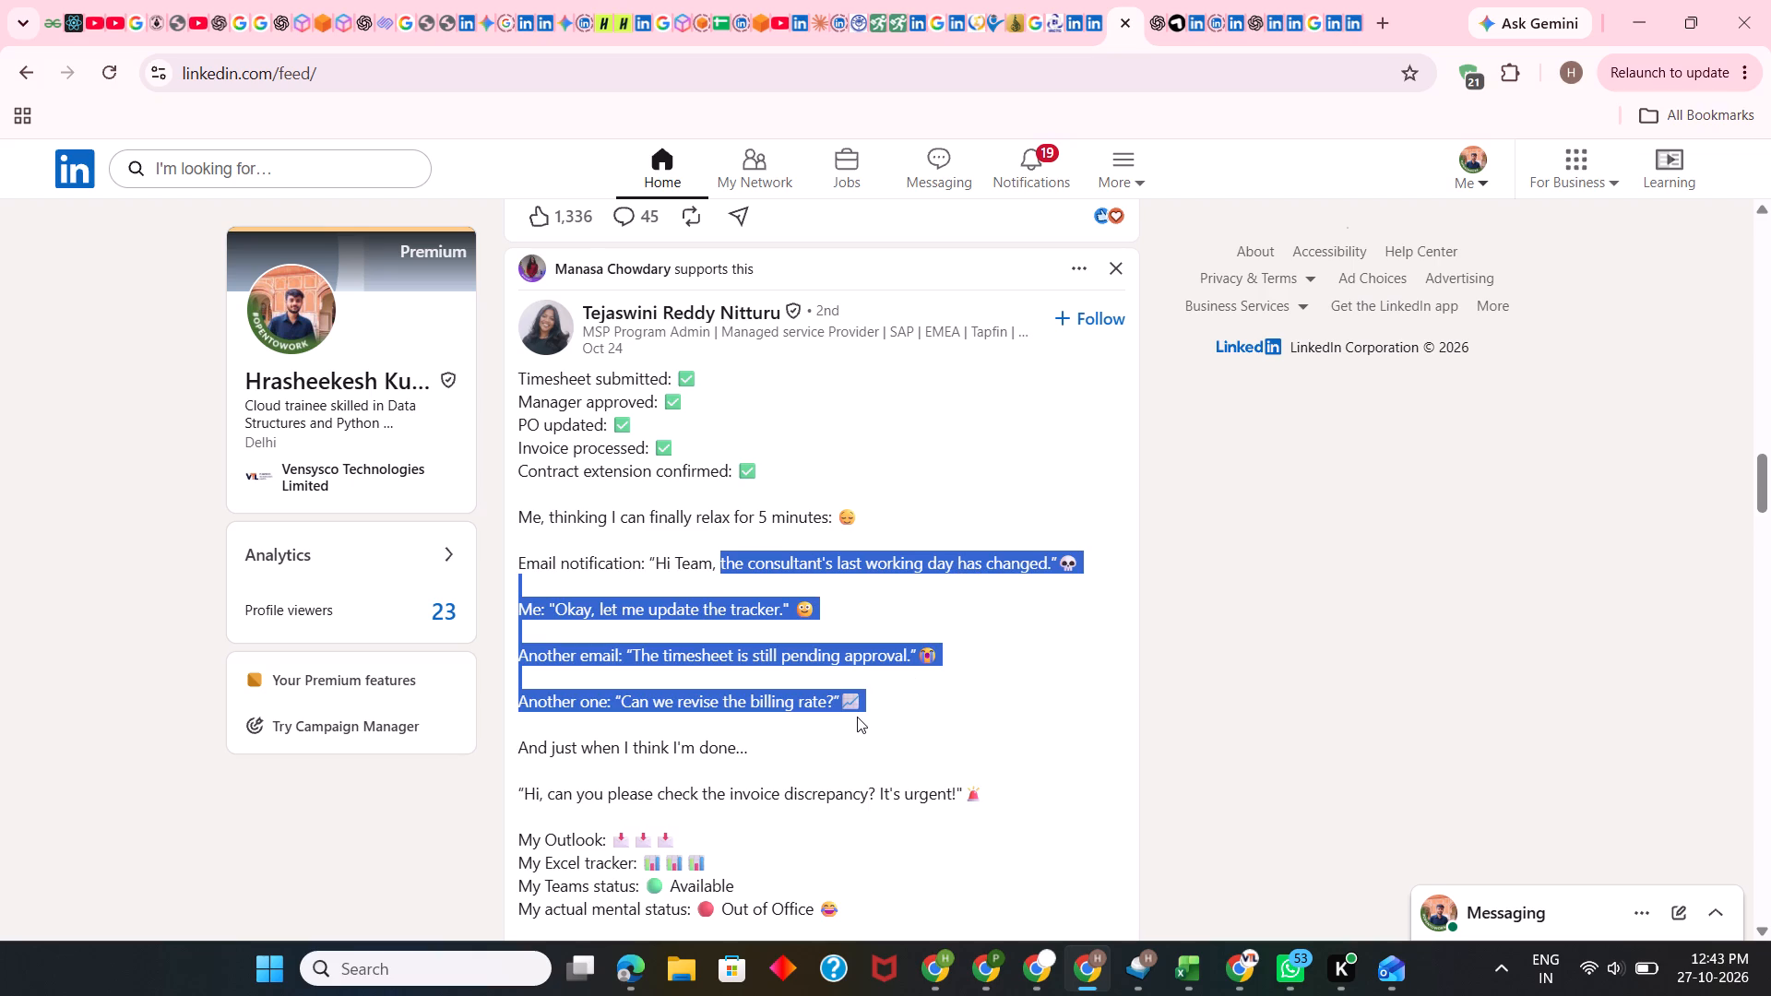
left_click_drag(857, 717, 870, 708)
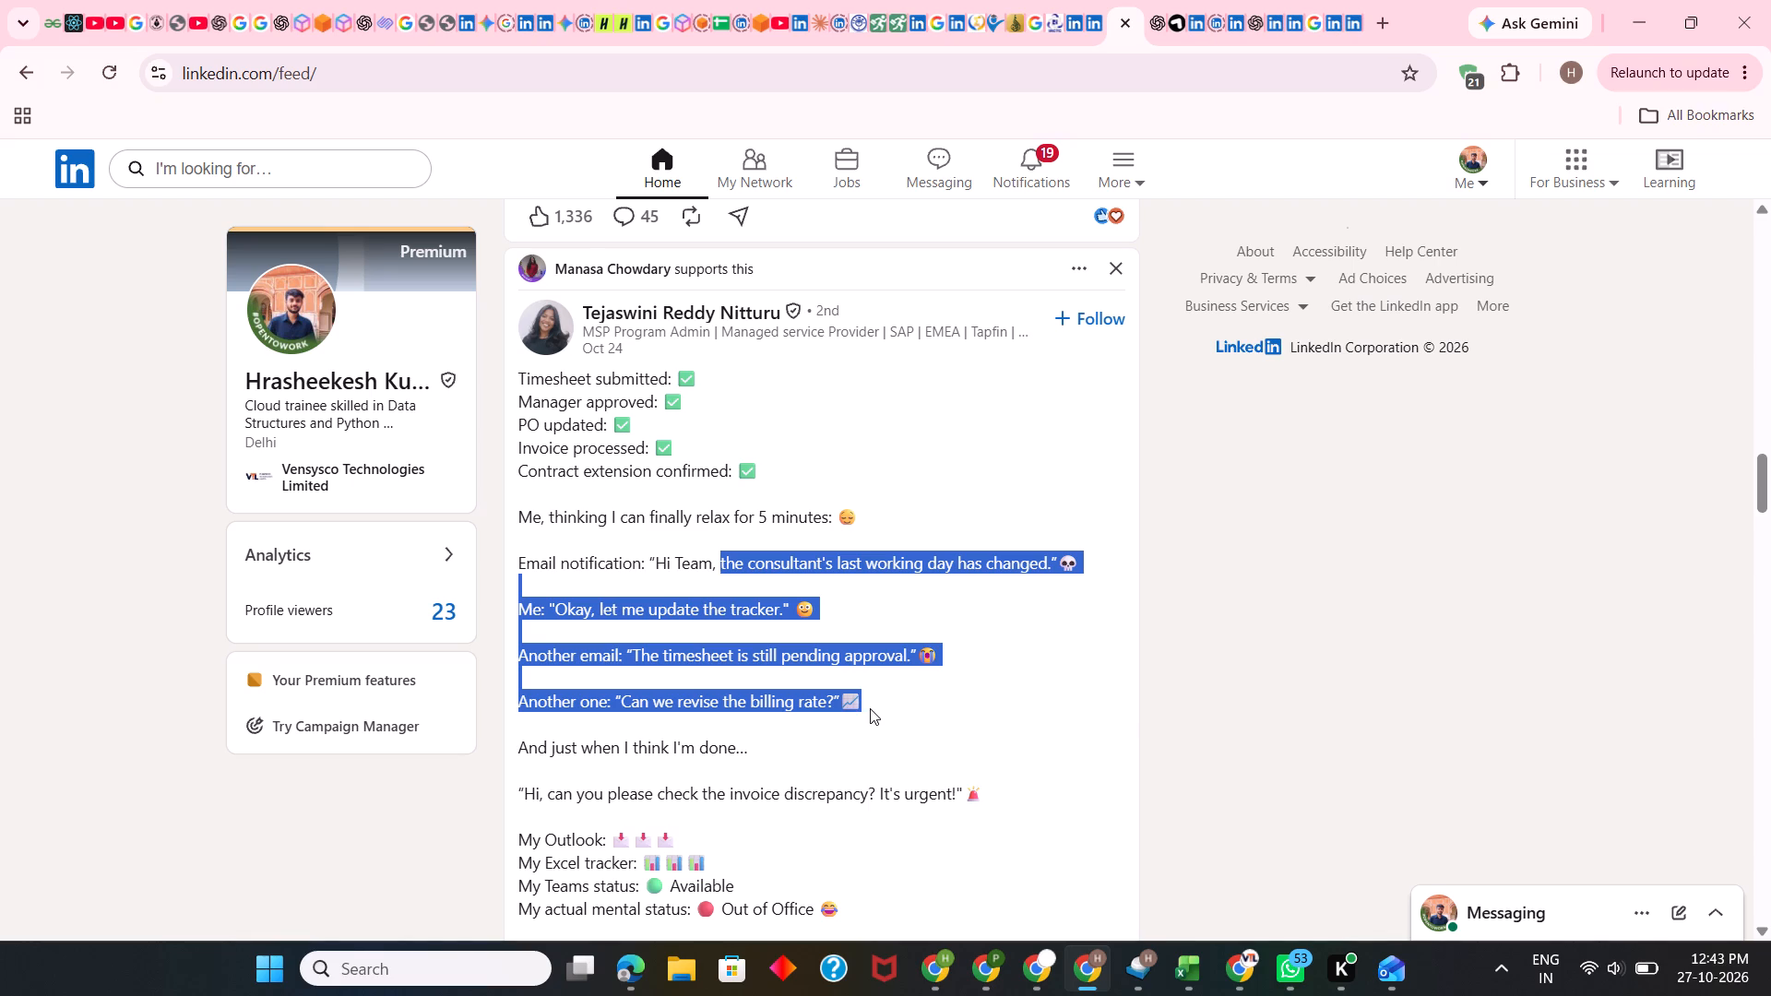
left_click_drag(870, 708, 881, 693)
left_click(881, 693)
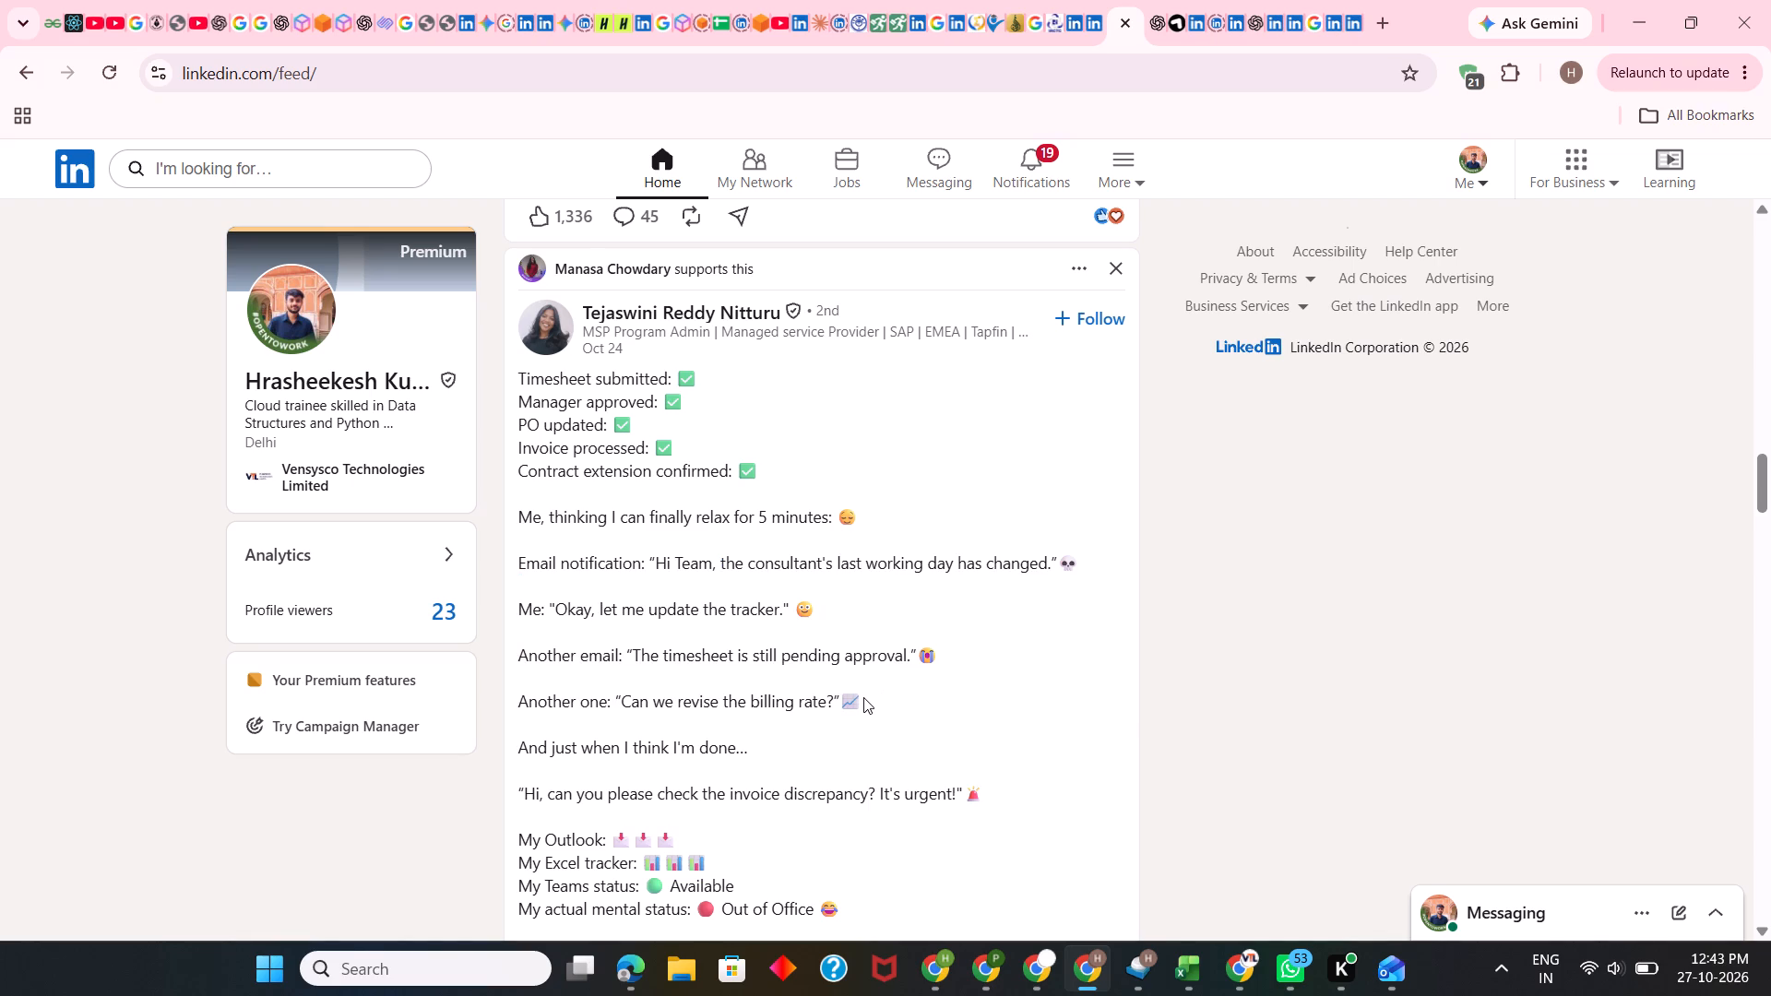
left_click_drag(859, 700, 885, 699)
left_click_drag(885, 699, 811, 761)
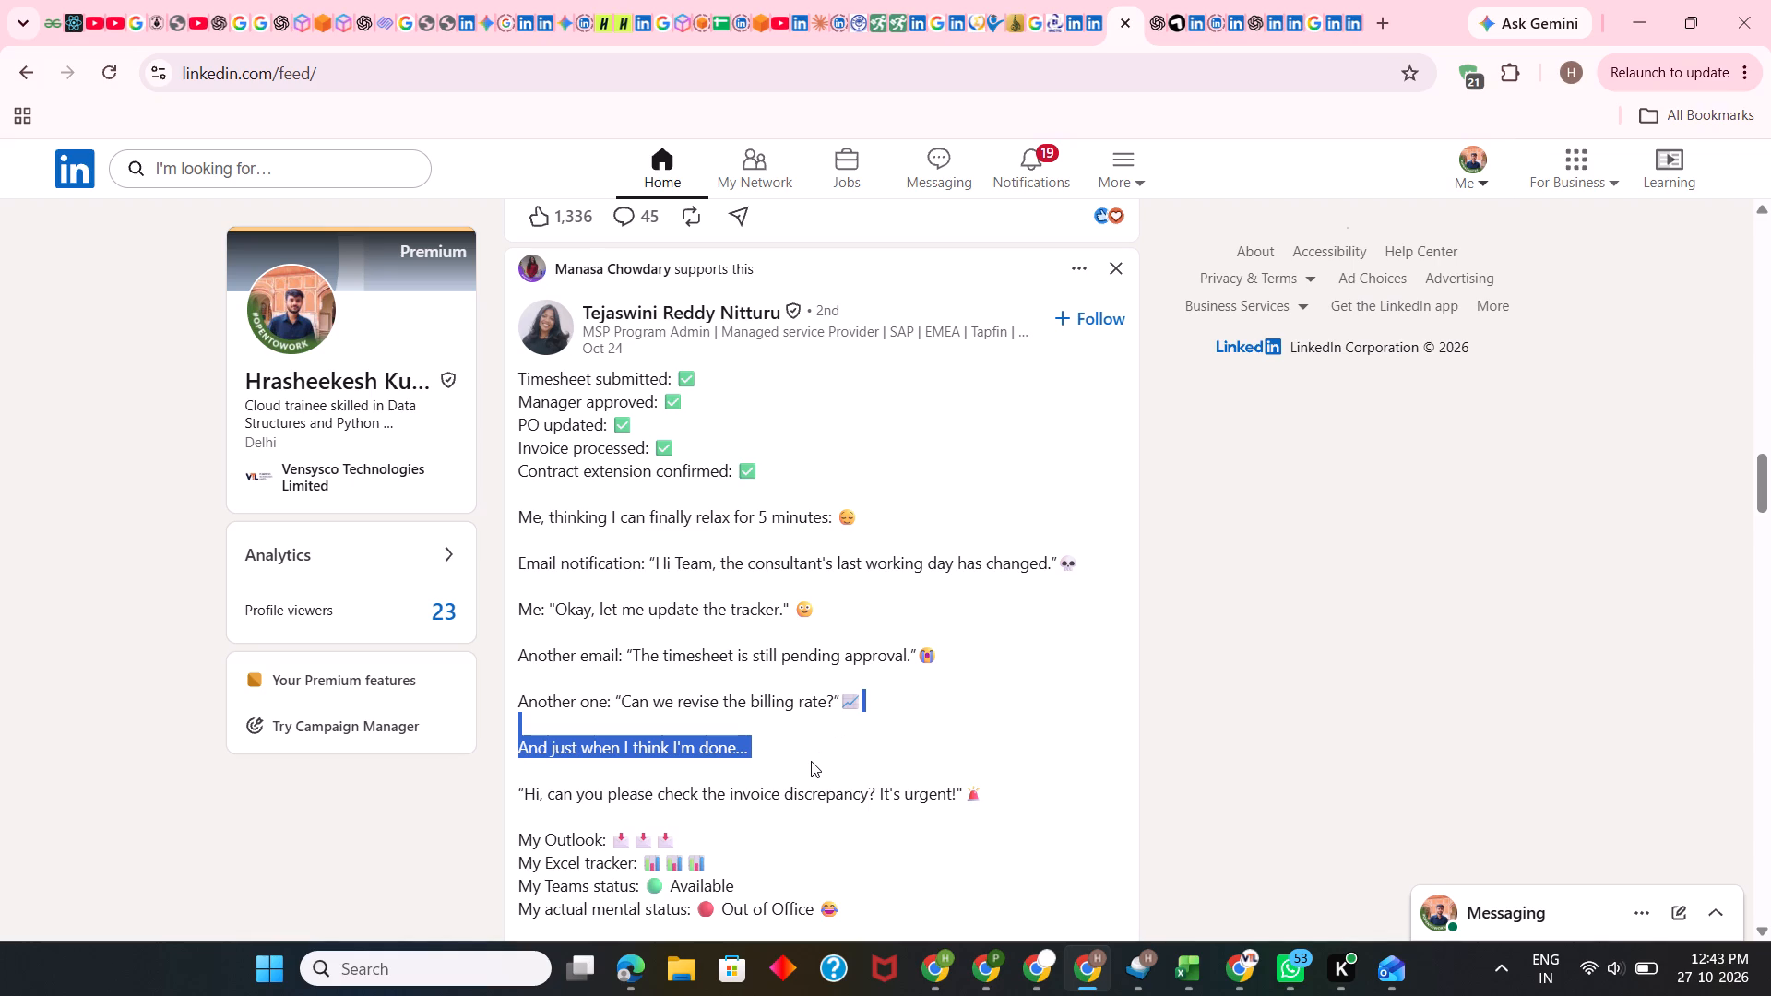
left_click_drag(811, 761, 811, 812)
scroll(811, 812, "down", 2)
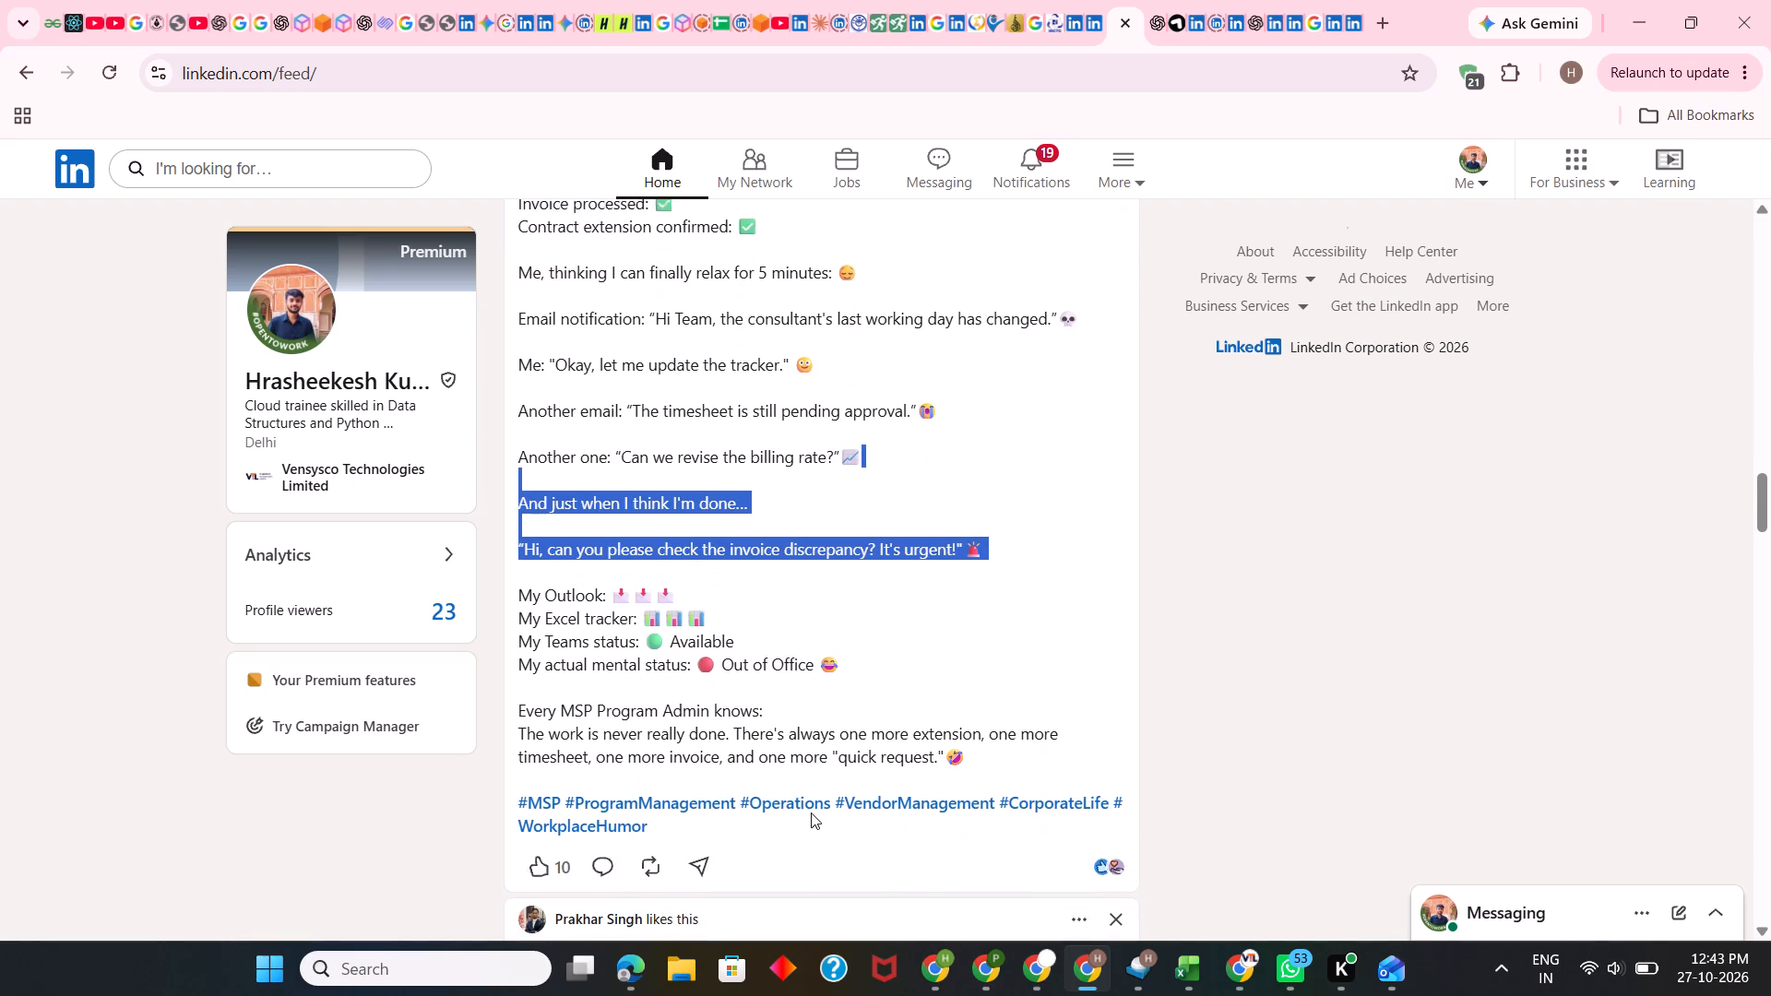
scroll(811, 812, "down", 1)
left_click_drag(814, 564, 901, 634)
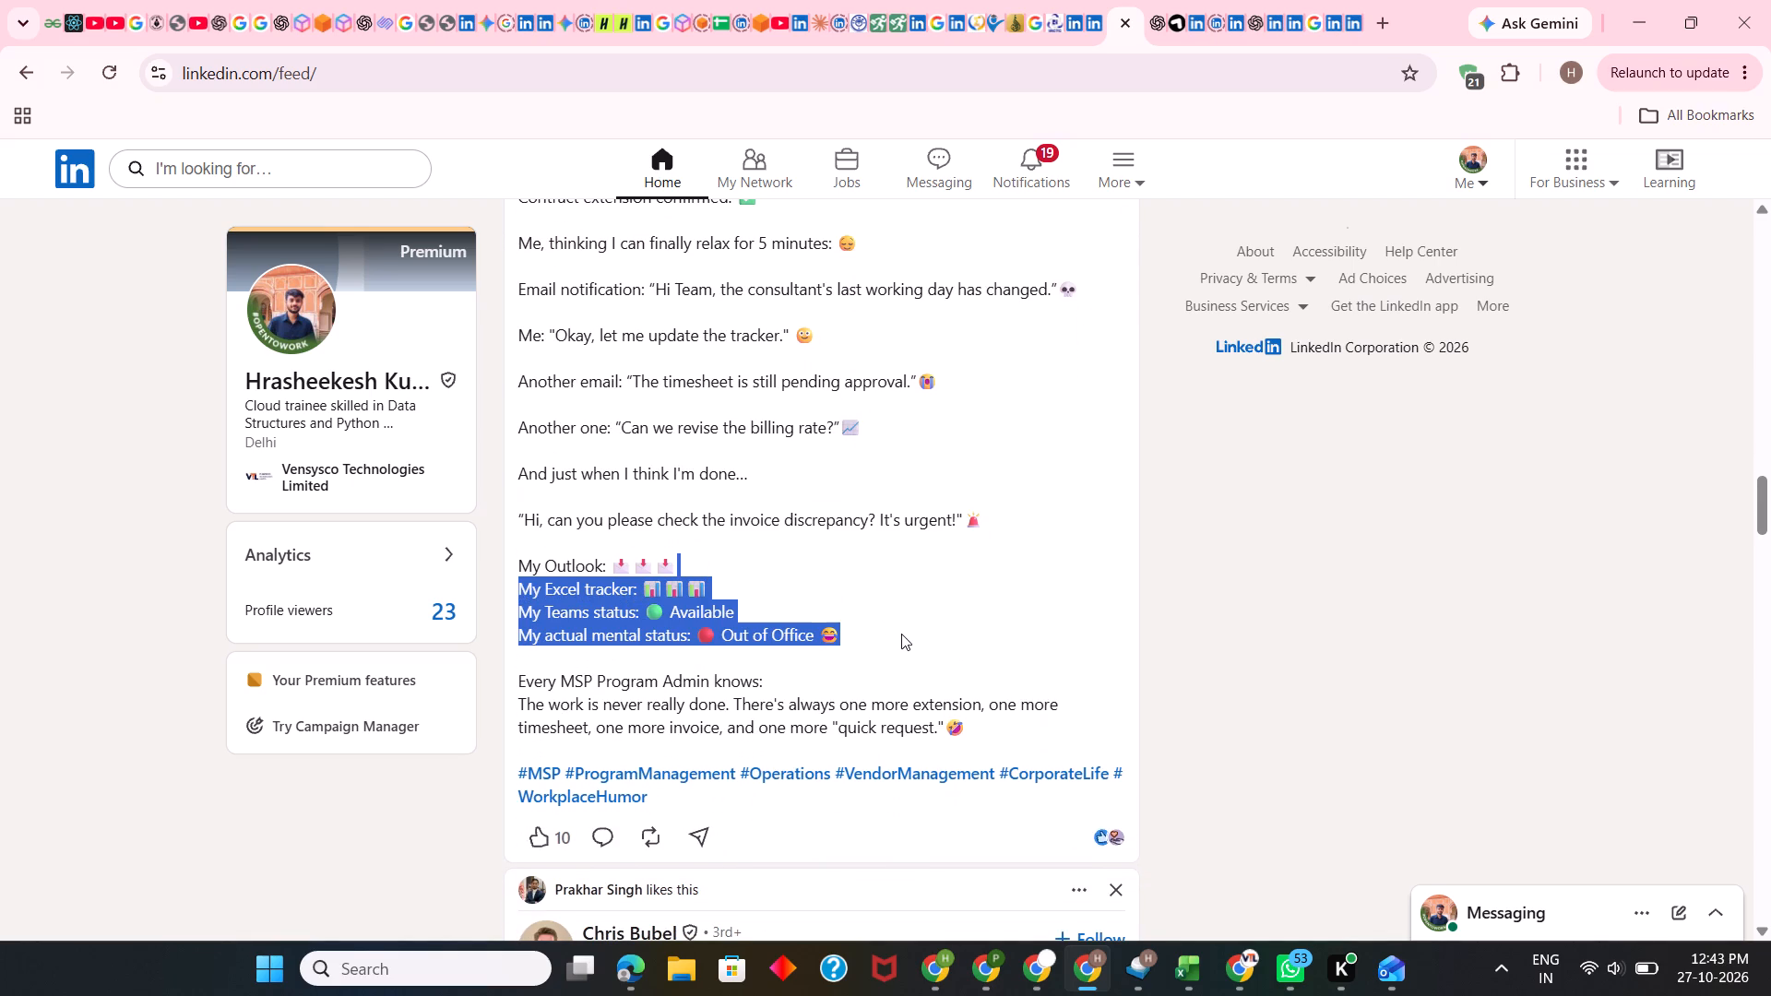
left_click_drag(901, 634, 902, 637)
left_click(902, 637)
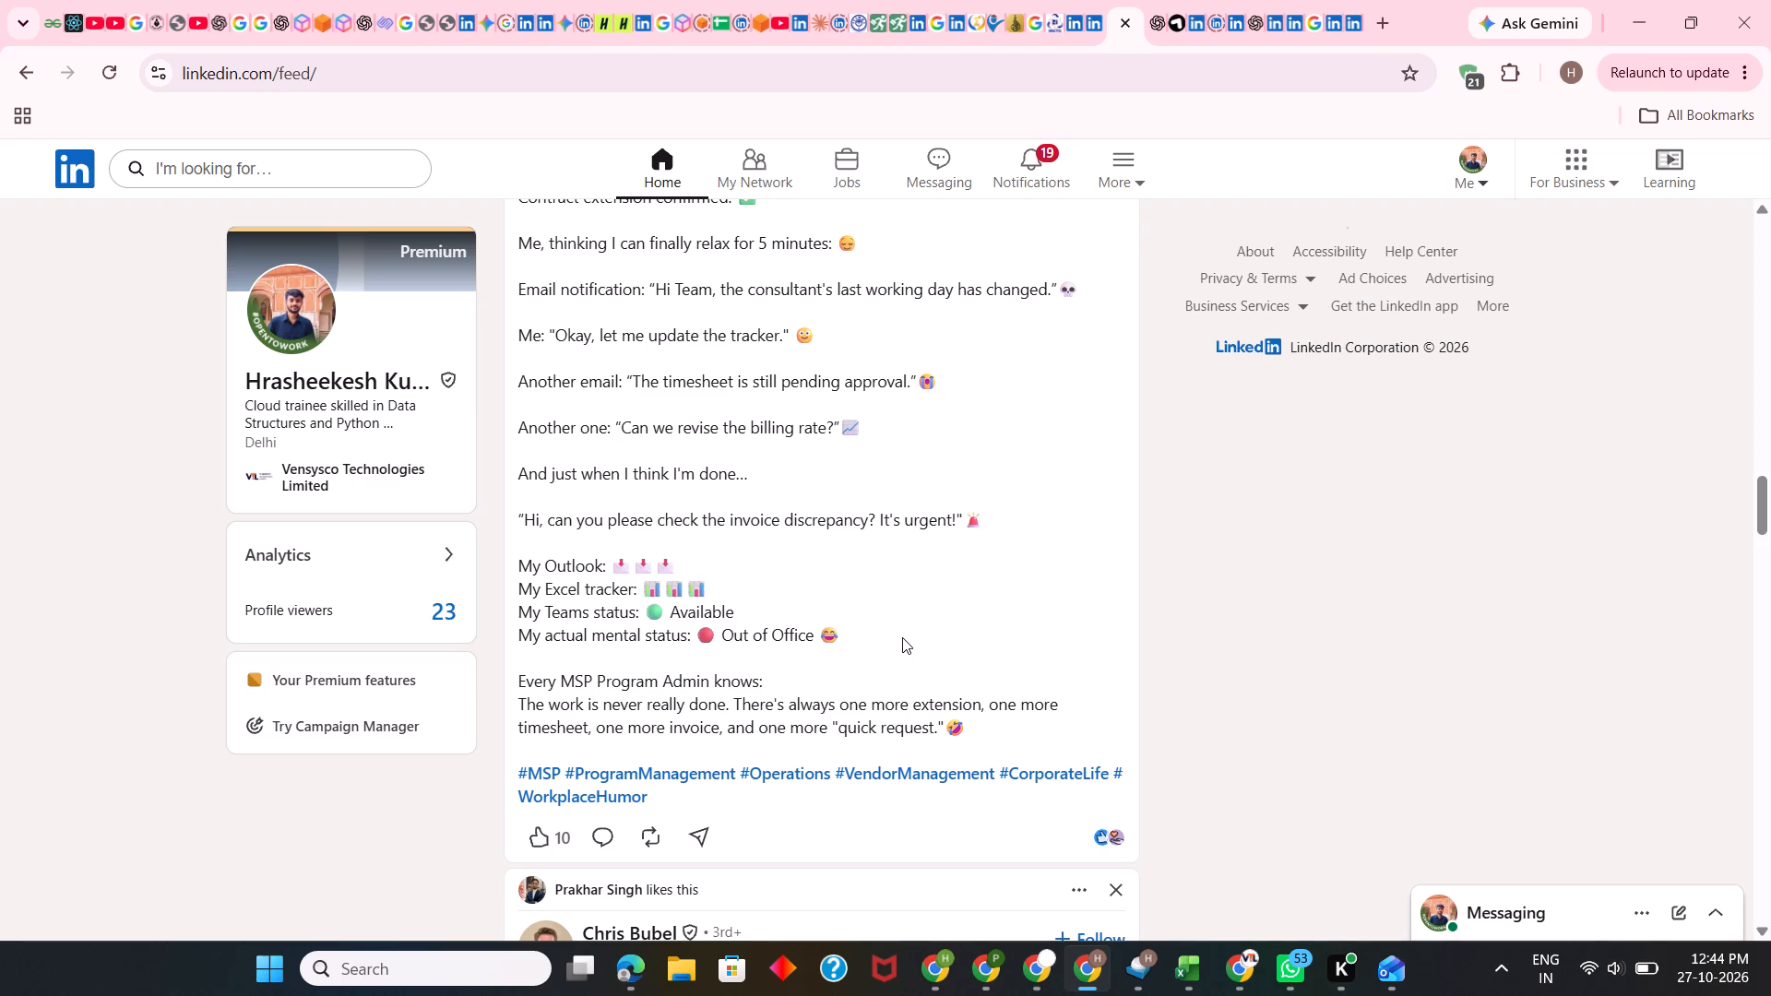
Browse the following feed items, from the new Software Engineer position at Google to the DevOps Engineer job opportunity at Techbanq.
scroll(902, 637, "down", 4)
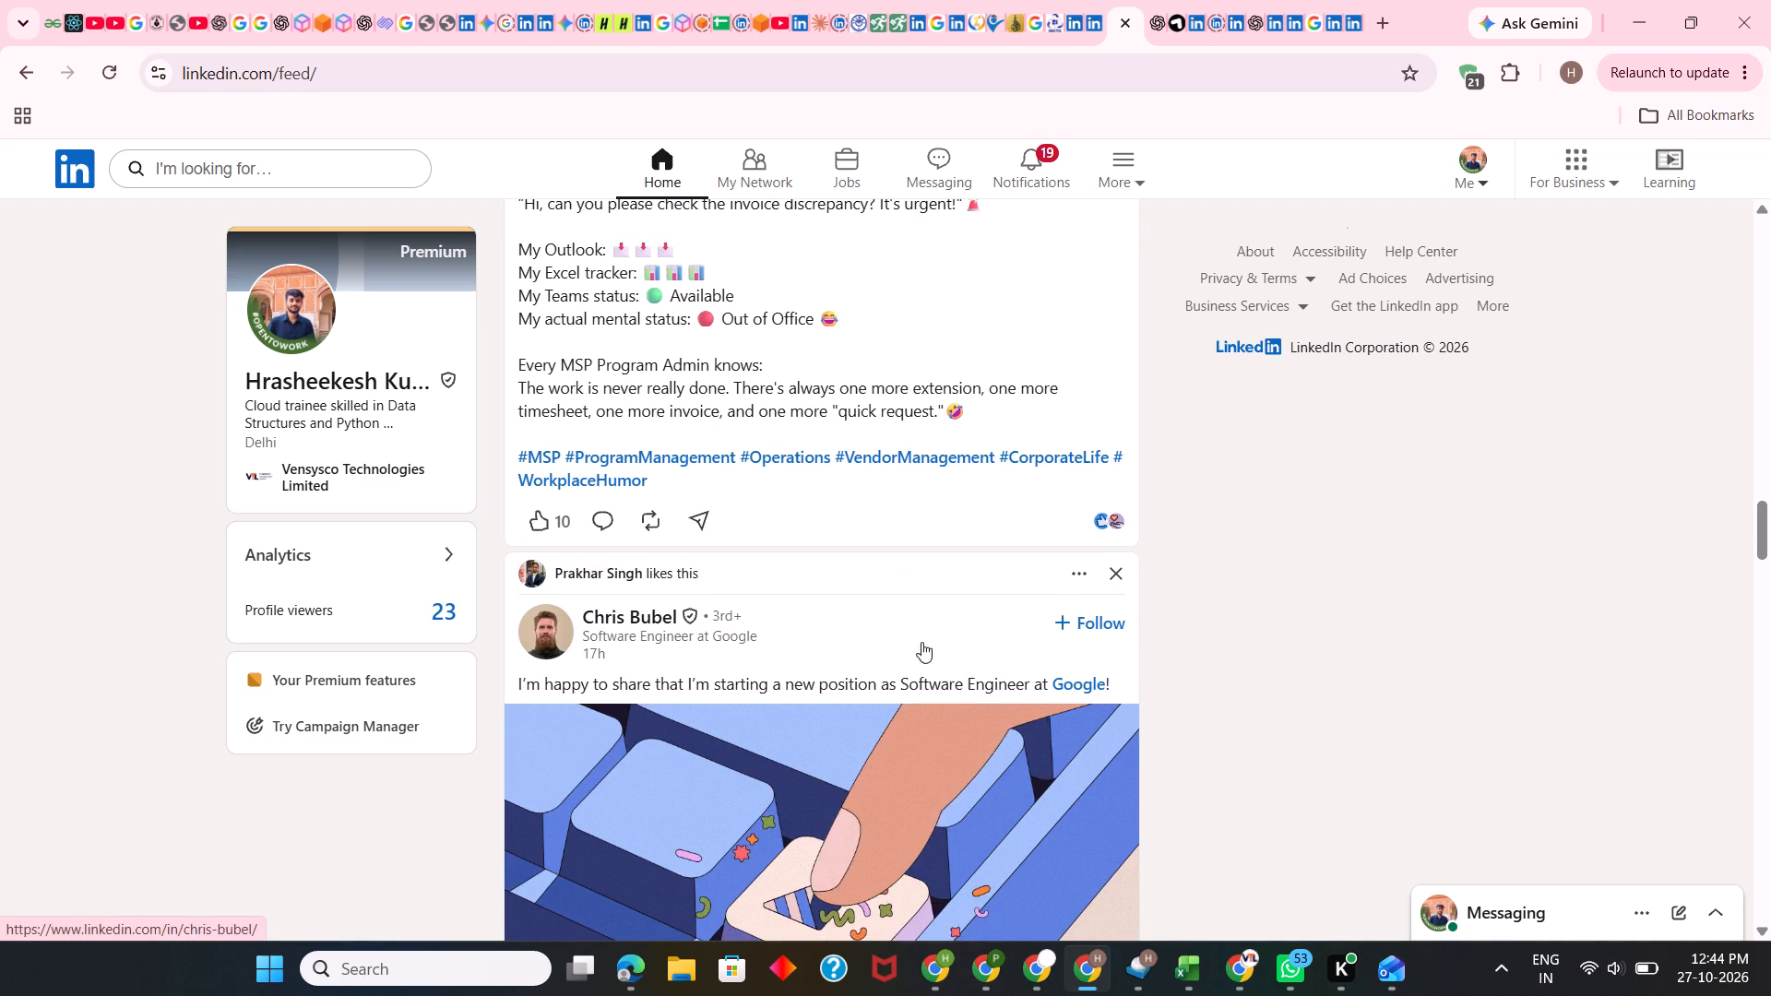
scroll(841, 638, "down", 3)
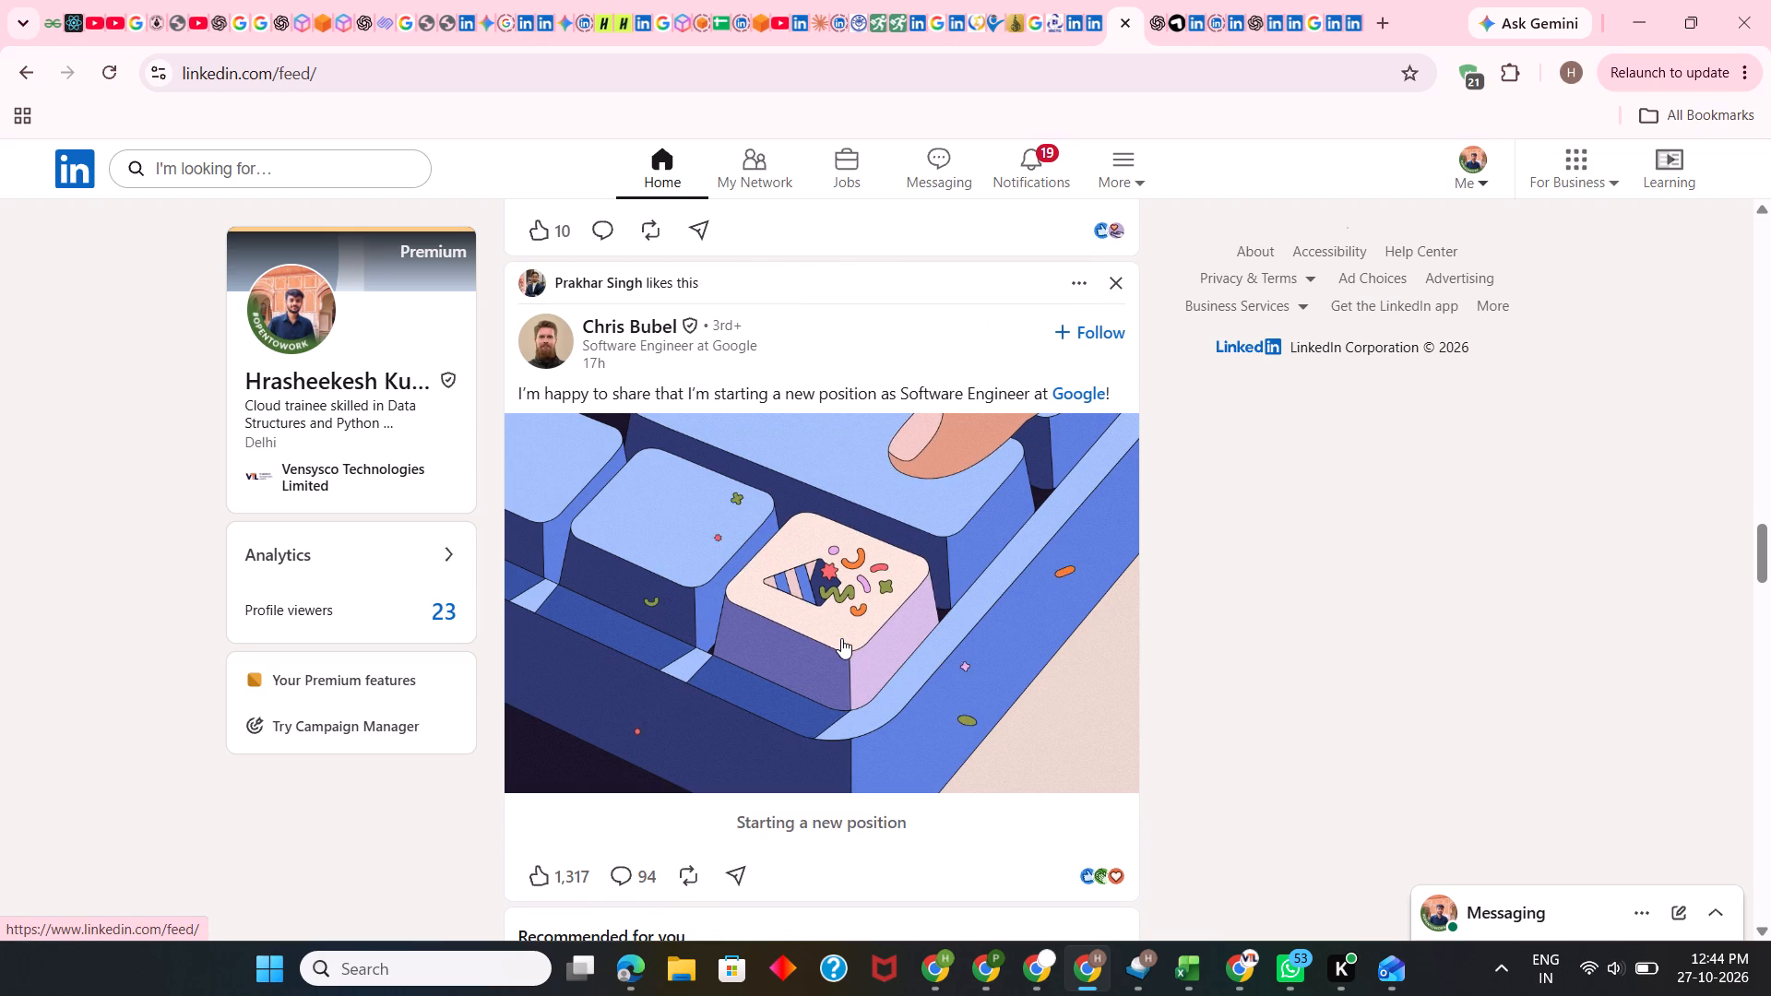
scroll(841, 638, "down", 1)
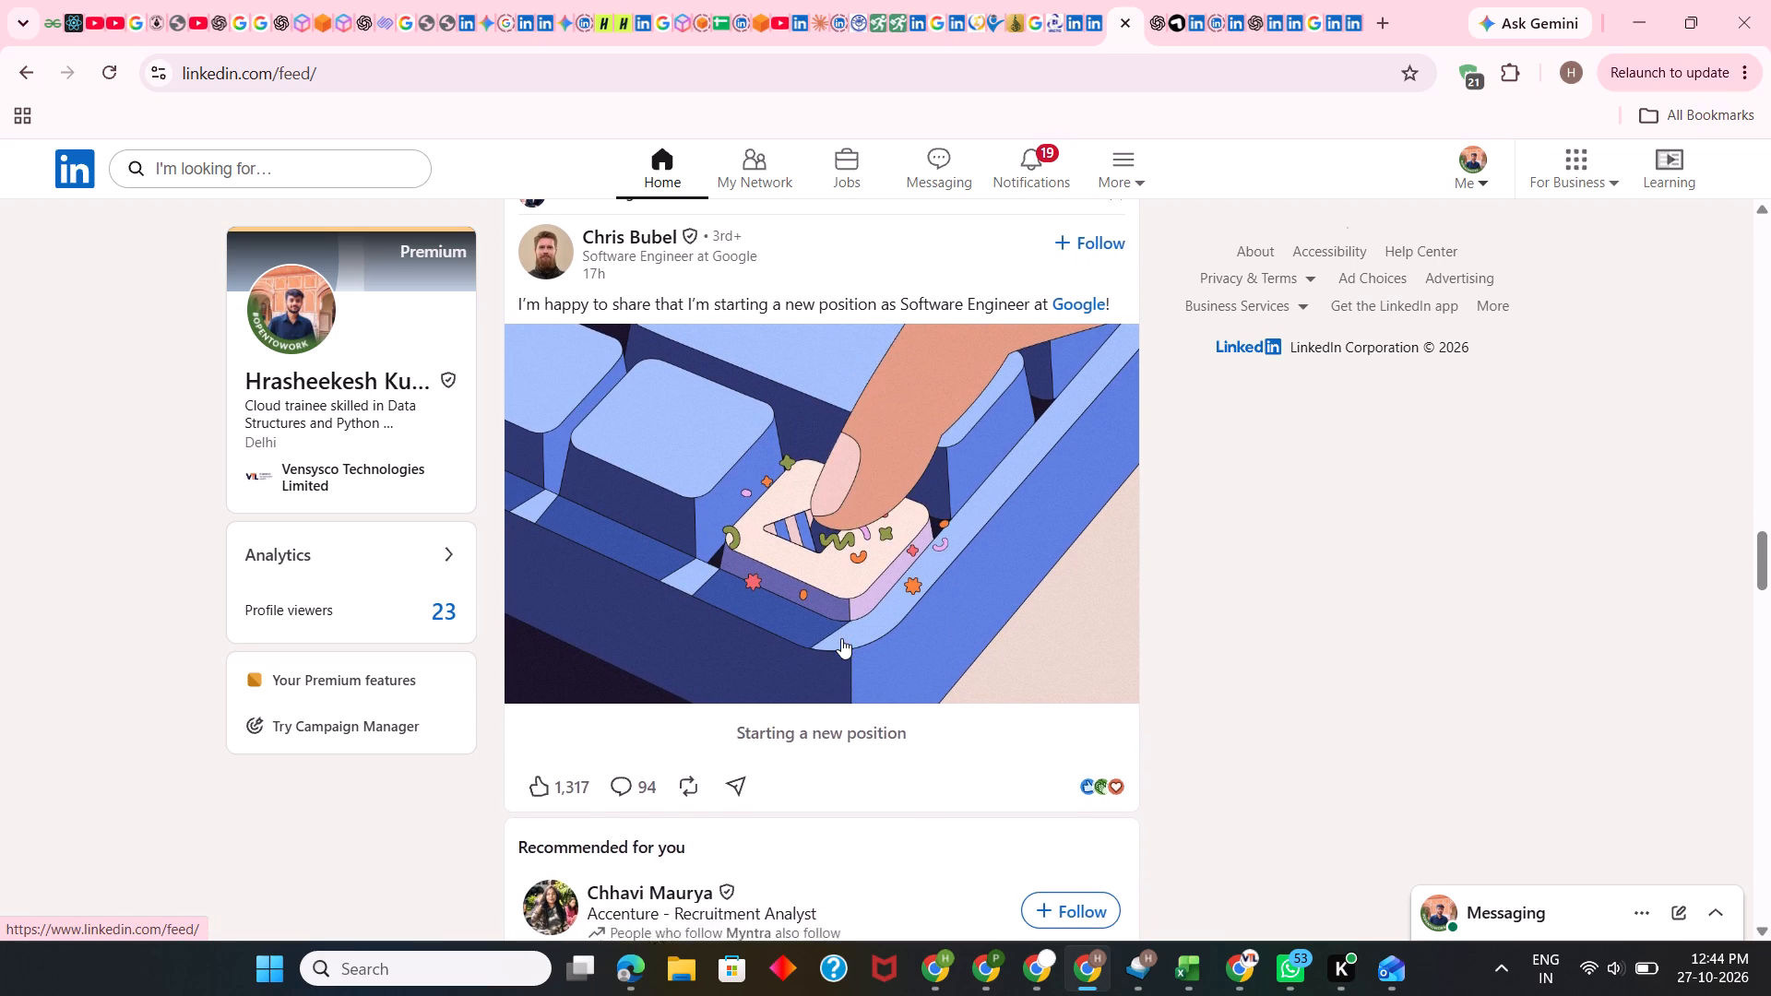
scroll(841, 638, "down", 4)
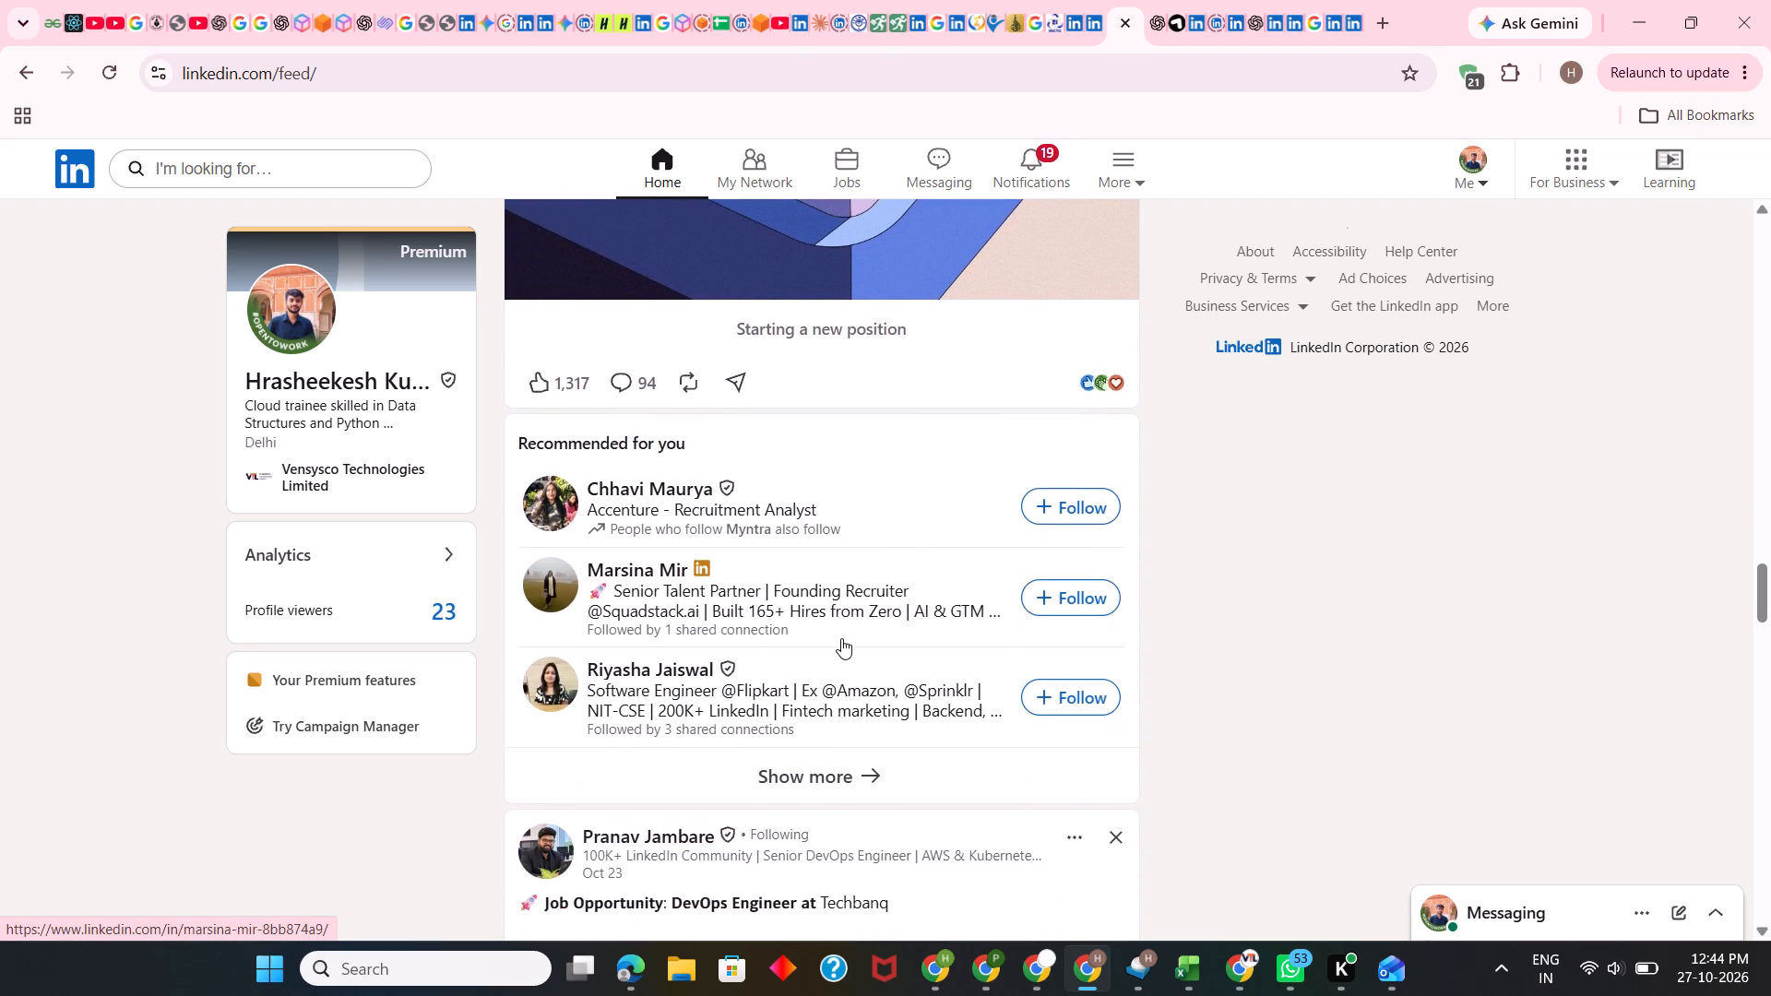
scroll(841, 638, "down", 1)
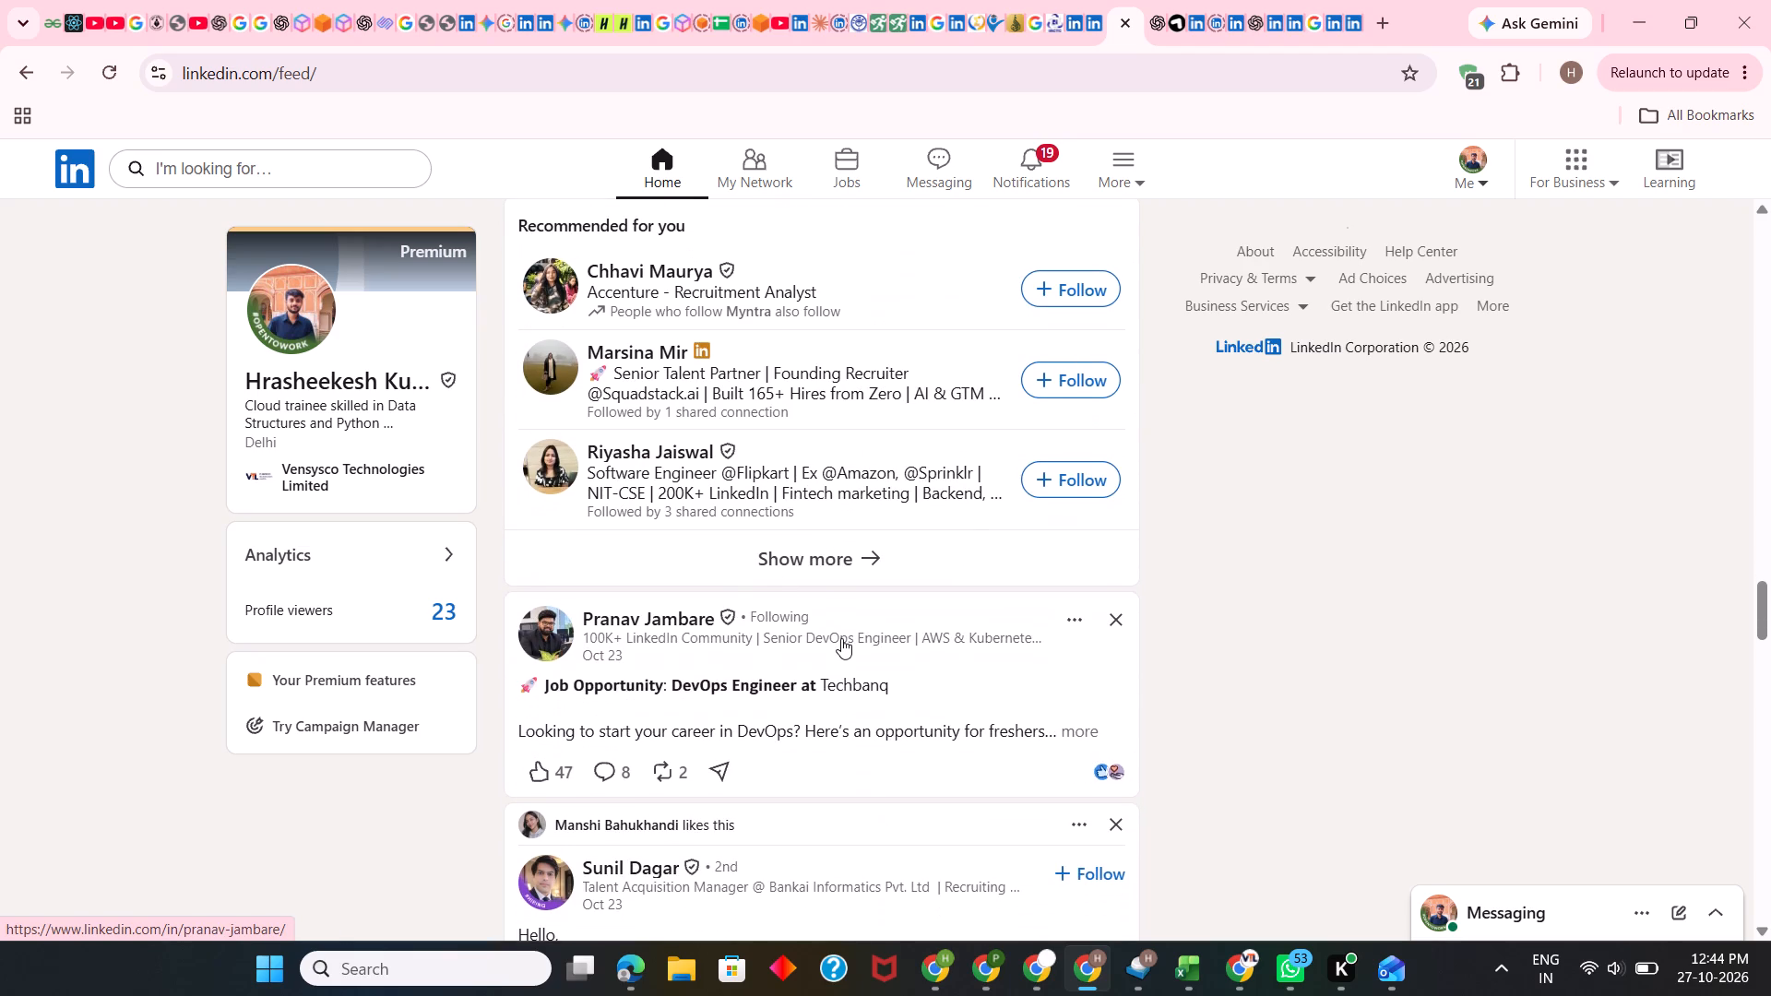
Read the full Techbanq DevOps Engineer job post and expand the Cisco Wireless Administrator hiring post in the feed.
left_click(1080, 738)
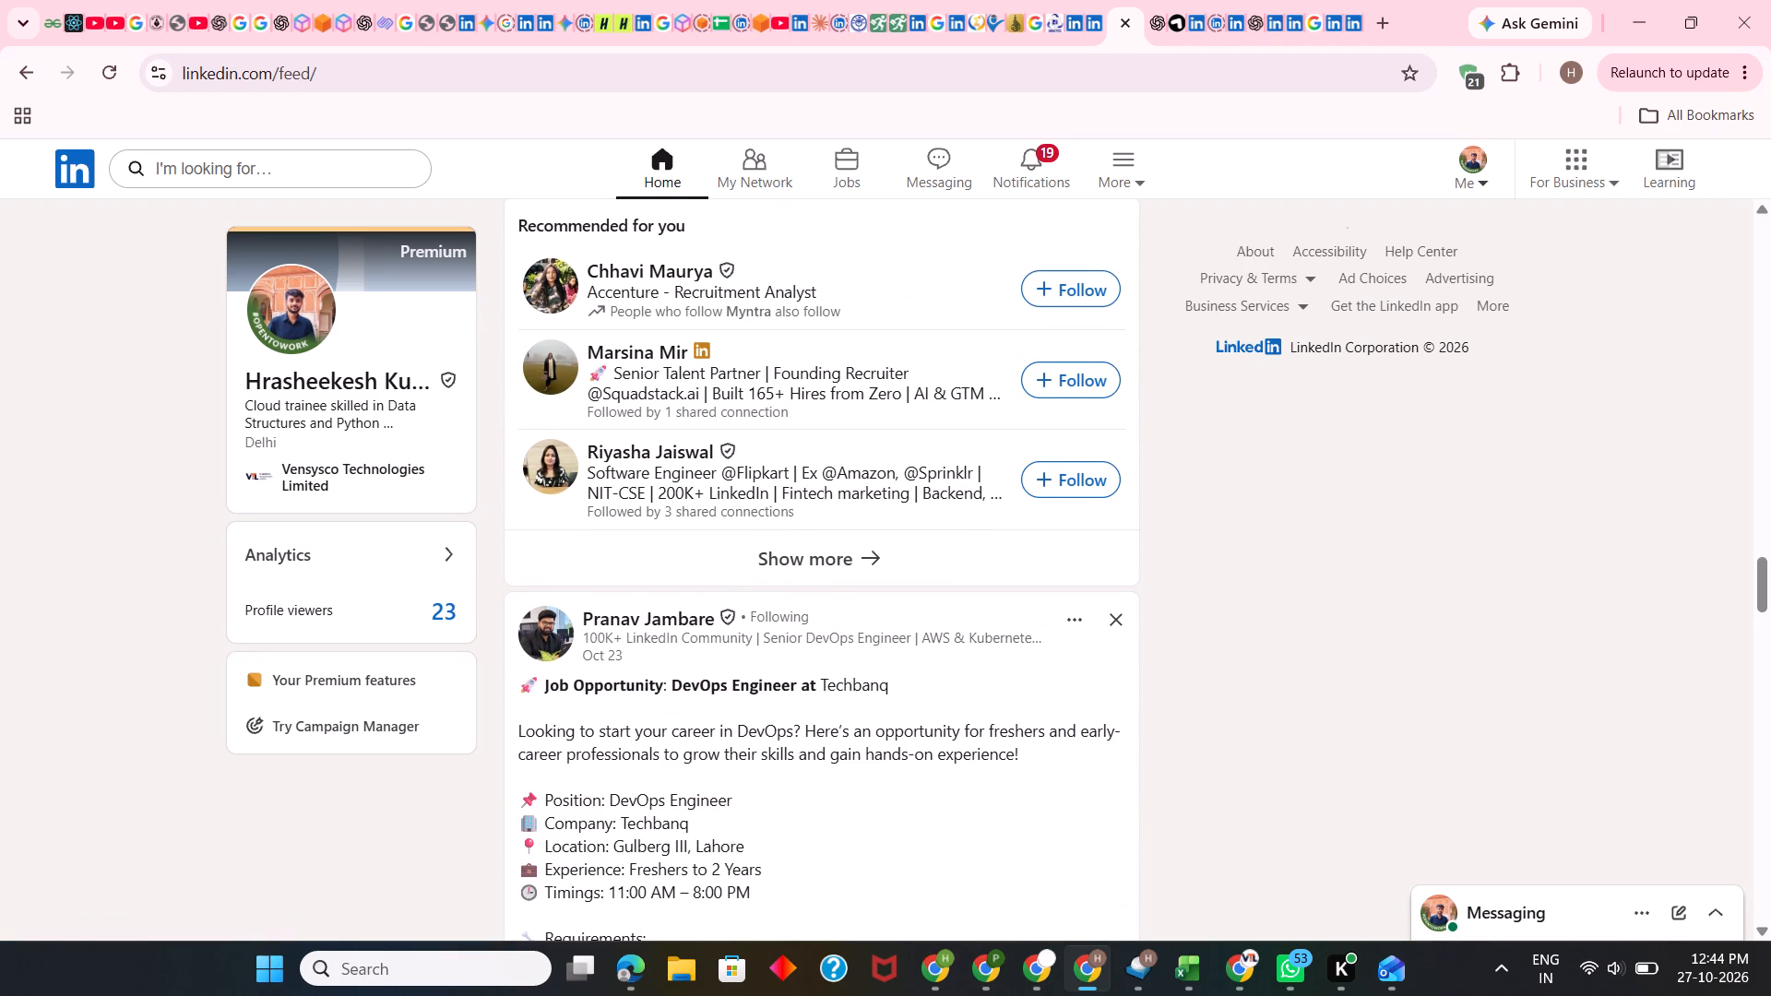
scroll(1080, 738, "down", 1)
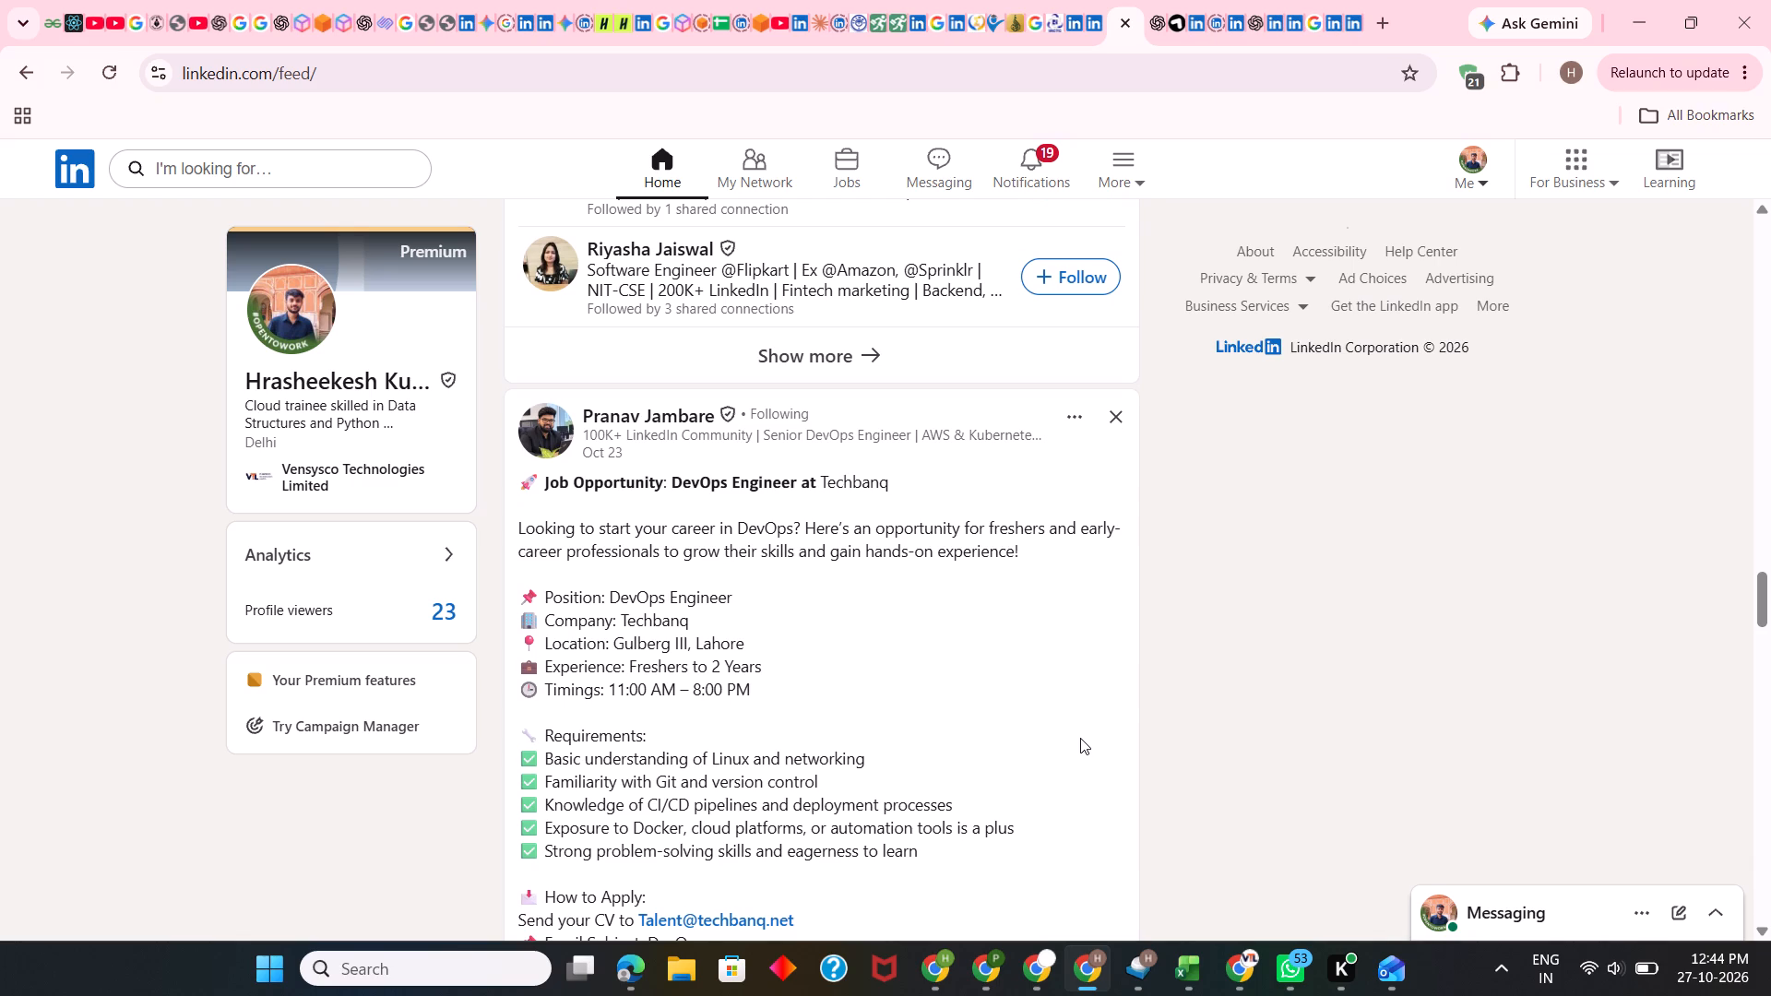
scroll(1080, 738, "down", 6)
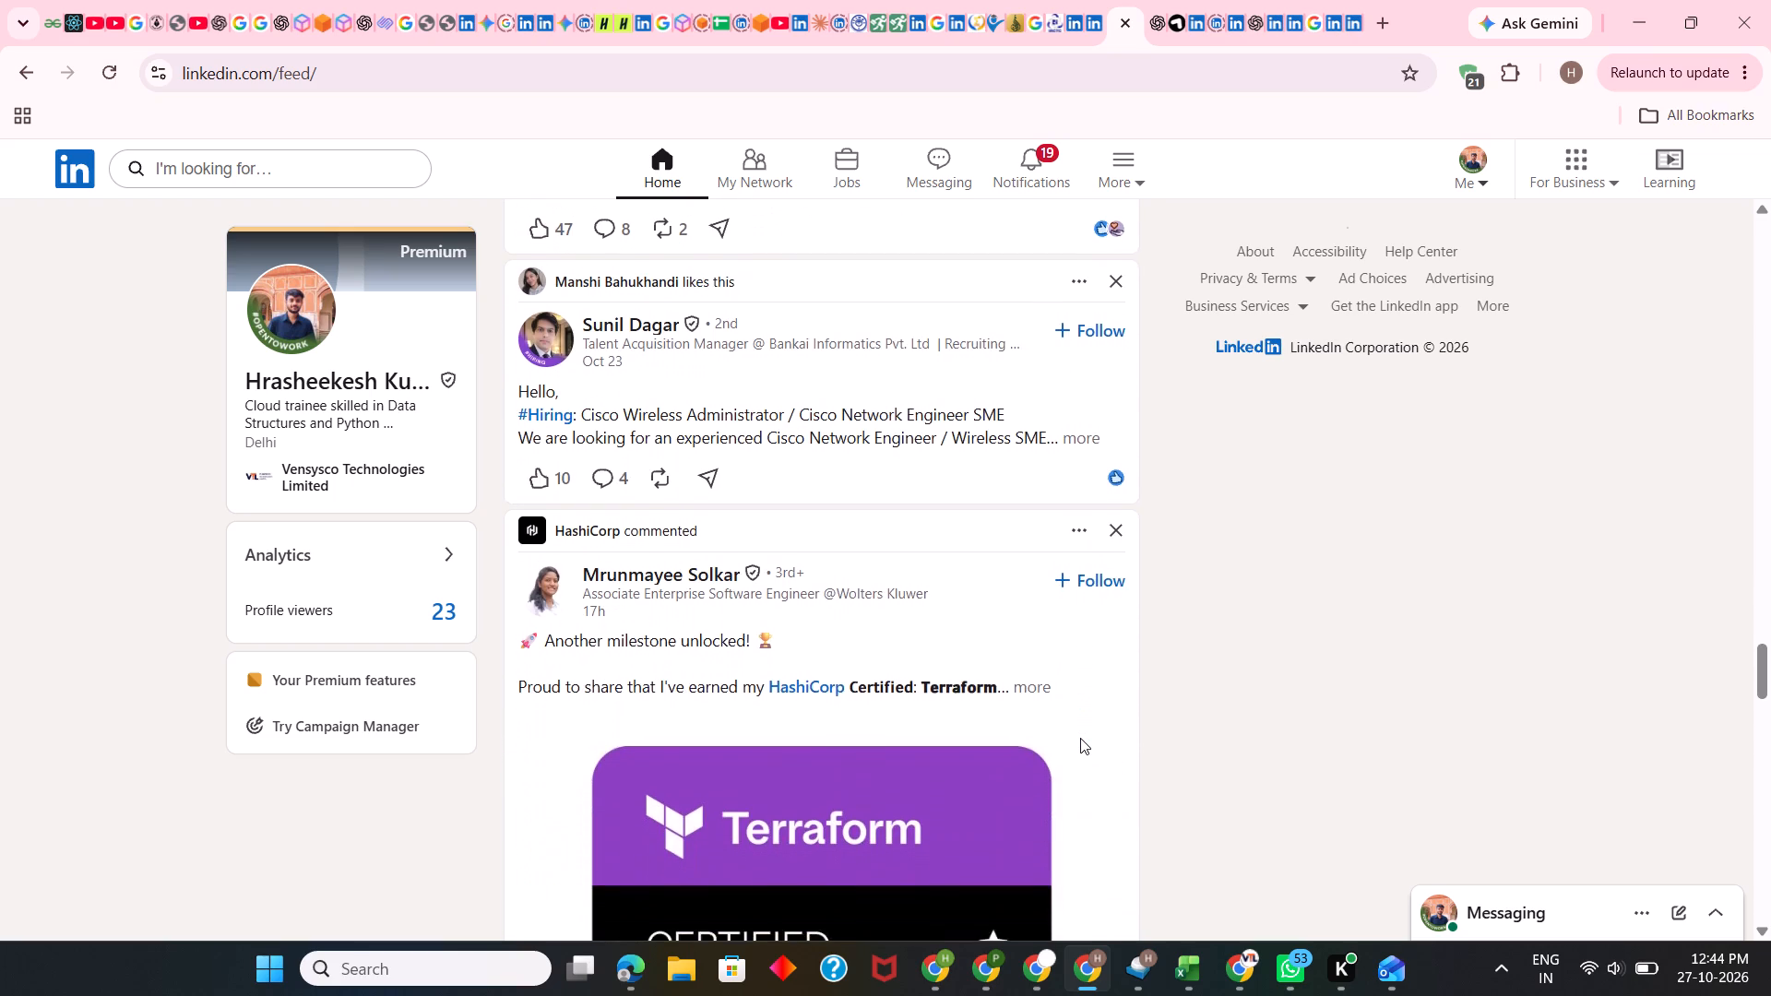
left_click(1089, 435)
scroll(1089, 435, "down", 3)
scroll(1089, 435, "up", 1)
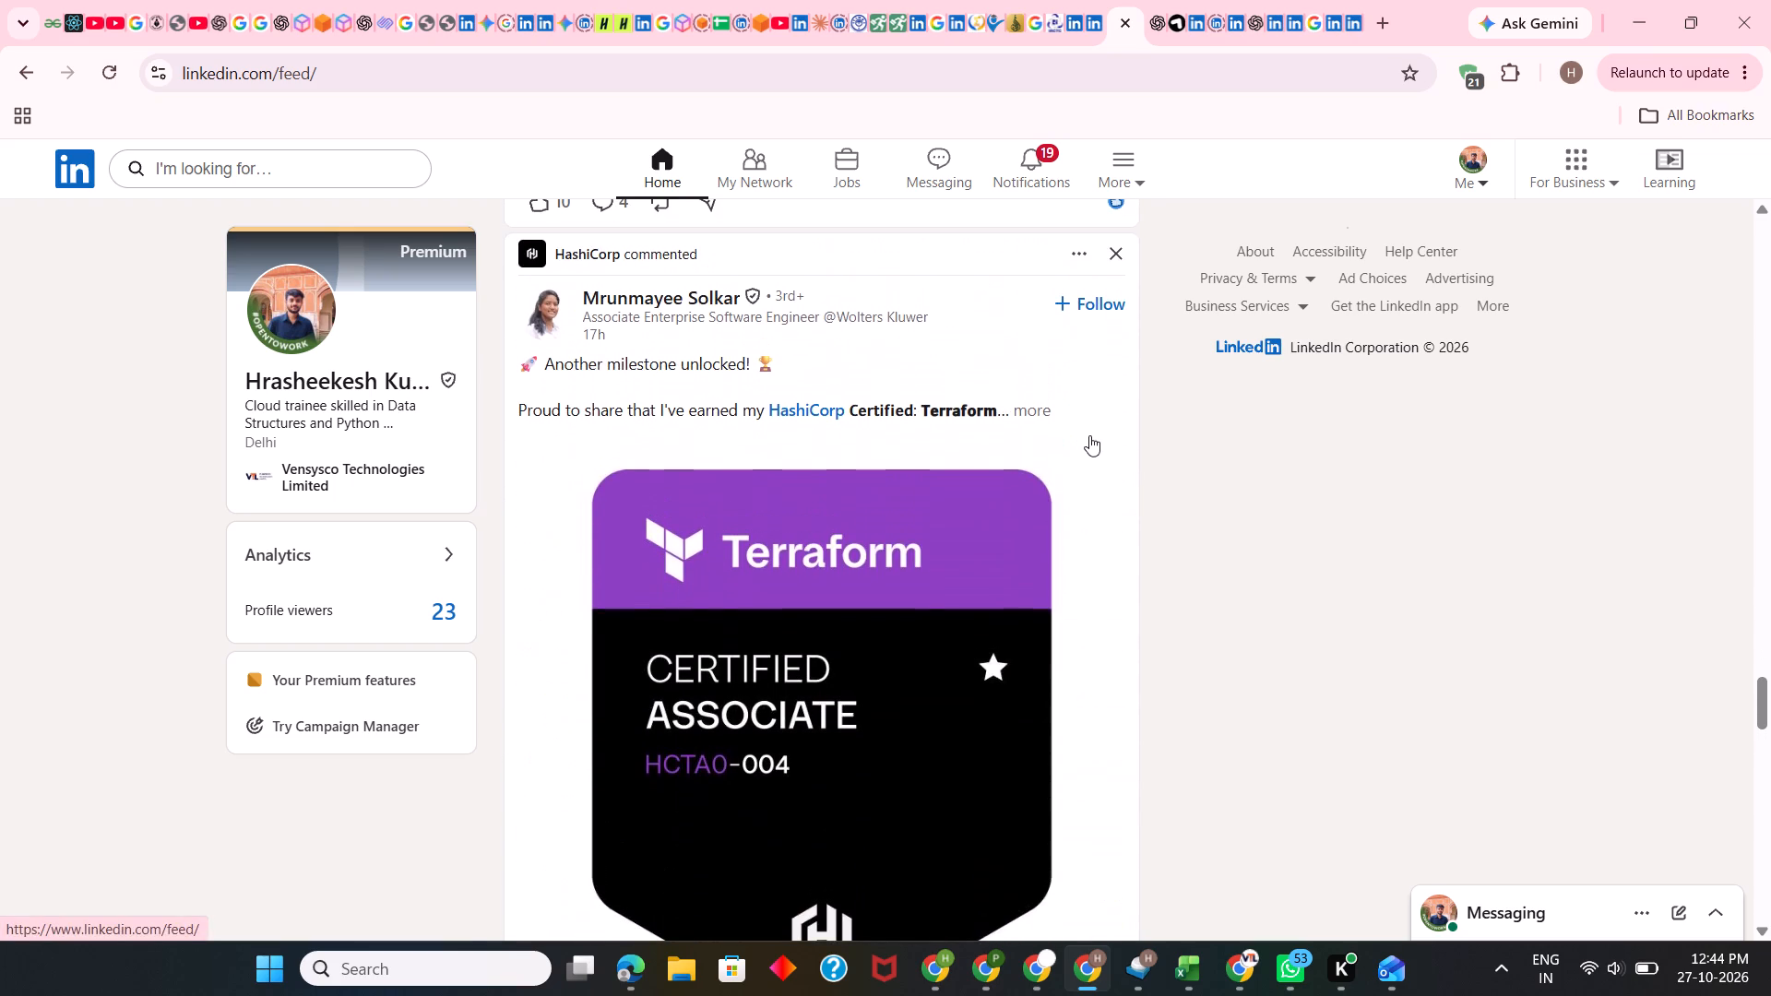
Examine the HashiCorp Terraform certification, NIT Warangal free training and PickYourTrail campus hiring posts, expanding their full text.
left_click(1048, 406)
scroll(1048, 406, "down", 4)
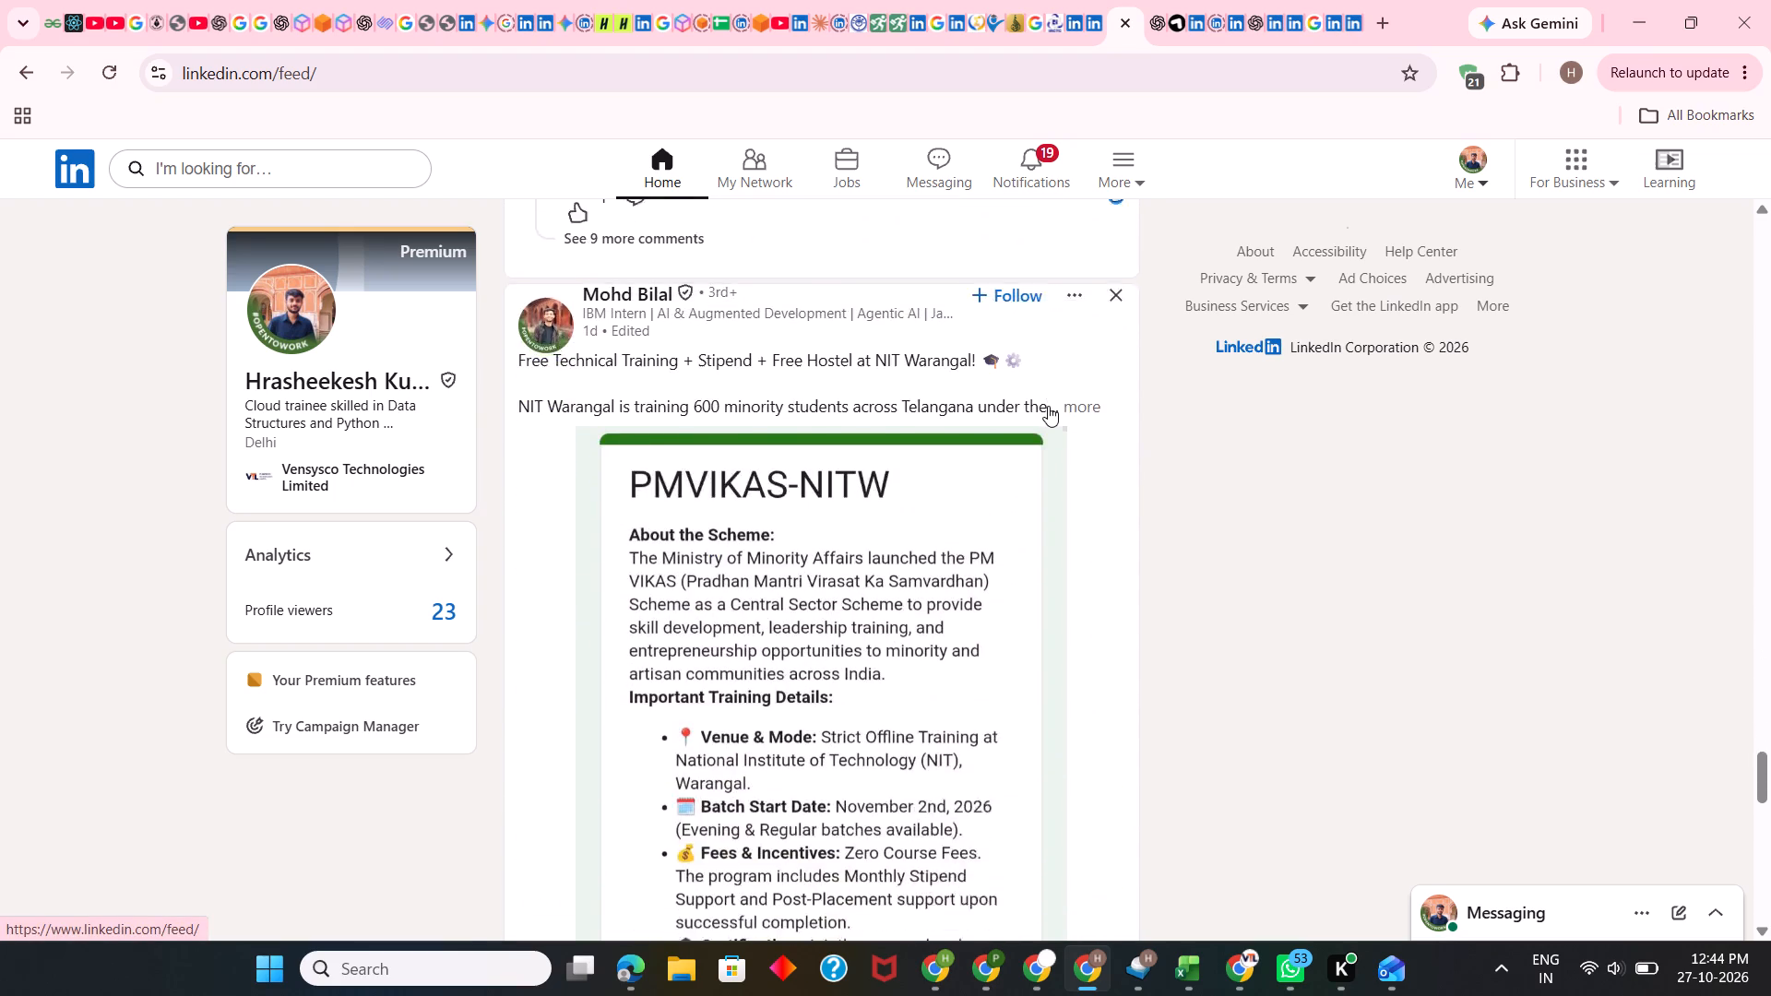
scroll(1048, 406, "up", 6)
scroll(1048, 406, "down", 5)
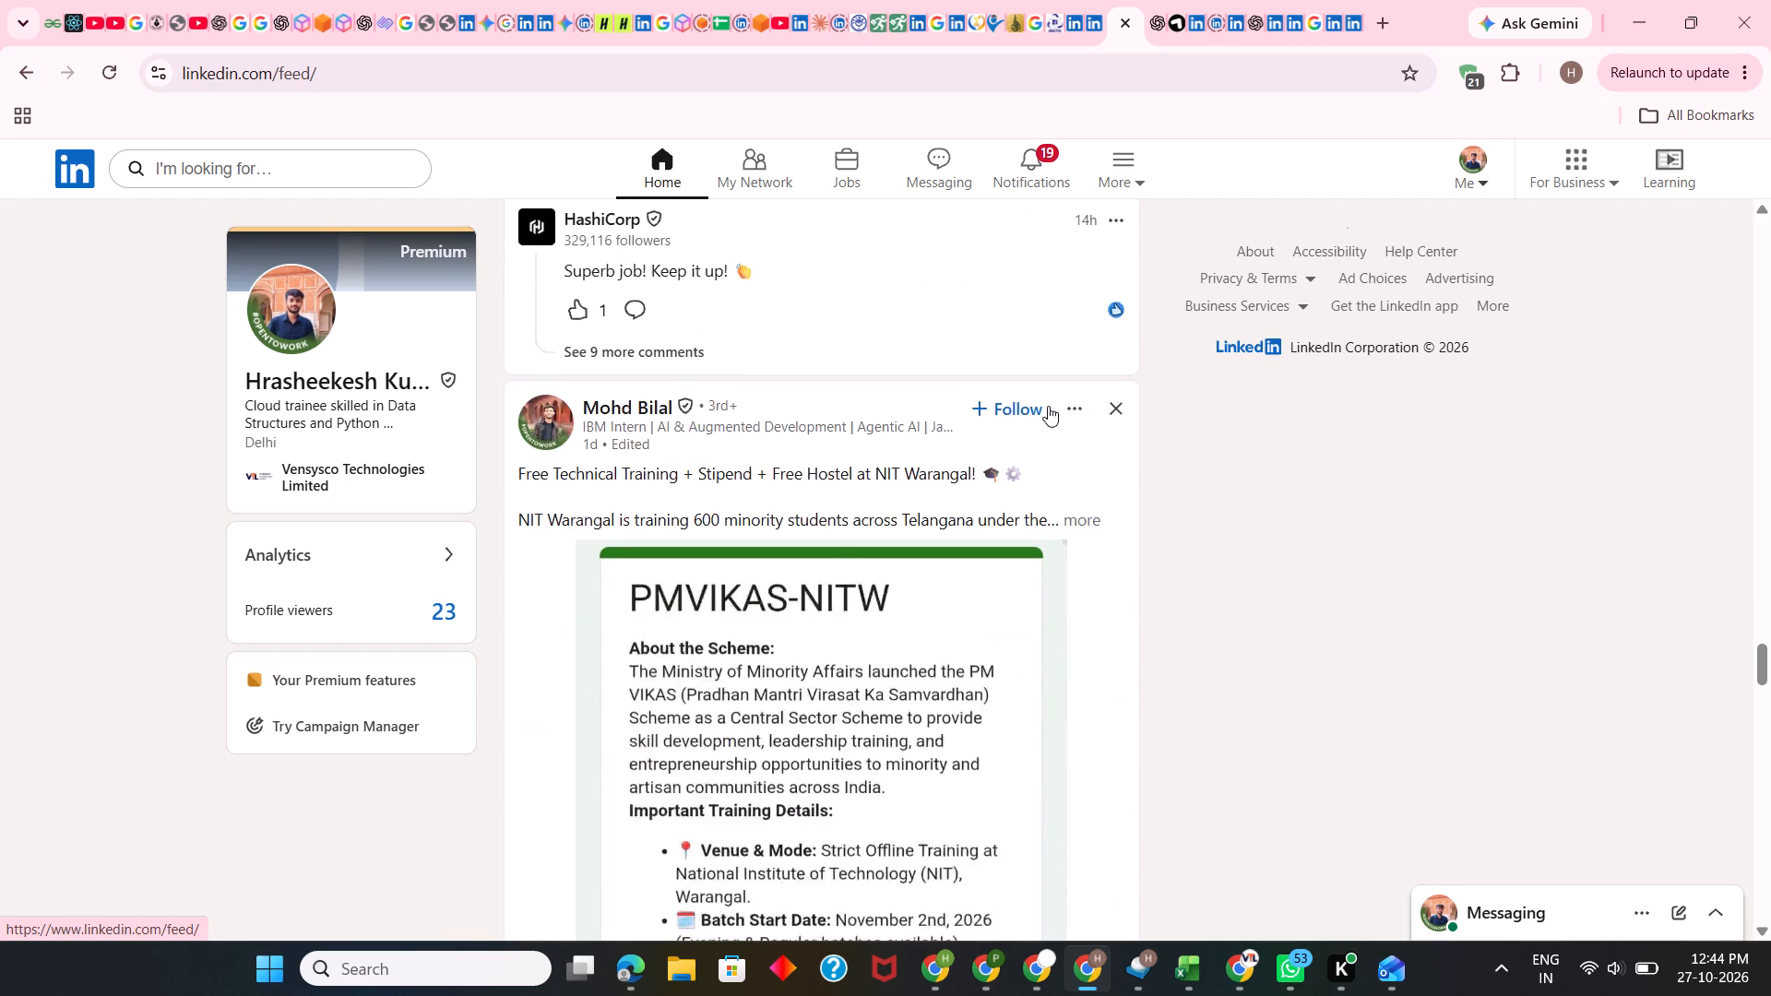
scroll(1048, 406, "up", 1)
left_click(1073, 391)
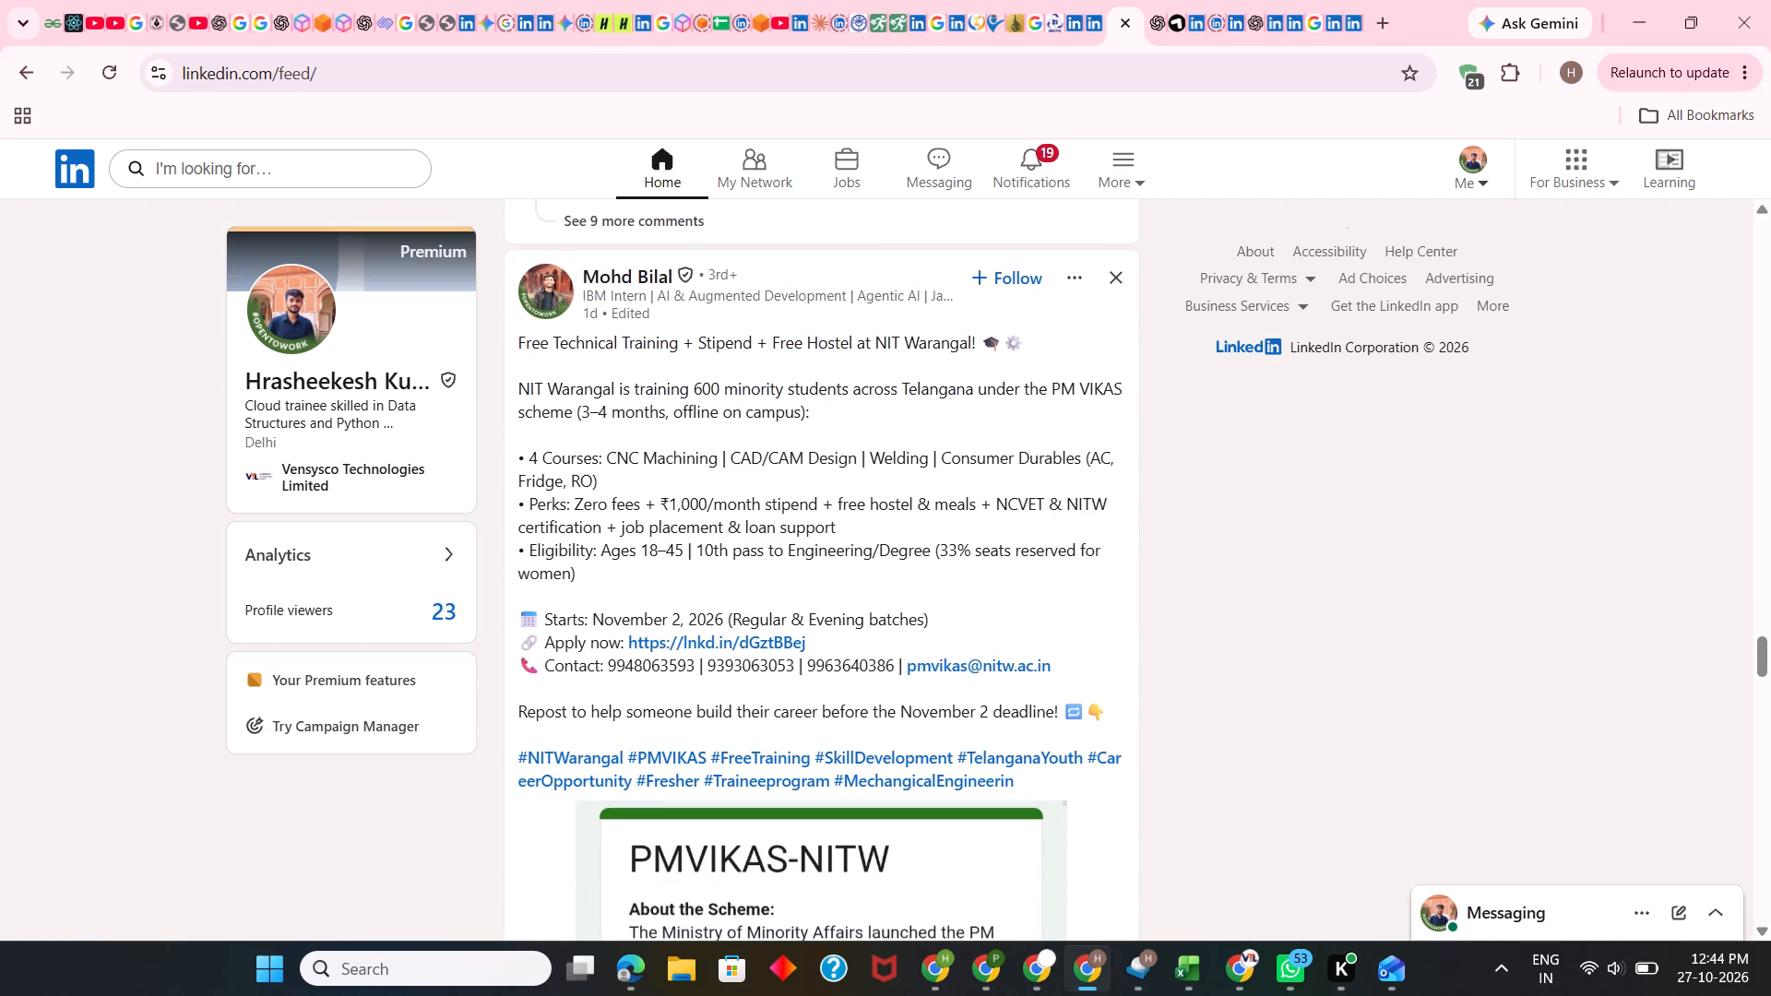
scroll(1073, 391, "down", 6)
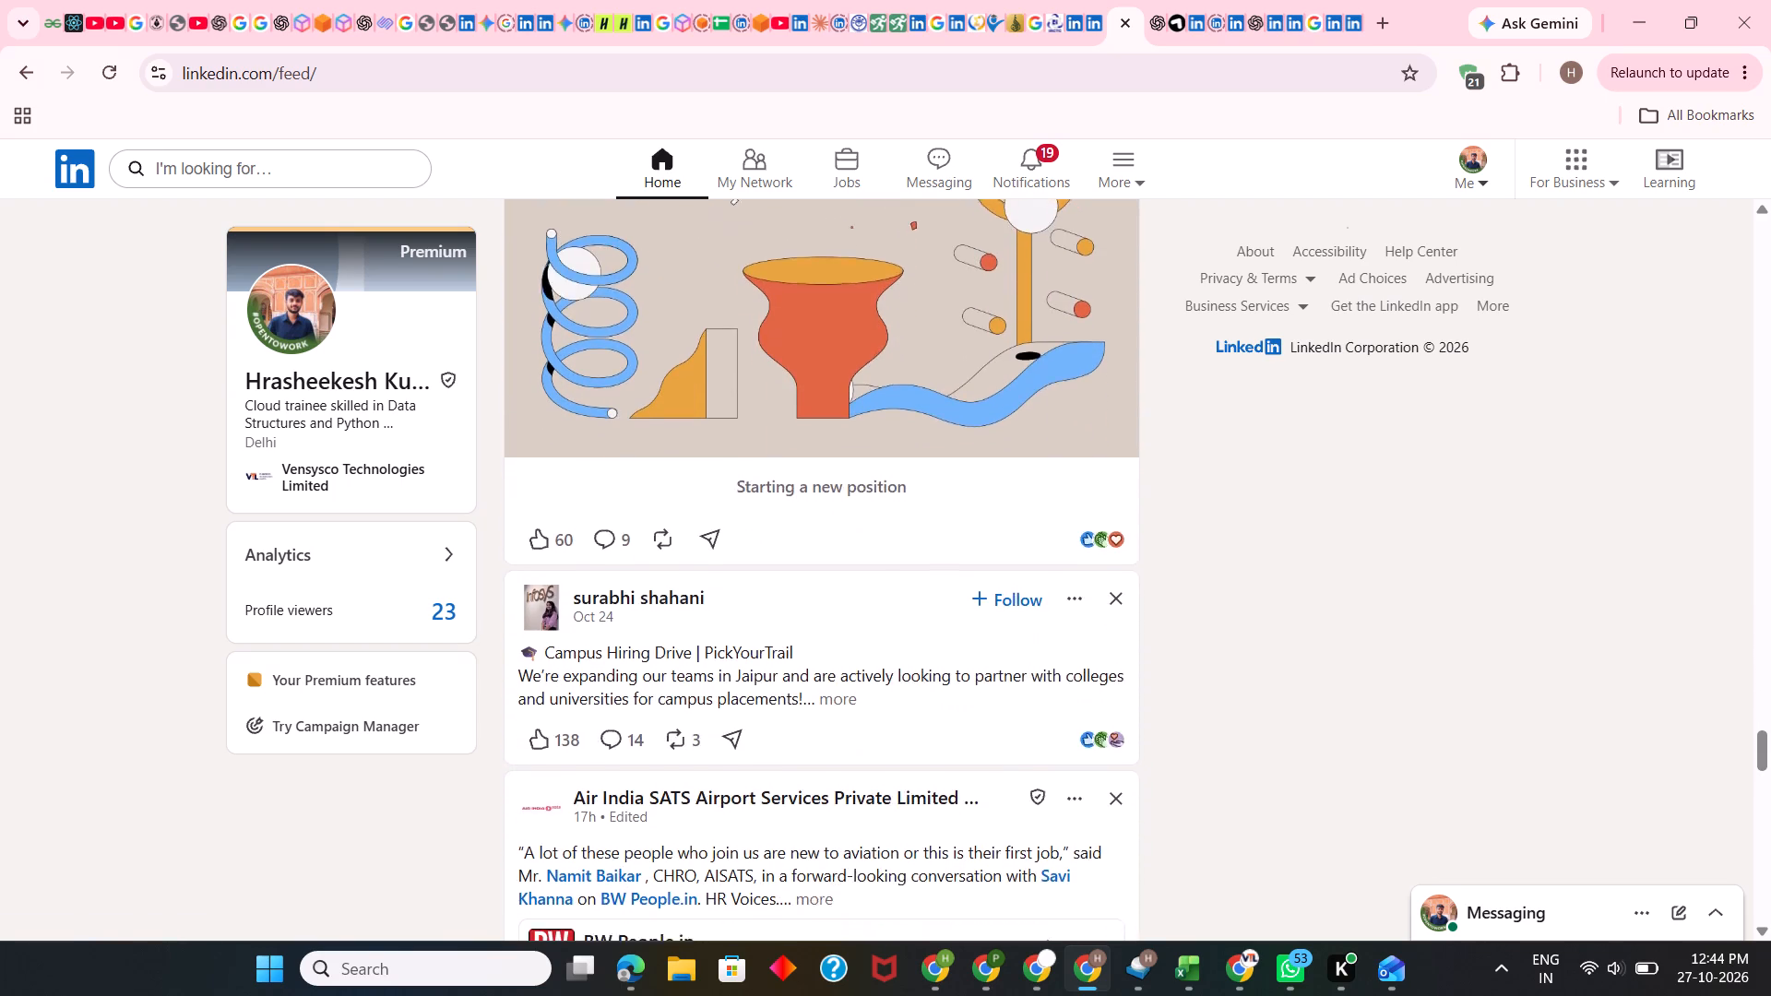
left_click(849, 637)
scroll(849, 637, "down", 1)
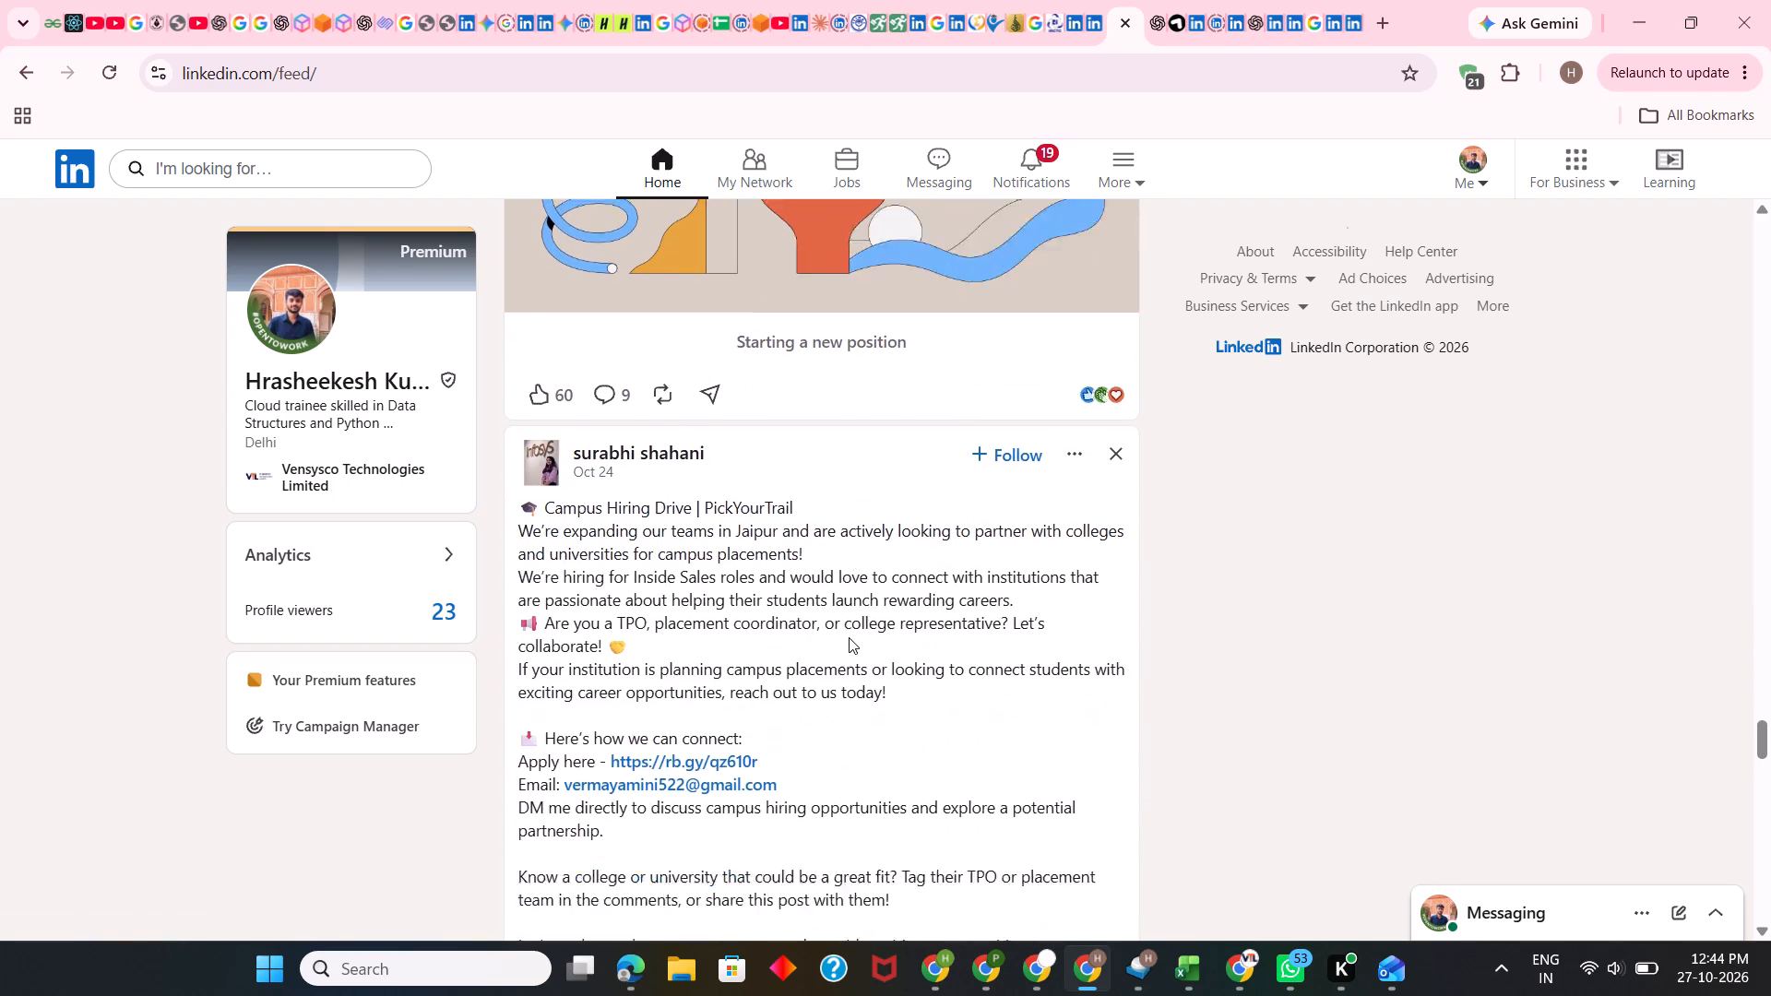
scroll(849, 637, "down", 2)
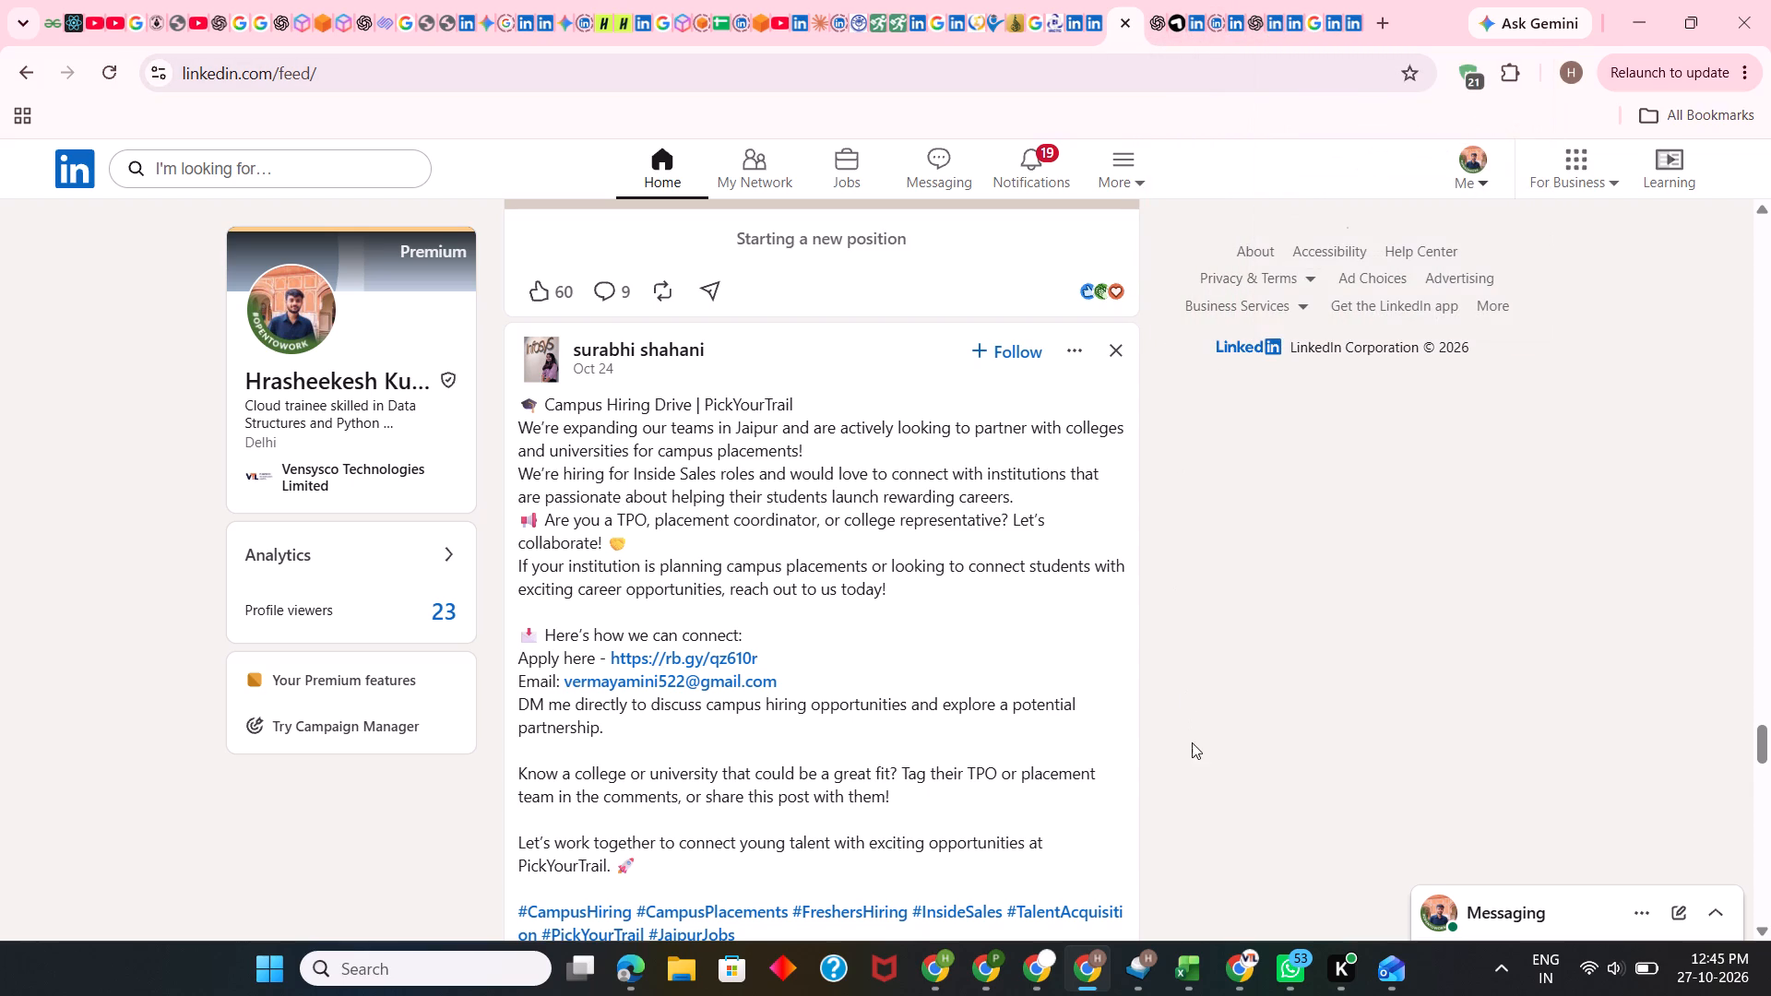
Switch to the AWS Leads Sheet and examine the Ed Tech leads from company bios through contacts and designations to call remarks.
left_click(1240, 995)
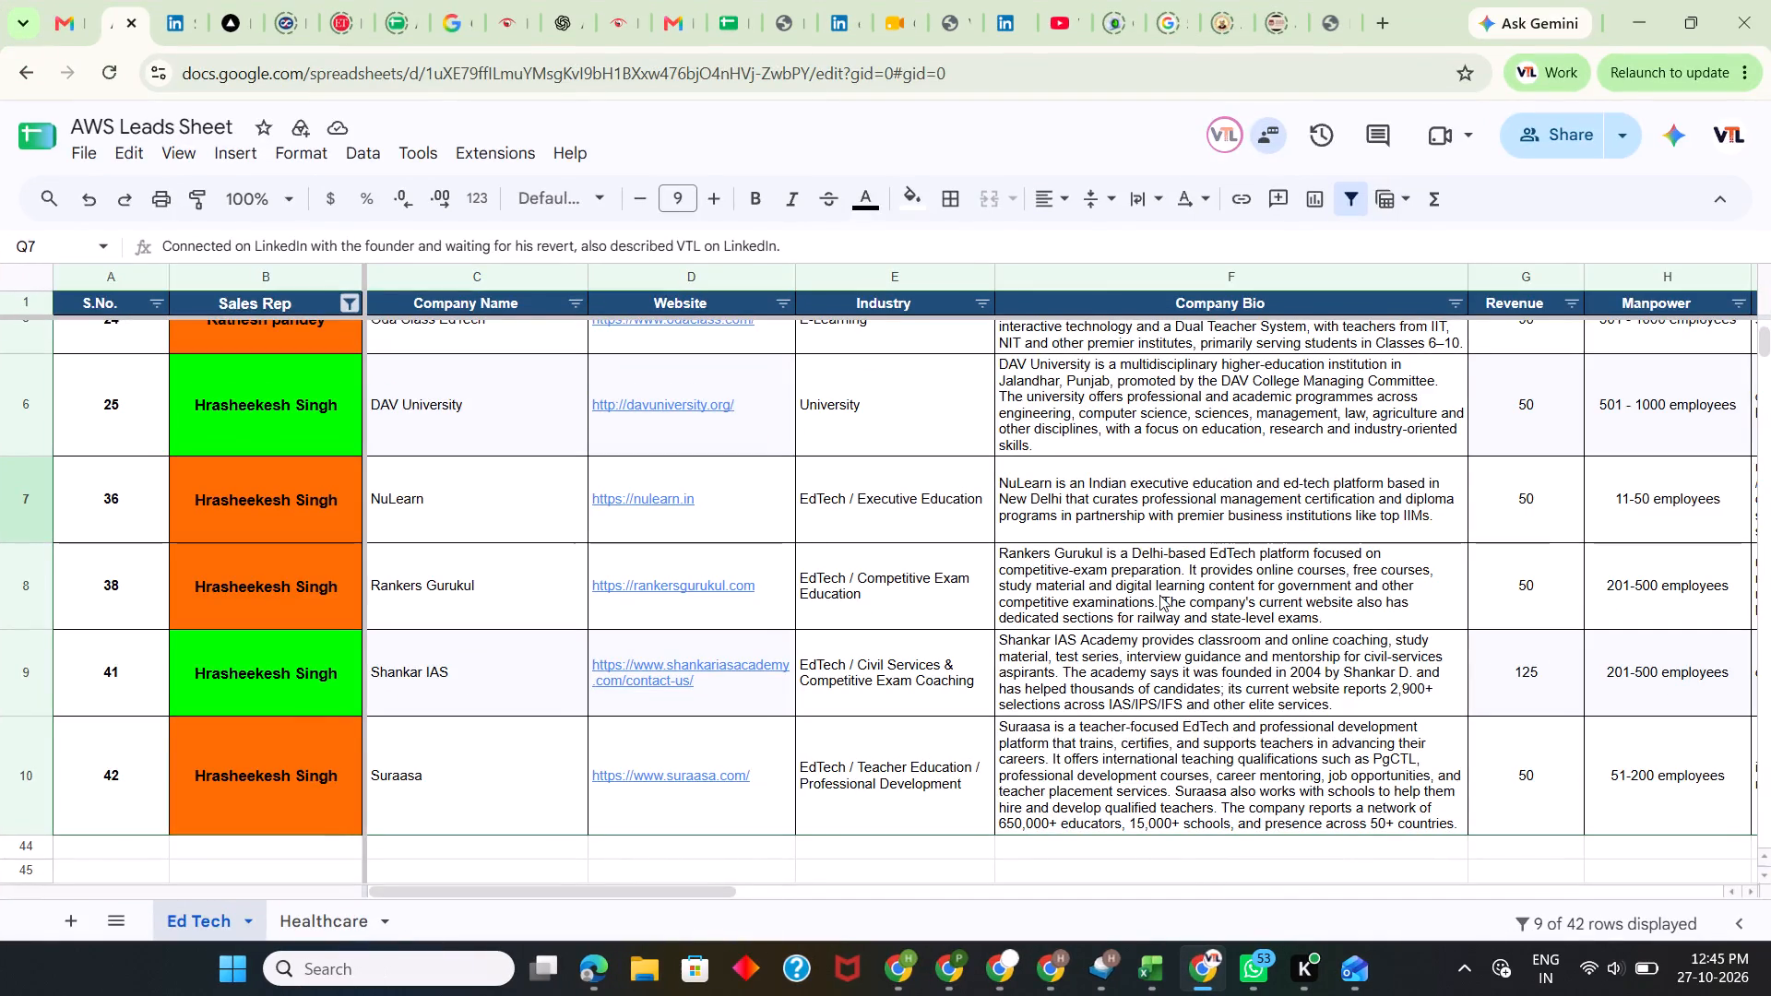
scroll(1159, 595, "left", 5)
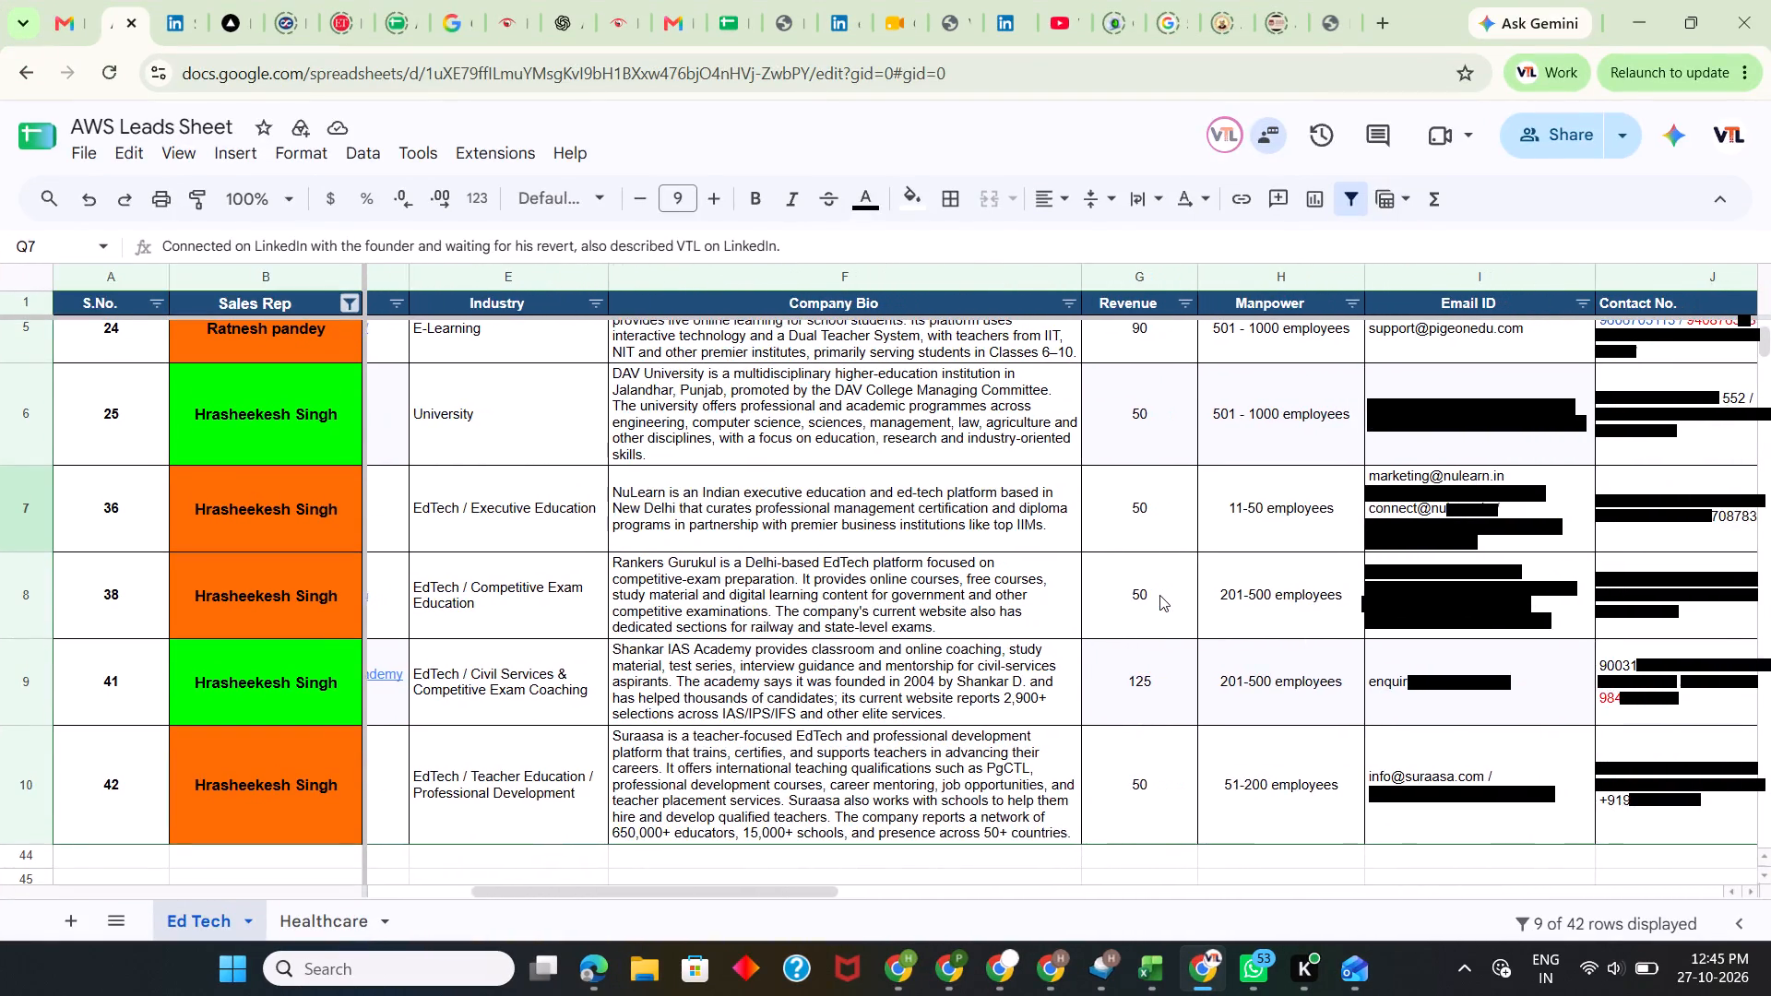
scroll(1159, 595, "left", 4)
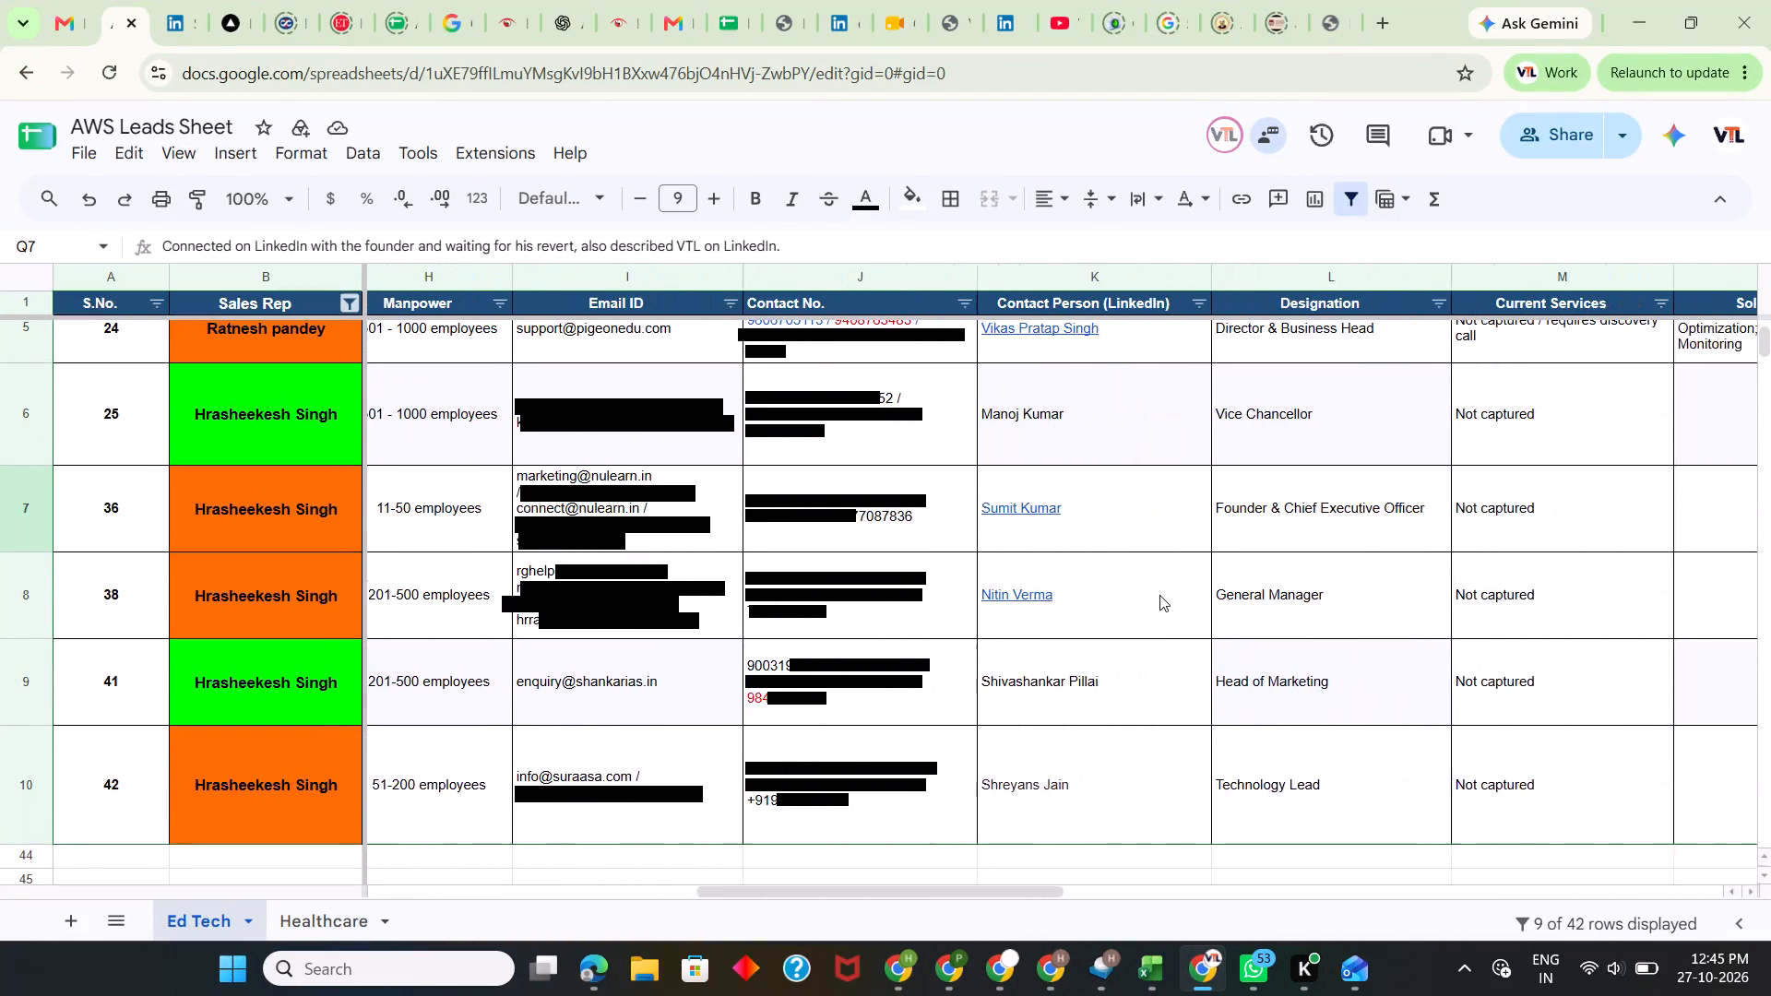
scroll(1159, 595, "left", 2)
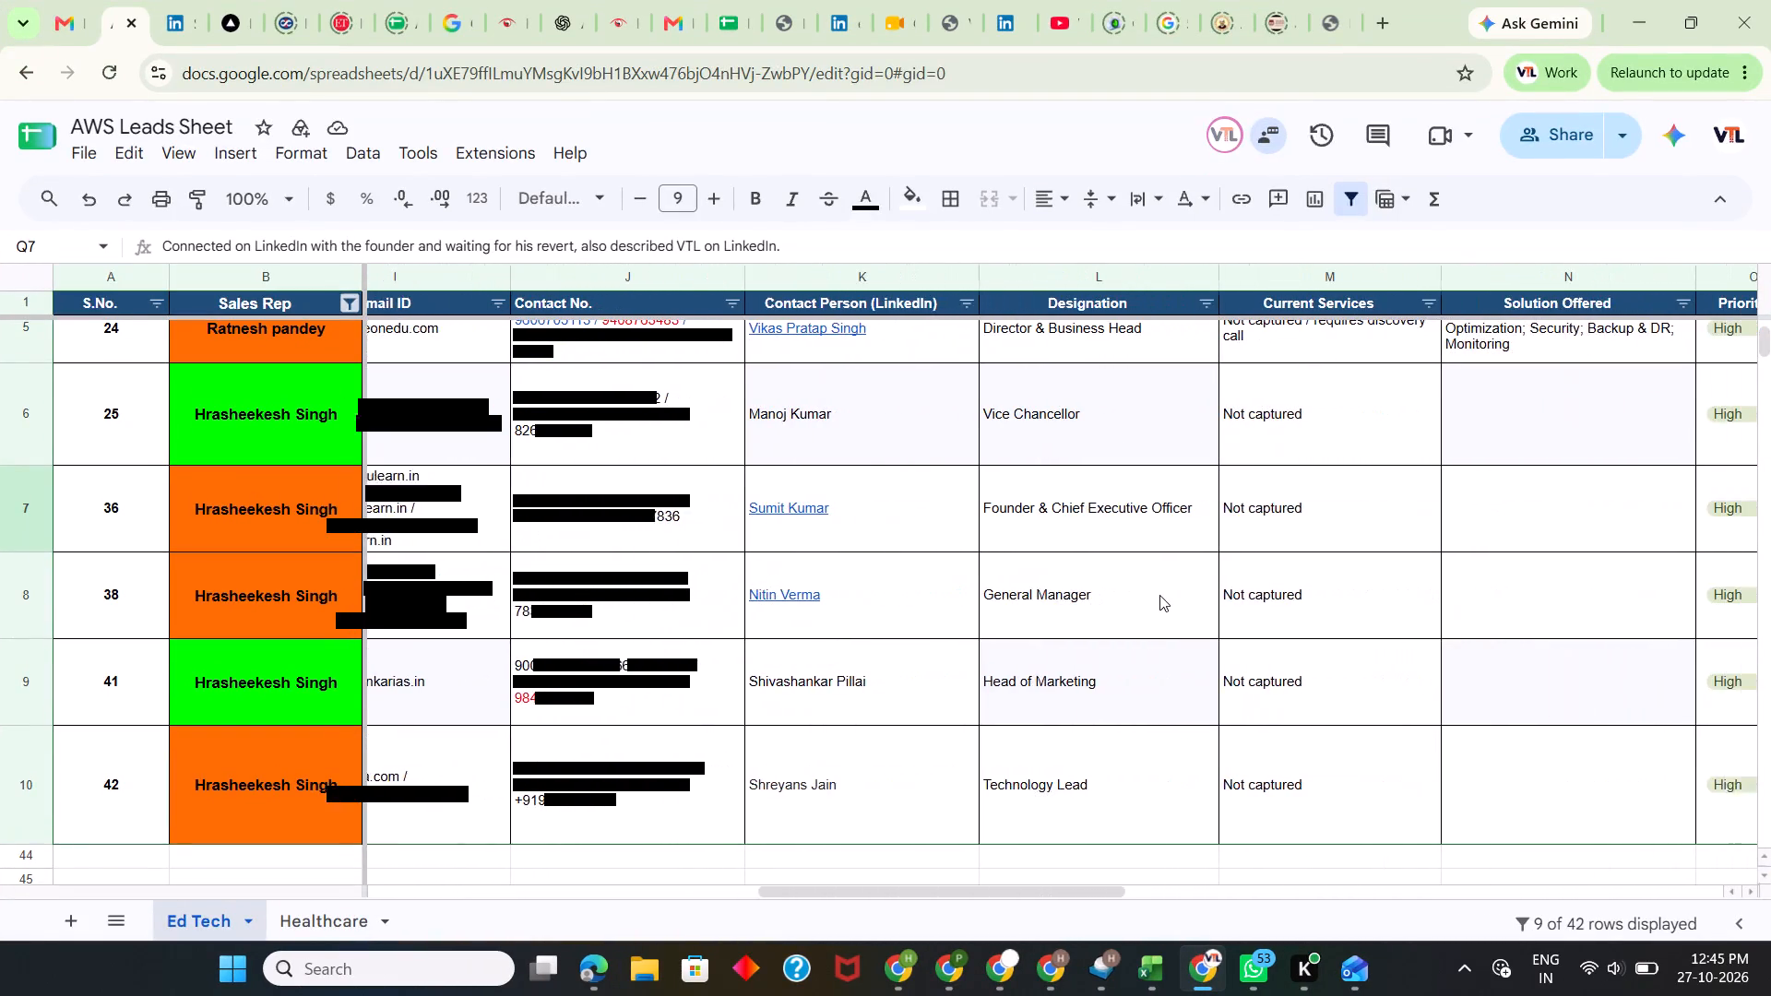
scroll(1159, 595, "left", 1)
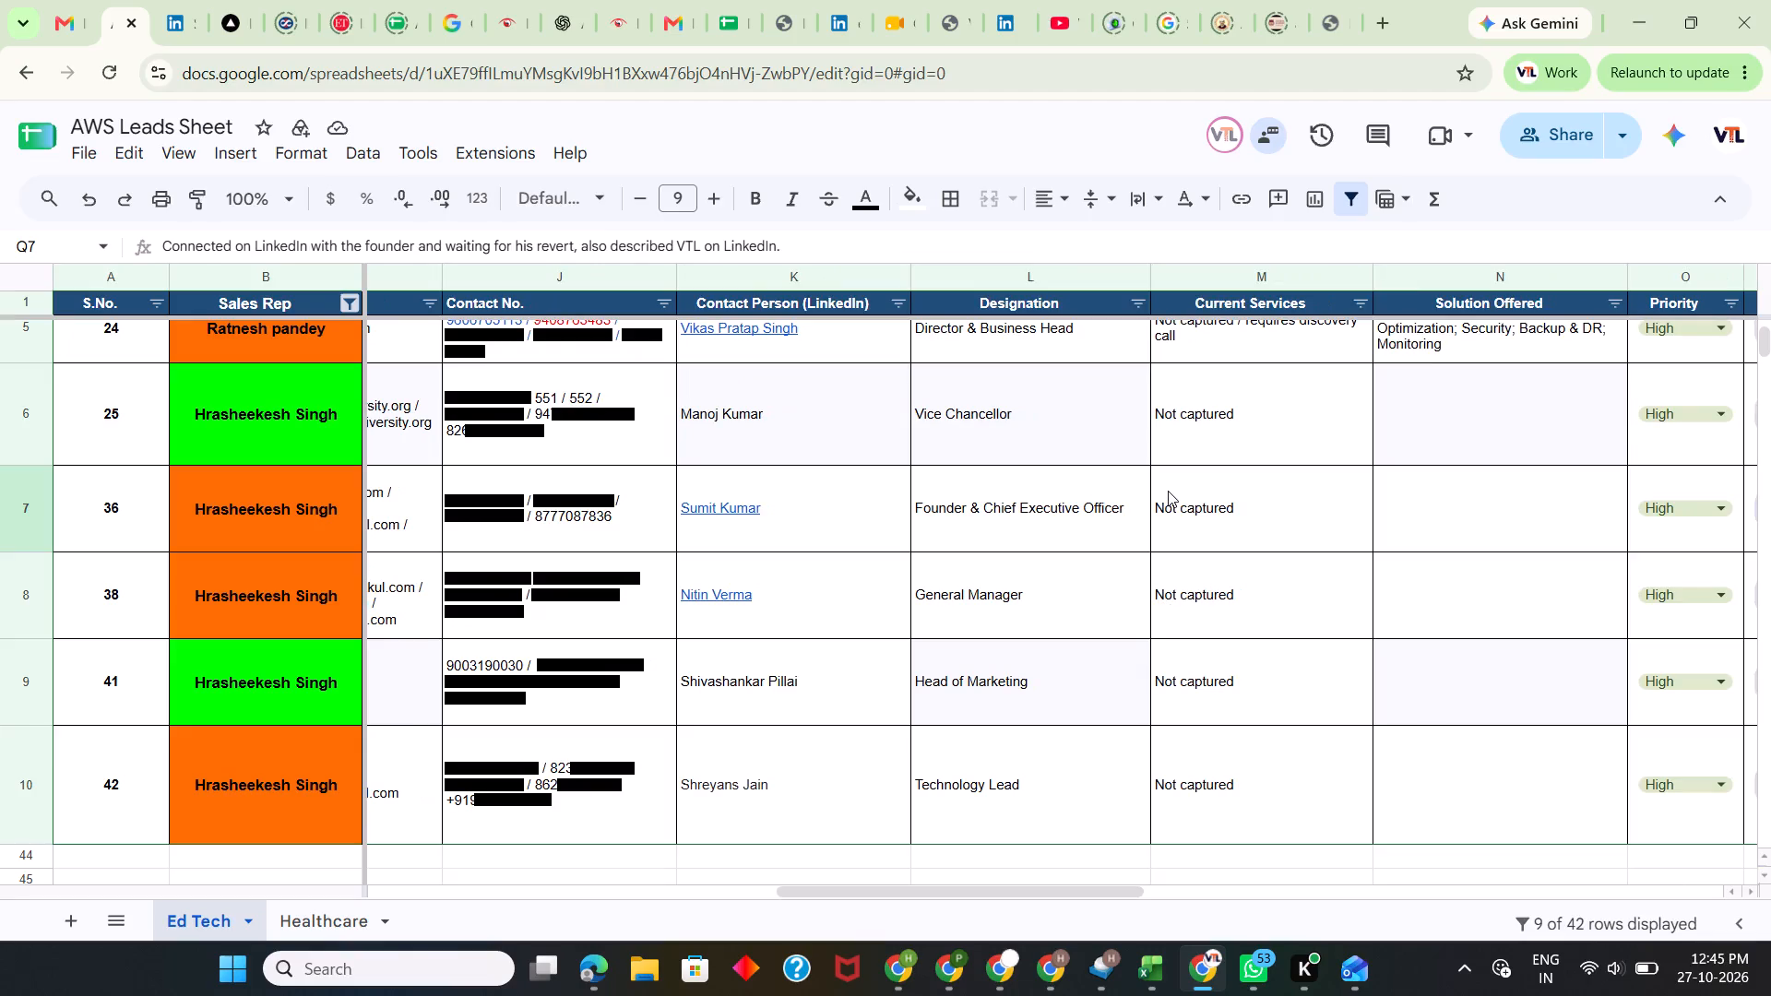
left_click(1168, 491)
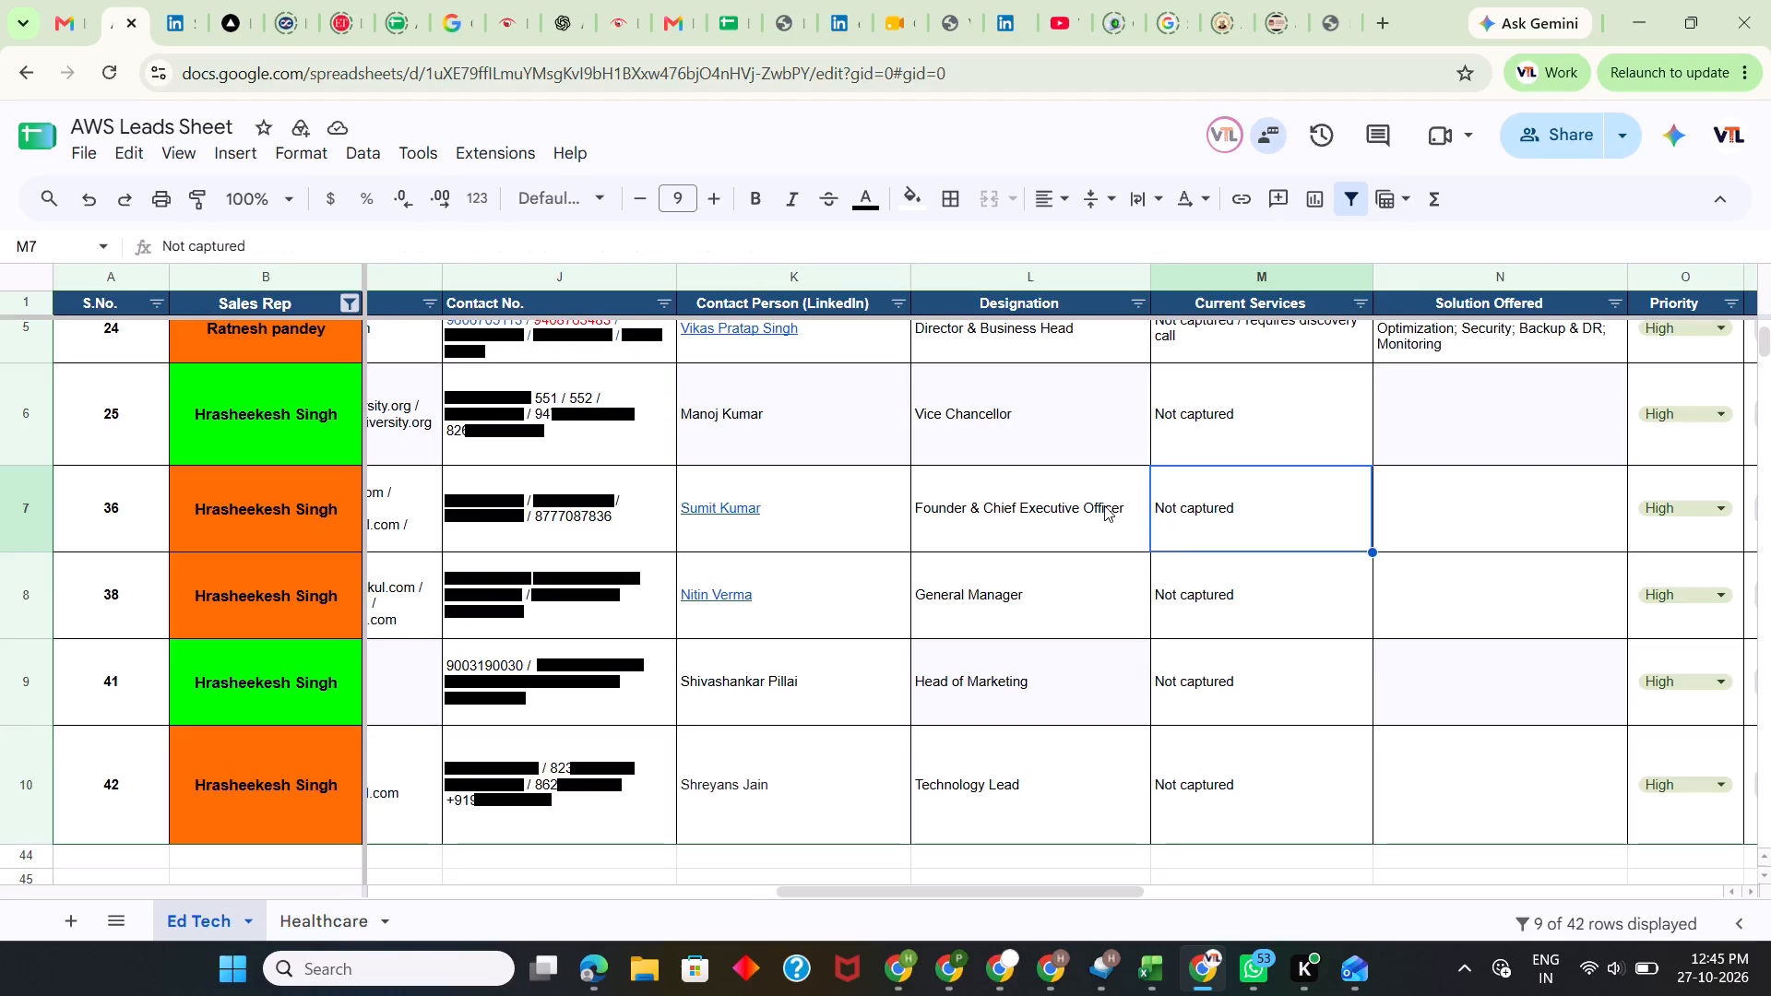
scroll(934, 510, "left", 2)
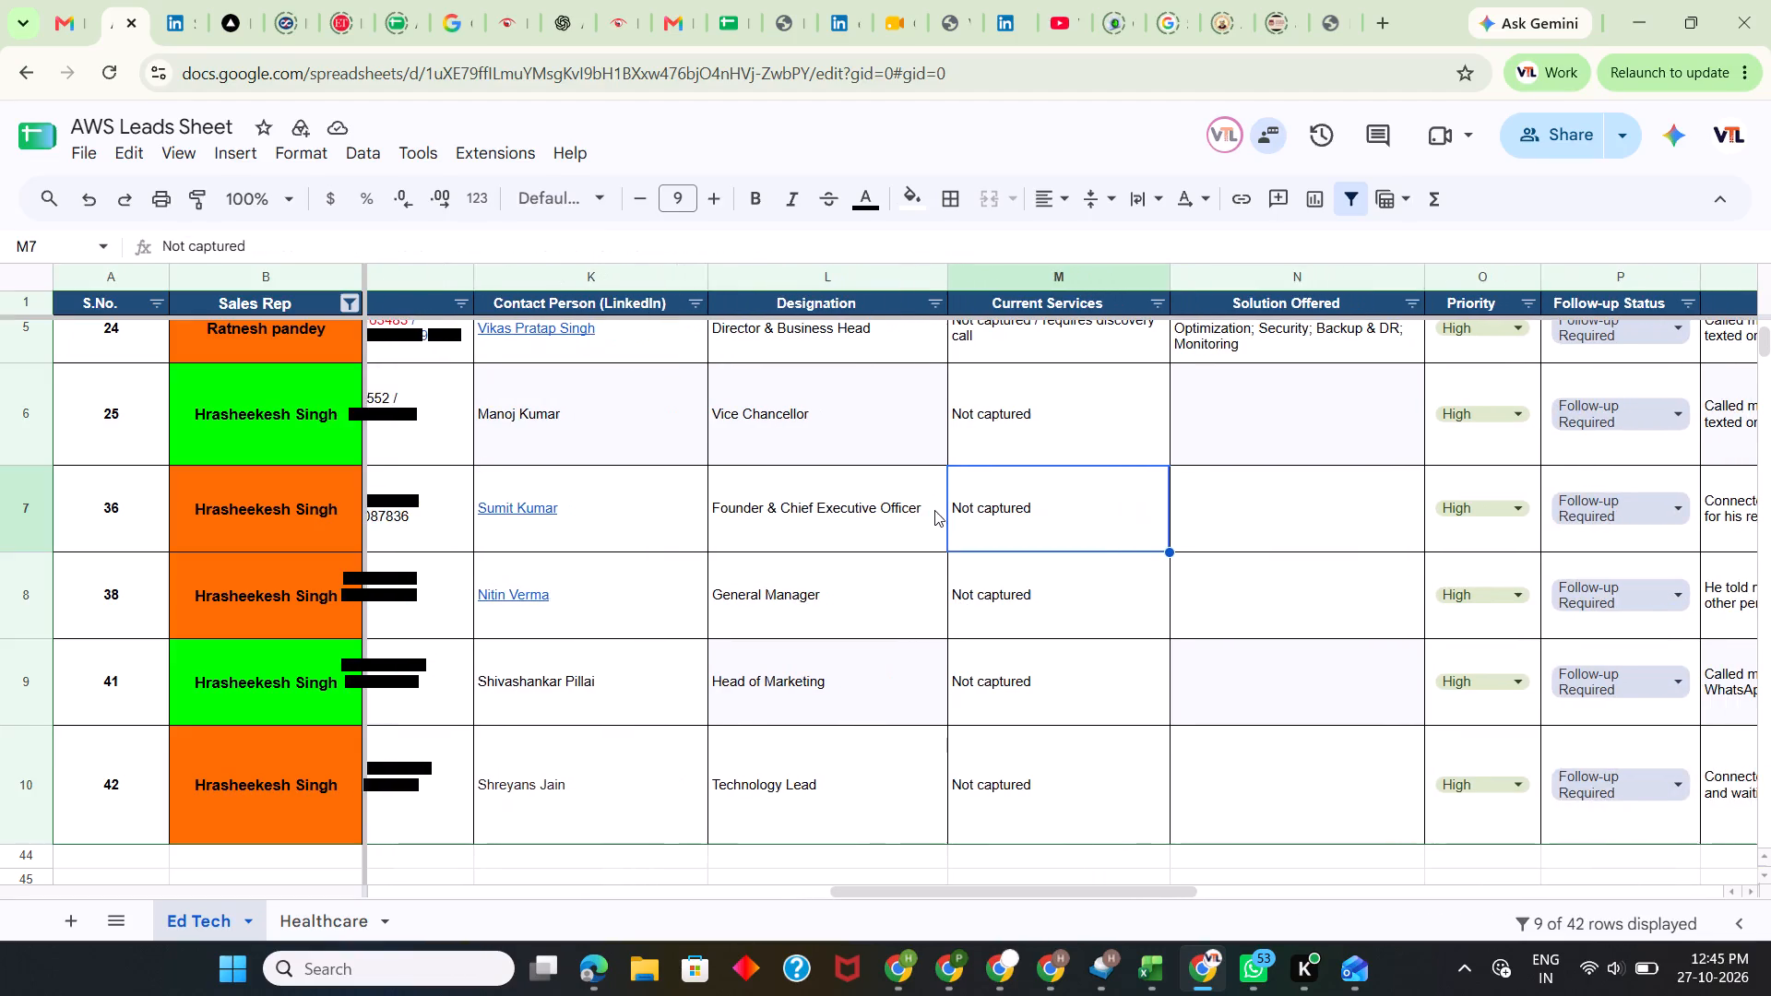
scroll(934, 510, "left", 1)
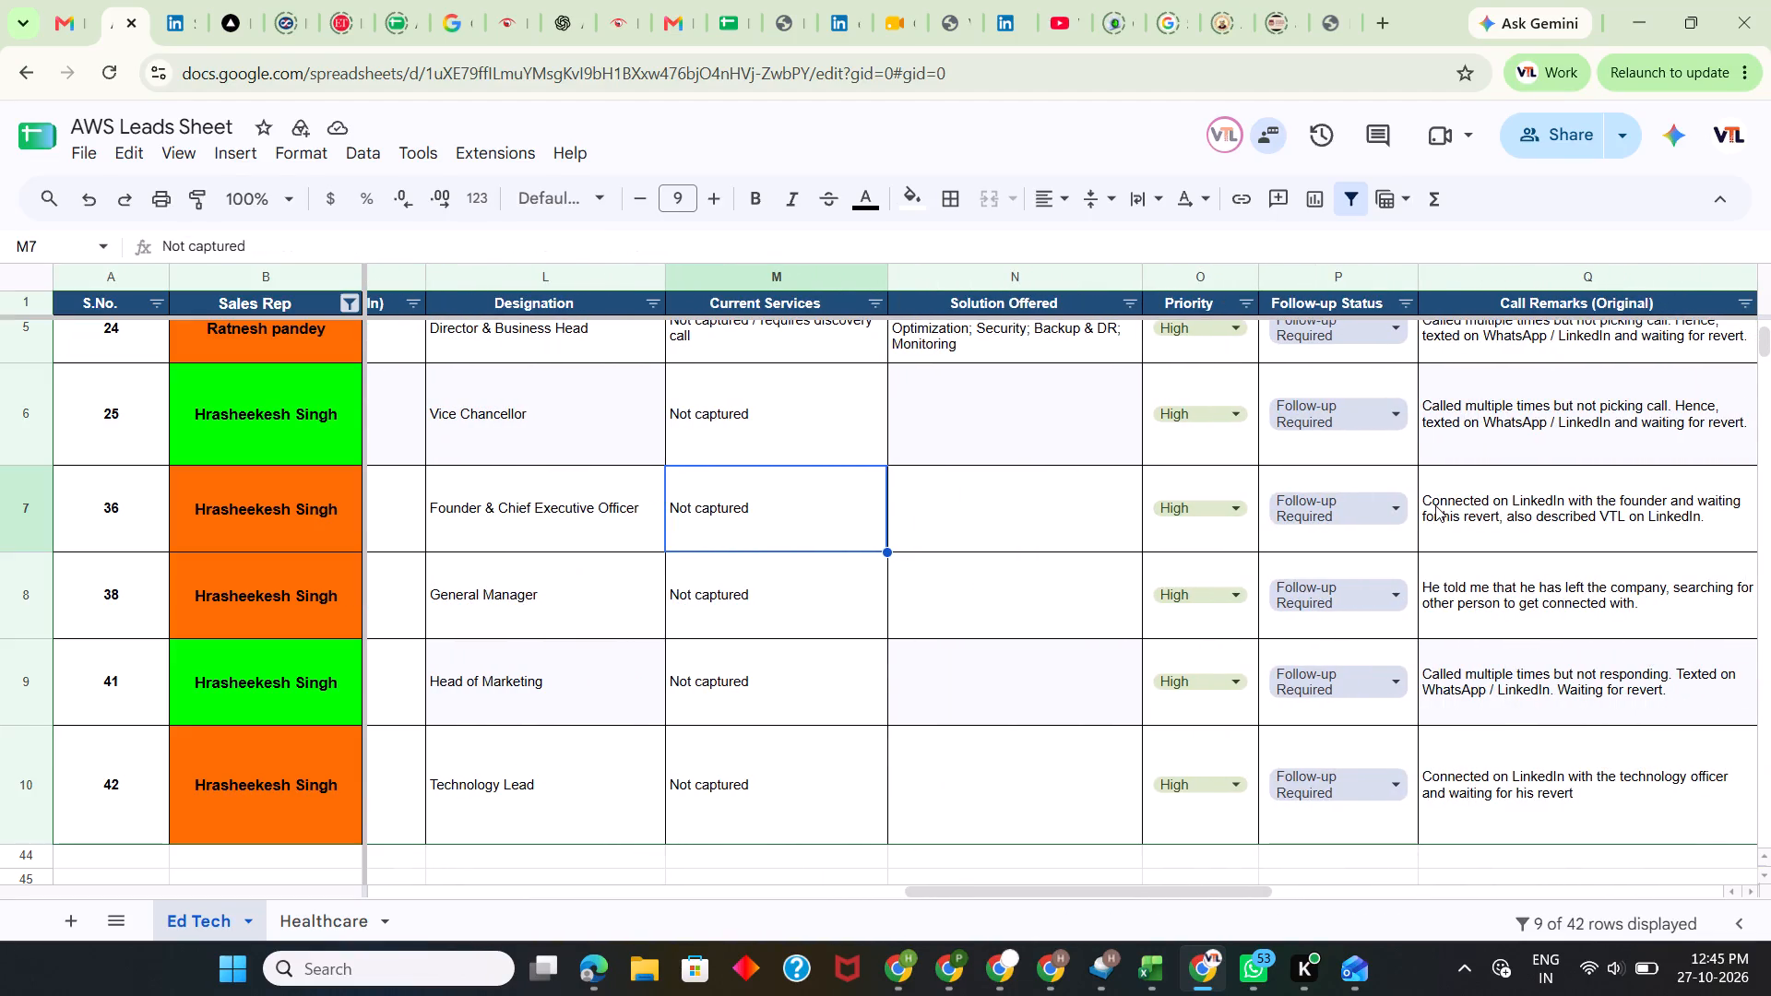
Inspect NuLearn's original call remark, then recheck the Ed Tech leads' contact persons, contact details, manpower and company bios.
left_click(1435, 505)
scroll(1180, 528, "right", 1)
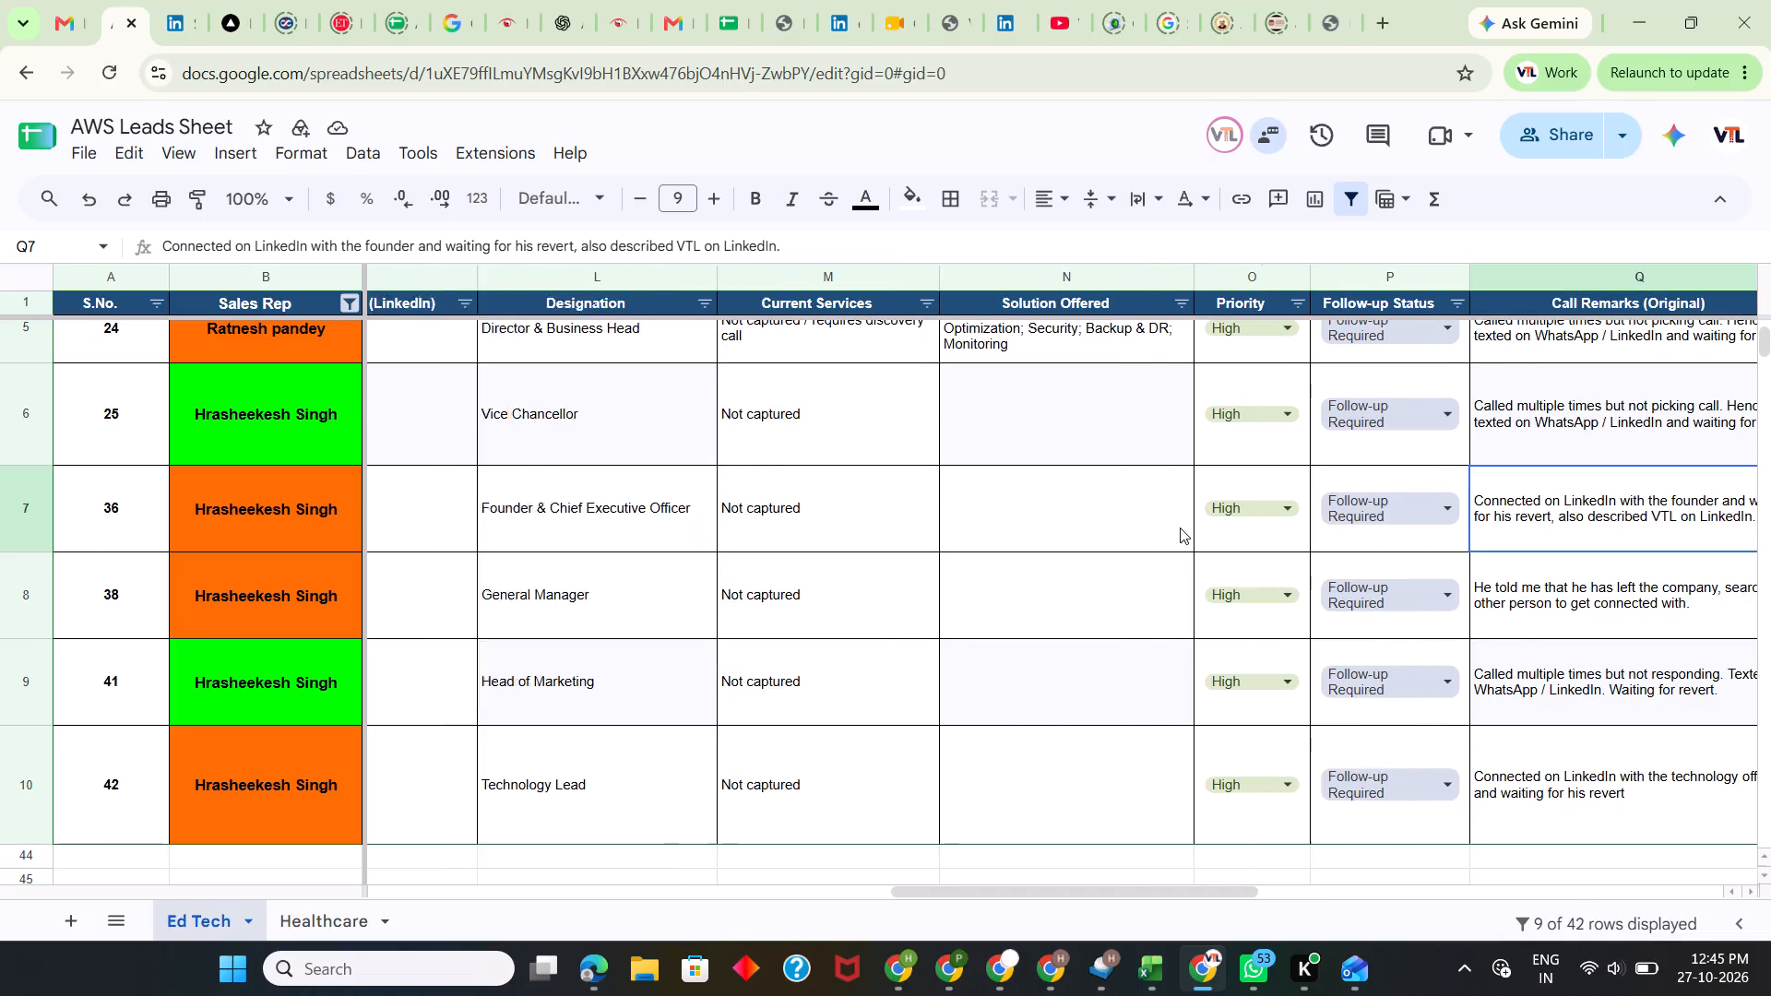
scroll(1180, 528, "right", 3)
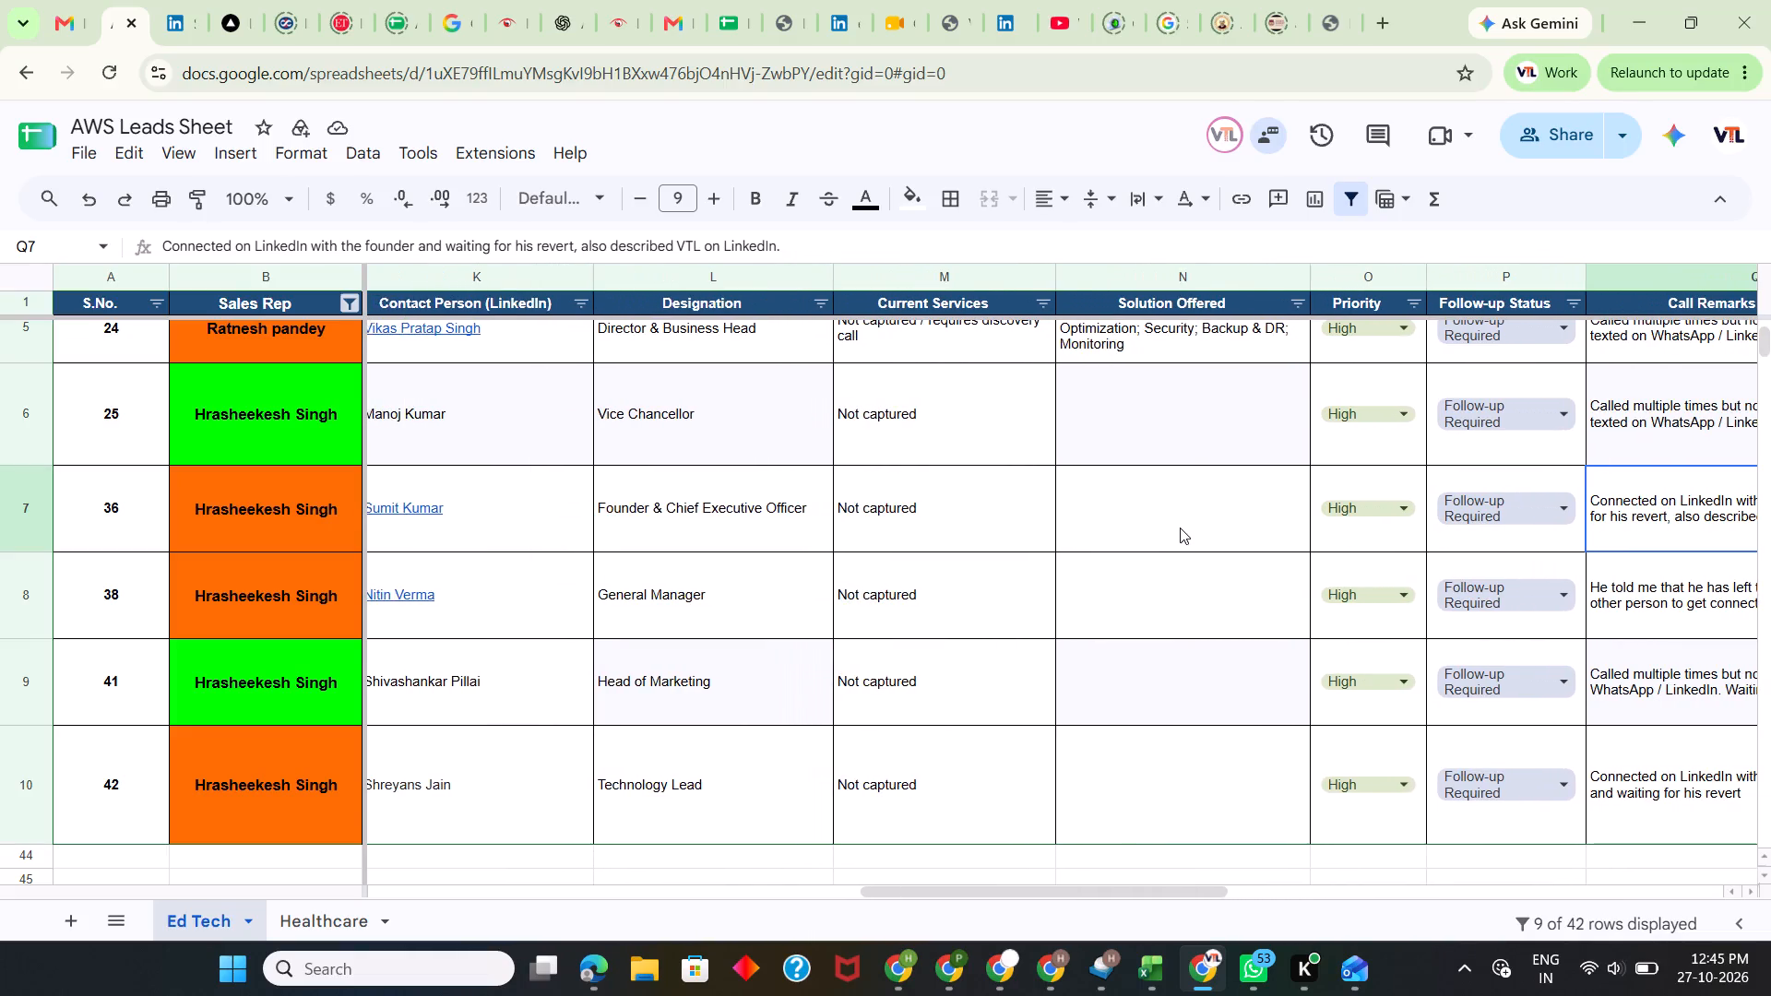
scroll(1180, 528, "right", 3)
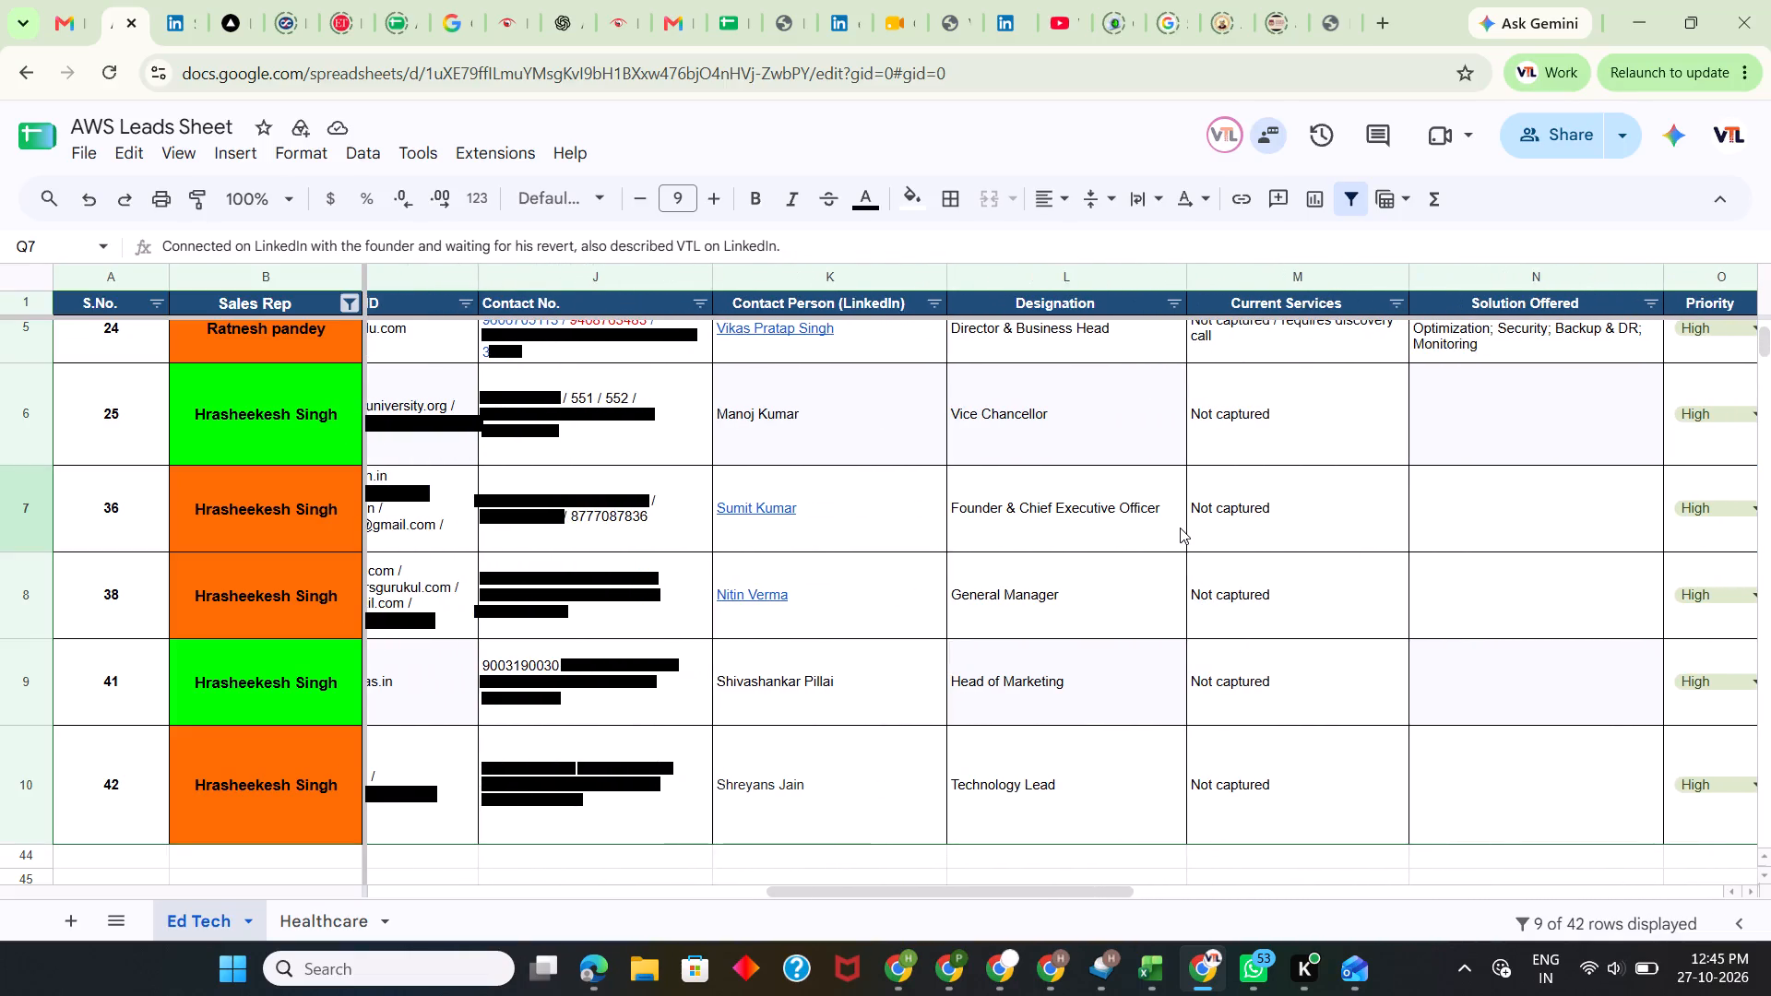
scroll(1180, 528, "right", 3)
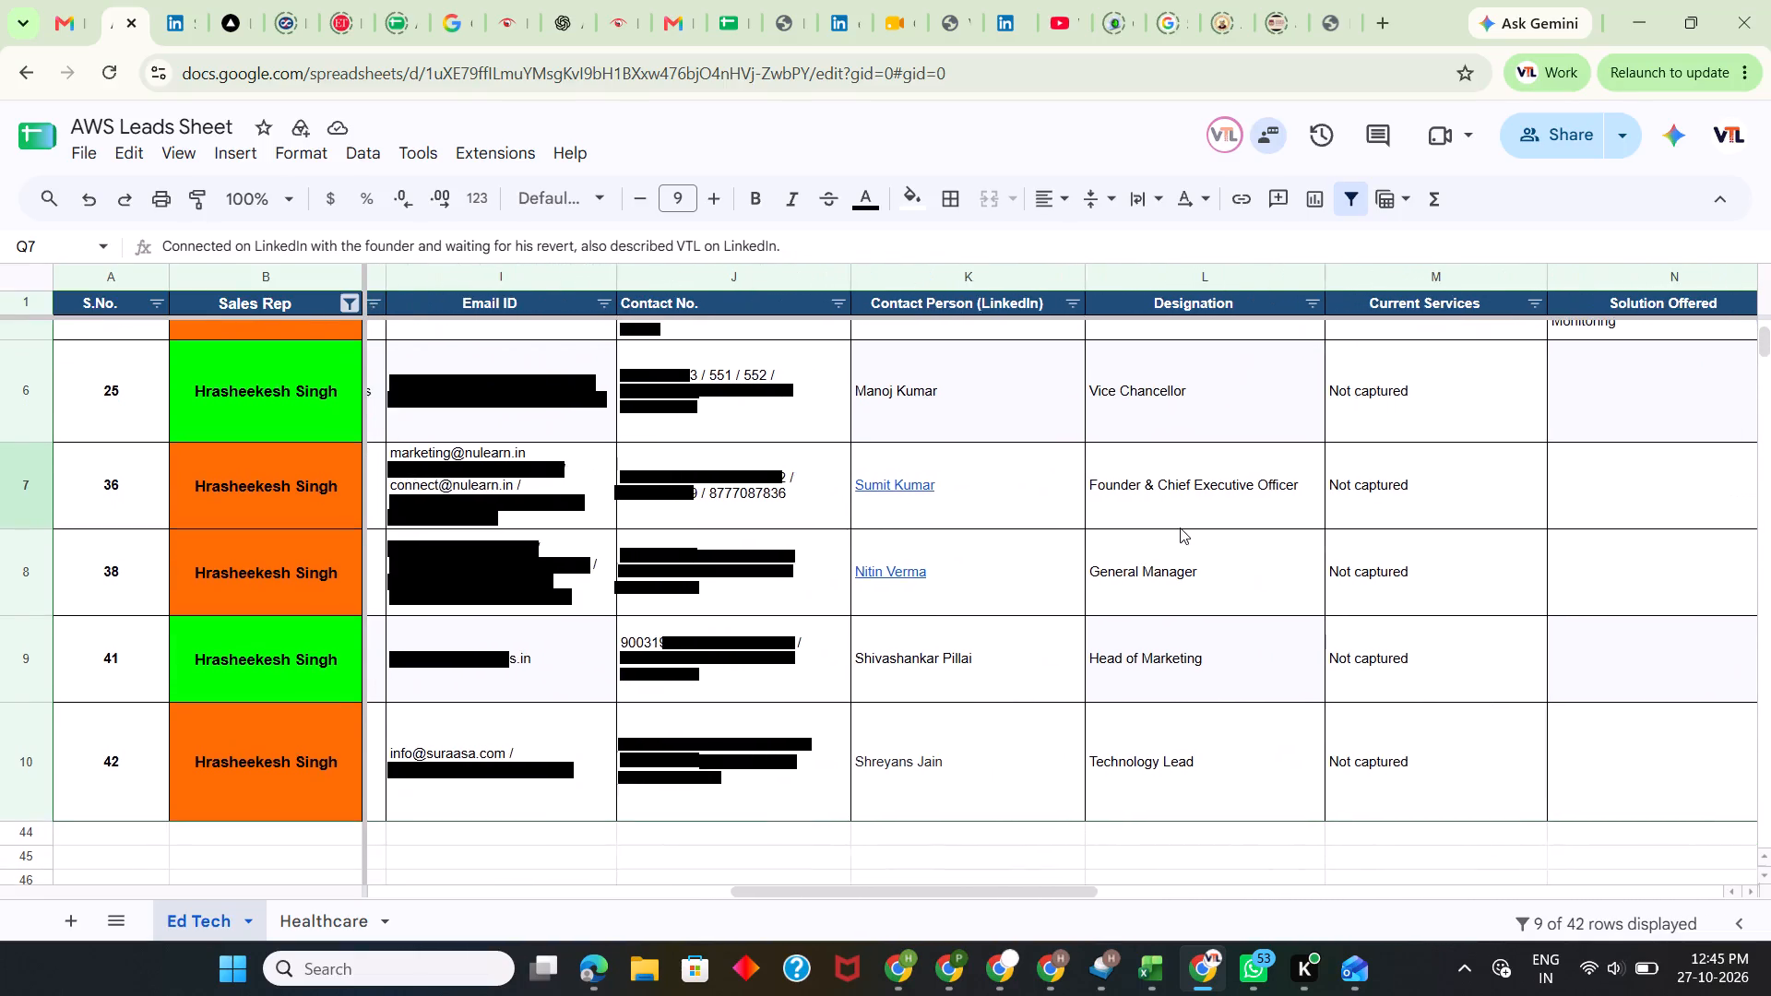
scroll(1180, 528, "right", 3)
scroll(1180, 528, "left", 1)
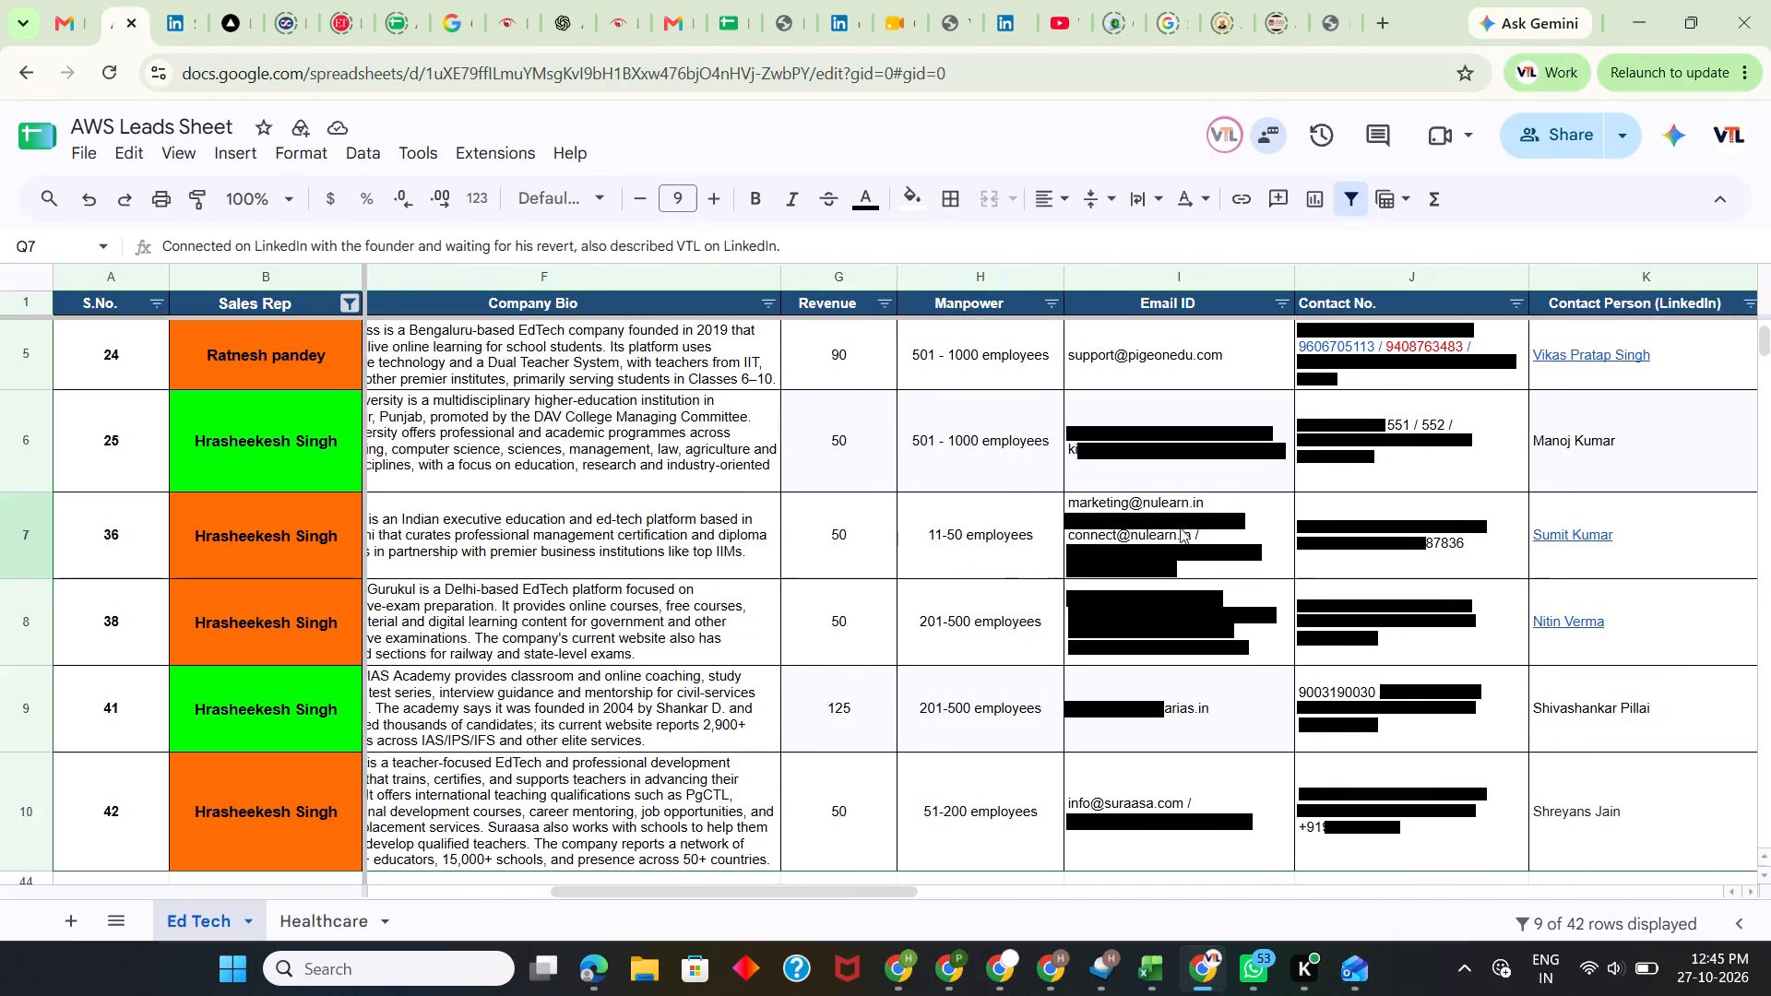
scroll(1180, 528, "left", 1)
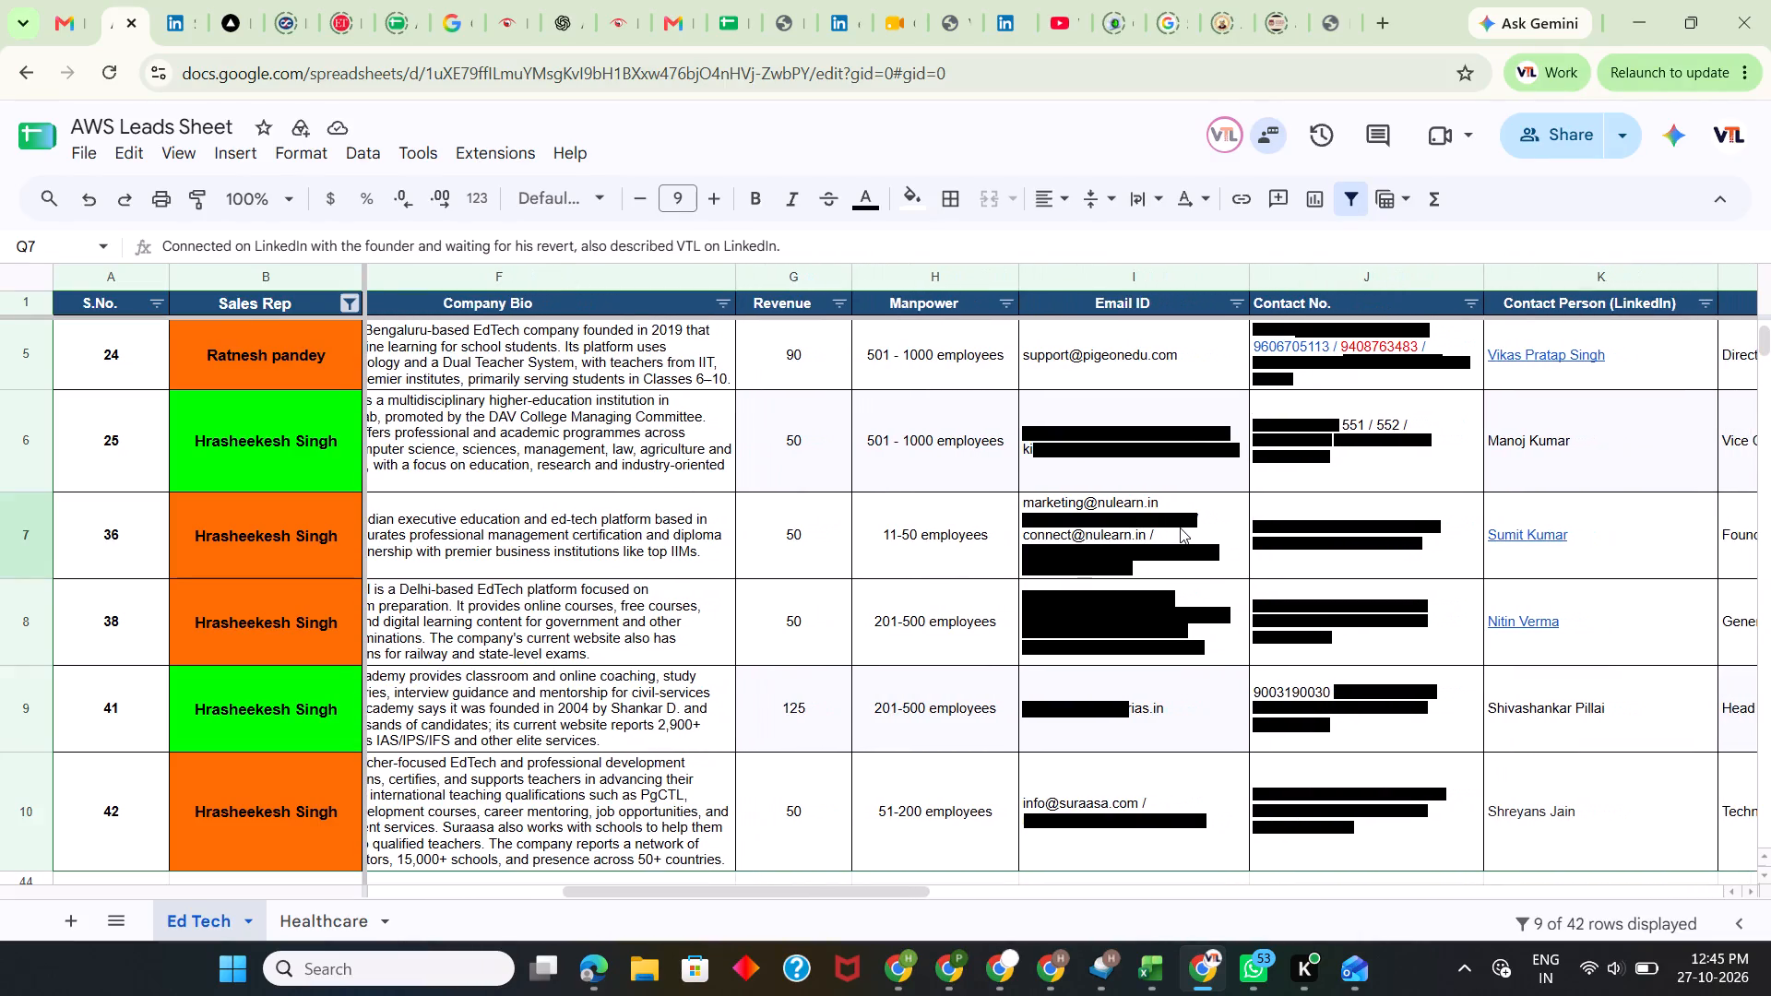
scroll(1180, 528, "left", 3)
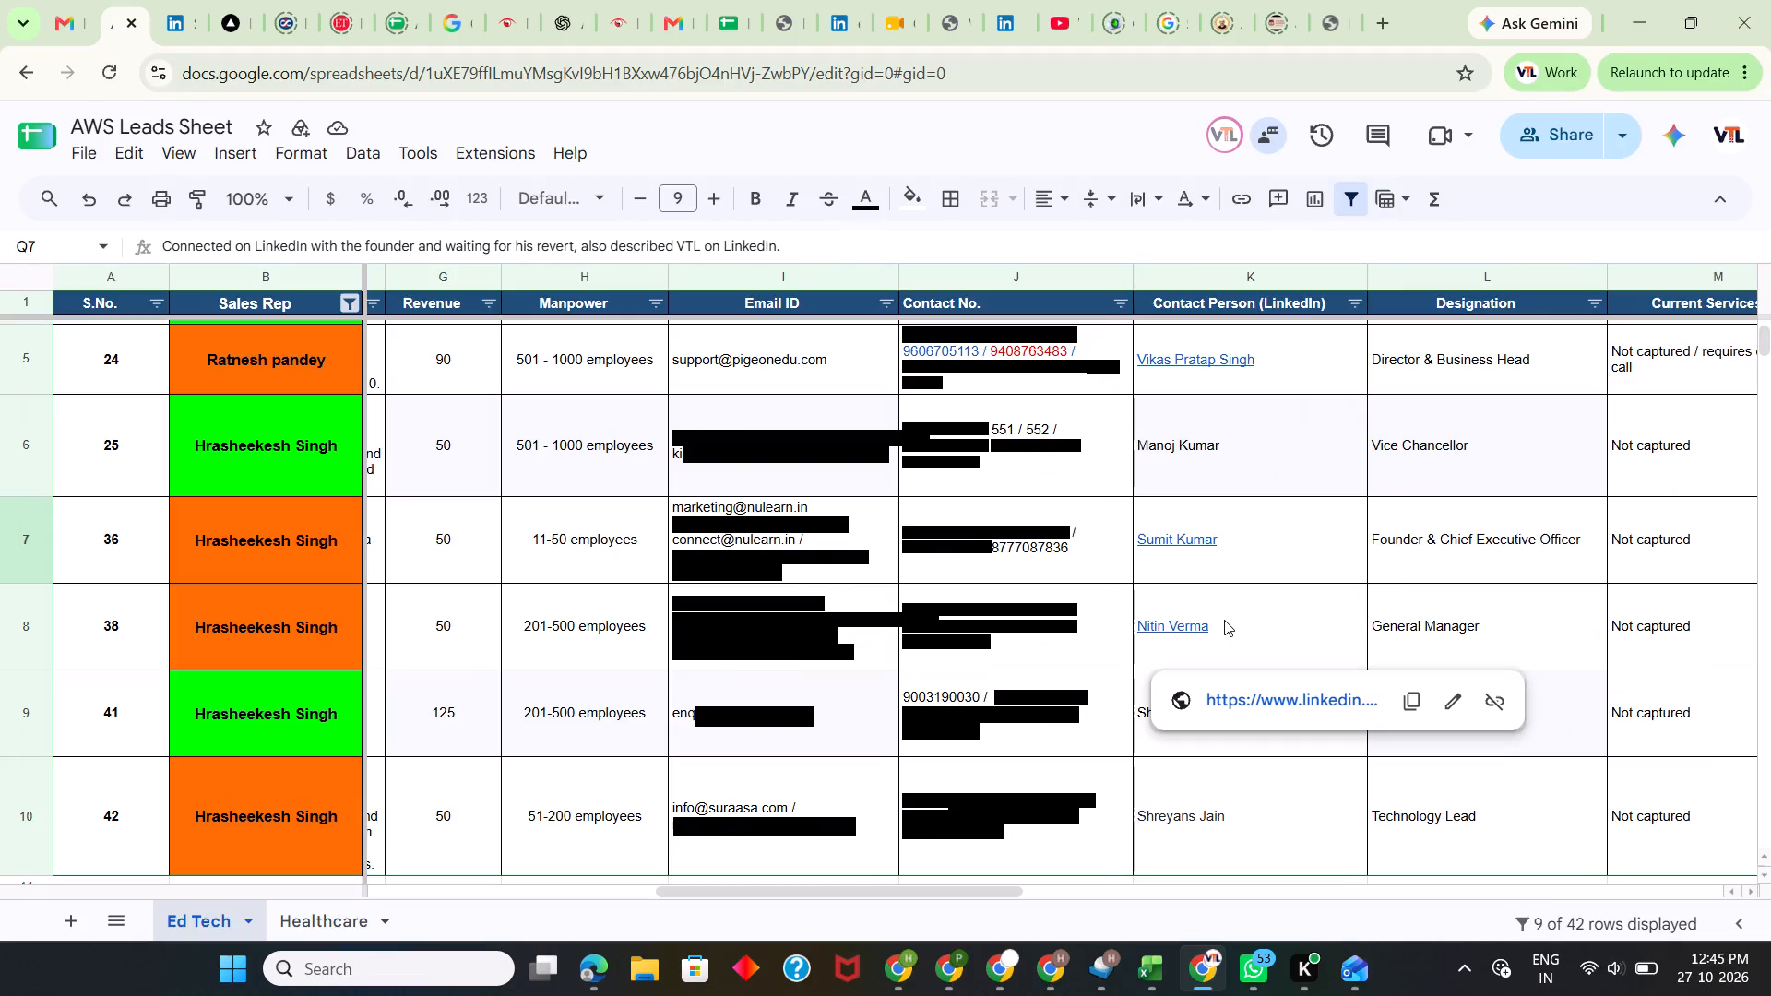
Minimise all open windows to show the desktop.
left_click(1770, 995)
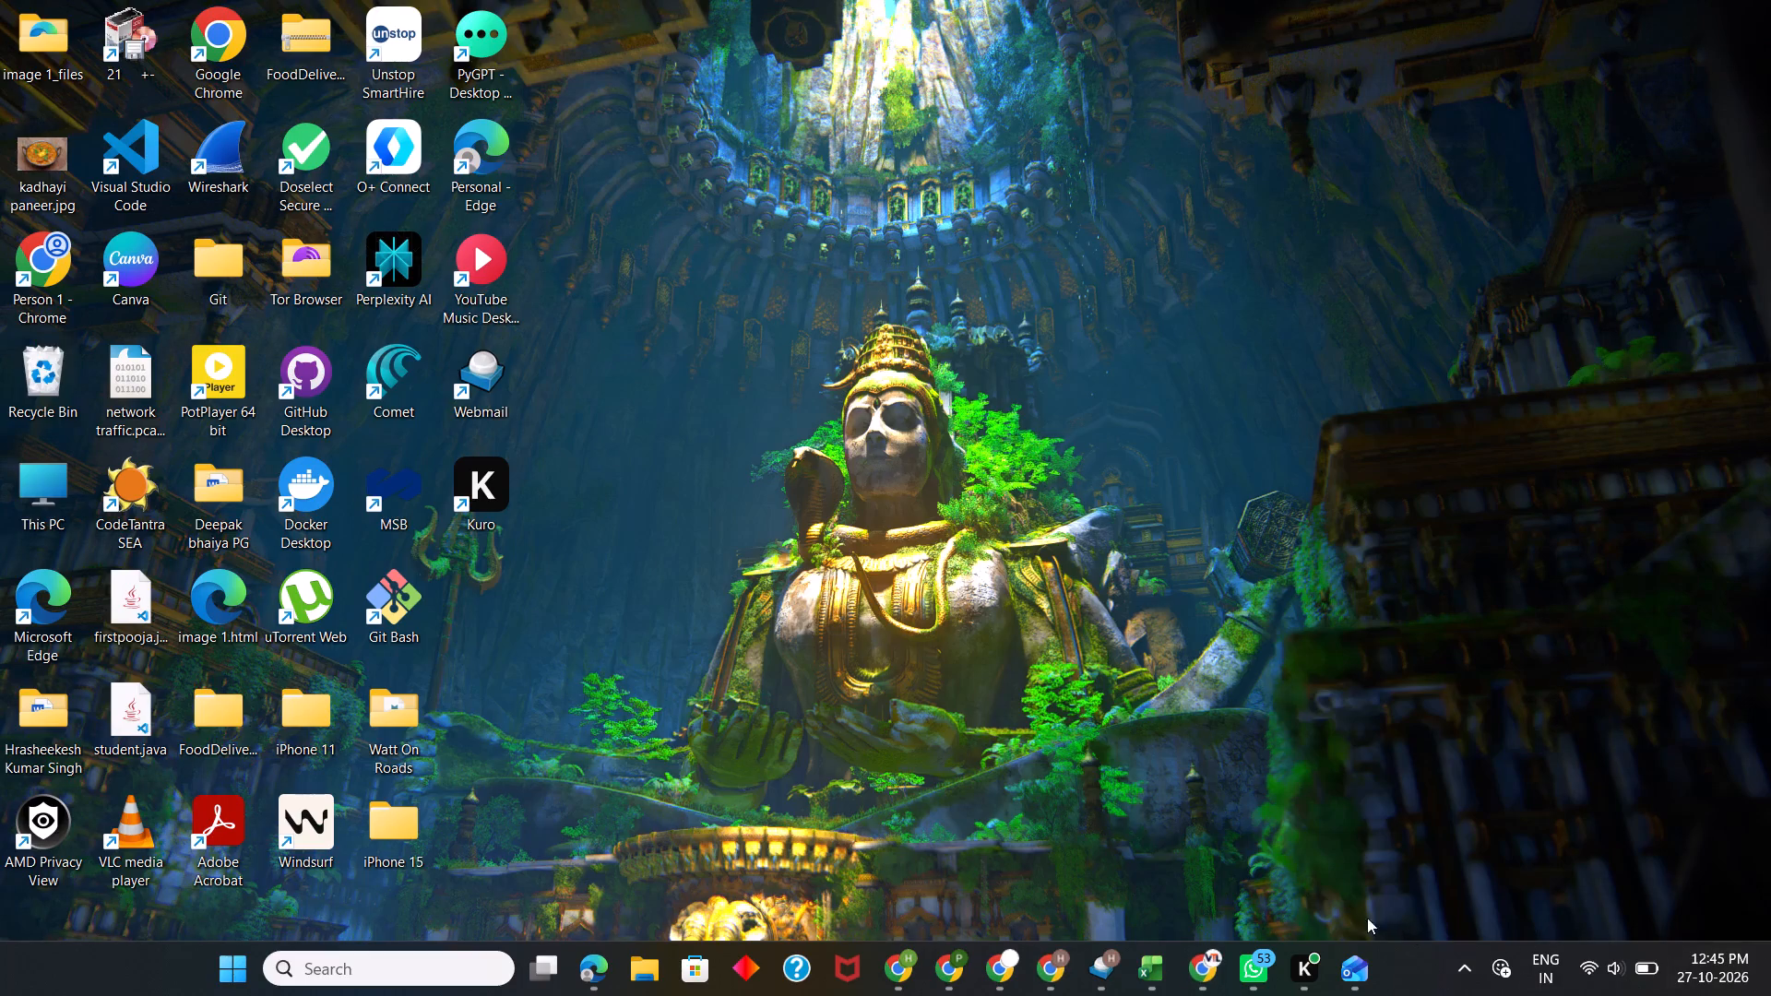
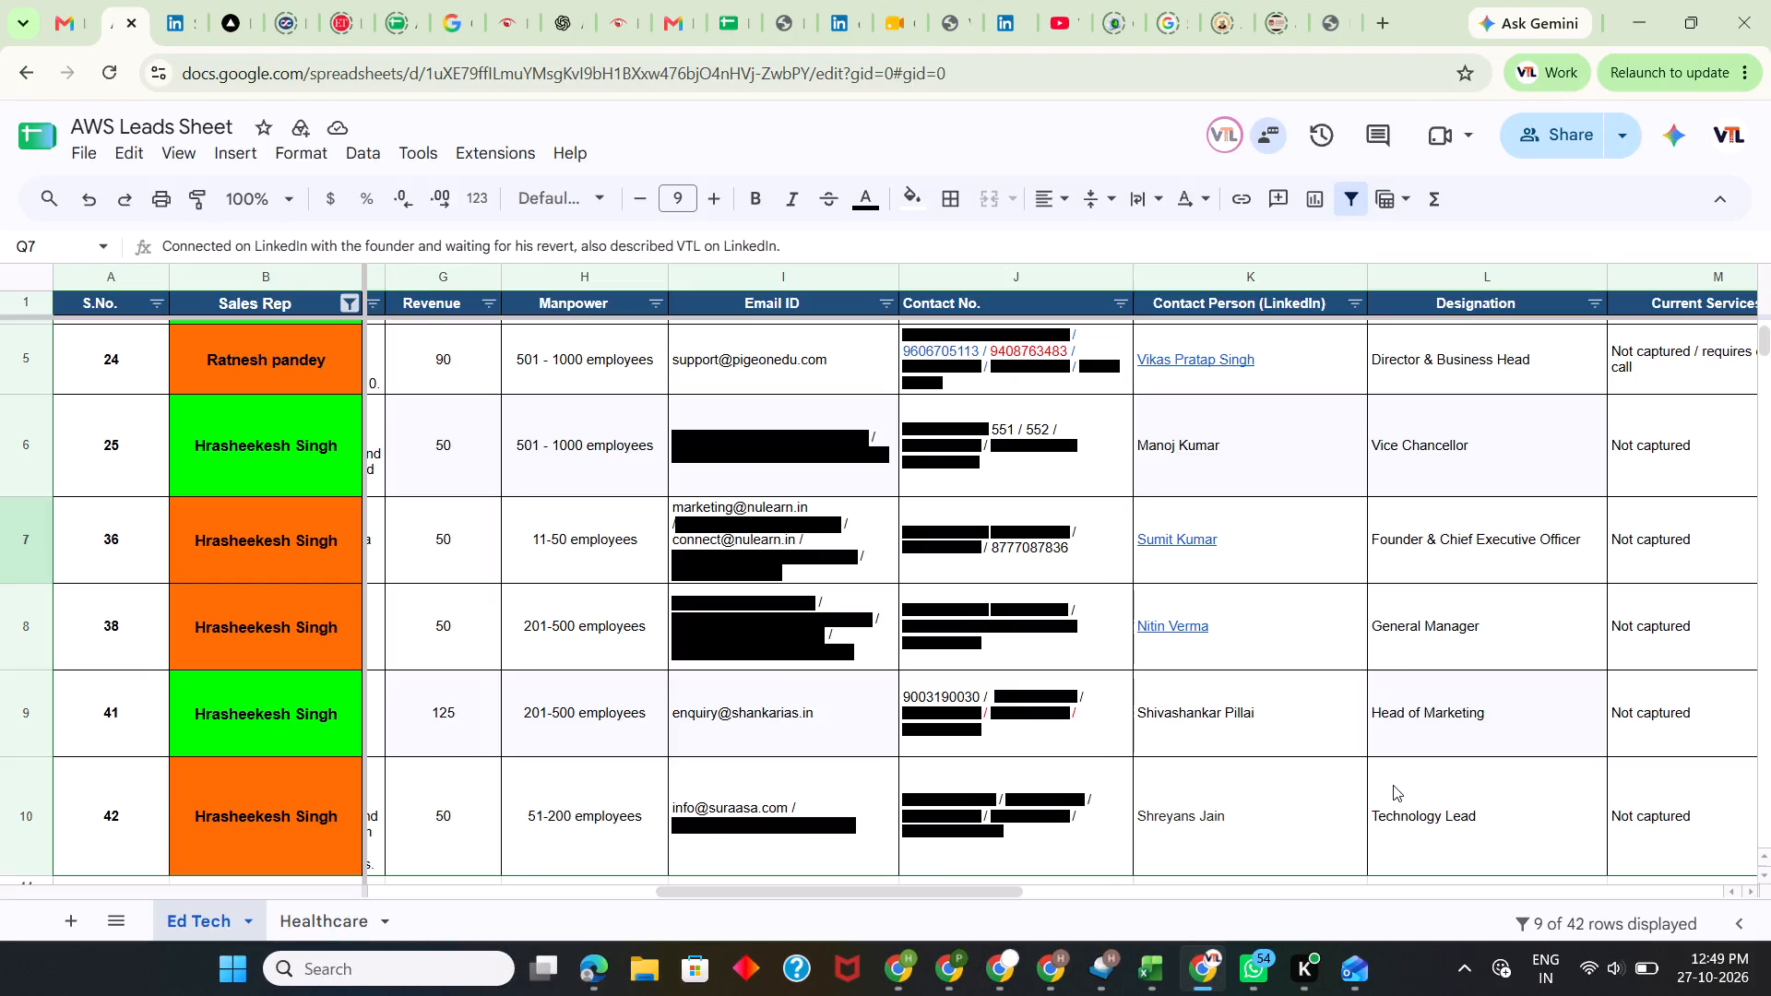
Examine the Ed Tech leads' contact numbers, contact persons and designations down to the last filtered row.
scroll(1330, 584, "up", 2)
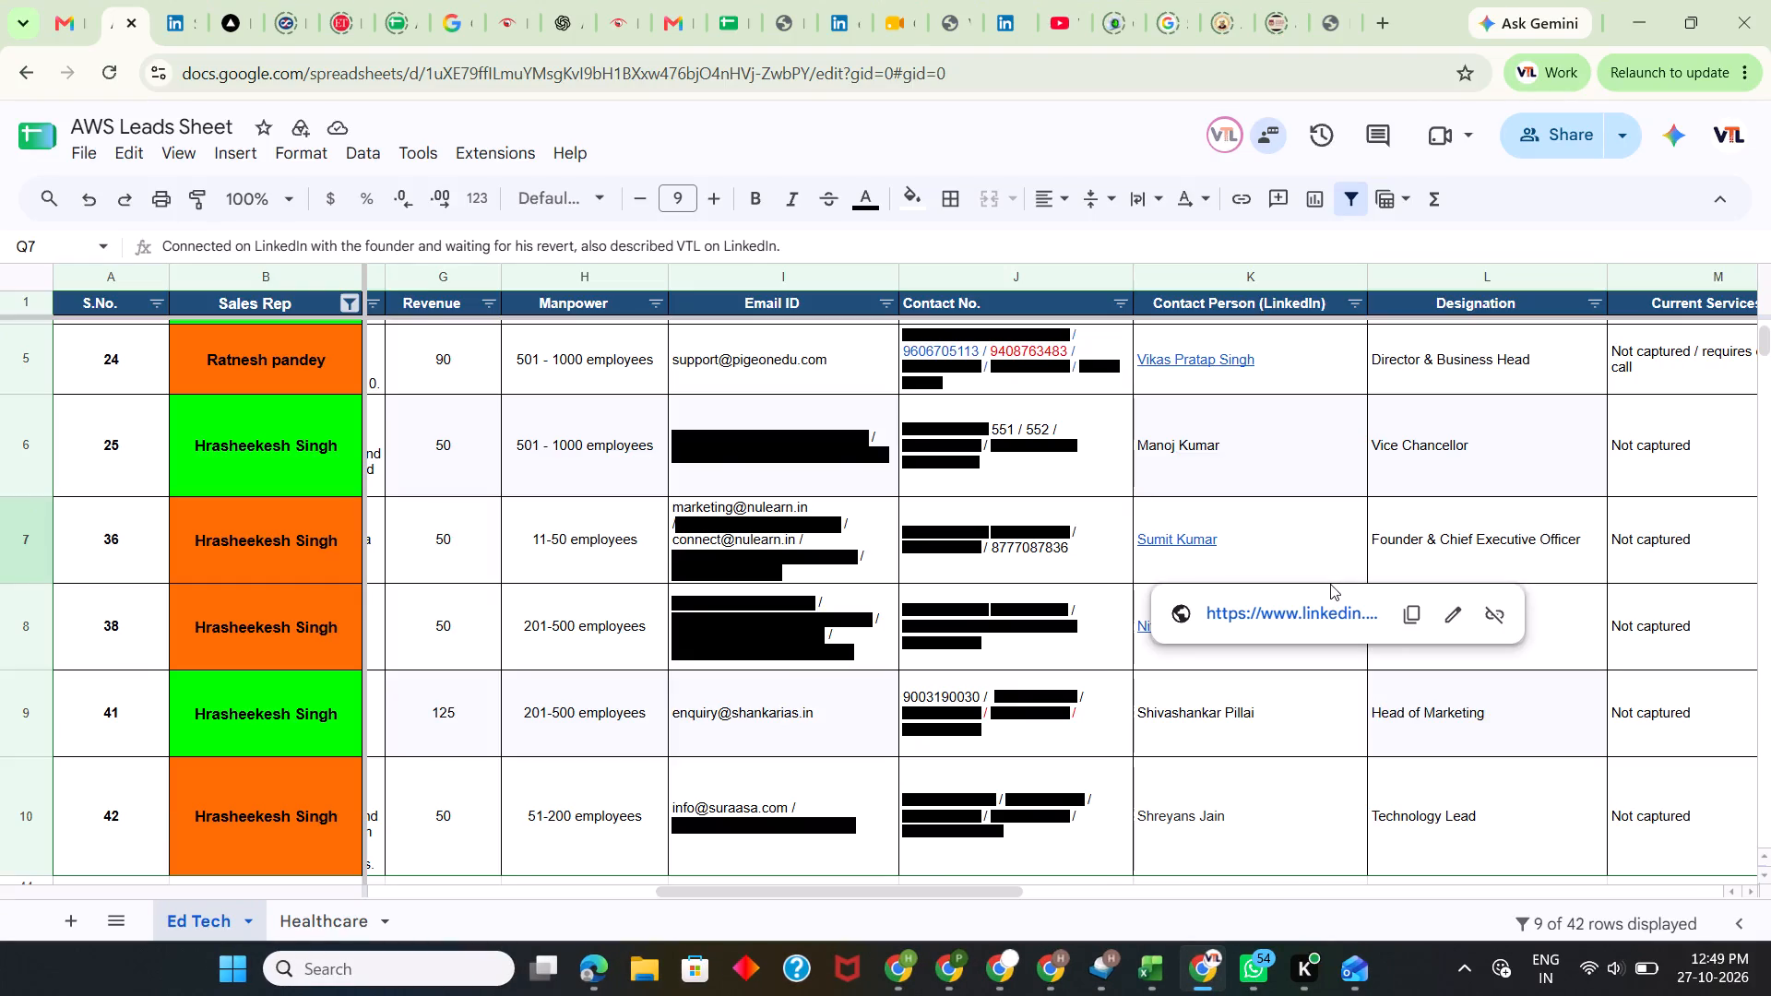
scroll(1330, 584, "up", 2)
left_click(1101, 539)
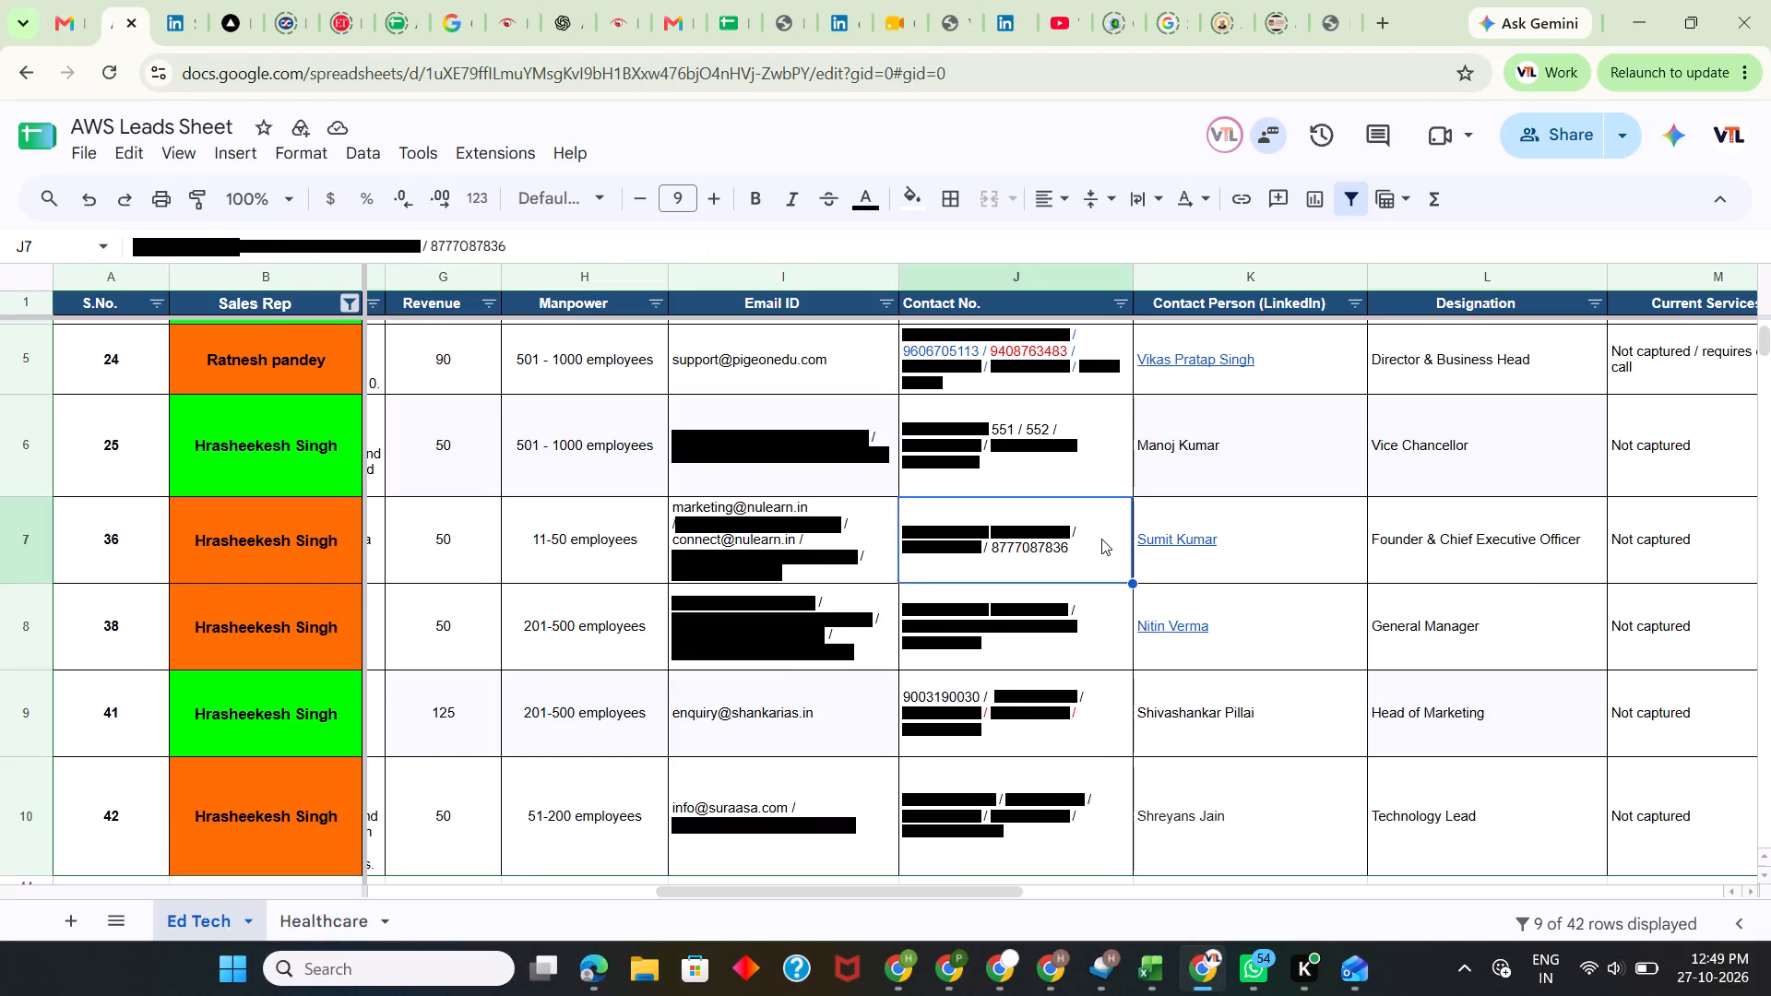
scroll(1101, 539, "up", 4)
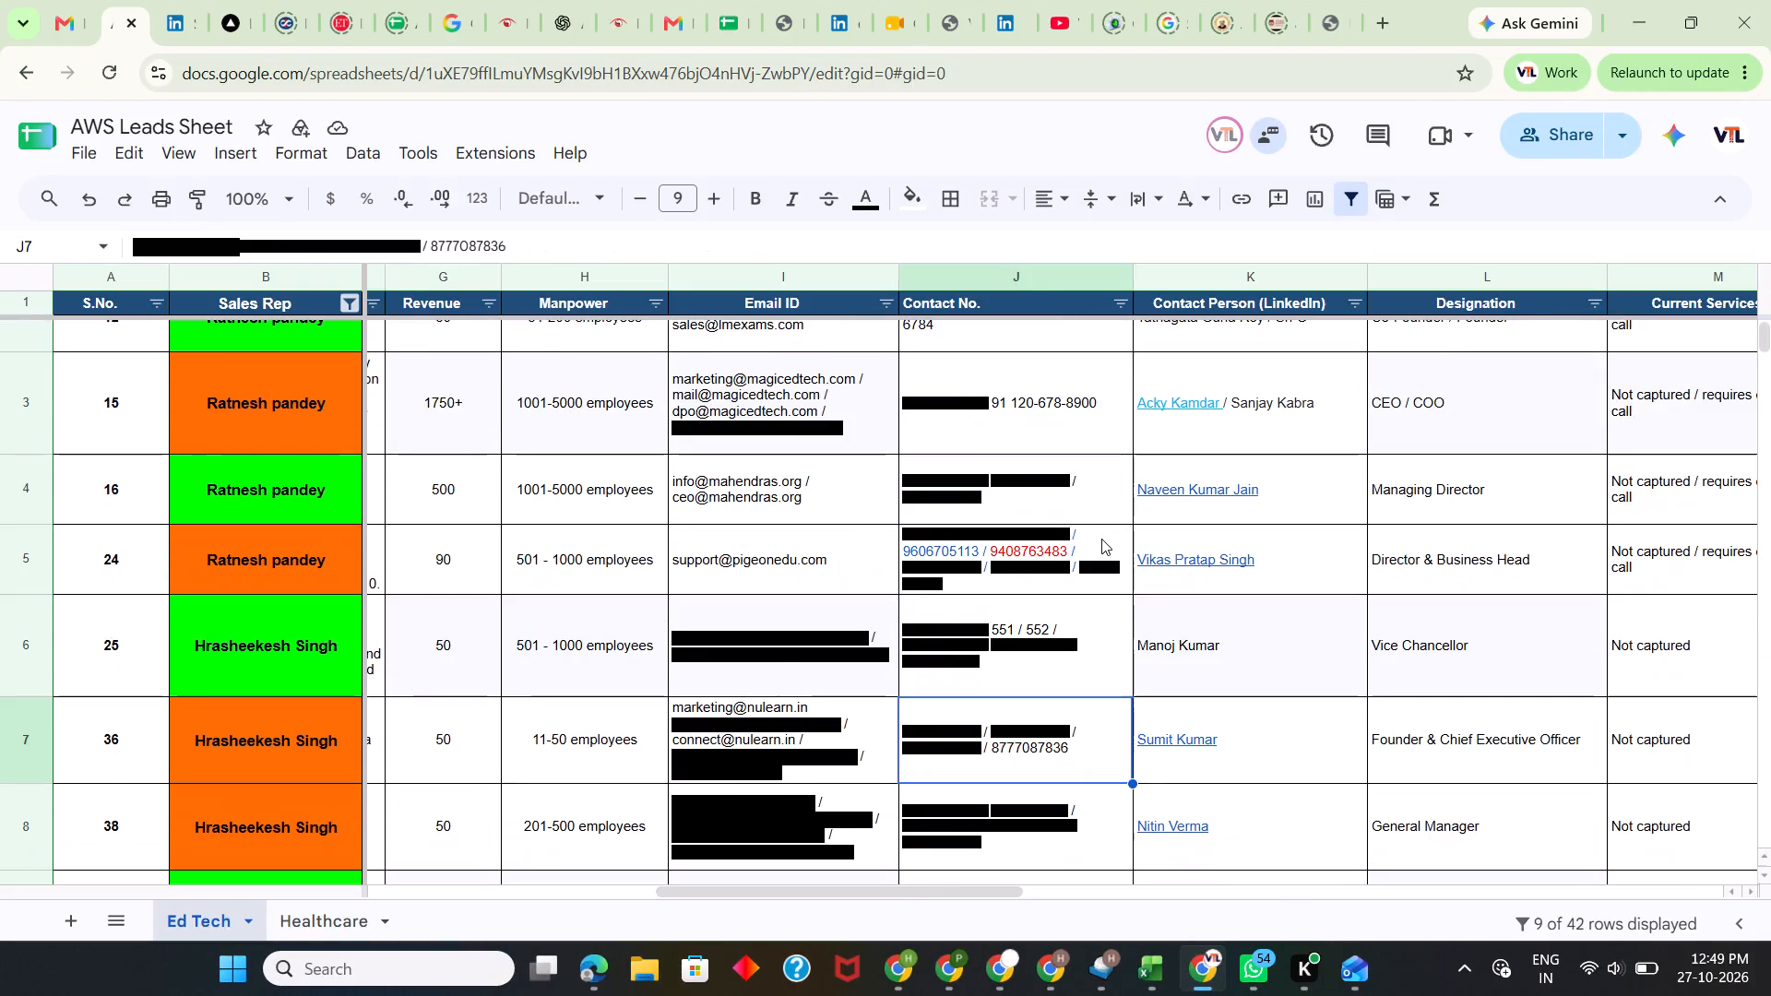
scroll(1101, 539, "down", 1)
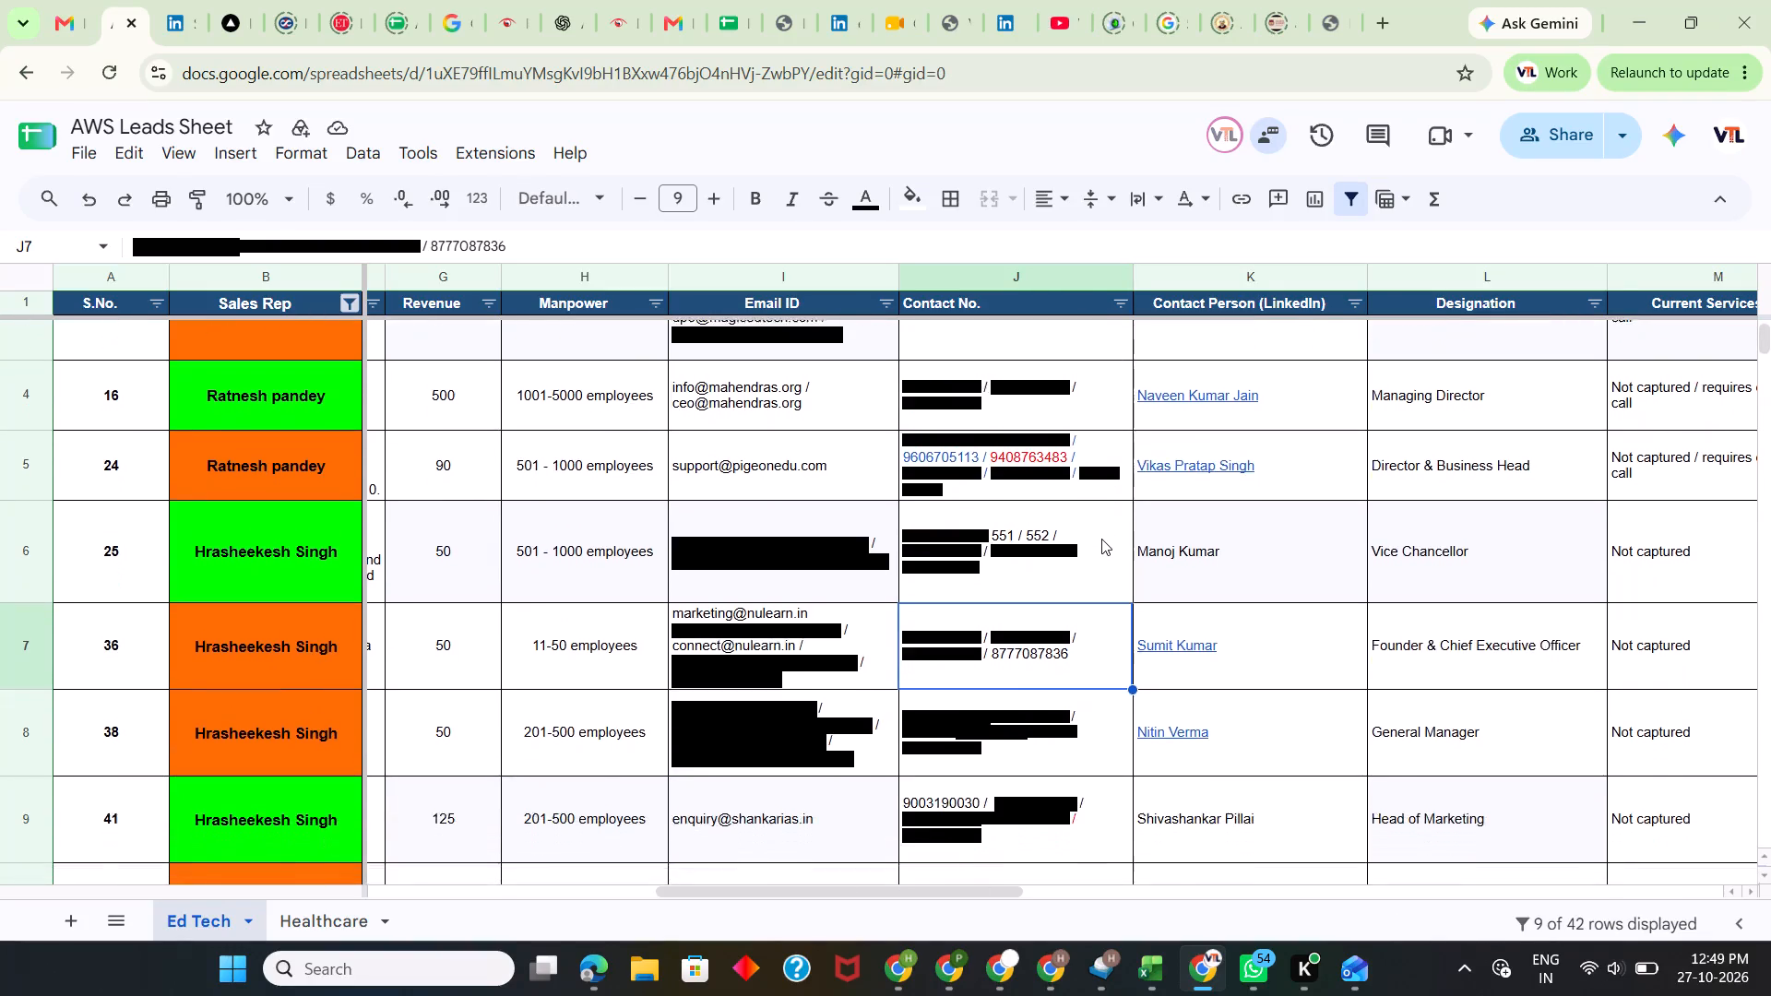
scroll(1101, 539, "down", 2)
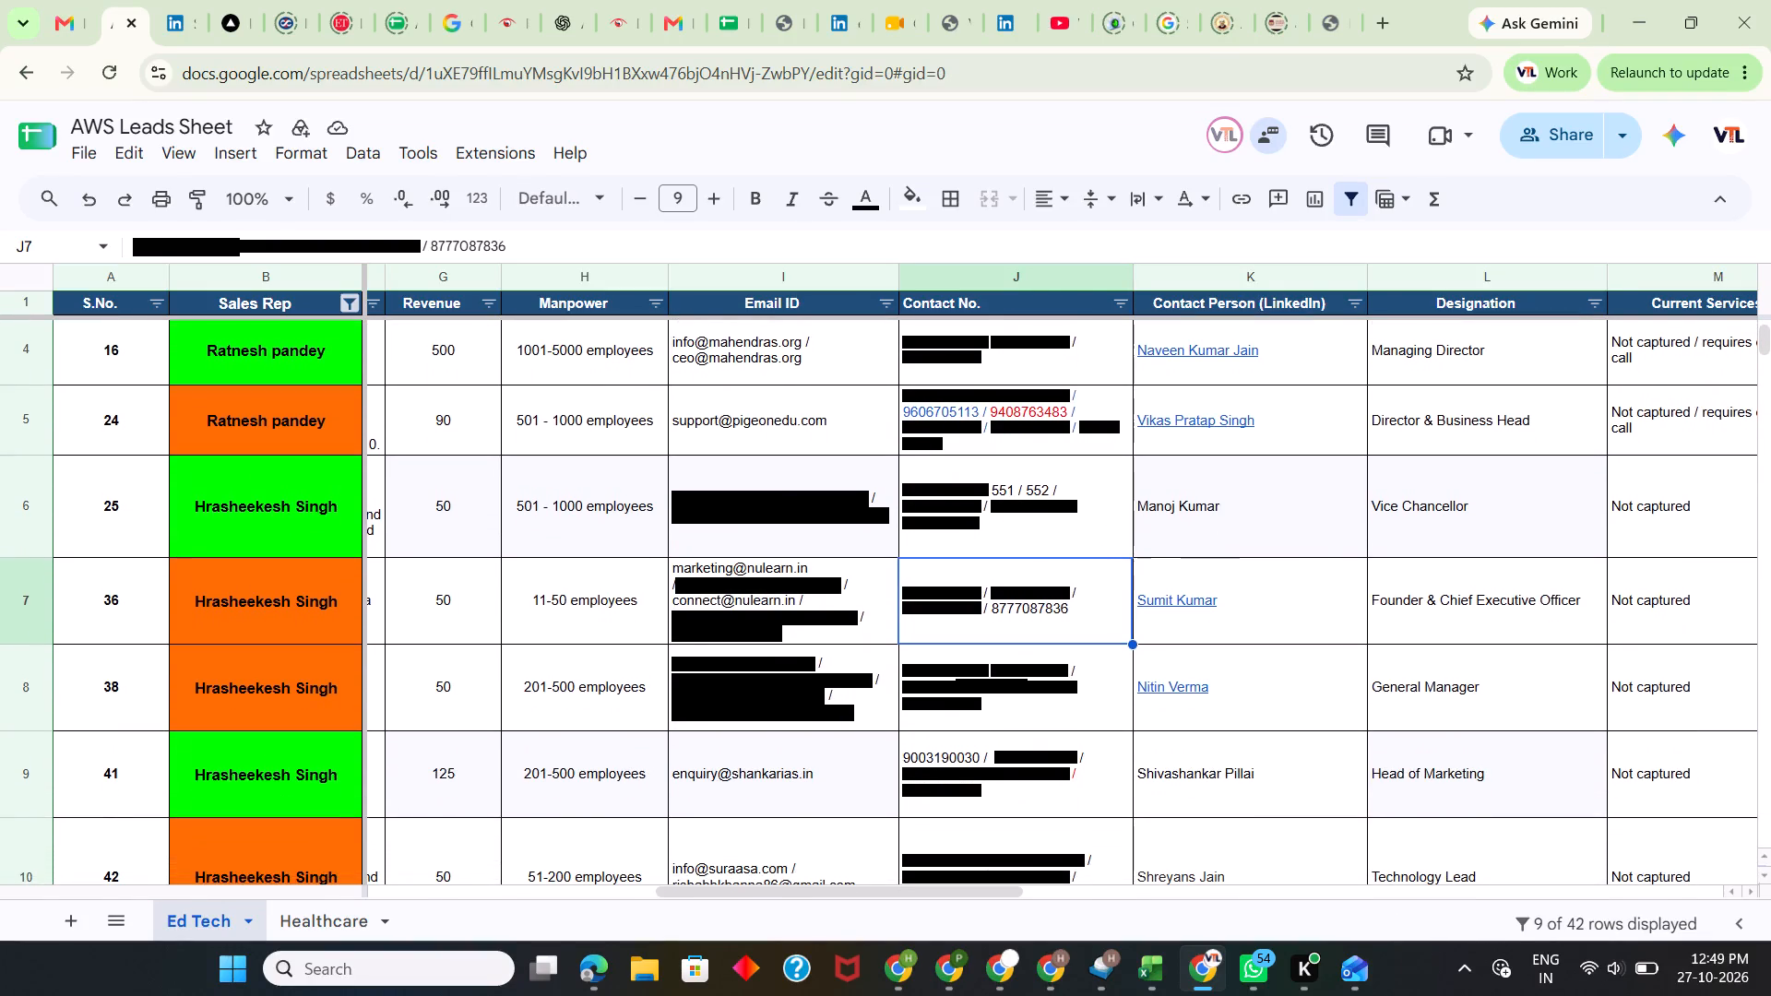
scroll(1437, 599, "right", 1)
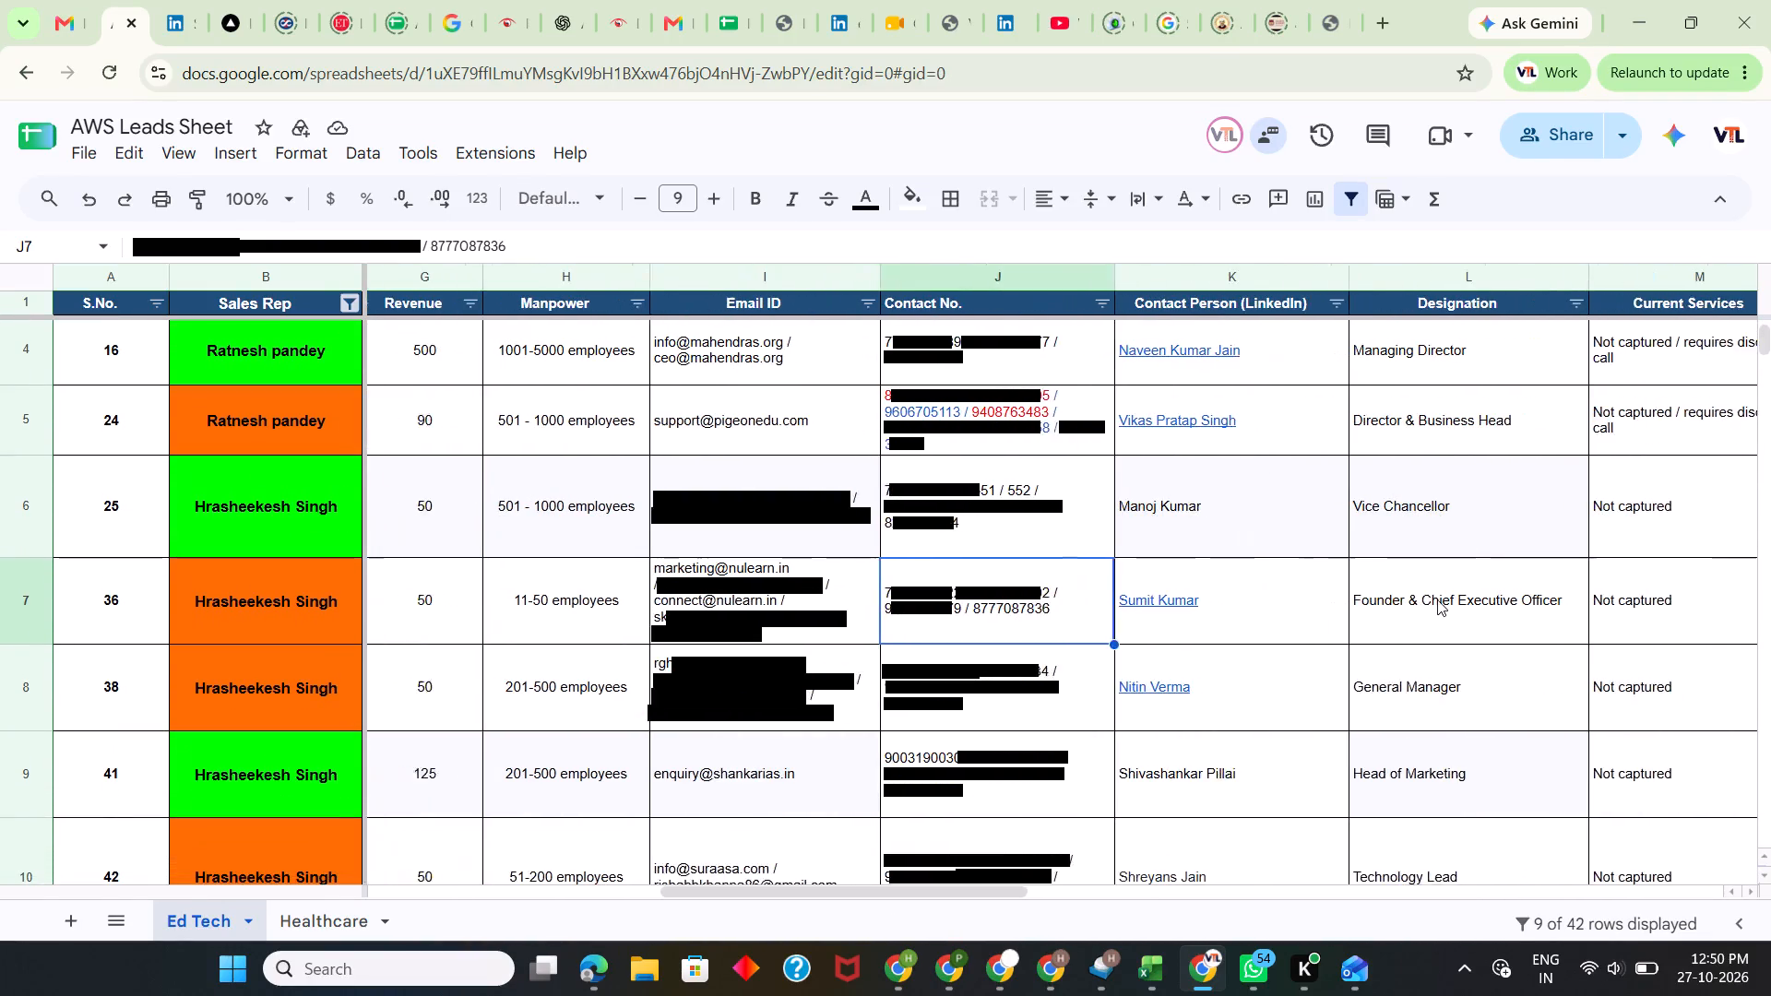
scroll(1437, 599, "right", 1)
scroll(1440, 719, "down", 1)
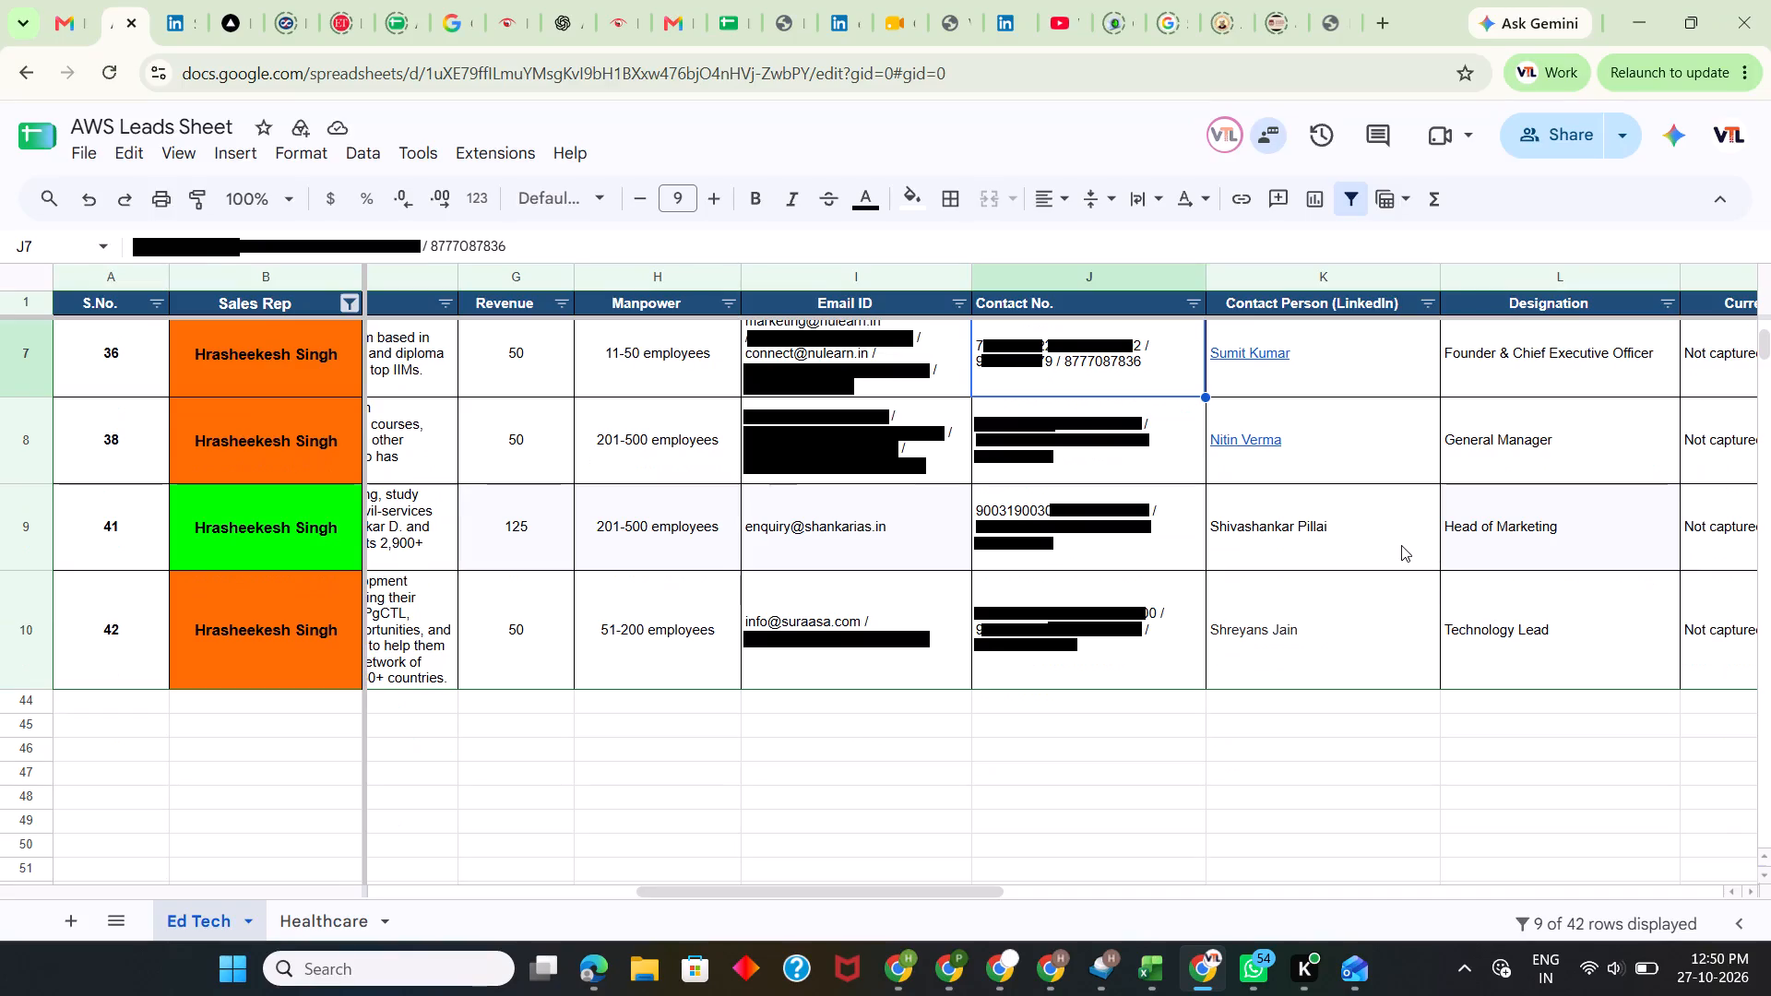
Copy the contact person's name from the Shankar IAS lead (S.No. 41) and switch to the LinkedIn window.
left_click(1401, 545)
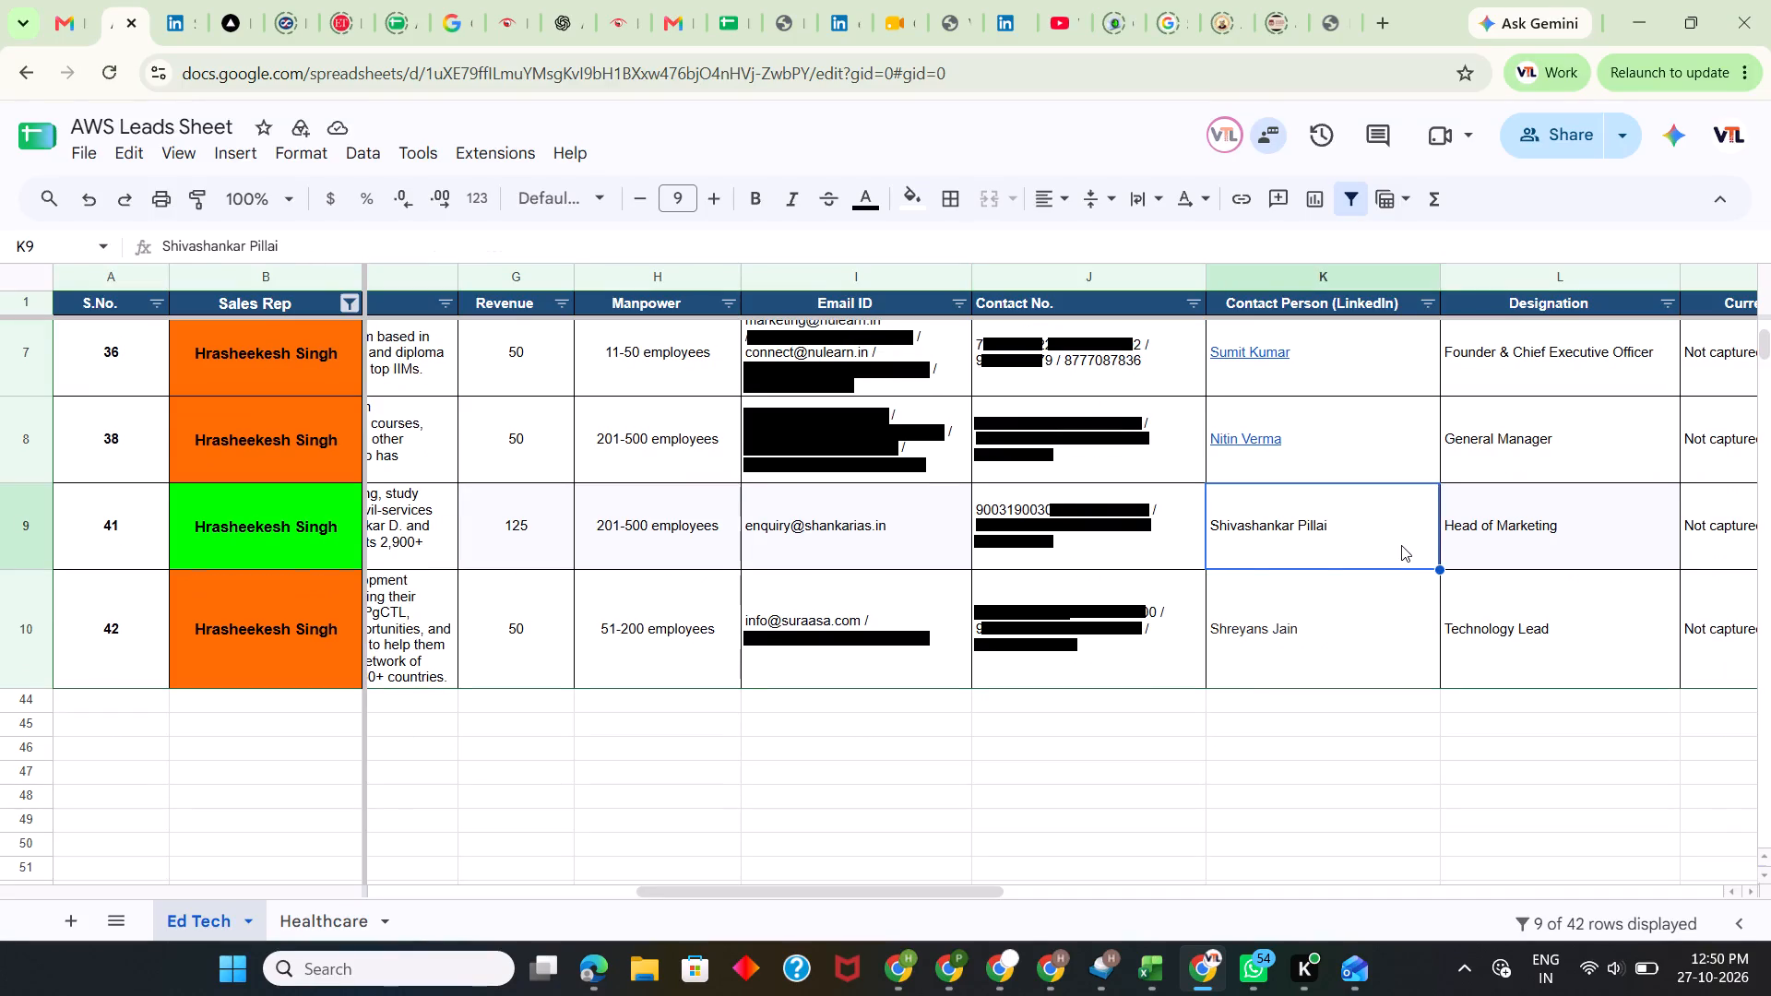
key("ctrl+c")
left_click(1060, 962)
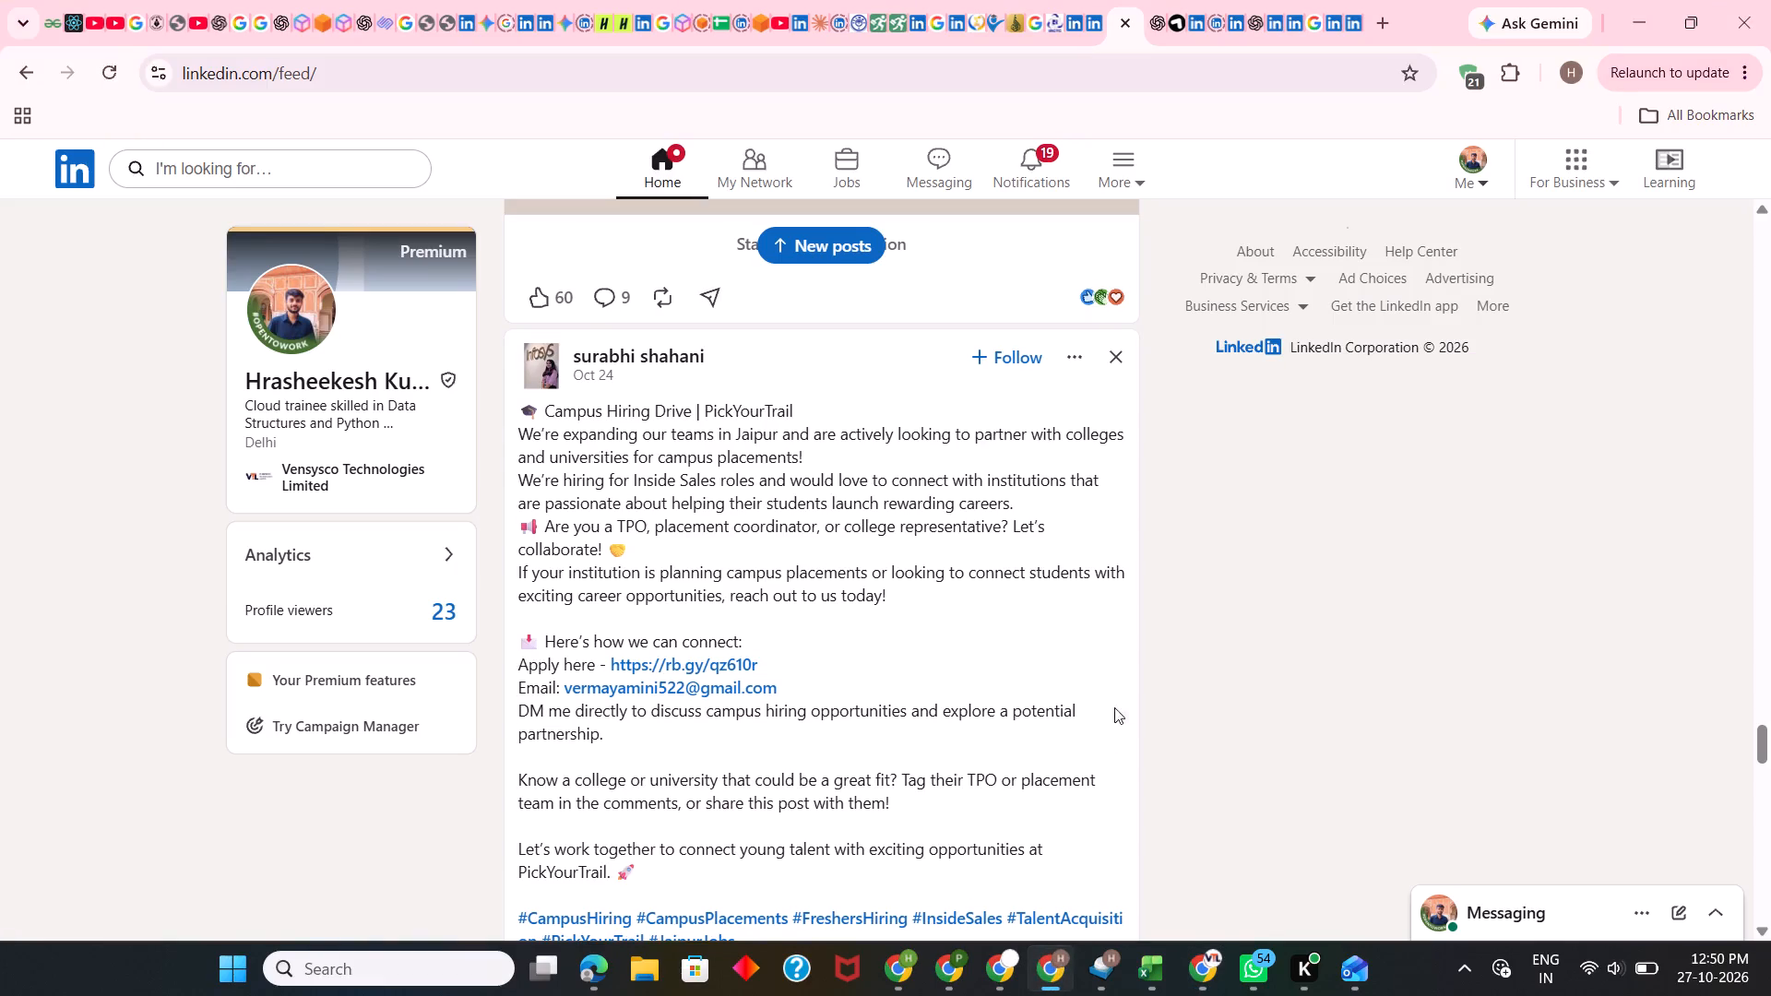
Load the new feed posts and examine the expanded "Dear HR" post and the All India Institute of Local Self-Government hiring post.
left_click(840, 248)
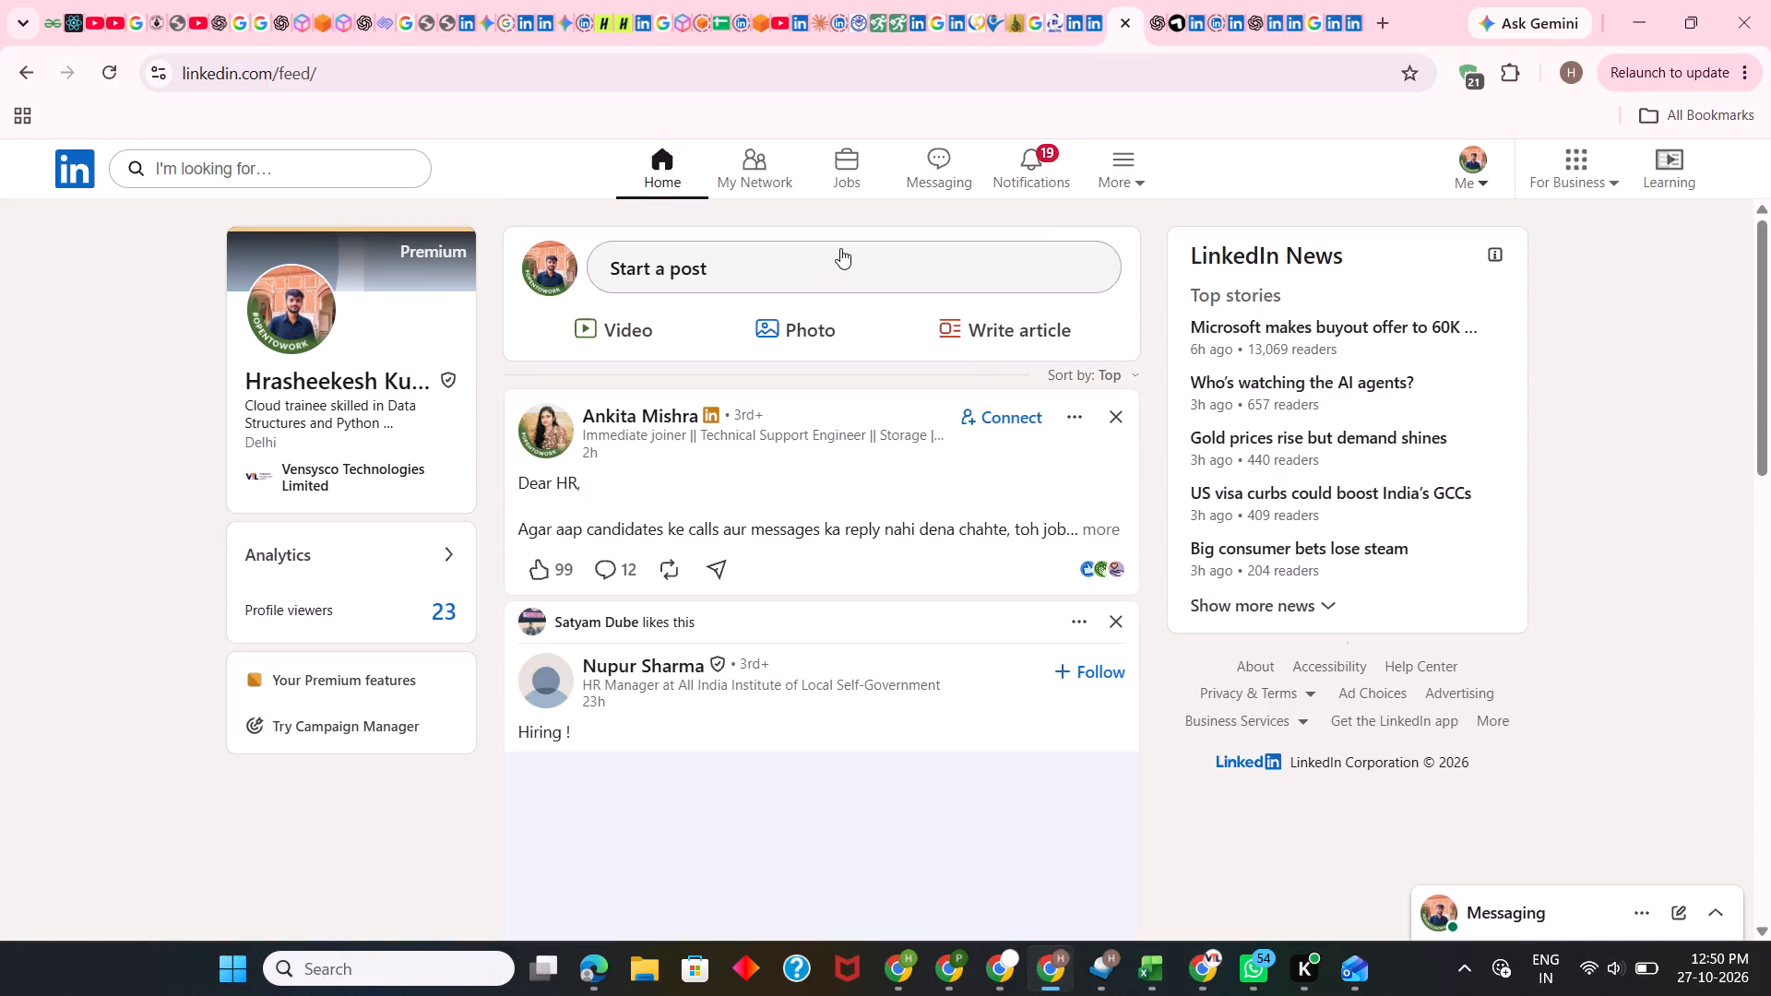
left_click(1093, 525)
scroll(1093, 525, "down", 3)
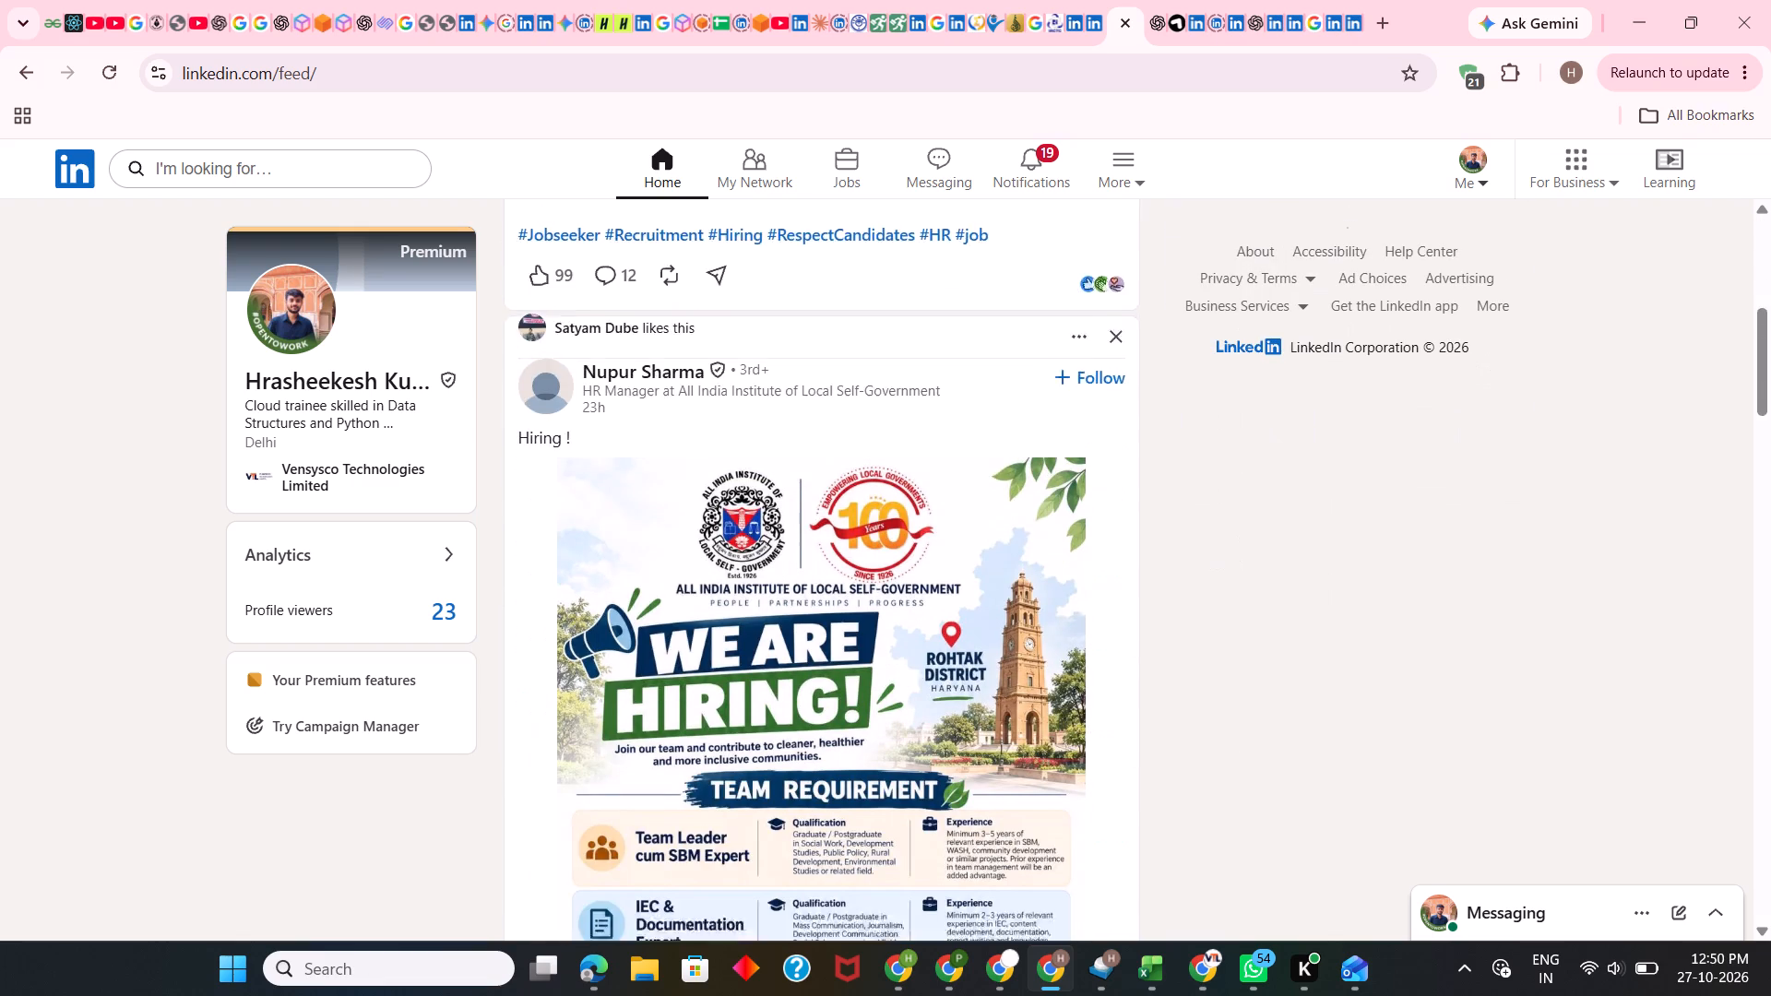
scroll(1093, 525, "down", 1)
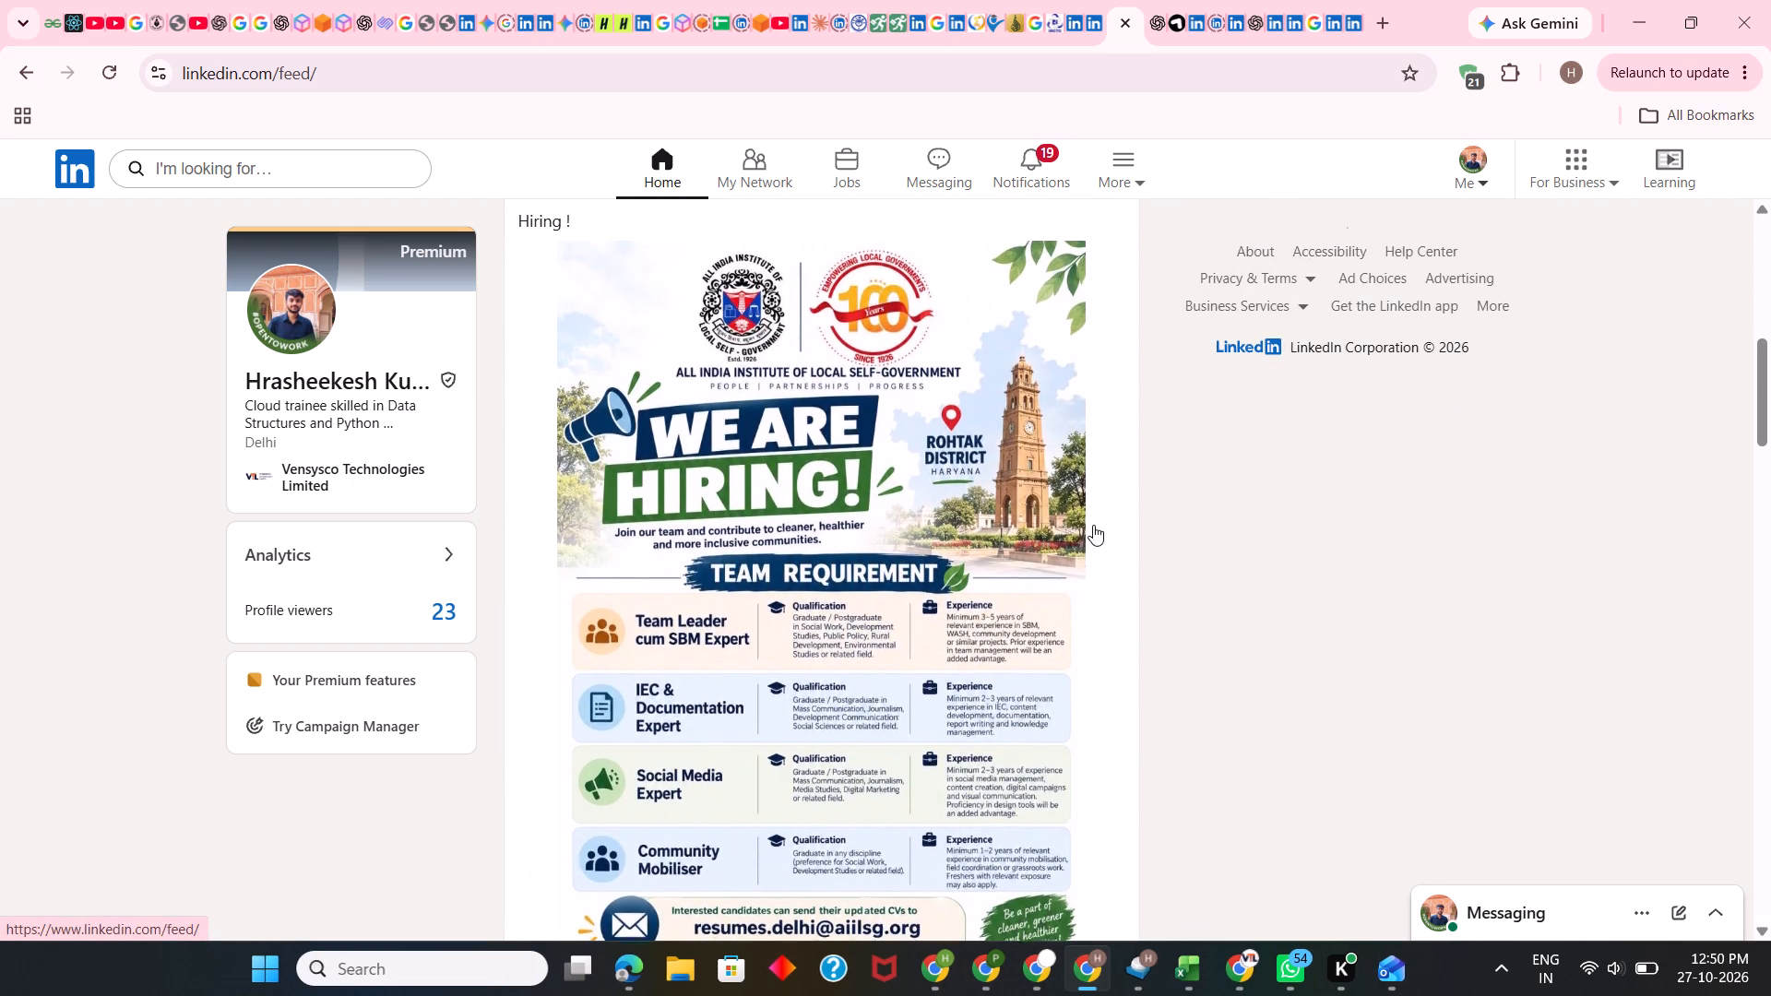
scroll(1093, 525, "down", 1)
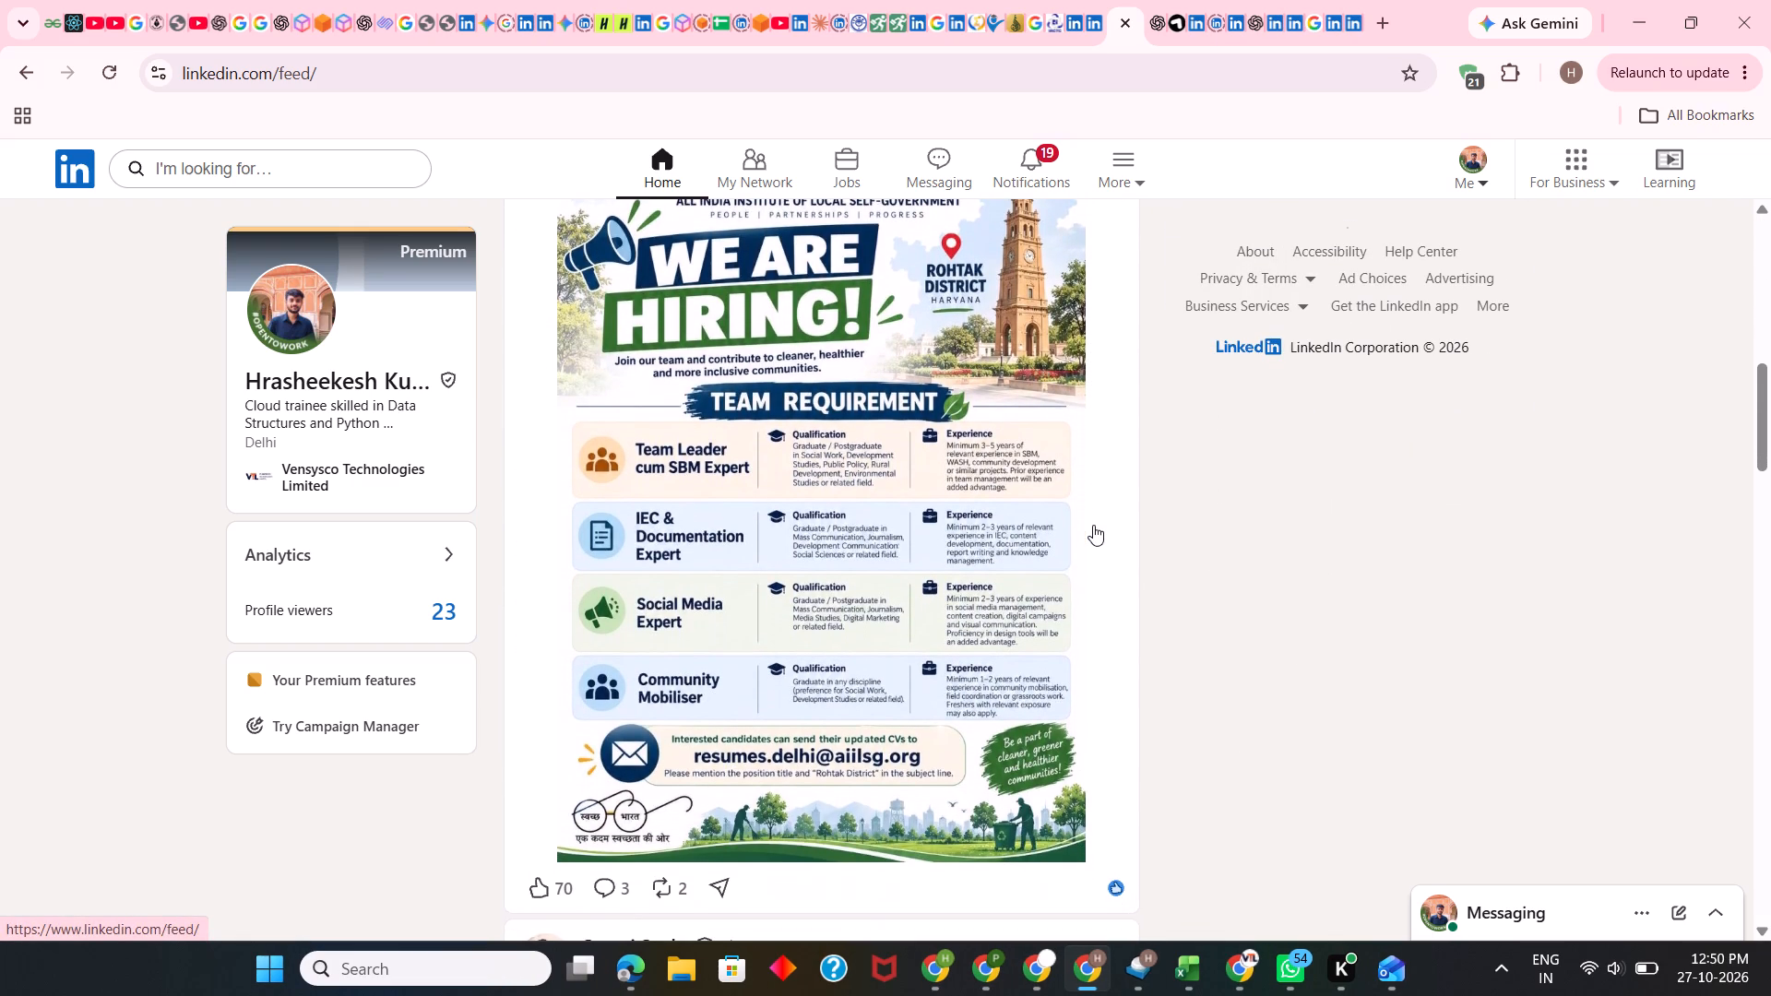
scroll(1093, 525, "down", 4)
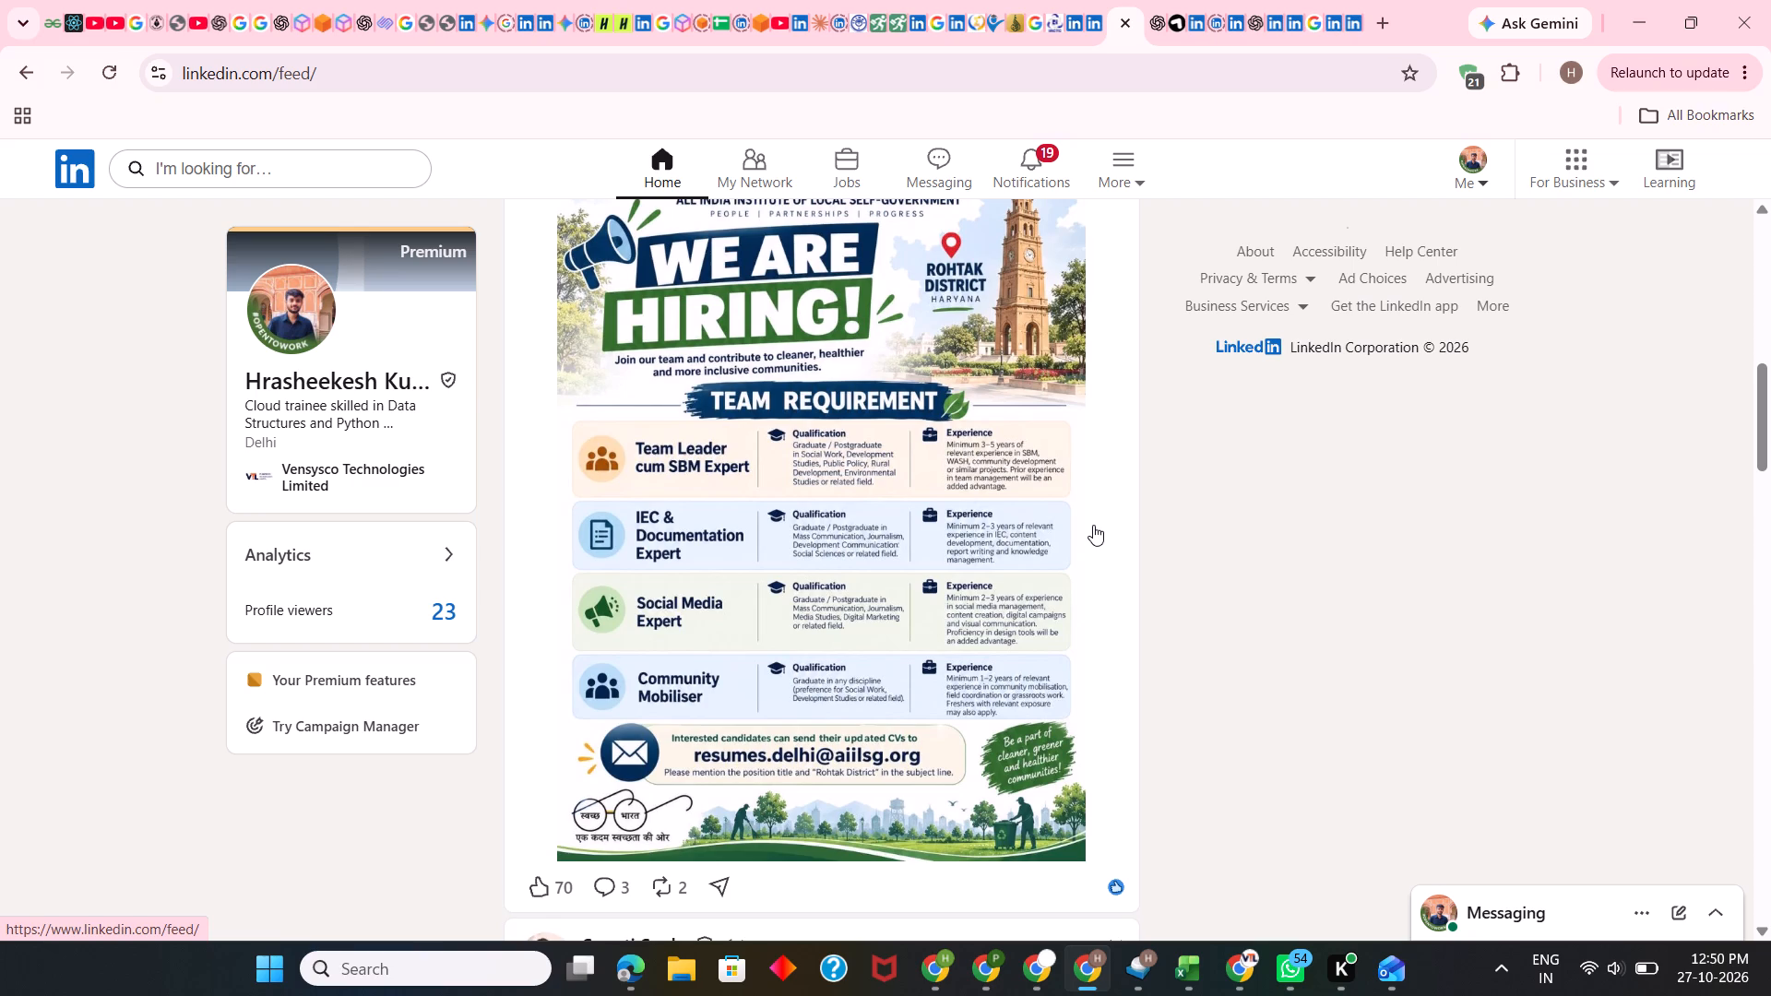
scroll(1093, 525, "down", 6)
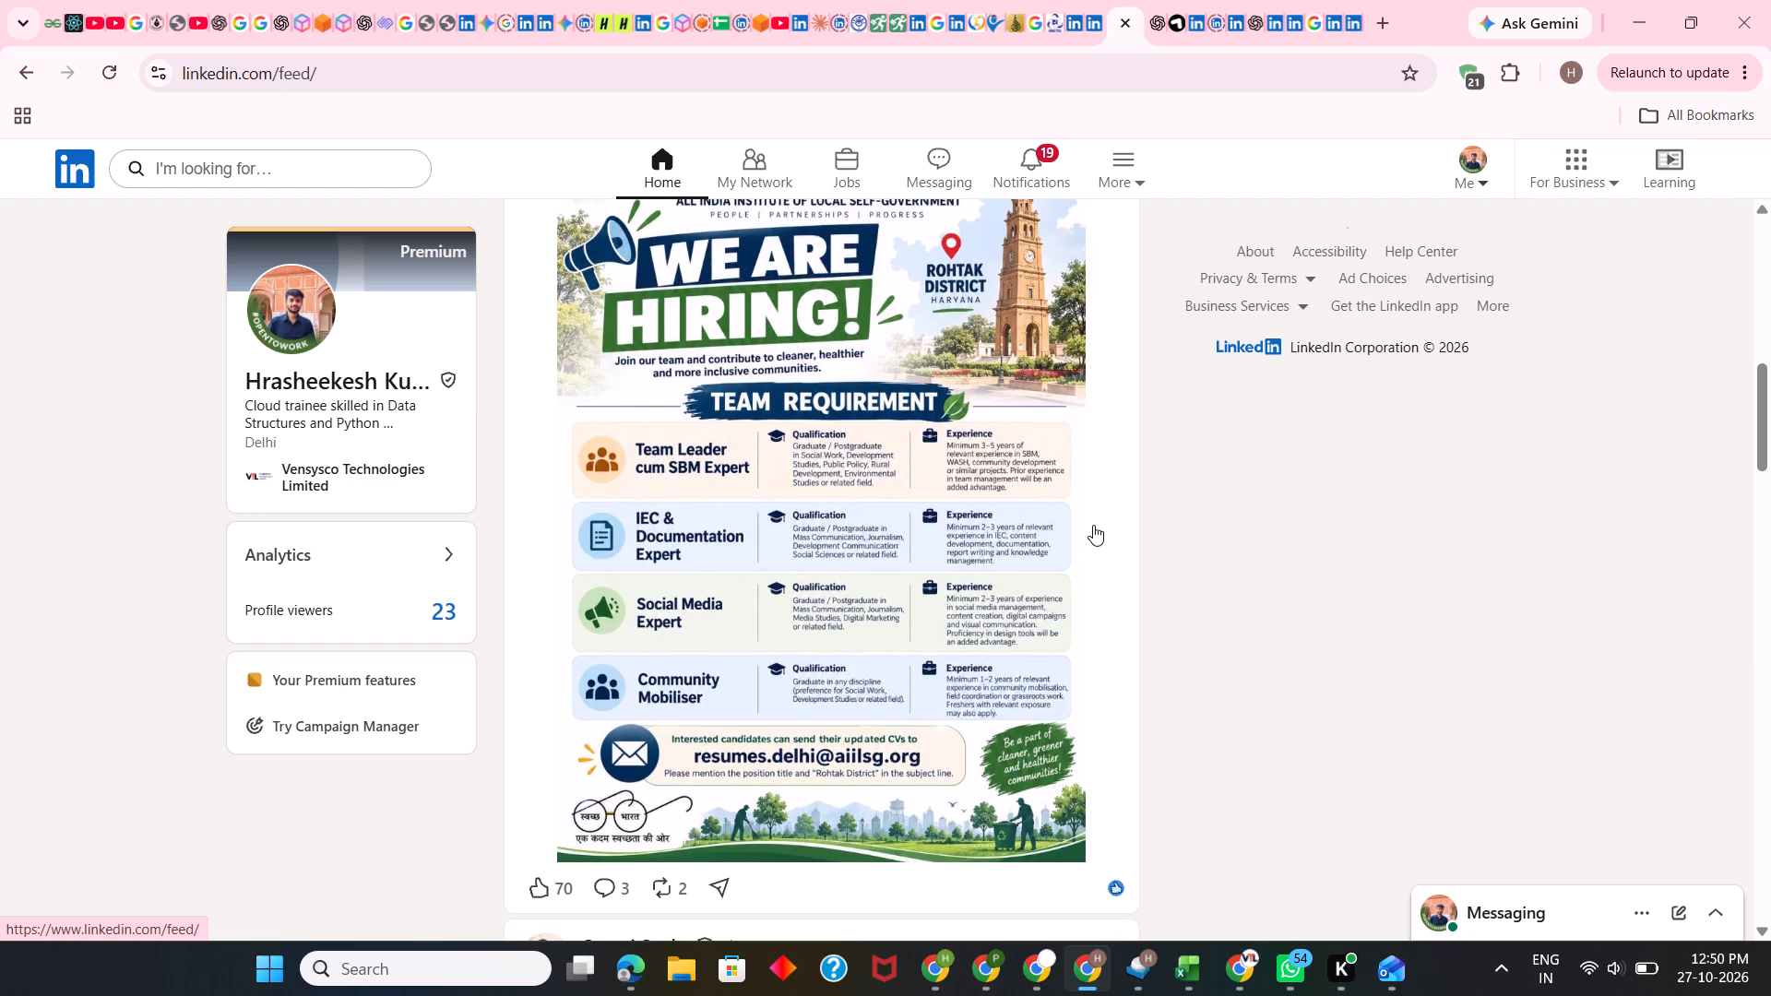
scroll(1093, 525, "down", 1)
scroll(1012, 644, "up", 7)
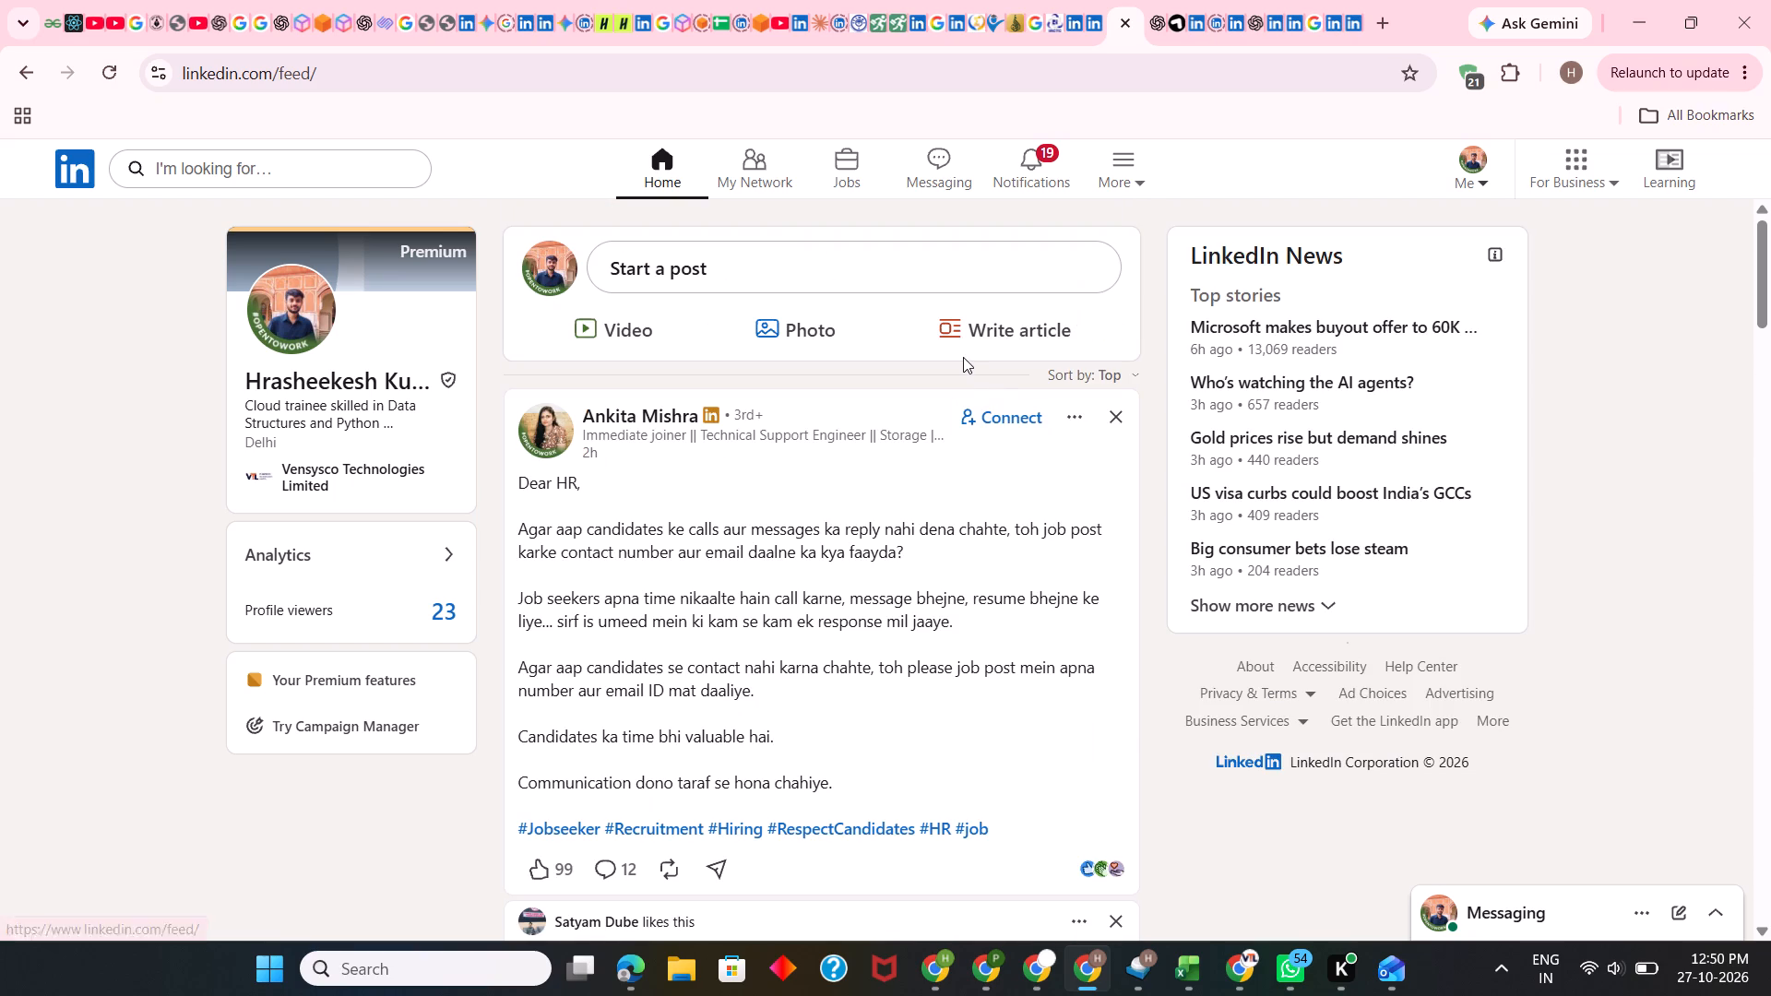
Search LinkedIn for the copied contact name and view the experience on the matching Chennai education management profile.
left_click(347, 172)
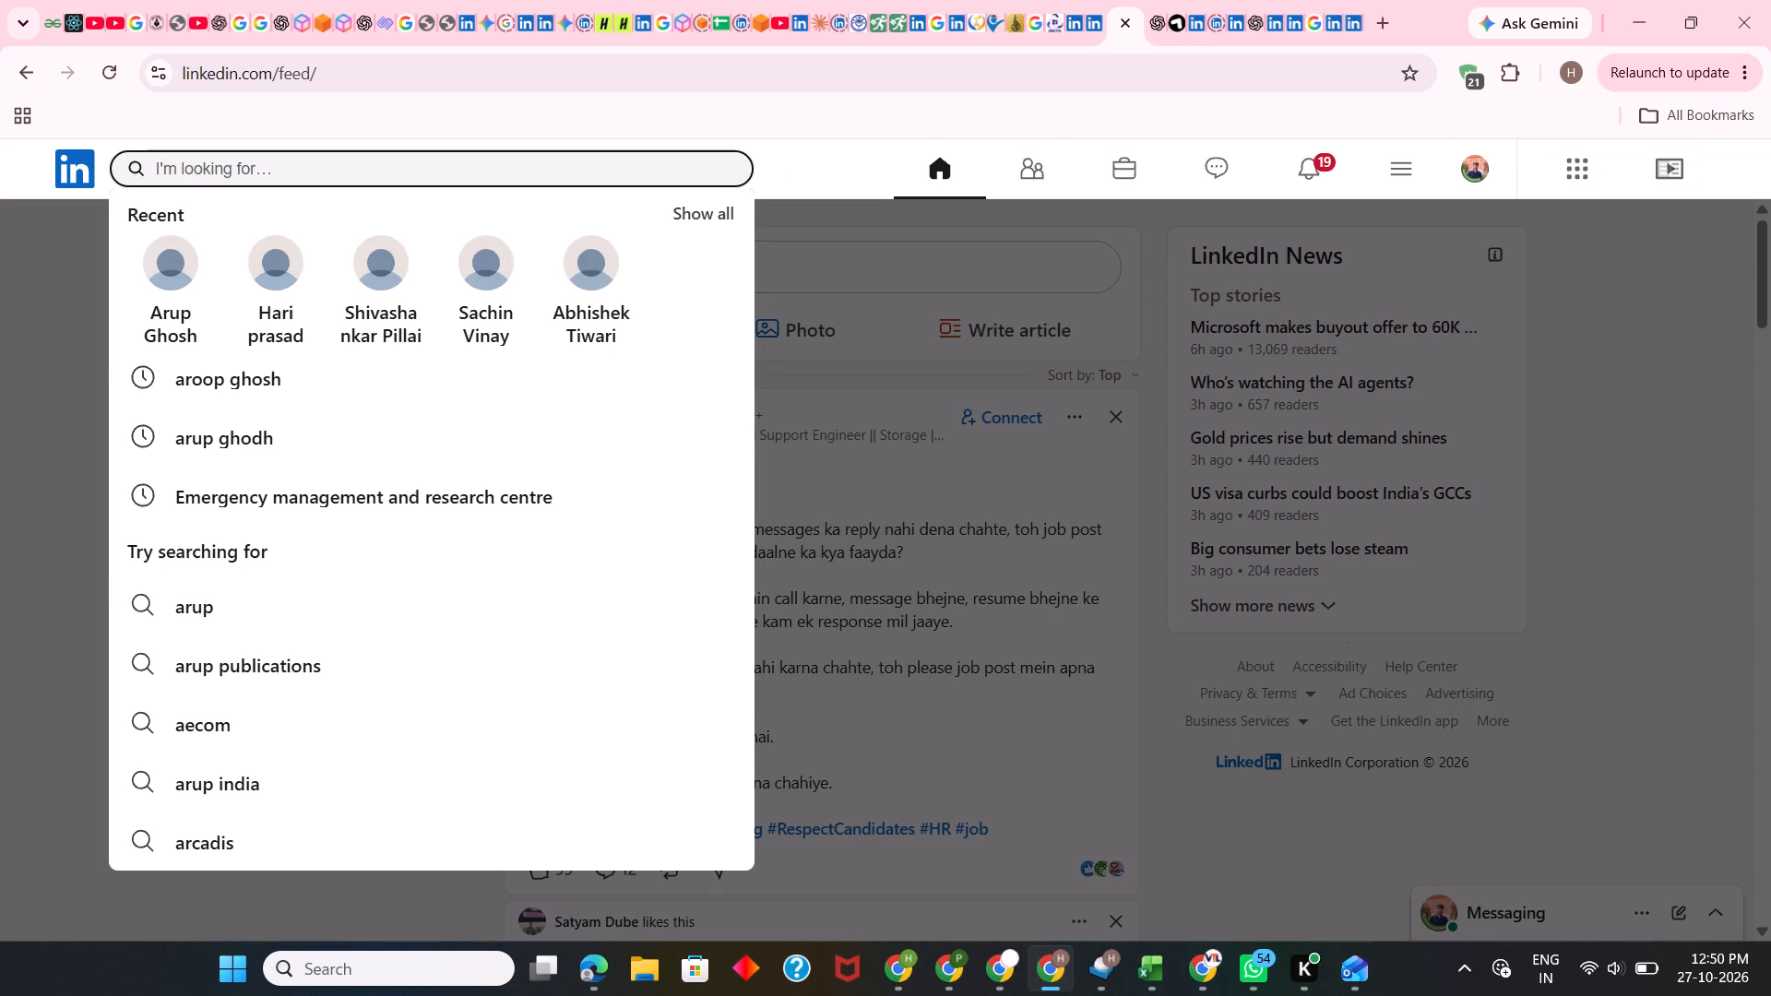
key("ctrl+v")
key("Return")
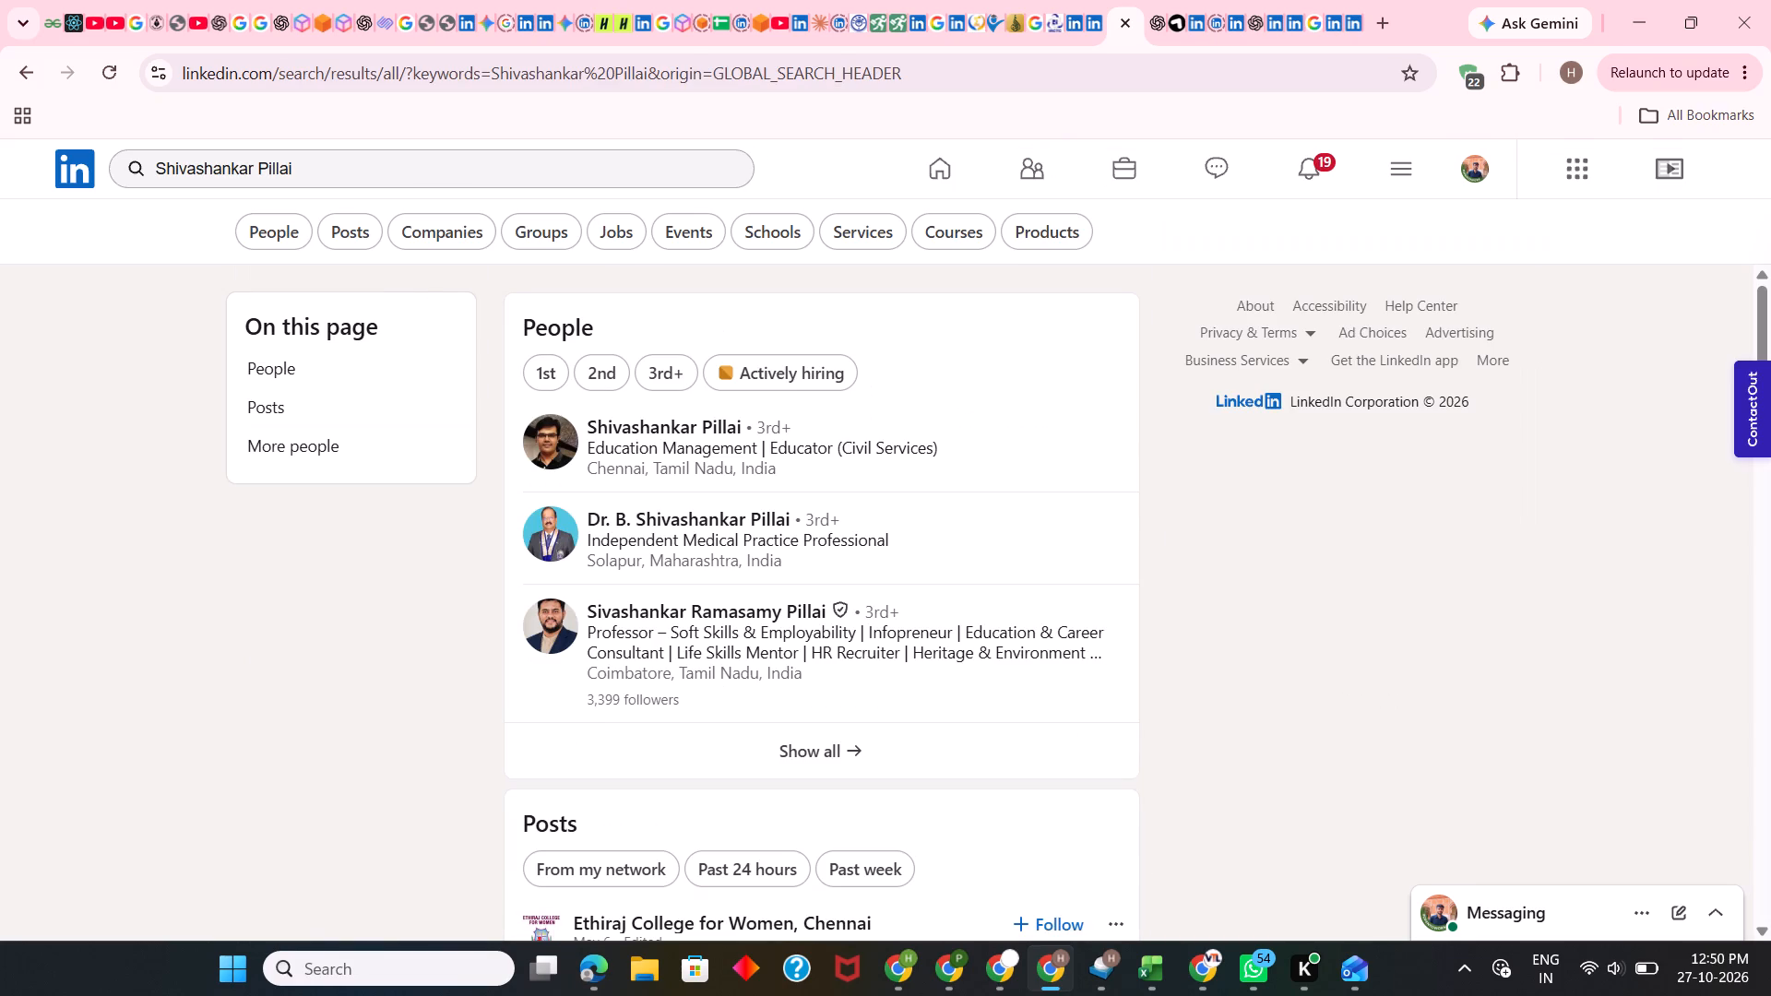
left_click(685, 421)
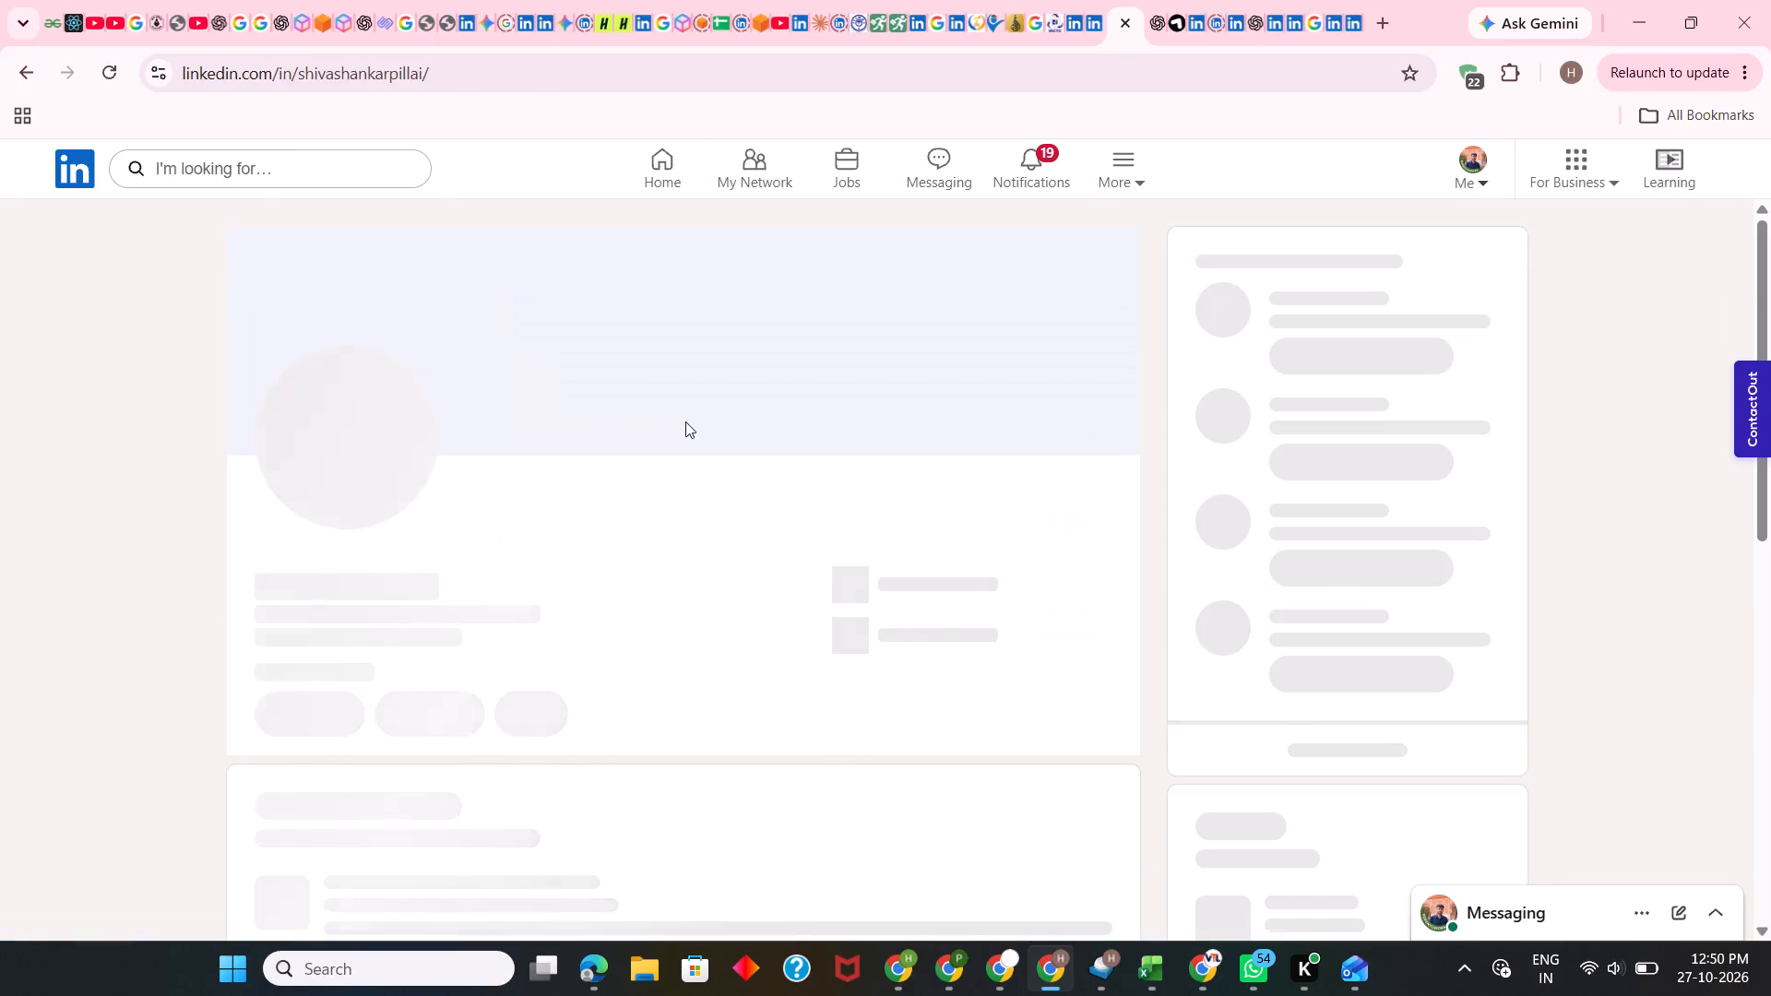
left_click(918, 592)
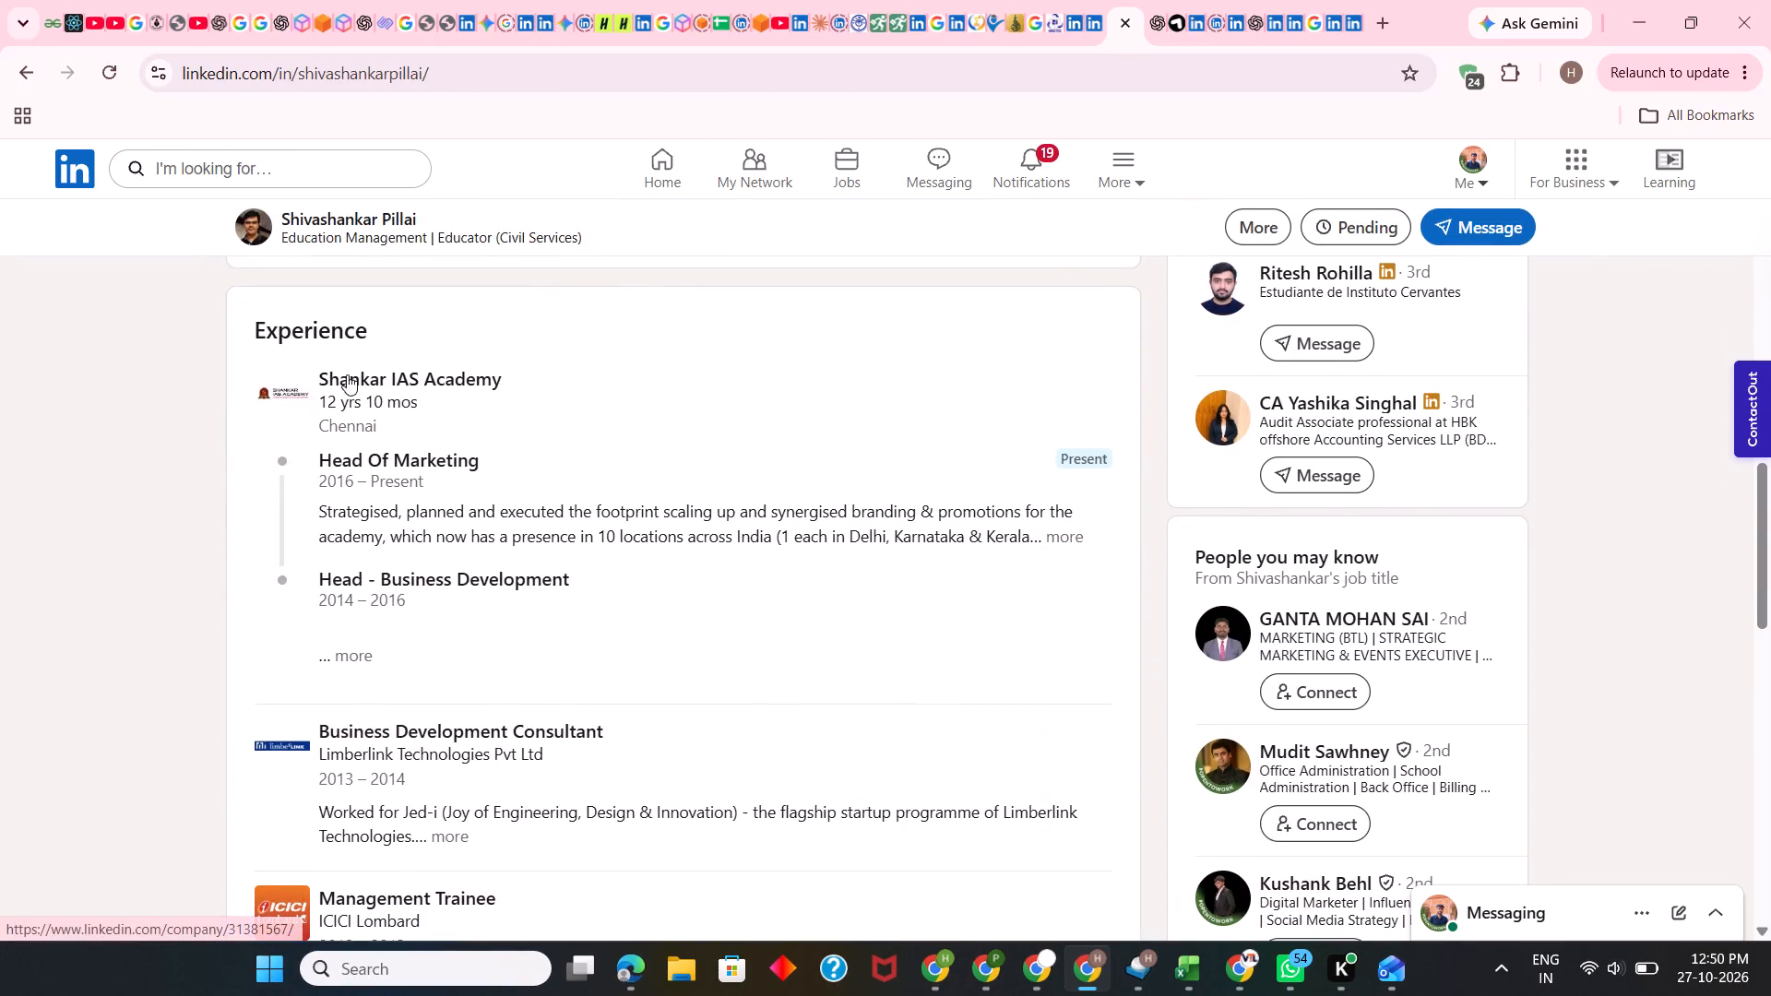
Open the Shankar IAS Academy company page from the profile's experience and examine its overview and hiring insights.
left_click(347, 374)
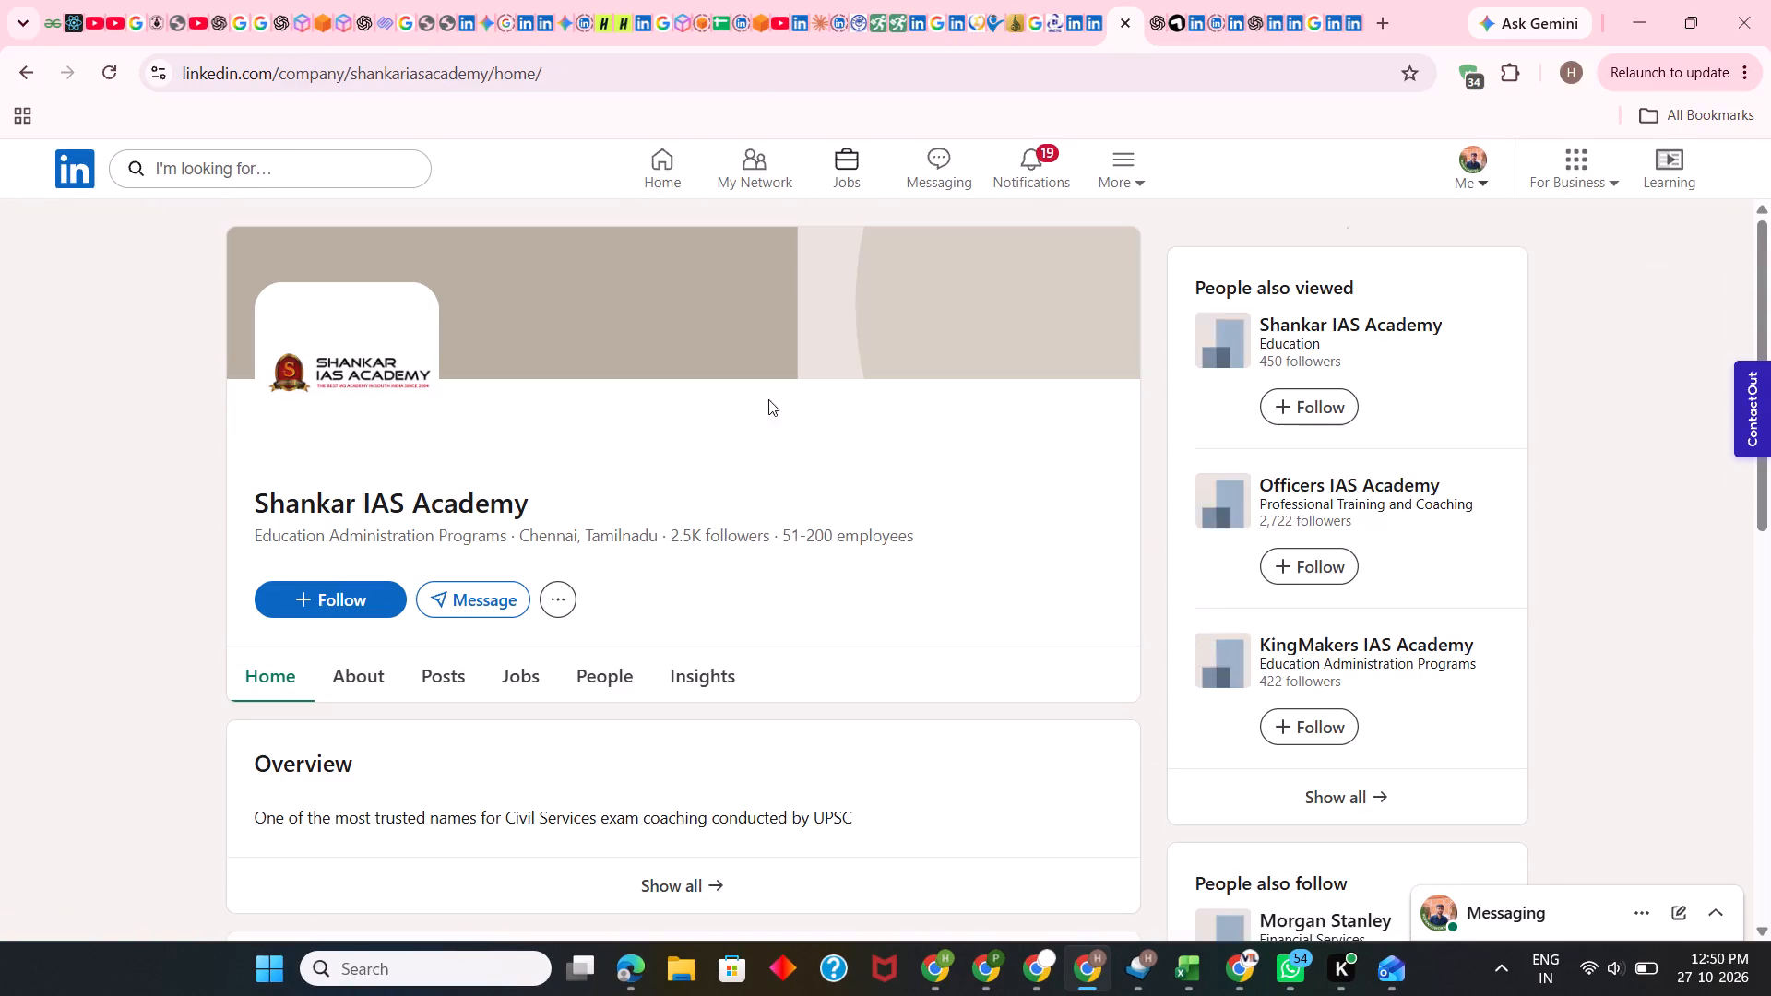
scroll(936, 332, "down", 4)
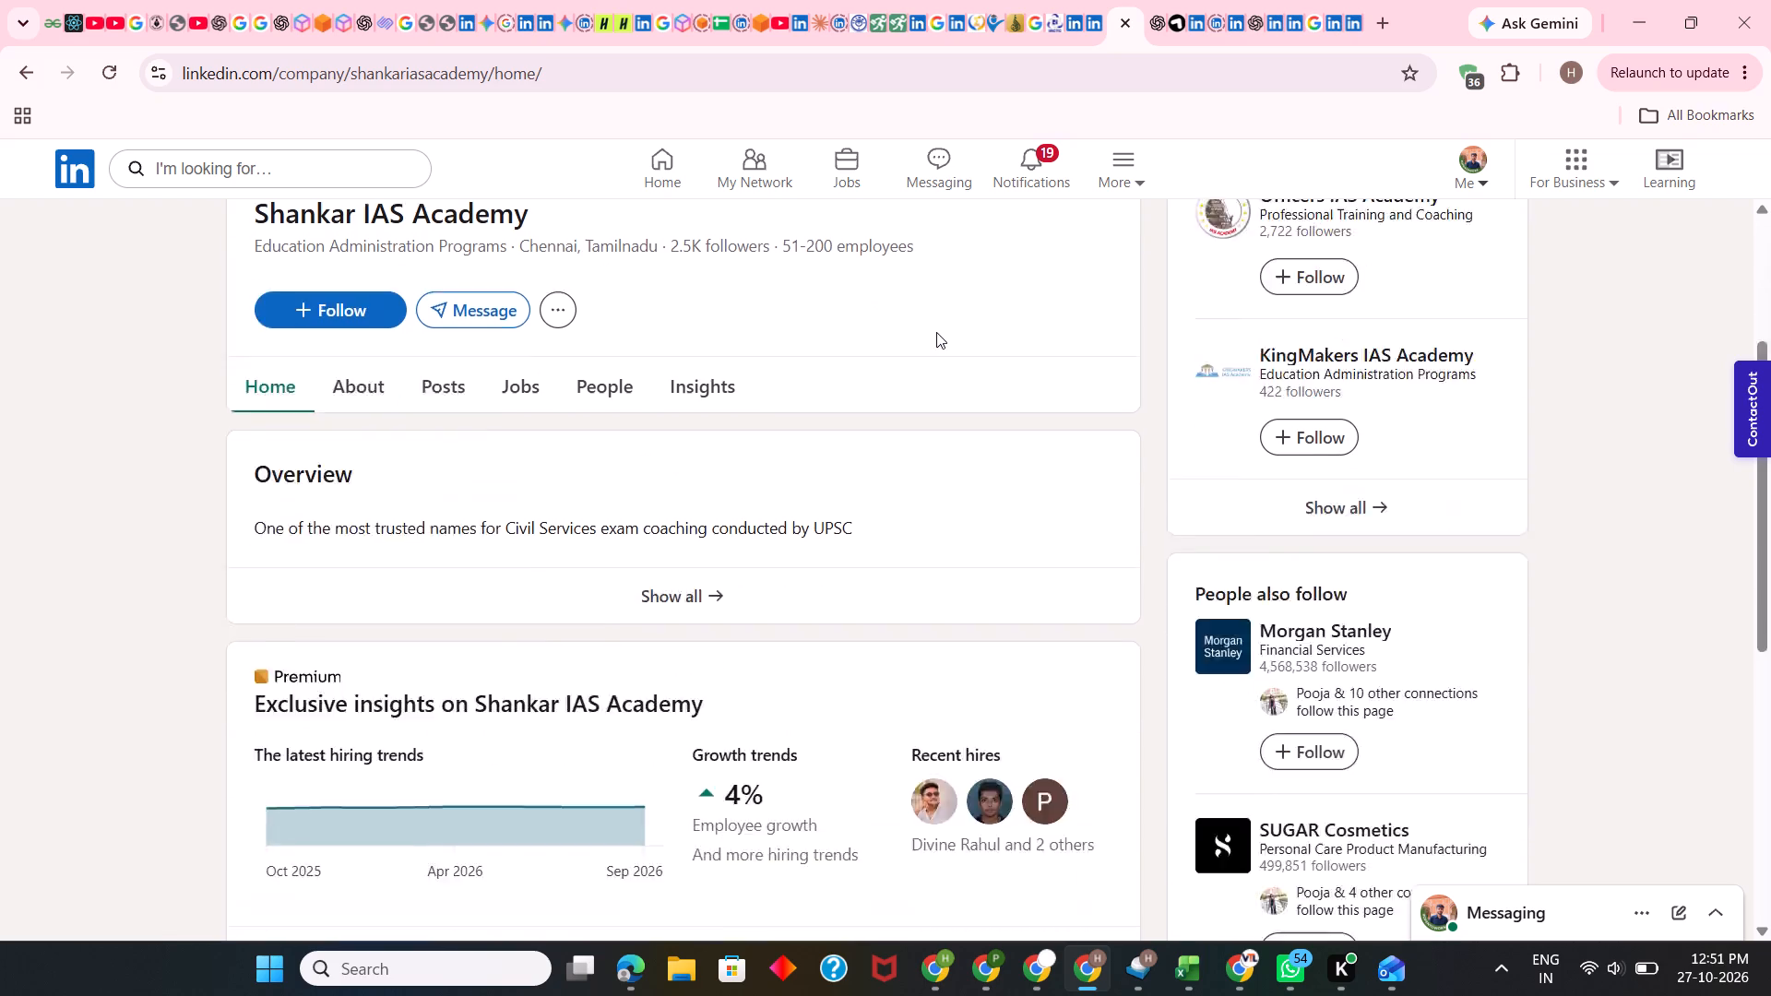
scroll(936, 332, "down", 3)
scroll(936, 332, "up", 2)
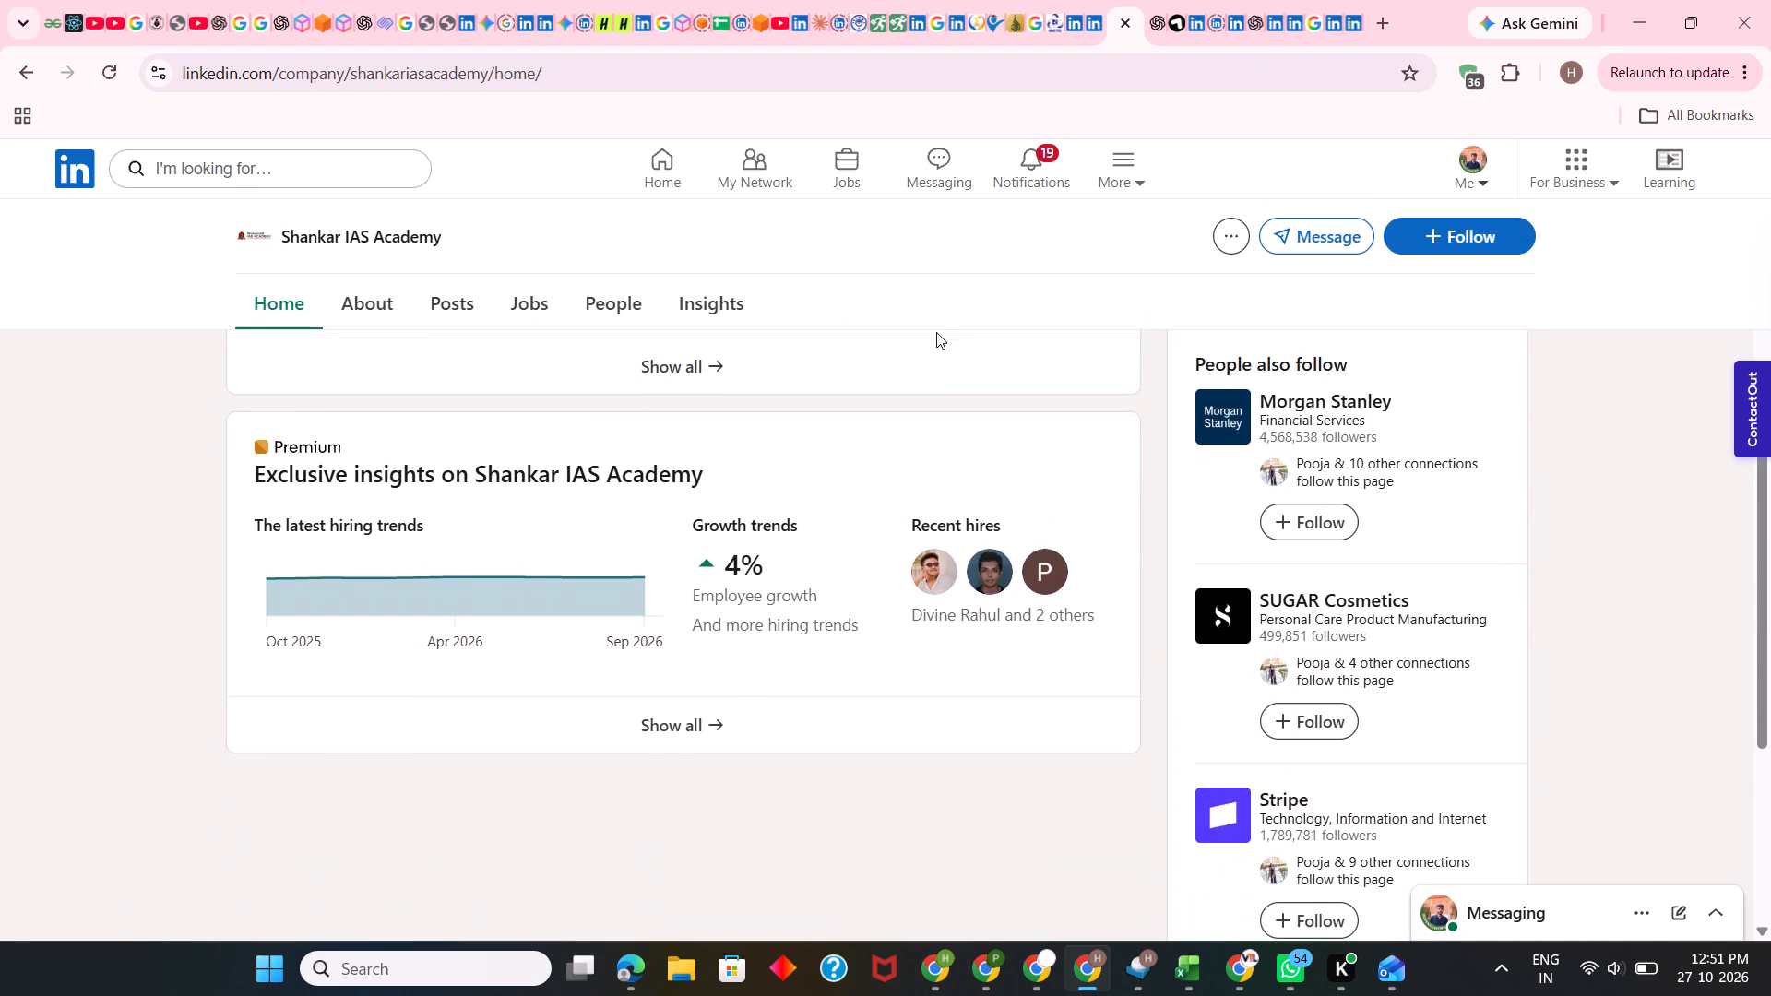
scroll(936, 332, "up", 2)
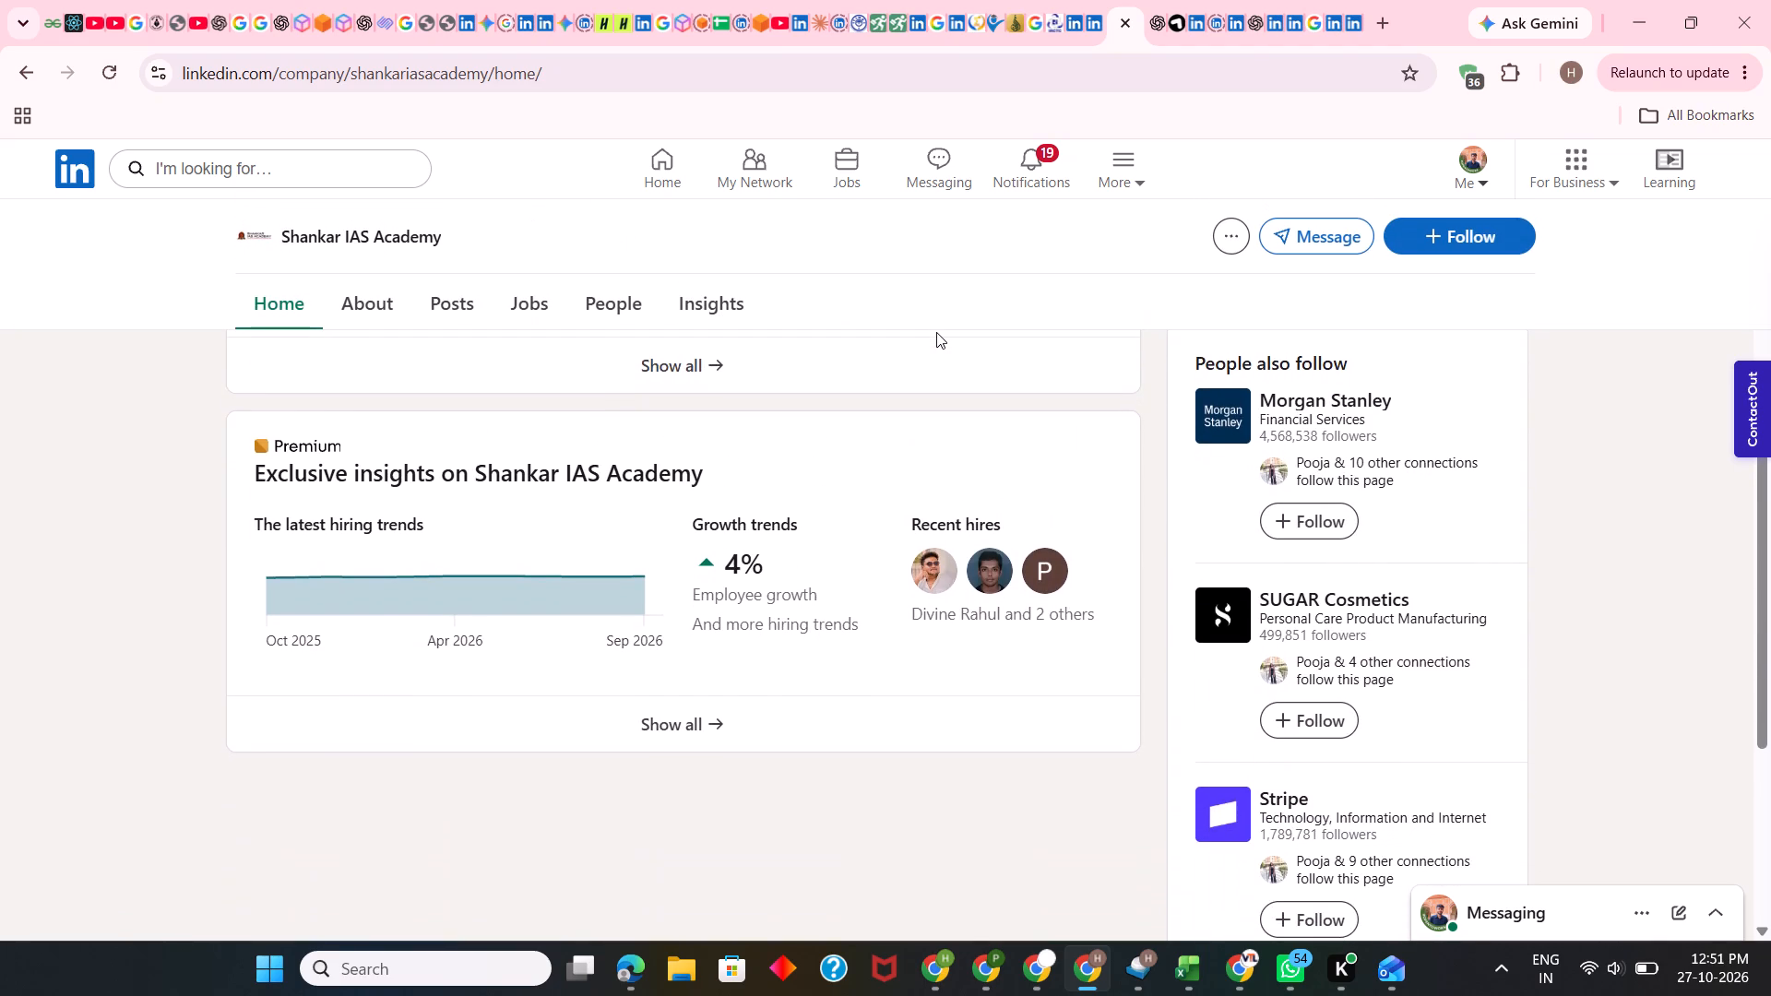
scroll(936, 332, "up", 8)
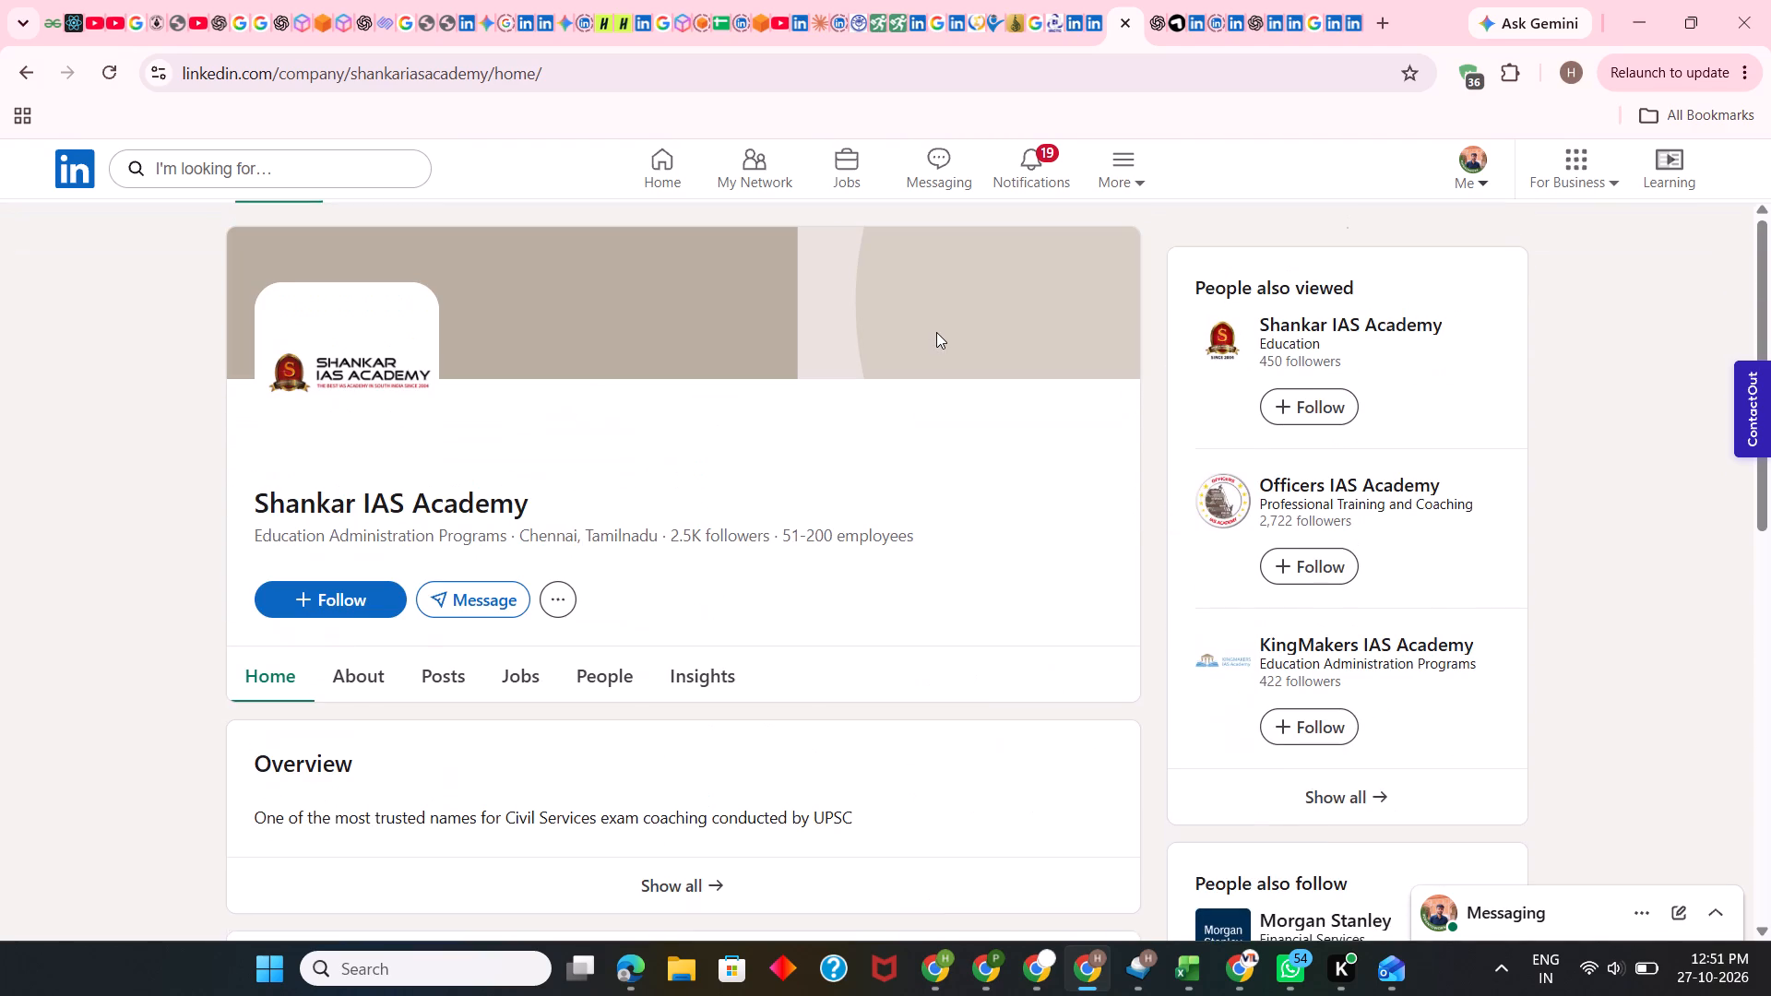
left_click(885, 538)
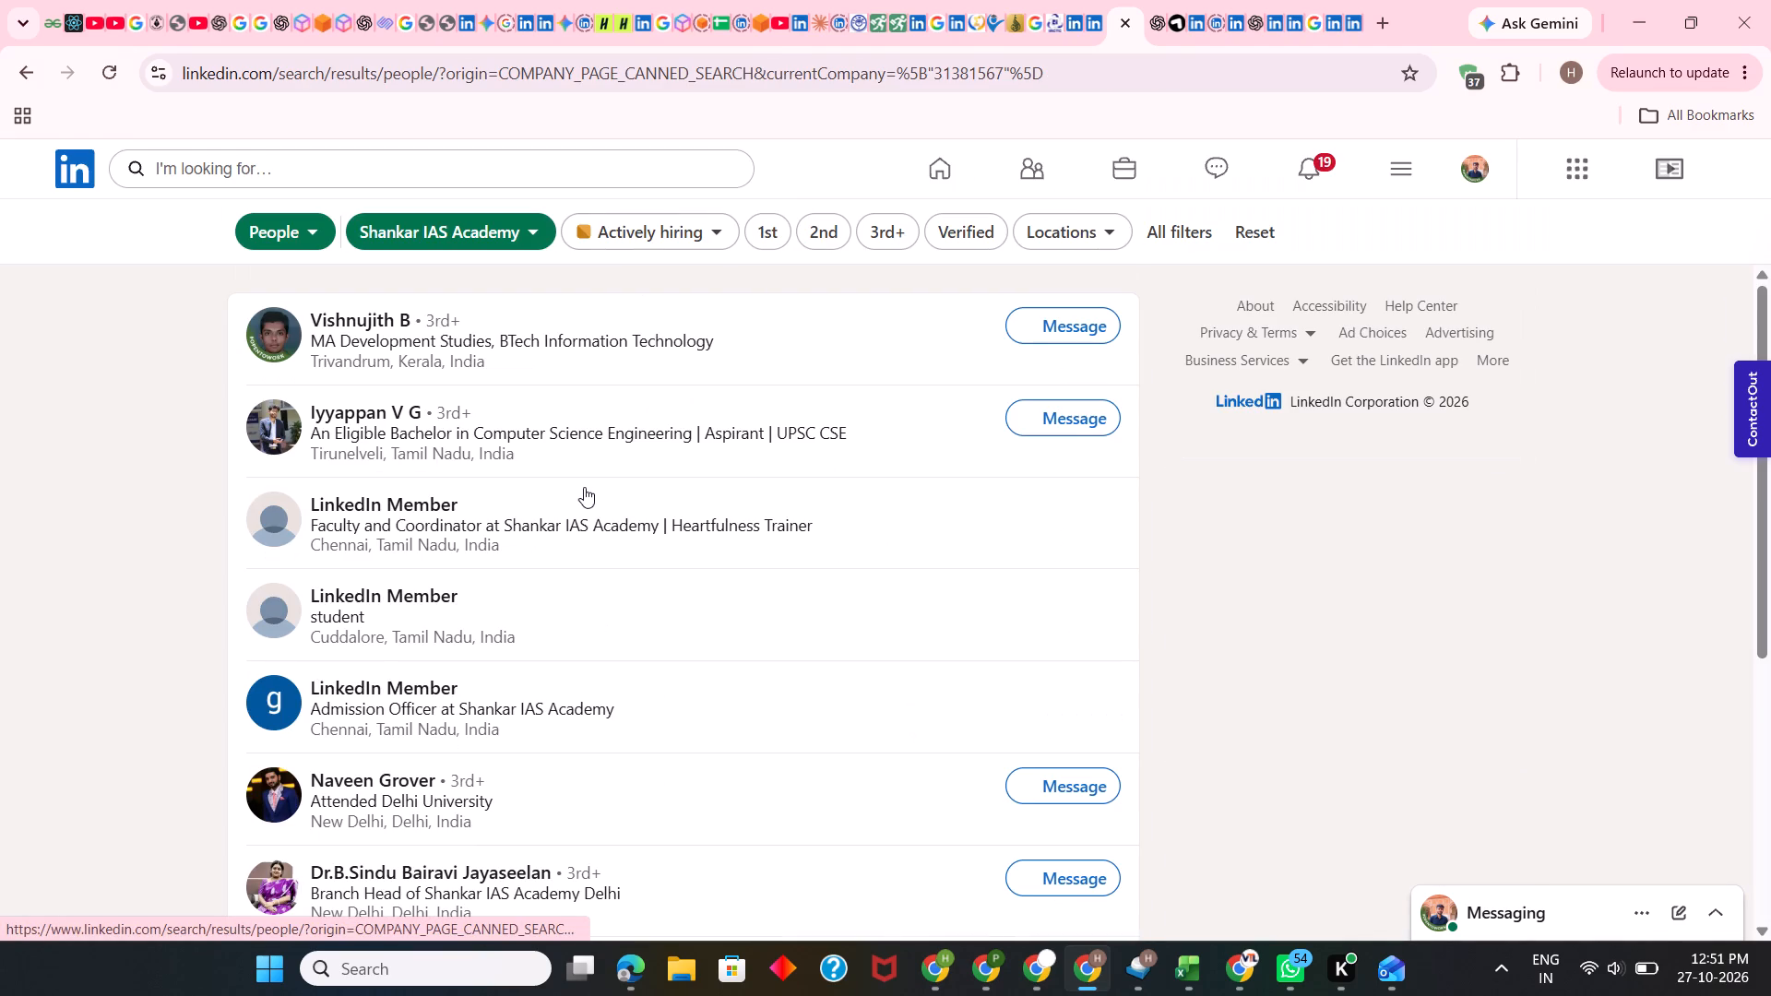
scroll(584, 487, "down", 9)
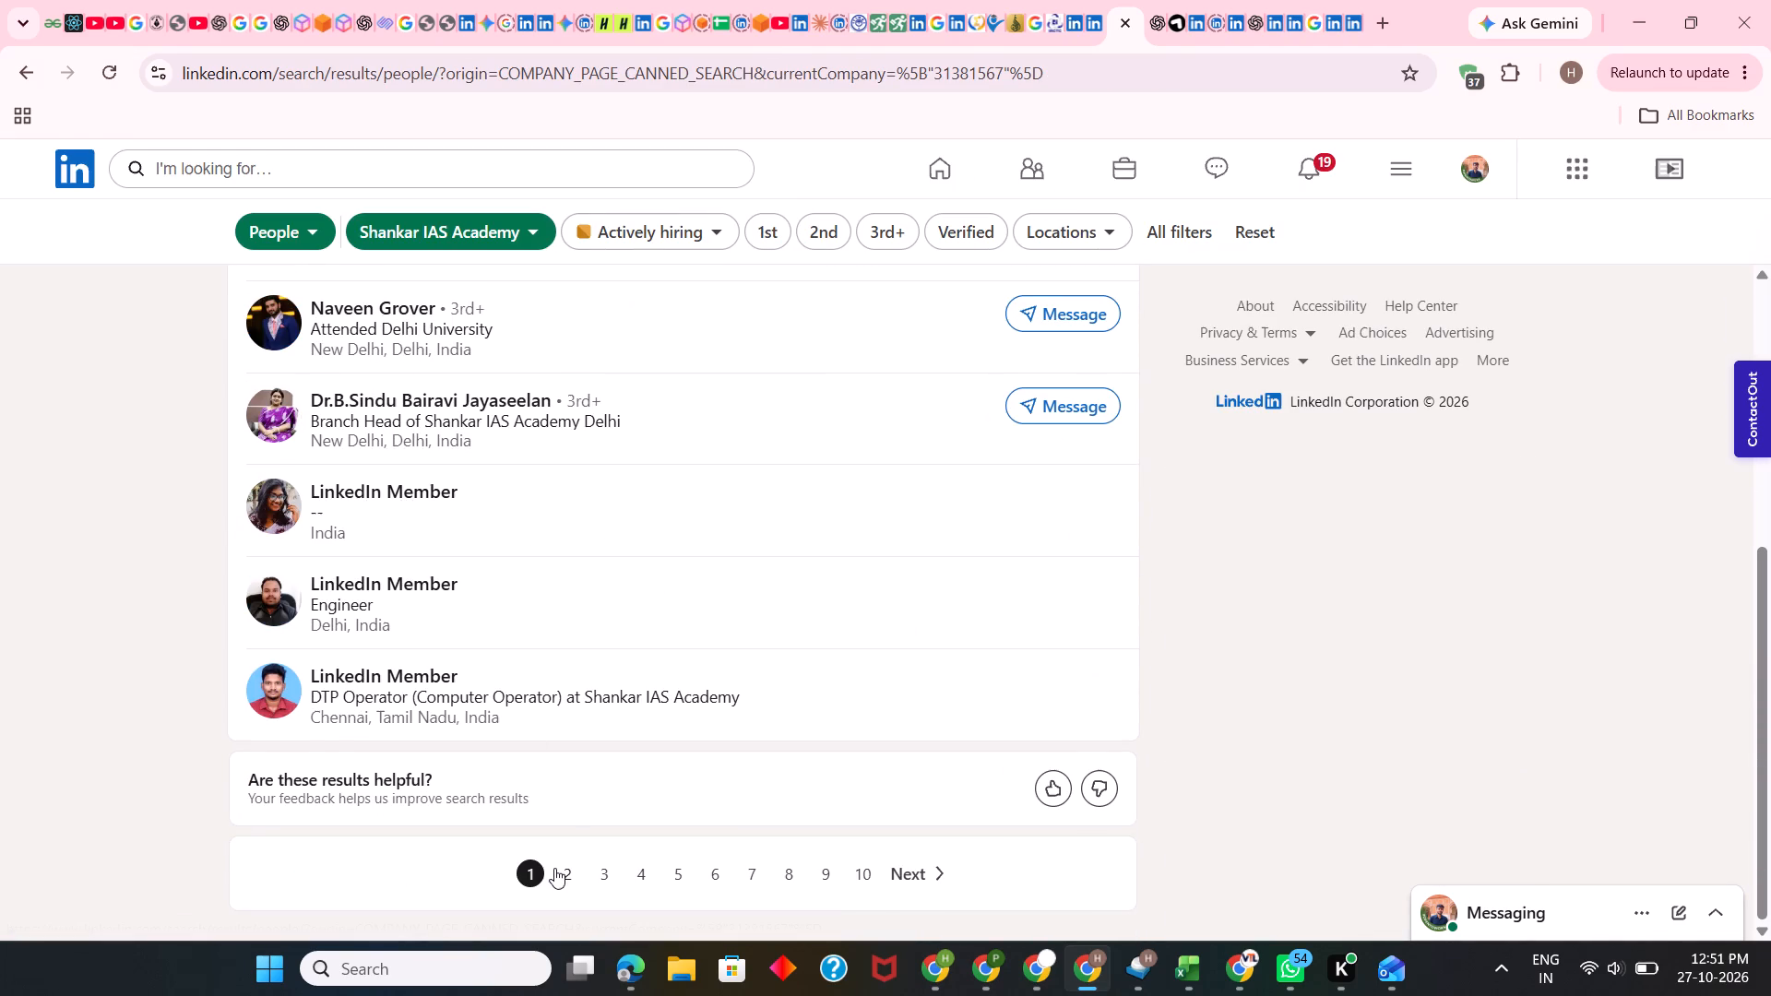
left_click(554, 868)
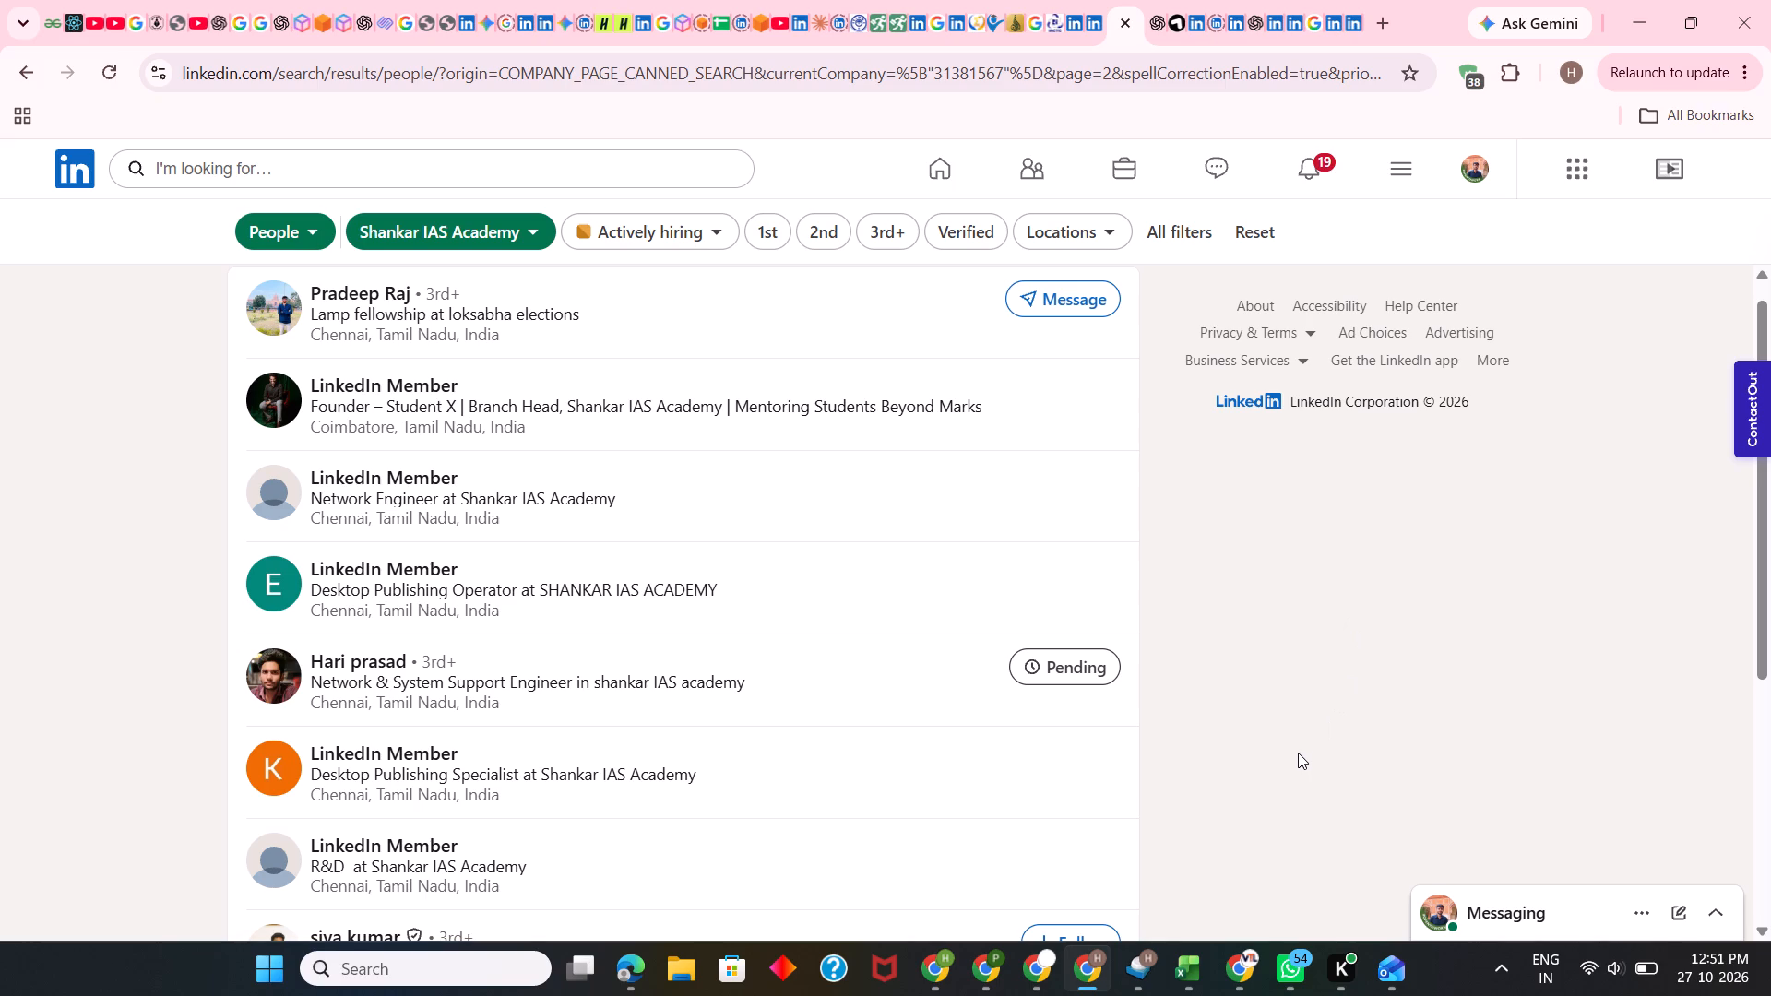
left_click(705, 662)
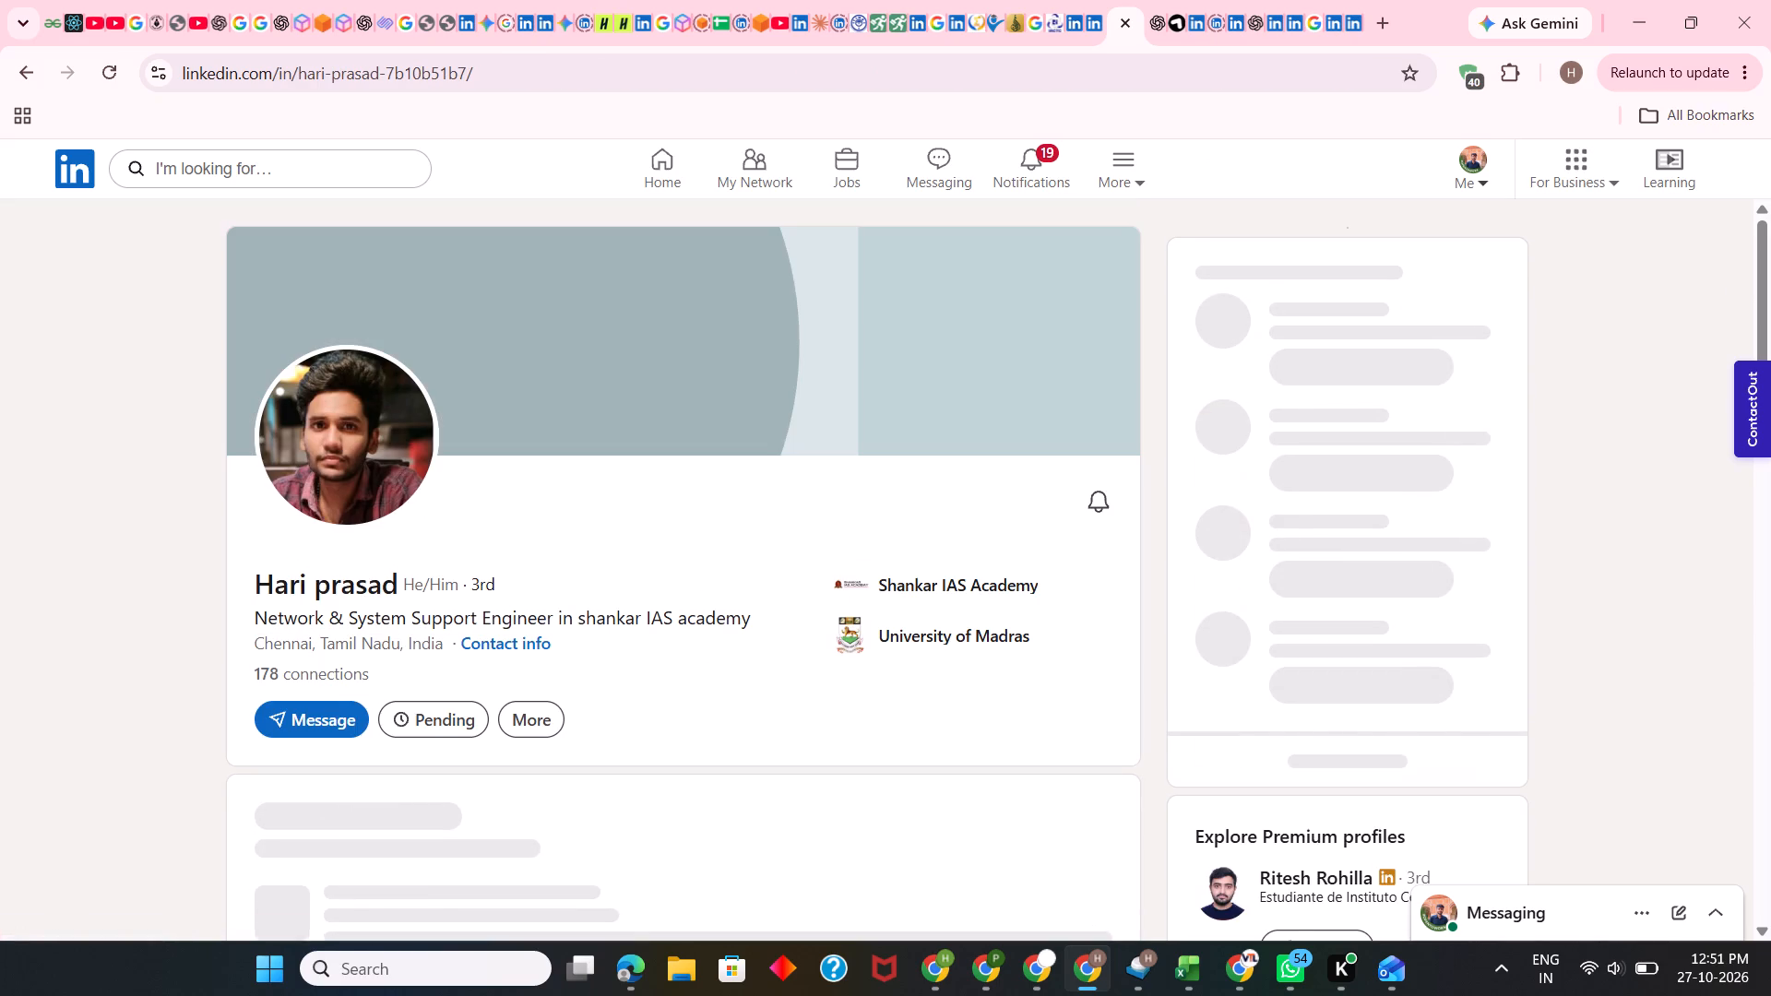
Find the current Shankar IAS Academy role in the profile's experience and copy the title "Network Support Engineer".
scroll(255, 616, "down", 6)
scroll(255, 616, "up", 2)
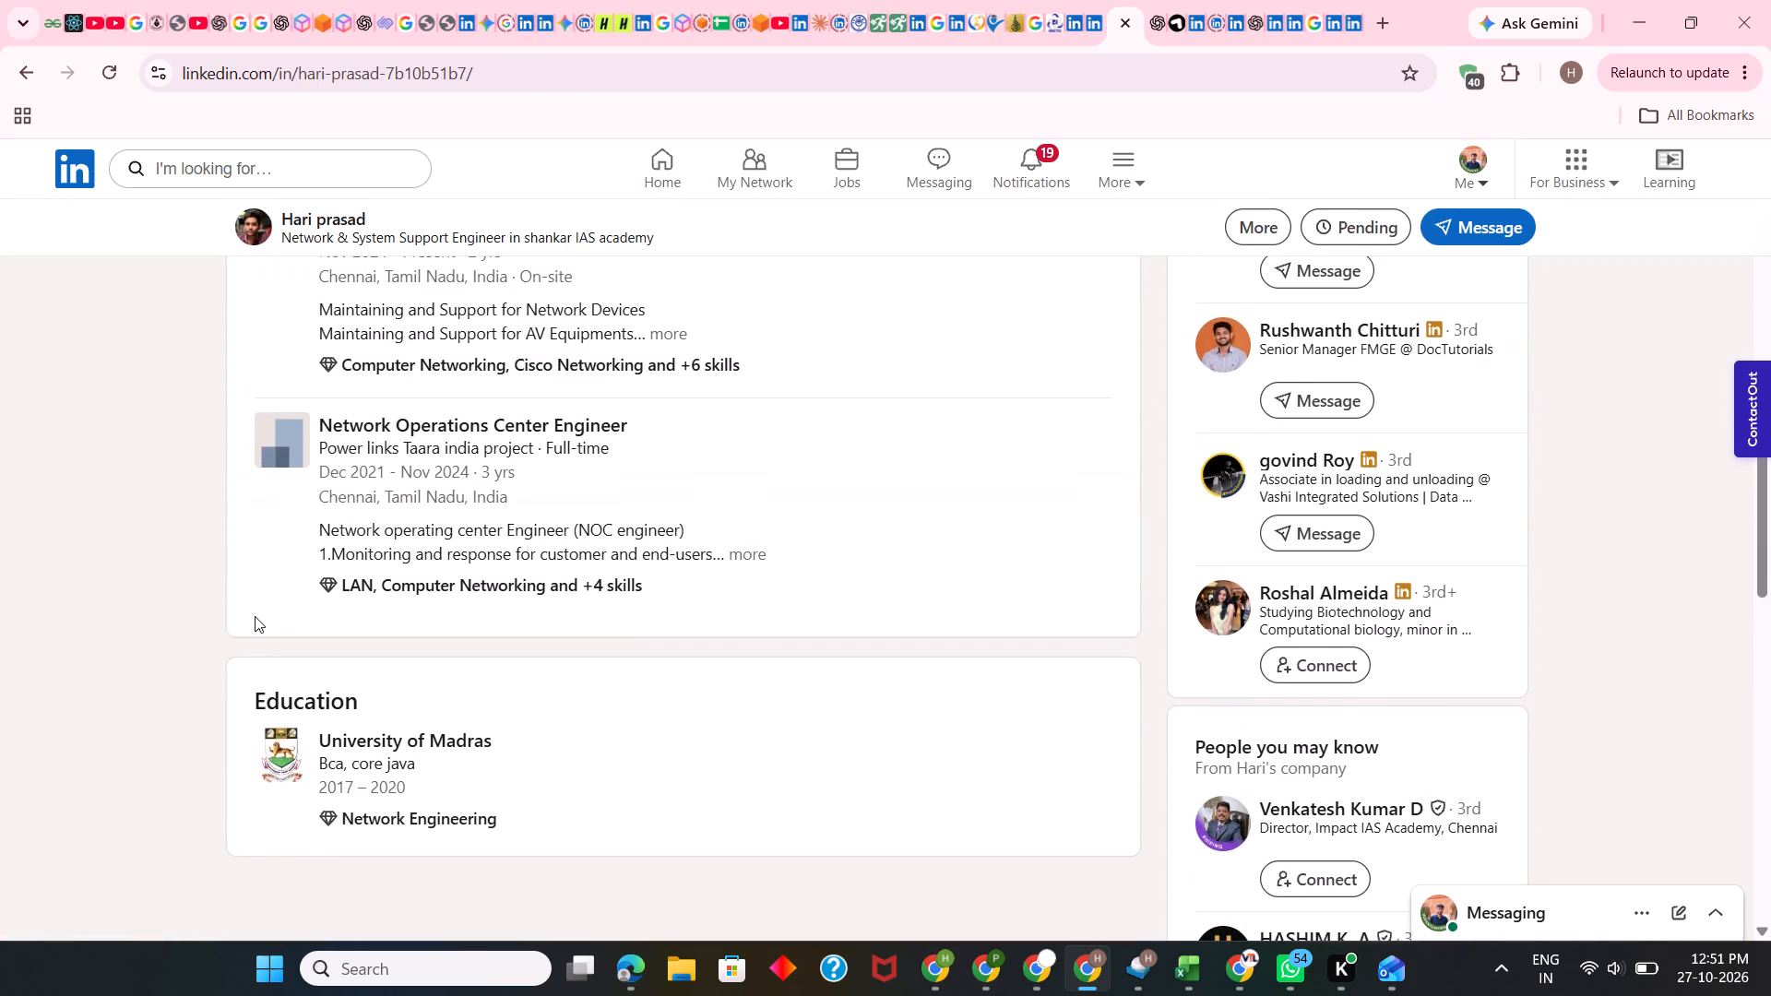
scroll(255, 616, "up", 3)
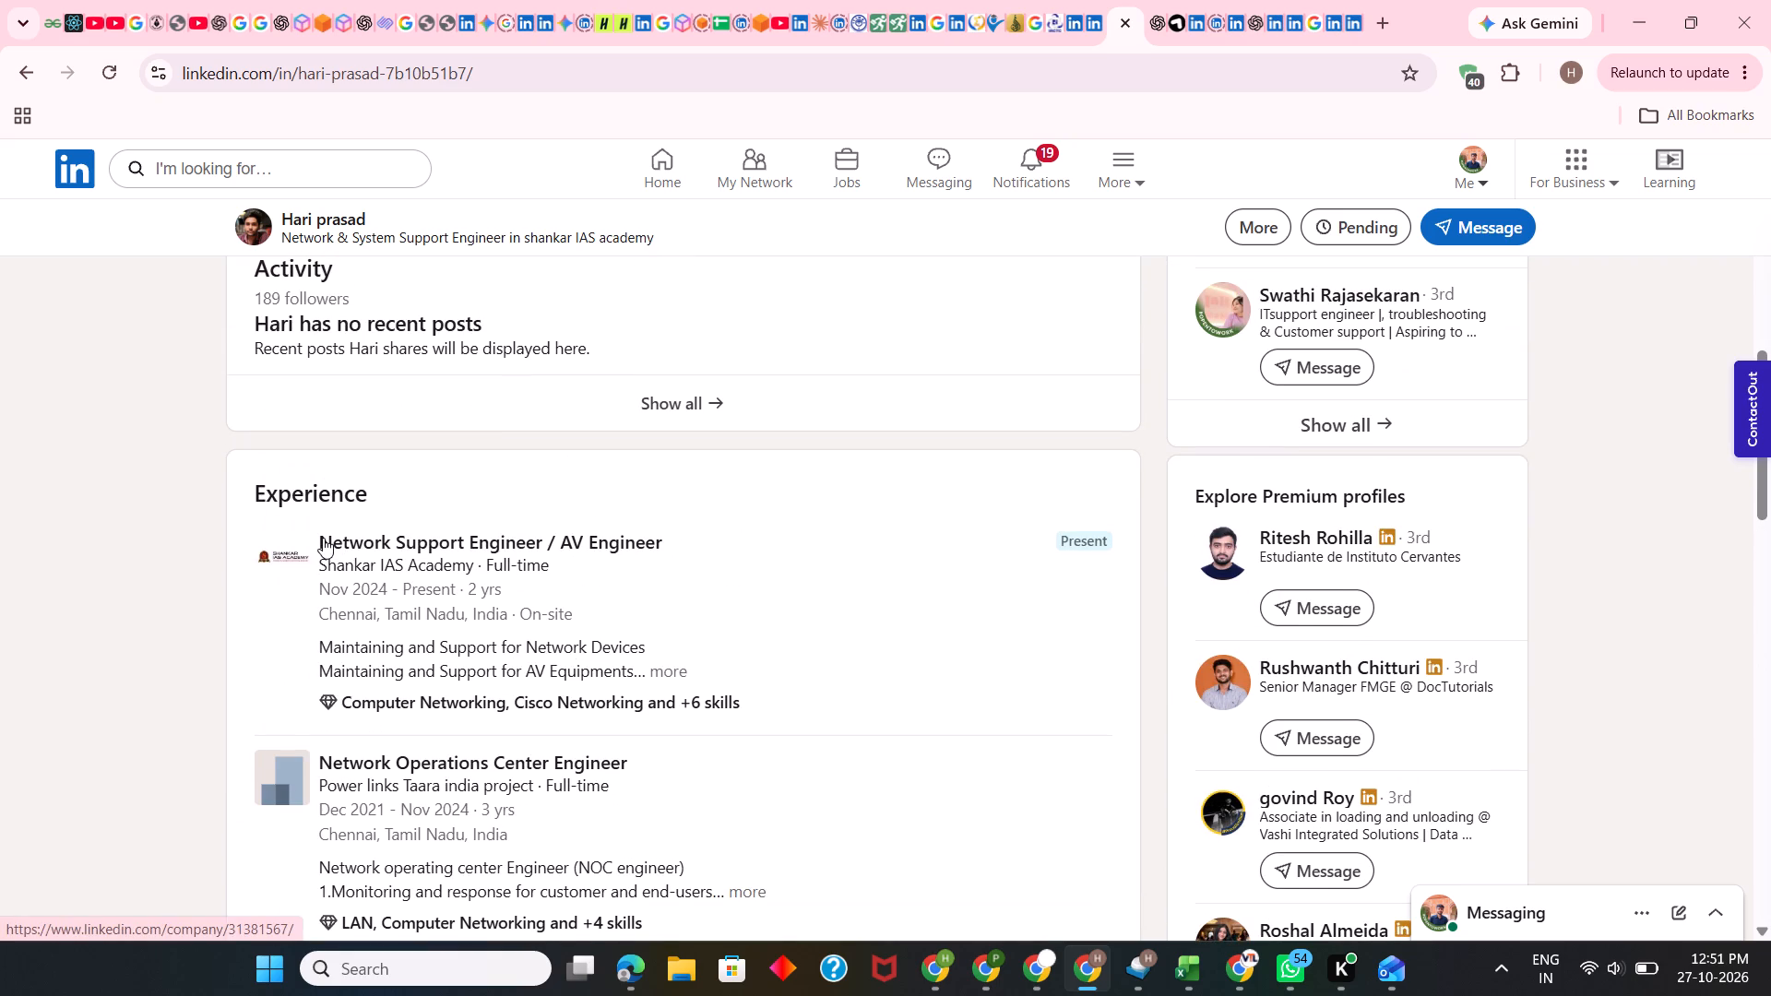
left_click_drag(323, 538, 425, 529)
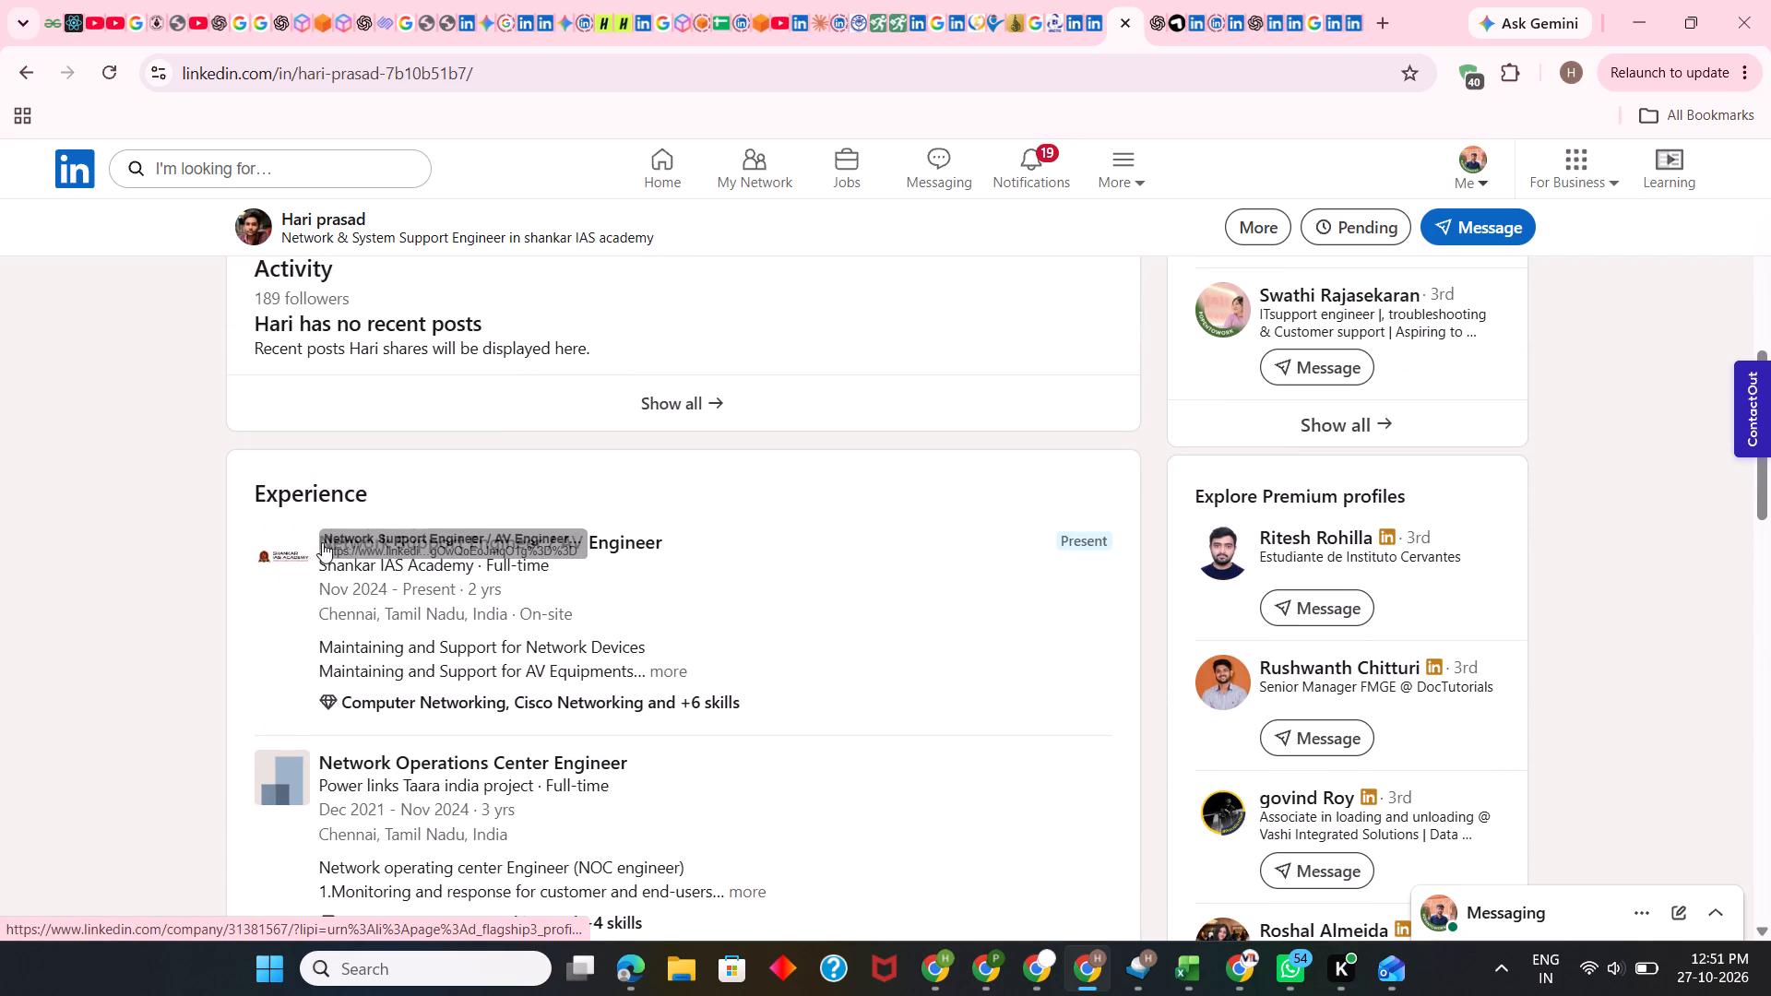
left_click_drag(311, 537, 543, 543)
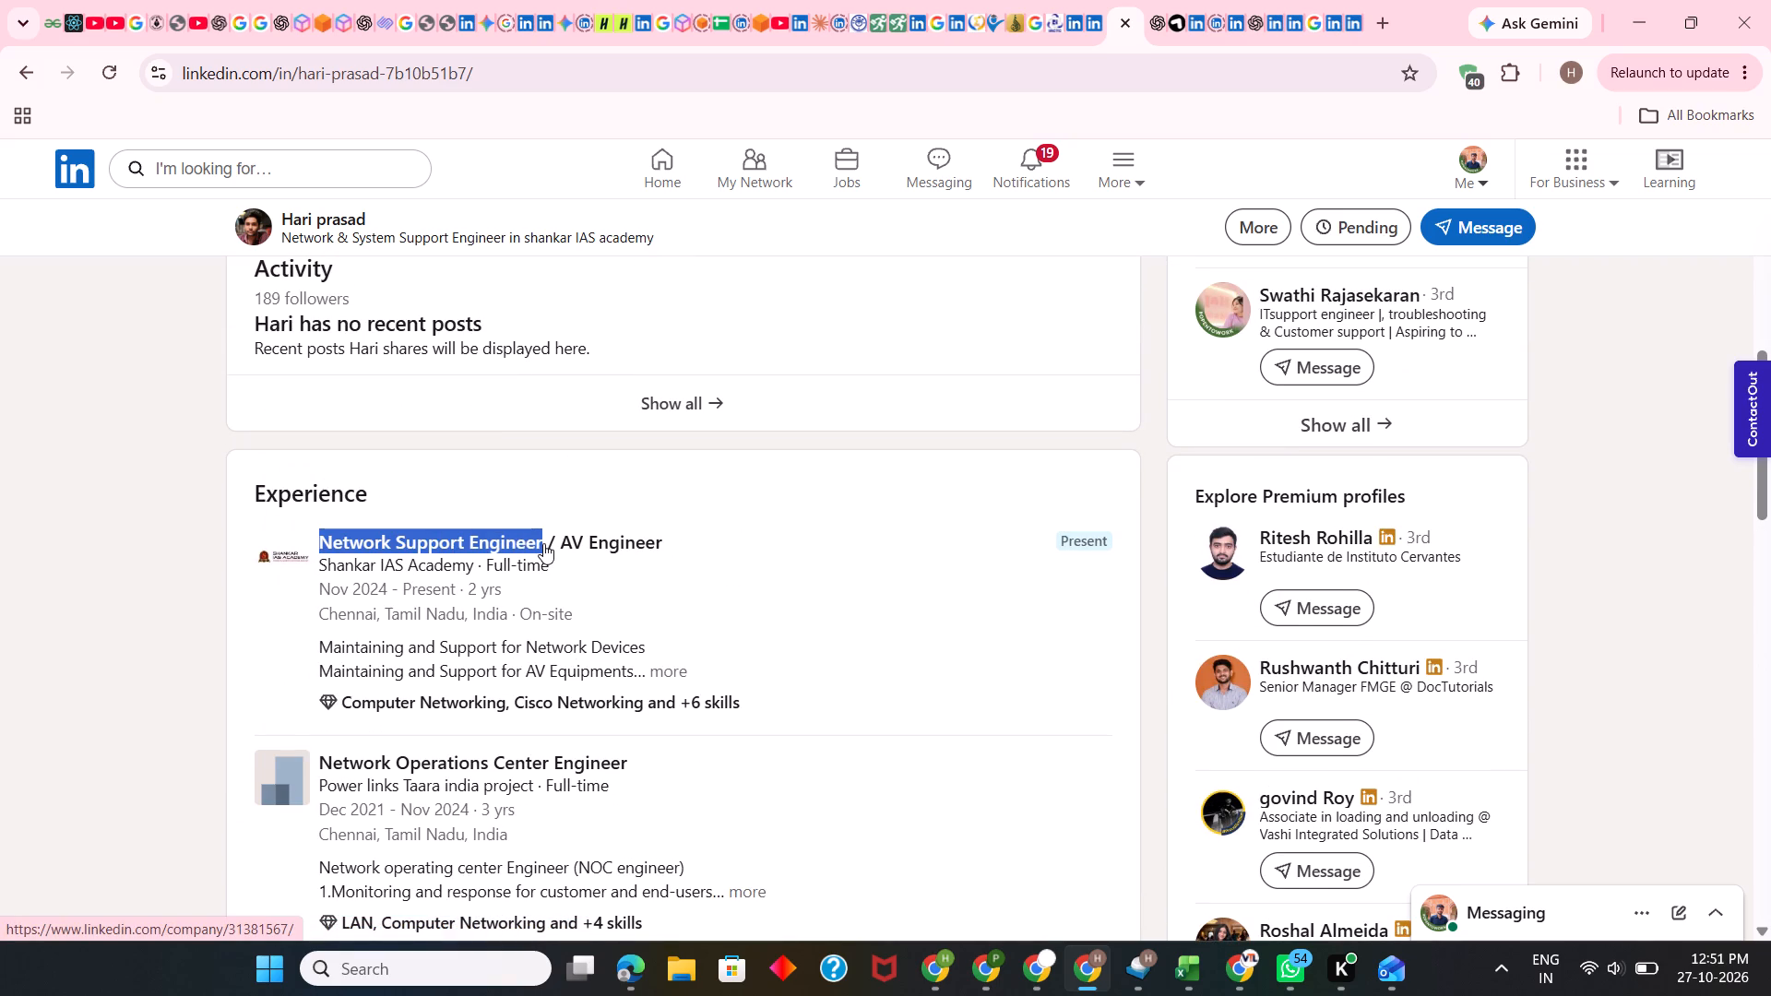
key("ctrl+c")
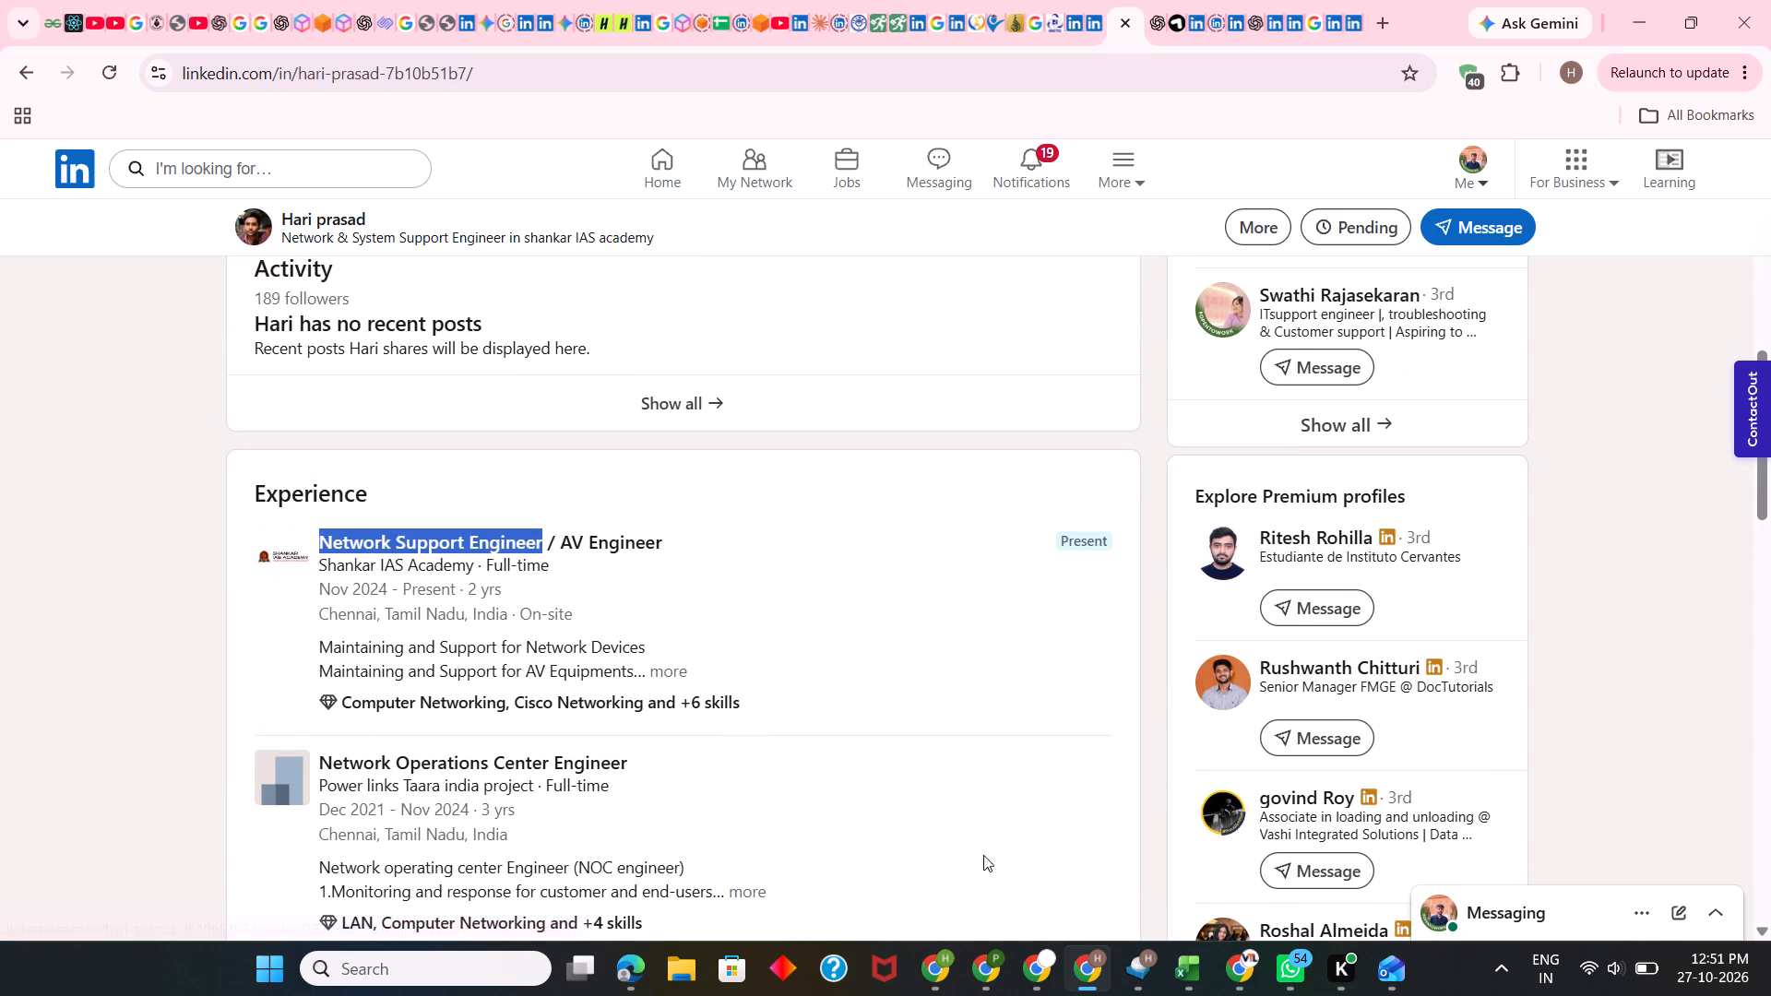
In the AWS Leads Sheet, extend Shankar IAS Academy's call remarks with "and also connected with", the contact's name and "(Network Support Engineer)", dropping the final period.
left_click(1251, 965)
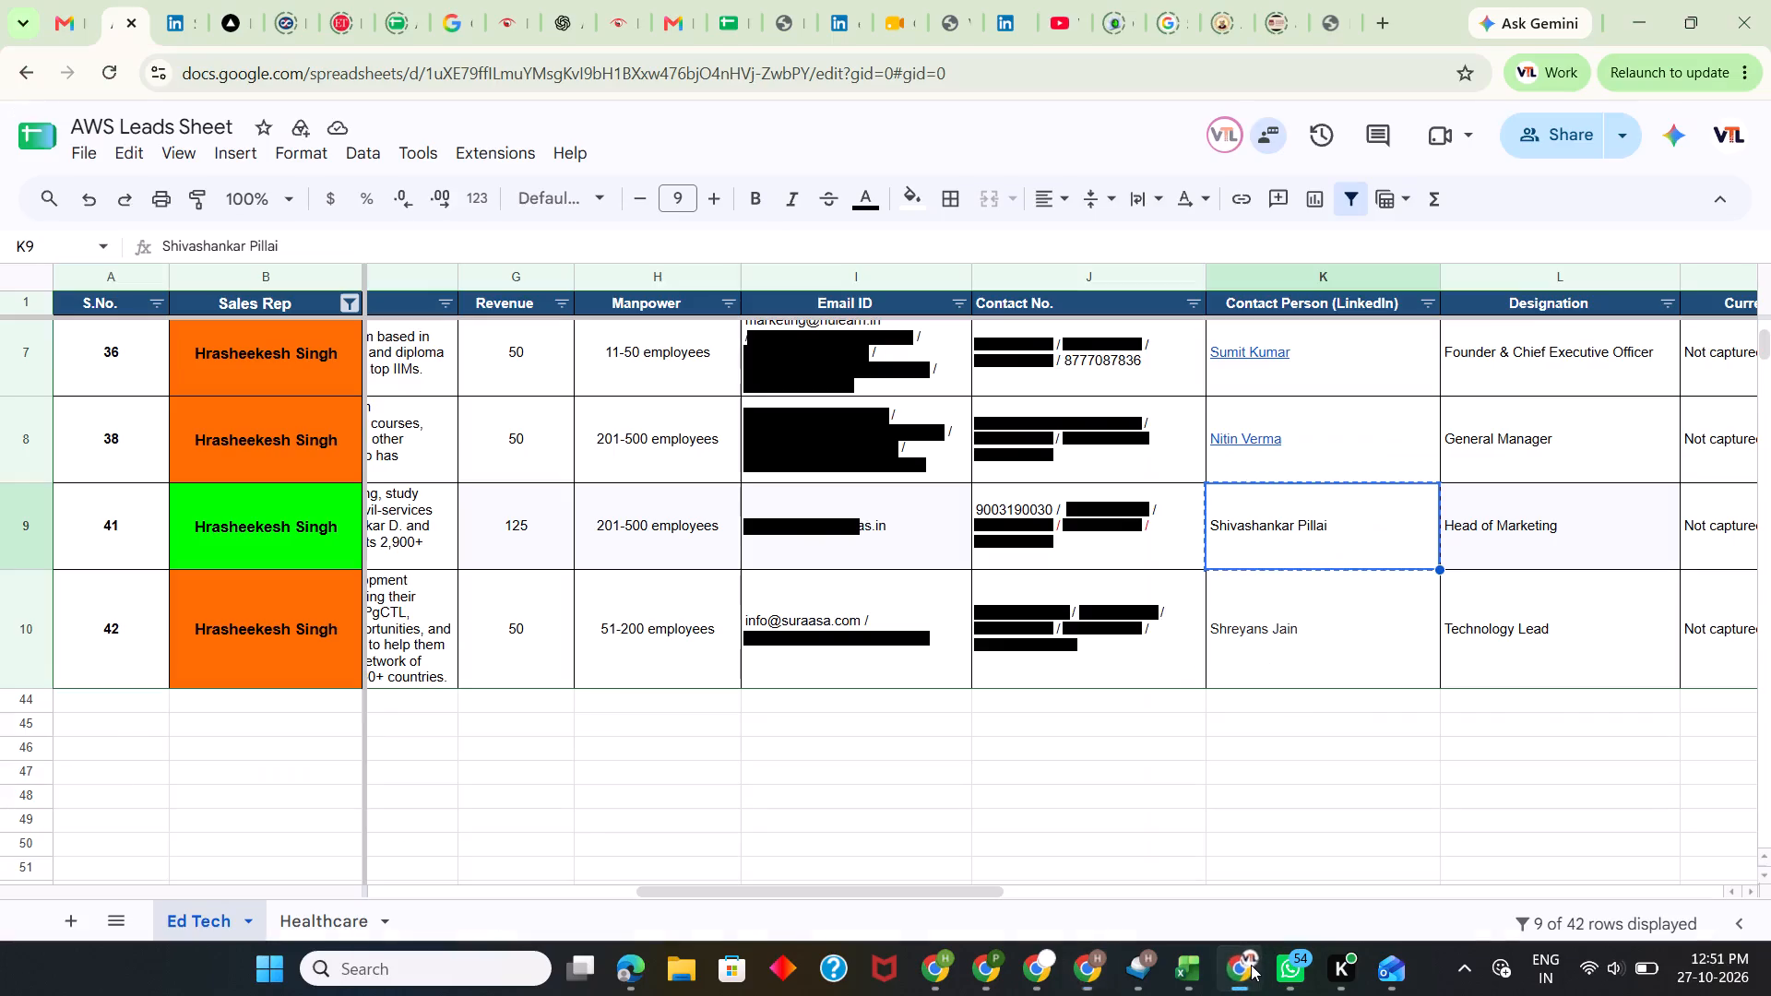
scroll(1356, 742, "left", 6)
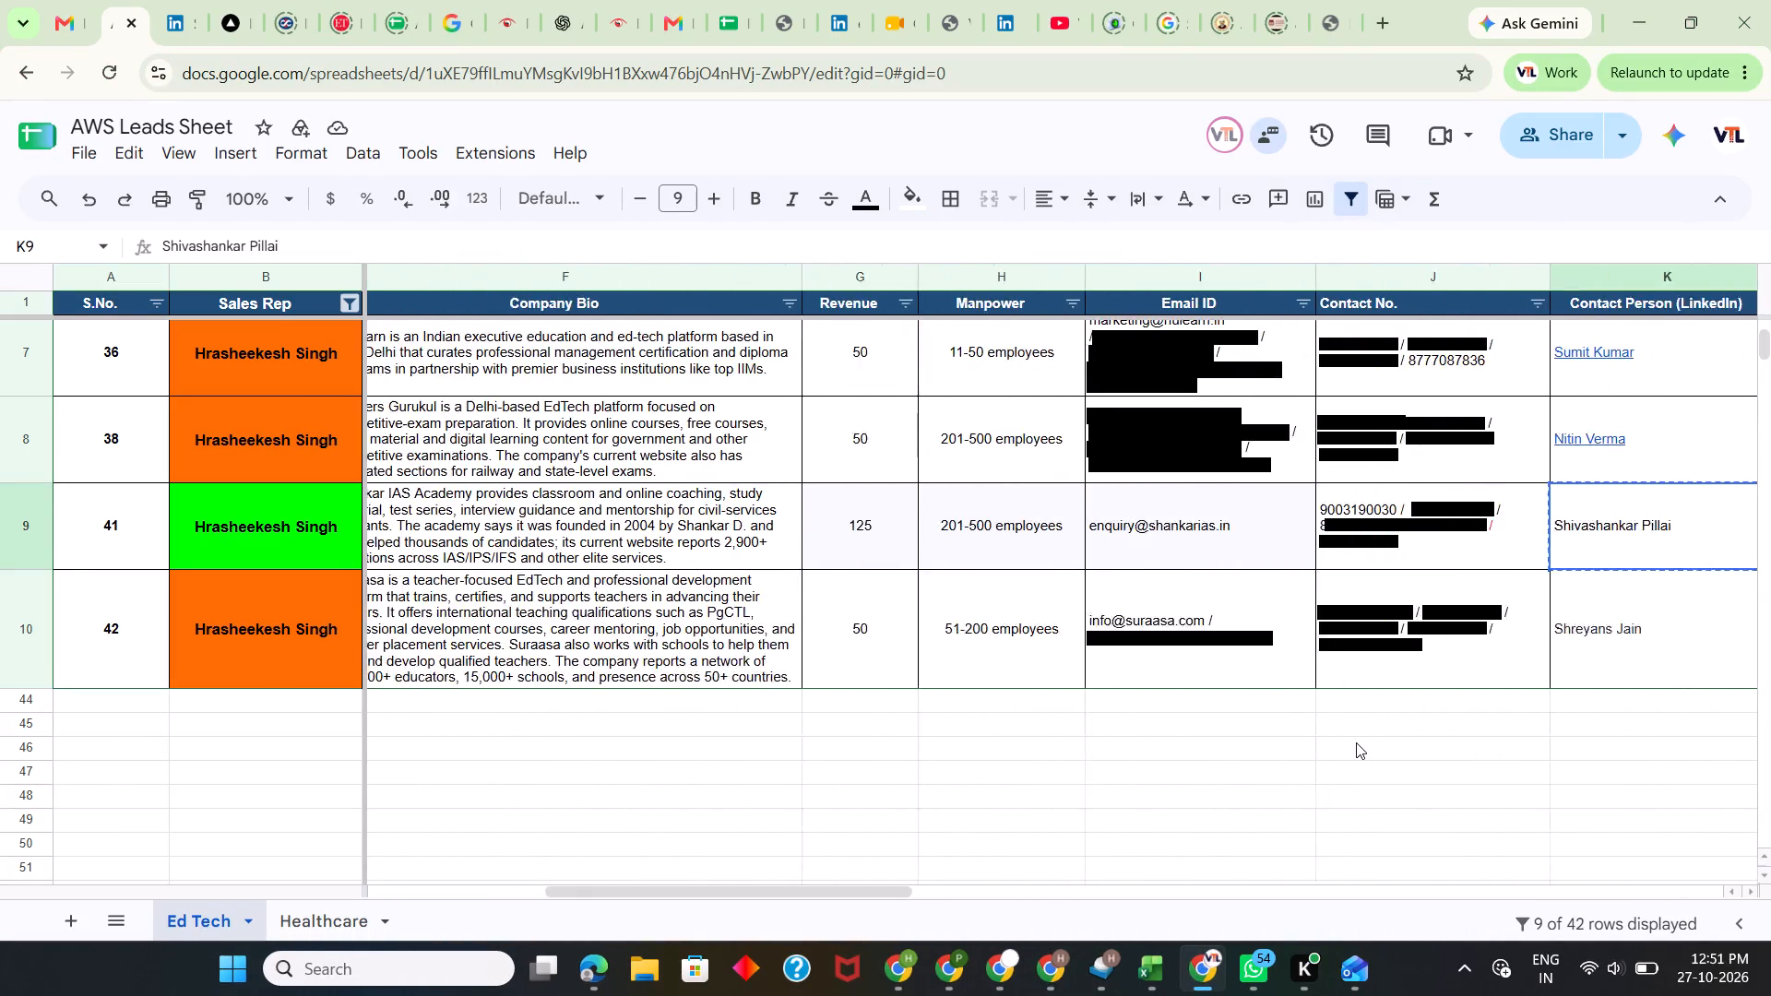
scroll(1356, 742, "right", 2)
scroll(1356, 742, "left", 4)
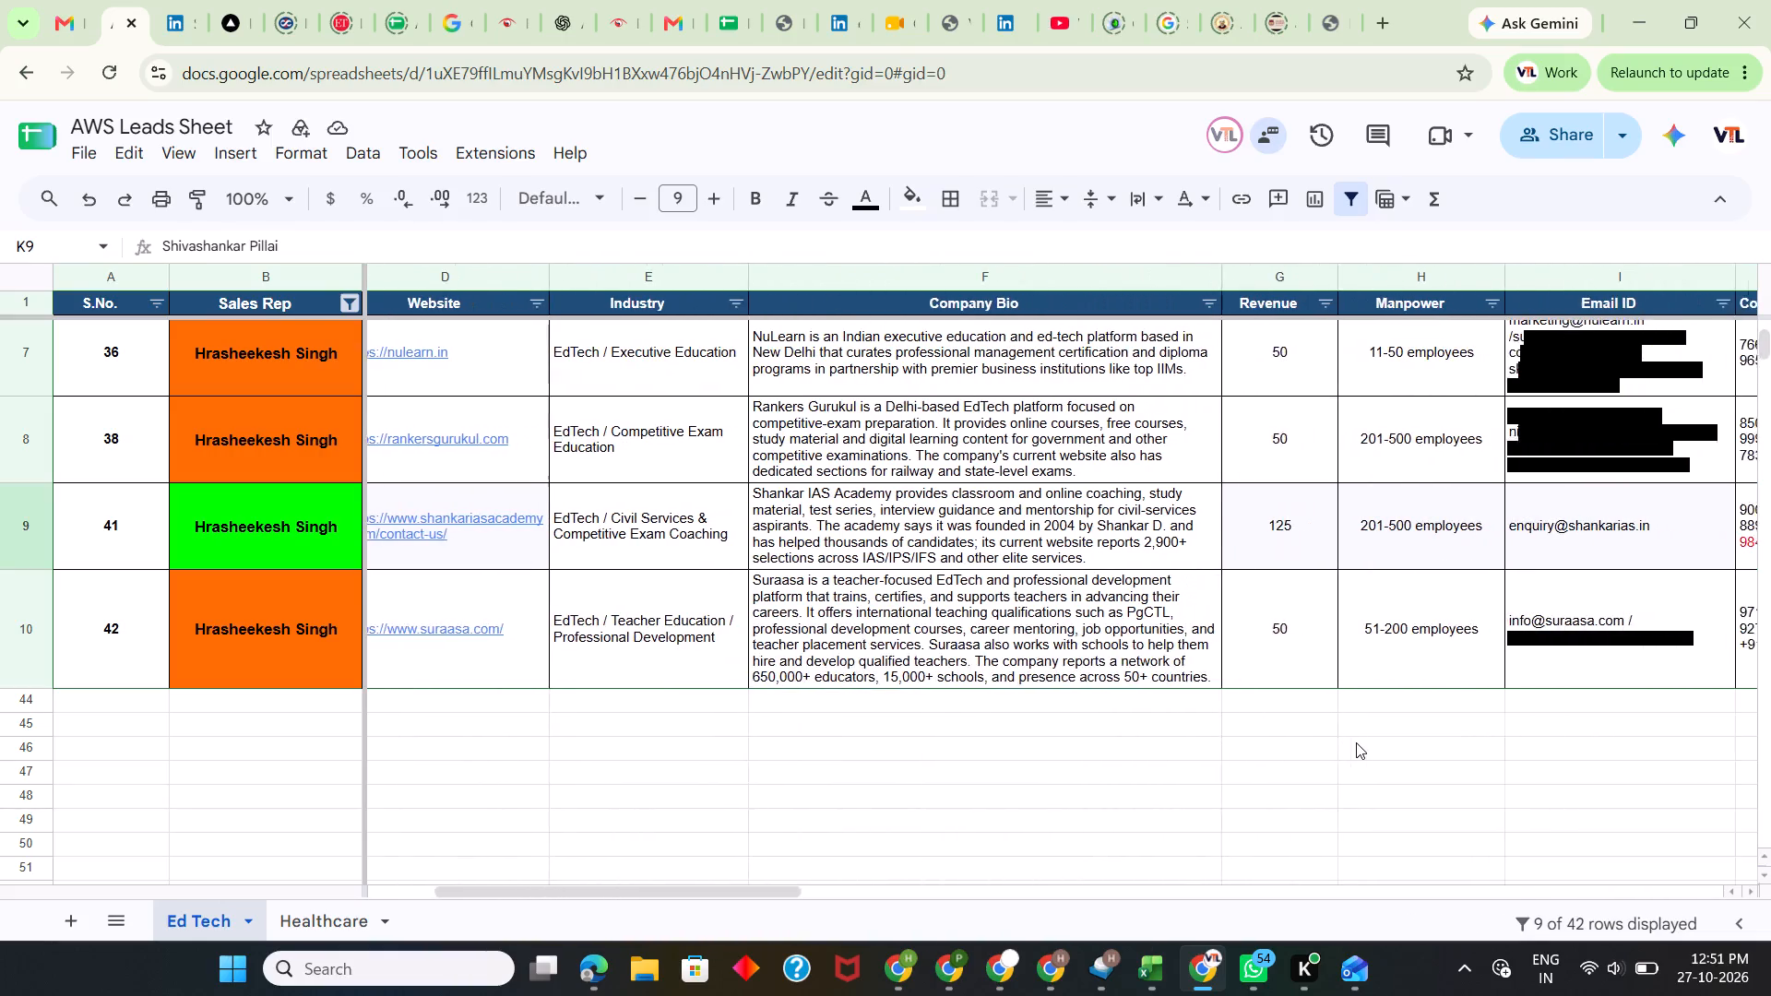
scroll(1356, 742, "left", 4)
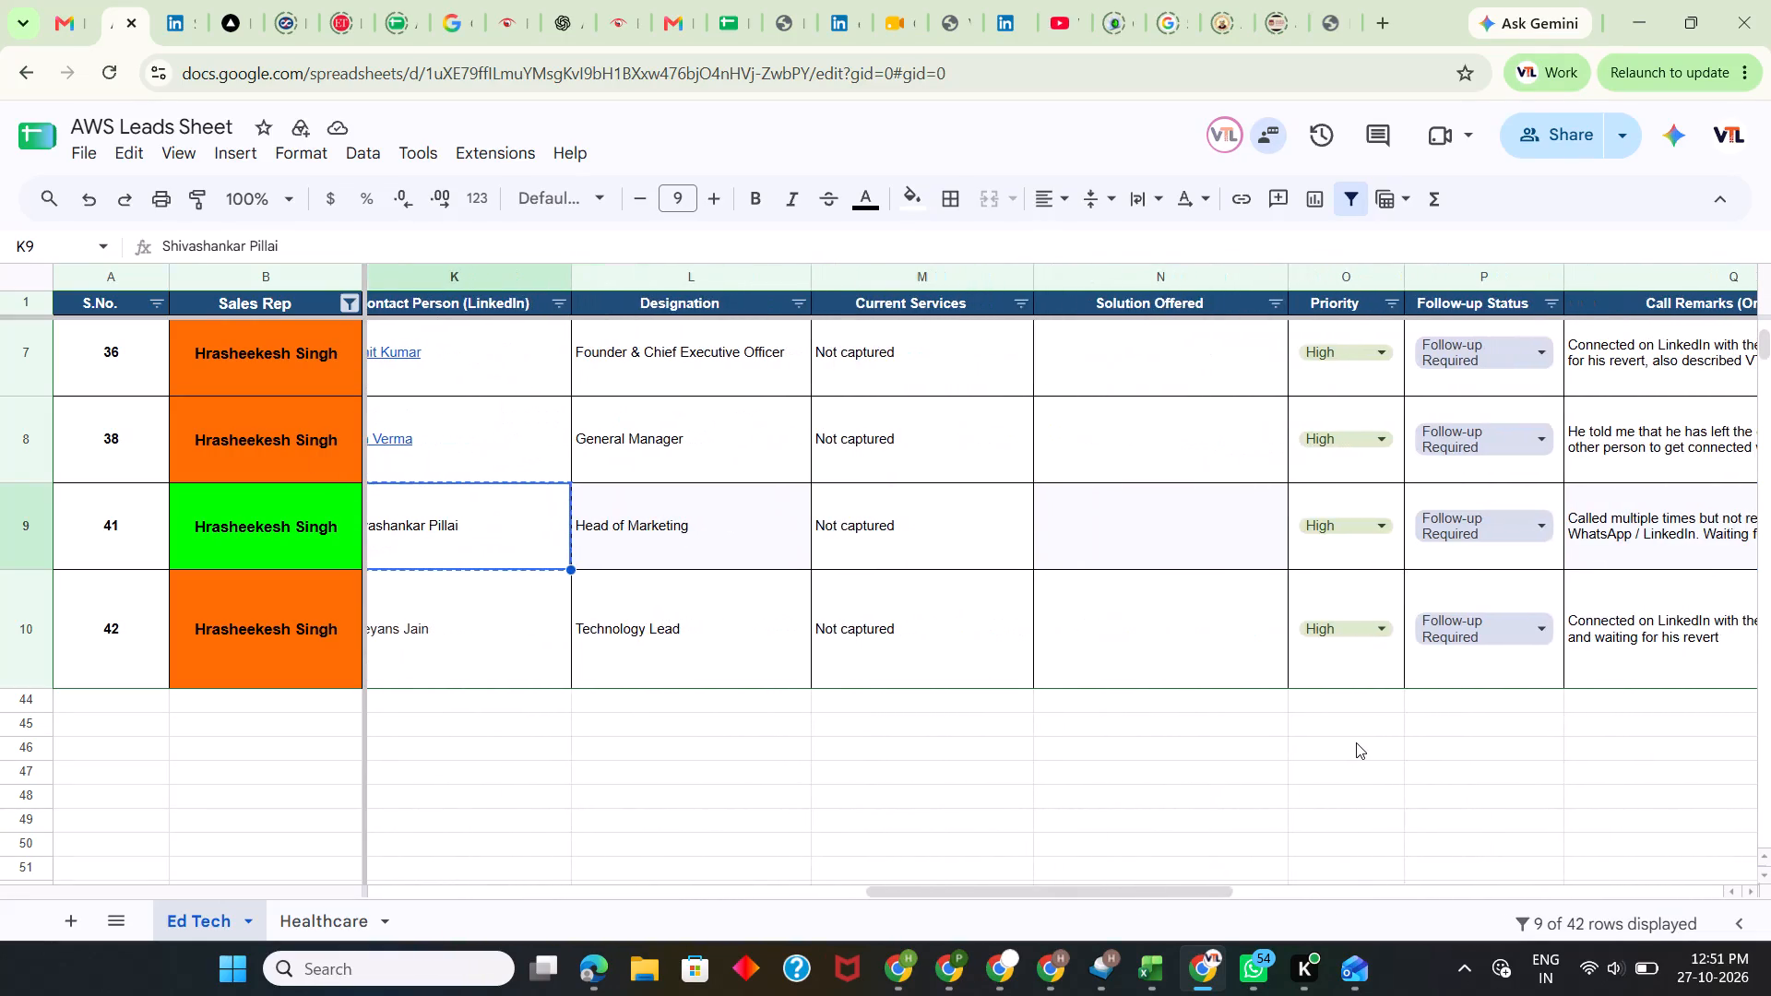
scroll(1356, 742, "left", 2)
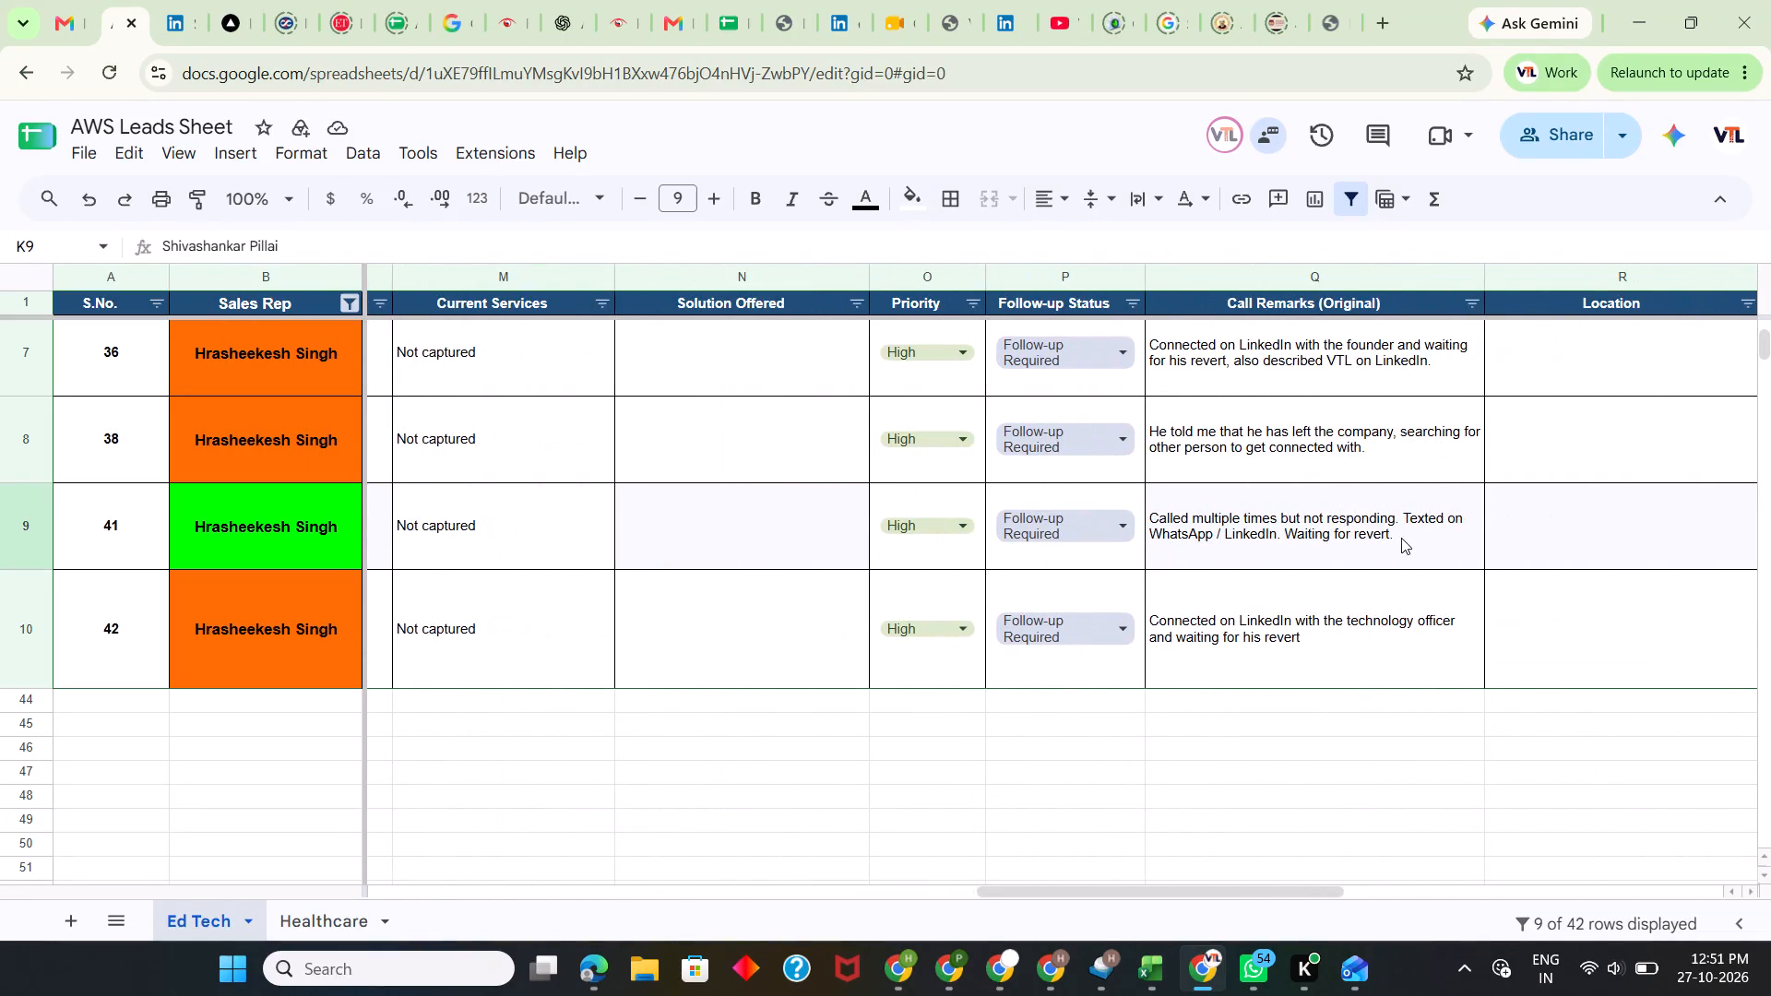
double_click(1401, 538)
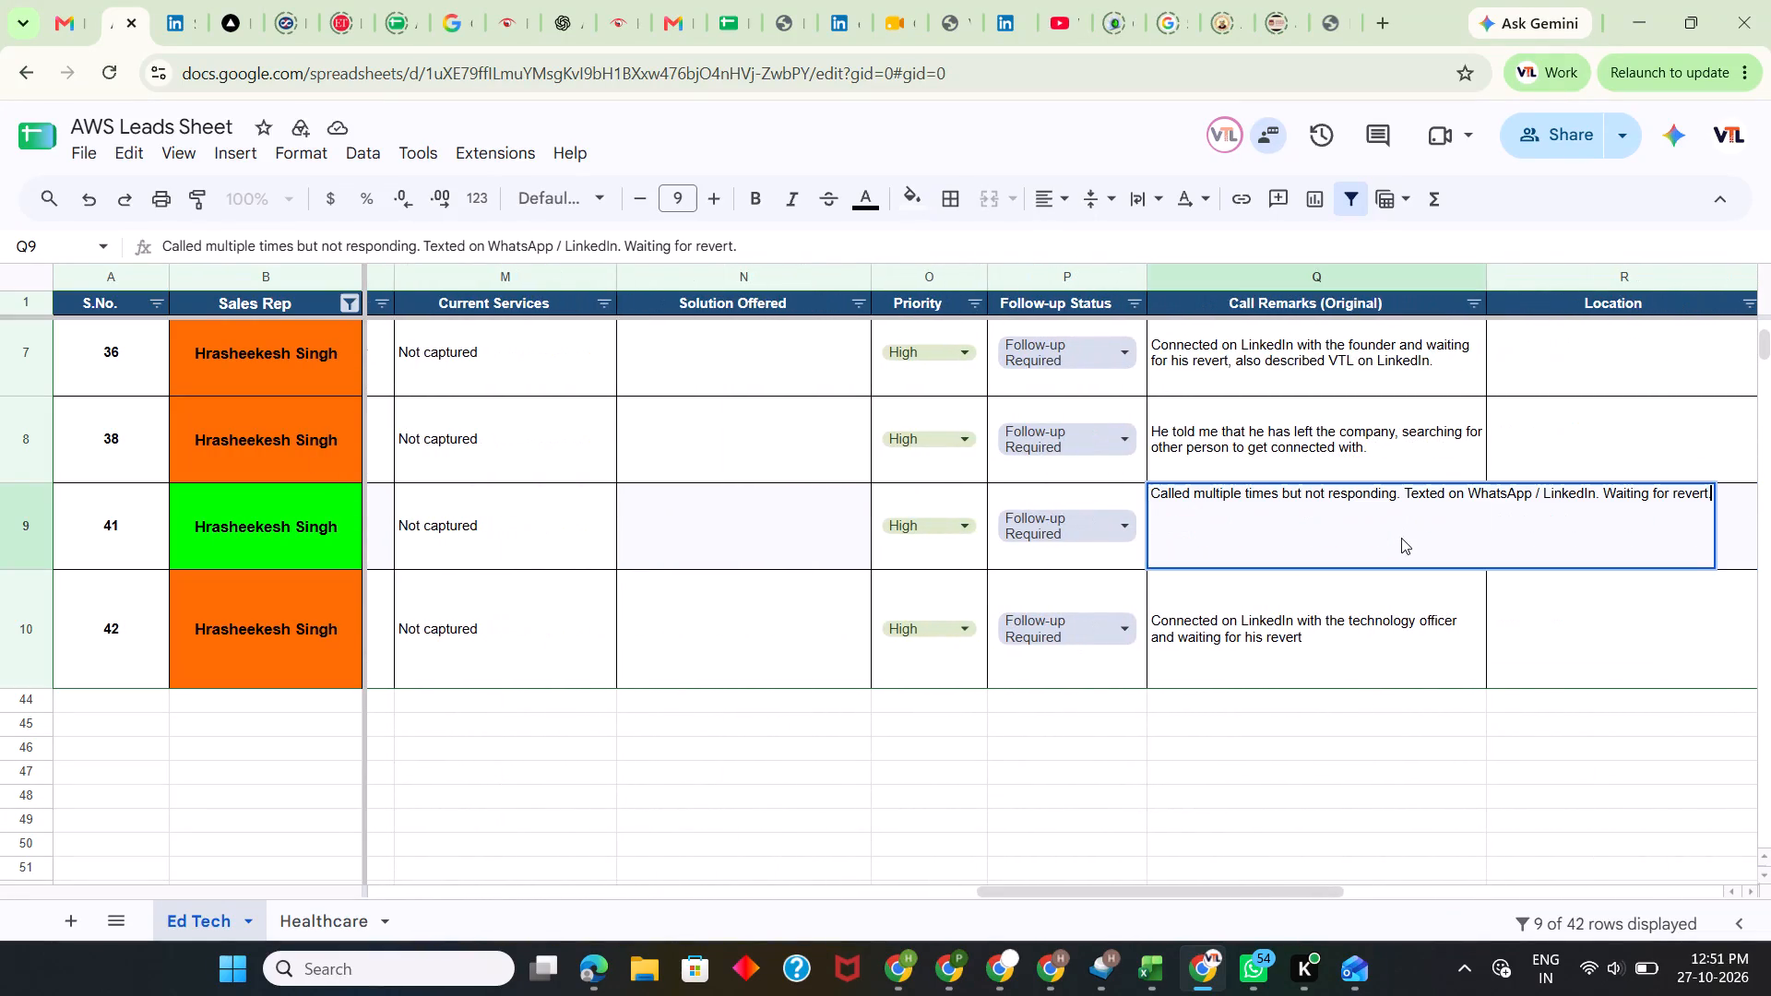
key("BackSpace")
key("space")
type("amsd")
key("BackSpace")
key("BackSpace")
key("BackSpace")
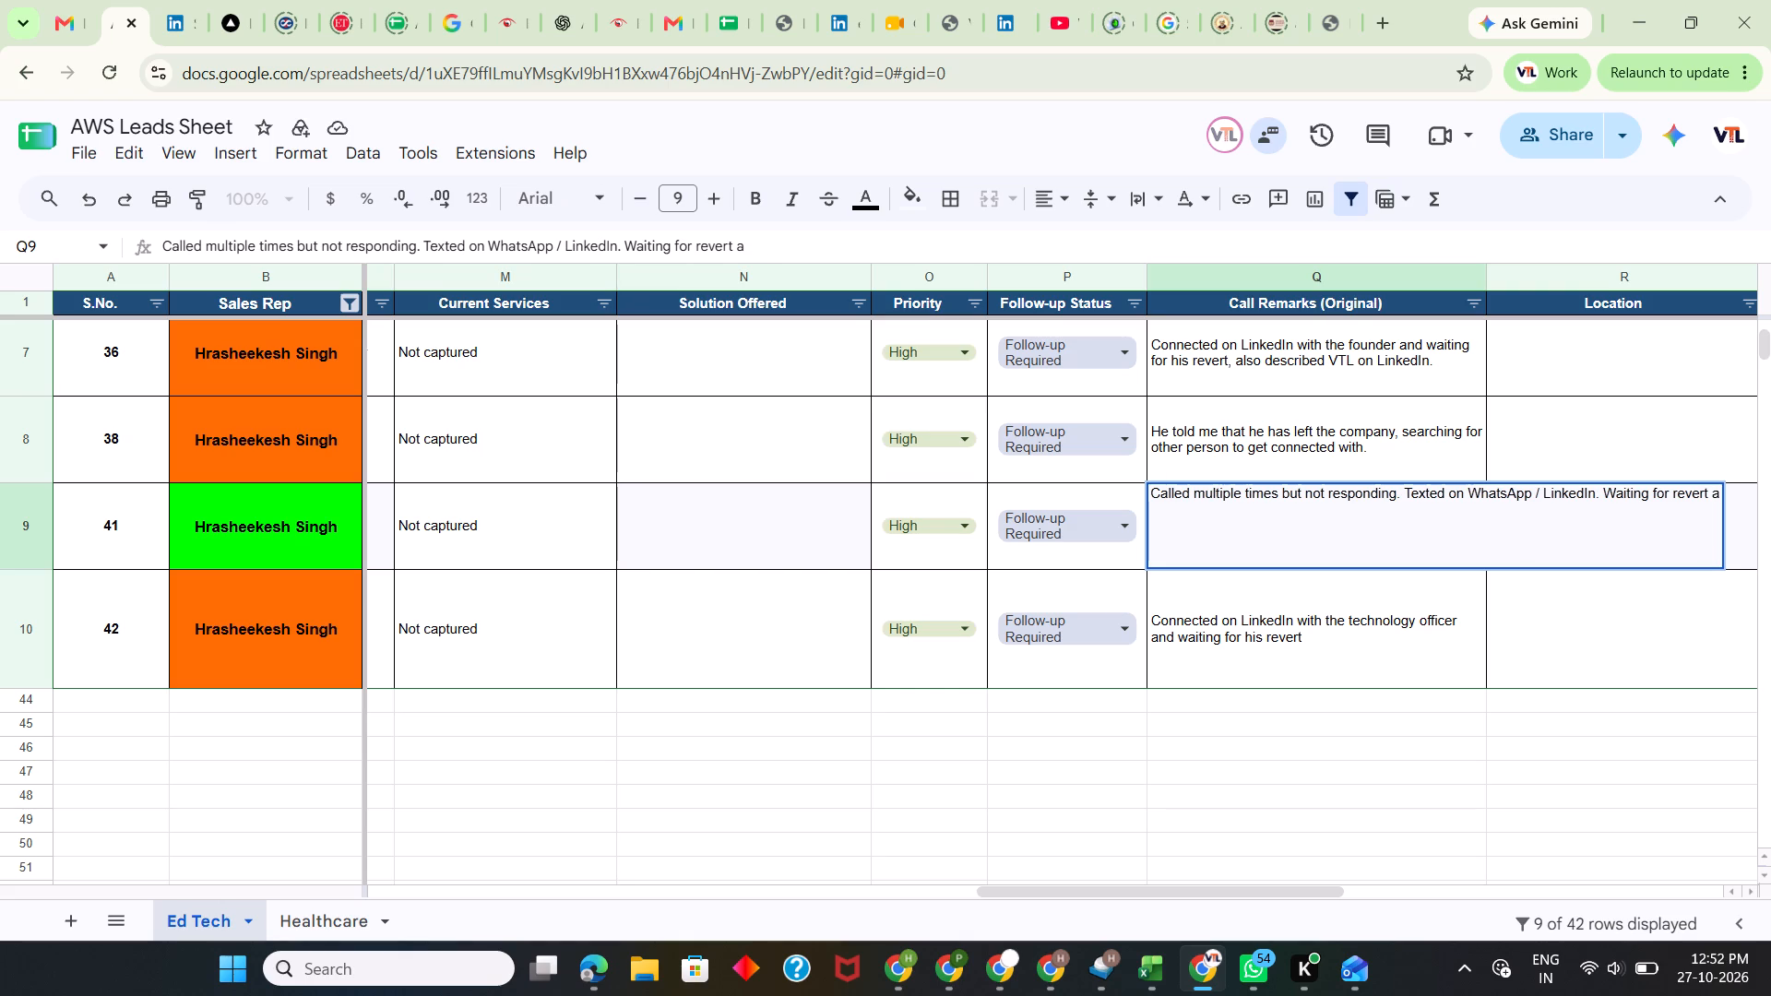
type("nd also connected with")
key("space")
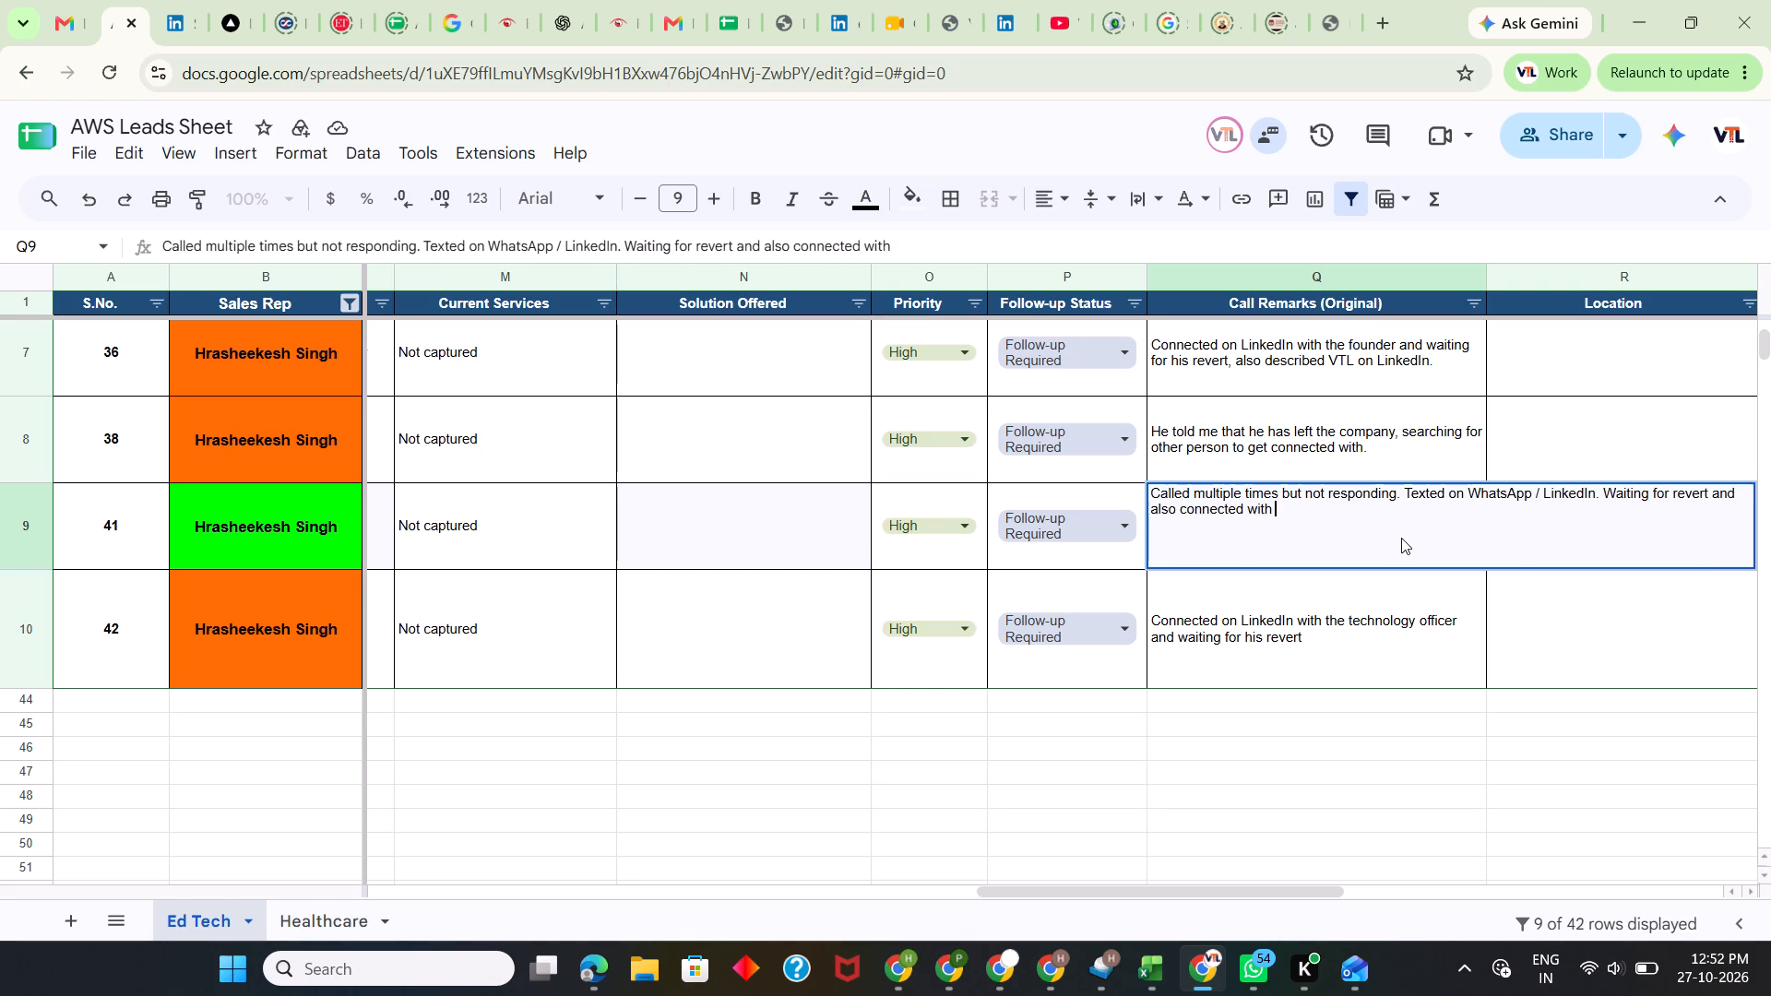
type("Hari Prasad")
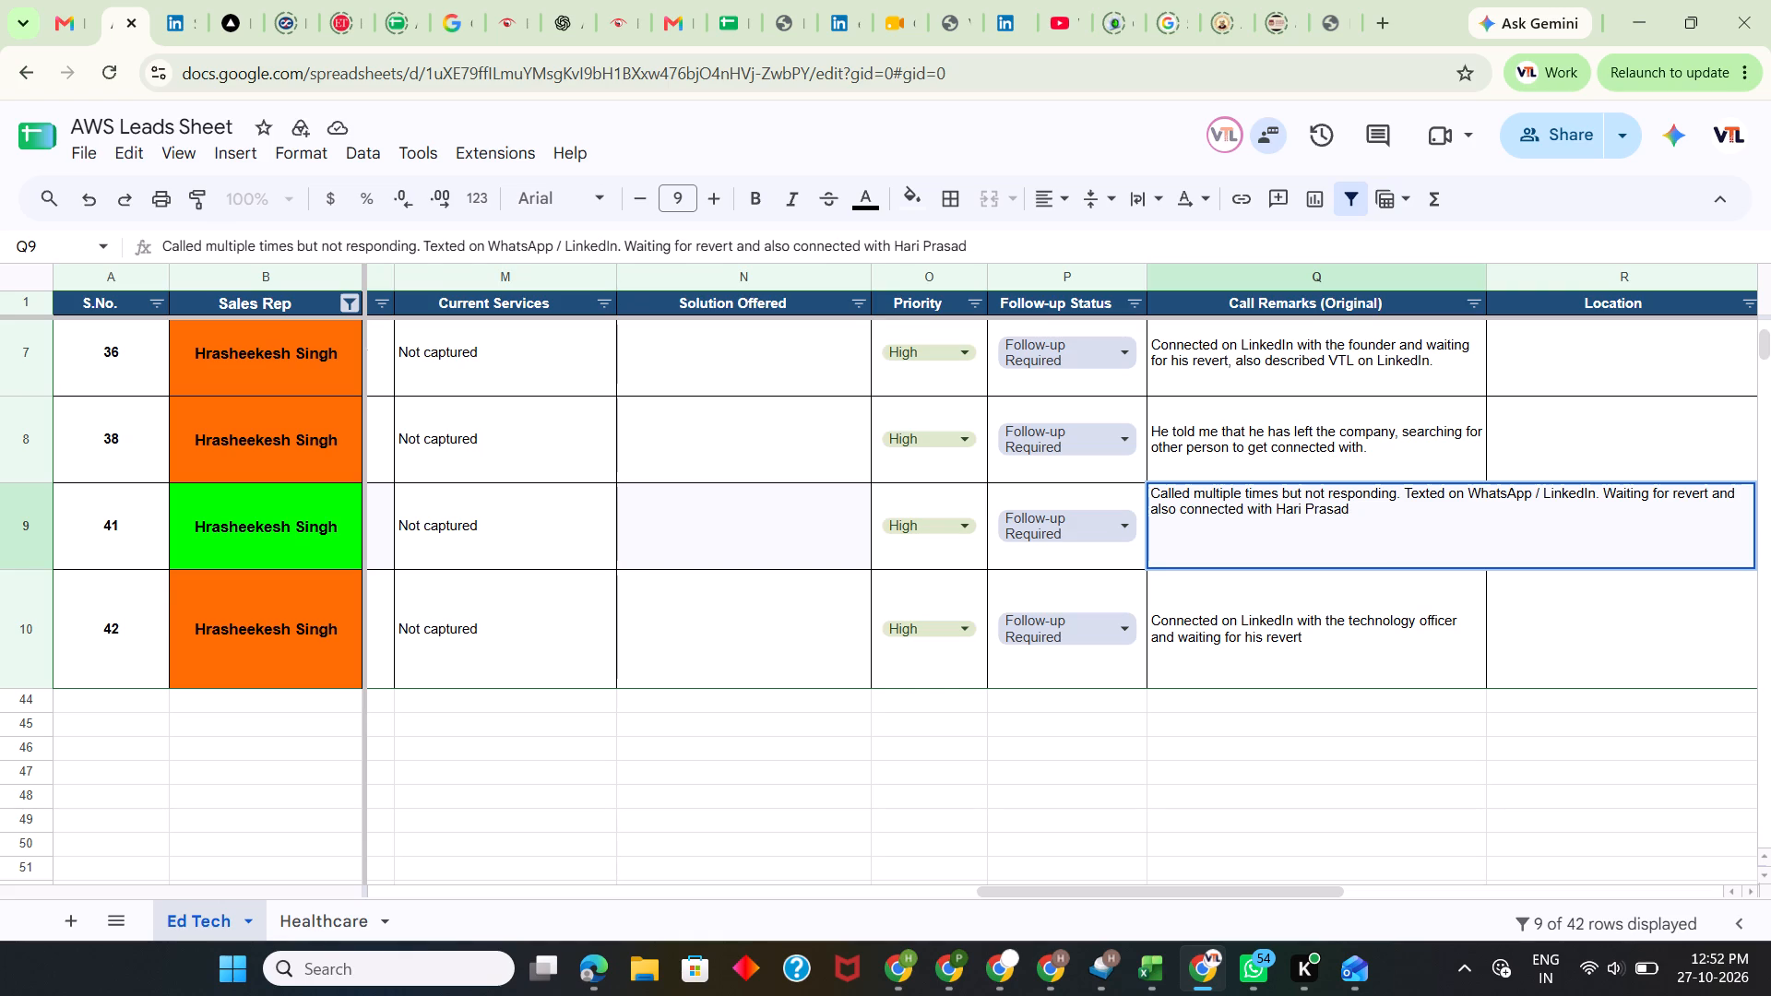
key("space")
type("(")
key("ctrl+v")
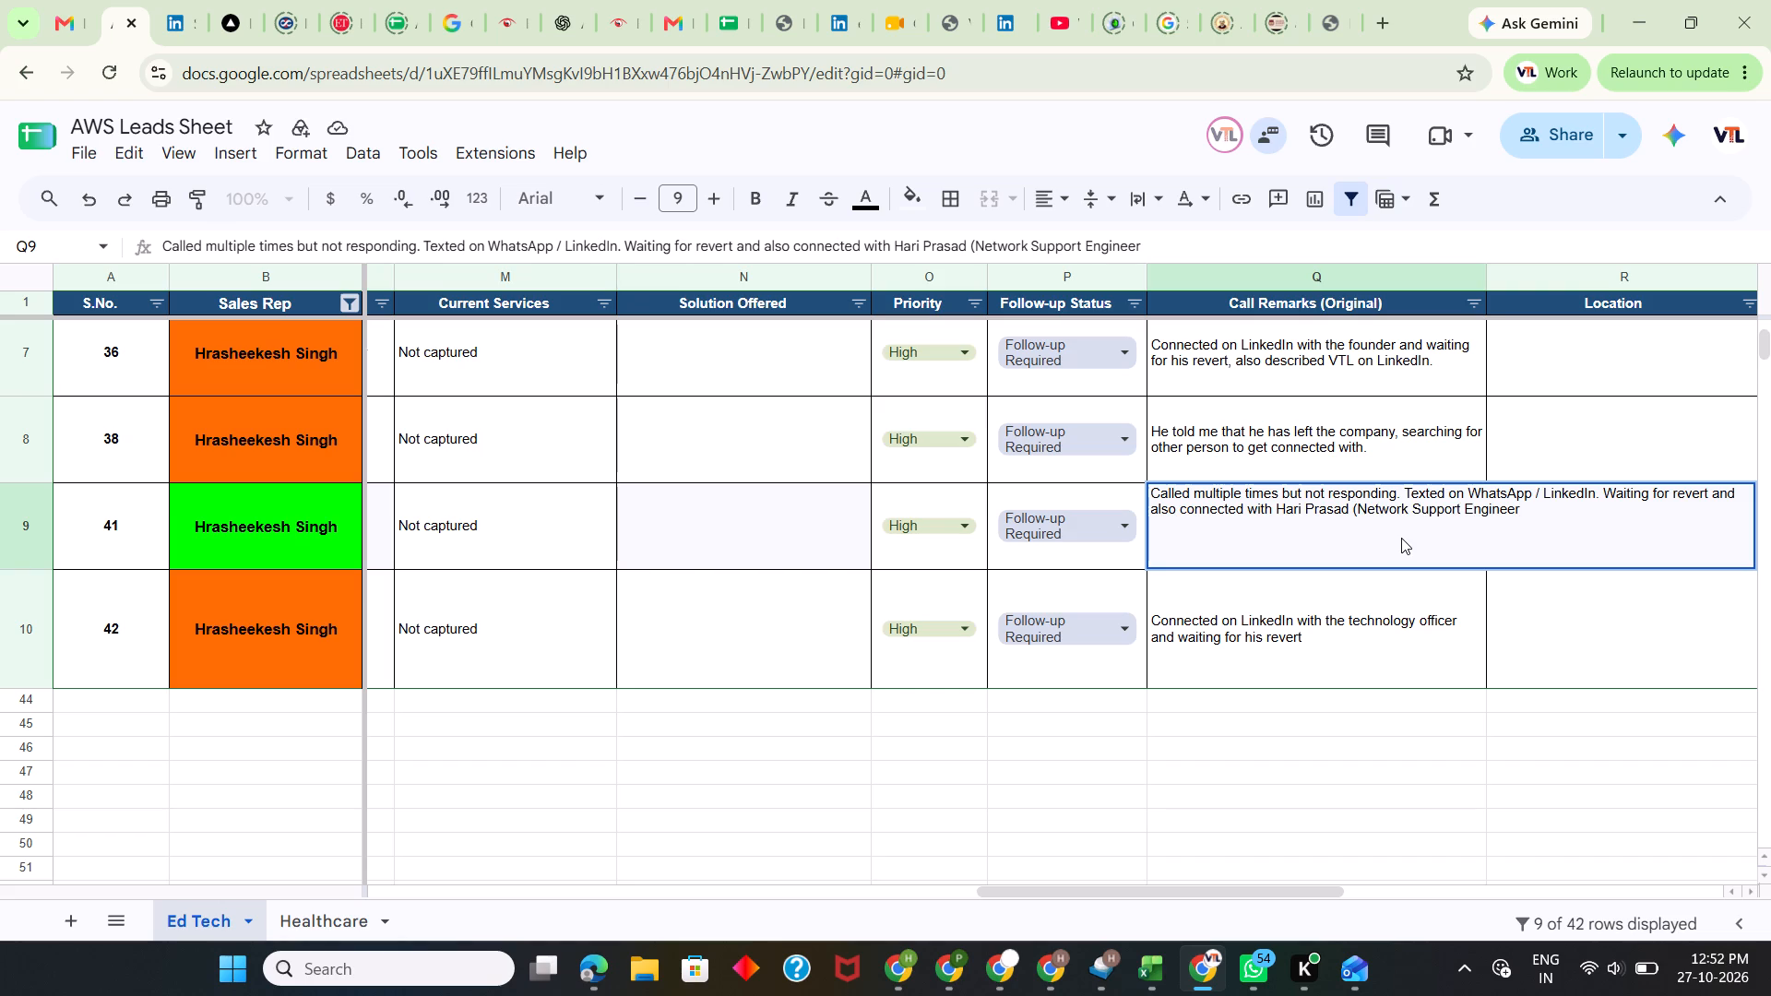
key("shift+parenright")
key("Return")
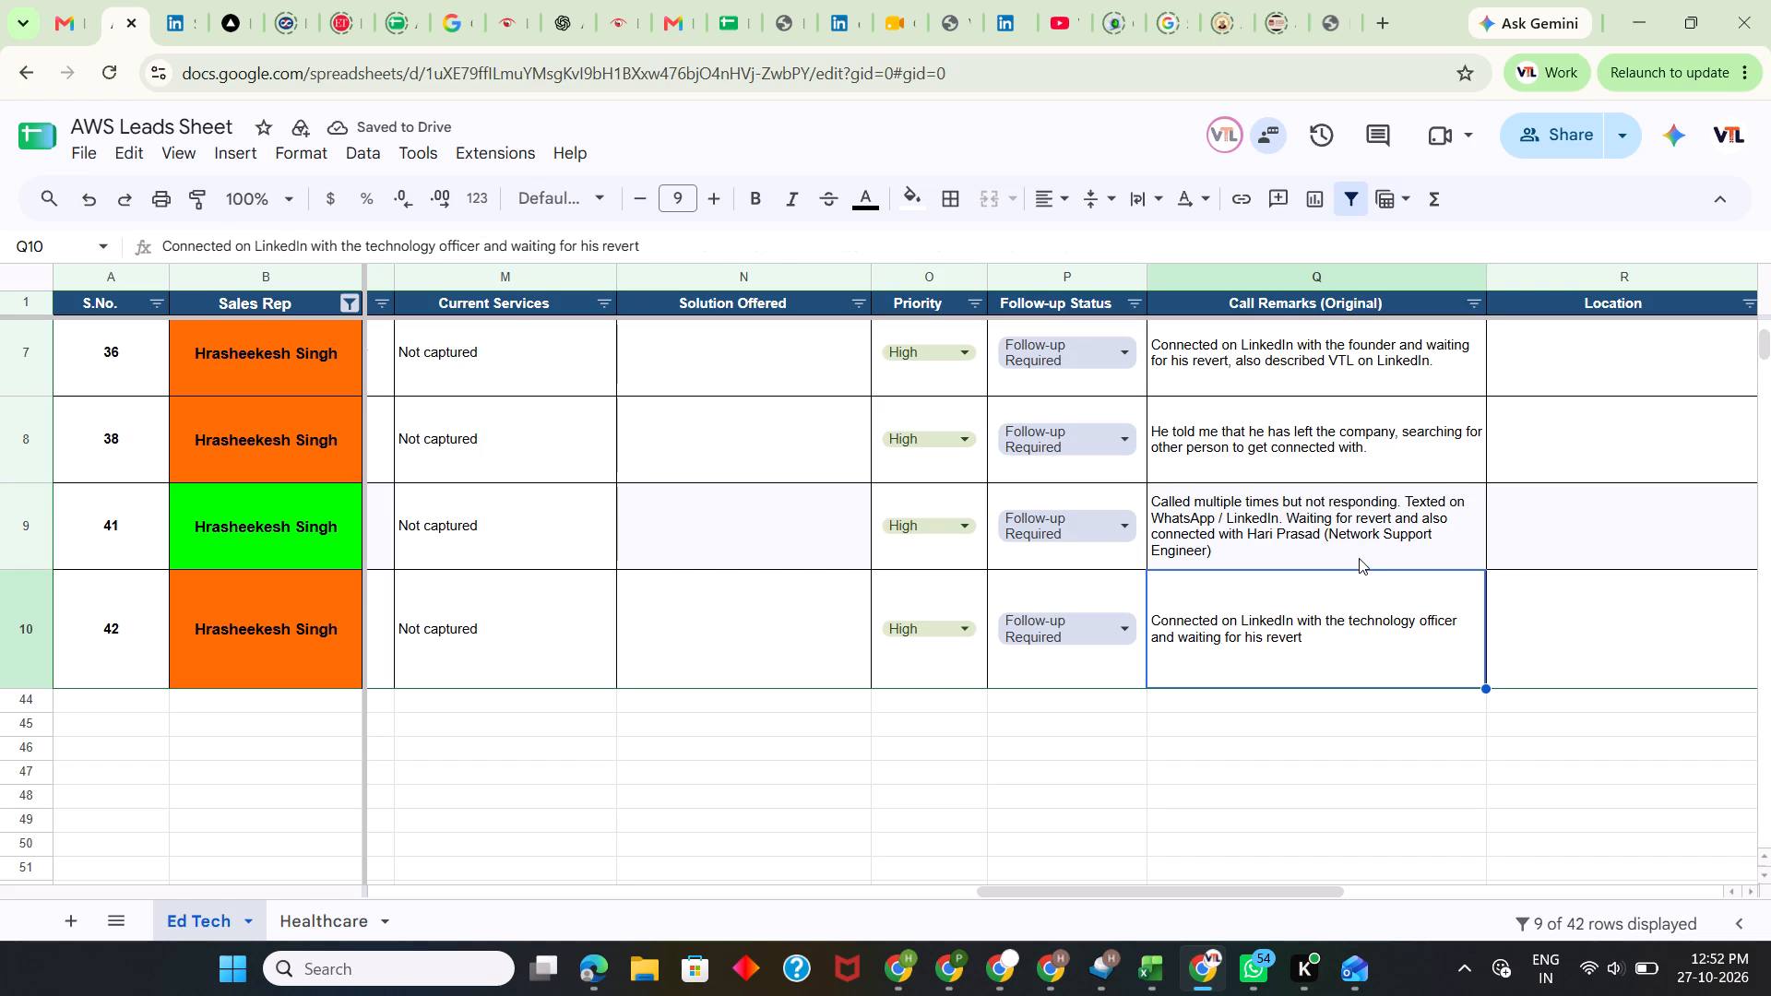
Append "LinkedIn" to the end of the Shankar IAS Academy call remarks, after "(Network Support Engineer)".
left_click(1327, 551)
double_click(1327, 551)
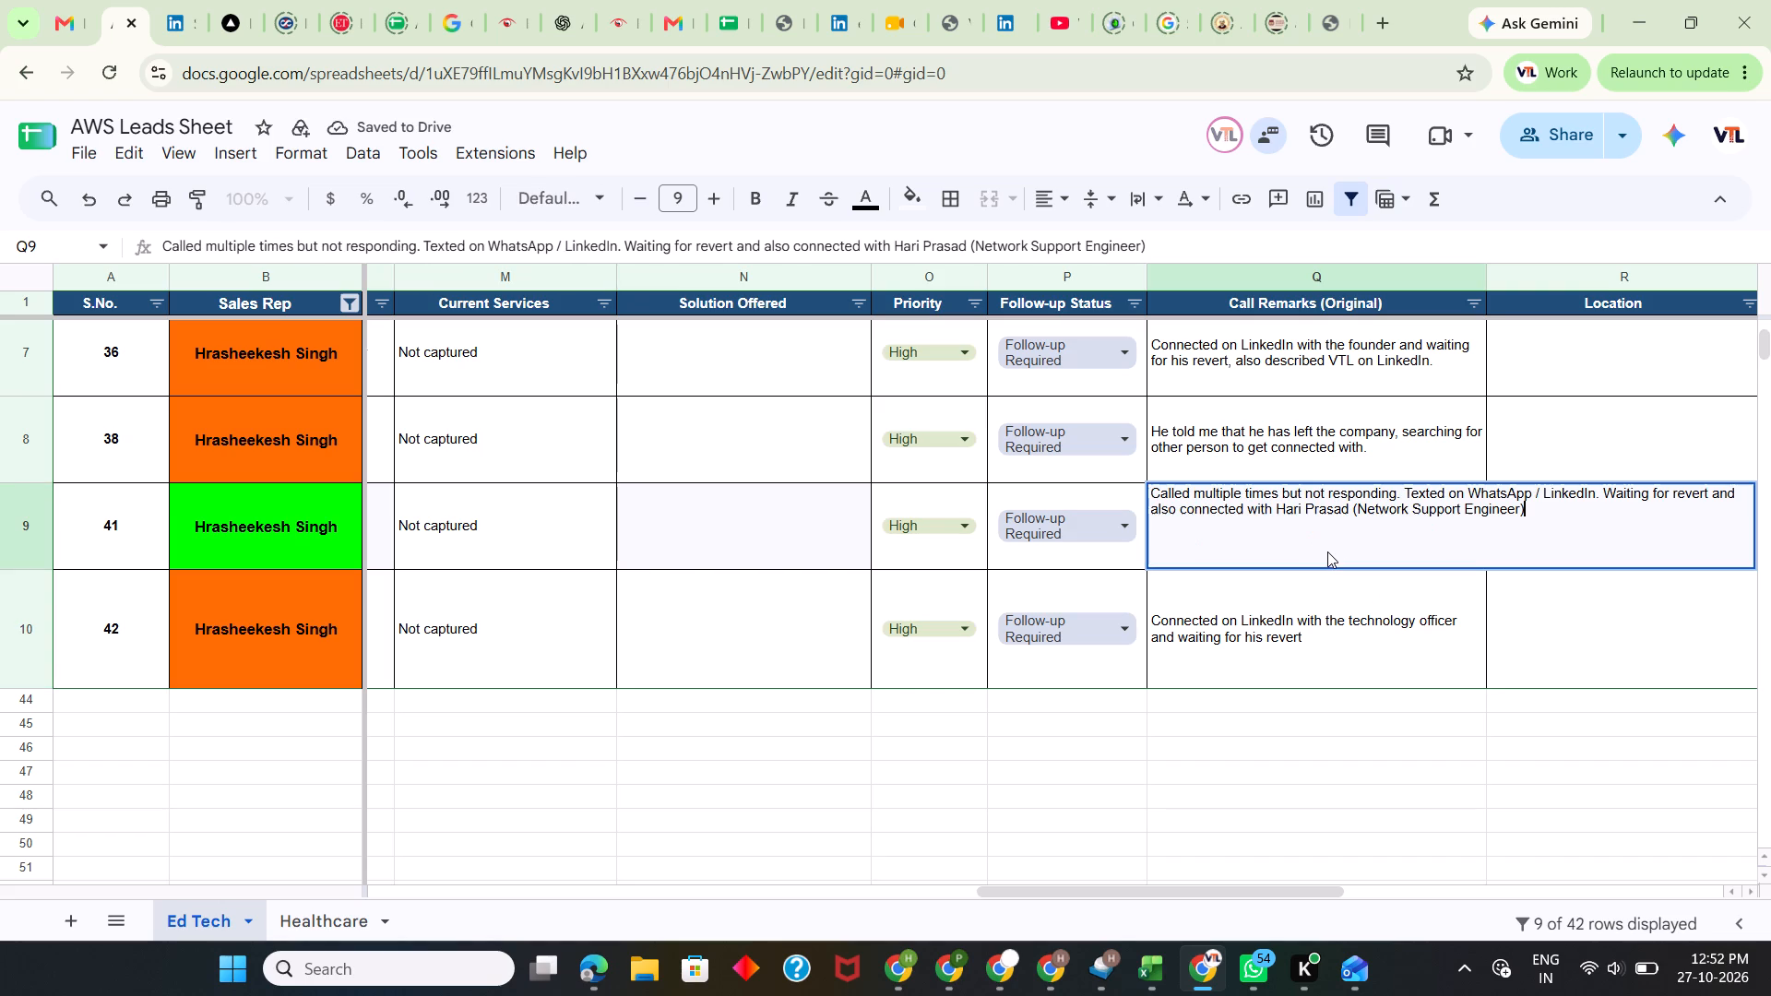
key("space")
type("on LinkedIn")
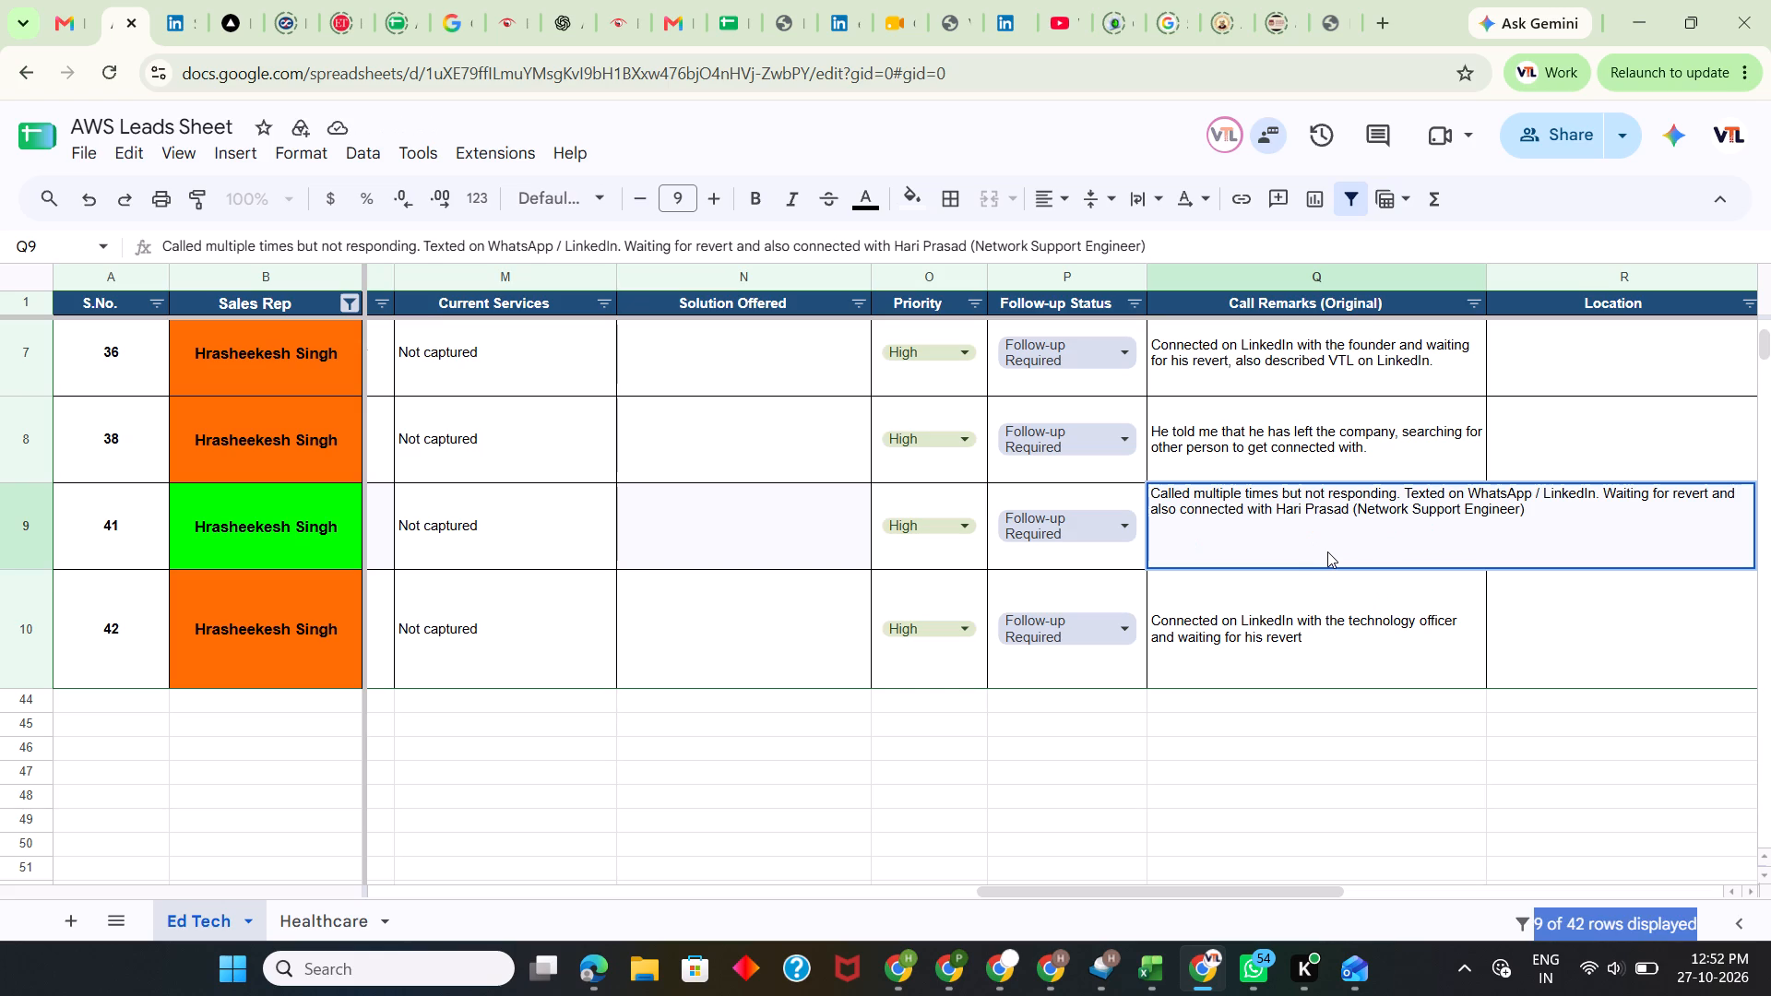
left_click(1539, 508)
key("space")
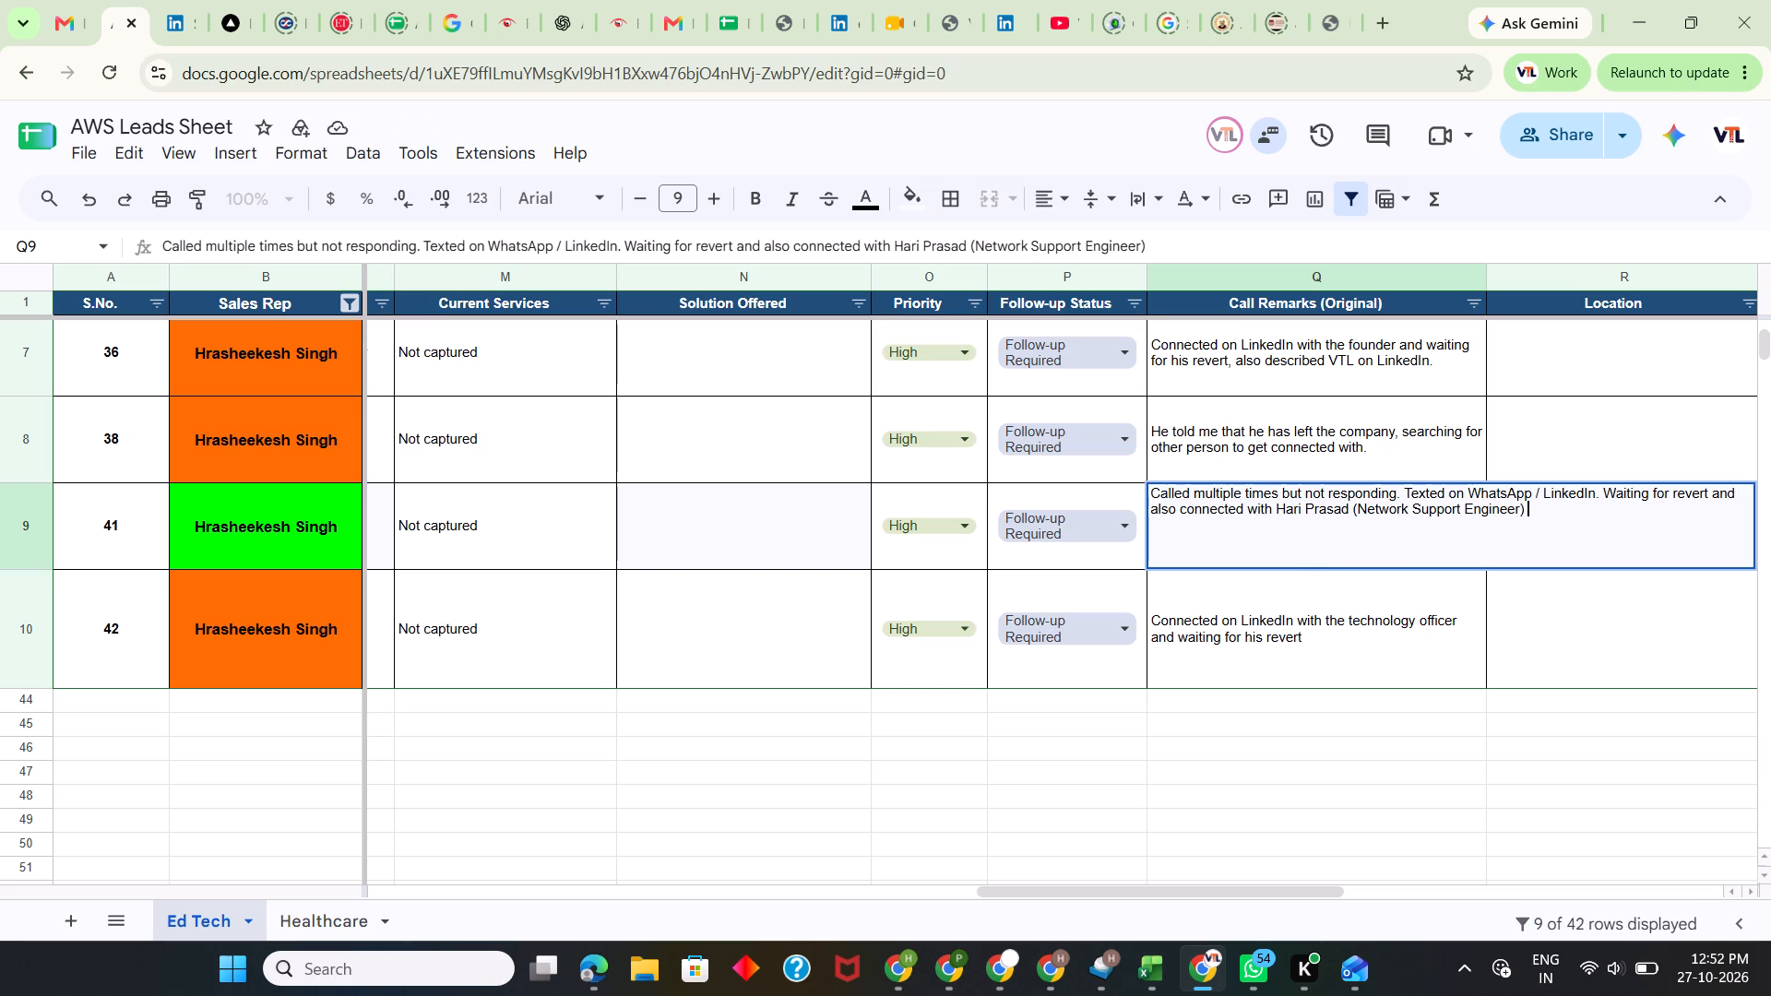